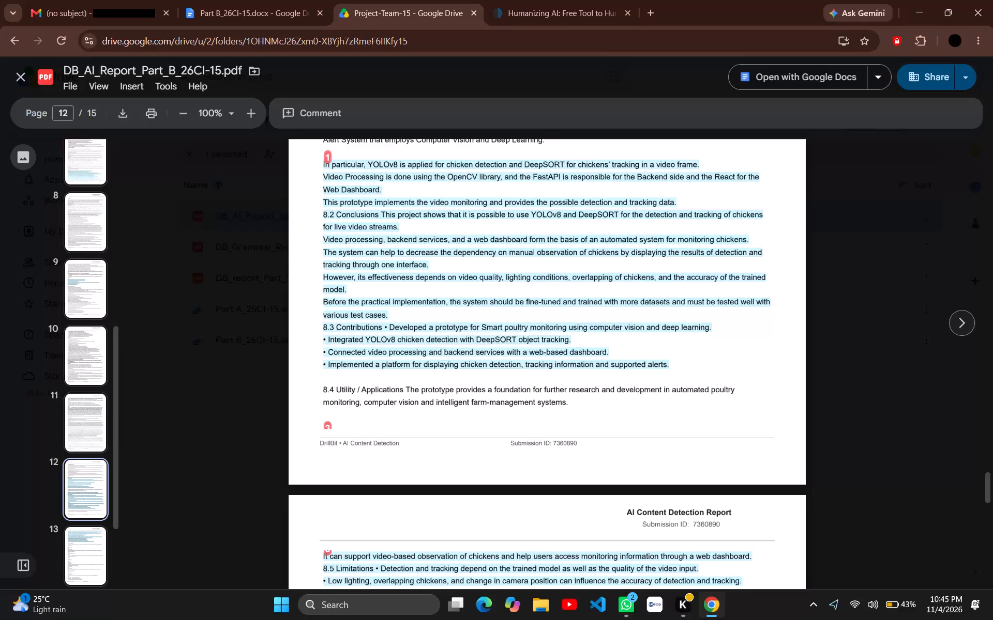
Compare the highlighted Chapter 8 passages in the AI content detection report with Chapter 8 of the Part B_26CI-15 document.
scroll(553, 426, "up", 2)
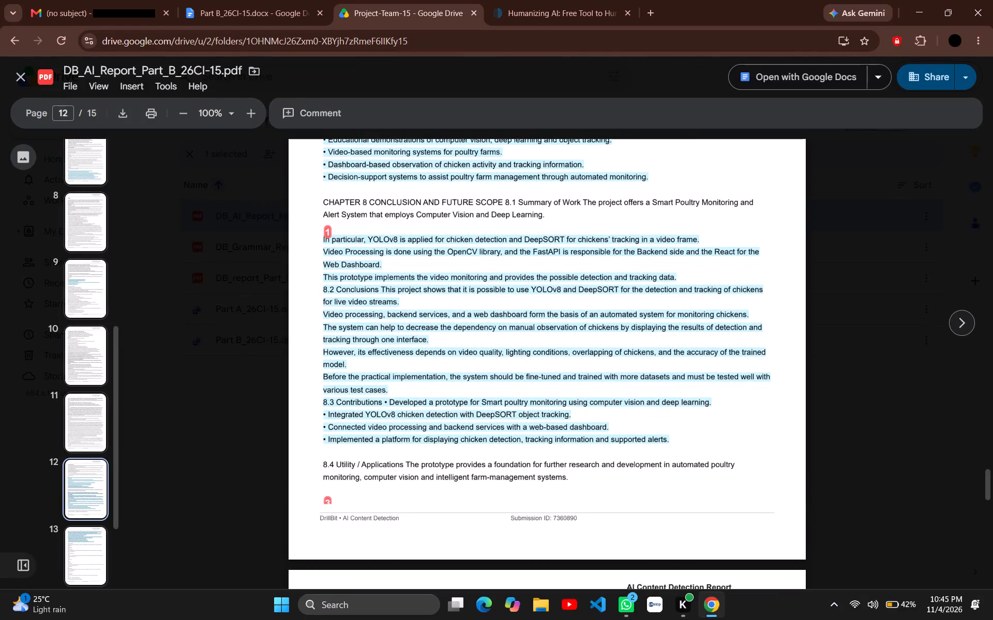
scroll(495, 354, "up", 2)
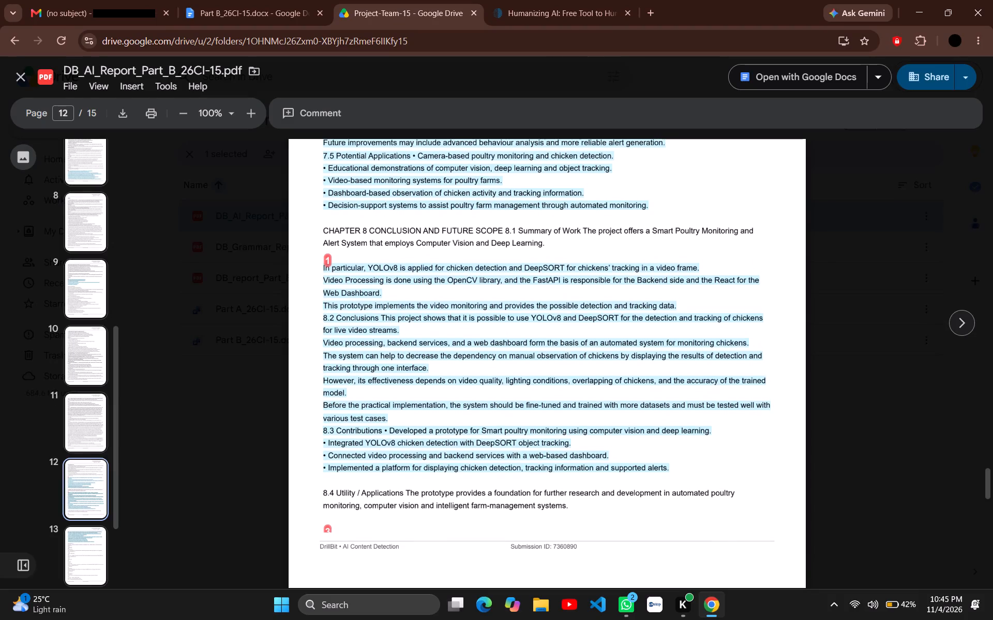
left_click(284, 0)
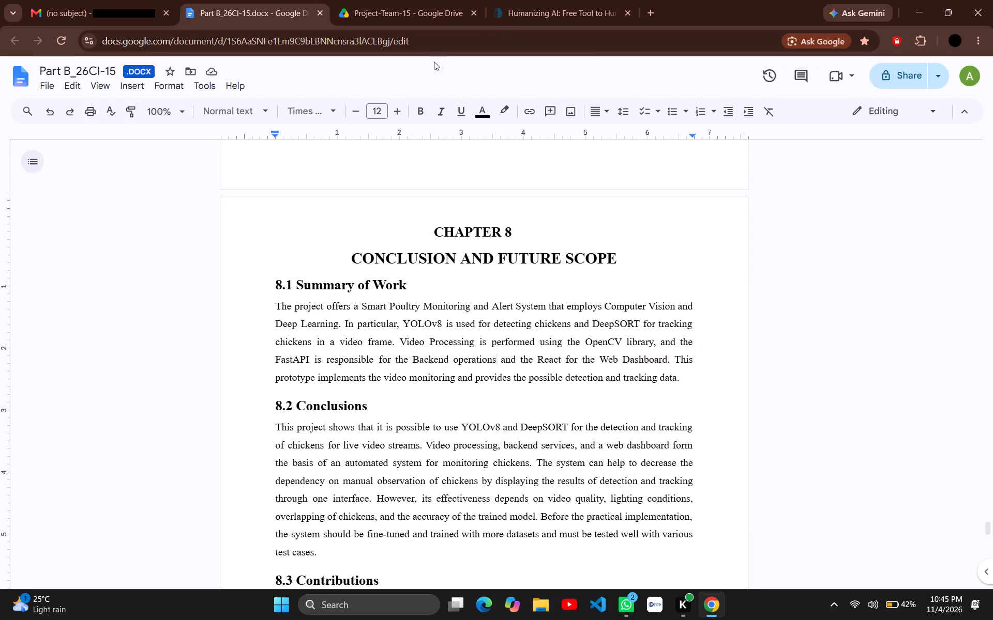
left_click(410, 0)
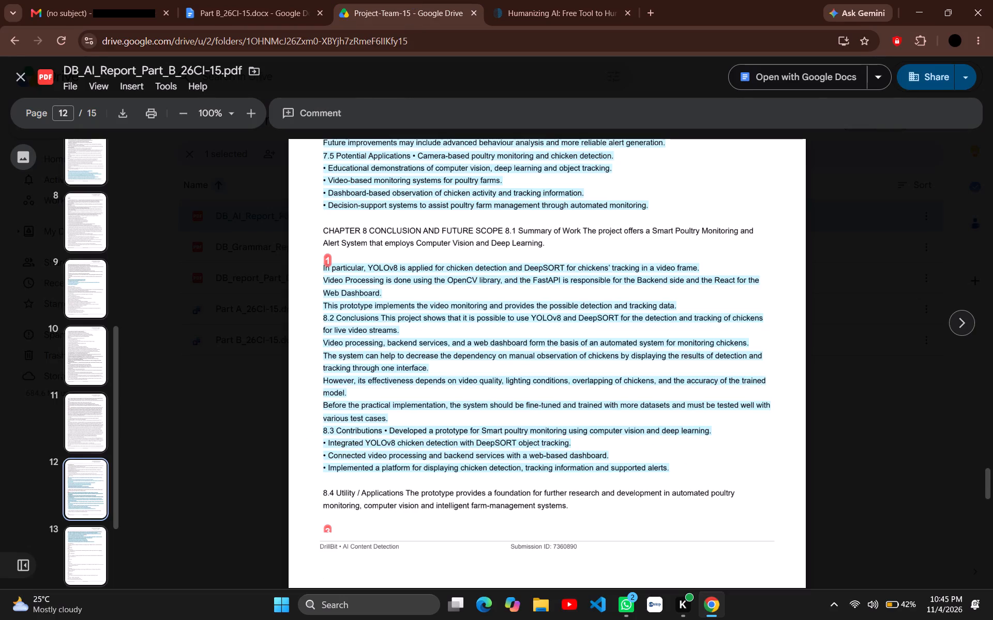
left_click(224, 10)
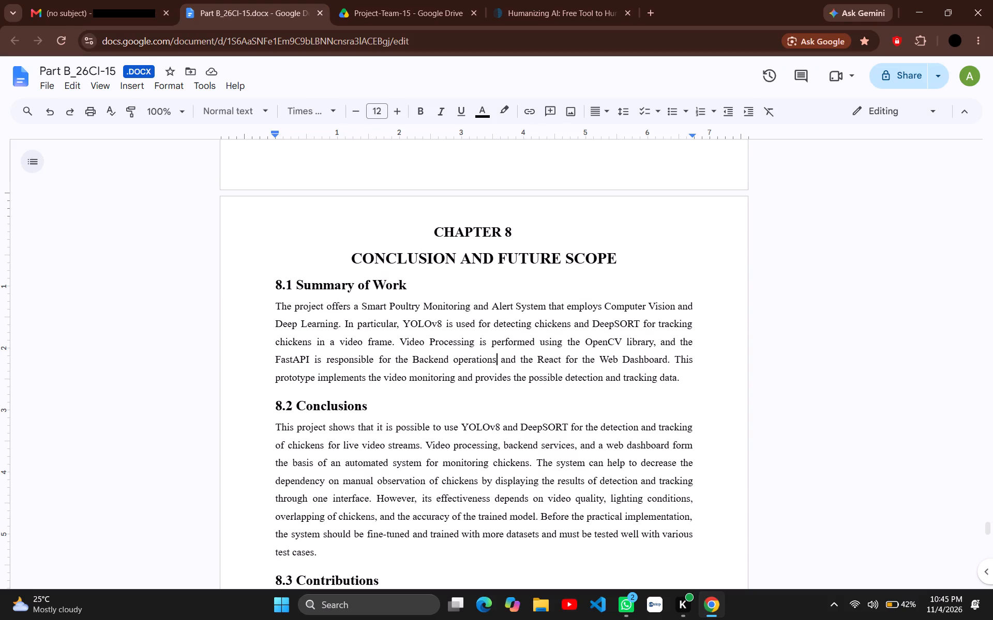
scroll(275, 479, "down", 2)
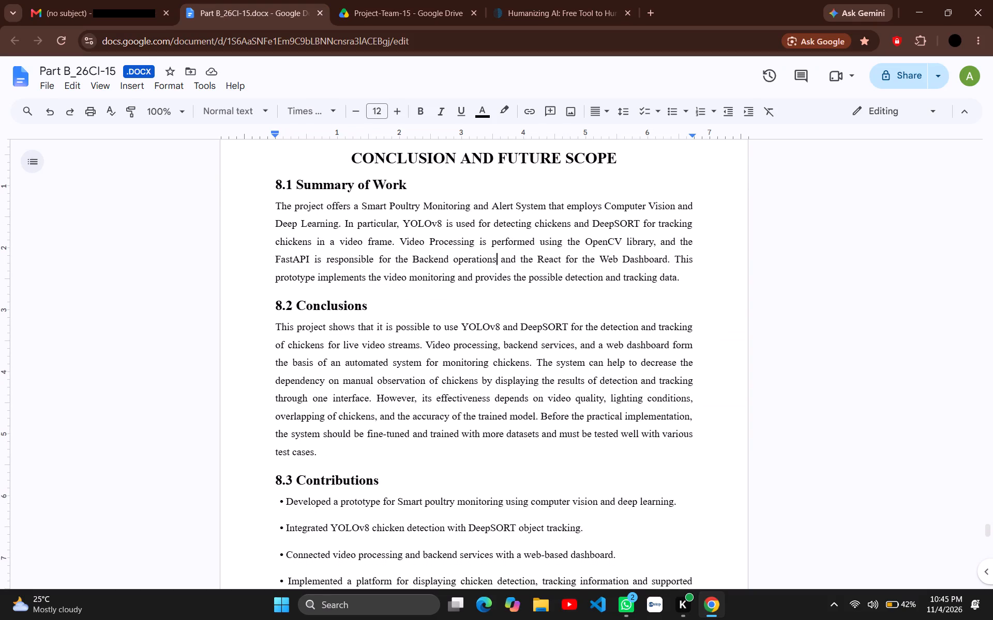
scroll(275, 479, "down", 1)
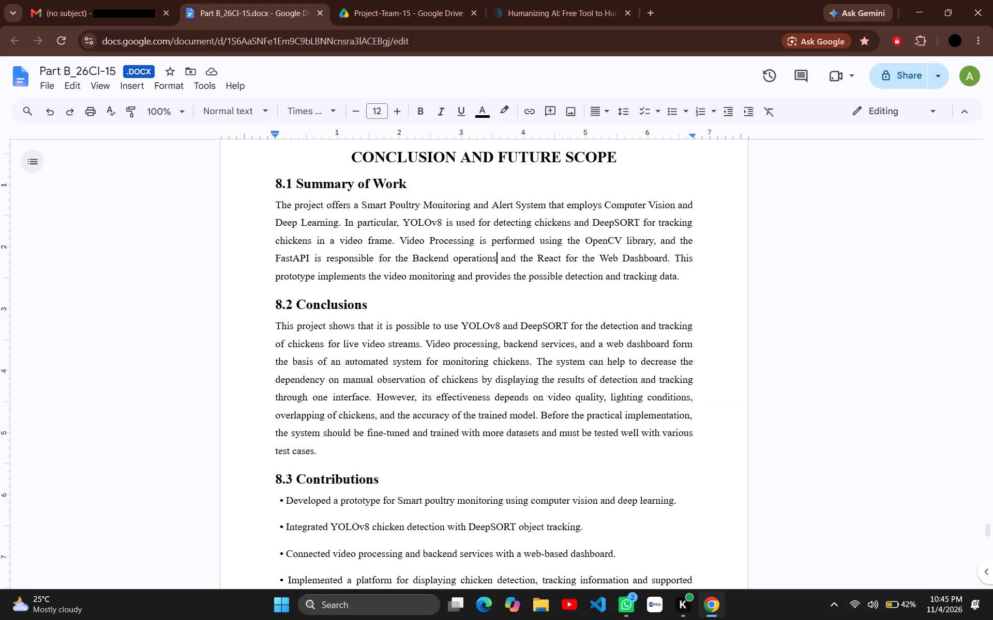
left_click(432, 0)
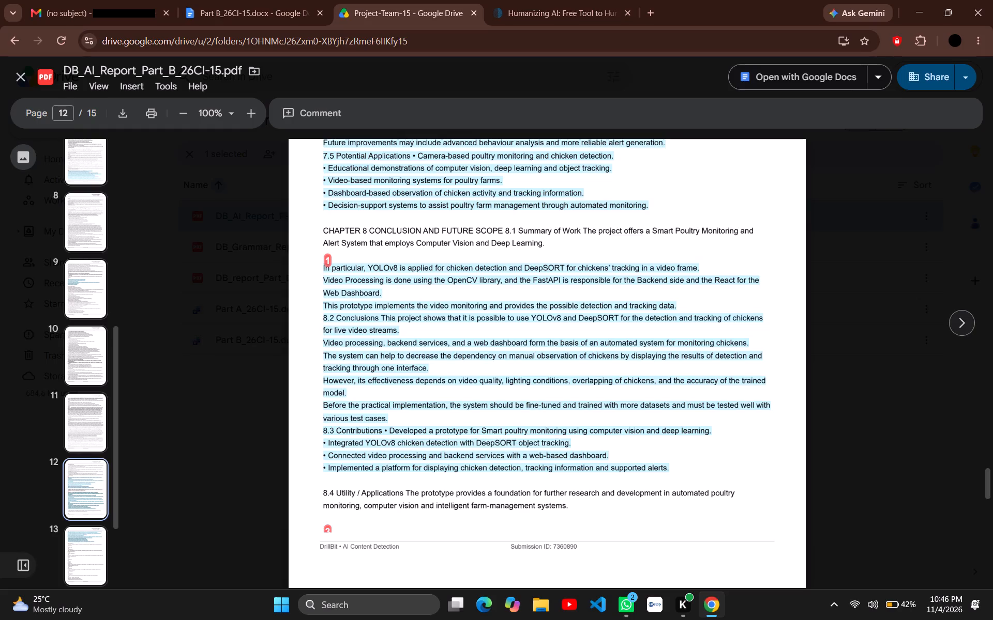
left_click(275, 5)
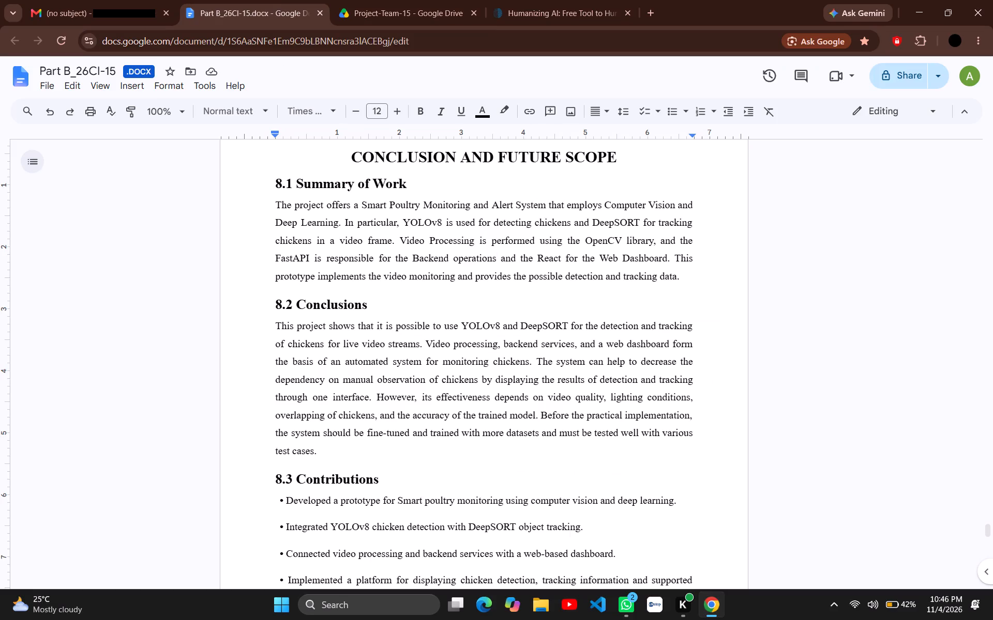
left_click(275, 324)
left_click_drag(275, 324, 337, 456)
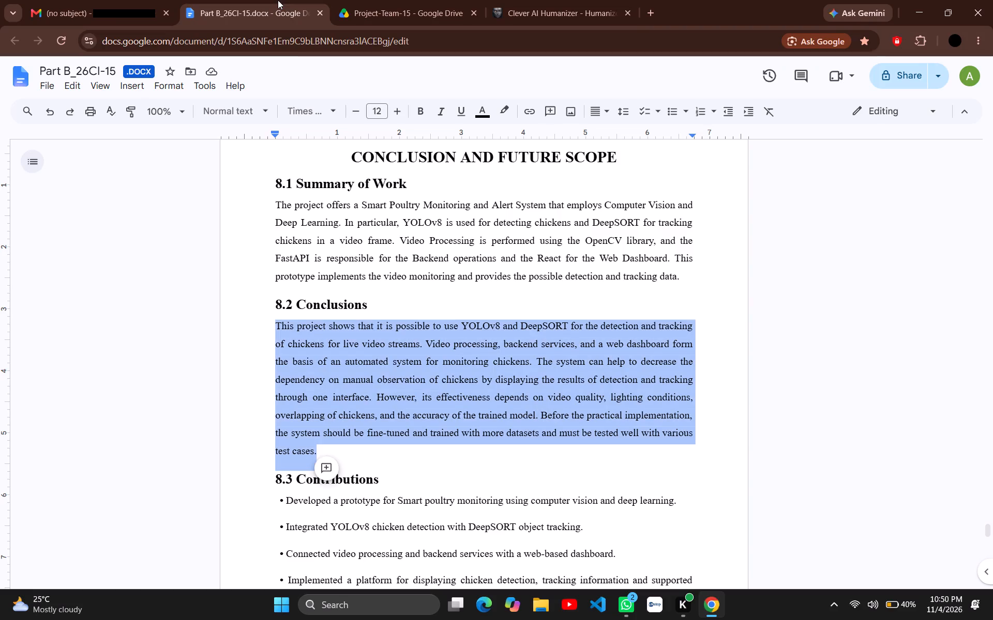
scroll(297, 101, "up", 4)
scroll(417, 406, "down", 2)
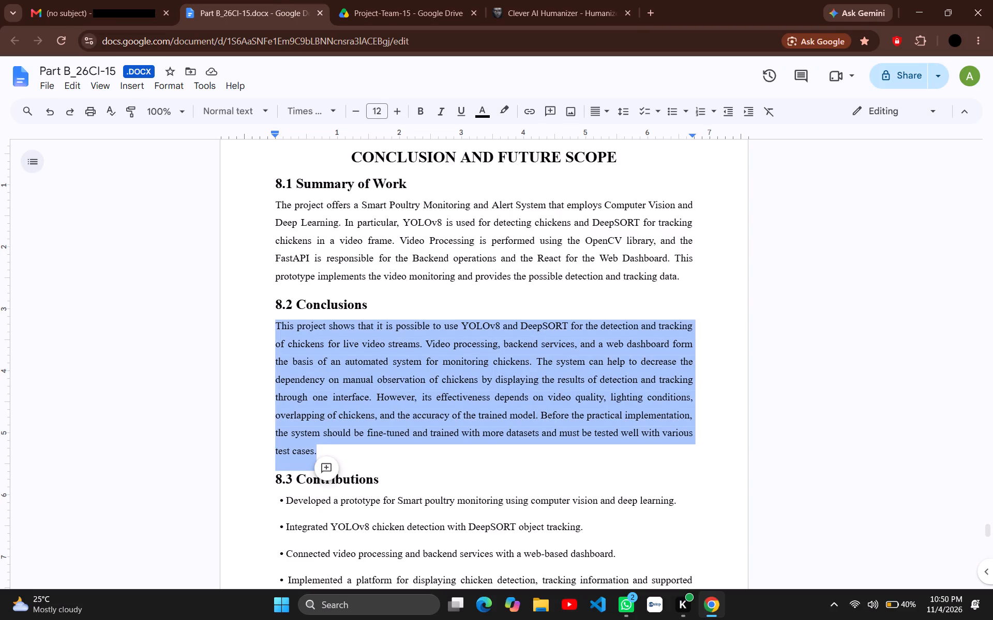
left_click(489, 399)
key("BackSpace")
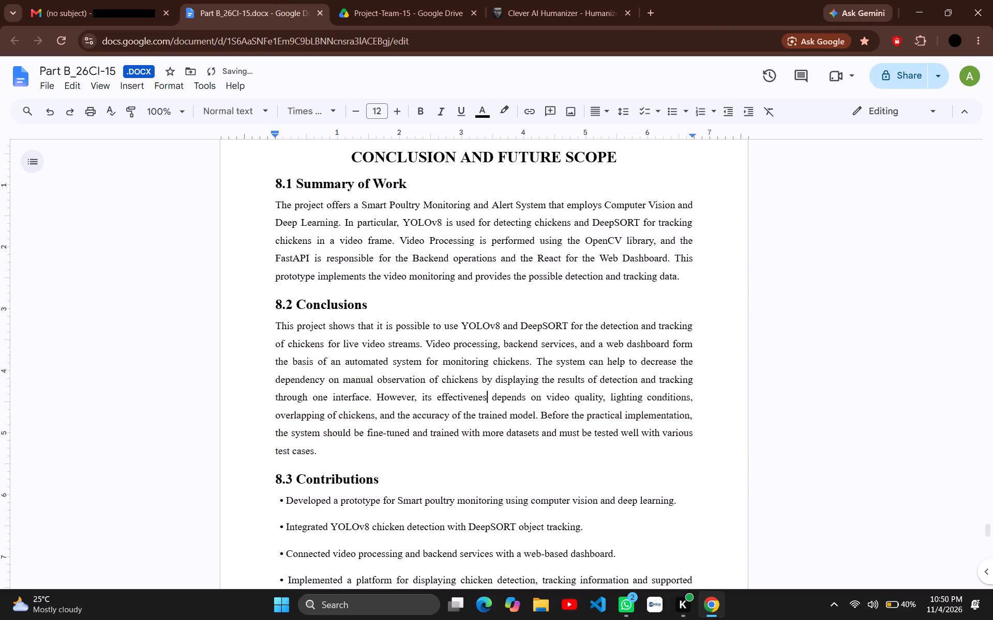
key("BackSpace")
key("BackSpace")
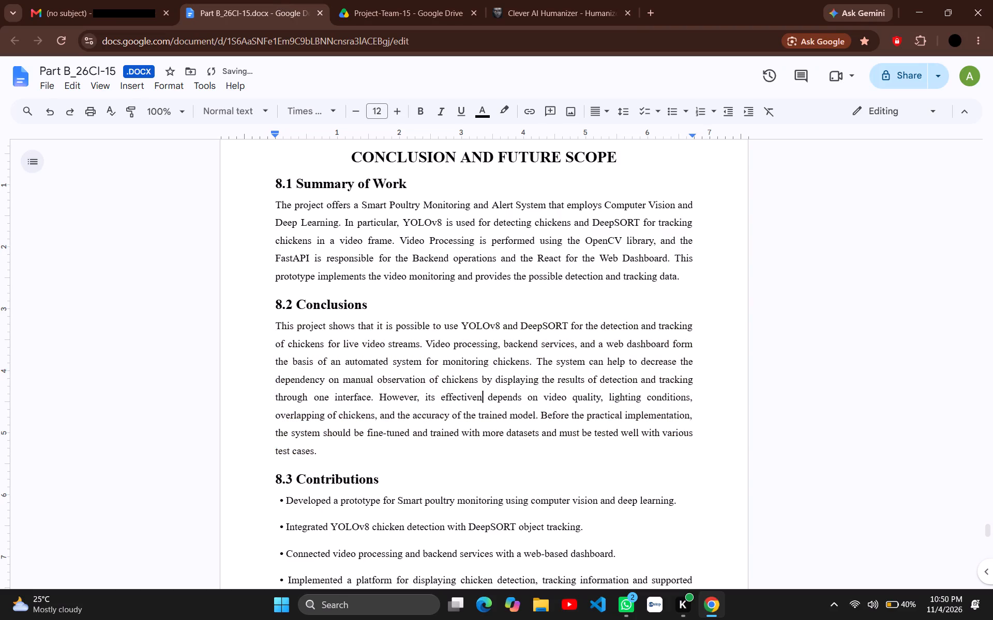
left_click(523, 400)
key("BackSpace")
key("BackSpace")
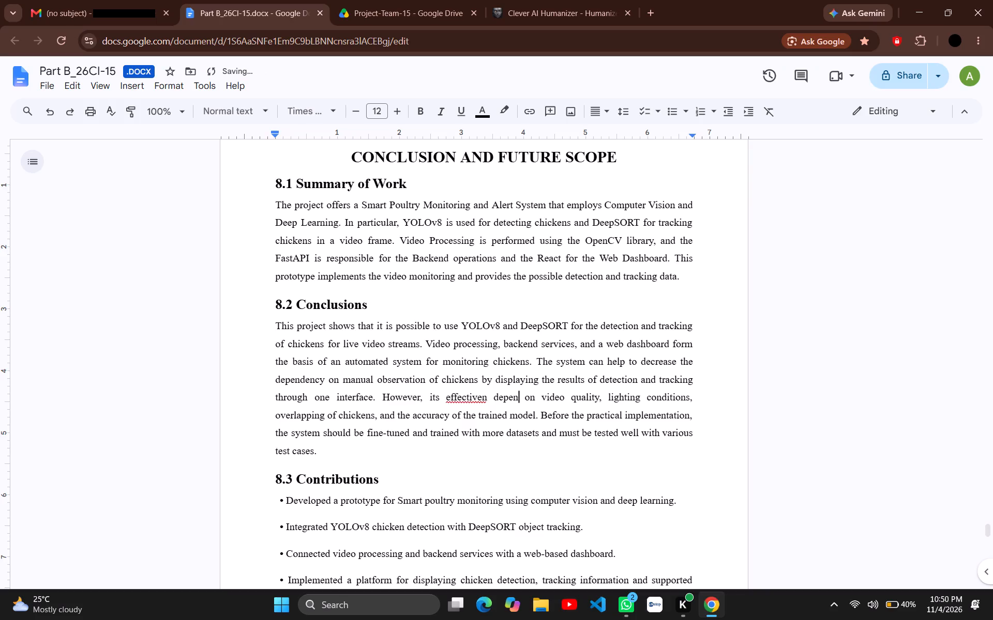
key("BackSpace")
key("BackSpace")
key("BackSpace")
key("BackSpace")
key("BackSpace")
key("BackSpace")
key("BackSpace")
key("BackSpace")
key("BackSpace")
key("BackSpace")
key("BackSpace")
key("BackSpace")
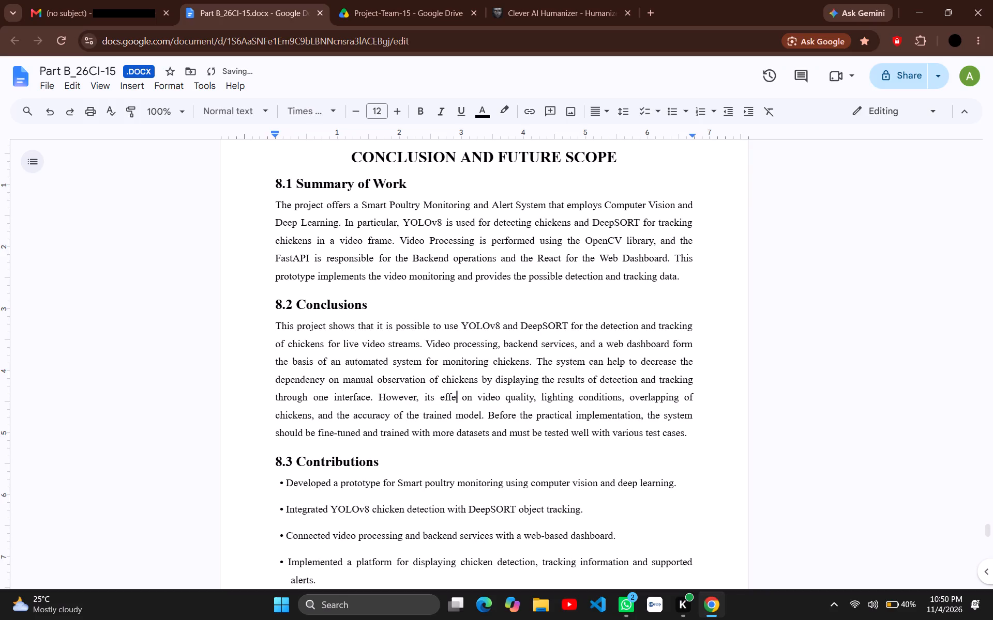
key("BackSpace")
key("BackSpace")
key("BackSpace")
key("BackSpace")
key("BackSpace")
key("BackSpace")
key("BackSpace")
key("BackSpace")
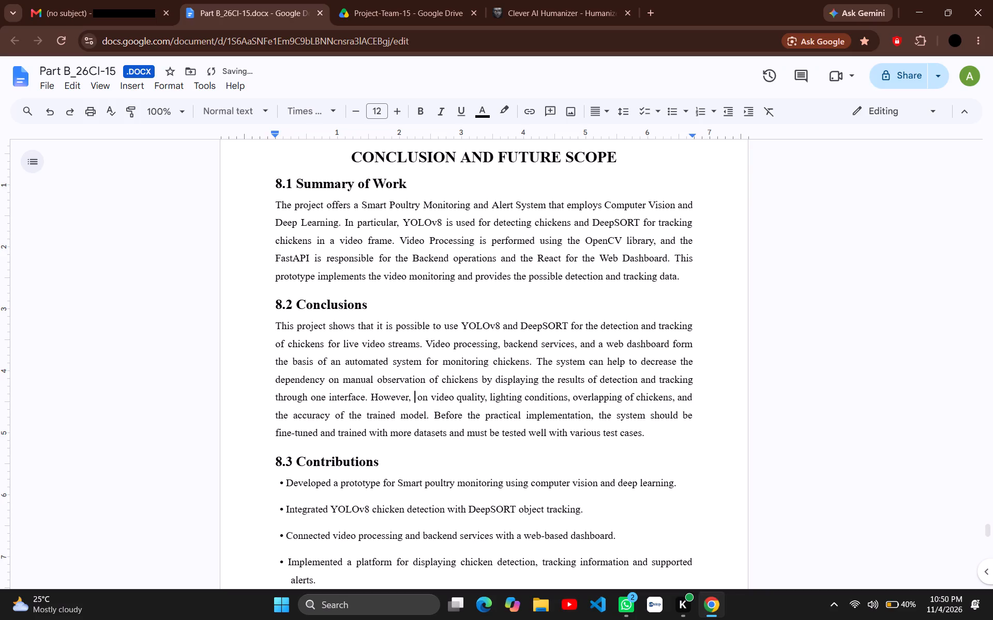
type("the")
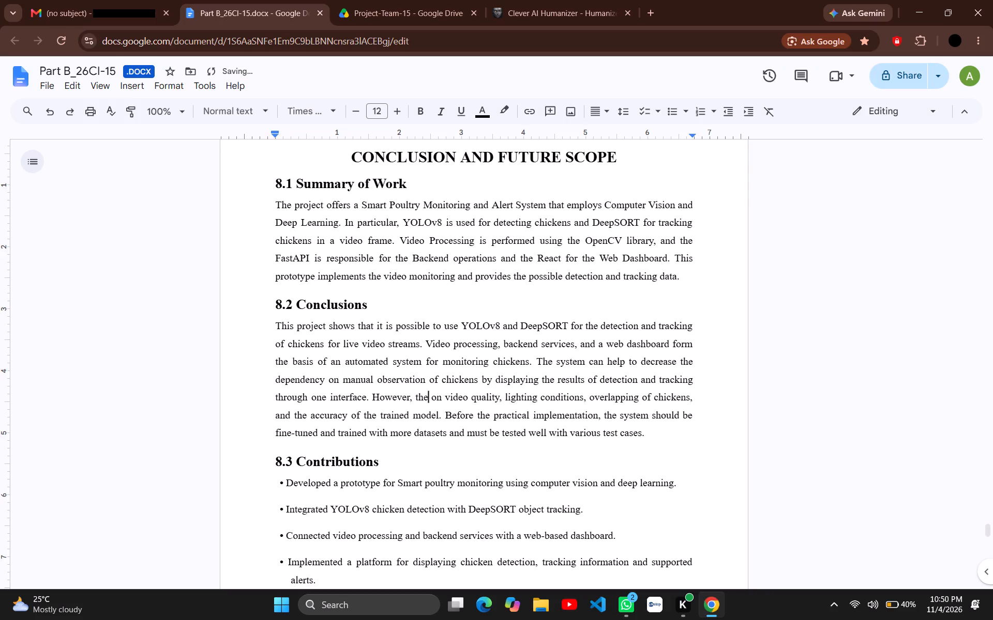
key("space")
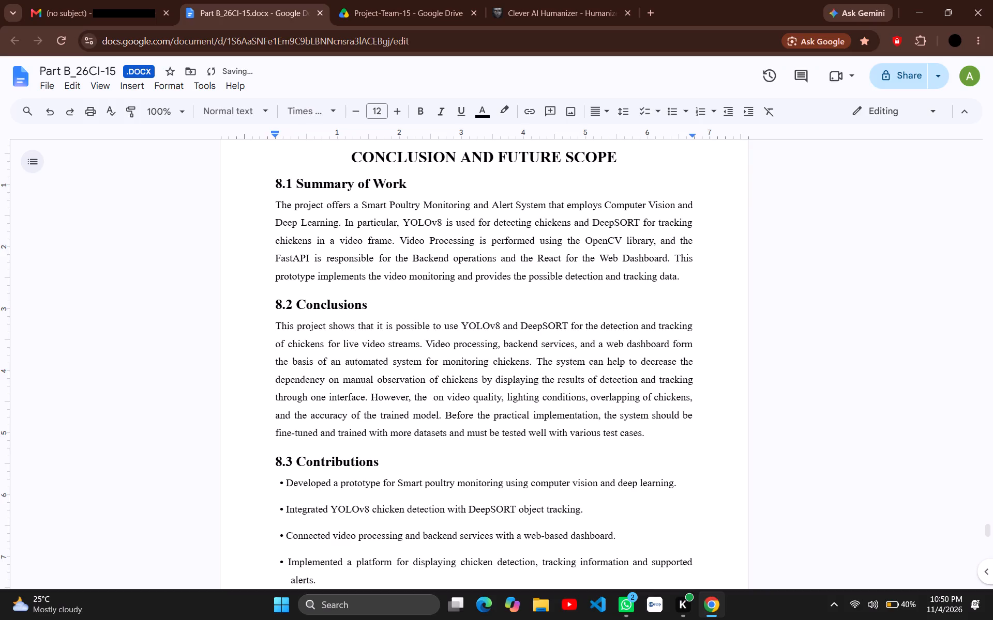
key("e")
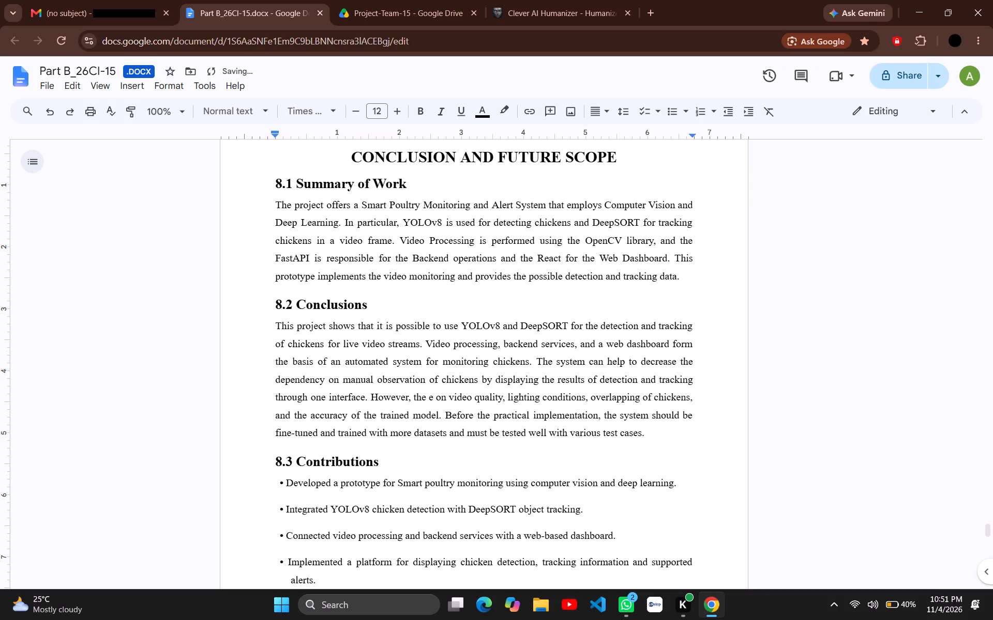
key("BackSpace")
type("system effectiveness")
key("space")
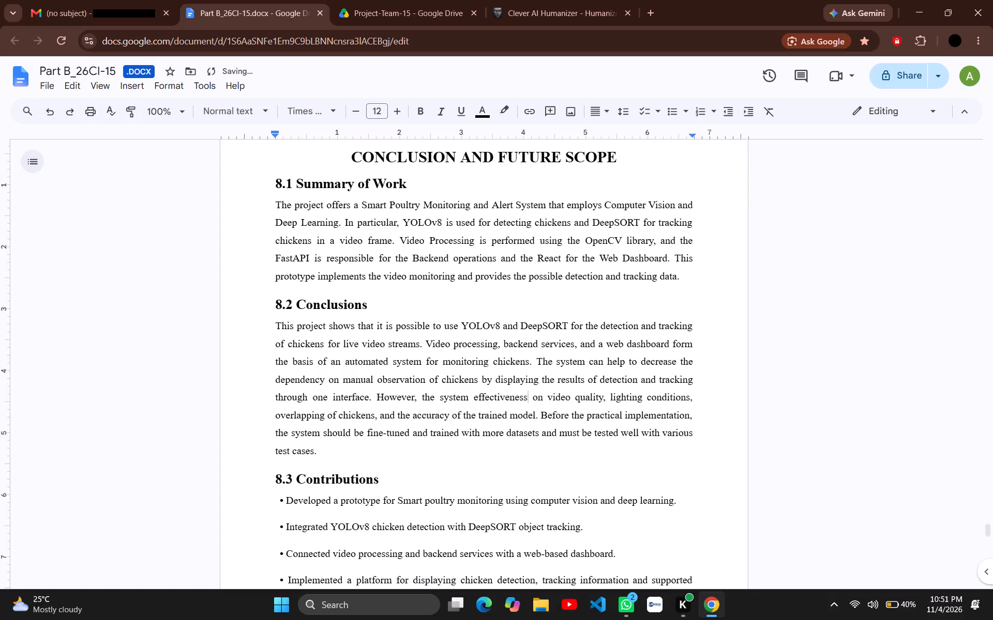
type("rel")
type("ies")
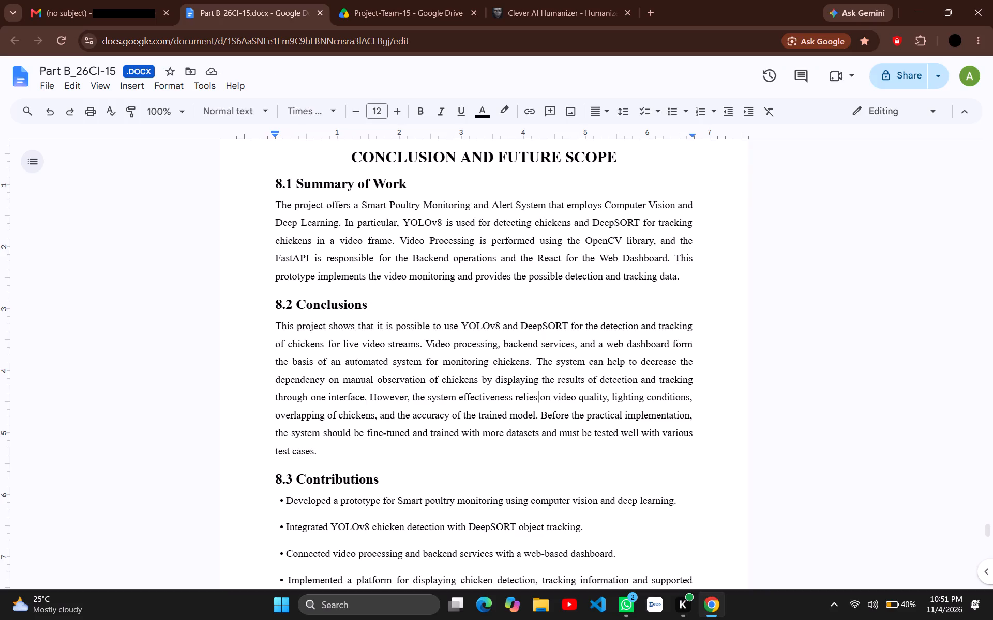
Delete the word "practical" before "implementation" in the last sentence of the 8.2 Conclusions paragraph.
left_click(624, 416)
key("BackSpace")
key("BackSpace")
key("BackSpace")
key("BackSpace")
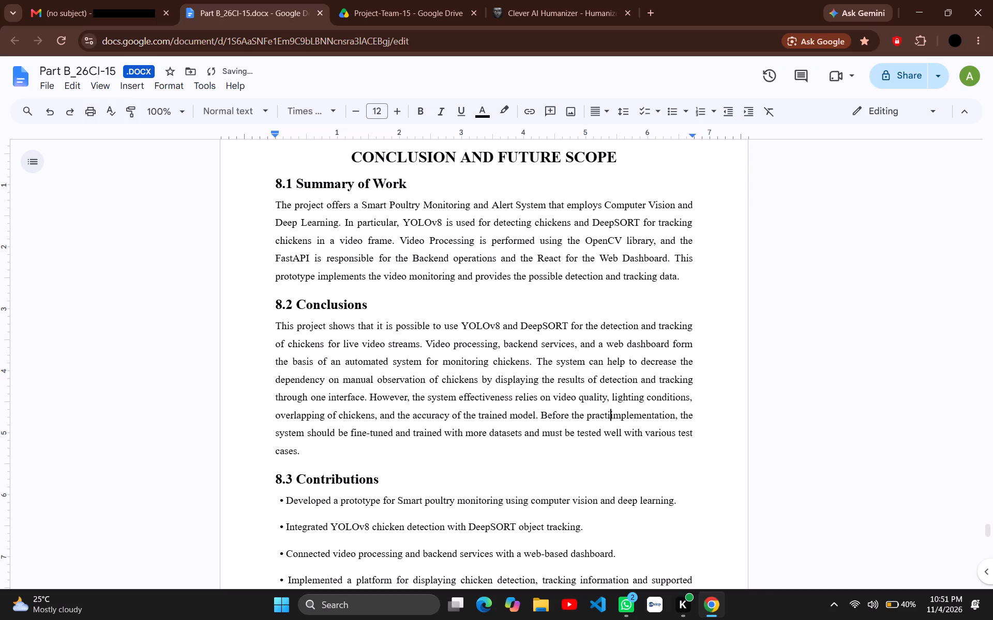
key("BackSpace")
key("BackSpace")
key("BackSpace")
key("BackSpace")
key("BackSpace")
key("BackSpace")
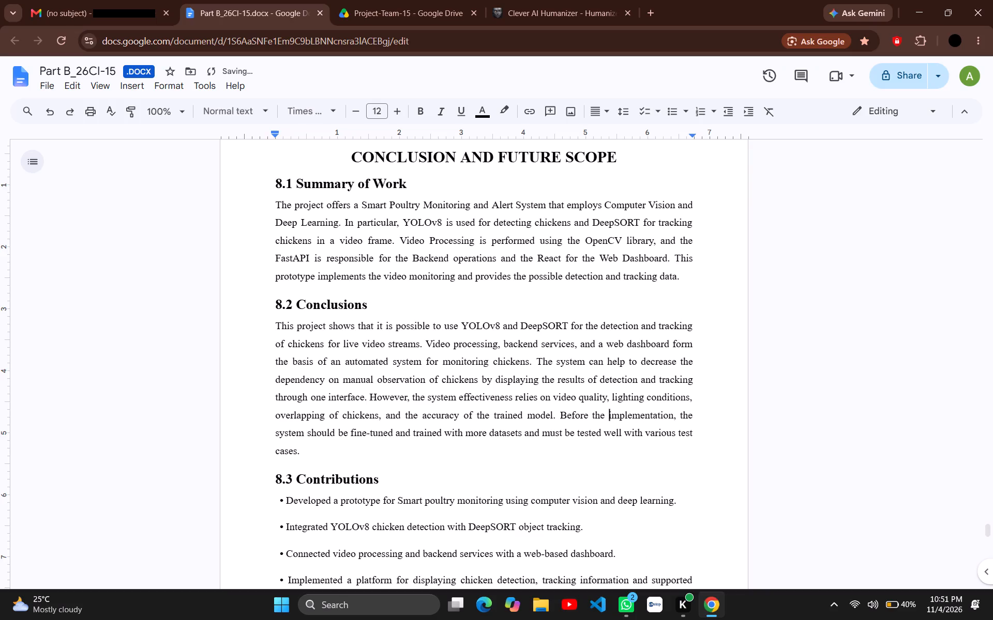
Replace "implementation" with "deployment" after "Before the" in the last sentence of the 8.2 Conclusions paragraph.
key("Right")
key("Right")
key("Right")
key("Right")
key("Right")
key("Right")
key("Right")
key("Right")
key("Right")
key("Right")
key("Right")
key("Right")
key("Right")
key("Right")
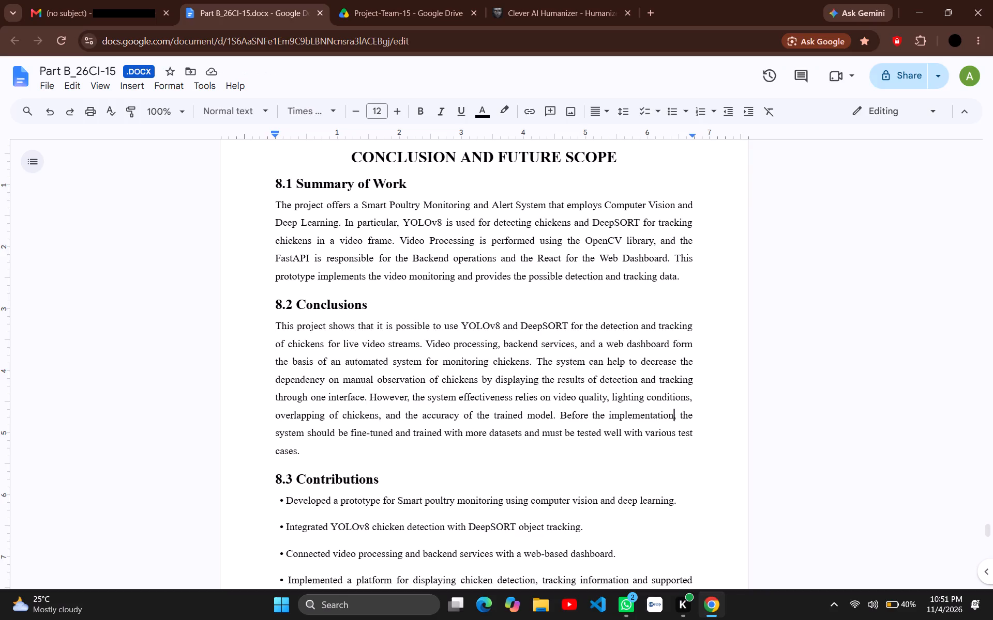
key("BackSpace")
key("BackSpace")
key("BackSpace")
key("BackSpace")
key("BackSpace")
key("BackSpace")
key("BackSpace")
key("BackSpace")
key("BackSpace")
key("BackSpace")
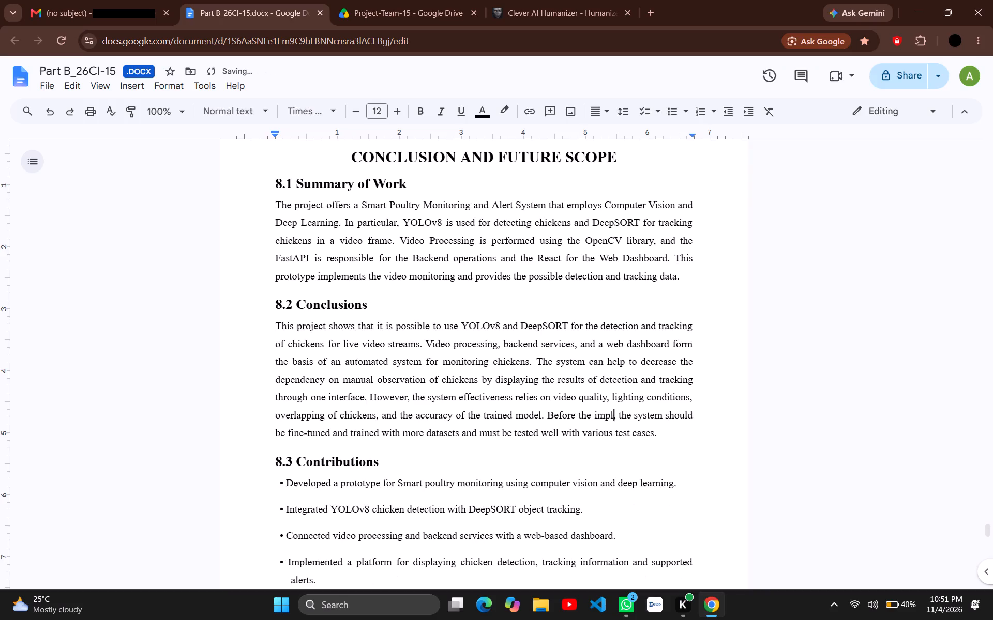
key("BackSpace")
key("BackSpace")
key("BackSpace")
key("BackSpace")
type("deploye")
key("BackSpace")
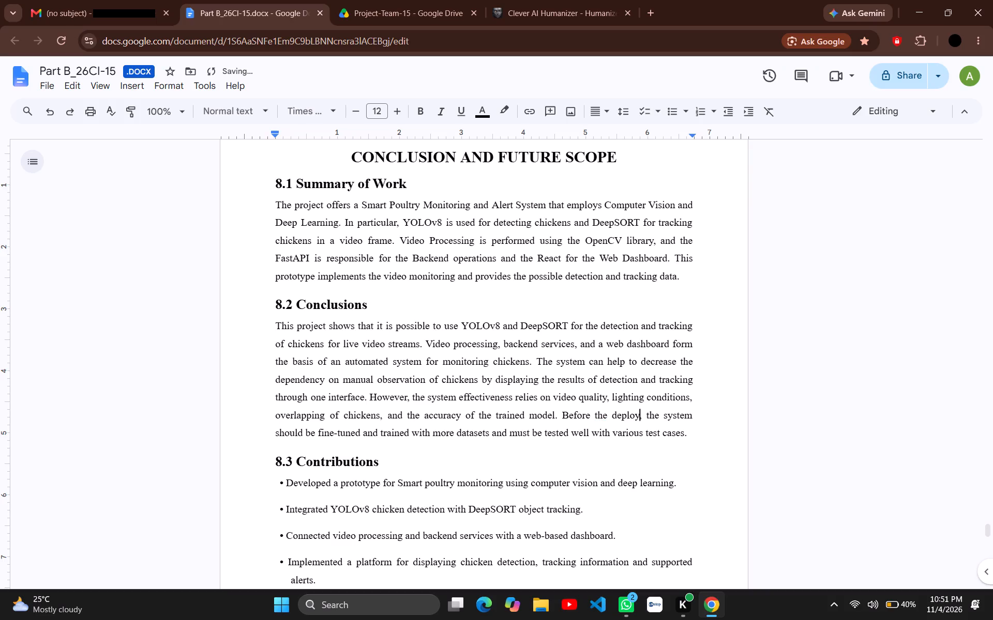
type("ment")
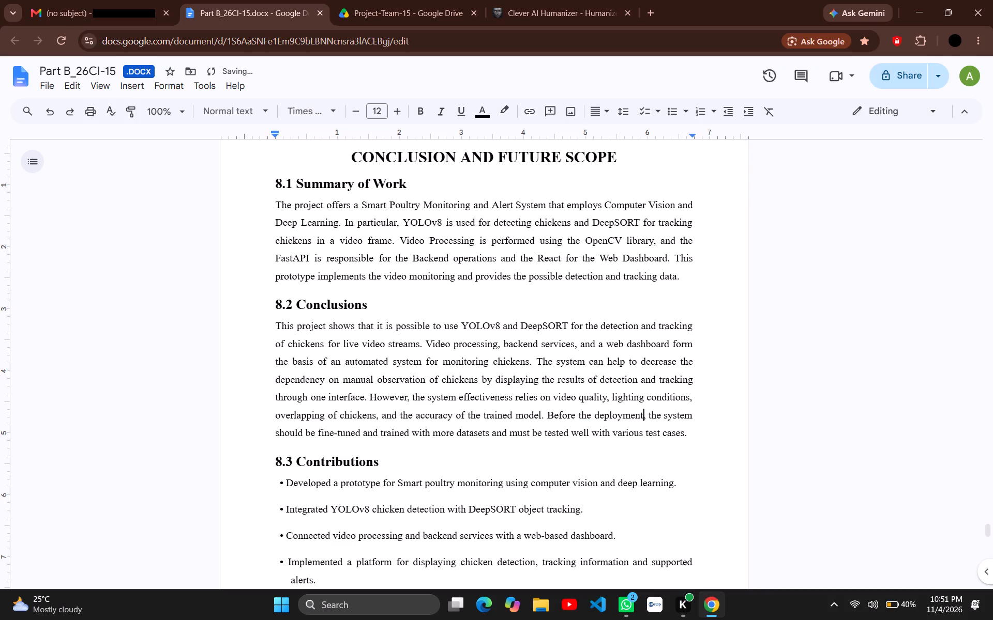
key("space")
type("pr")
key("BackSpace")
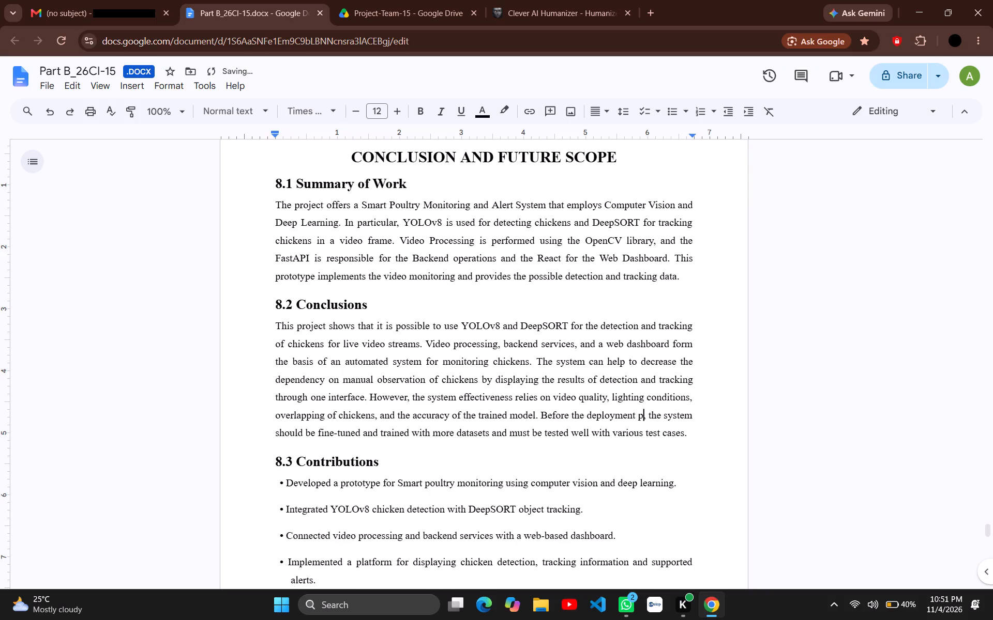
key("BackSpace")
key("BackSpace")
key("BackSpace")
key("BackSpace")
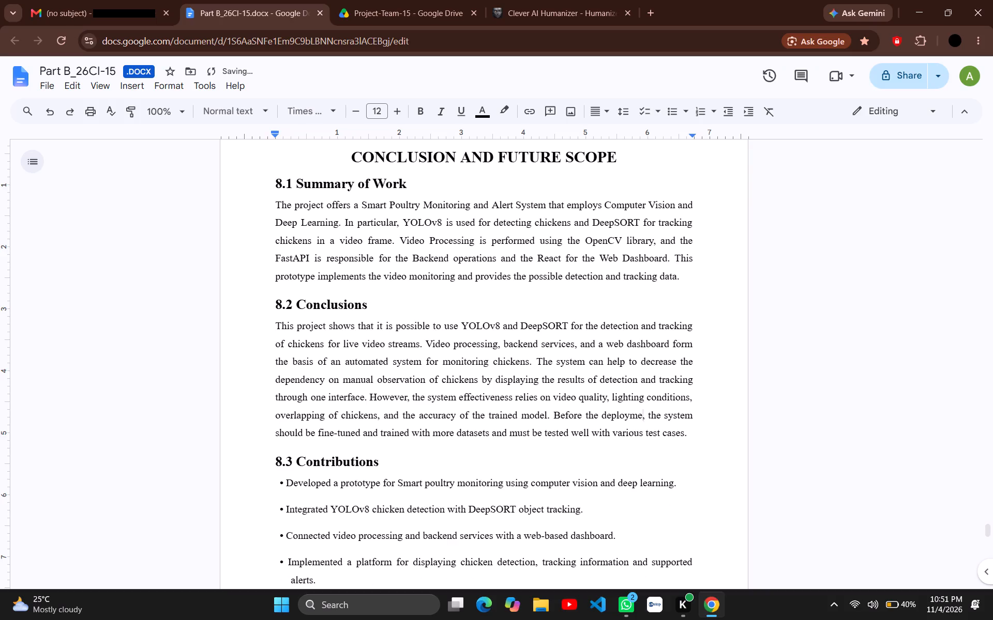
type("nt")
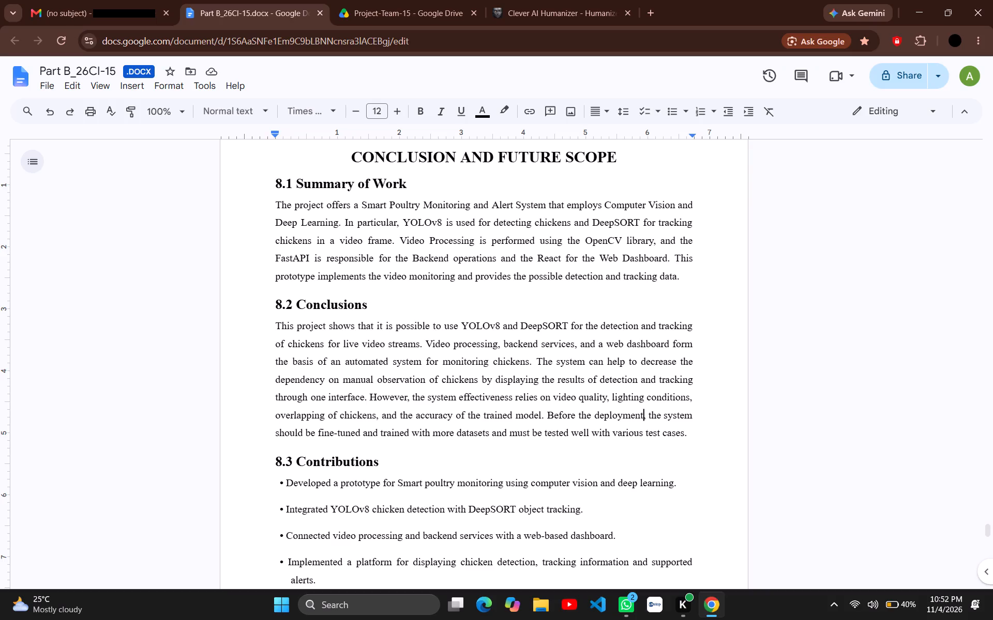
Replace "tested" with "validated" after "must be" in the last sentence of the 8.2 Conclusions paragraph.
left_click(684, 434)
left_click(569, 433)
key("BackSpace")
key("BackSpace")
key("BackSpace")
key("BackSpace")
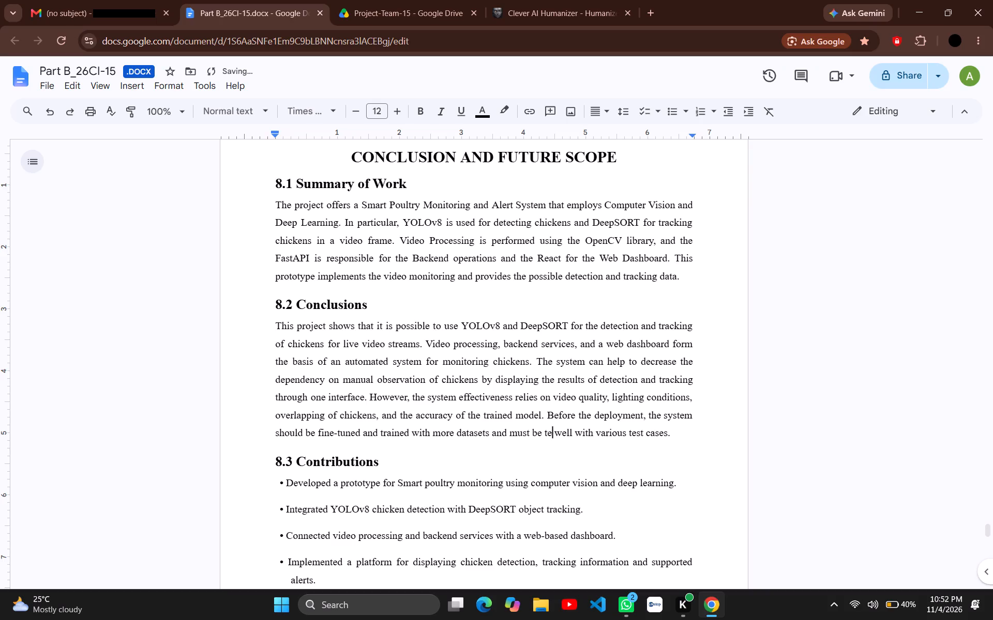
key("BackSpace")
key("BackSpace")
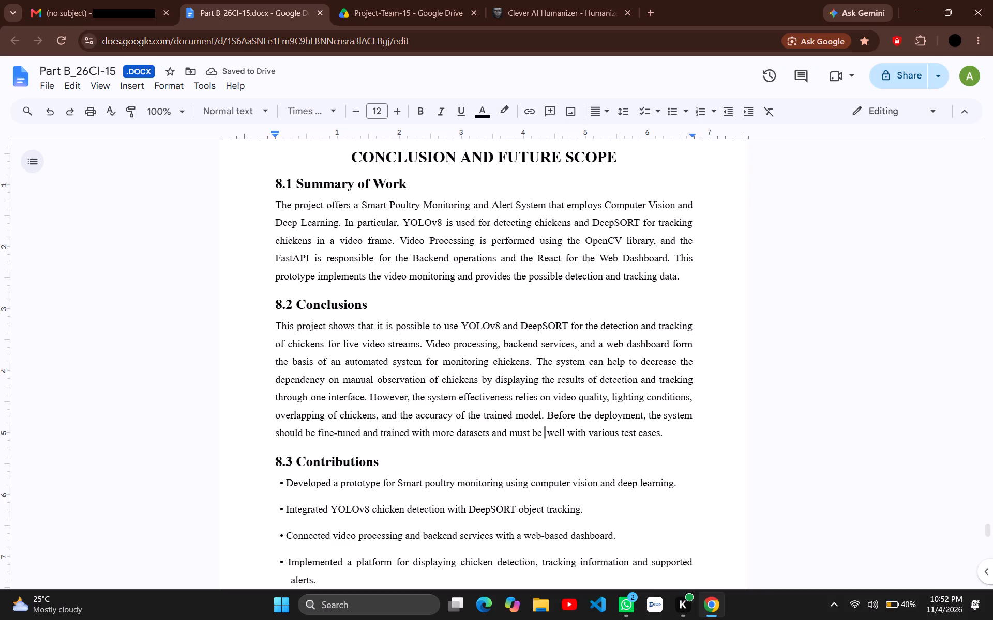
type("validated")
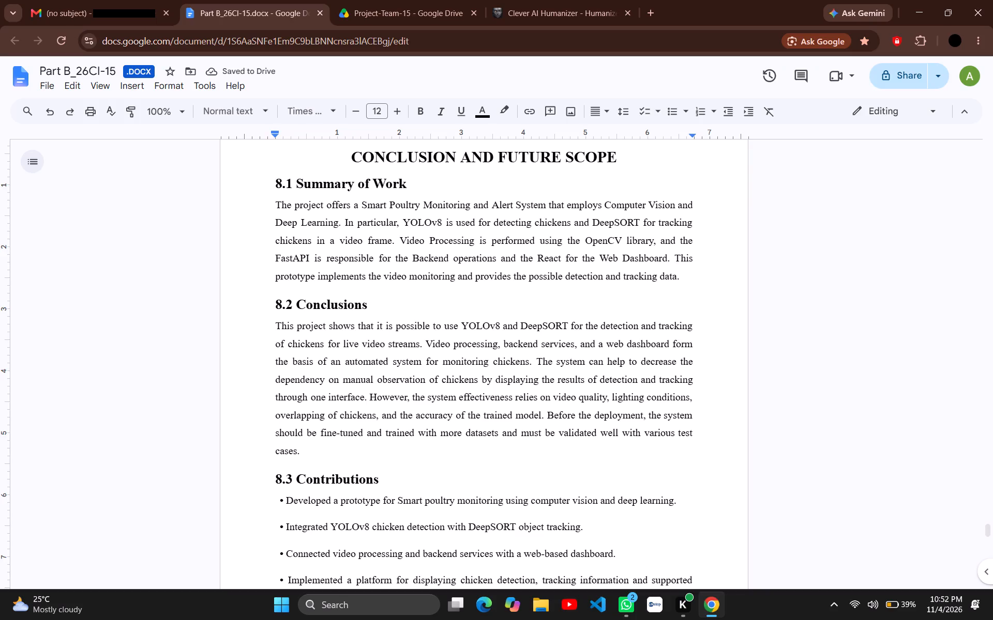
Replace "services" with "workings" after "backend" in the second sentence of the 8.2 Conclusions paragraph.
left_click(573, 342)
key("Right")
key("BackSpace")
key("BackSpace")
key("BackSpace")
key("BackSpace")
key("BackSpace")
key("BackSpace")
key("BackSpace")
key("BackSpace")
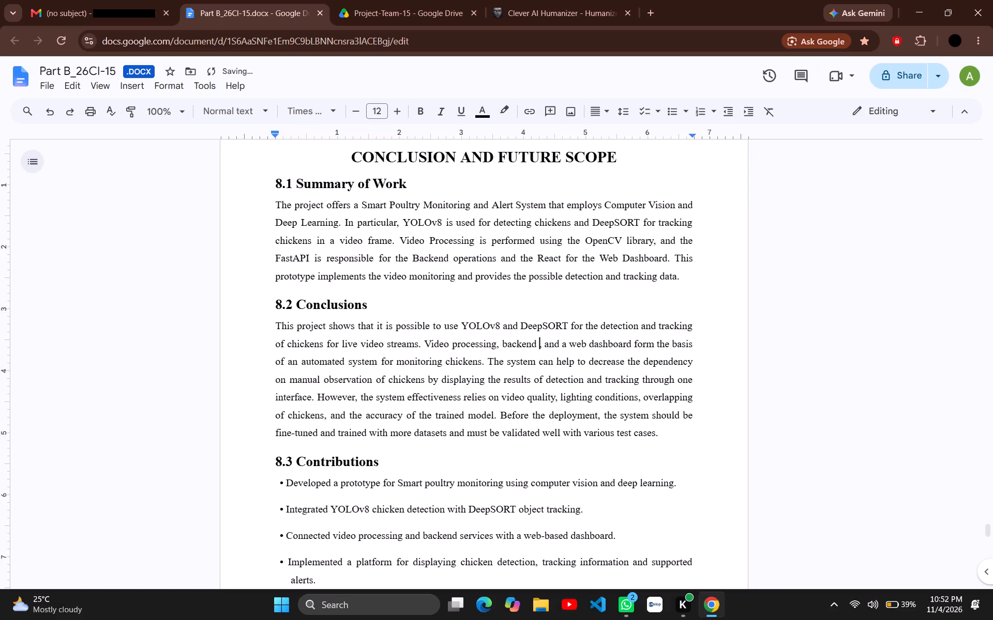
type("workings")
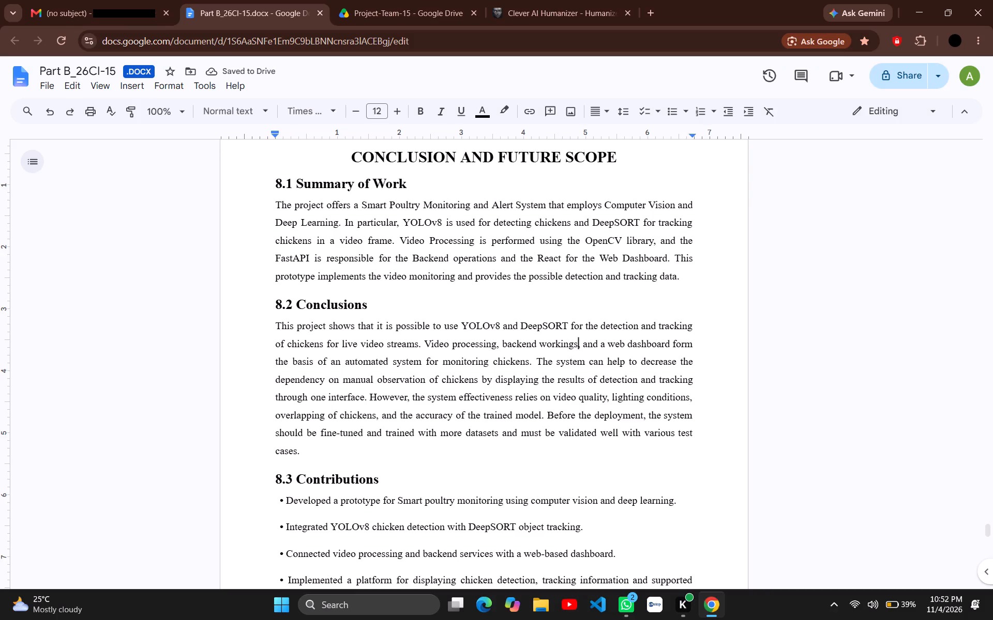
Reword "monitoring chickens" as "chicken monitoring" at the end of the second sentence of the 8.2 Conclusions paragraph.
left_click(527, 361)
key("Right")
key("BackSpace")
key("BackSpace")
key("BackSpace")
key("BackSpace")
key("BackSpace")
key("BackSpace")
key("BackSpace")
key("BackSpace")
key("BackSpace")
key("BackSpace")
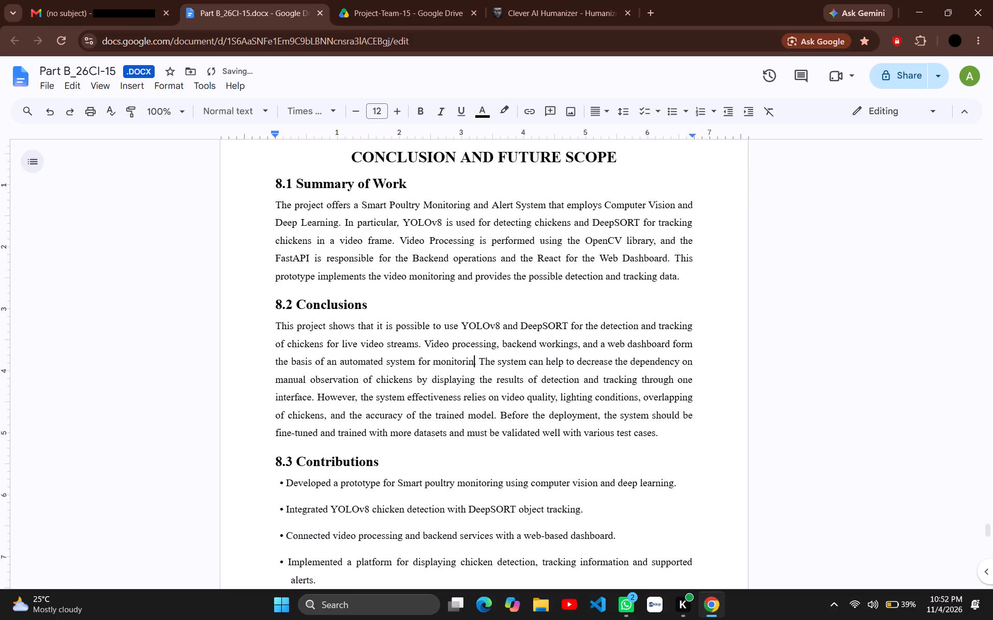
key("BackSpace")
key("BackSpace")
key("BackSpace")
key("BackSpace")
key("BackSpace")
key("BackSpace")
key("BackSpace")
key("BackSpace")
key("BackSpace")
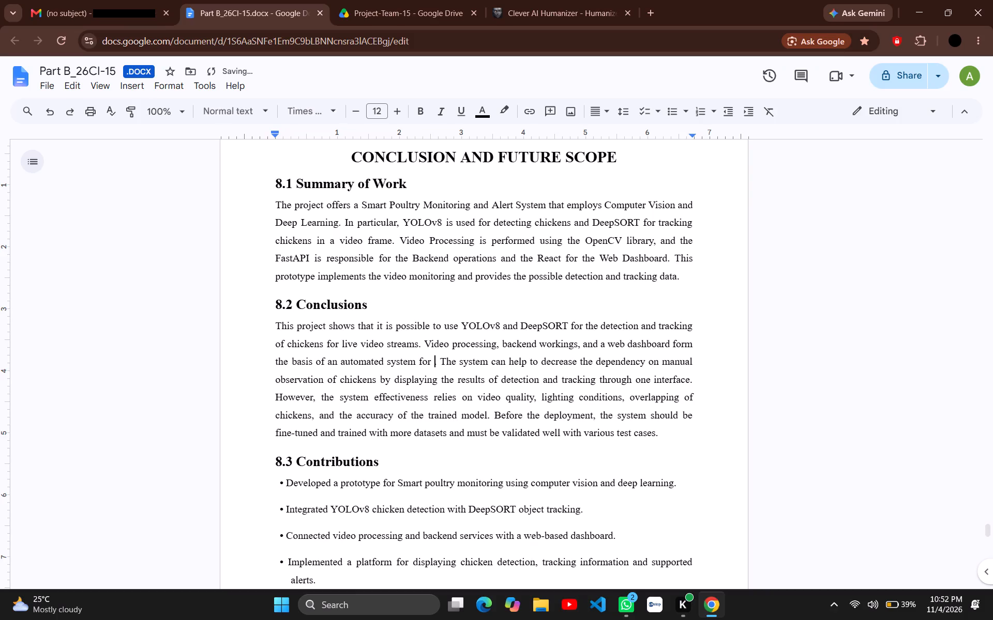
type("chicken monitoring")
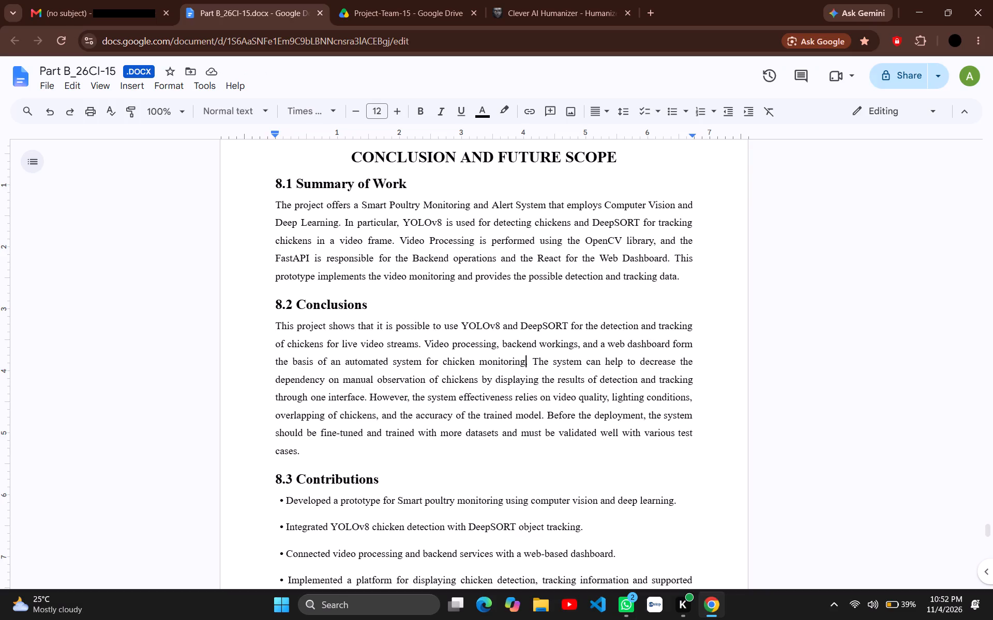
Replace "decrease" with "reduce" after "The system can help to" in the 8.2 Conclusions paragraph.
left_click(676, 363)
key("BackSpace")
key("BackSpace")
key("BackSpace")
key("BackSpace")
key("BackSpace")
key("BackSpace")
key("BackSpace")
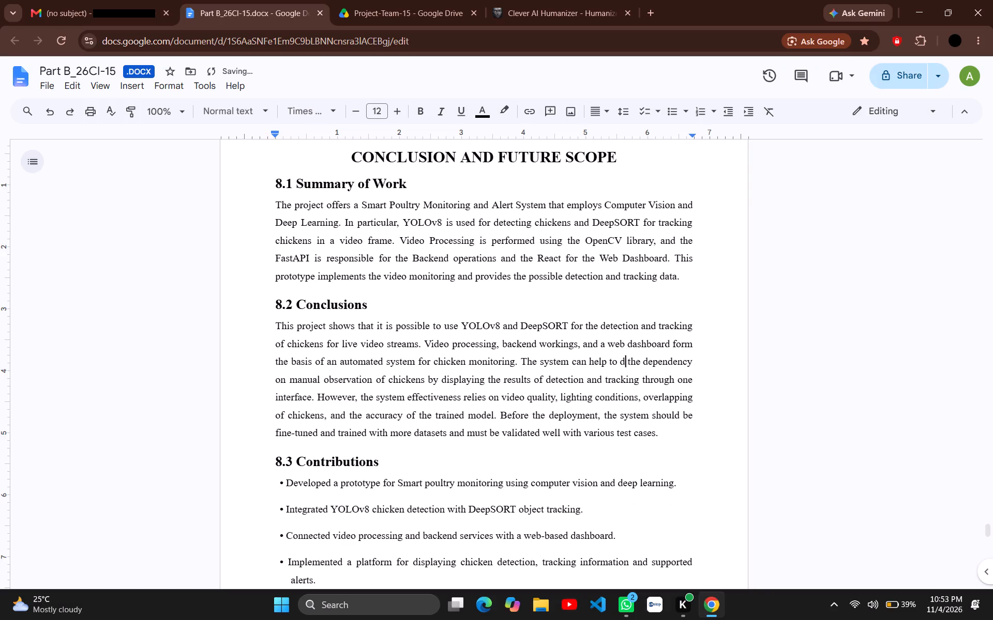
key("BackSpace")
type("reduce")
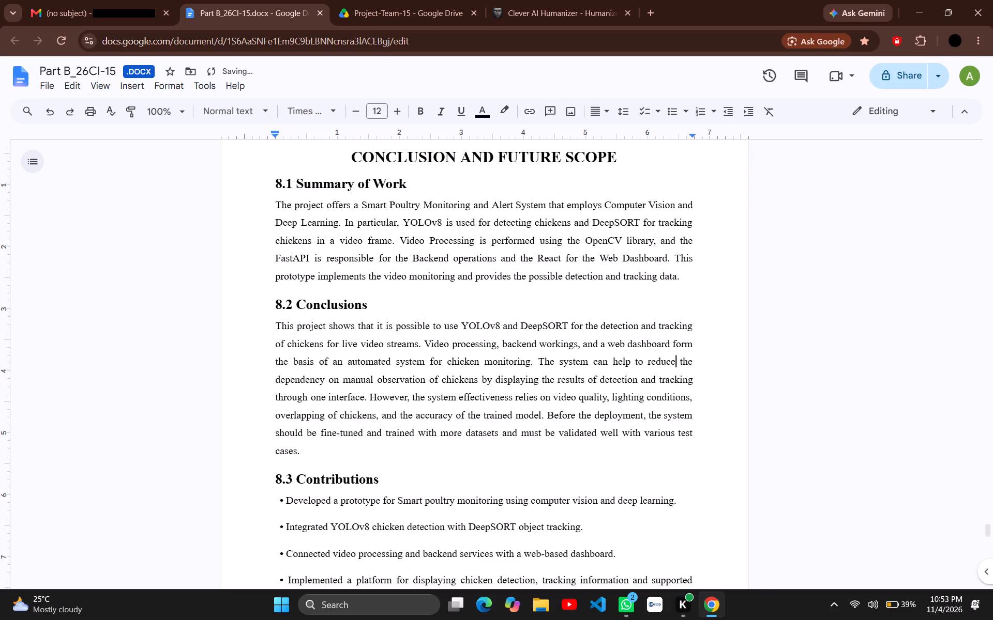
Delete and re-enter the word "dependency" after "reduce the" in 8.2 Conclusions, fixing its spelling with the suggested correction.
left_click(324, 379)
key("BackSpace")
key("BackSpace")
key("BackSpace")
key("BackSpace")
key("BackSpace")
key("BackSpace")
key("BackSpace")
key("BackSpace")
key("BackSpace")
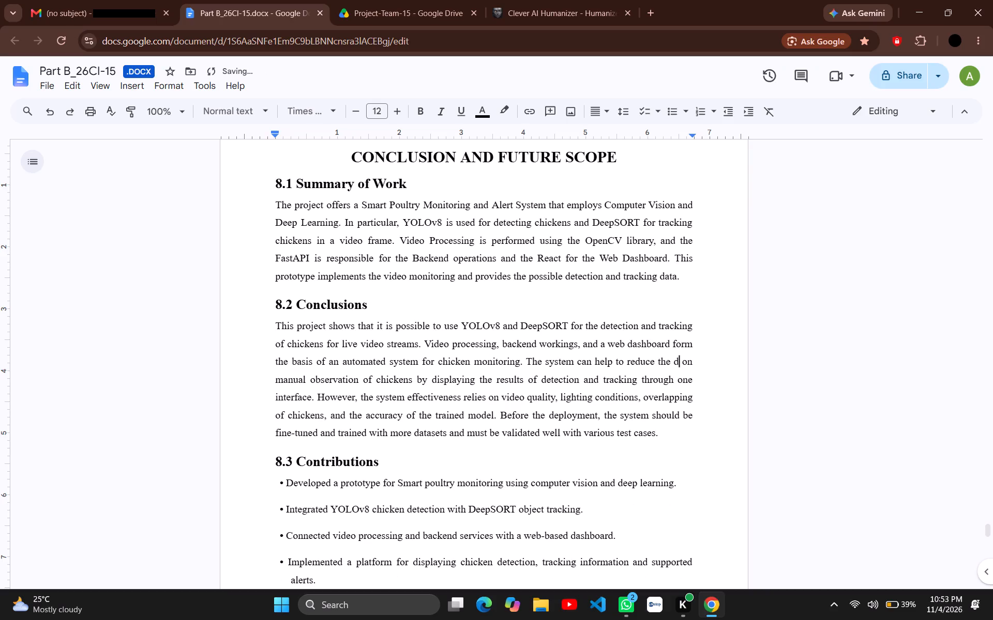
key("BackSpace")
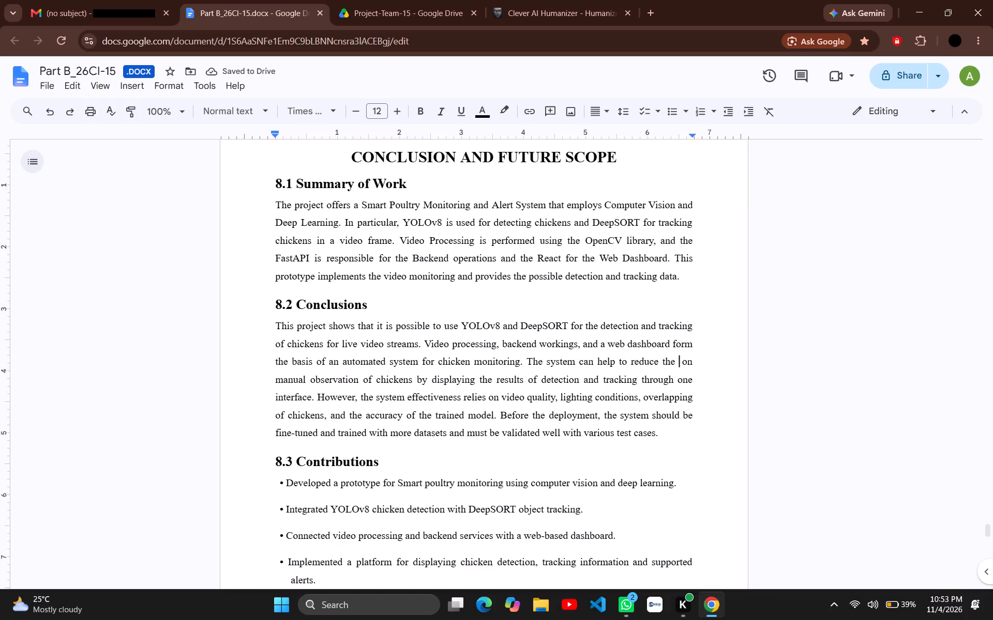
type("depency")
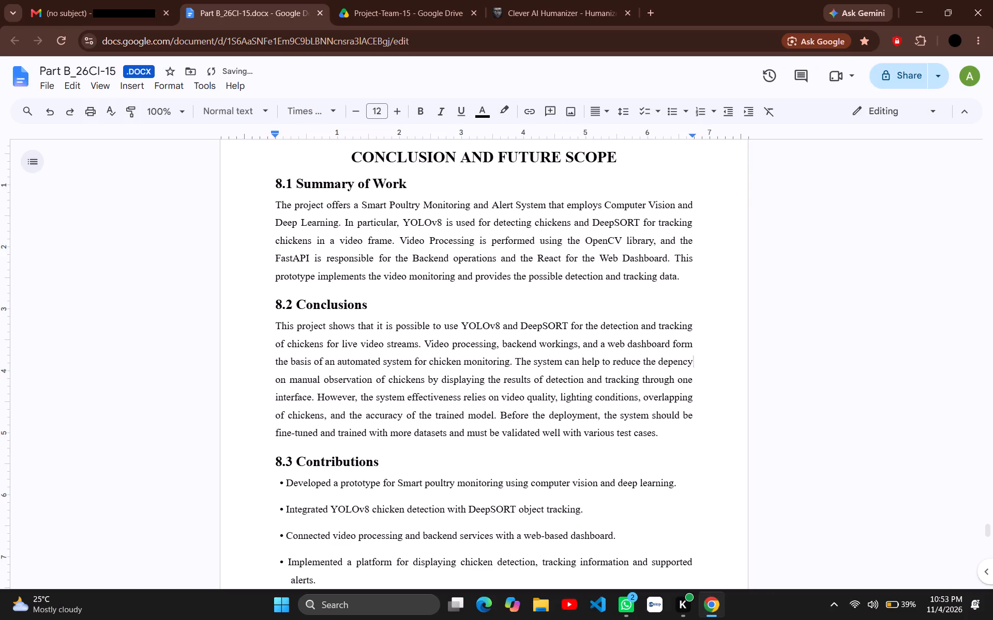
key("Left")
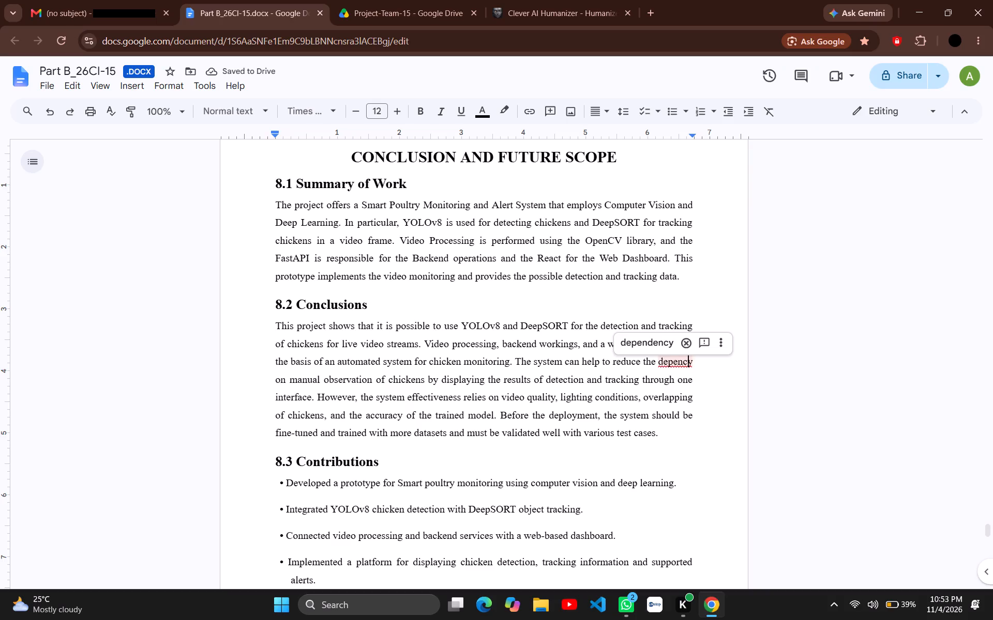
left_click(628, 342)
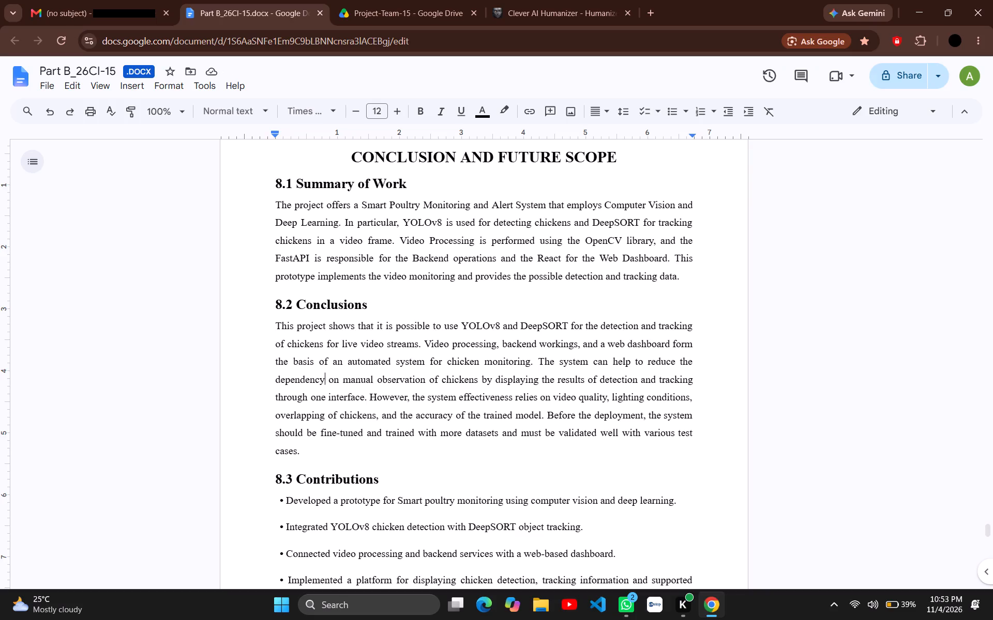
Replace "displaying" with "showing" before "the results of detection and tracking" in the 8.2 Conclusions paragraph.
left_click(536, 378)
key("Right")
key("BackSpace")
key("BackSpace")
key("BackSpace")
key("BackSpace")
key("BackSpace")
key("BackSpace")
key("BackSpace")
key("BackSpace")
key("BackSpace")
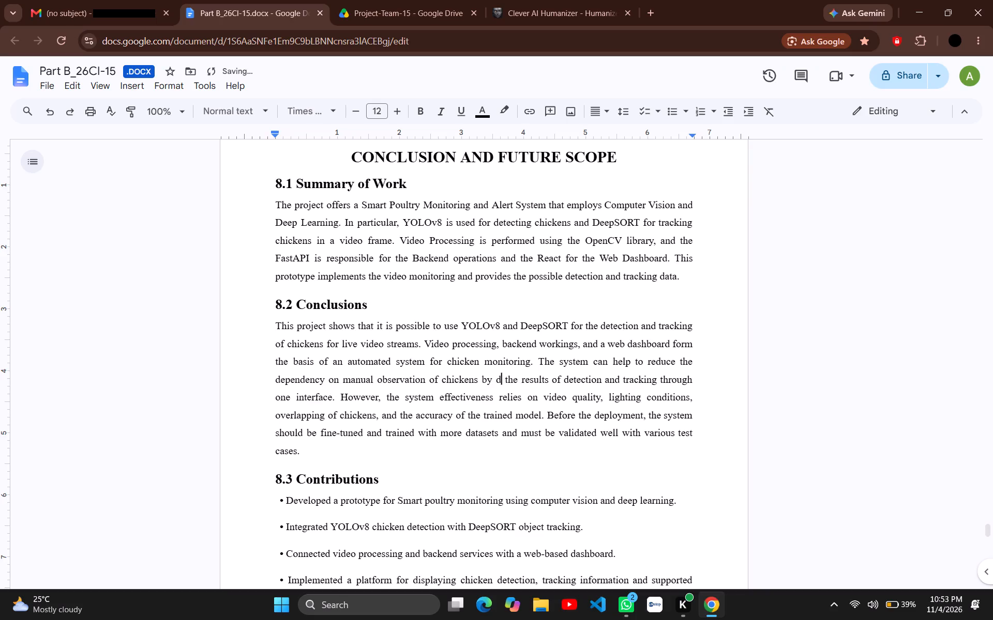
key("BackSpace")
type("showing")
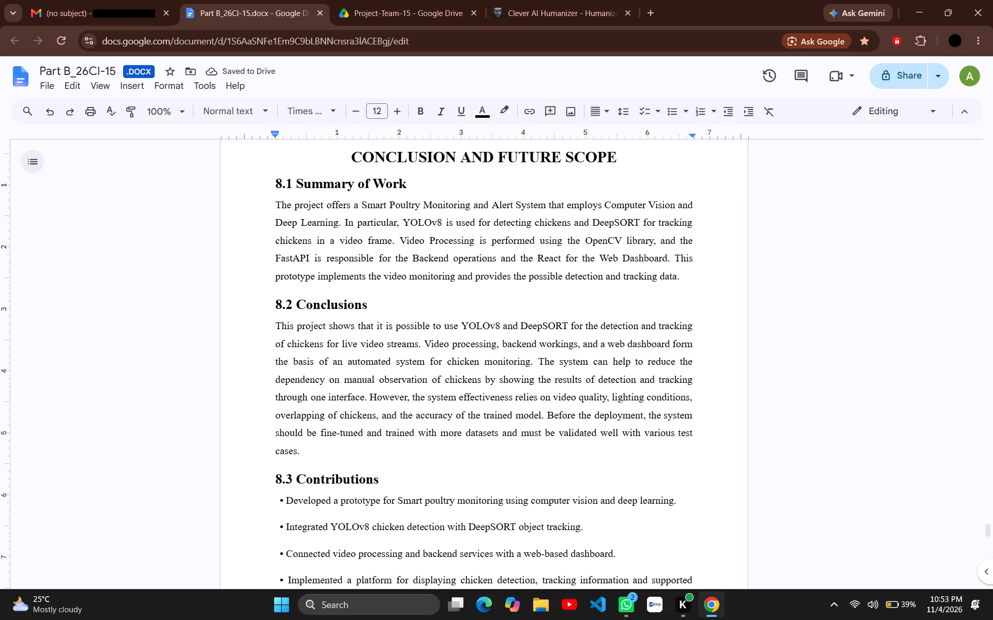
Replace "one" with "a single" before "interface" in the third sentence of the 8.2 Conclusions paragraph.
left_click(324, 396)
key("Right")
key("BackSpace")
key("BackSpace")
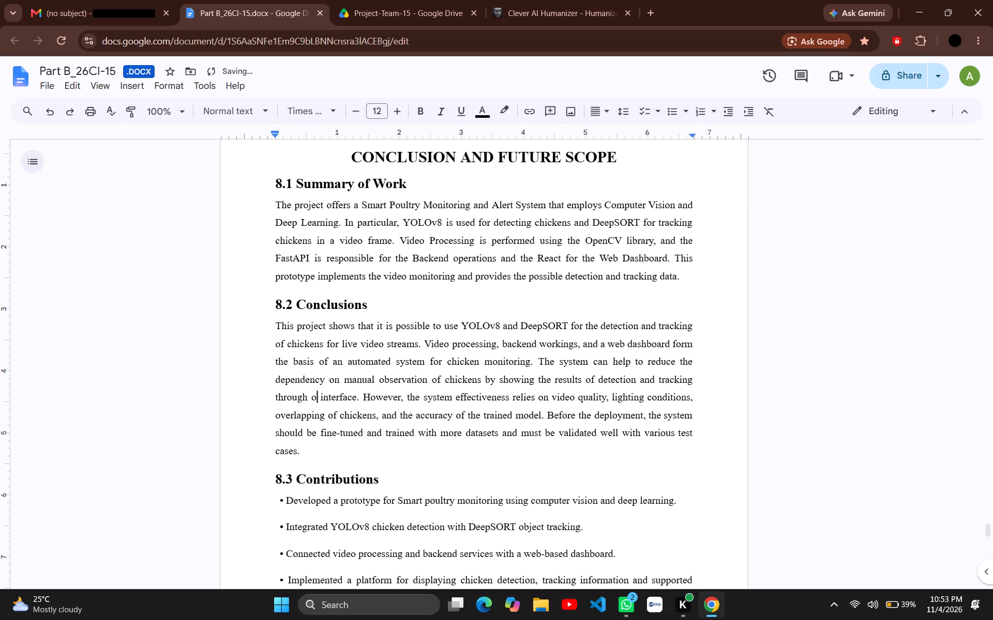
key("BackSpace")
type("a single")
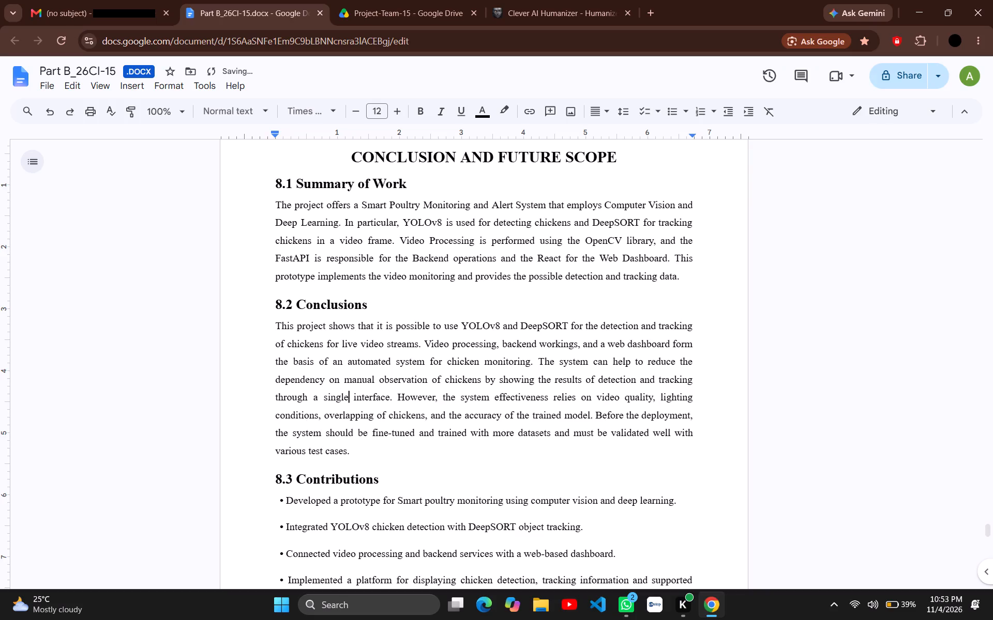
Change "shows" to "aims to show" after "This project" in the first sentence of 8.2 Conclusions, accepting the suggested grammar correction.
left_click(363, 417)
left_click(328, 324)
type("aims")
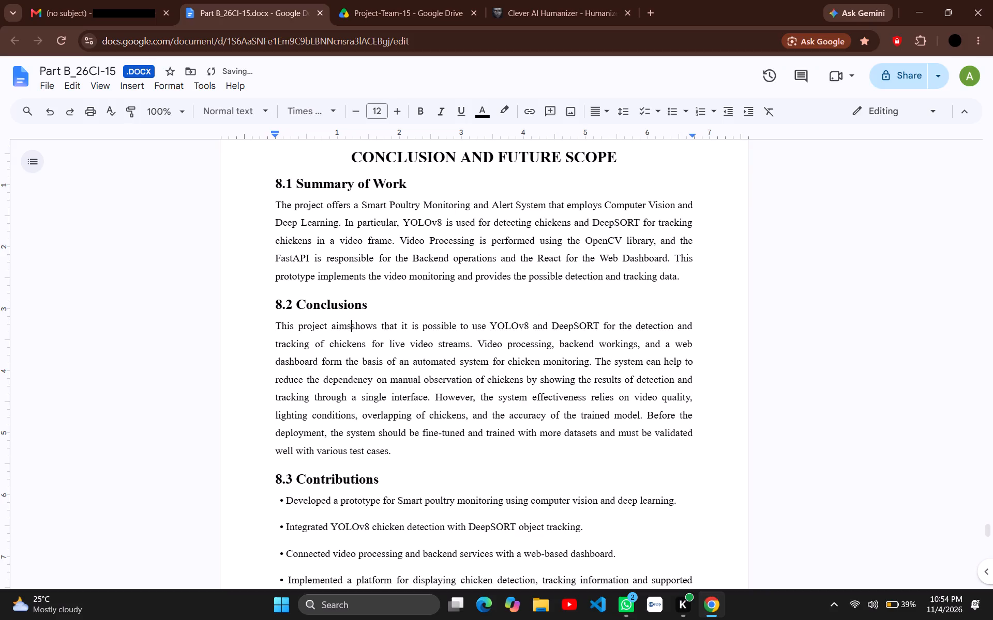
key("space")
key("Right")
key("Right")
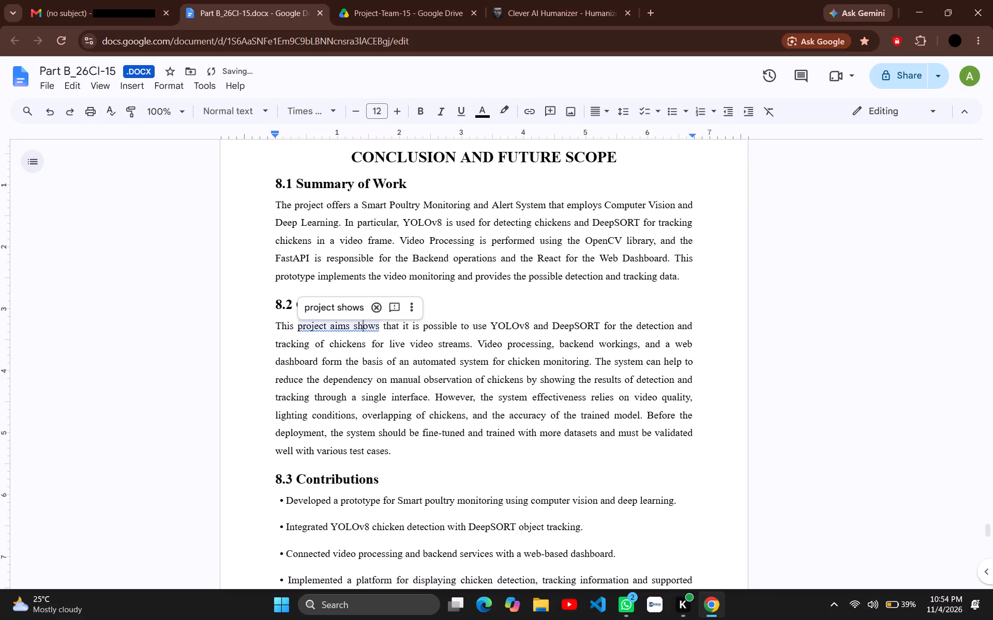
key("Left")
key("Left")
type("to")
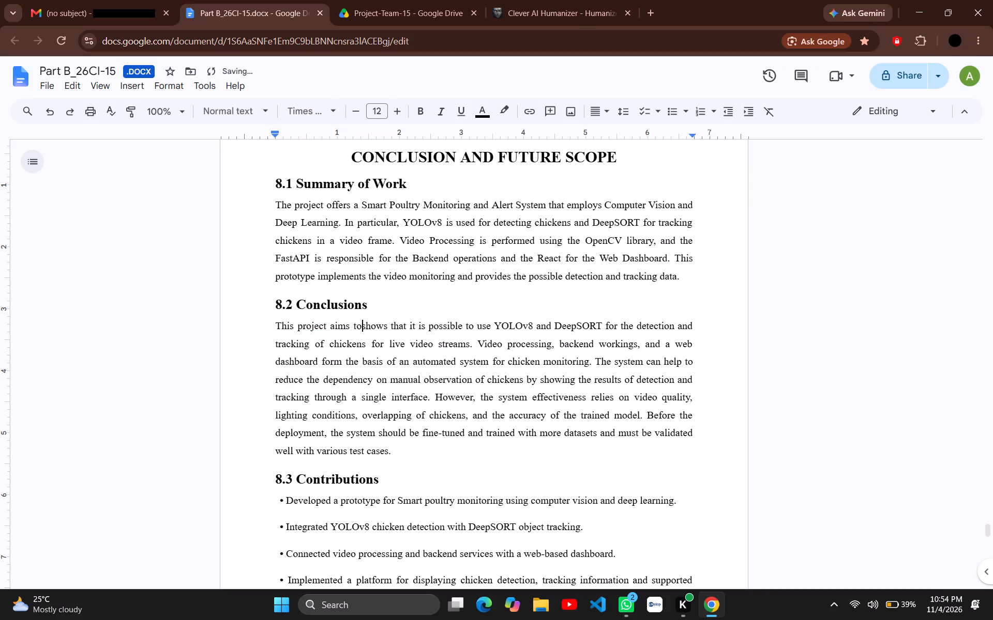
key("space")
key("Right")
key("Right")
key("Right")
key("Right")
key("Right")
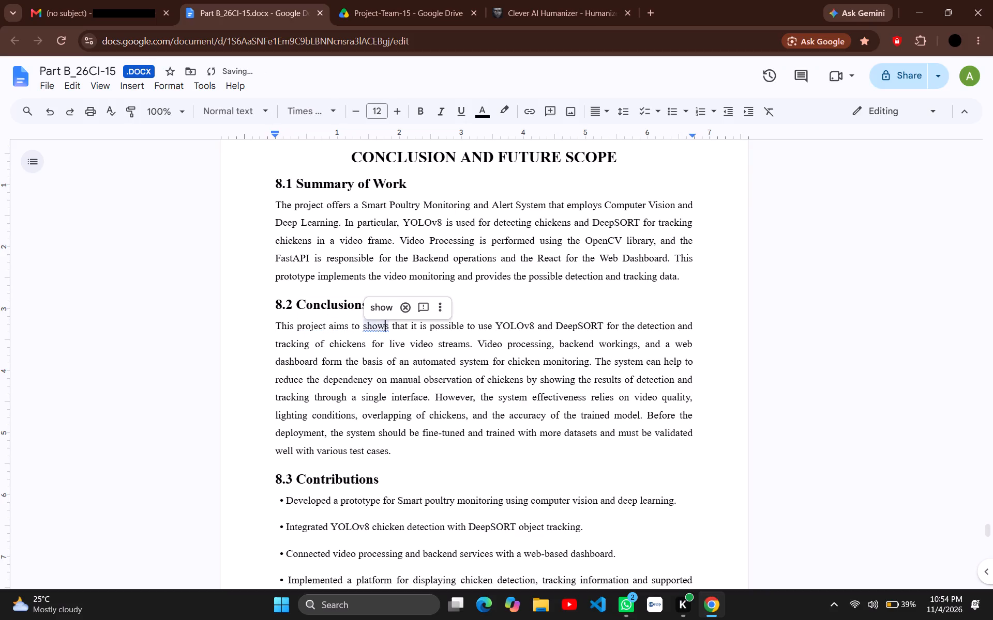
left_click(383, 307)
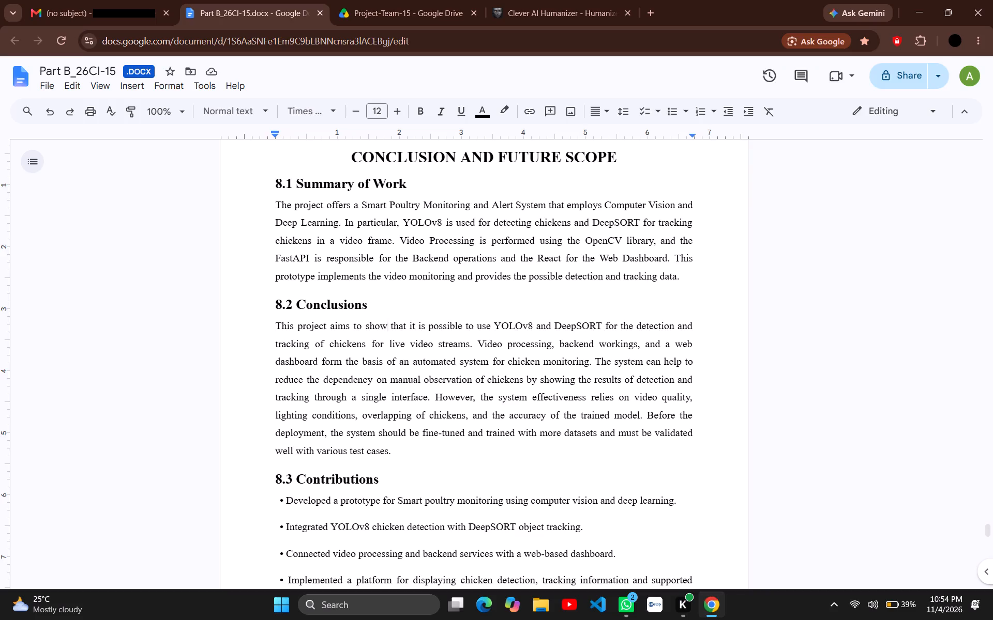
scroll(448, 428, "down", 2)
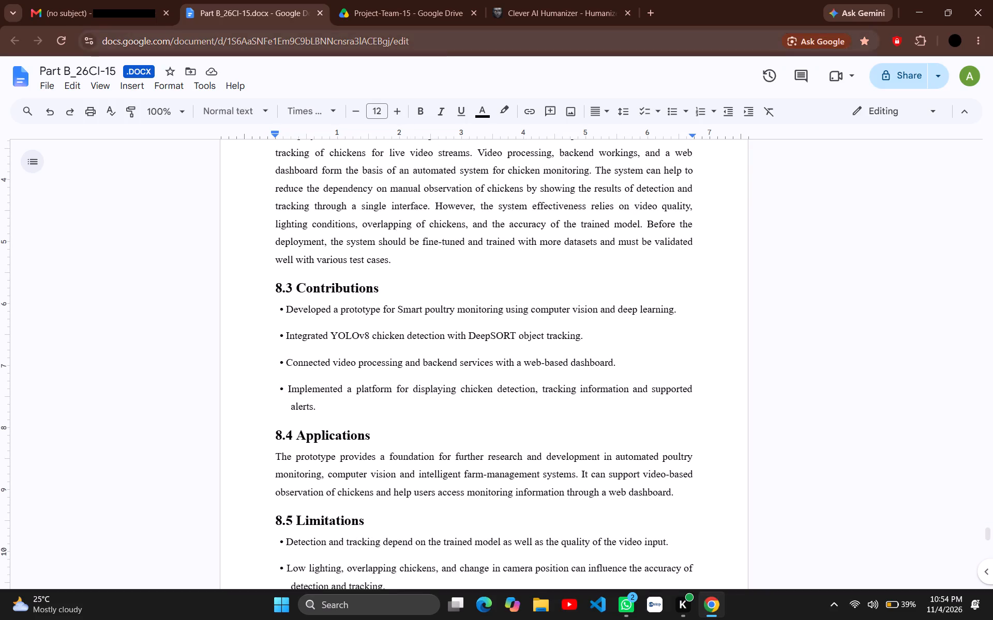
left_click(426, 0)
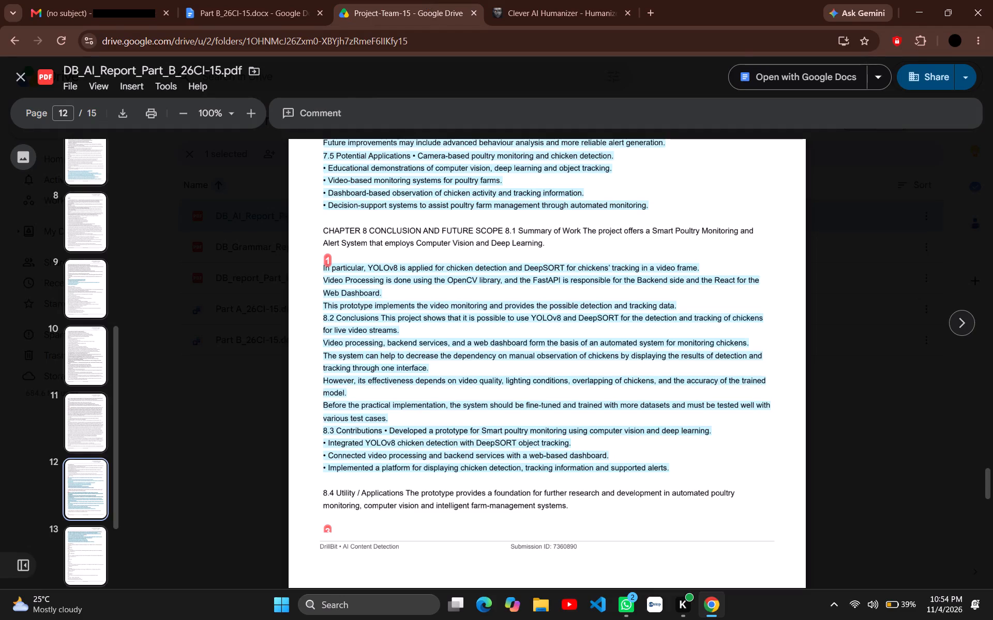
scroll(420, 362, "down", 2)
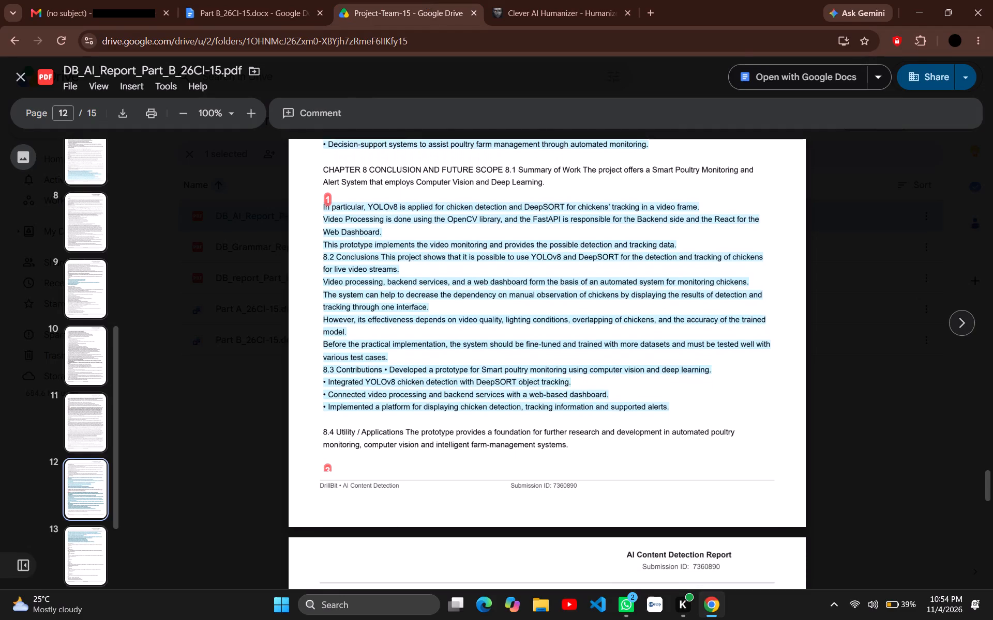
scroll(420, 362, "down", 1)
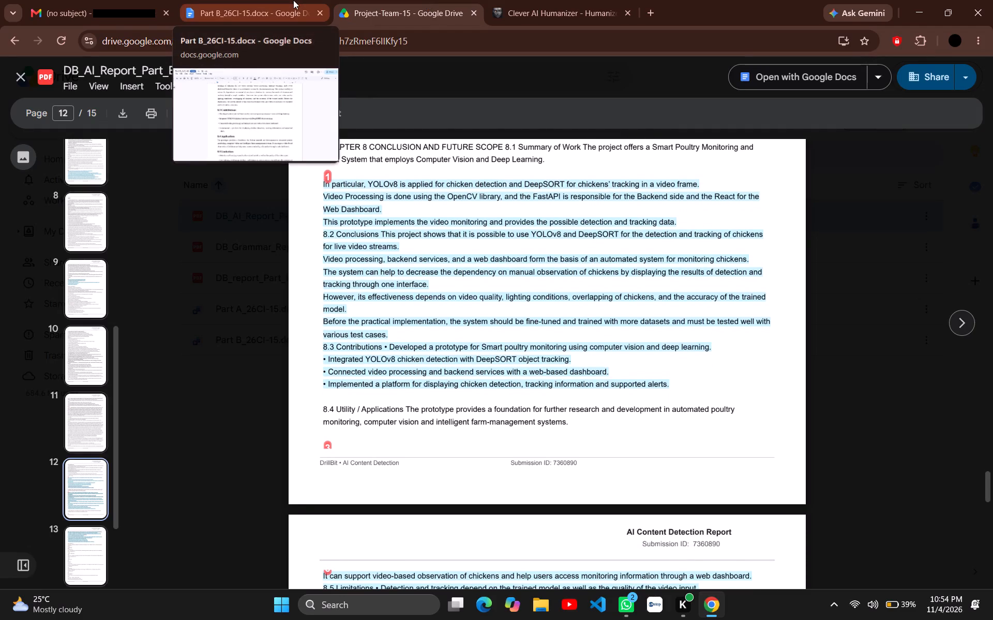
left_click(293, 0)
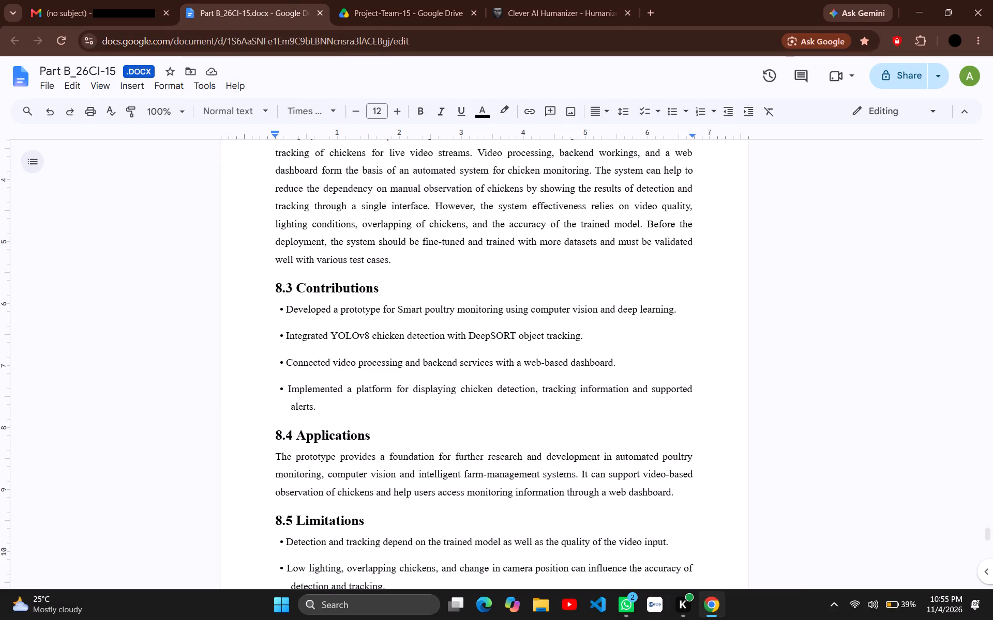
scroll(462, 485, "down", 1)
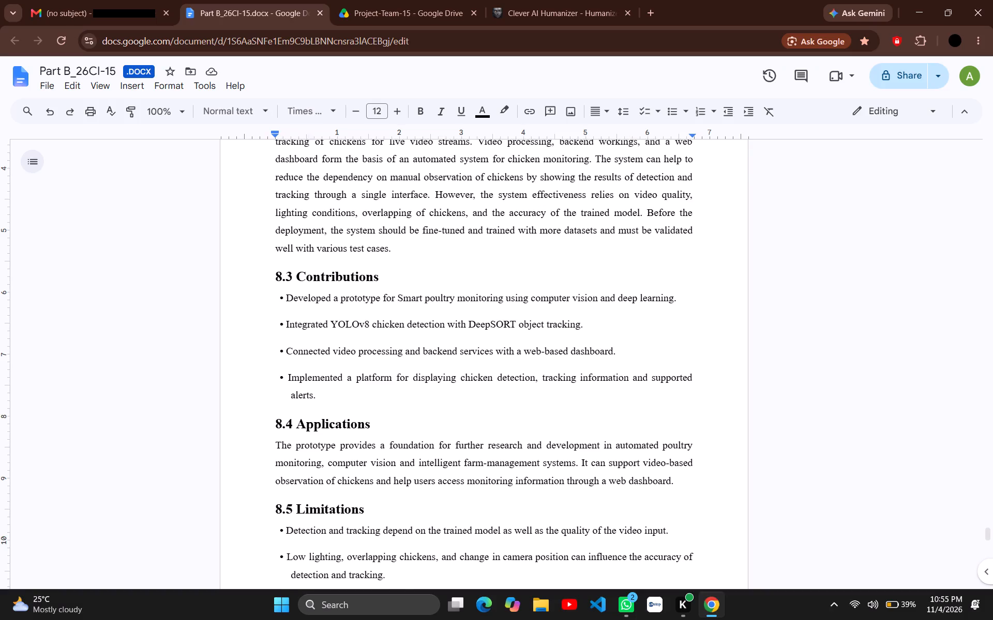
scroll(462, 485, "down", 1)
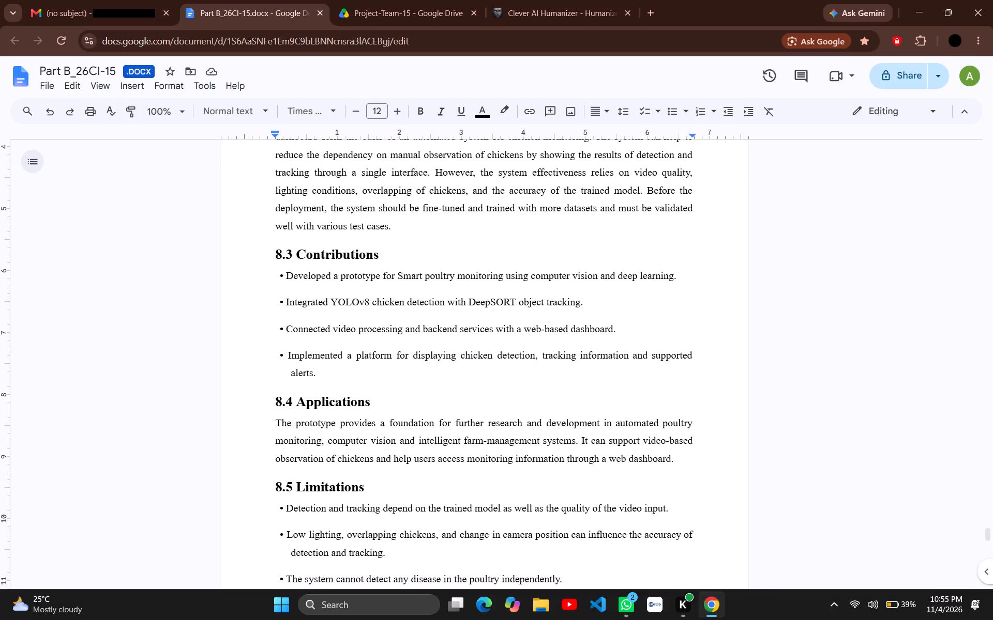
left_click(416, 5)
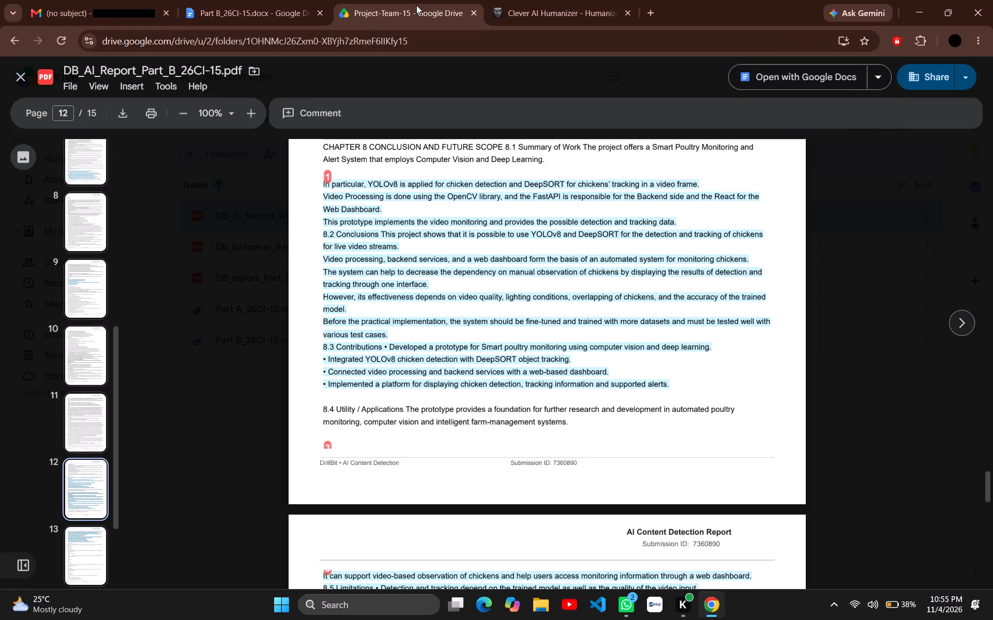
scroll(425, 429, "down", 1)
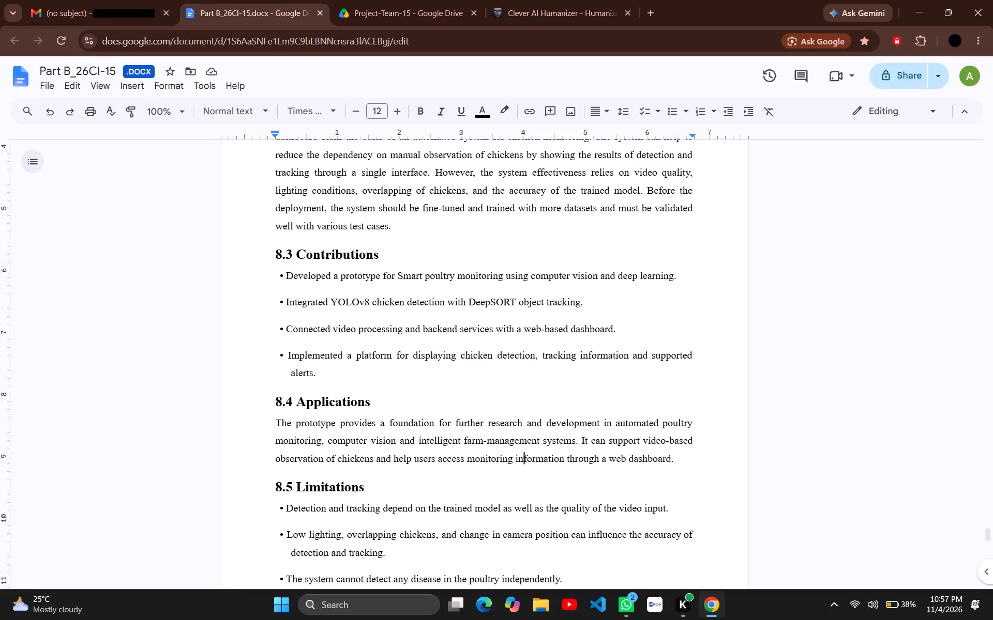
left_click(322, 458)
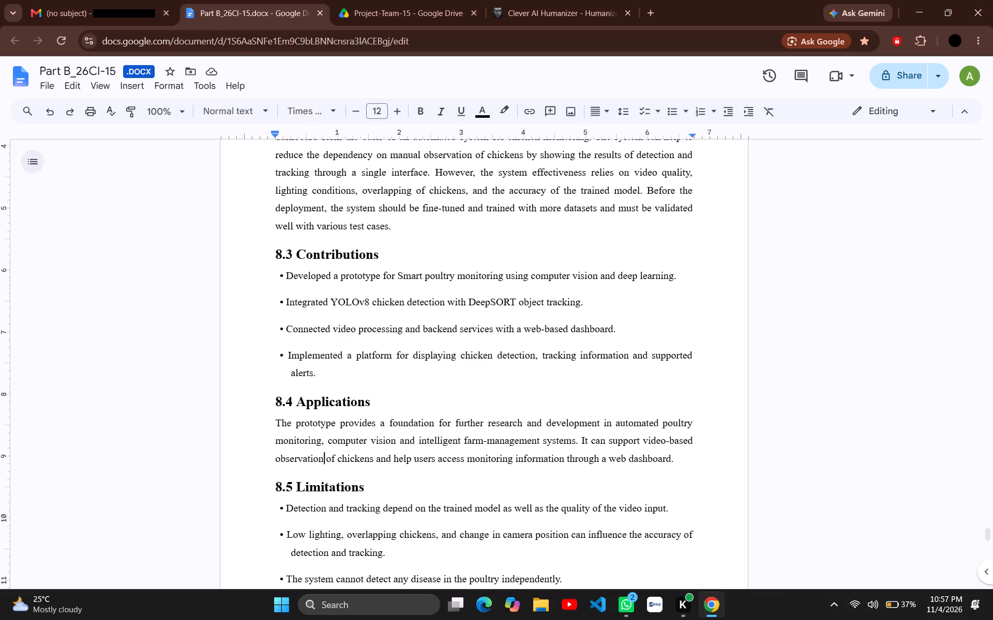
left_click(336, 458)
key("BackSpace")
key("BackSpace")
key("BackSpace")
key("BackSpace")
key("BackSpace")
key("BackSpace")
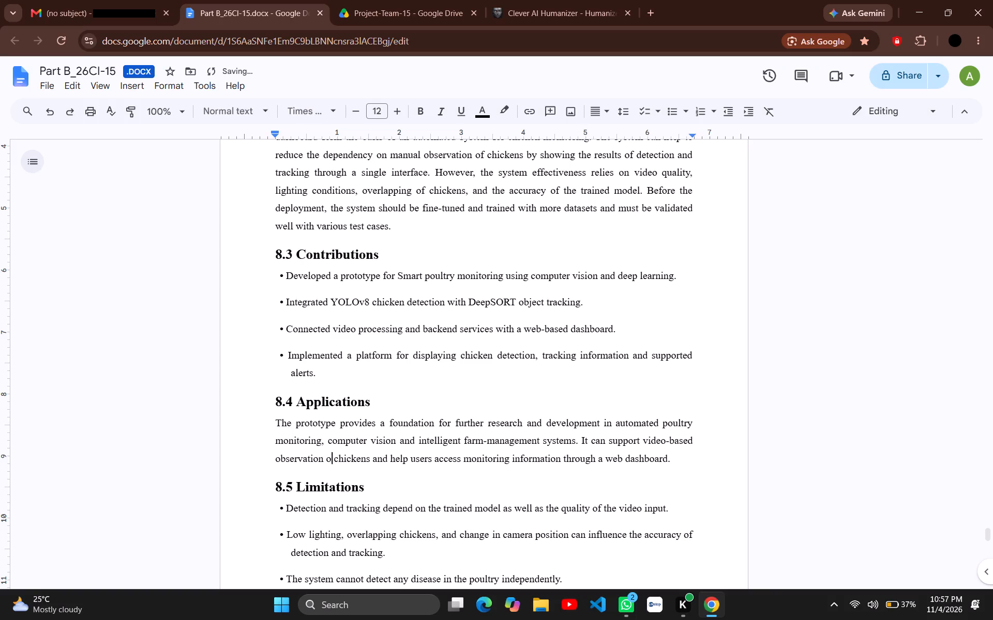
key("BackSpace")
key("BackSpace")
key("BackSpace")
key("BackSpace")
key("BackSpace")
key("BackSpace")
key("BackSpace")
key("BackSpace")
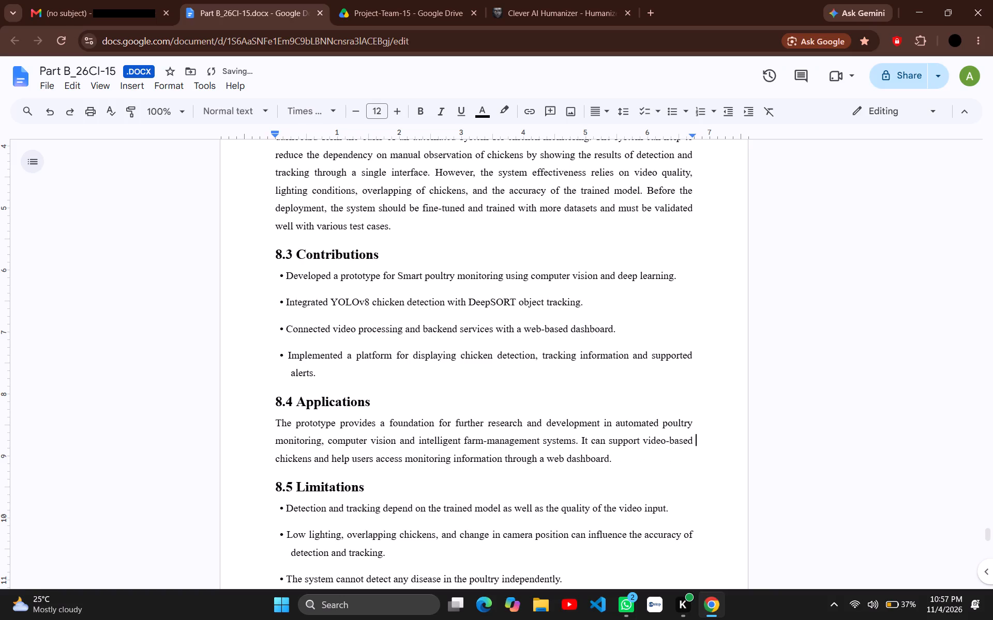
key("BackSpace")
key("BackSpace")
key("BackSpace")
key("BackSpace")
key("BackSpace")
key("BackSpace")
key("BackSpace")
key("BackSpace")
key("BackSpace")
key("BackSpace")
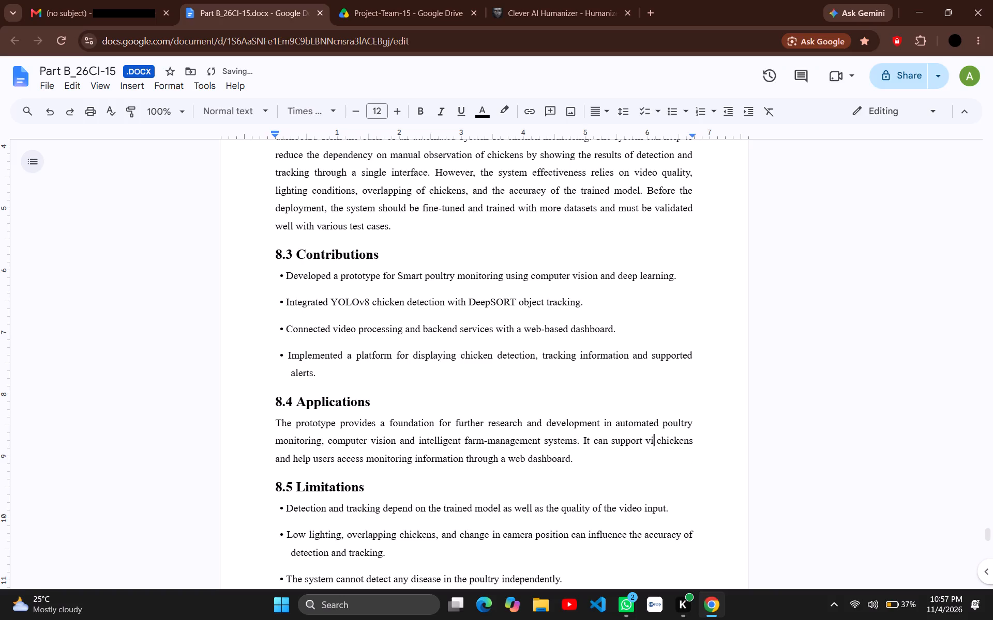
key("BackSpace")
key("BackSpace")
key("BackSpace")
key("BackSpace")
key("BackSpace")
key("BackSpace")
key("BackSpace")
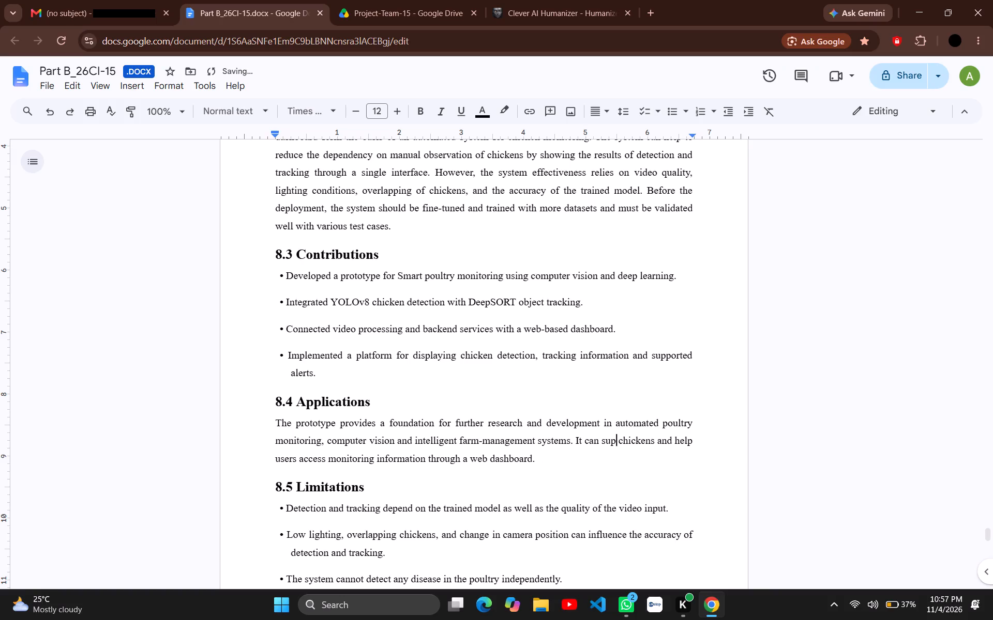
key("BackSpace")
key("BackSpace")
key("BackSpace")
type("be")
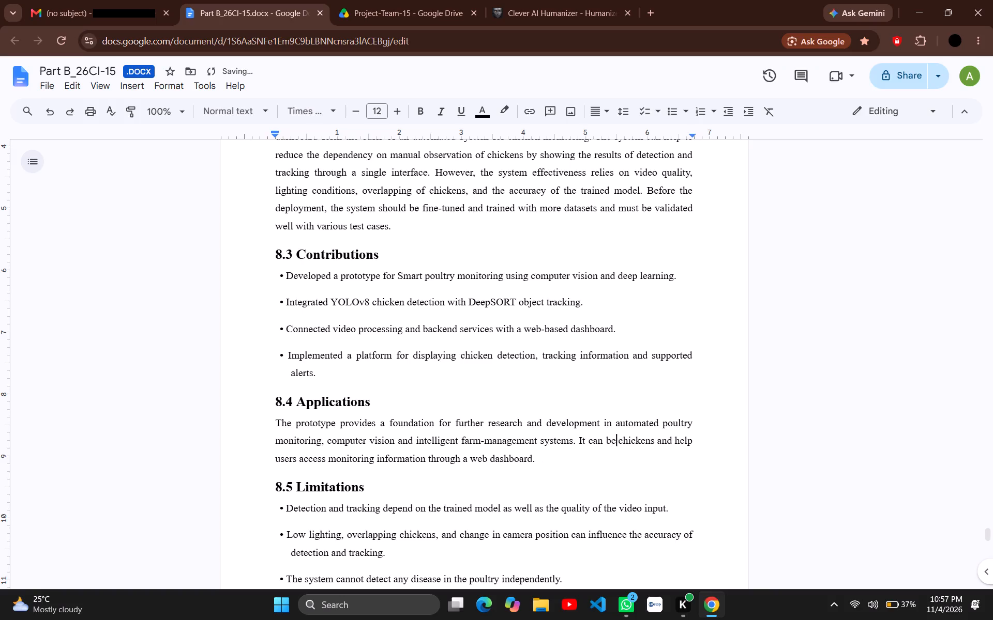
key("space")
type("used")
key("space")
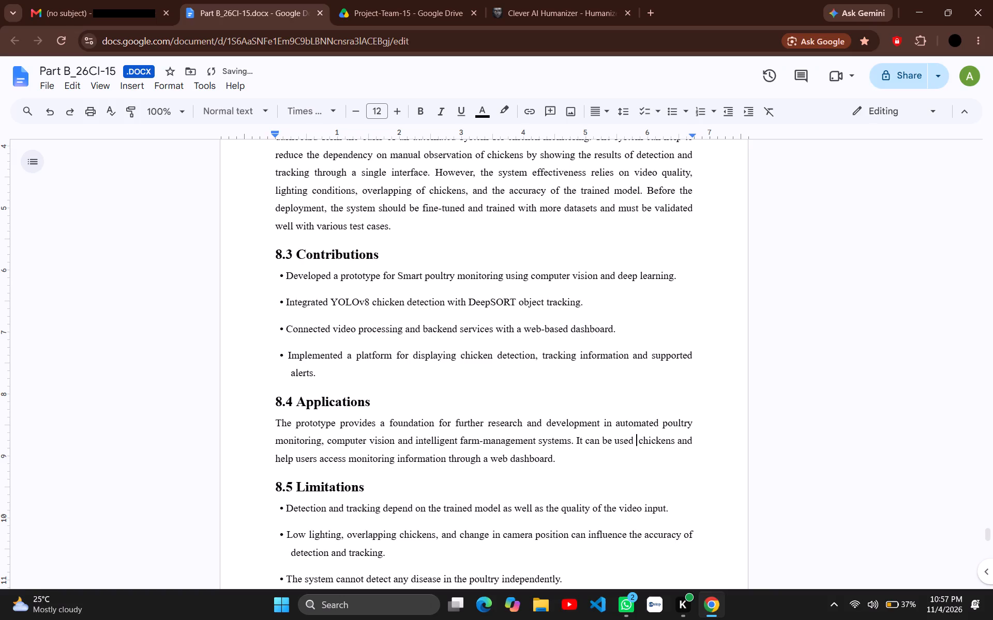
type("to observe")
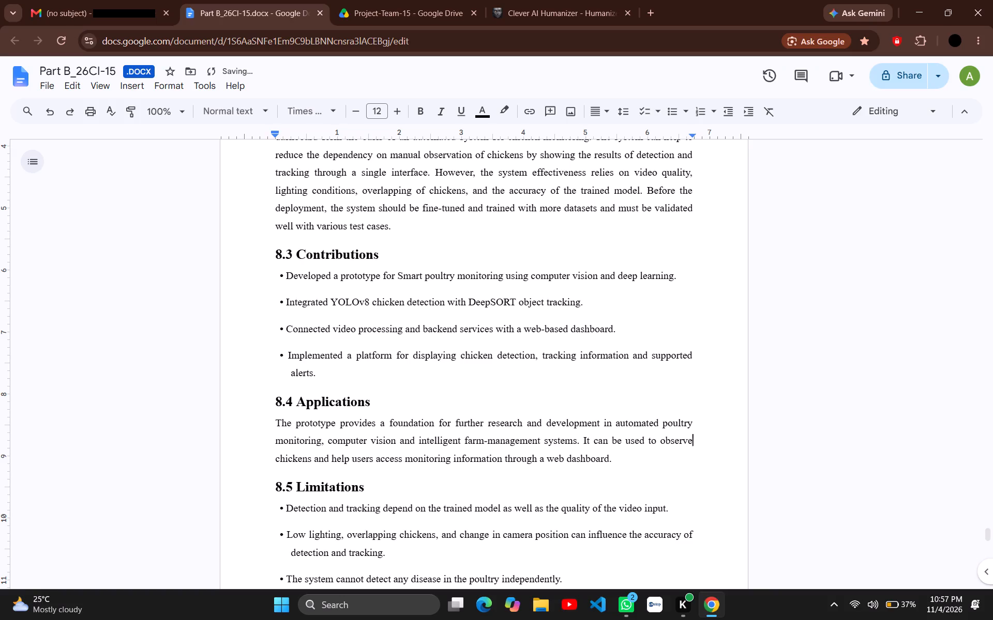
Insert "from video streams" after "chickens" in the last sentence of 8.4 Applications.
left_click(312, 459)
key("space")
type("from video streams")
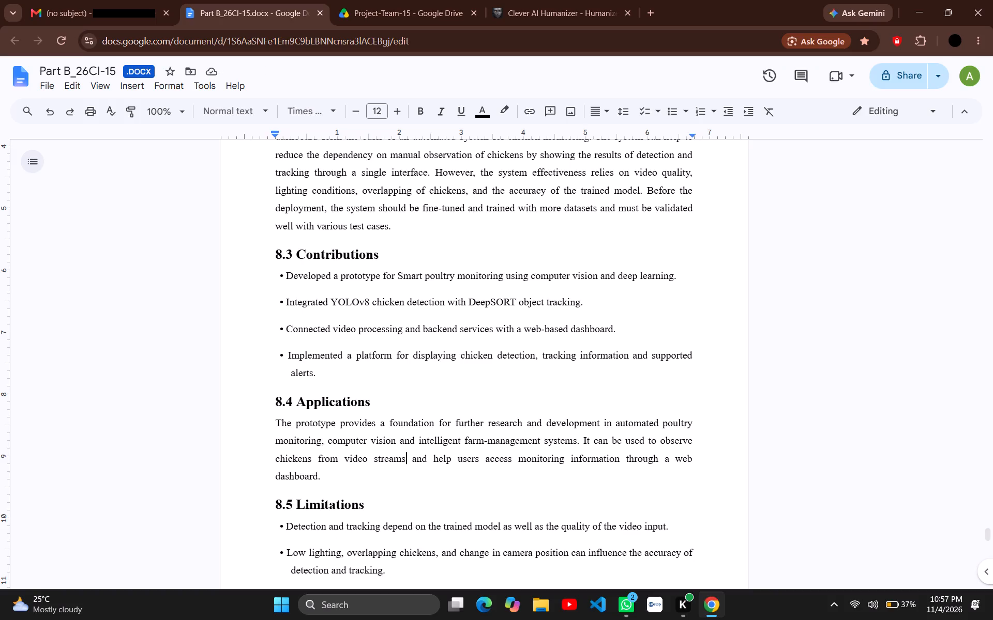
Replace the word "prototype" with "system" in the first bullet of 8.3 Contributions.
scroll(357, 488, "down", 1)
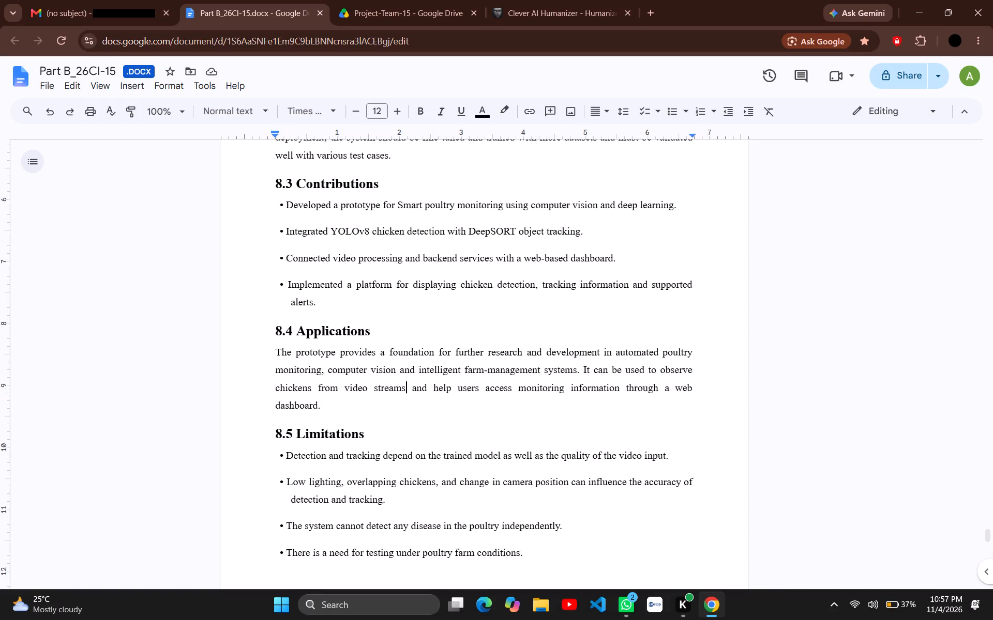
scroll(374, 455, "down", 1)
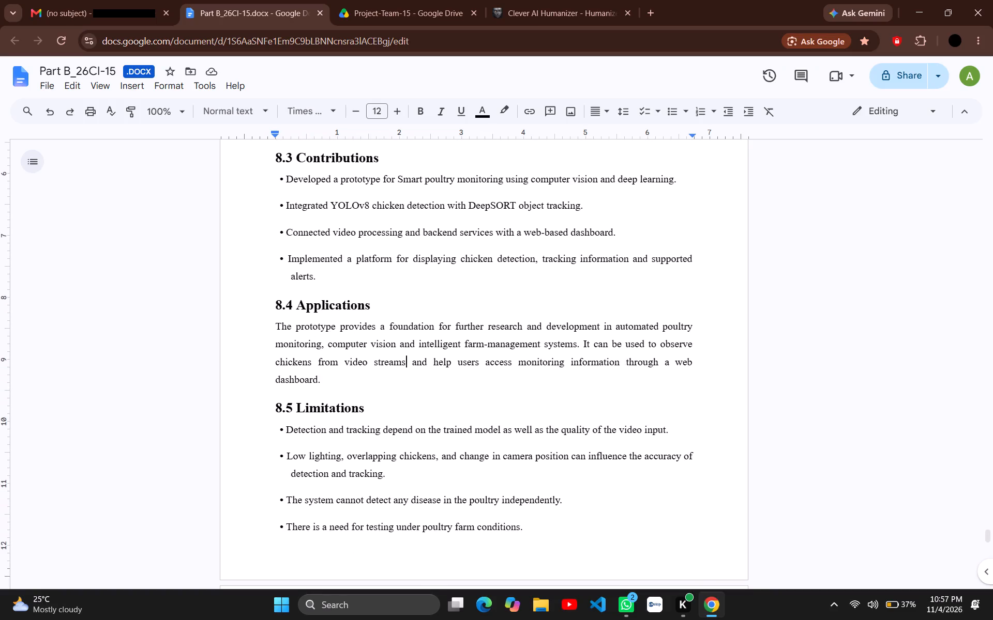
scroll(374, 455, "up", 1)
scroll(380, 259, "up", 1)
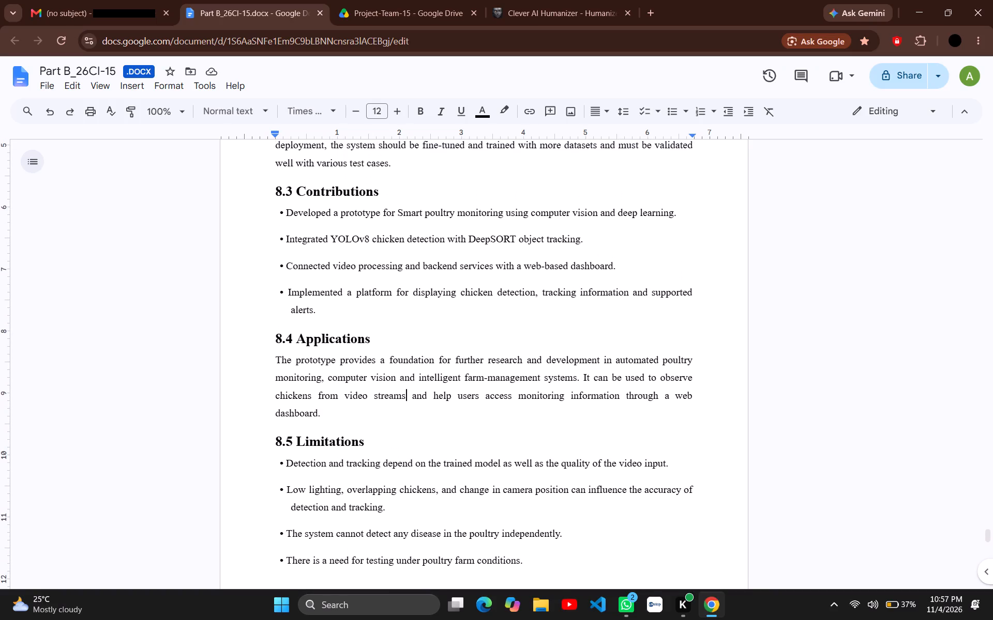
scroll(380, 259, "up", 2)
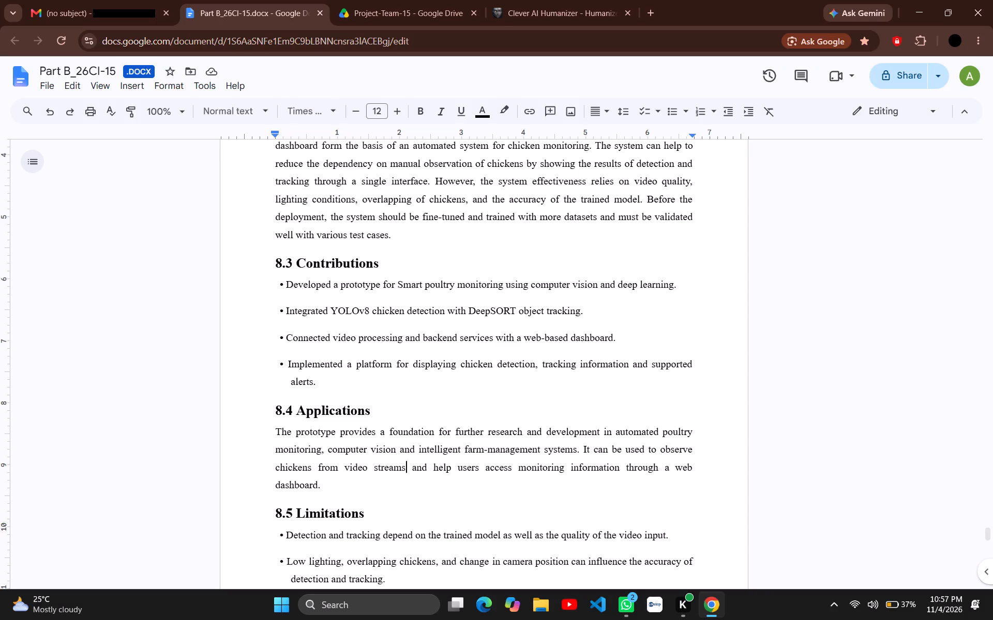
left_click(380, 284)
key("BackSpace")
key("BackSpace")
key("BackSpace")
key("BackSpace")
key("BackSpace")
key("BackSpace")
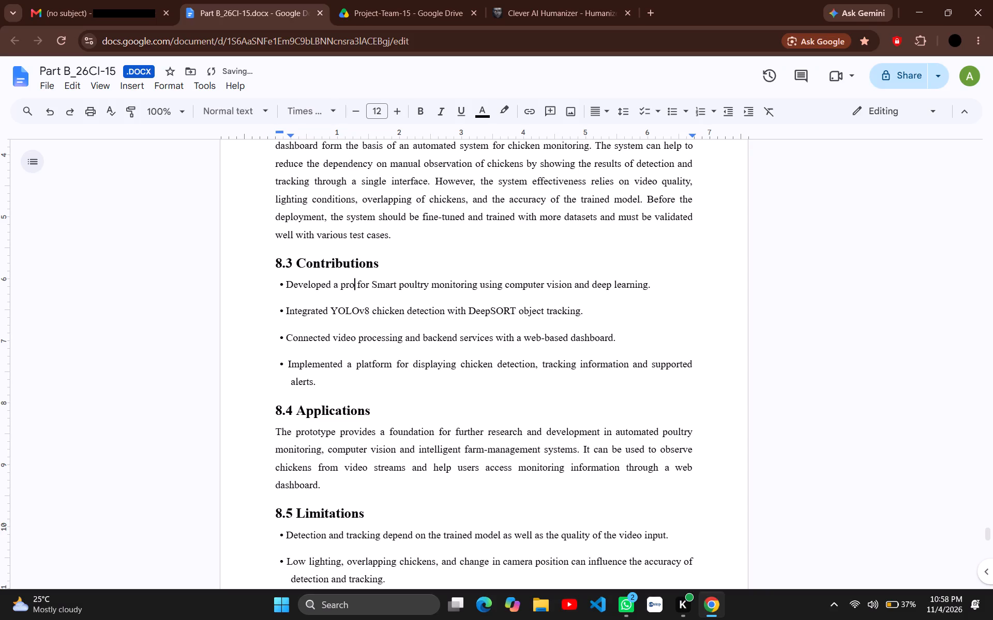
key("BackSpace")
key("BackSpace")
key("BackSpace")
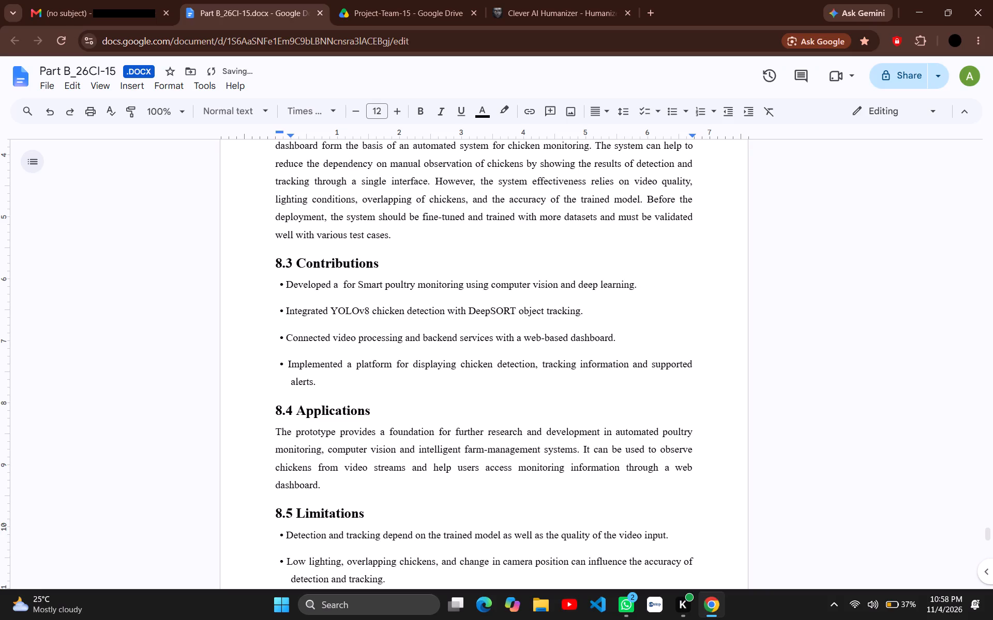
type("system")
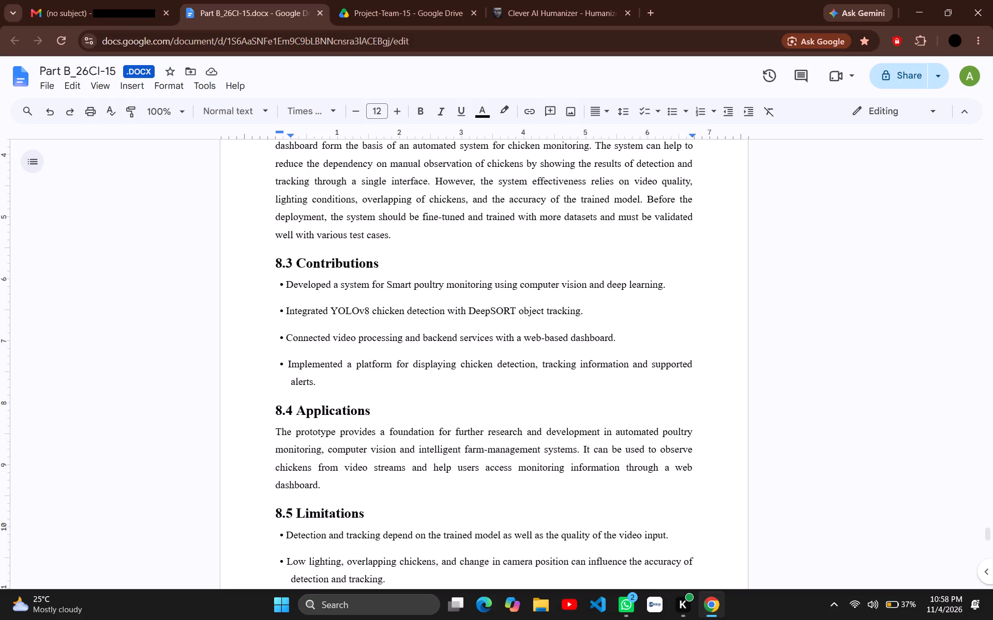
Insert "dashboard" before "system" in the first bullet of 8.3 Contributions.
key("Left")
key("Left")
key("Left")
key("Left")
key("Left")
key("Left")
type("dashbo")
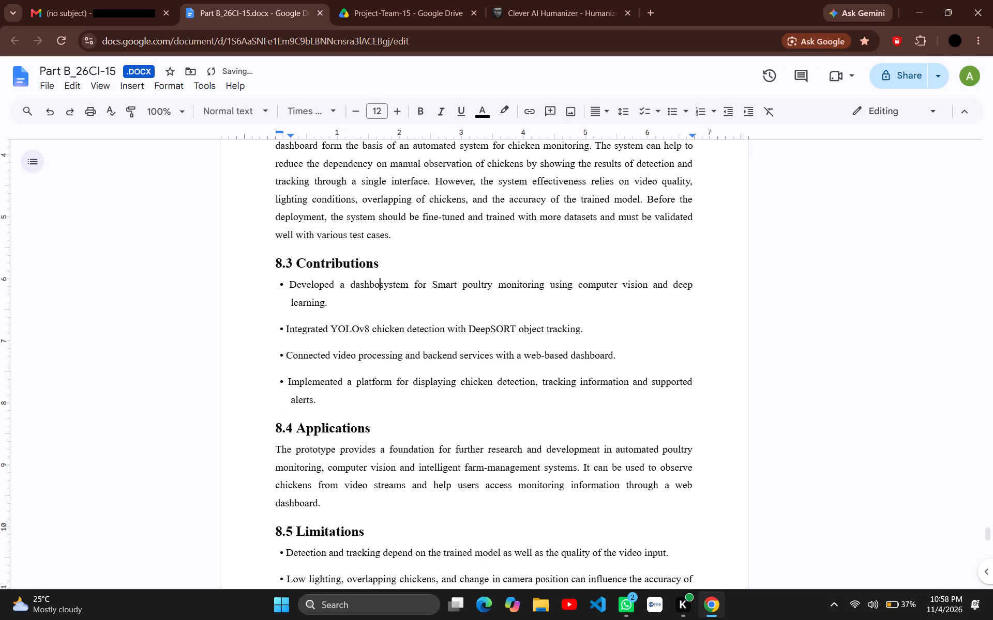
type("ard")
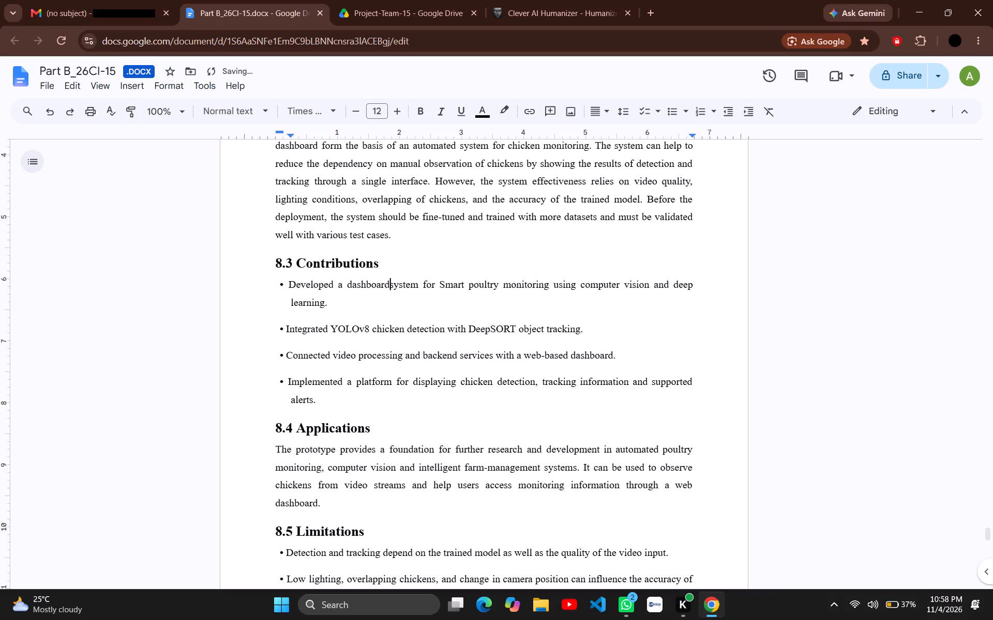
key("space")
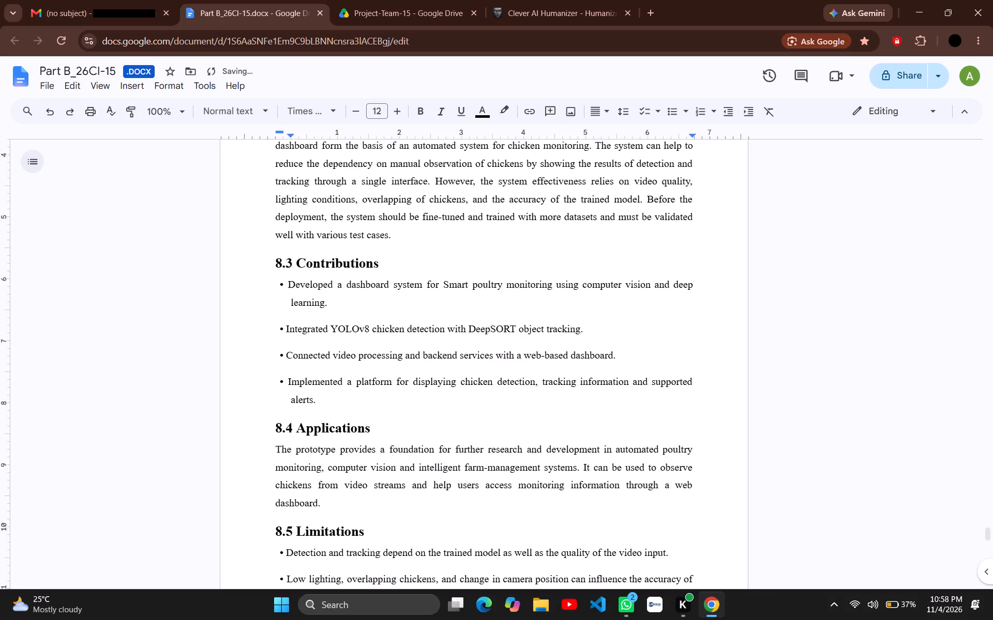
left_click(443, 281)
Insert "model for" between "YOLOv8" and "chicken" in the second bullet of 8.3 Contributions.
left_click(407, 331)
key("Left")
key("space")
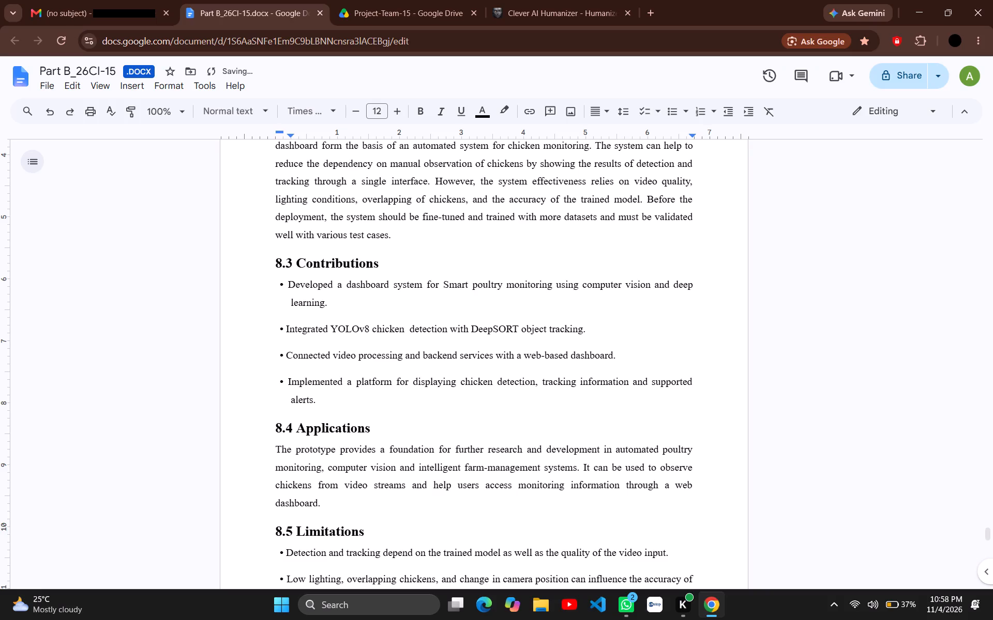
key("Left")
key("Left")
key("Left")
key("Left")
key("Left")
key("Left")
key("Left")
key("Left")
type("mde")
key("BackSpace")
key("BackSpace")
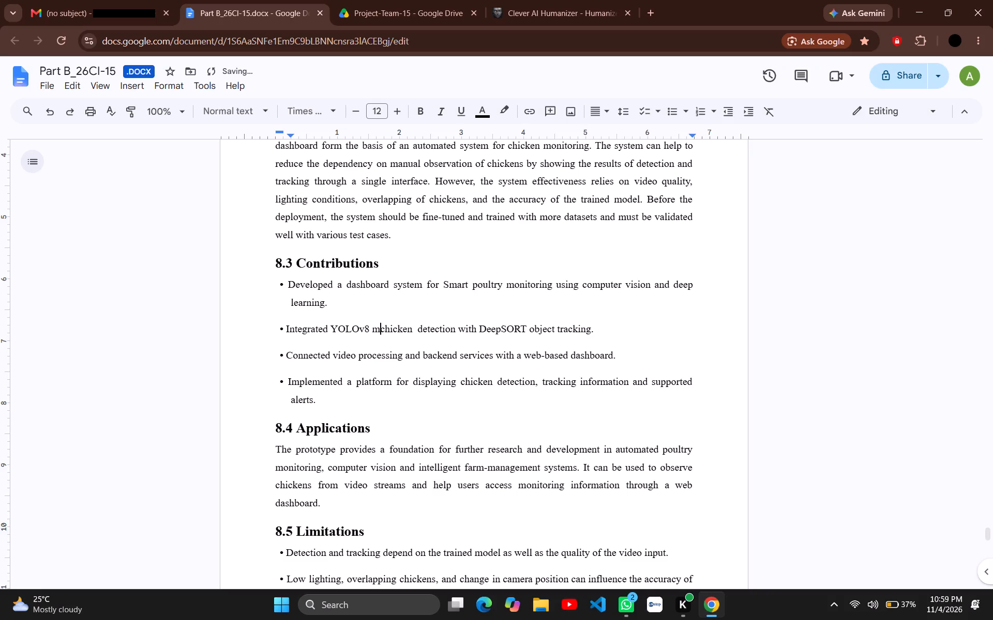
type("odel for")
key("space")
Insert "algorithm for" between "DeepSORT" and "object tracking" in the second bullet of 8.3 Contributions.
key("Right")
key("Right")
key("Right")
key("Right")
key("Right")
key("Right")
key("Right")
key("Right")
key("Right")
key("Right")
key("Right")
key("Right")
key("Right")
key("Right")
key("Right")
key("Right")
key("Right")
key("Right")
key("Right")
key("Right")
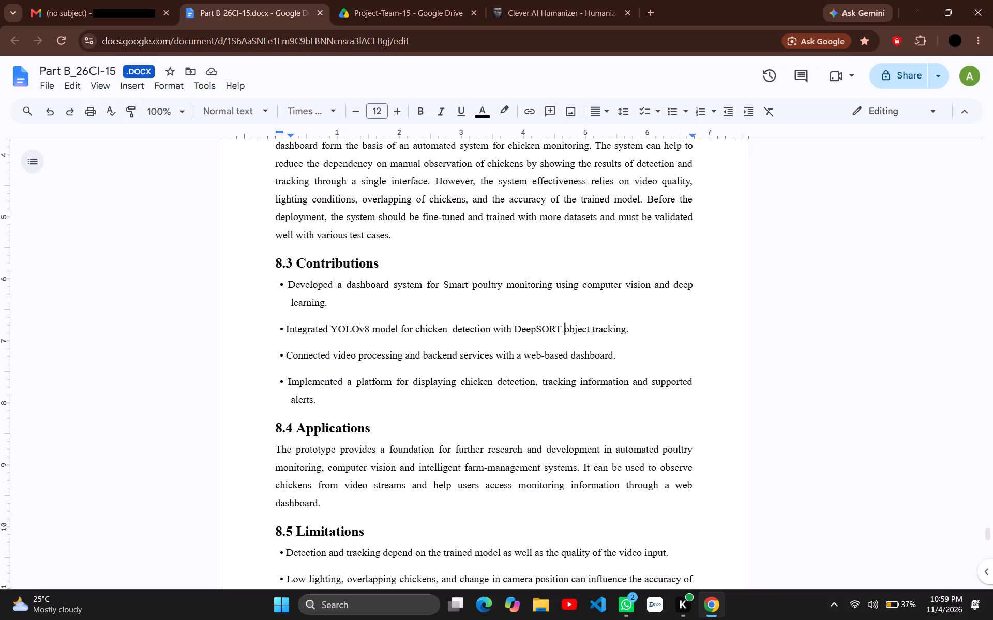
type("for")
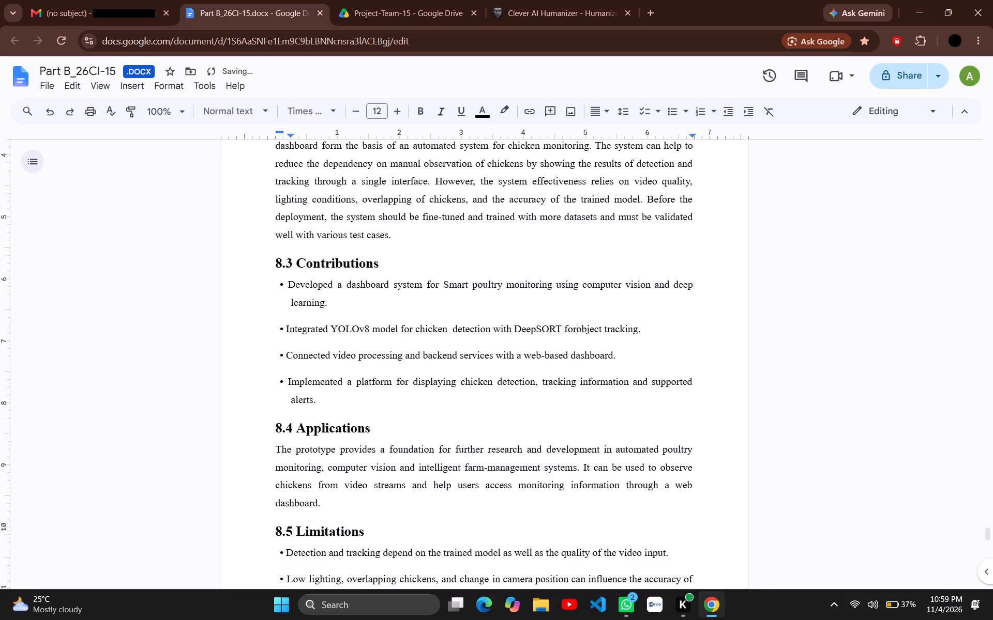
key("space")
key("Left")
key("Left")
key("Left")
key("Left")
type("algorithm")
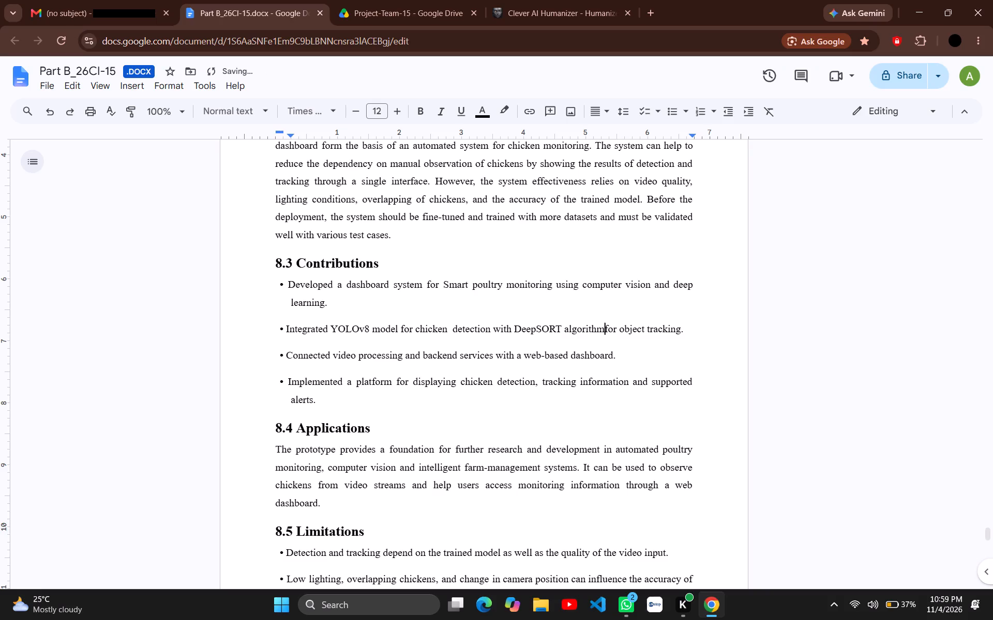
key("space")
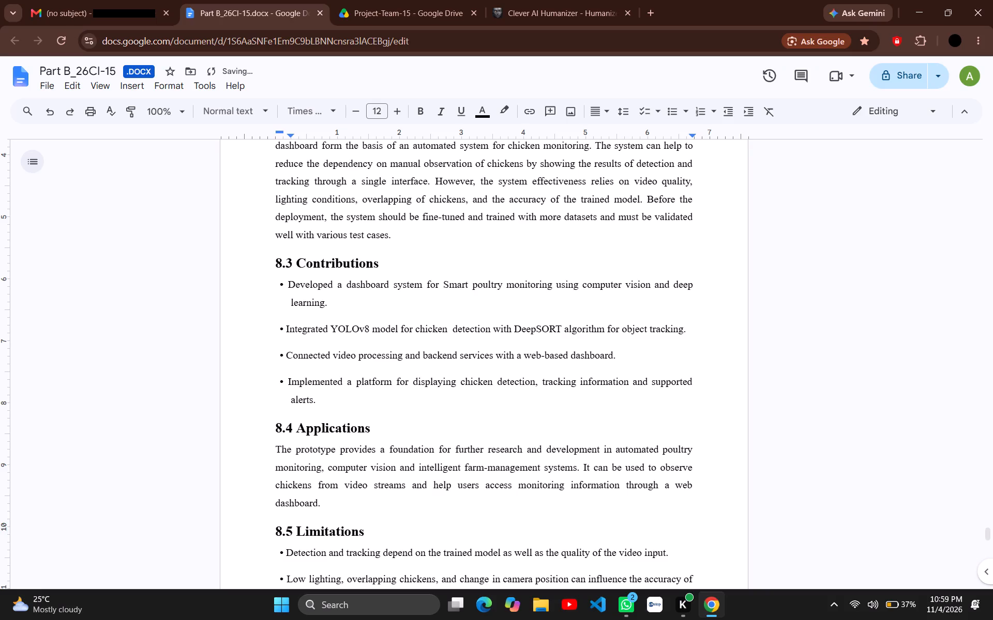
Remove "Connected" from the start of the third bullet in 8.3 Contributions so it begins with a capitalised "Video".
left_click(628, 332)
left_click(541, 360)
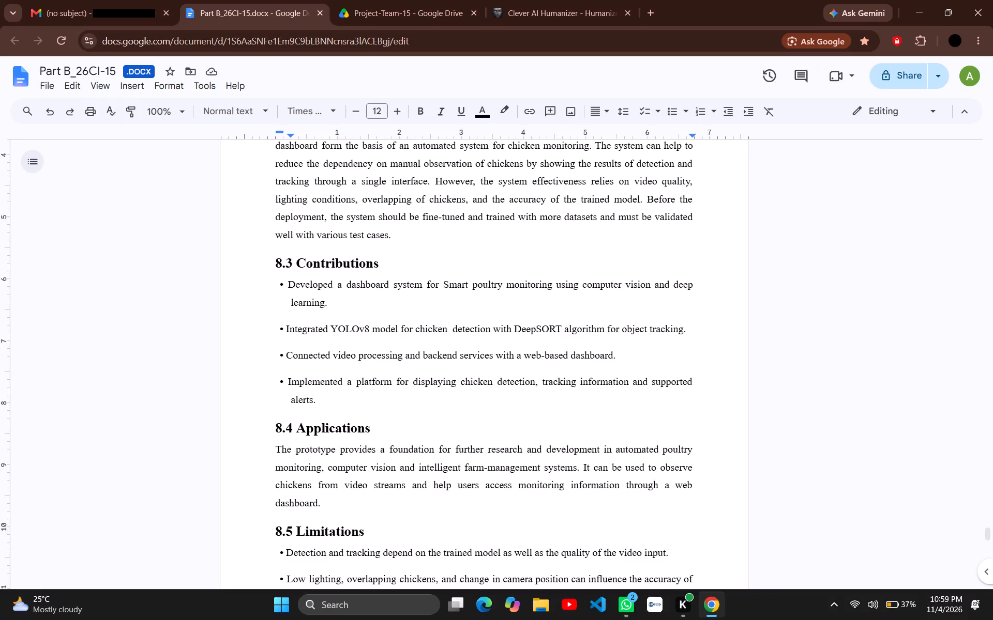
left_click(334, 355)
key("BackSpace")
key("BackSpace")
key("BackSpace")
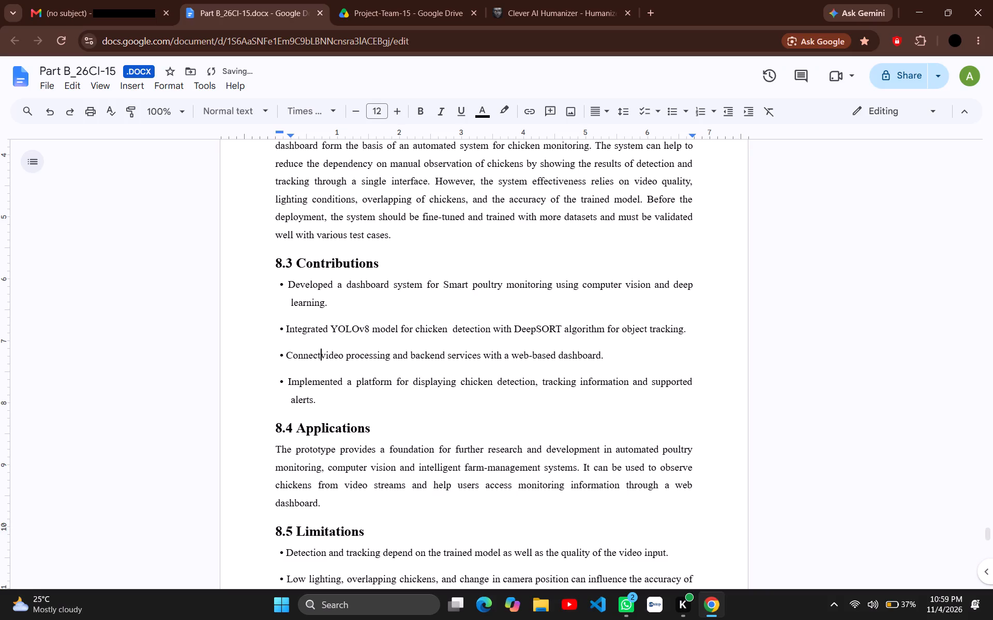
key("BackSpace")
key("BackSpace")
key("BackSpace")
key("BackSpace")
key("BackSpace")
key("BackSpace")
key("BackSpace")
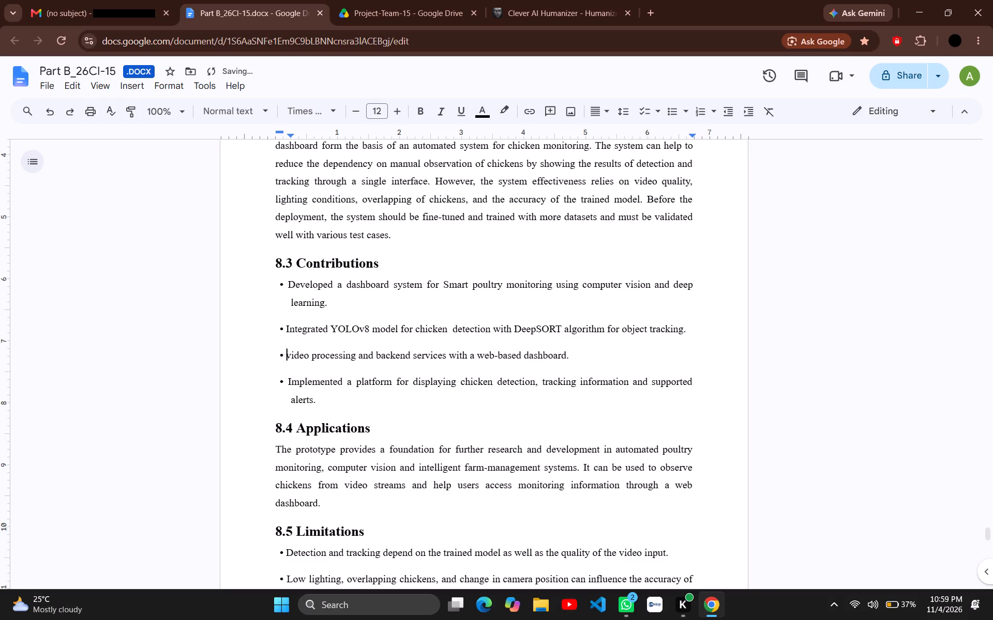
key("Right")
key("BackSpace")
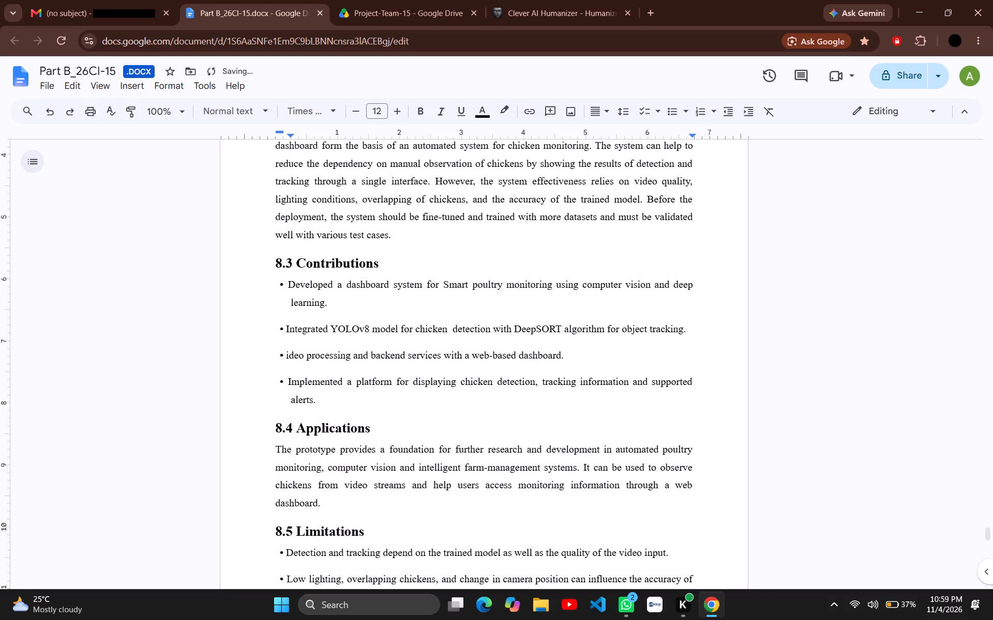
key("shift+v")
key("Right")
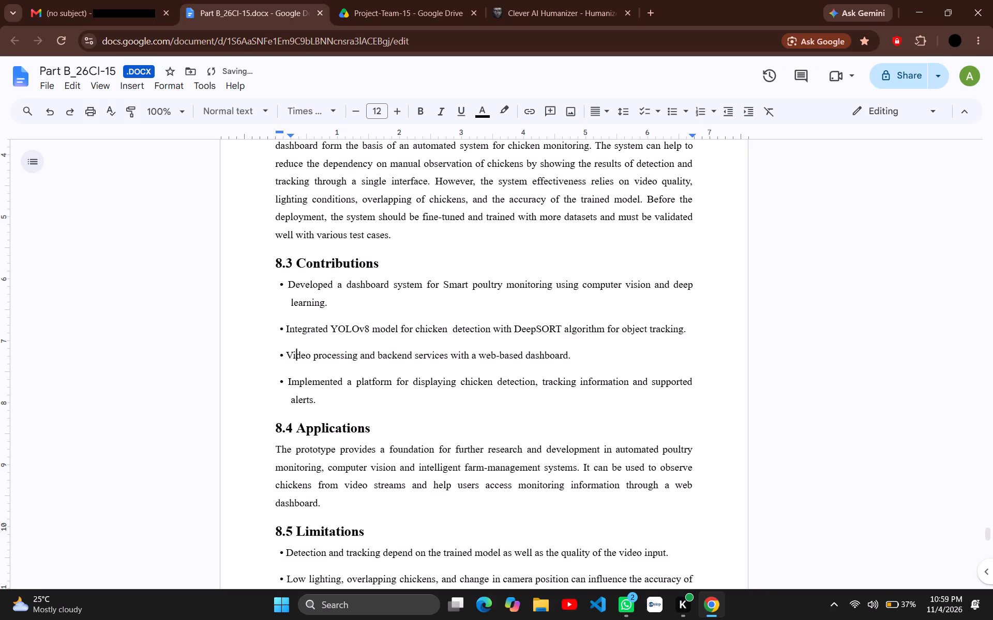
Insert "are connected" after "backend services" in the third bullet of 8.3 Contributions.
key("Right")
key("Right")
key("Right")
key("Right")
key("Right")
key("Right")
key("Right")
key("Right")
key("Right")
key("Right")
key("Right")
key("Right")
key("Right")
key("Right")
key("Right")
key("Right")
key("Right")
key("Right")
key("Right")
key("Right")
key("Right")
key("Right")
key("Right")
key("Right")
key("Right")
key("Right")
key("Right")
key("Right")
key("Right")
key("Right")
key("Right")
key("Right")
key("Right")
key("Right")
key("Right")
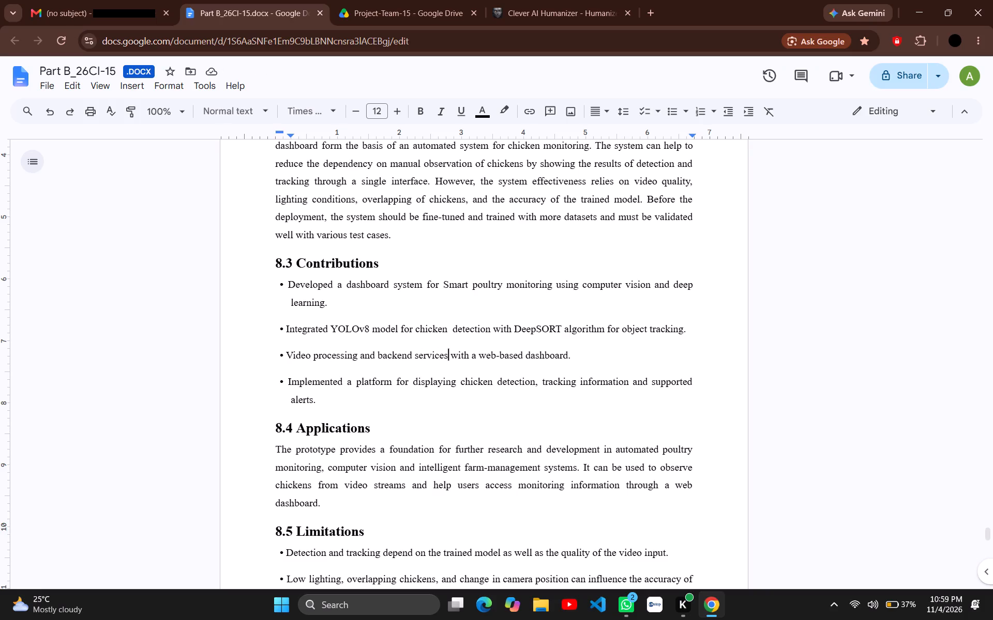
key("space")
type("are connected")
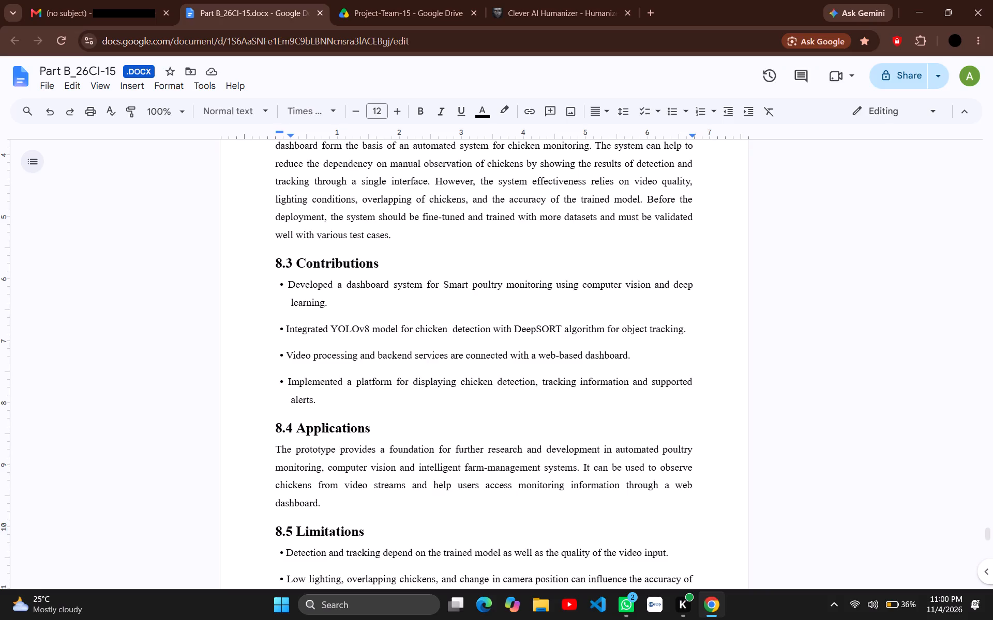
Replace "and" with "with" before "supported alerts" in the fourth bullet of 8.3 Contributions.
left_click(509, 381)
left_click(647, 383)
key("BackSpace")
key("BackSpace")
key("BackSpace")
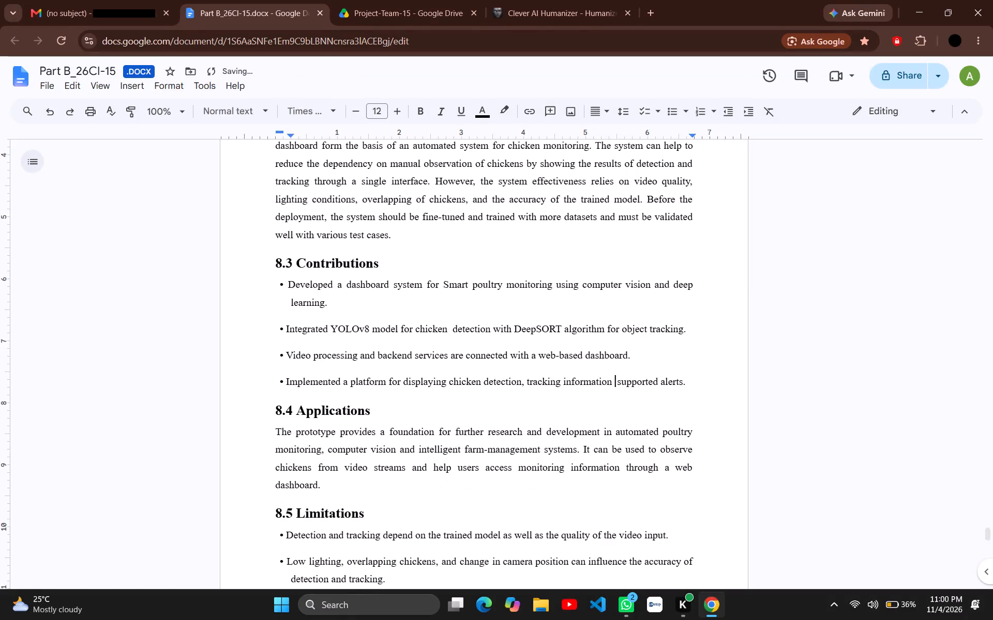
type("with")
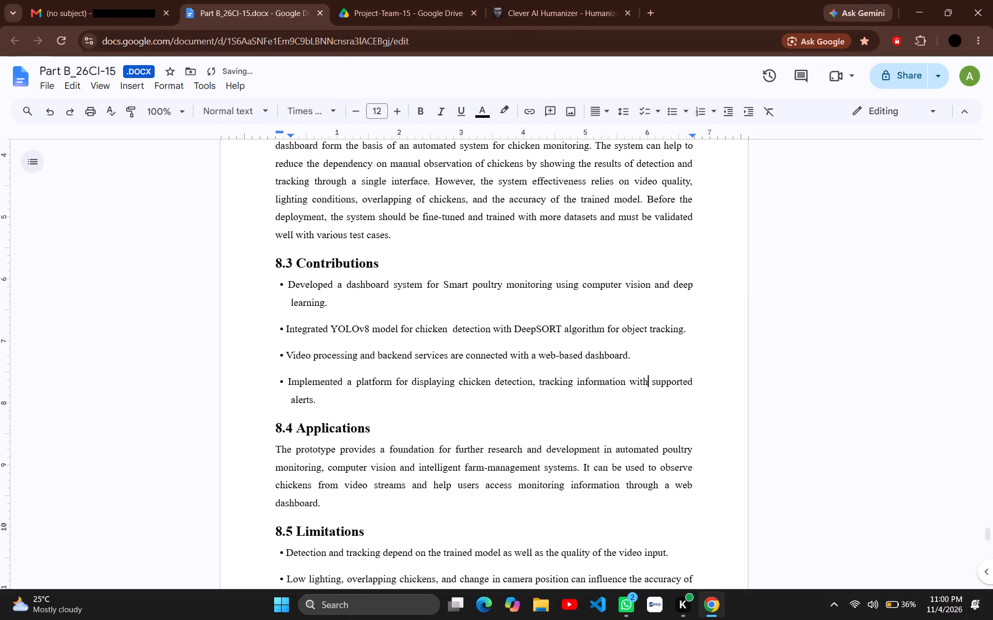
Insert "explainable" between "supported" and "alerts" in the fourth bullet of 8.3 Contributions.
left_click(291, 400)
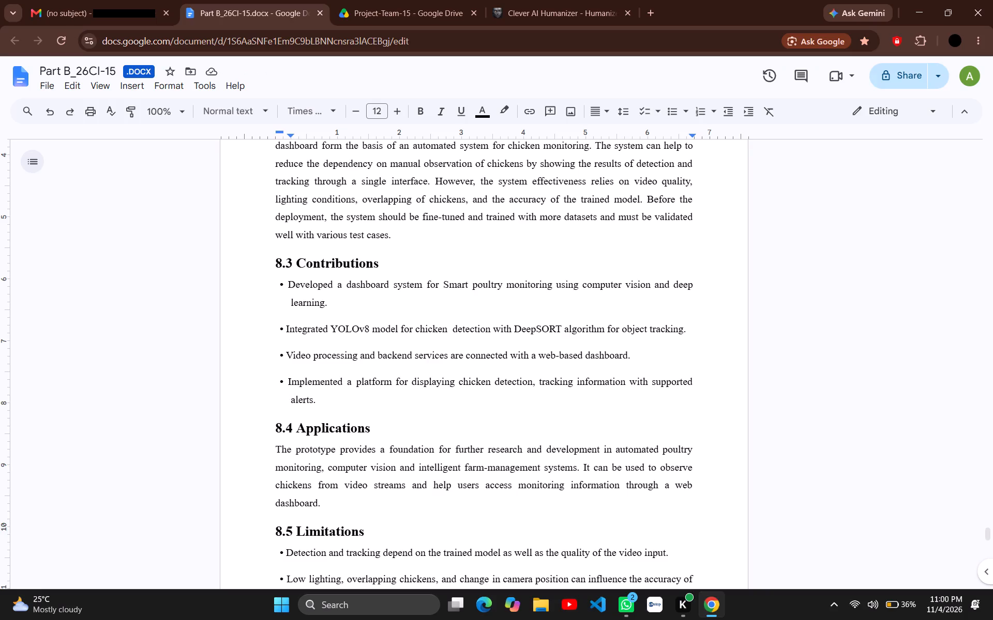
left_click(693, 384)
key("space")
type("explainable")
key("space")
key("BackSpace")
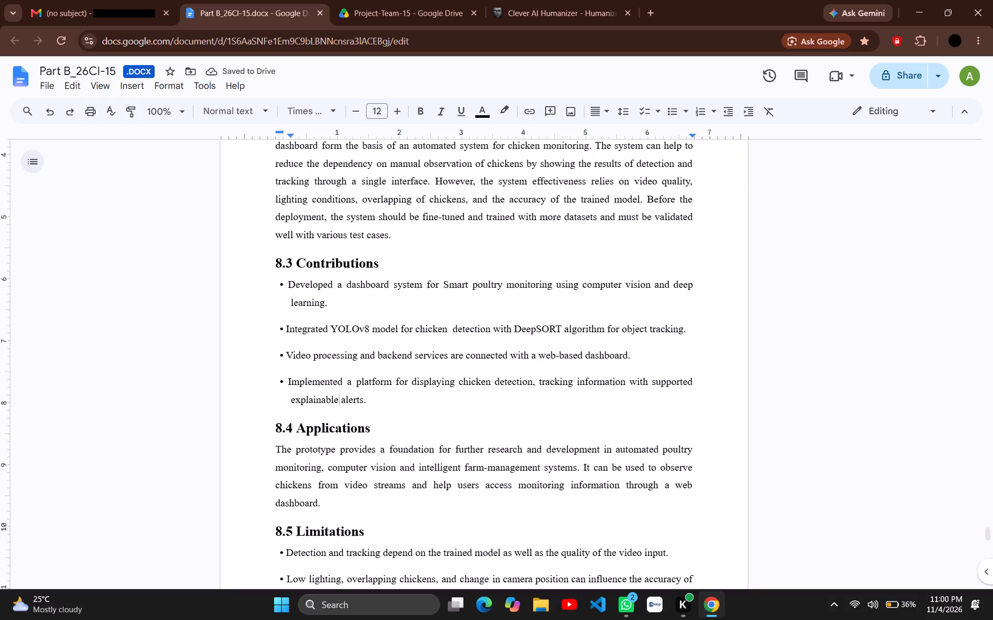
Check which passages of sections 8.4 to 8.6 the AI content detection report highlights, and review those sections in the document.
scroll(349, 464, "down", 1)
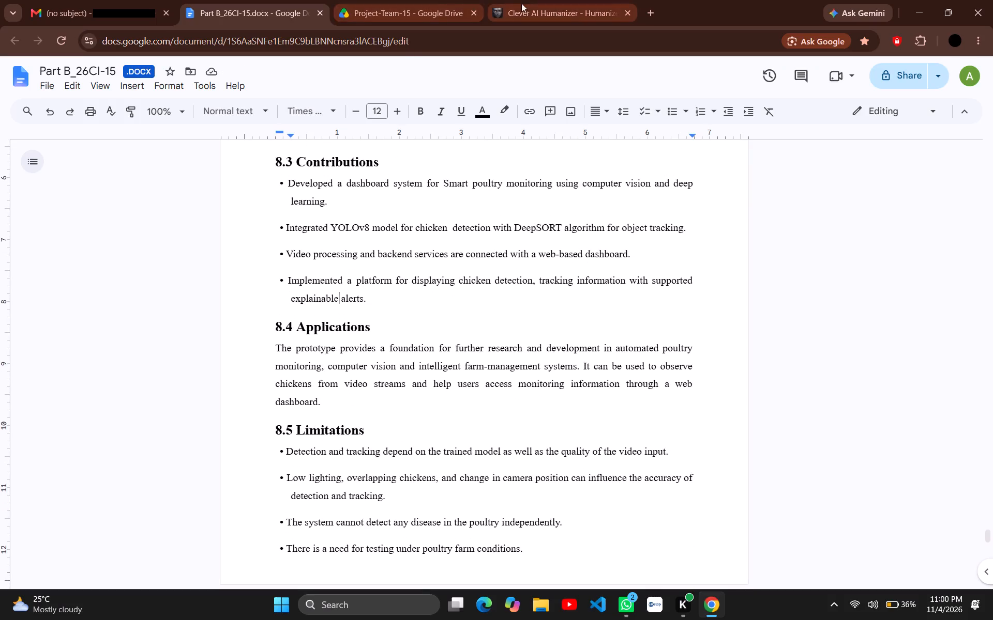
left_click(397, 0)
scroll(381, 340, "down", 2)
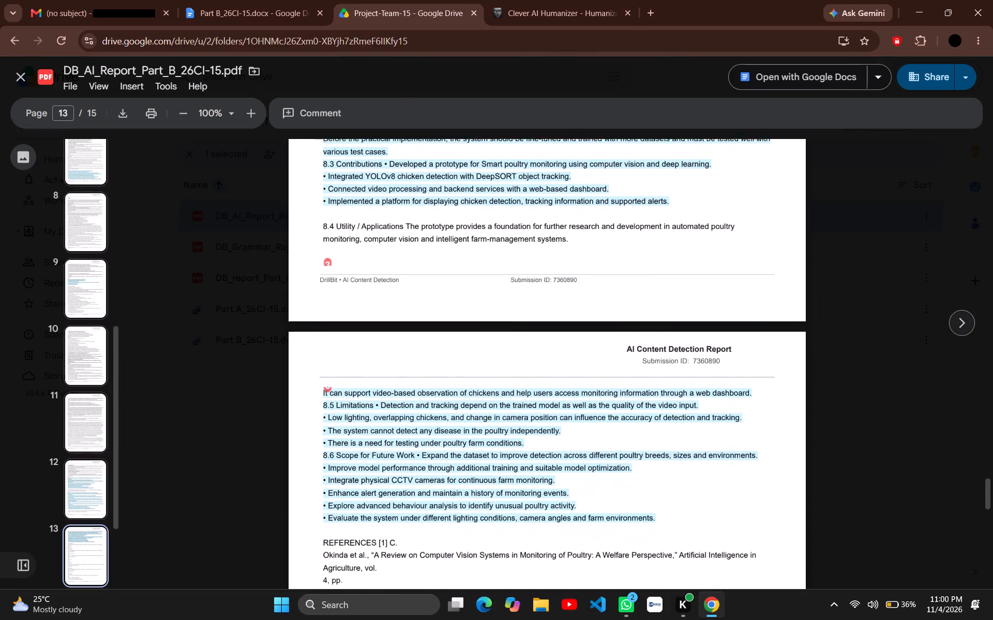
scroll(381, 340, "down", 3)
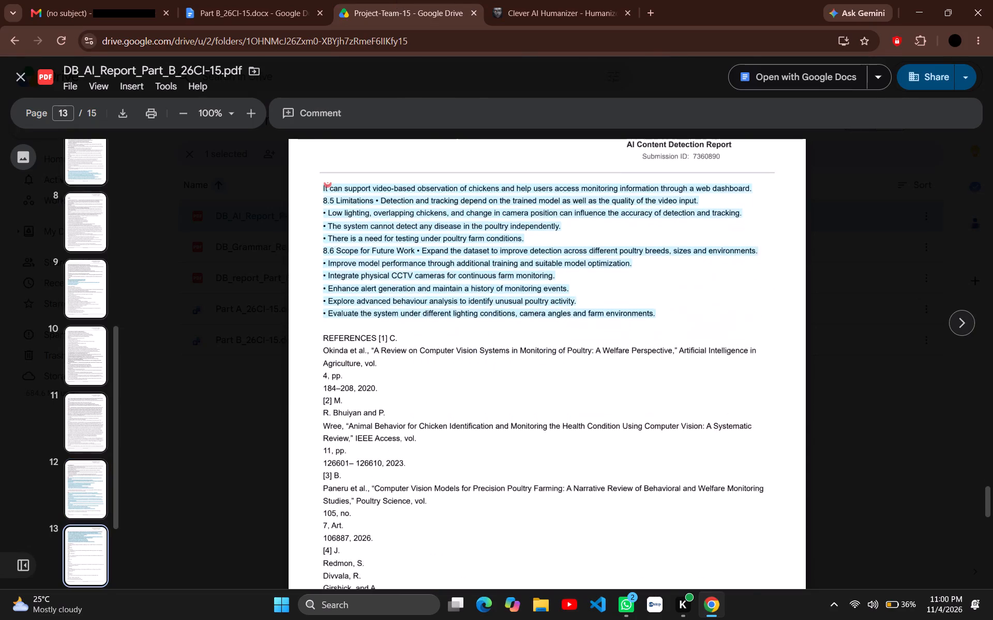
scroll(382, 317, "up", 1)
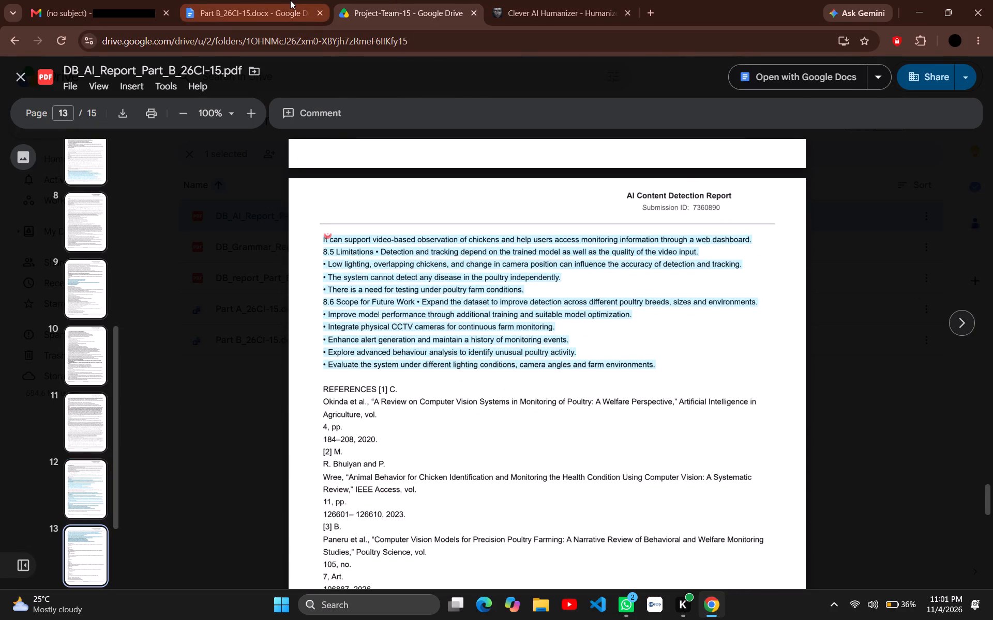
left_click(247, 0)
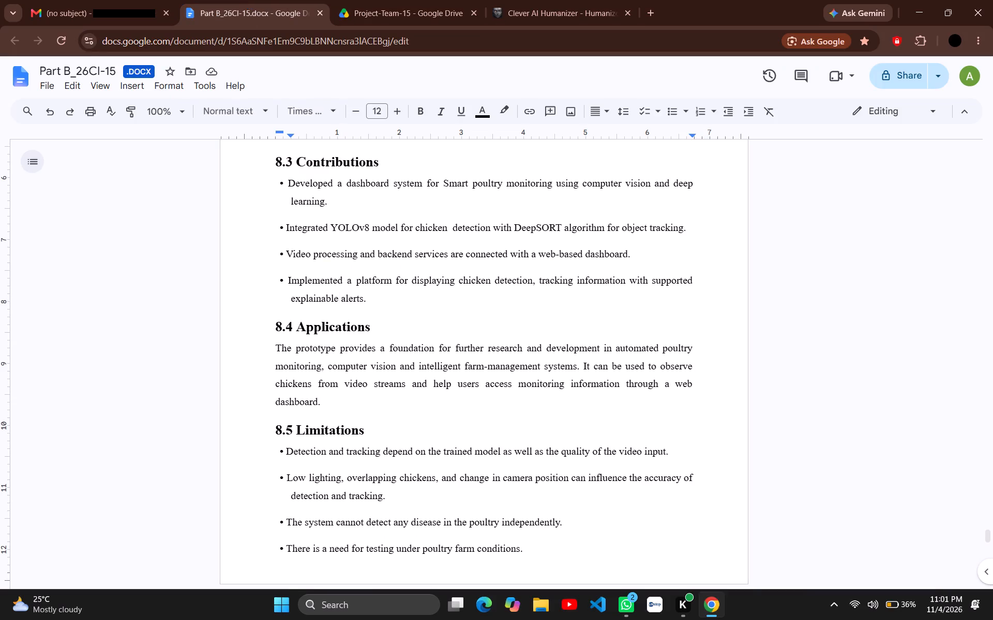
scroll(324, 449, "down", 3)
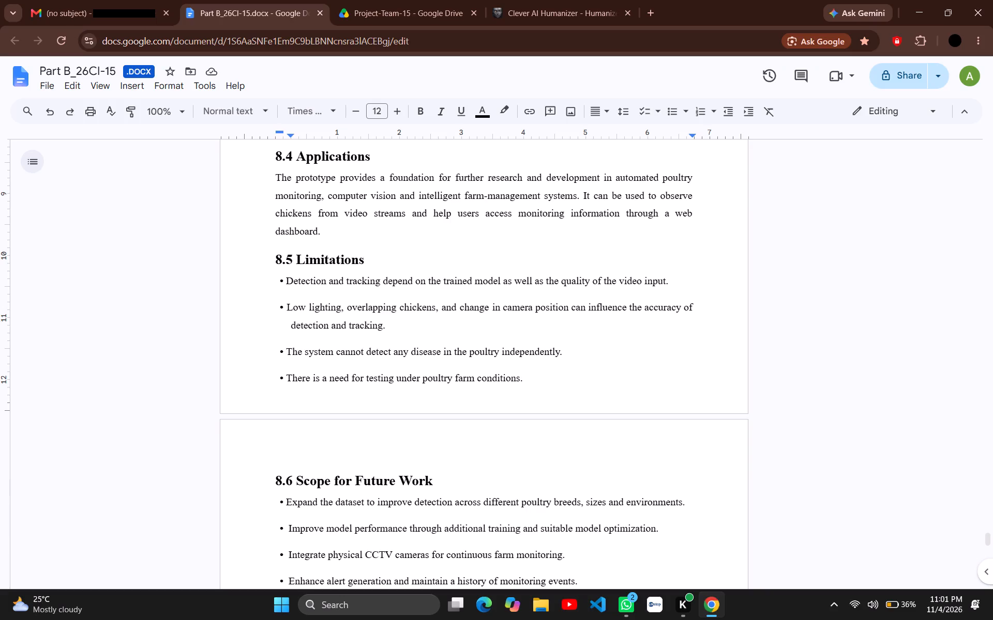
scroll(506, 363, "down", 1)
scroll(506, 363, "up", 1)
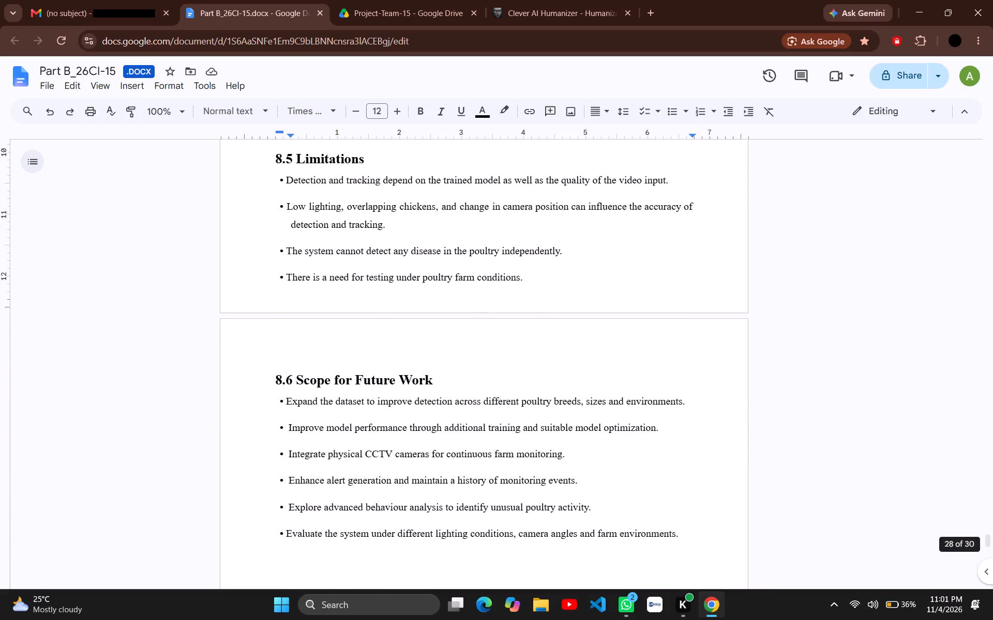
scroll(506, 363, "up", 2)
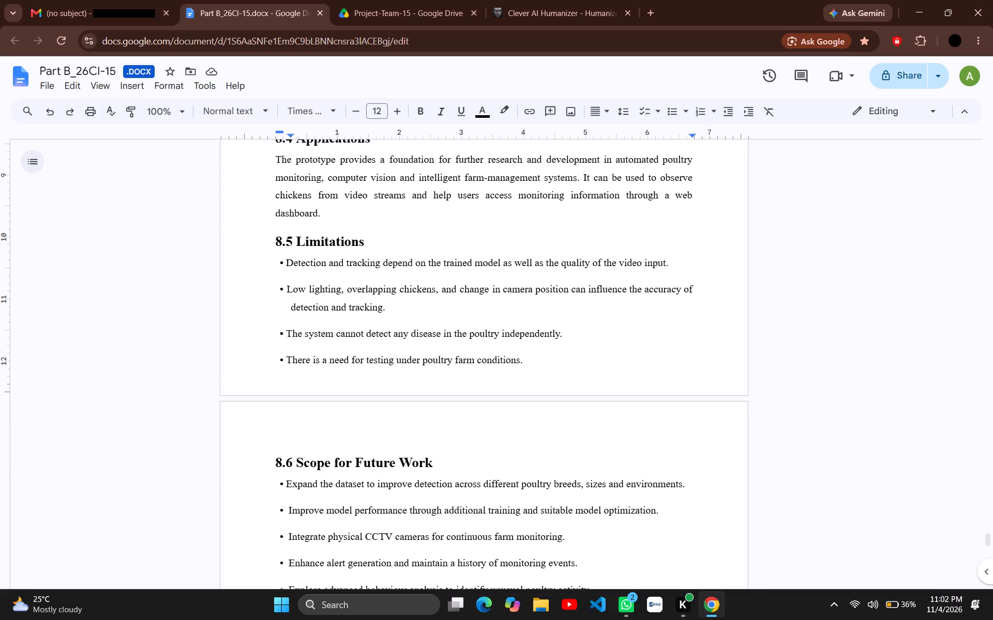
Replace "depend" with "relies" in the first bullet of 8.5 Limitations.
left_click(414, 260)
key("BackSpace")
key("BackSpace")
key("BackSpace")
key("BackSpace")
key("BackSpace")
key("BackSpace")
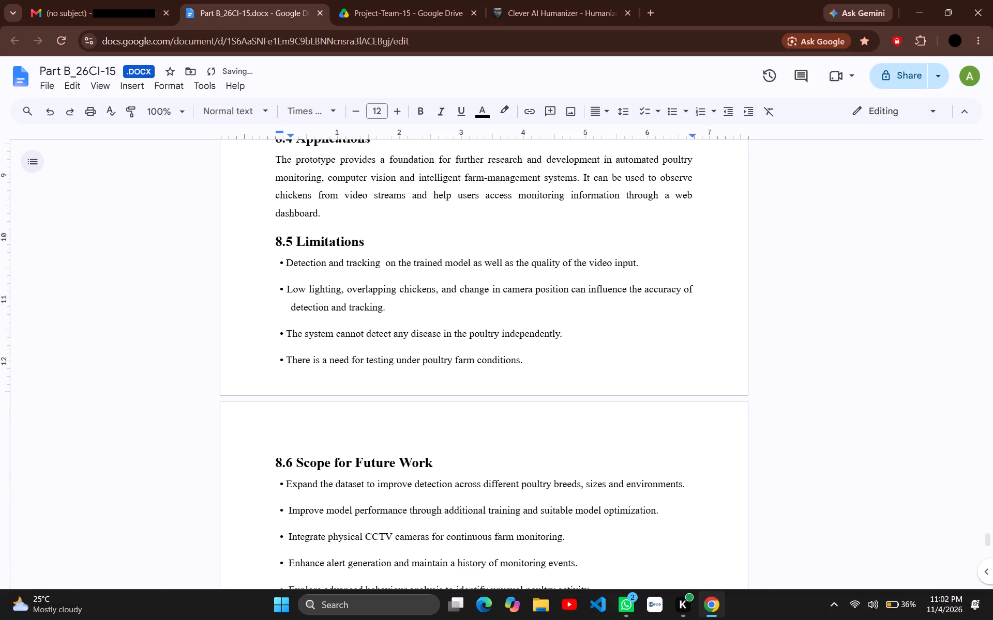
type("relies")
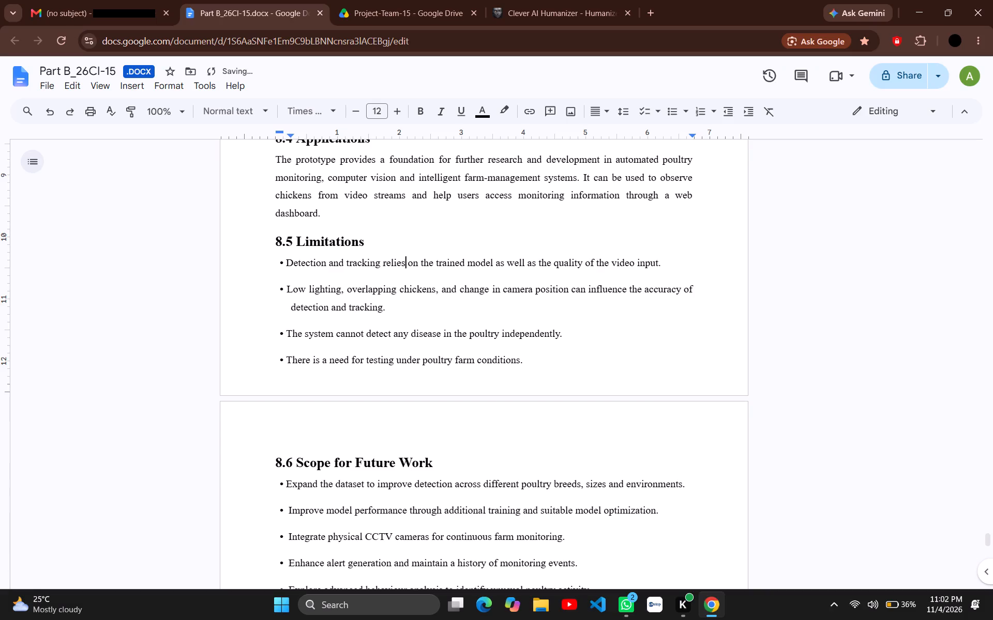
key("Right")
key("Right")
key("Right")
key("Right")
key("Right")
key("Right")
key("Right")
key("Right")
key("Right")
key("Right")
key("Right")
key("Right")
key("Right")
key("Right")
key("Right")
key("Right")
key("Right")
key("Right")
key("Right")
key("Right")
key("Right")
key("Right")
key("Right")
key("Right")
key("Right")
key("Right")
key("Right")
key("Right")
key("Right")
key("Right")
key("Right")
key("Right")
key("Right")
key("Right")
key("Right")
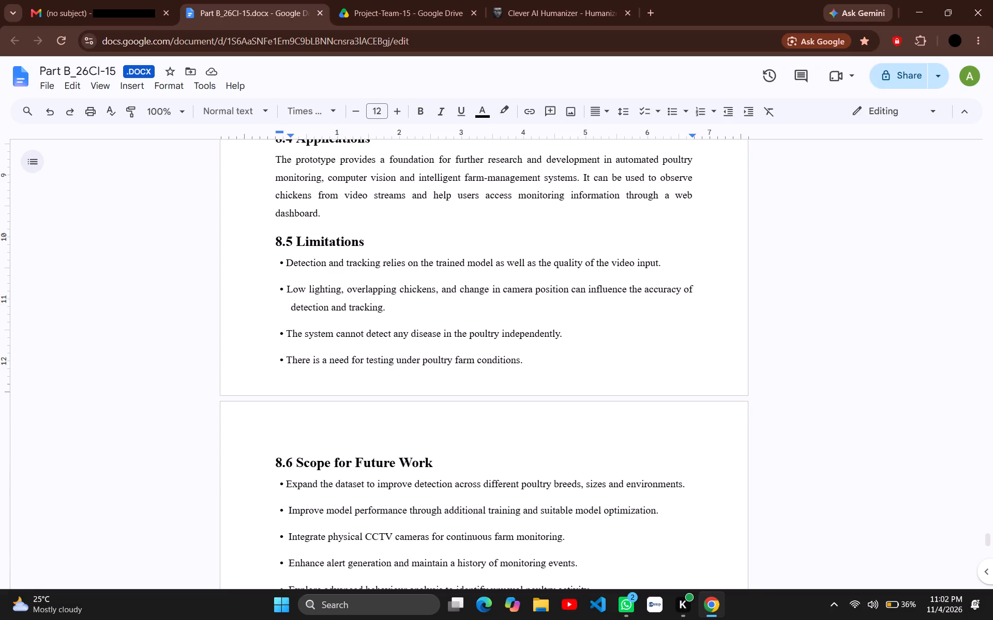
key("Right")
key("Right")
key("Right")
Remove "Low lighting," from the second bullet of 8.5 Limitations so it begins with a capitalised "Overlapping".
left_click(353, 290)
key("BackSpace")
key("BackSpace")
key("BackSpace")
key("BackSpace")
key("BackSpace")
key("BackSpace")
key("BackSpace")
key("BackSpace")
key("BackSpace")
key("BackSpace")
key("BackSpace")
key("BackSpace")
key("BackSpace")
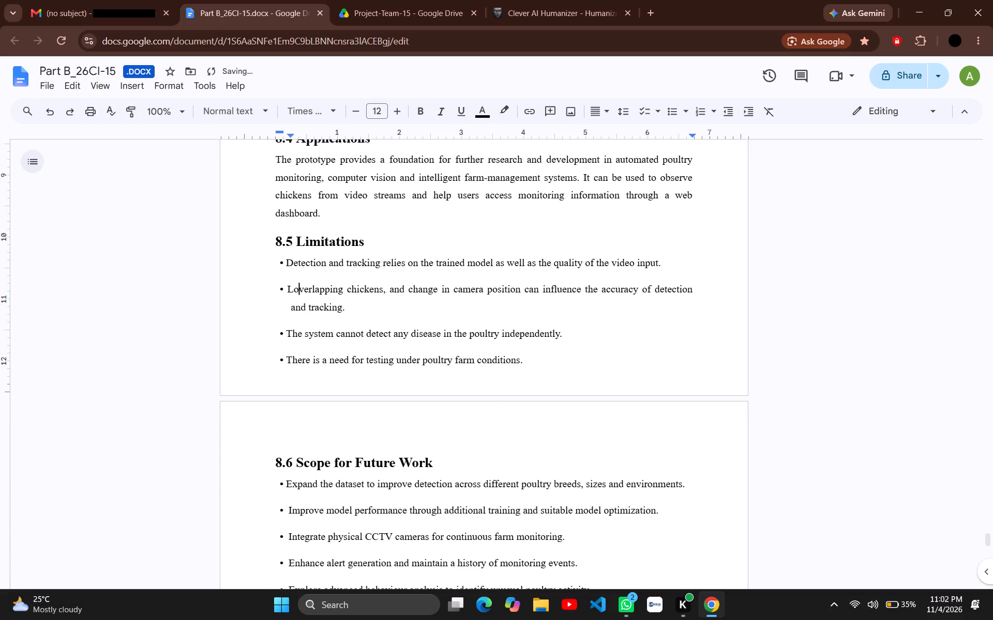
key("BackSpace")
key("BackSpace")
key("Right")
key("BackSpace")
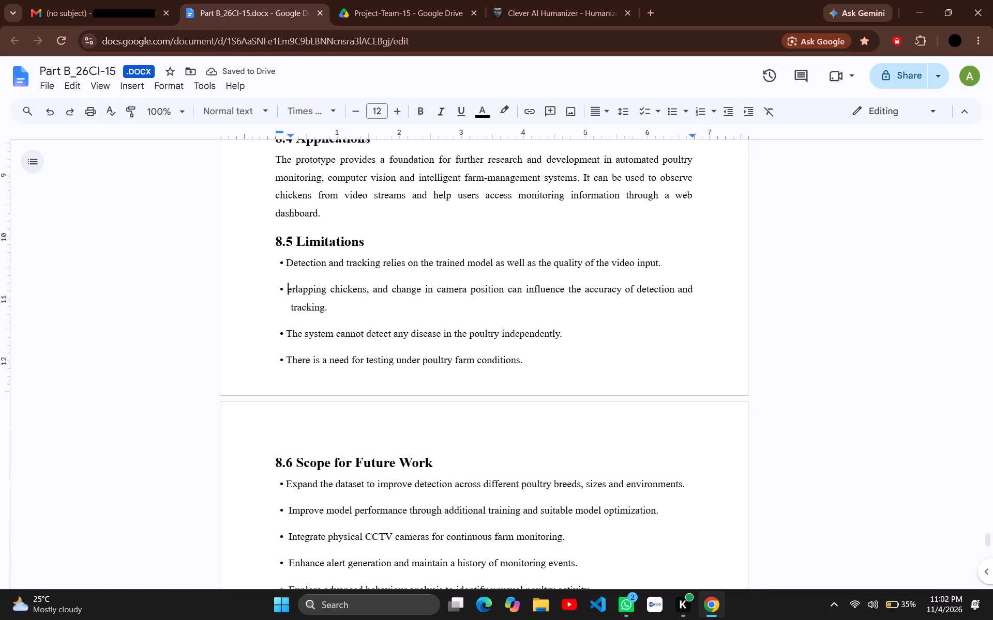
type("Ov")
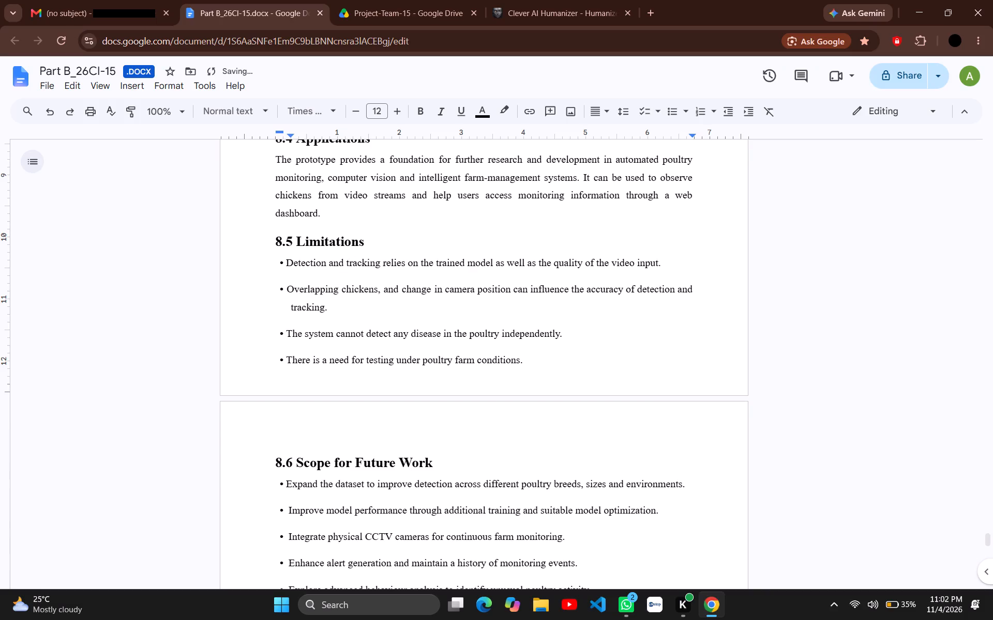
Insert "variation in lighting" after "Overlapping chickens," in the second bullet of 8.5 Limitations.
key("Right")
key("Right")
key("Right")
key("Right")
key("Right")
key("Right")
key("Right")
key("Right")
key("Right")
key("Right")
key("Right")
key("Right")
key("Right")
key("Right")
key("Right")
key("Right")
key("Right")
key("Right")
key("Right")
key("Right")
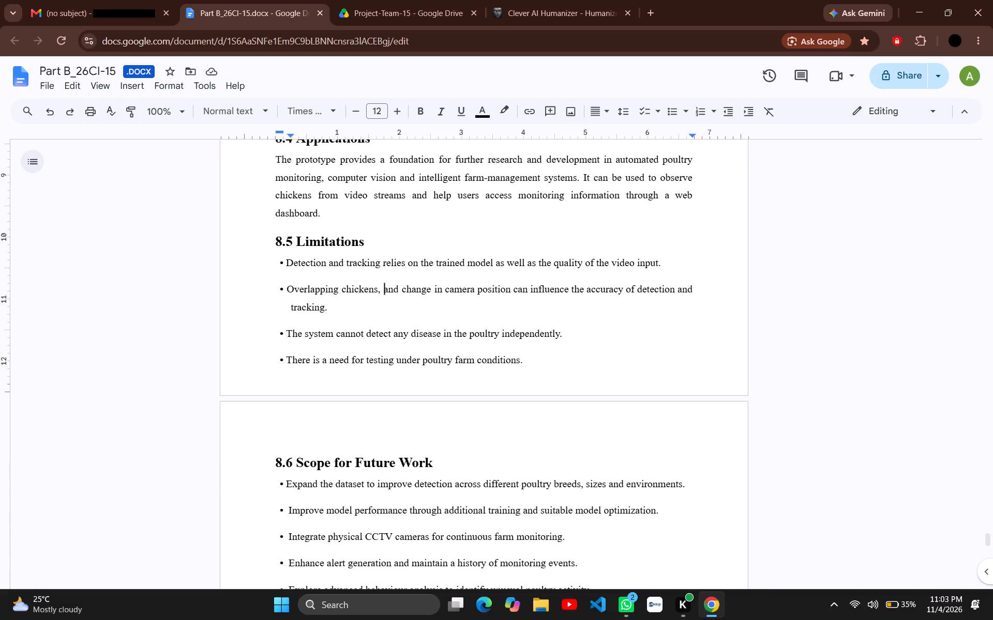
type("variation in lighti")
type("ng")
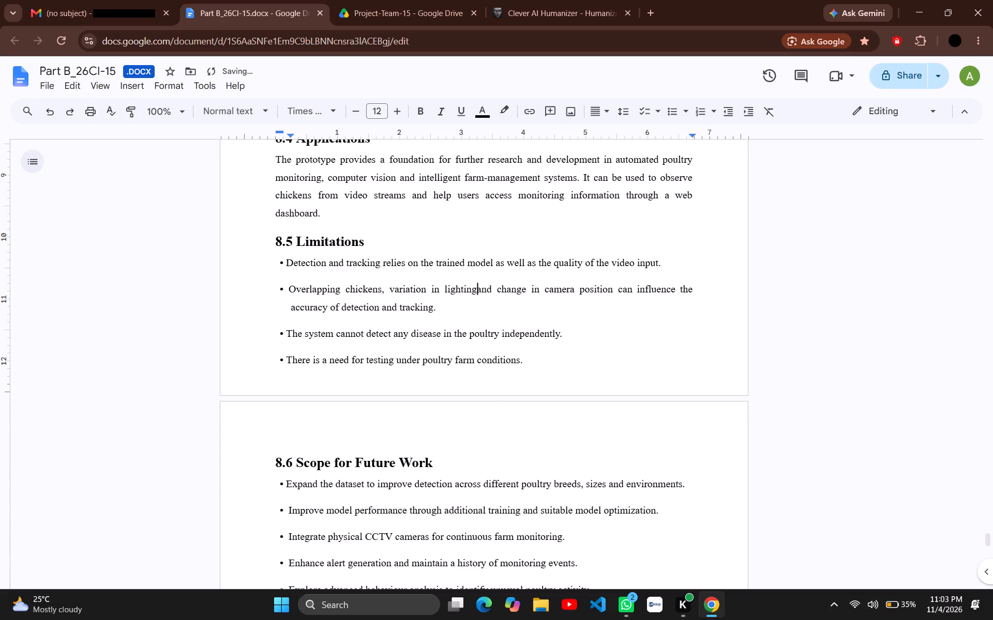
key("space")
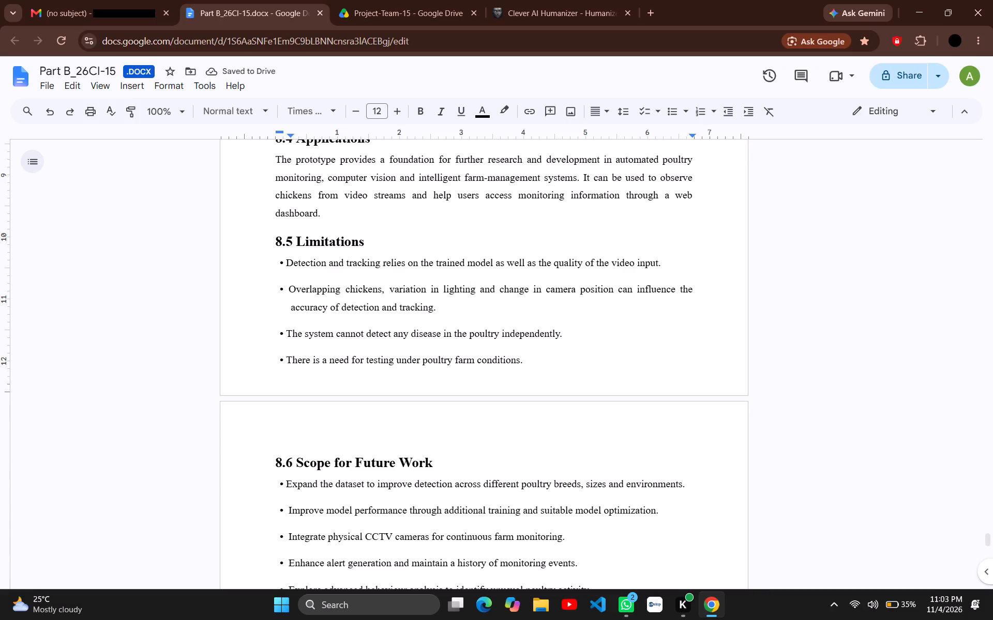
left_click(408, 309)
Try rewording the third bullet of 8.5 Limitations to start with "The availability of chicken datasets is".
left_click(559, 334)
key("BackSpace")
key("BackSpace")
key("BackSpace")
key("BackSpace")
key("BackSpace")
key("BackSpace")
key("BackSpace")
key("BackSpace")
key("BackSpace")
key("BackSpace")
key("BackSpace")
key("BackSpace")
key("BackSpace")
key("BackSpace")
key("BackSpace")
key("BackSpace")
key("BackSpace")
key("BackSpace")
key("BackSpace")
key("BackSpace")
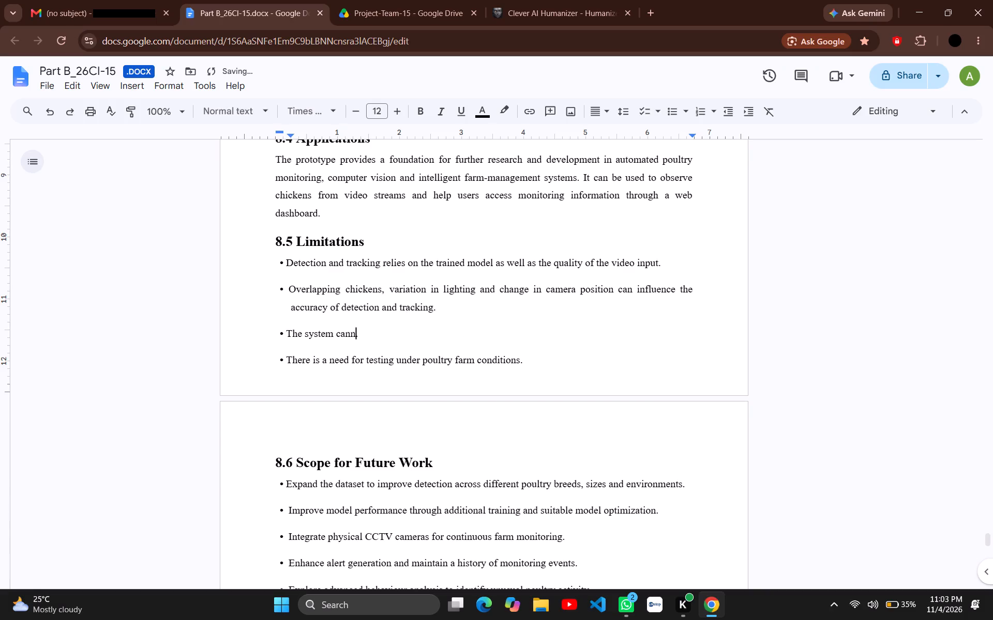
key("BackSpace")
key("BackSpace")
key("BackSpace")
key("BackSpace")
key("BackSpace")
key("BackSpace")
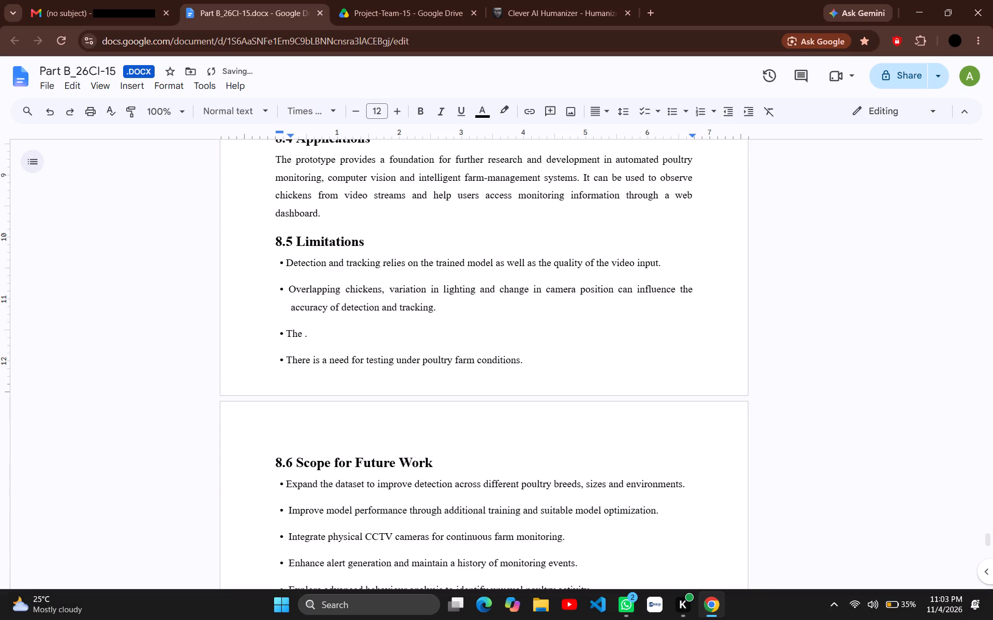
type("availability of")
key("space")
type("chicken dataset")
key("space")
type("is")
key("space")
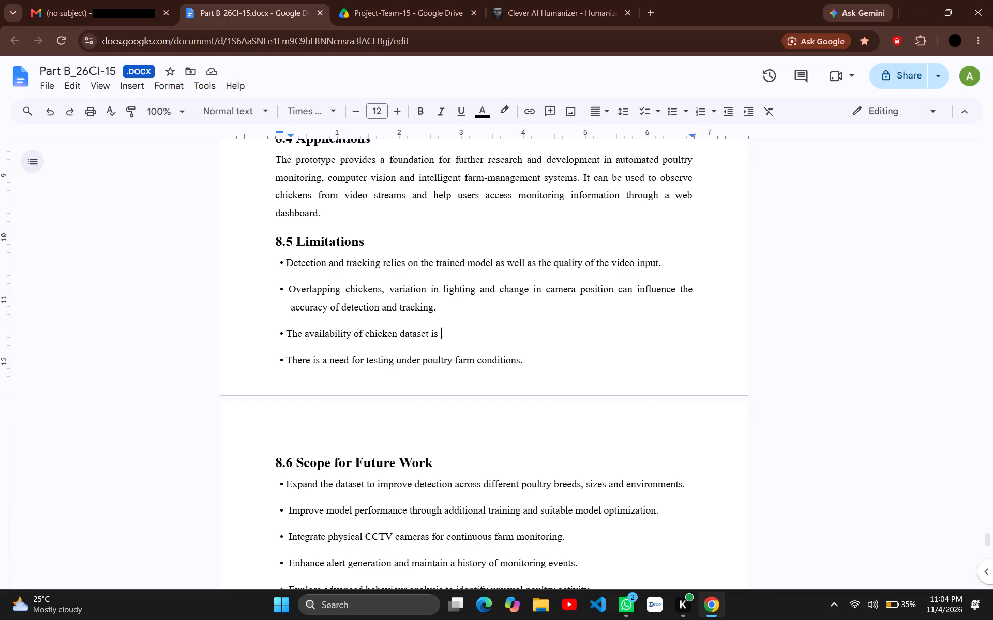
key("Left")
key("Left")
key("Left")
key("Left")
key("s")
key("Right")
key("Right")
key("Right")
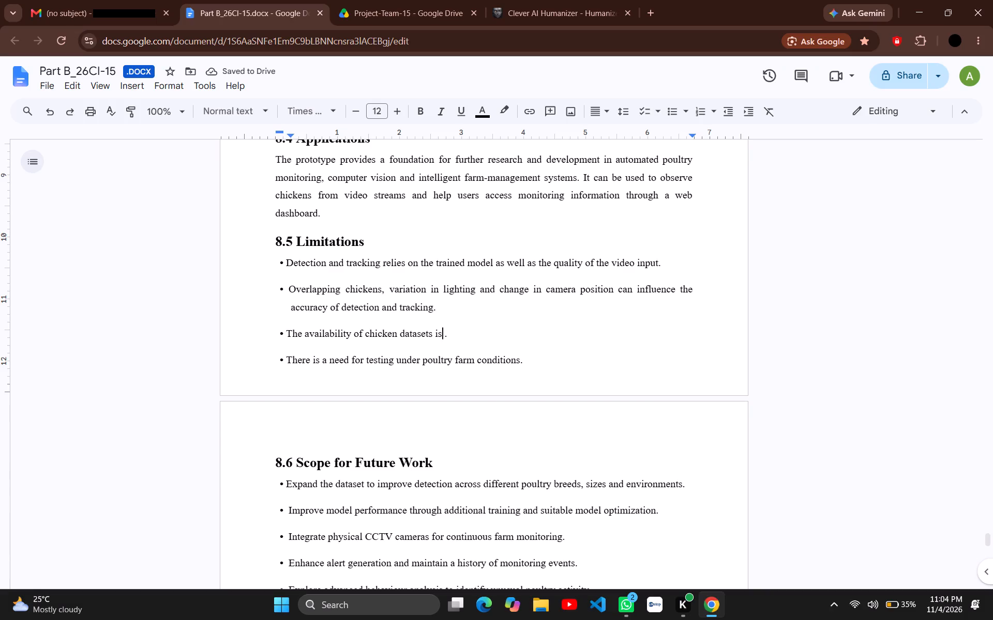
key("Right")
Replace the text of the third bullet of 8.5 Limitations with "Chicken or poultry datasets are not available".
key("BackSpace")
key("BackSpace")
key("BackSpace")
key("BackSpace")
key("BackSpace")
key("BackSpace")
key("BackSpace")
key("BackSpace")
key("BackSpace")
key("BackSpace")
key("BackSpace")
key("BackSpace")
key("BackSpace")
key("BackSpace")
key("BackSpace")
key("BackSpace")
key("BackSpace")
key("BackSpace")
key("BackSpace")
key("BackSpace")
key("BackSpace")
key("BackSpace")
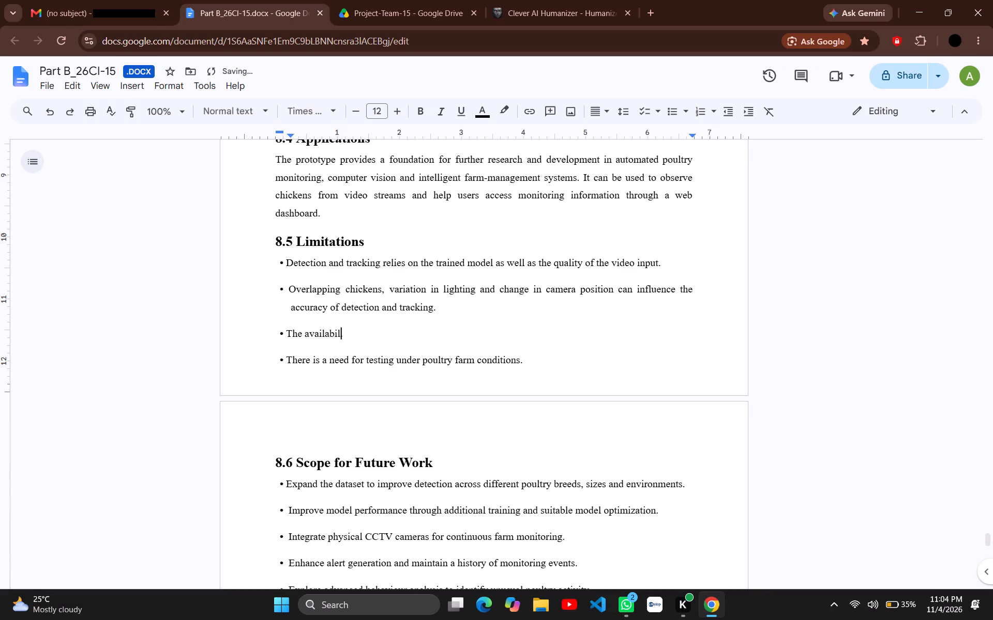
key("BackSpace")
key("BackSpace")
key("BackSpace")
key("BackSpace")
key("BackSpace")
key("BackSpace")
key("BackSpace")
key("BackSpace")
key("BackSpace")
key("BackSpace")
key("BackSpace")
key("BackSpace")
key("BackSpace")
type("Ch")
type("icken")
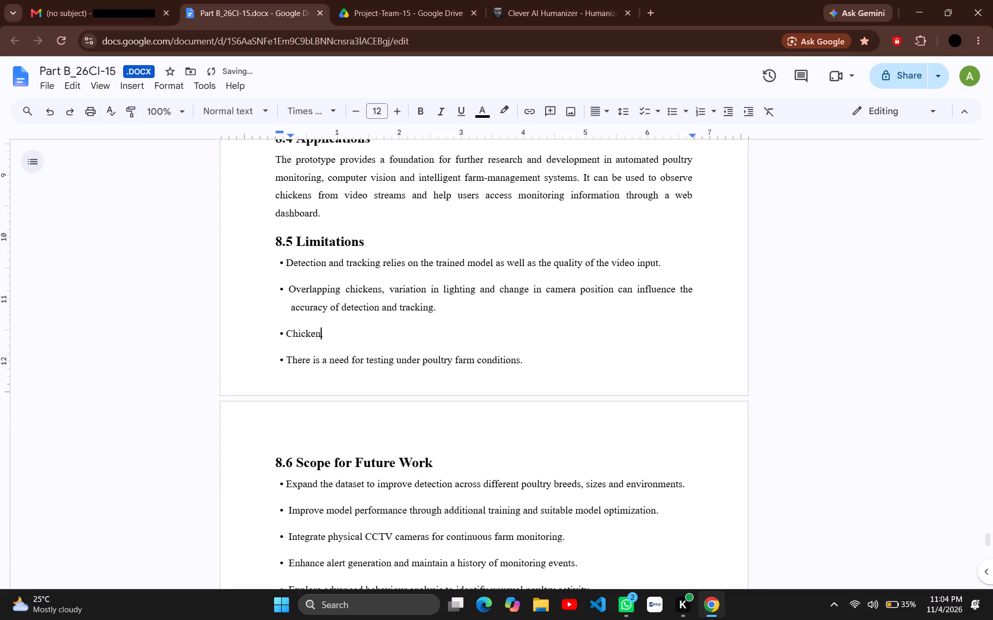
key("space")
type("or")
key("space")
type("poultry datasets are")
key("space")
type("not")
key("space")
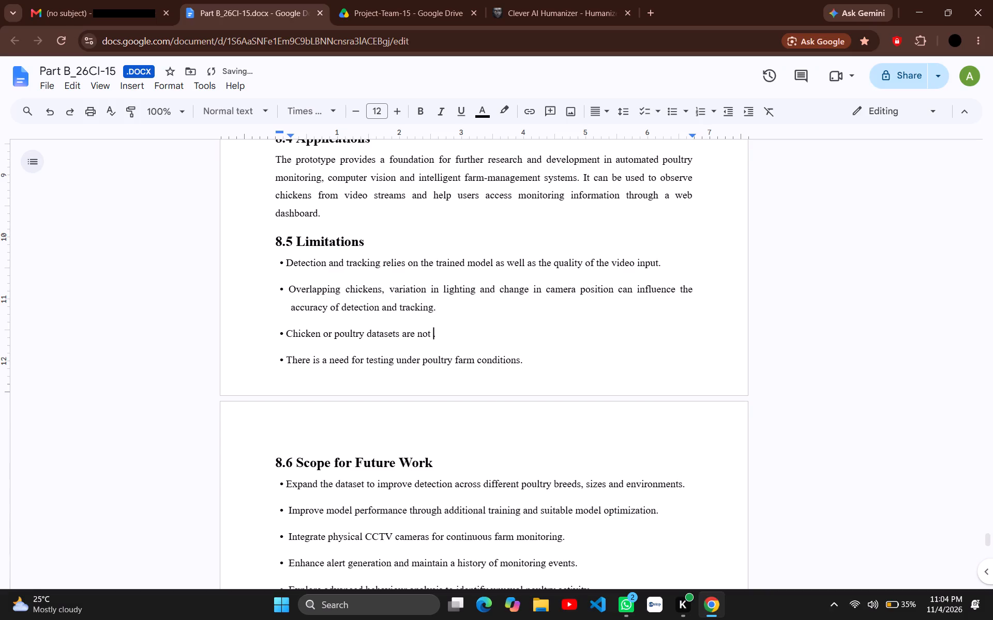
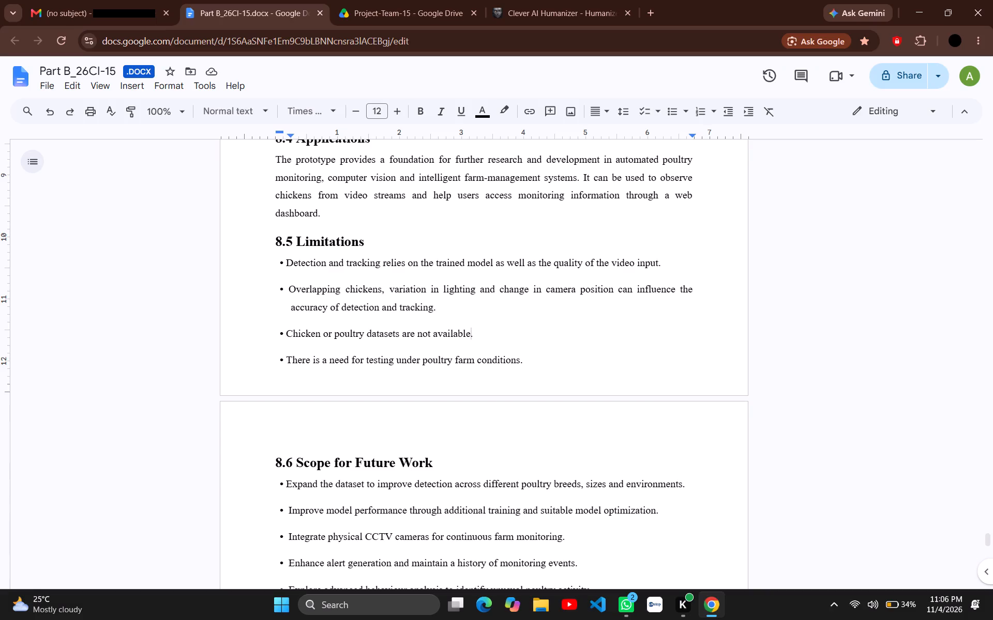
Replace "not" with "limited in" in the bullet about chicken or poultry datasets under 8.5 Limitations.
key("Left")
key("Left")
key("Left")
key("Left")
key("Left")
key("Left")
key("Left")
key("Left")
key("Left")
key("Left")
key("Left")
key("Right")
key("BackSpace")
key("BackSpace")
key("BackSpace")
type("limited")
key("space")
type("in")
Change "available" to "availability" at the end of the chicken or poultry datasets bullet.
key("Right")
key("Right")
key("Right")
key("Right")
key("Right")
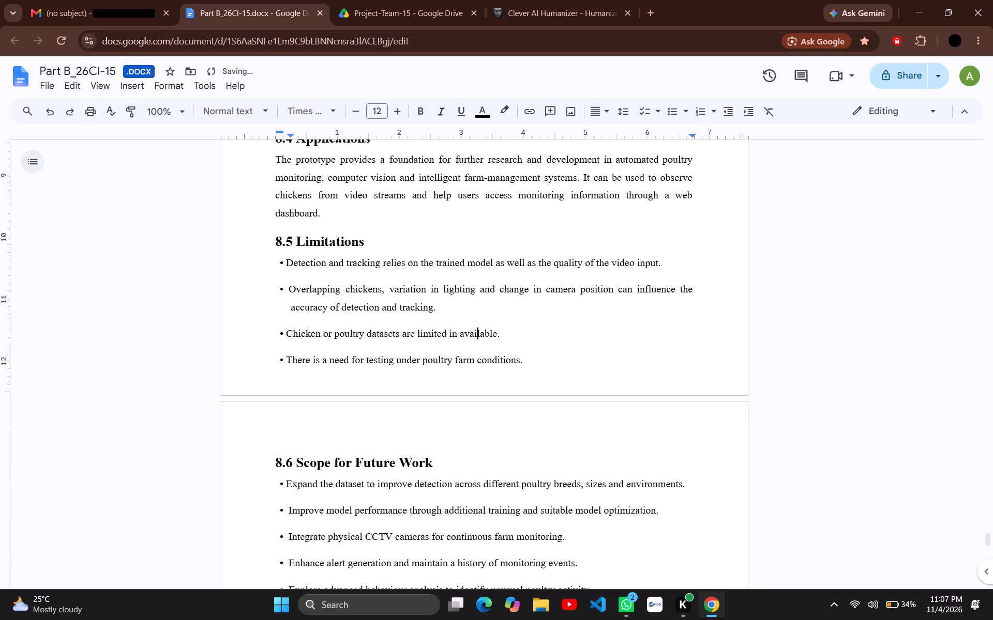
key("Right")
key("Right")
key("Right")
key("Right")
key("Right")
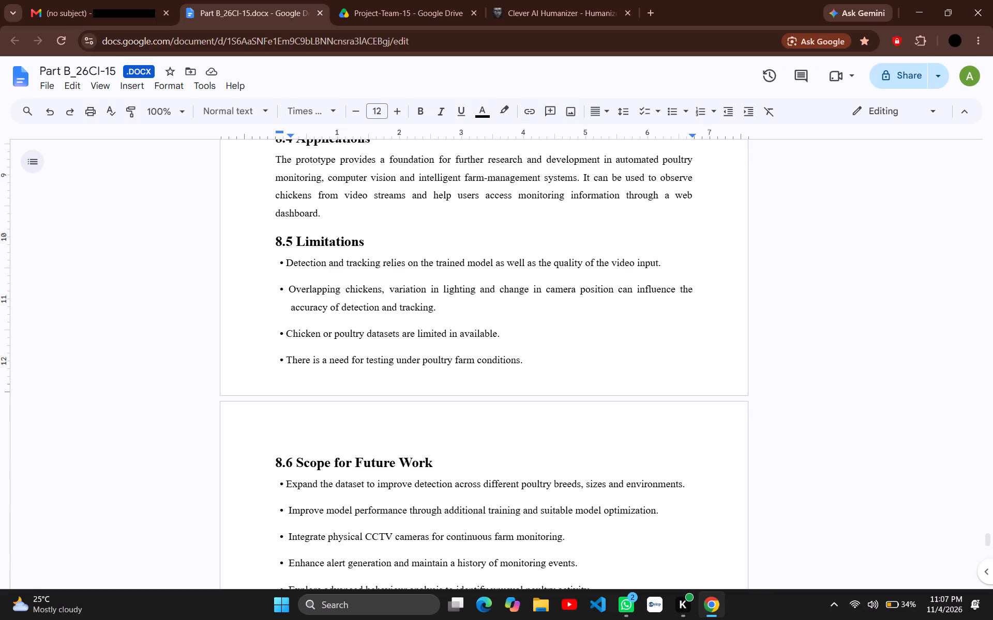
key("BackSpace")
key("BackSpace")
type("ility")
Place the text cursor before "poultry farm conditions" in the last bullet of section 8.5 Limitations.
left_click(422, 368)
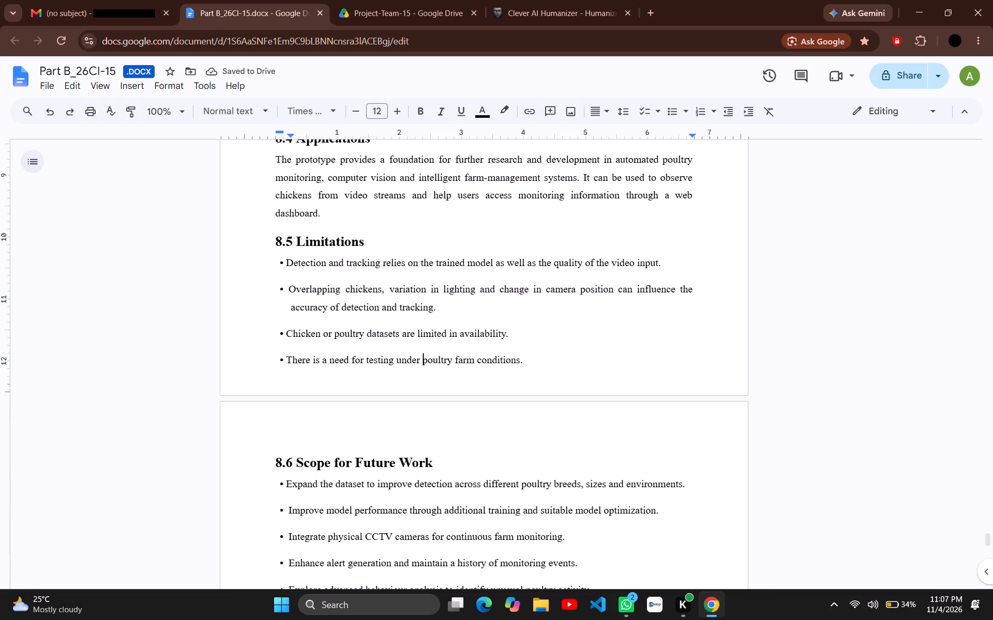
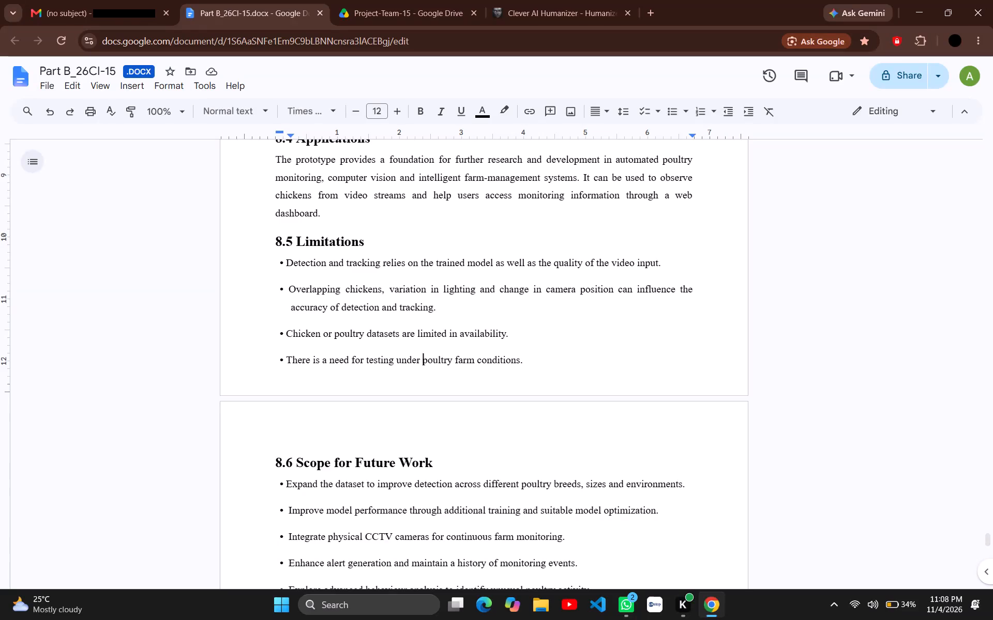
Delete "in availability" from the end of the chicken or poultry datasets bullet under 8.5 Limitations.
left_click(509, 333)
key("Left")
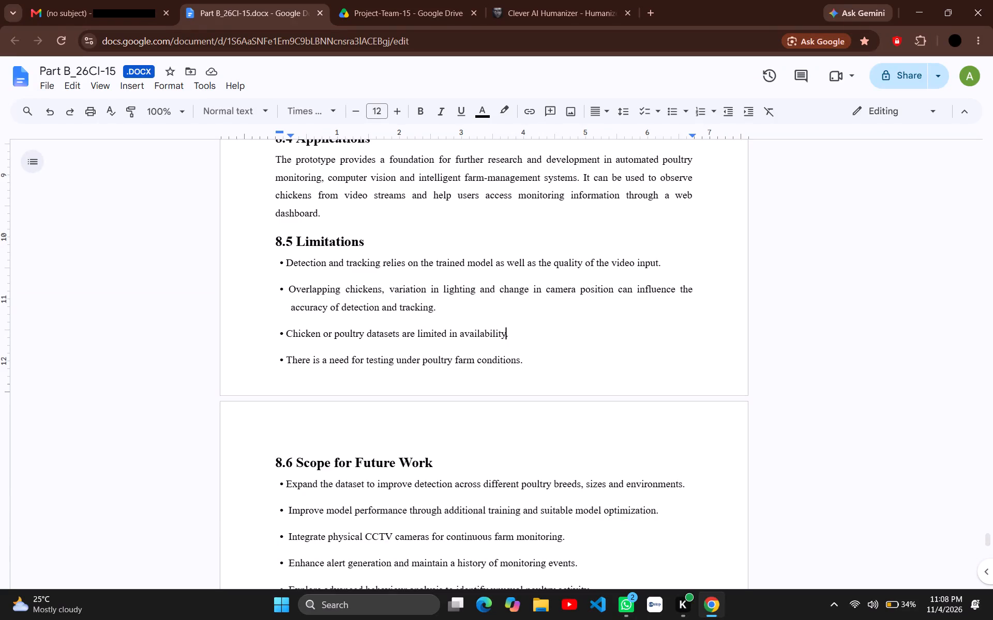
key("BackSpace")
key("BackSpace")
key("BackSpace")
key("BackSpace")
key("BackSpace")
key("BackSpace")
key("BackSpace")
key("BackSpace")
key("BackSpace")
key("BackSpace")
key("BackSpace")
key("BackSpace")
key("BackSpace")
key("BackSpace")
key("BackSpace")
key("BackSpace")
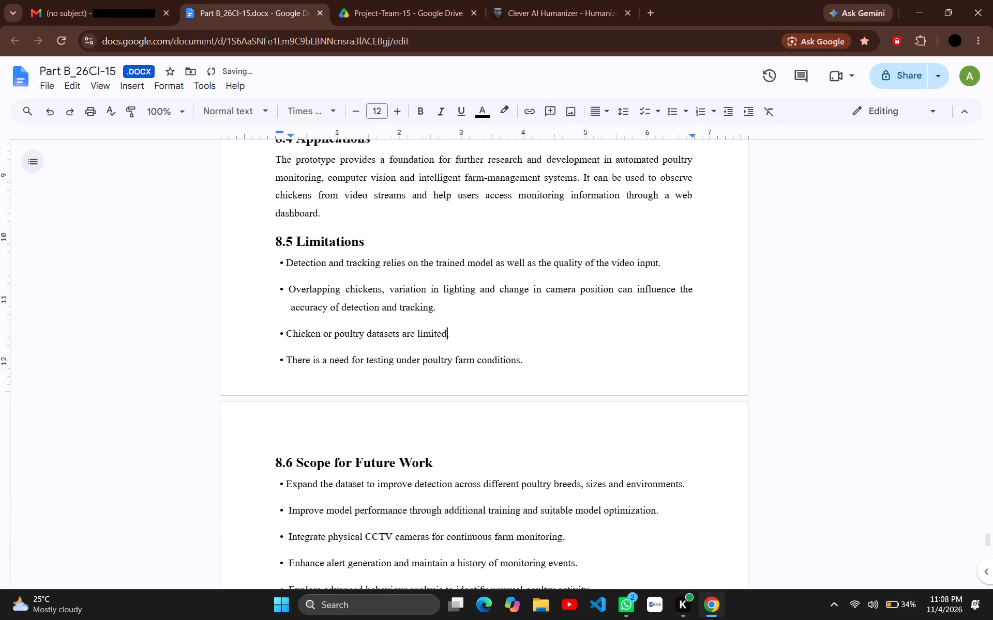
Change the initial capital of "Chicken" to lowercase in the datasets bullet under 8.5 Limitations.
key("Left")
key("Left")
key("Left")
key("Left")
key("Left")
key("Left")
key("Left")
key("Left")
key("Left")
key("Left")
key("Left")
key("Left")
key("Left")
key("Left")
key("Left")
key("Left")
key("Left")
key("Left")
key("Left")
key("Left")
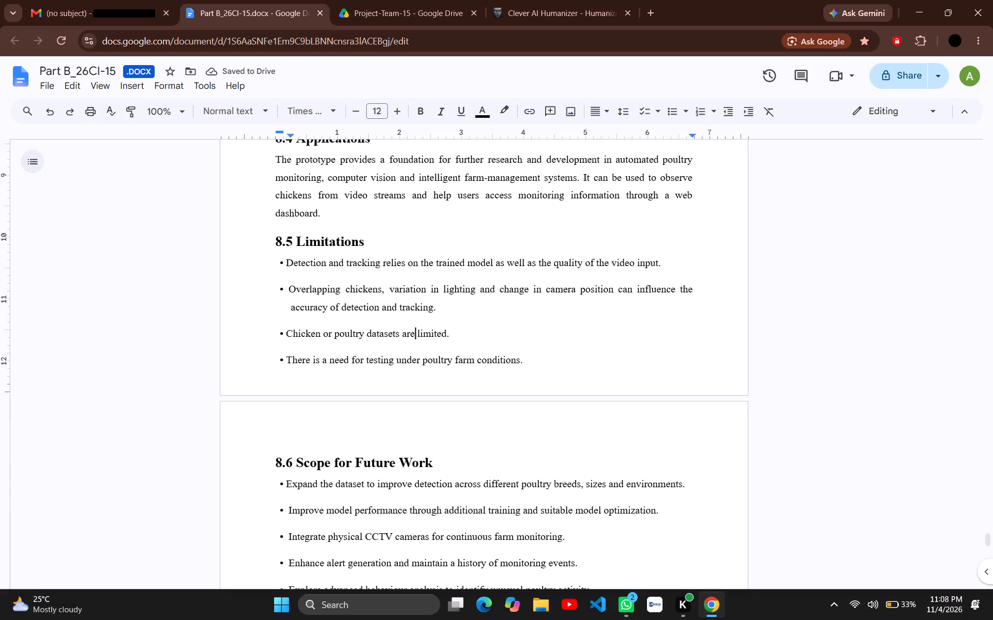
key("Left")
key("Left")
key("Left")
key("Left")
key("BackSpace")
key("c")
key("Left")
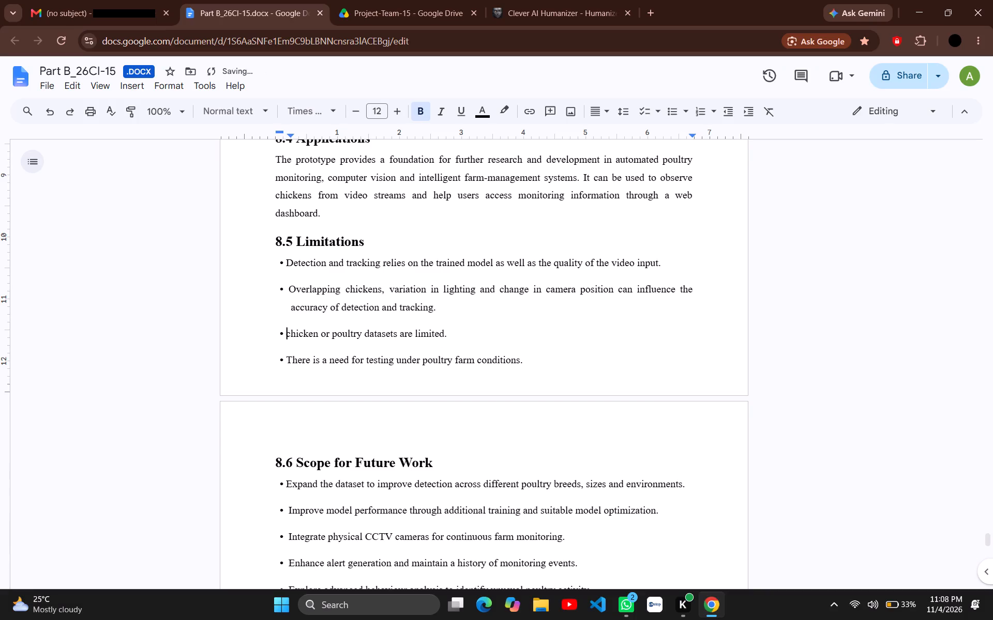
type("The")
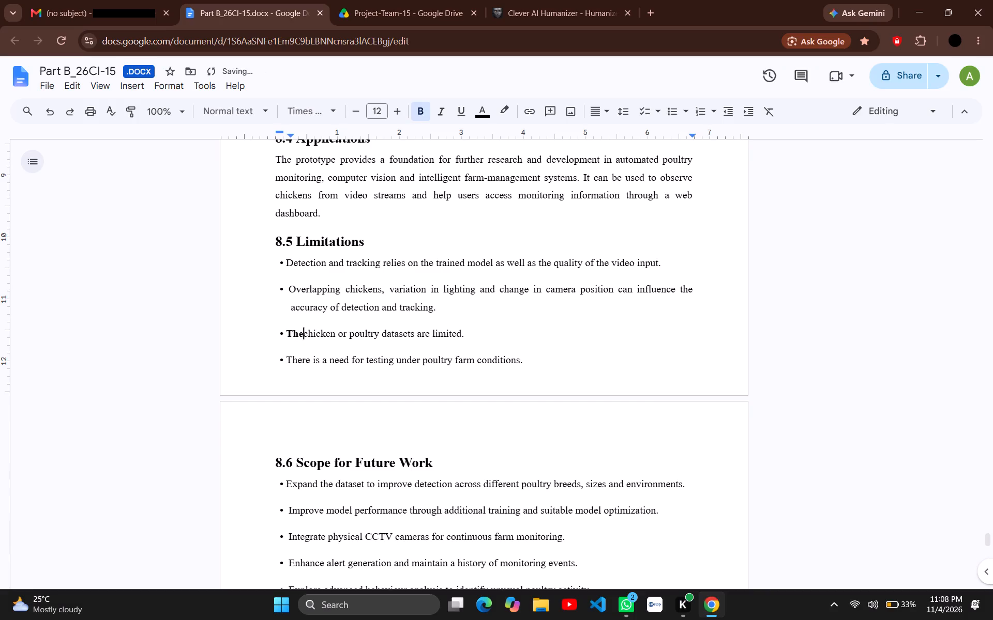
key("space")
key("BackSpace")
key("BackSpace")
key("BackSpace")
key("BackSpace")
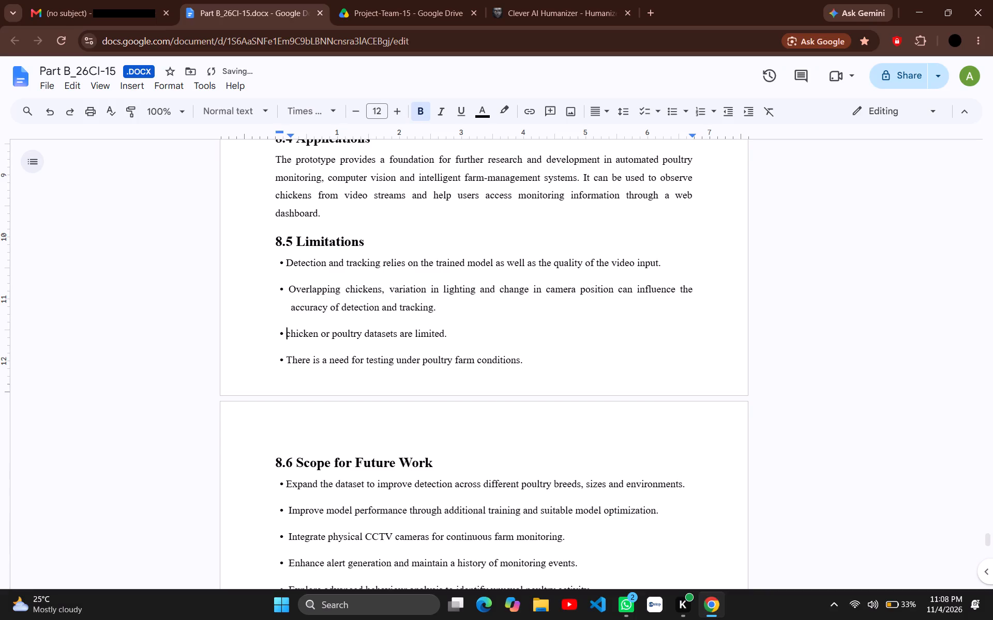
Insert "The availability of" in non-bold text before "chicken or poultry datasets" in the 8.5 Limitations bullet.
left_click(424, 109)
type("The")
key("space")
type("availability of")
key("space")
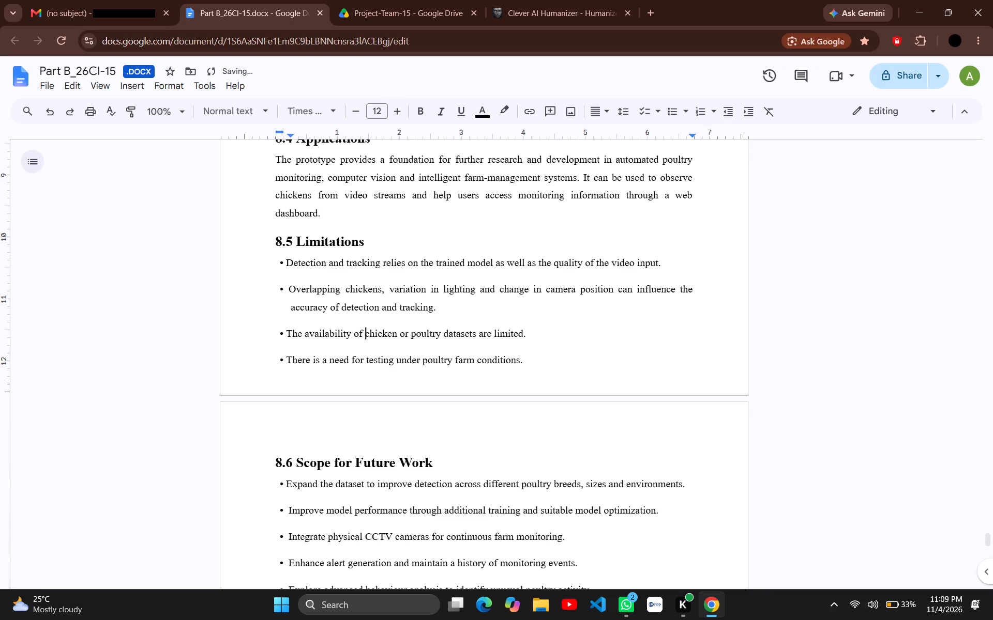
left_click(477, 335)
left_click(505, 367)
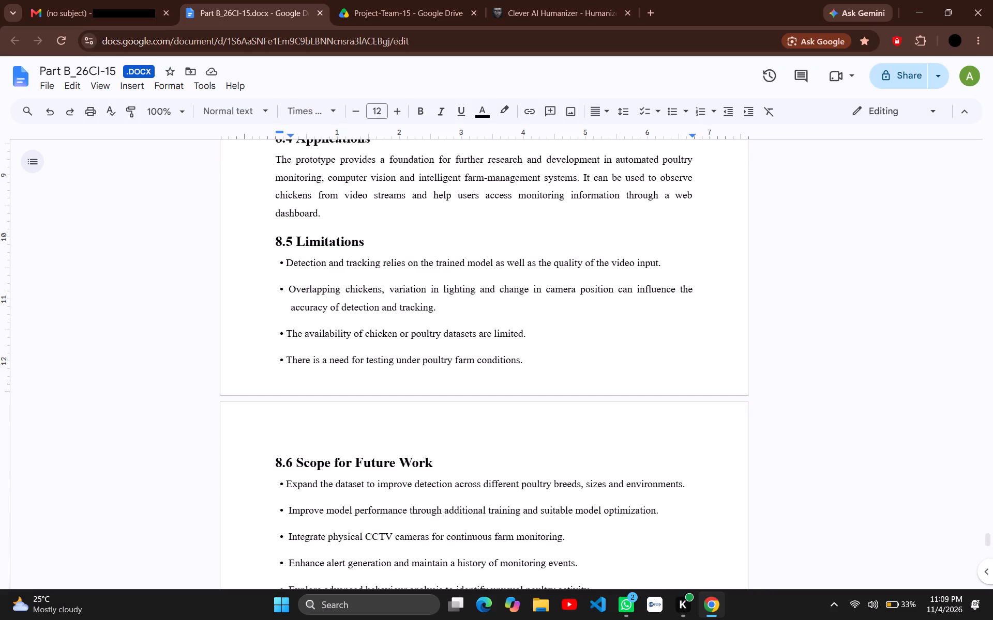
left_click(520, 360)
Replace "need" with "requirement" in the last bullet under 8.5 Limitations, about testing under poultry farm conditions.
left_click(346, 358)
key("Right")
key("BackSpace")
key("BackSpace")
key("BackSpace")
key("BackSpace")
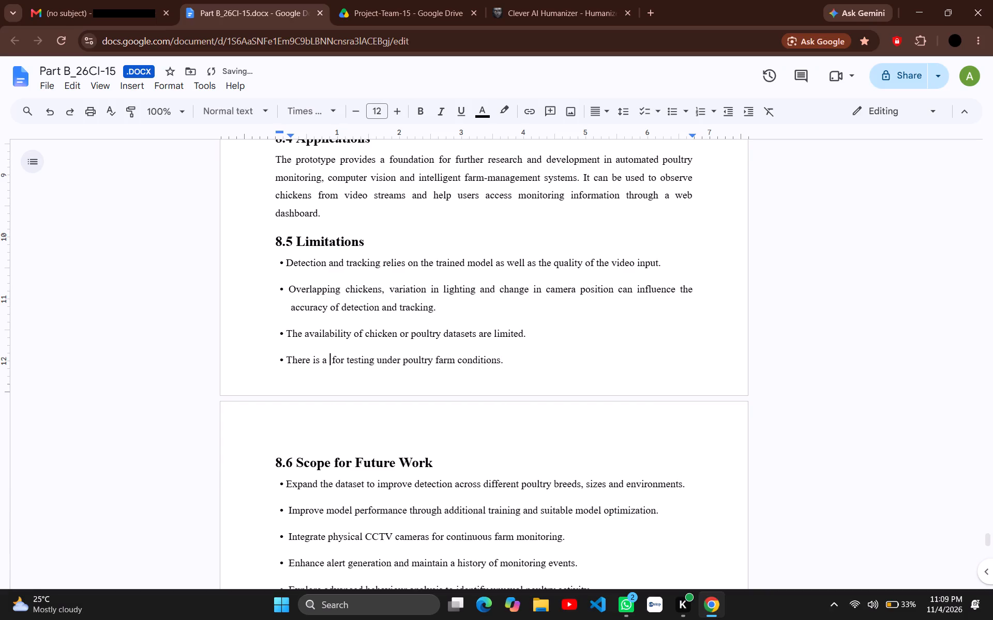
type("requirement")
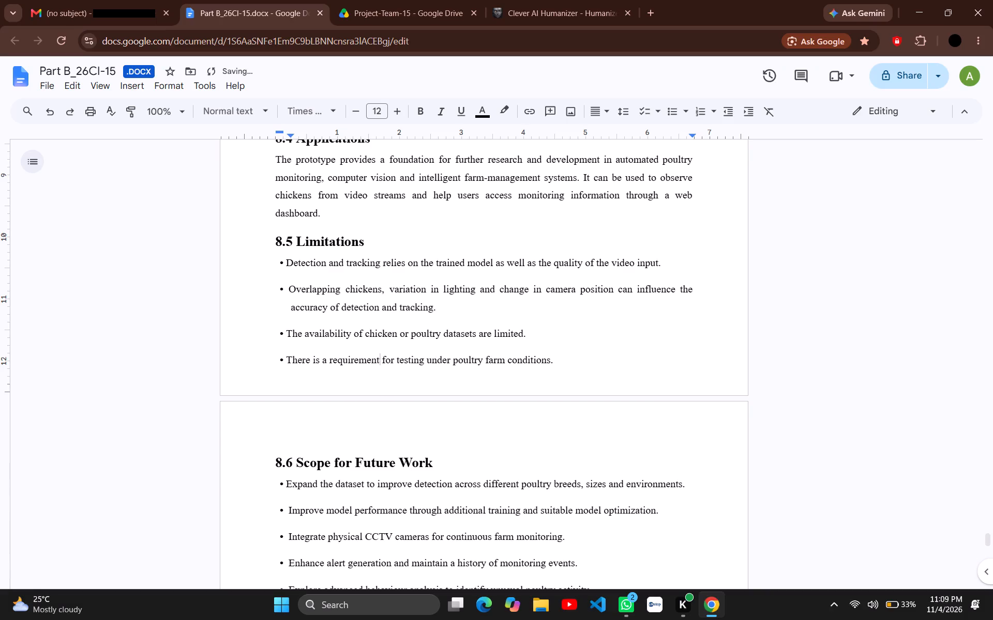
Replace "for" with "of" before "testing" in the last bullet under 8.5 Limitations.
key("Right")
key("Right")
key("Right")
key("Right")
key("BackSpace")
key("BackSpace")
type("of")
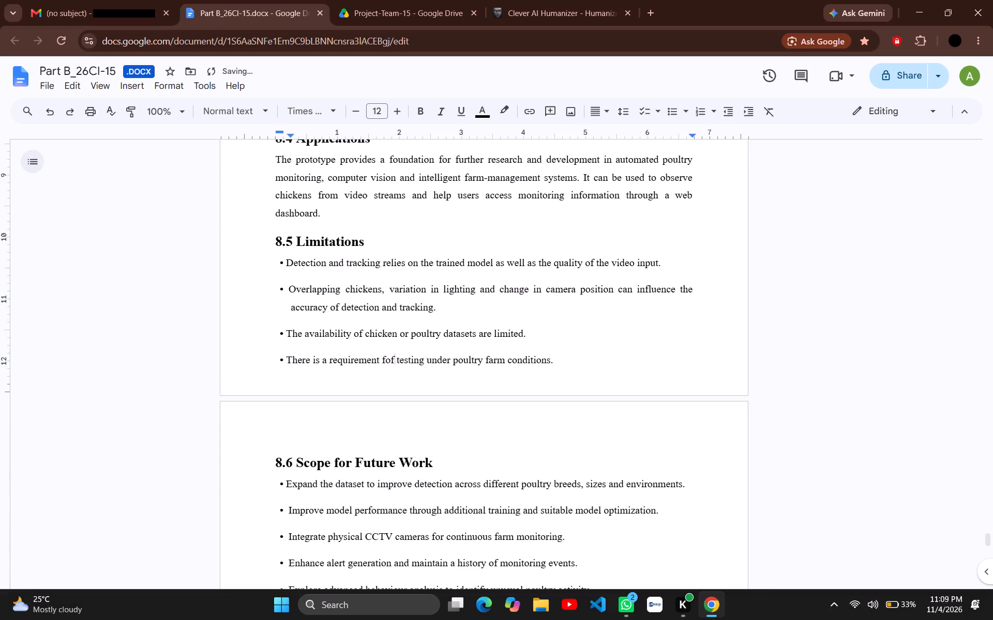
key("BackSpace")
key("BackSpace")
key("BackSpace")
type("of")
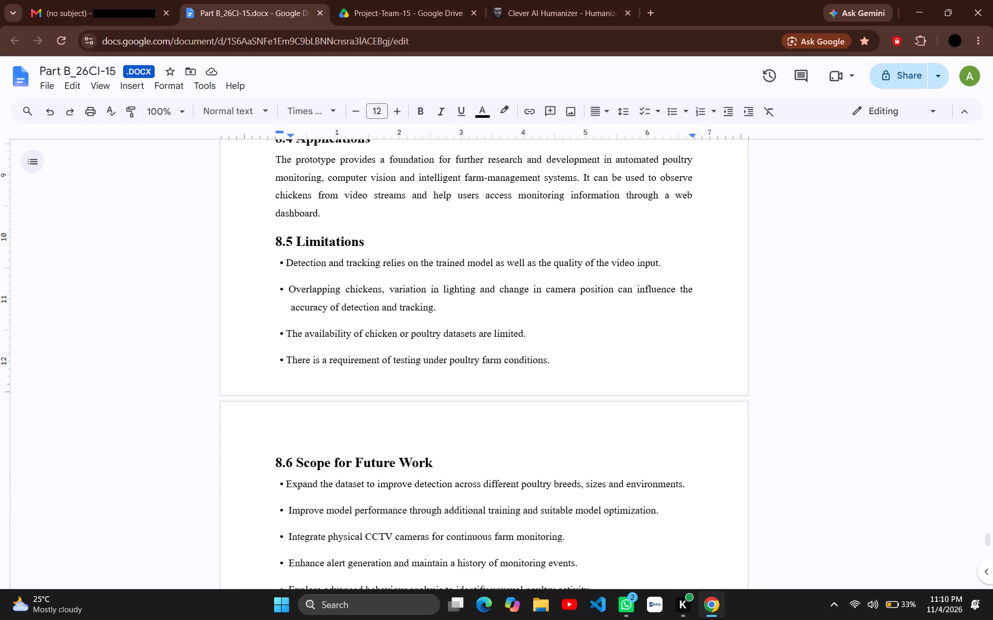
Remove "There is a requirement of" from the last 8.5 Limitations bullet so that it begins with a capitalised "Testing".
left_click(412, 366)
left_click(421, 360)
key("Left")
key("Left")
key("Left")
key("Left")
key("Left")
key("Left")
key("Left")
key("BackSpace")
key("BackSpace")
key("BackSpace")
key("BackSpace")
key("BackSpace")
key("BackSpace")
key("BackSpace")
key("BackSpace")
key("BackSpace")
key("BackSpace")
key("BackSpace")
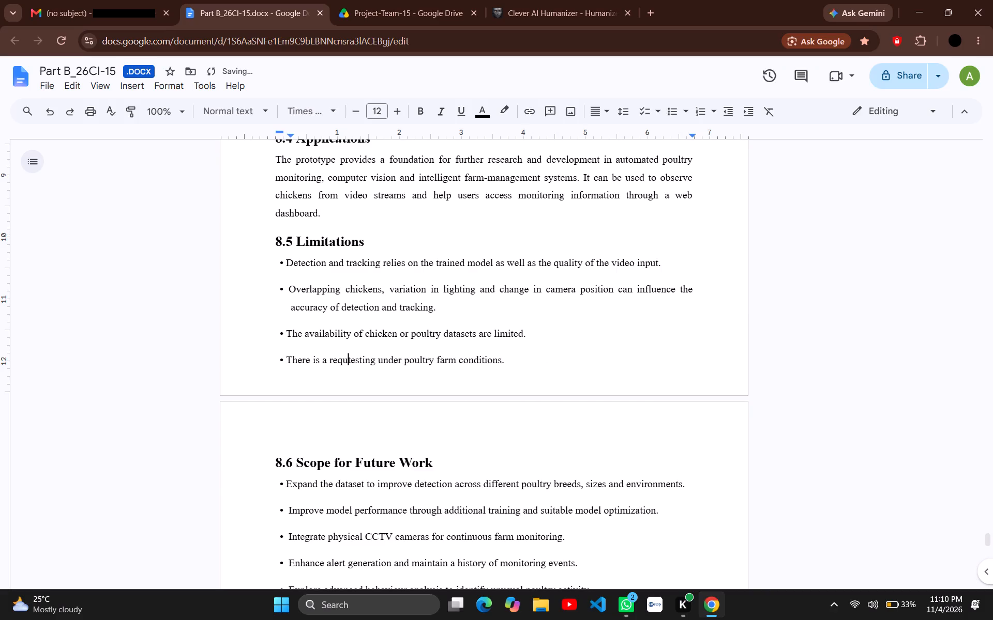
key("BackSpace")
key("BackSpace")
key("BackSpace")
key("BackSpace")
key("BackSpace")
key("BackSpace")
key("BackSpace")
key("BackSpace")
key("BackSpace")
key("BackSpace")
key("BackSpace")
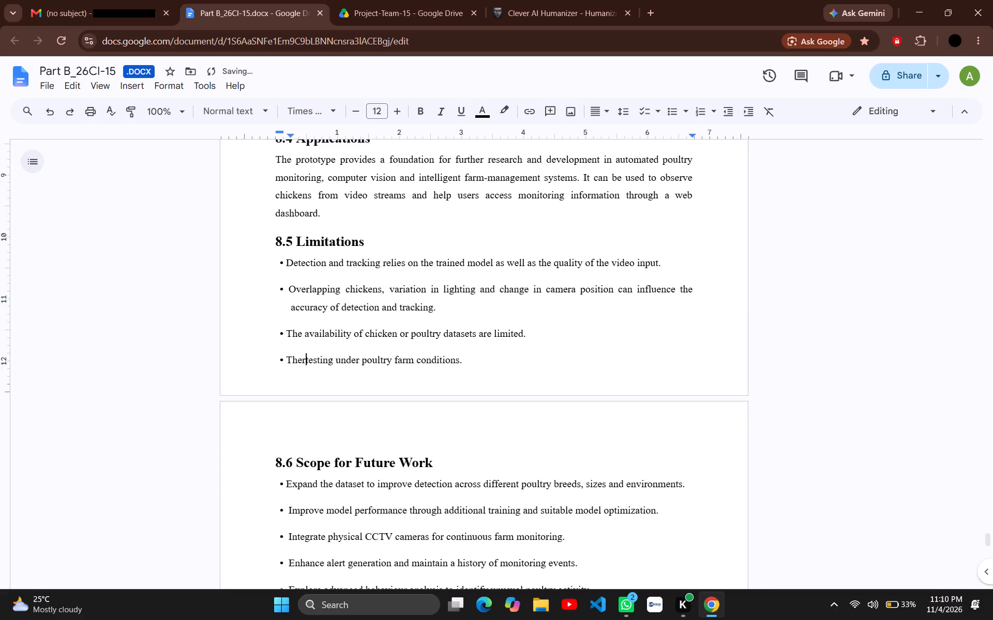
key("BackSpace")
key("BackSpace")
key("BackSpace")
key("BackSpace")
key("Right")
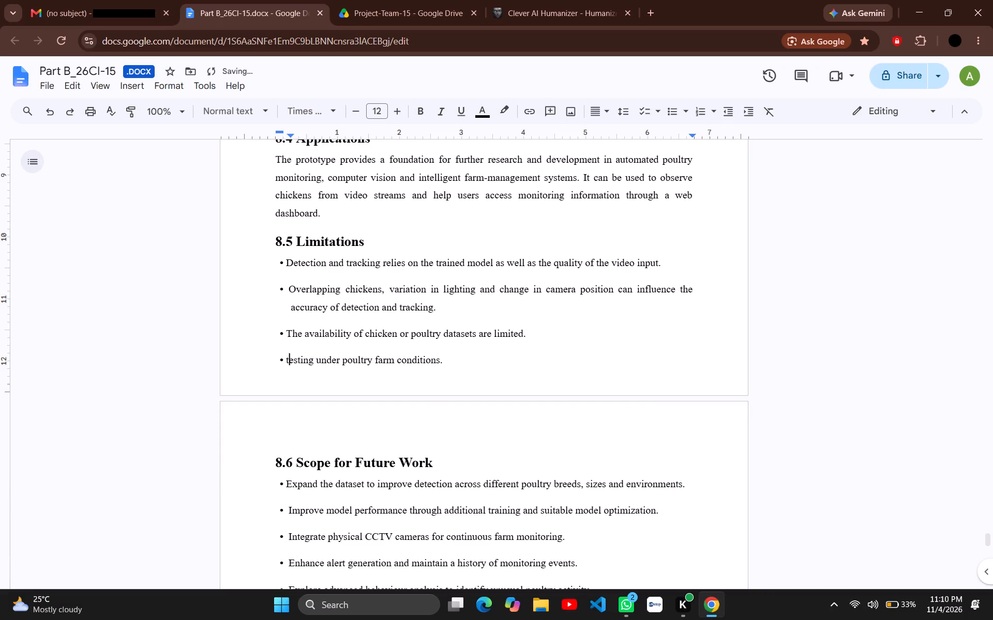
key("BackSpace")
key("shift+t")
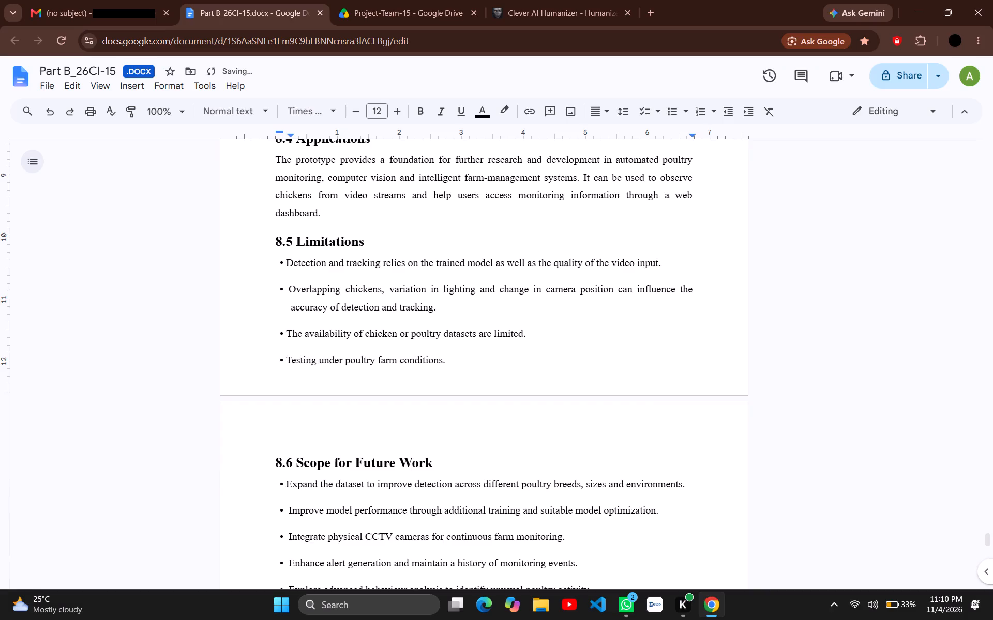
Add "is necessary" after "poultry farm conditions", before the period, in the last bullet under 8.5 Limitations.
key("Right")
key("Right")
key("Right")
key("Right")
key("Right")
key("Right")
key("Right")
key("Right")
key("Right")
key("Right")
key("Right")
key("Right")
key("Right")
key("Right")
key("Right")
key("Right")
key("Right")
key("Right")
key("Right")
key("Right")
key("Right")
key("Right")
key("space")
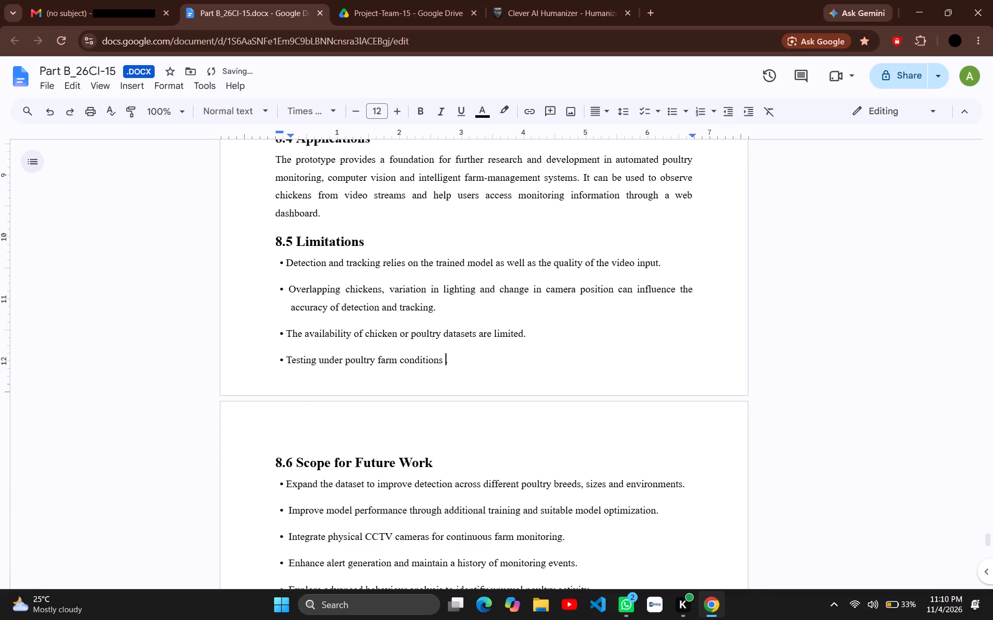
type("a")
key("BackSpace")
type("is")
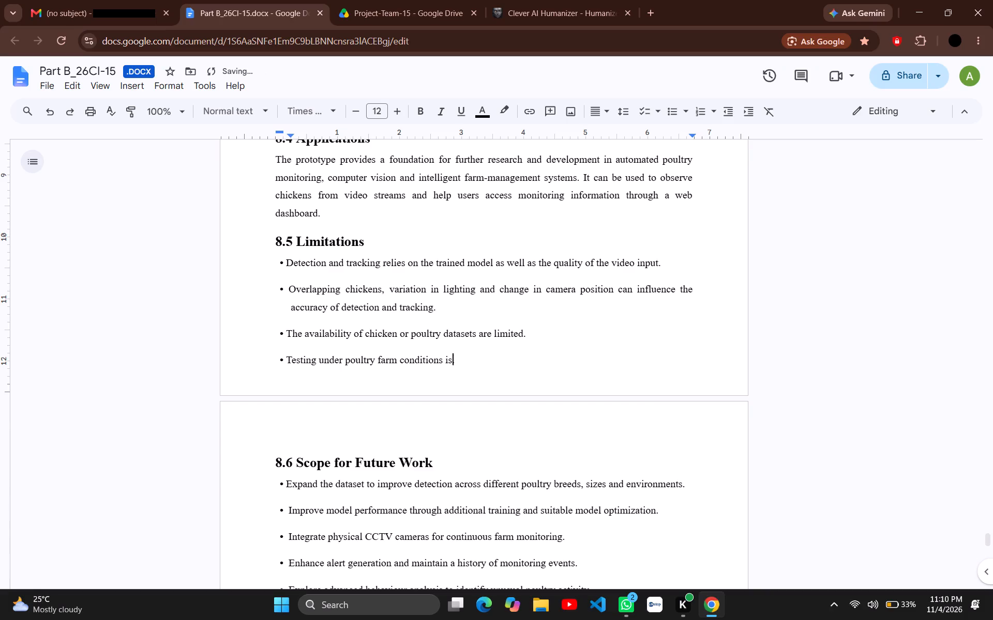
key("space")
key("n")
type("ecessary")
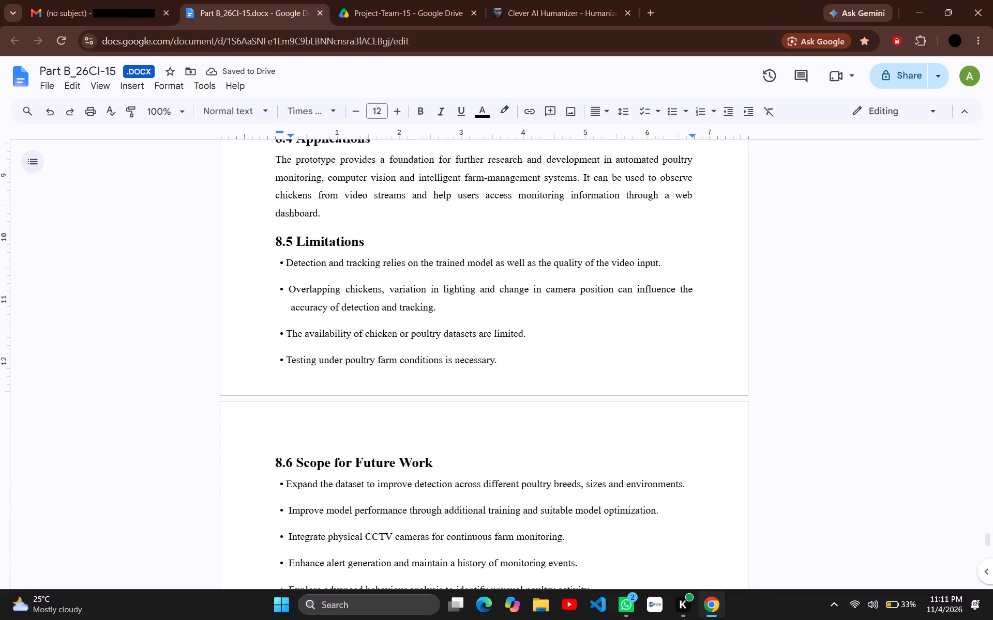
Check which 8.6 Scope for Future Work bullets are highlighted in the AI content detection report, and return to the Part B_26CI-15 document.
scroll(359, 453, "down", 2)
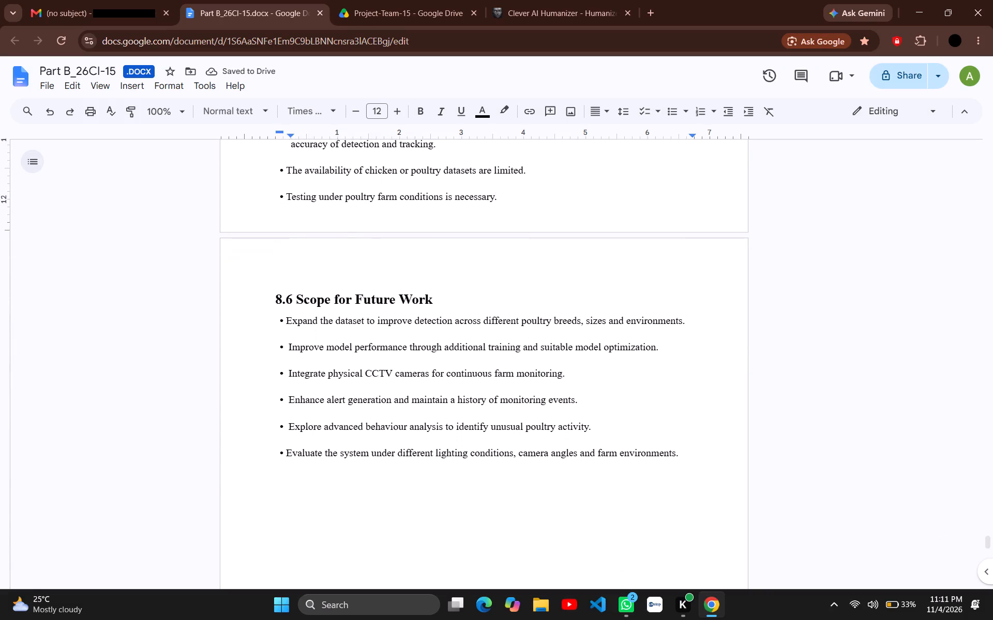
scroll(359, 453, "down", 2)
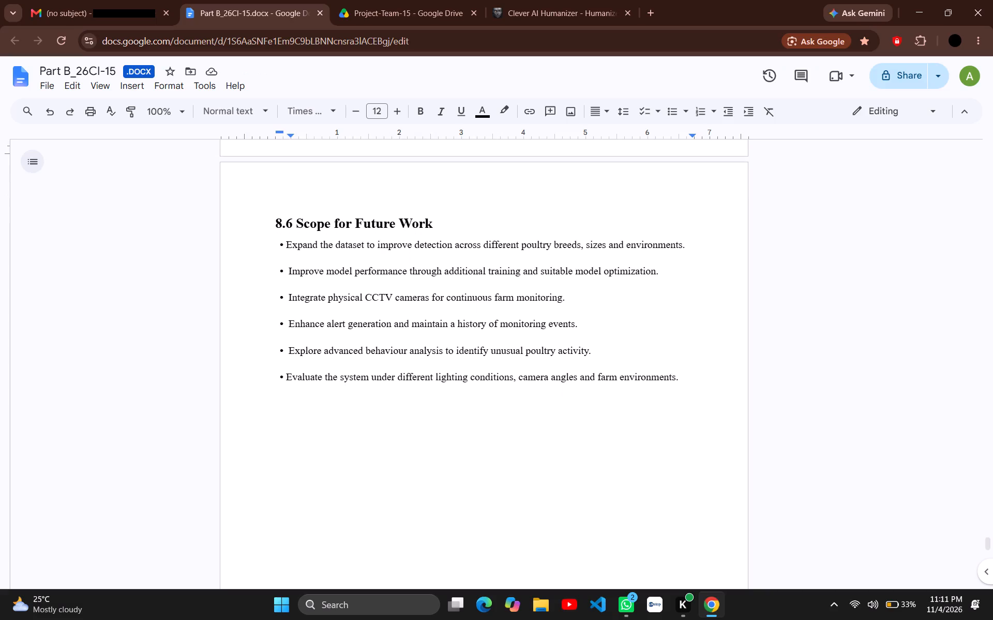
scroll(404, 308, "up", 1)
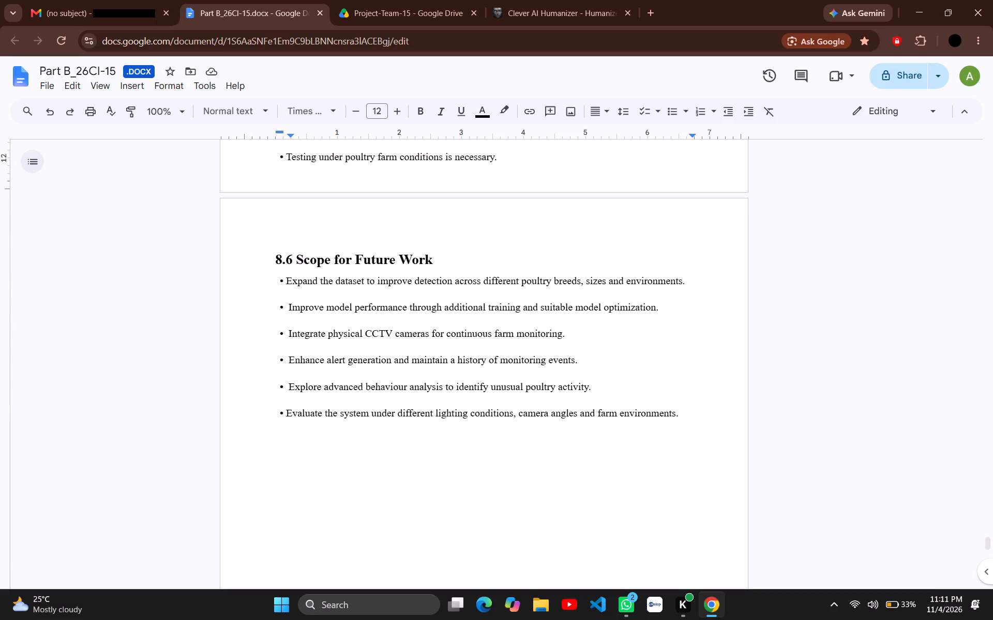
scroll(404, 308, "up", 1)
left_click(413, 3)
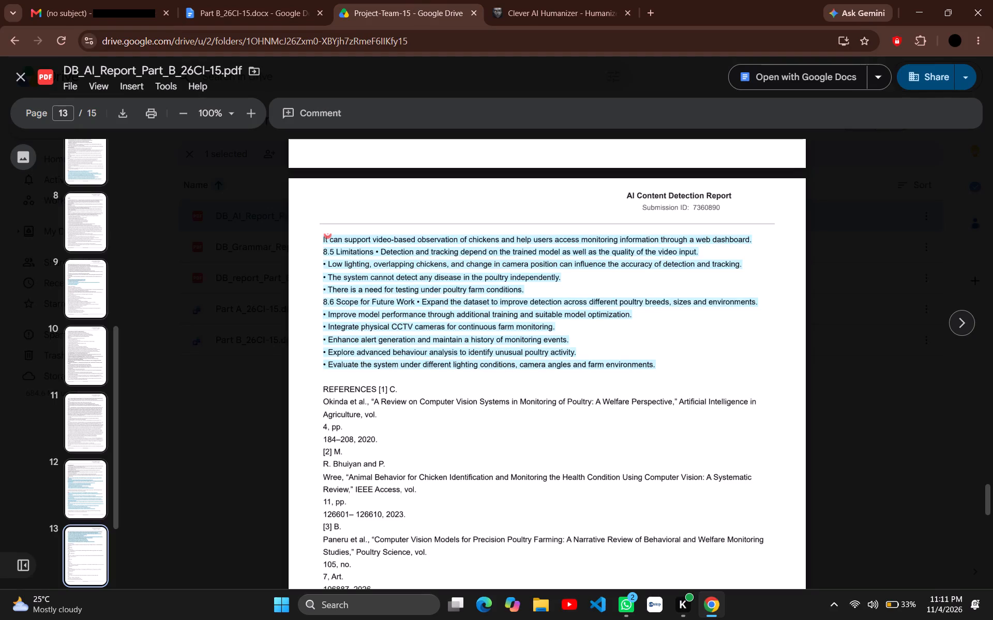
left_click(263, 0)
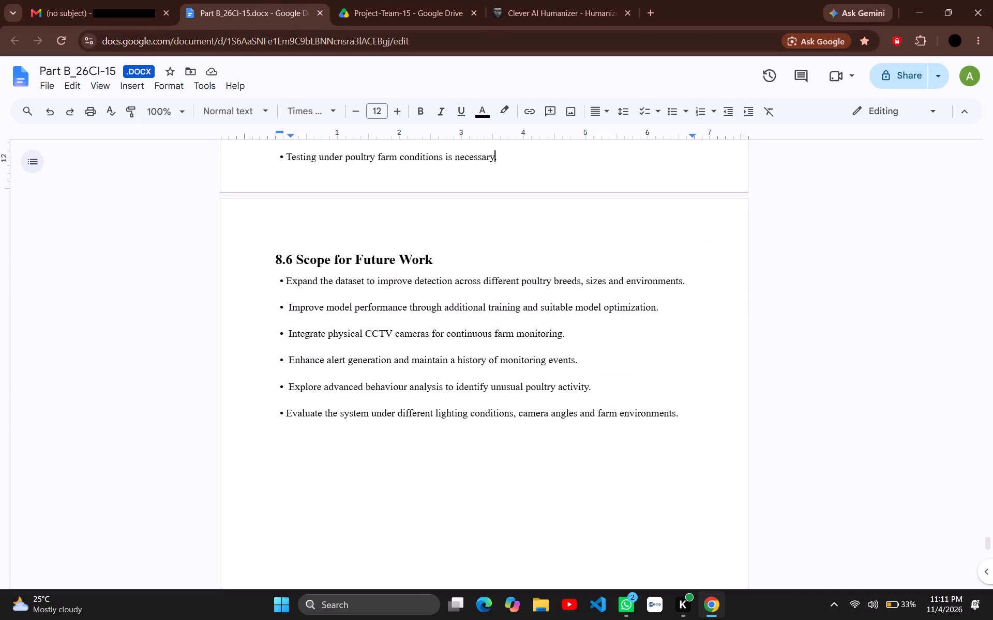
Replace "Expand" with "Increase" at the start of the first bullet under 8.6 Scope for Future Work.
left_click(318, 280)
key("BackSpace")
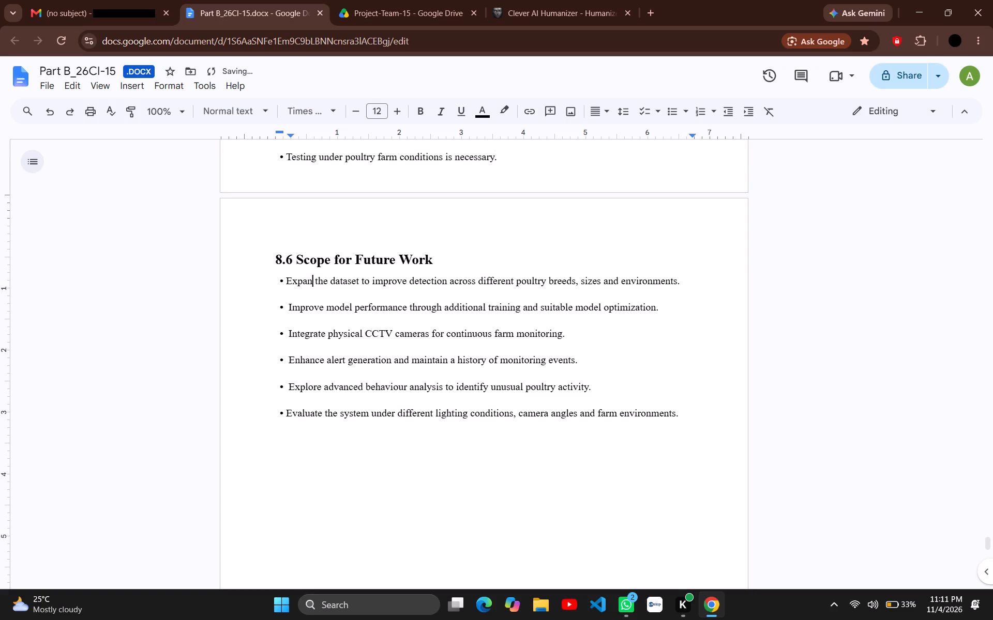
key("BackSpace")
key("BackSpace")
key("BackSpace")
key("BackSpace")
key("BackSpace")
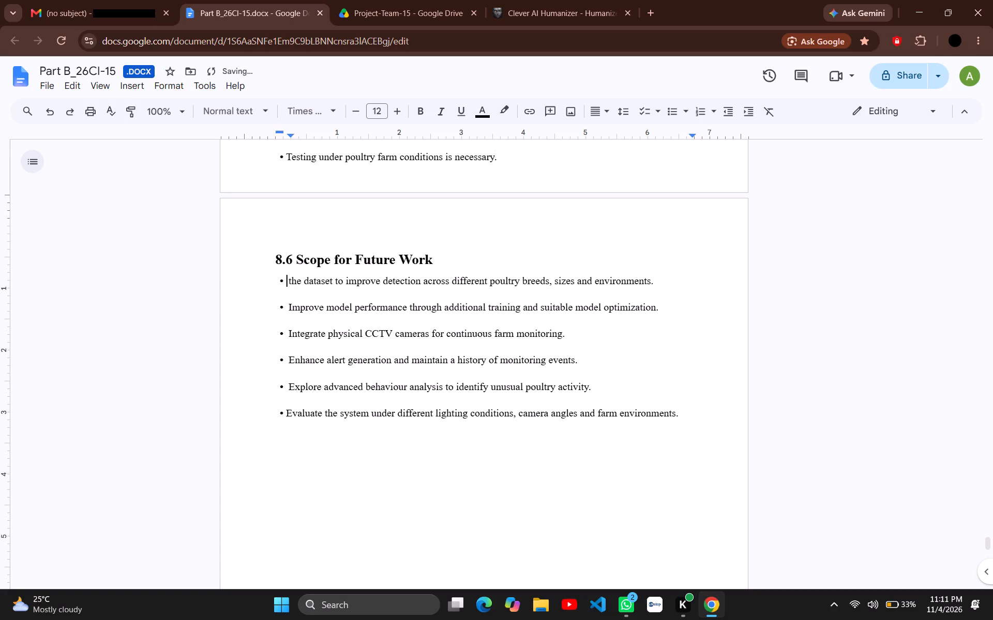
type("Increase")
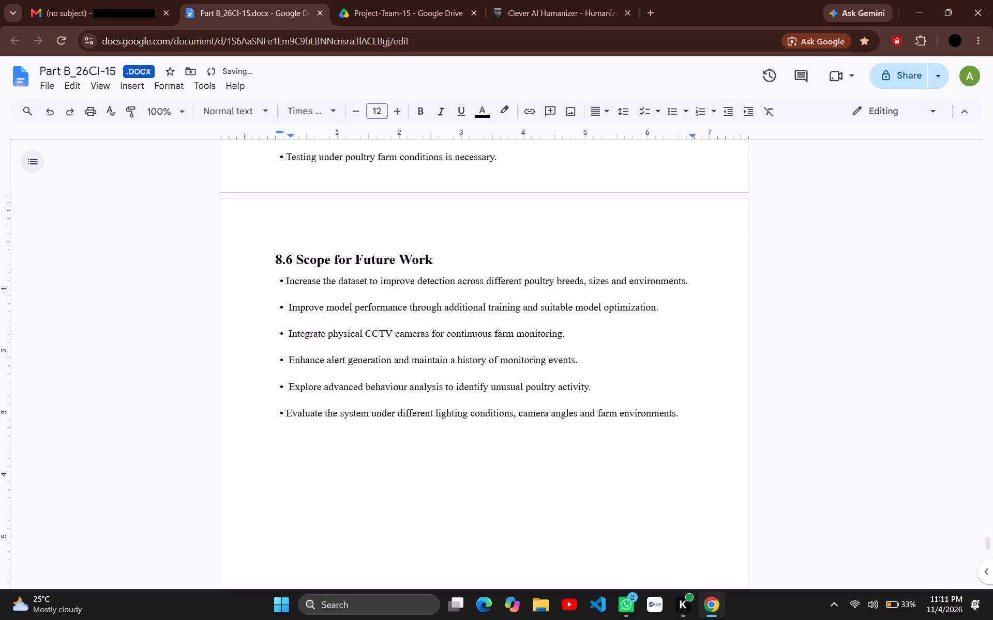
Insert "accuracy" after "detection" in the first 8.6 bullet, about improving the dataset.
key("Right")
key("Right")
key("Right")
key("Right")
key("Right")
key("Right")
key("Right")
key("Right")
key("Right")
key("Right")
key("Right")
key("Right")
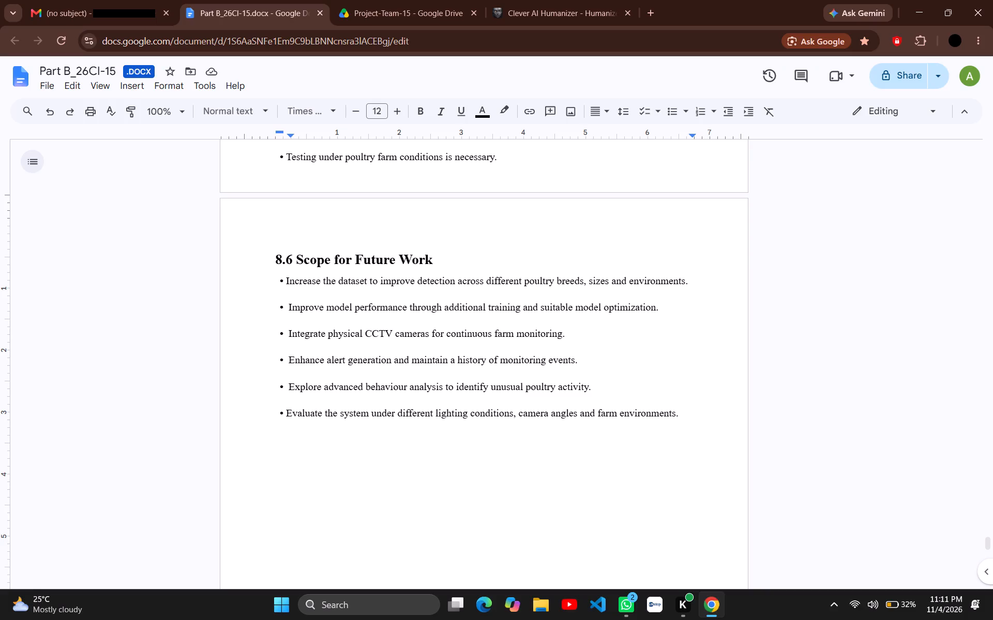
left_click(459, 286)
type("accura")
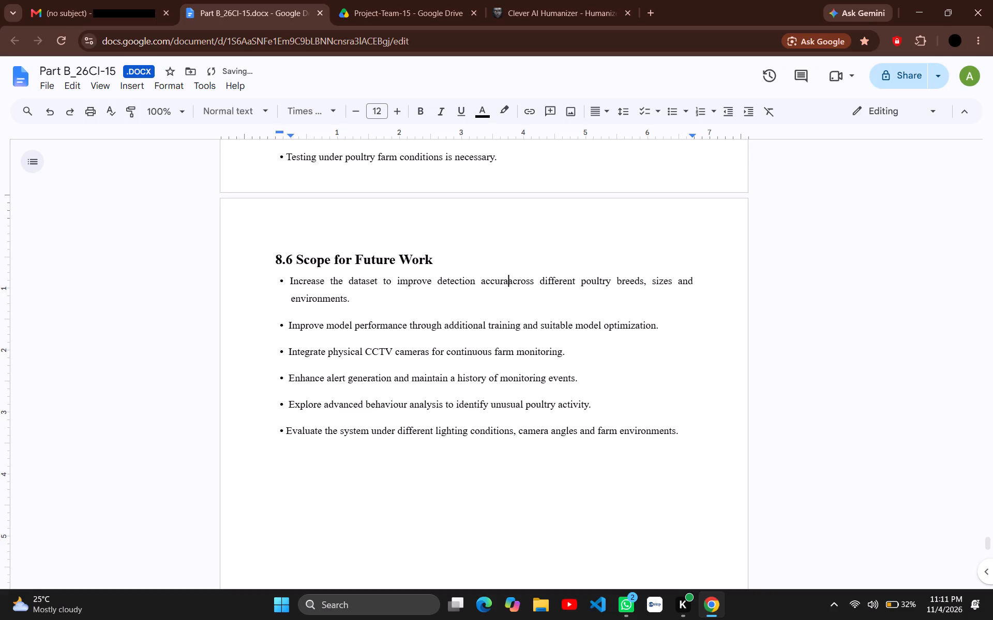
type("cy")
key("space")
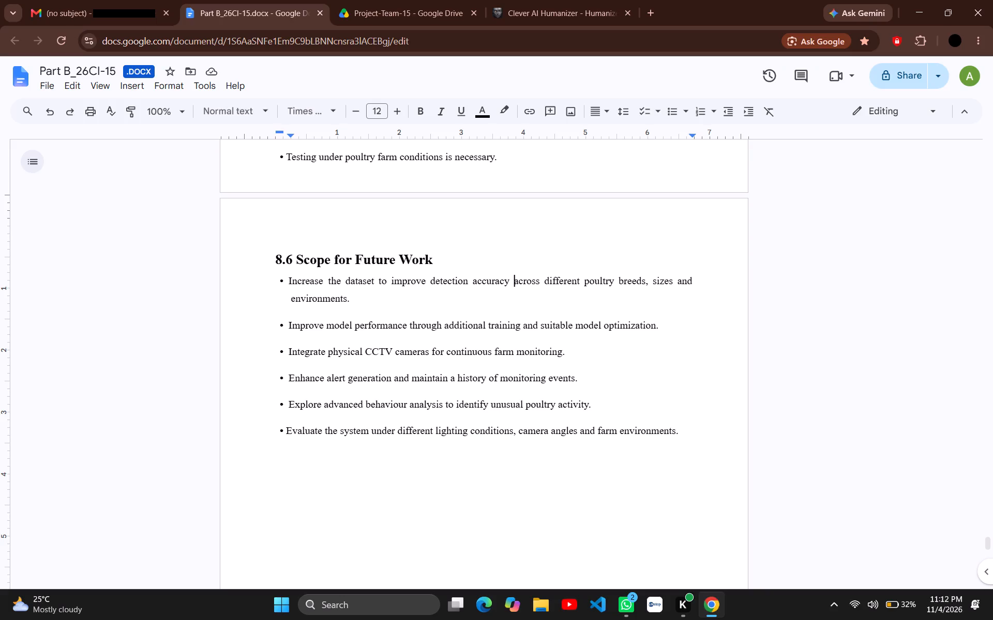
Remove "model" before "performance" in the second bullet under 8.6 Scope for Future Work.
left_click(355, 324)
key("Left")
key("BackSpace")
key("BackSpace")
key("BackSpace")
key("BackSpace")
key("BackSpace")
key("BackSpace")
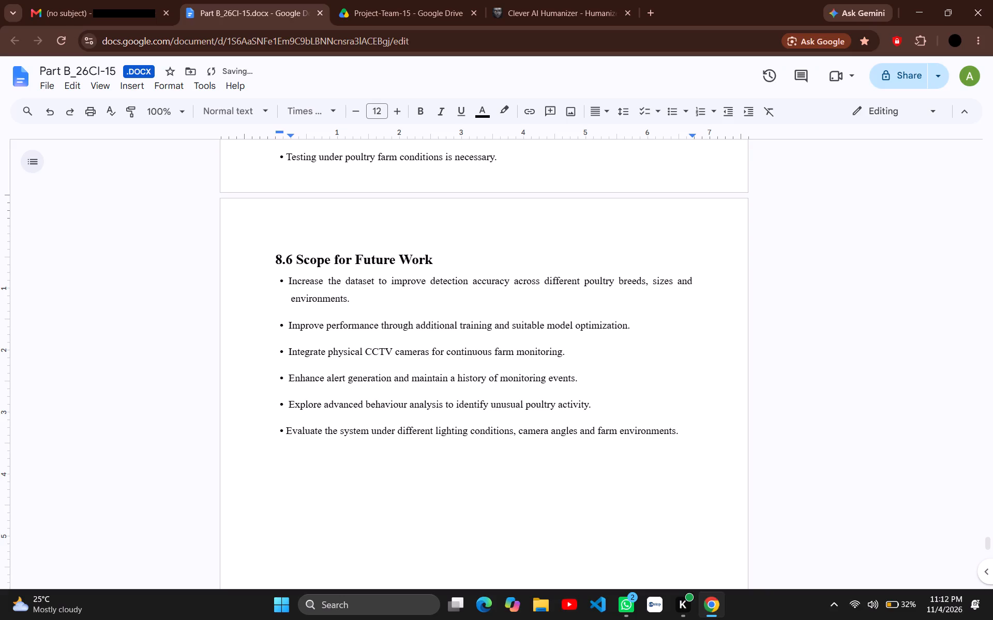
Insert "of model" after "performance" in the second 8.6 bullet, before "through additional training".
key("Right")
key("Right")
key("Right")
key("Right")
key("Right")
key("Right")
key("Right")
key("Right")
key("Right")
key("Right")
key("Right")
key("Right")
key("Right")
type("of model")
key("space")
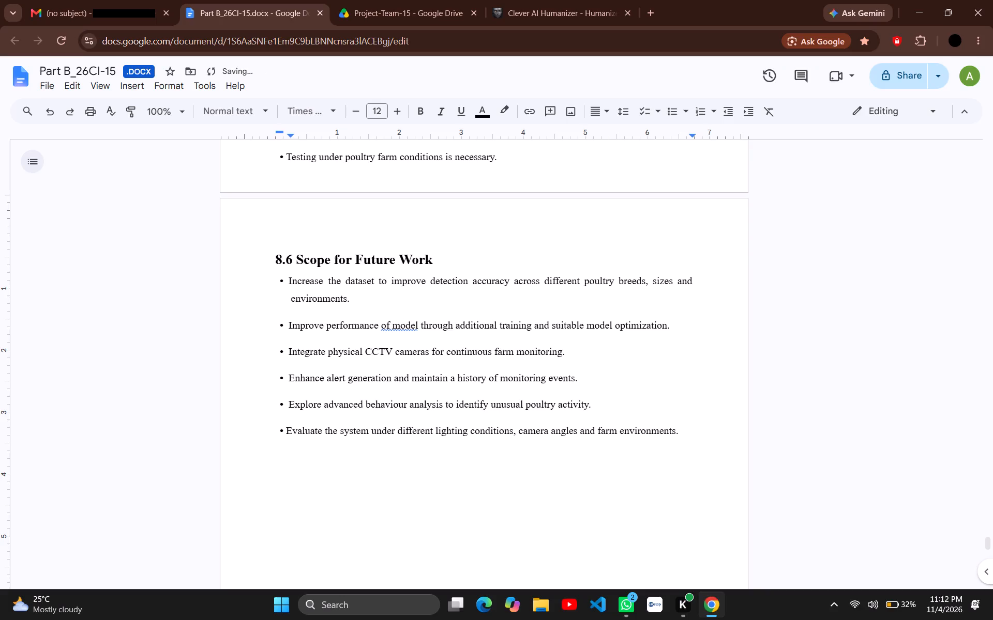
Accept the grammar suggestion "of the model" for "of model" in the second 8.6 bullet.
left_click(396, 329)
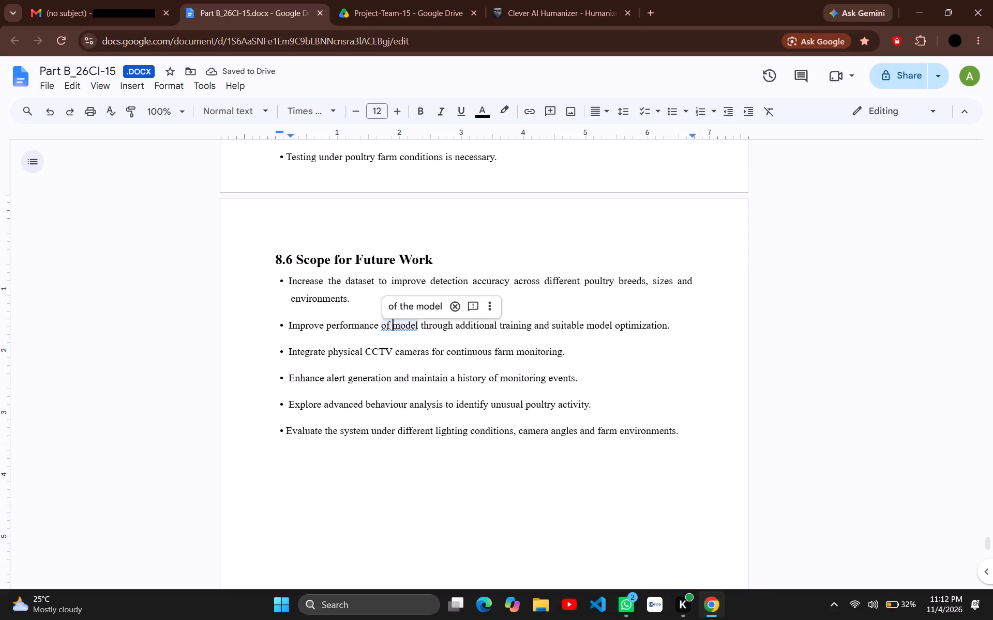
left_click(430, 303)
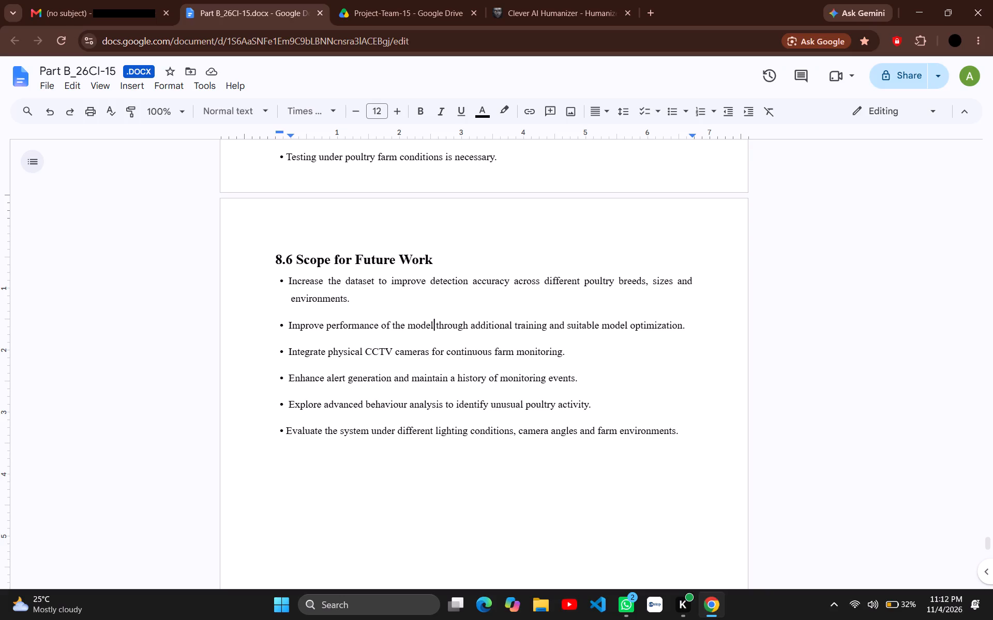
Delete the 8.6 bullet about integrating physical CCTV cameras, together with its empty line.
left_click_drag(573, 352, 280, 353)
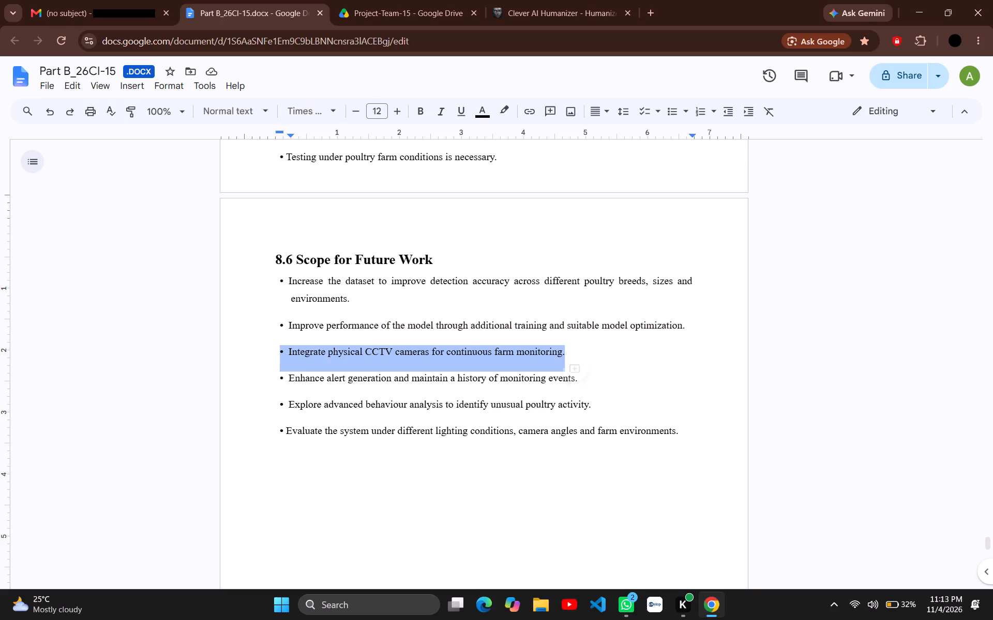
key("BackSpace")
key("BackSpace")
key("BackSpace")
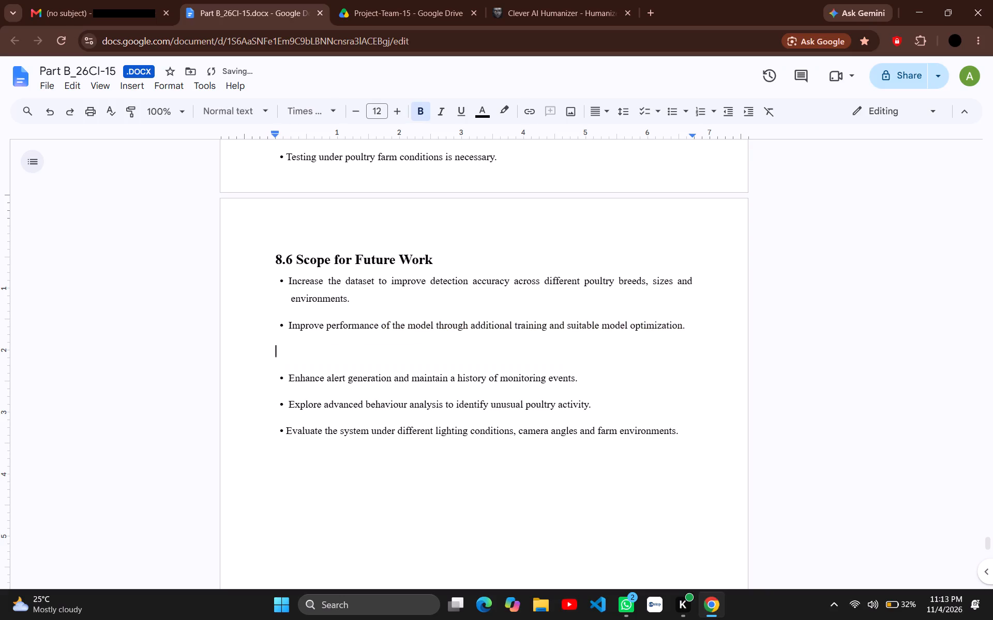
key("BackSpace")
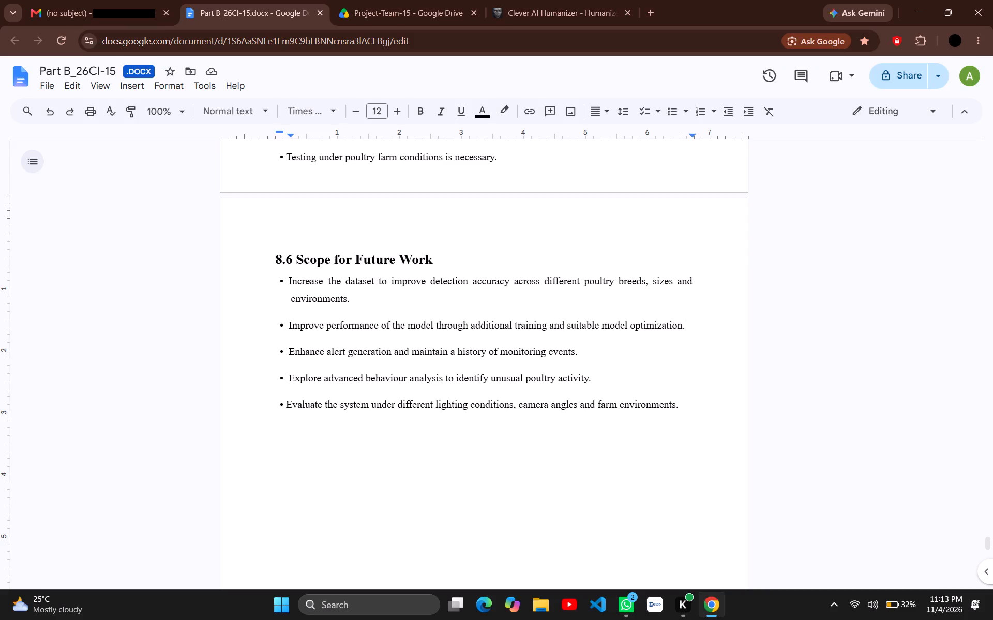
Place the text cursor after "monitoring events" in the 8.6 bullet about enhancing alert generation.
left_click(322, 378)
left_click(575, 353)
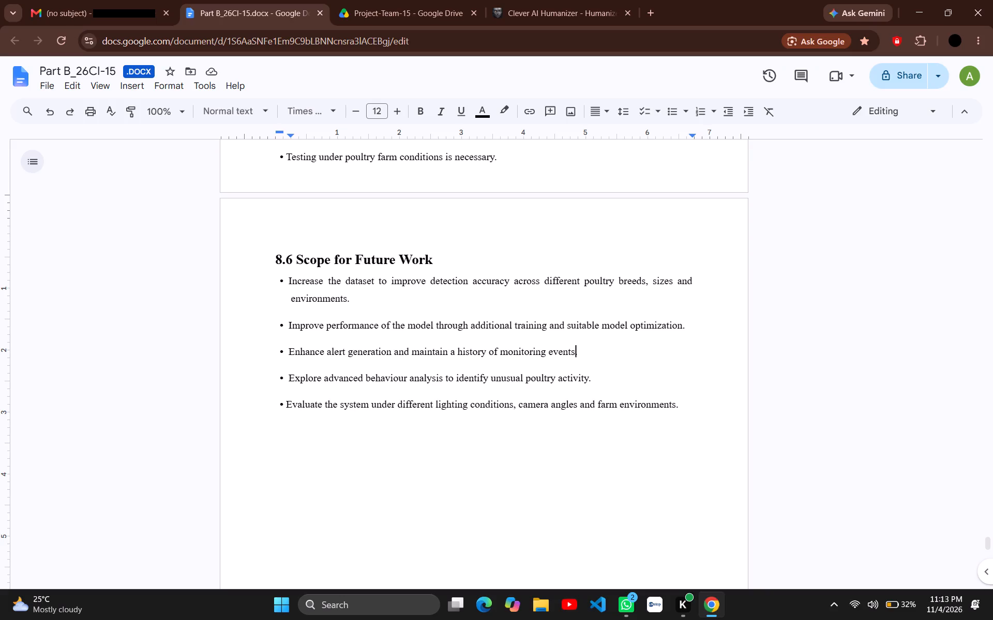
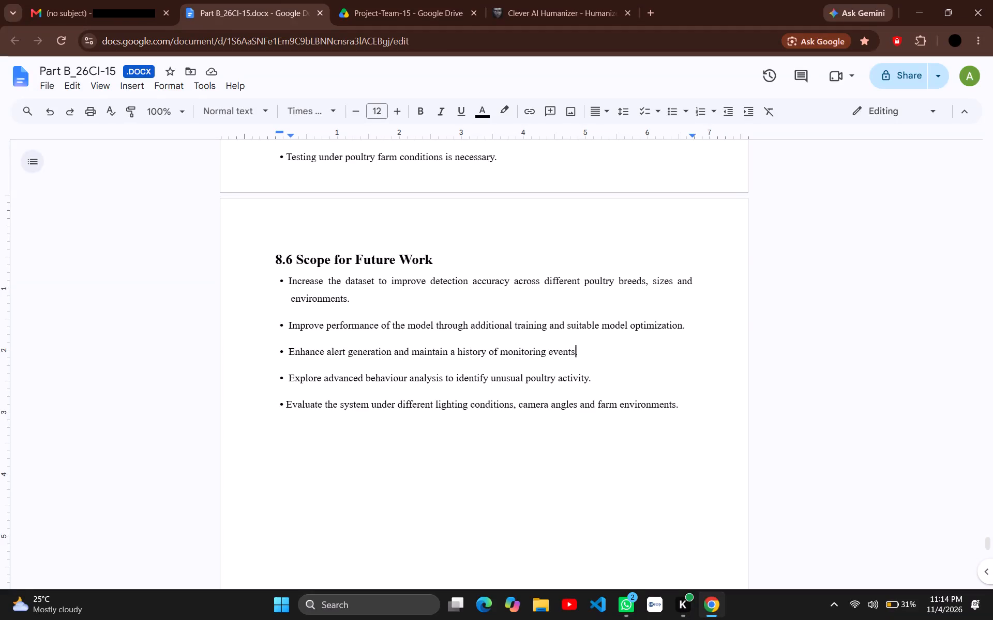
Replace "maintain" with "preserve" in the 8.6 bullet about enhancing alert generation.
left_click(445, 350)
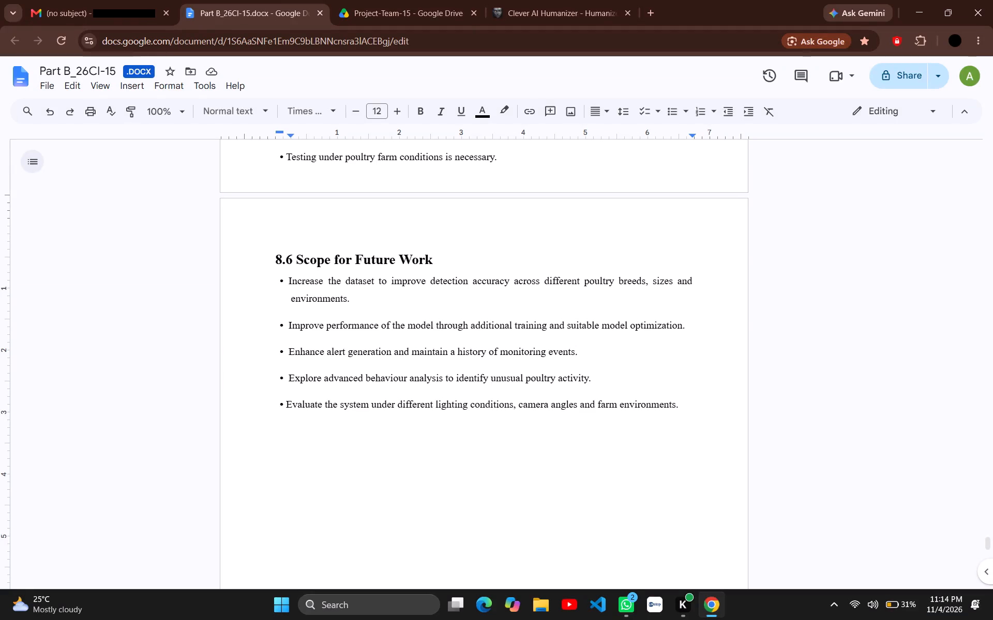
key("Right")
key("BackSpace")
key("BackSpace")
key("BackSpace")
key("BackSpace")
key("BackSpace")
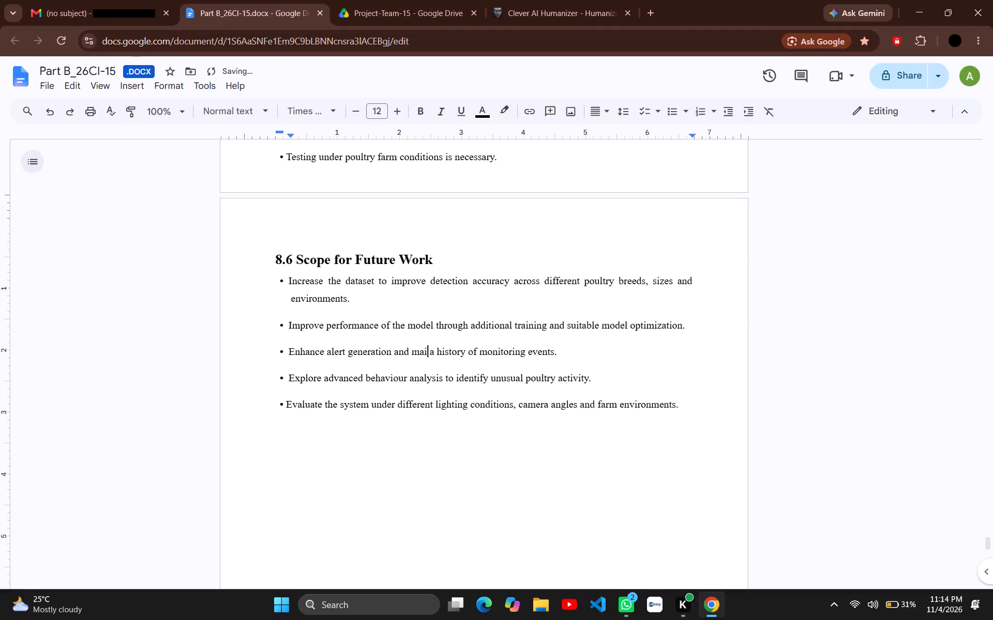
key("BackSpace")
key("BackSpace")
key("BackSpace")
type("pres")
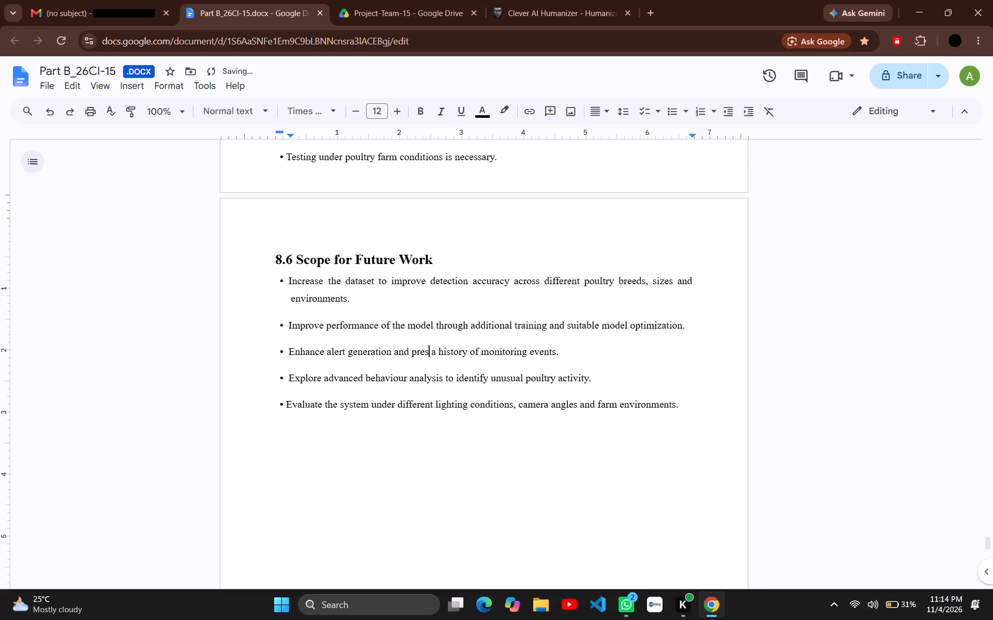
type("erve")
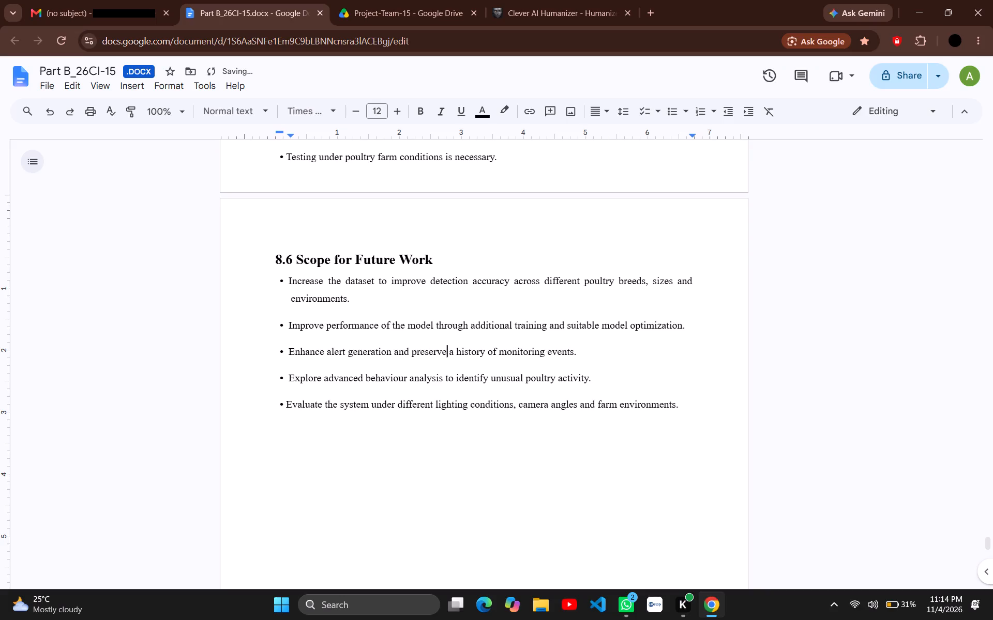
Change "a" to "the" before "history of monitoring" in the 8.6 alert generation bullet.
key("Right")
key("Right")
key("Right")
key("Right")
key("Right")
key("Right")
key("Right")
key("Right")
key("Right")
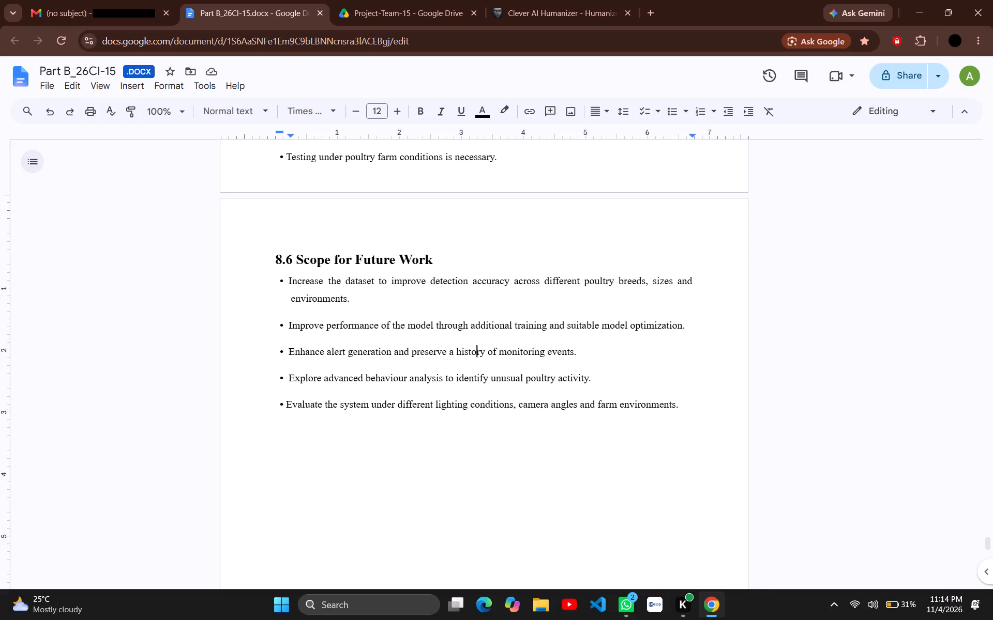
key("Left")
key("Left")
key("Left")
key("Left")
key("Left")
key("Left")
key("Left")
key("BackSpace")
type("the")
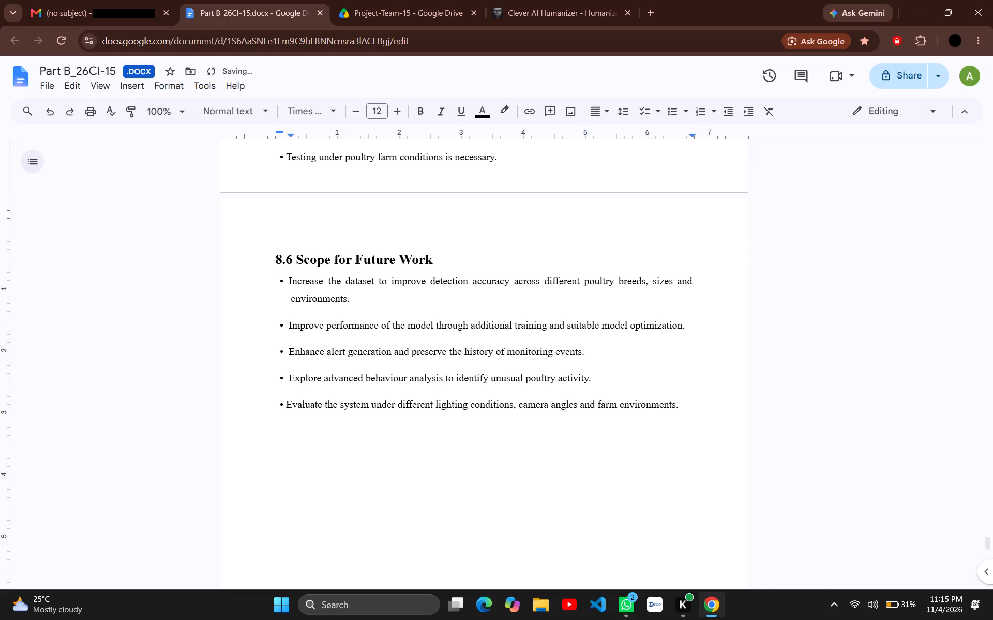
Replace "events" with "activity logs" at the end of the 8.6 alert generation bullet, keeping the full stop.
left_click(556, 348)
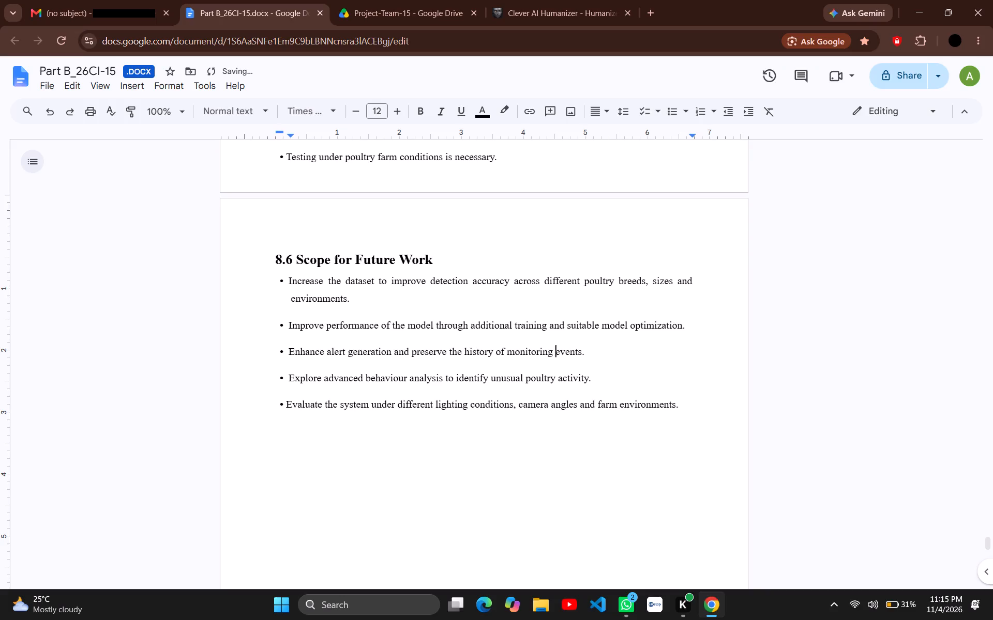
left_click(580, 355)
key("Right")
key("BackSpace")
key("BackSpace")
key("BackSpace")
key("BackSpace")
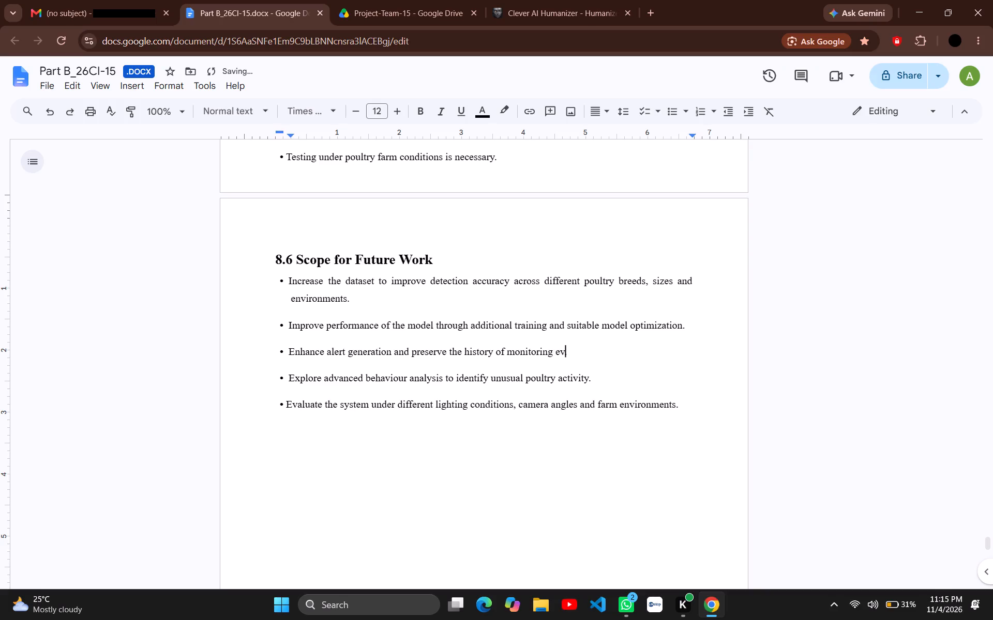
key("BackSpace")
key("BackSpace")
type("activity logs")
Place the text cursor at "unusual" in the 8.6 bullet about exploring advanced behaviour analysis.
left_click(530, 380)
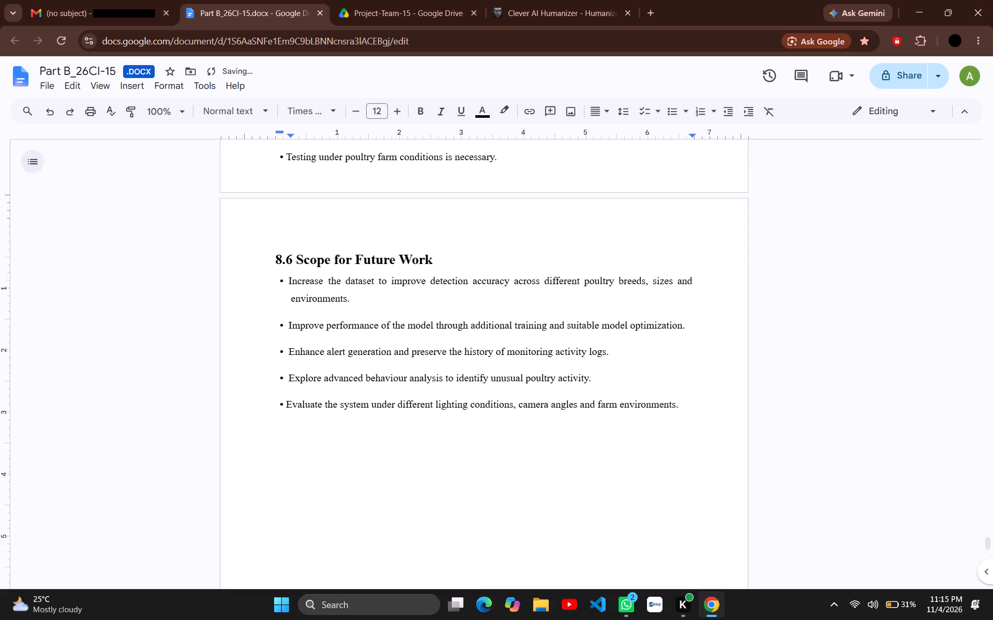
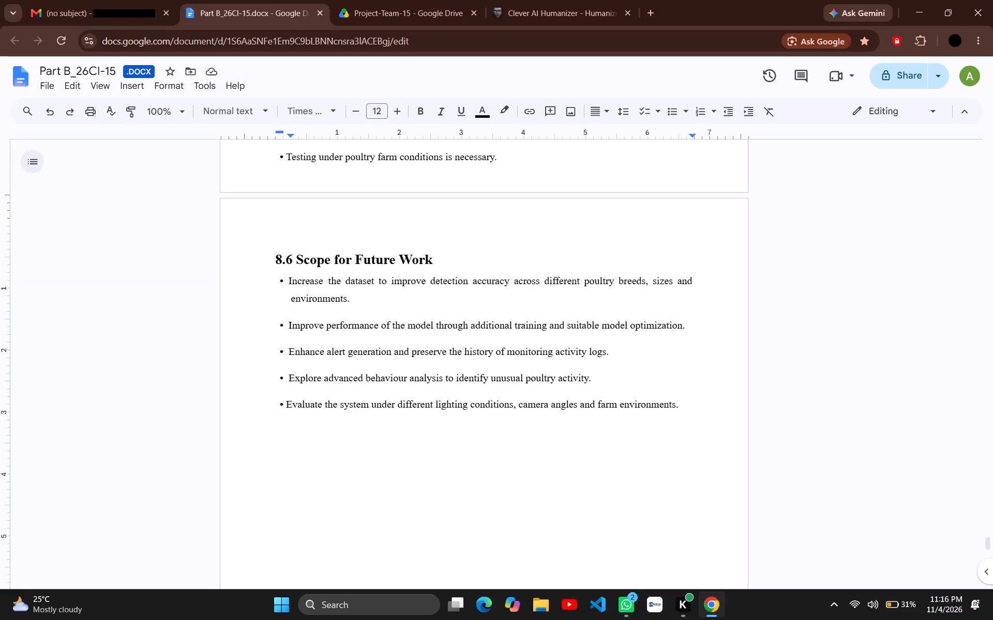
Replace "unusual" with "abnormal" in the 8.6 bullet about exploring advanced behaviour analysis.
left_click(365, 377)
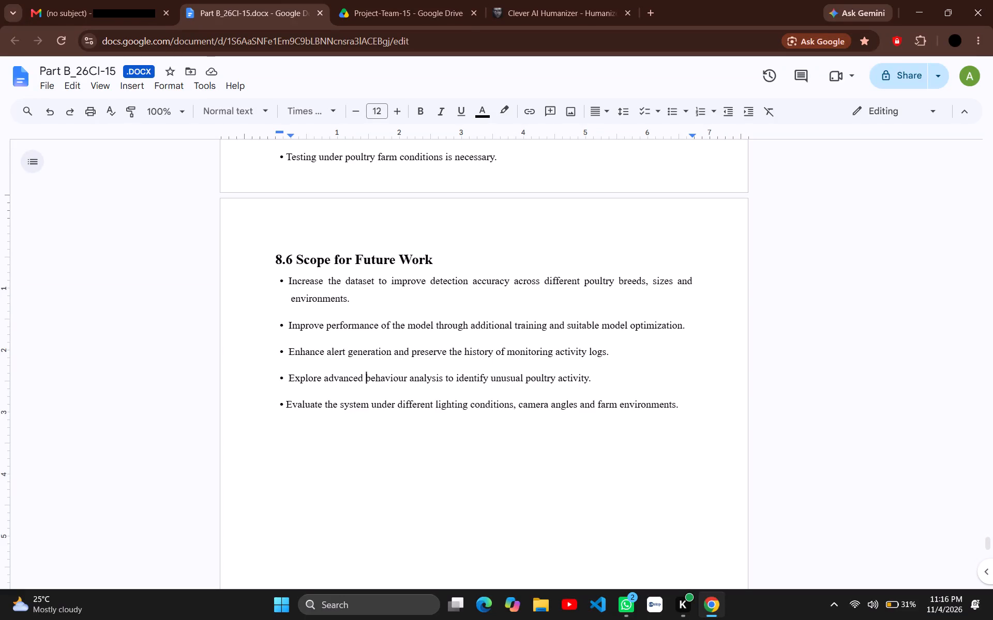
left_click(363, 377)
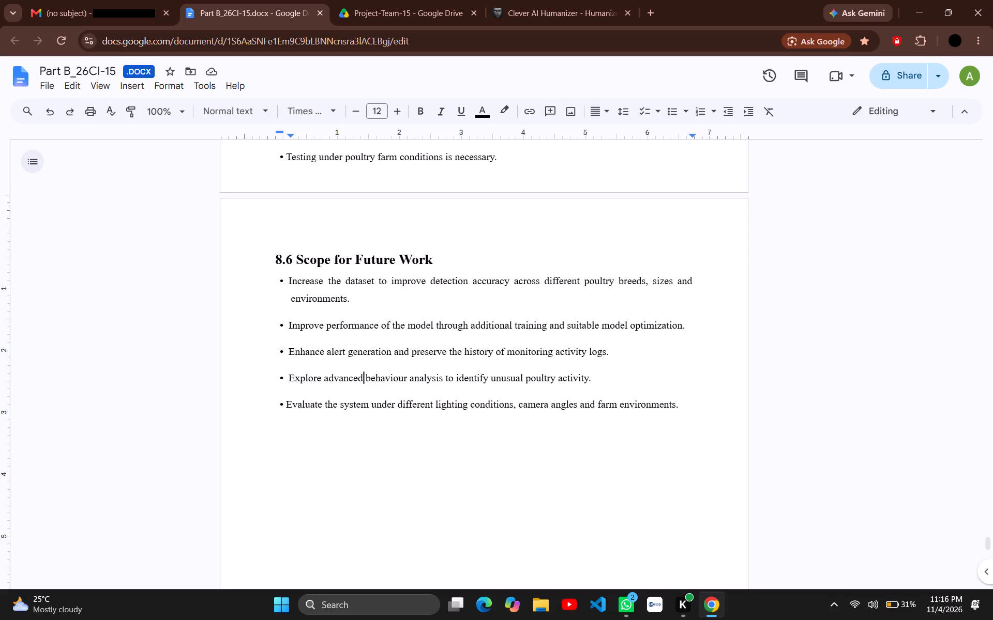
left_click(520, 377)
key("Right")
key("BackSpace")
key("BackSpace")
key("BackSpace")
key("BackSpace")
key("BackSpace")
key("BackSpace")
key("BackSpace")
type("abnormal")
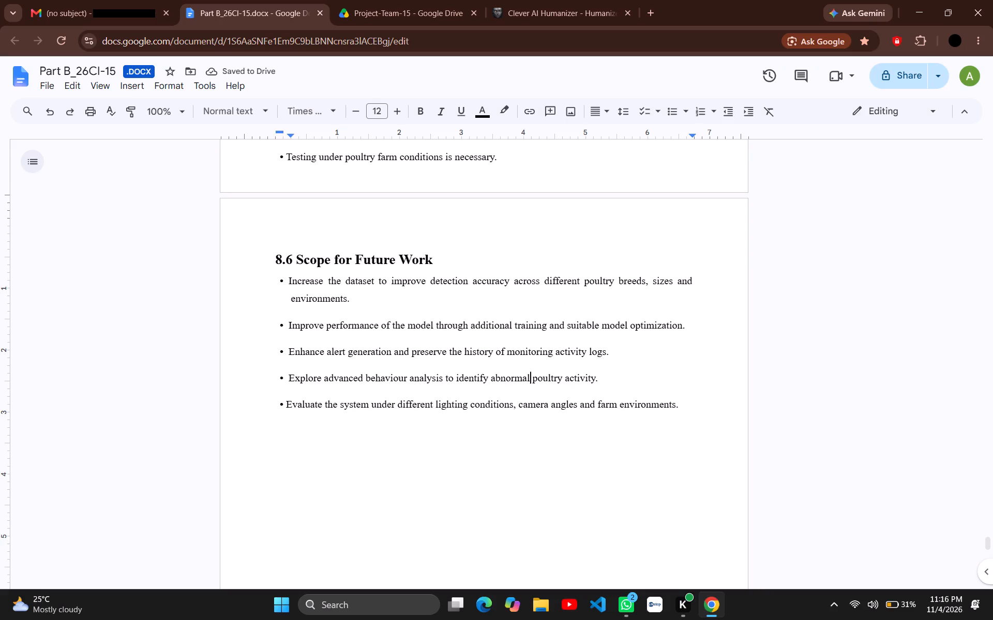
Replace "identify" with "recognize" before "abnormal poultry activity" in the 8.6 behaviour analysis bullet.
left_click(489, 378)
key("BackSpace")
key("BackSpace")
key("BackSpace")
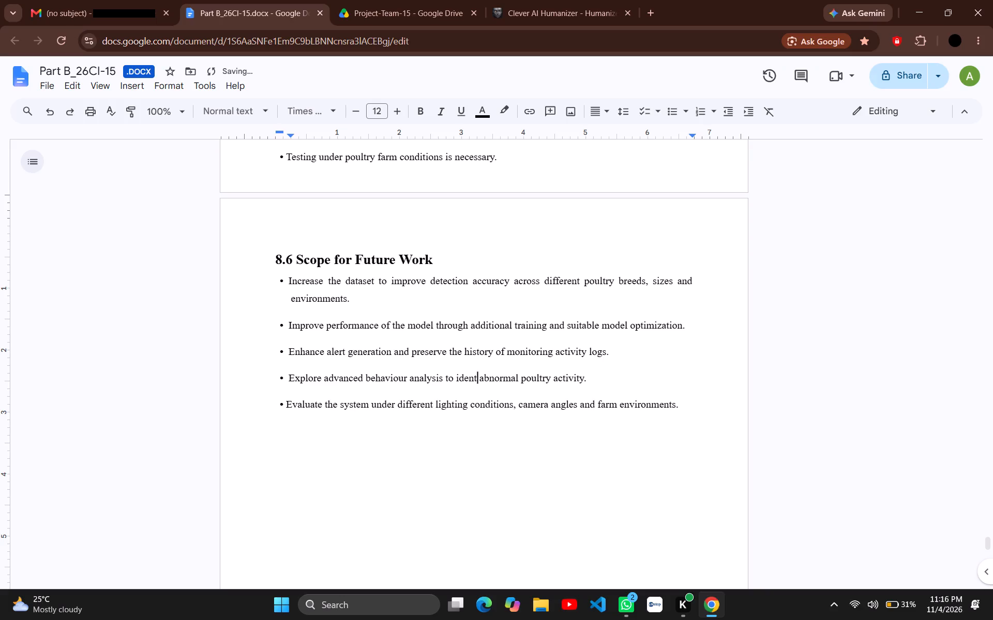
key("BackSpace")
key("BackSpace")
key("BackSpace")
key("BackSpace")
key("BackSpace")
type("recogni")
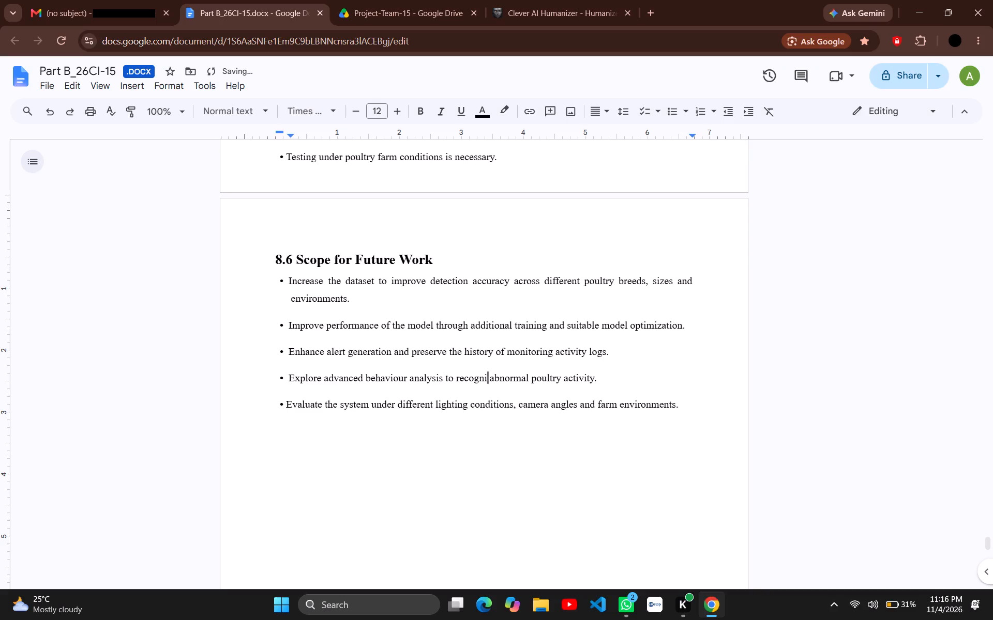
type("ze")
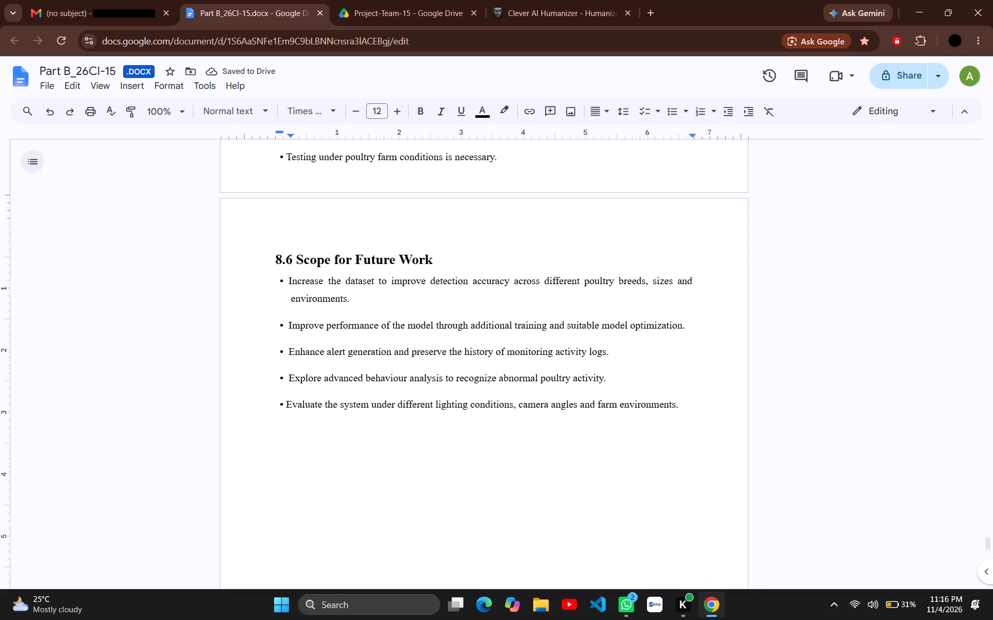
Replace "Evaluate" with "Check" at the start of the last bullet in section 8.6.
left_click(323, 405)
key("BackSpace")
key("BackSpace")
key("BackSpace")
key("BackSpace")
key("BackSpace")
key("BackSpace")
key("BackSpace")
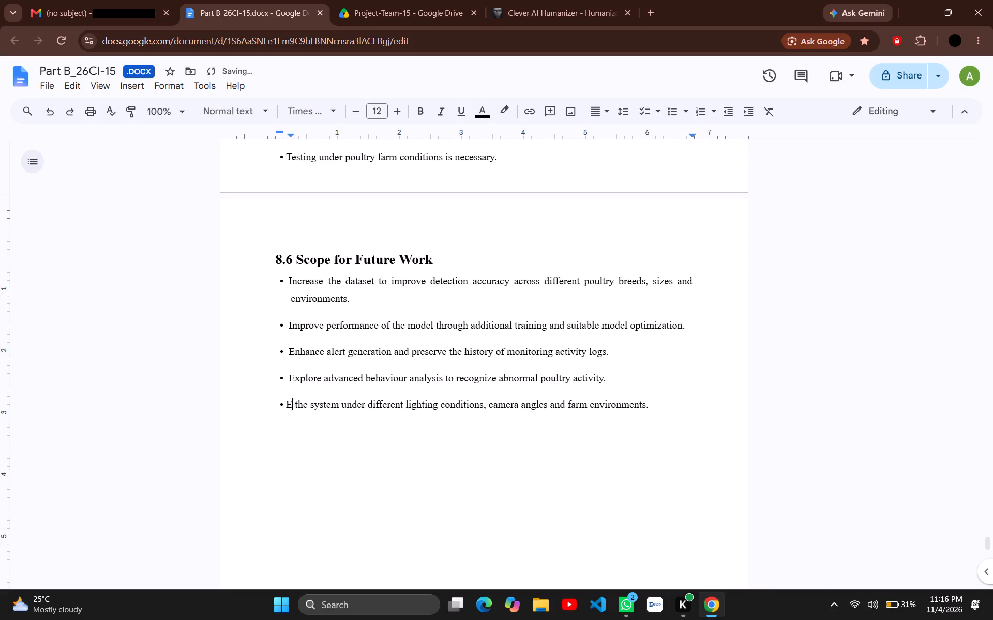
key("BackSpace")
type("Check")
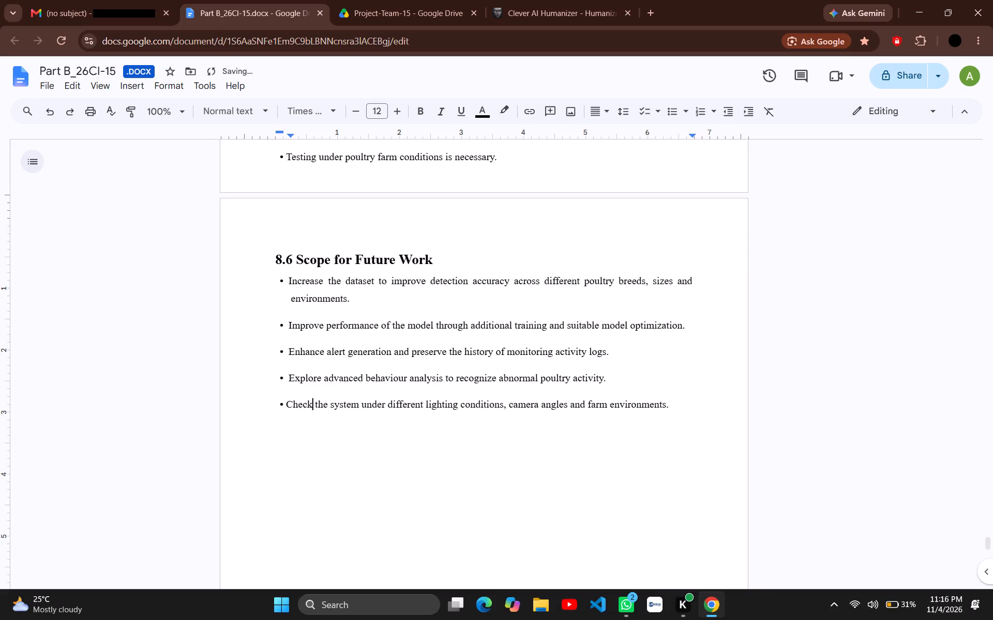
Replace "angles" with "positions" after "camera" in the last 8.6 bullet.
left_click(385, 407)
left_click(424, 406)
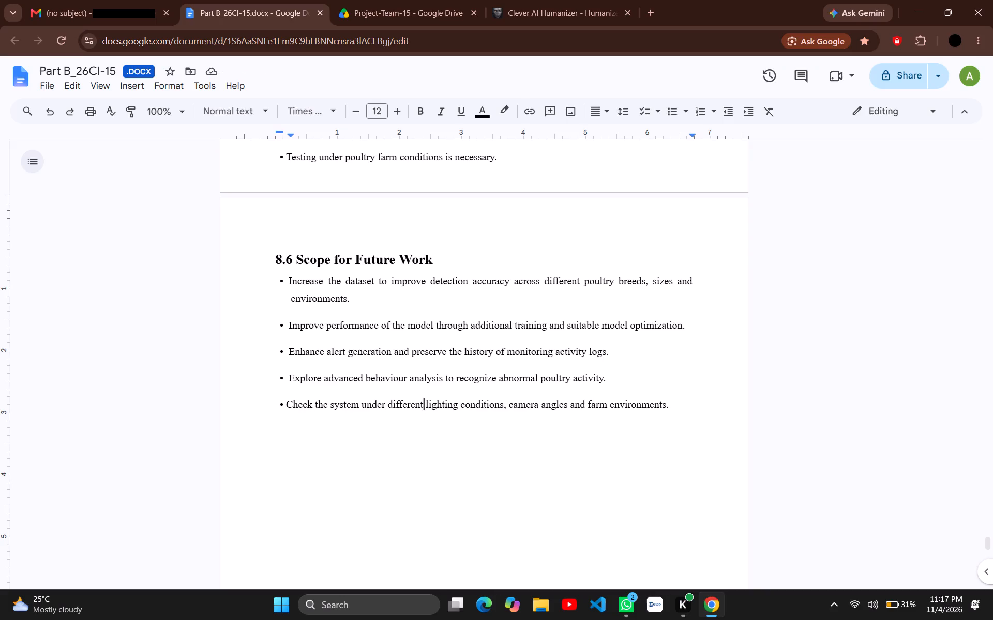
left_click(567, 406)
key("BackSpace")
key("BackSpace")
key("BackSpace")
key("BackSpace")
key("BackSpace")
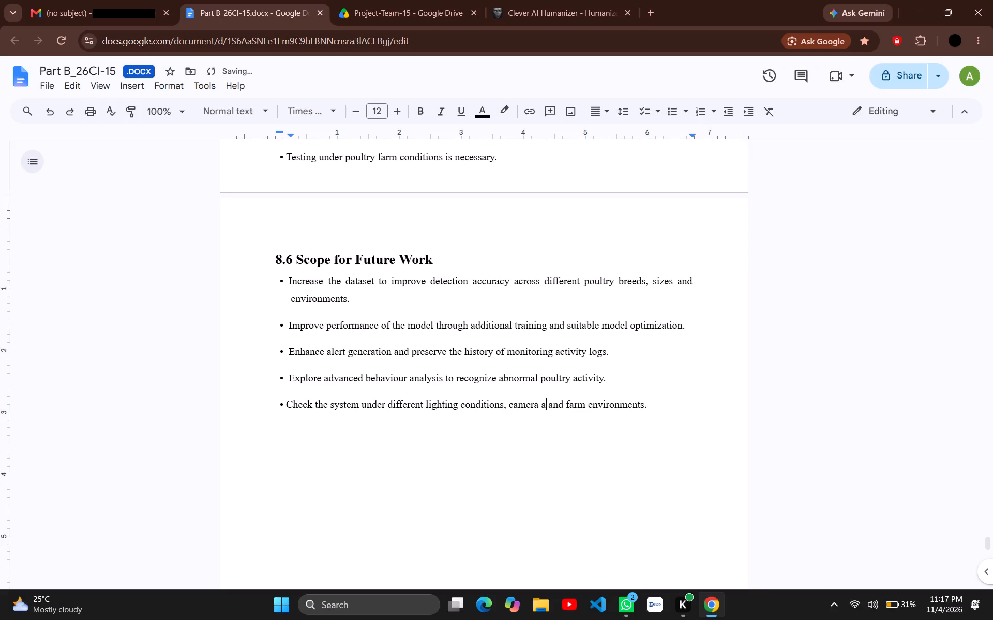
key("BackSpace")
type("positions")
Change "farm environments" to "farm environment conditions" at the end of the last 8.6 bullet, keeping the full stop.
left_click(678, 406)
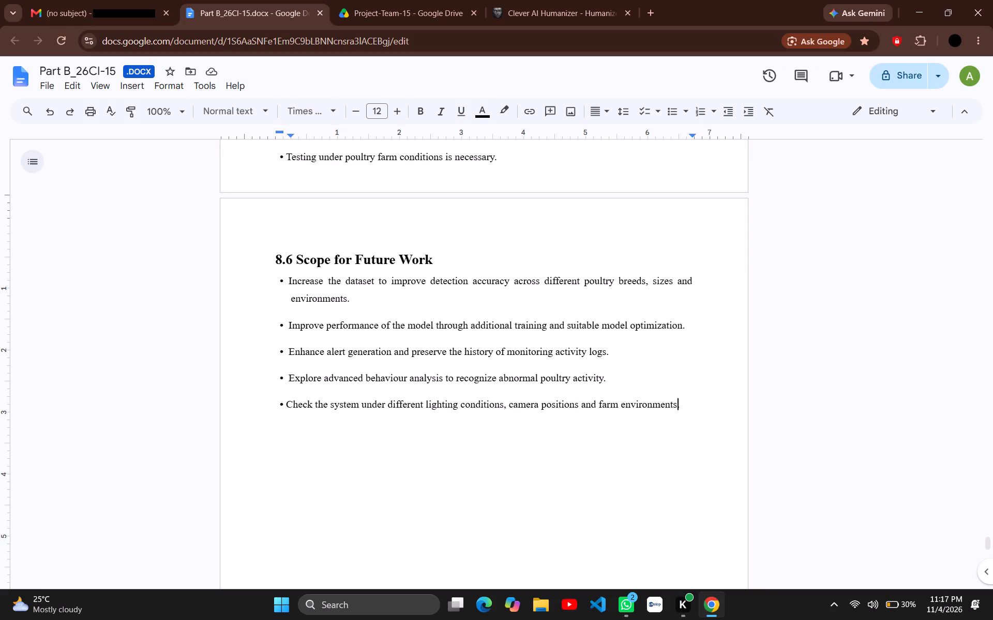
key("BackSpace")
key("space")
type("conditions")
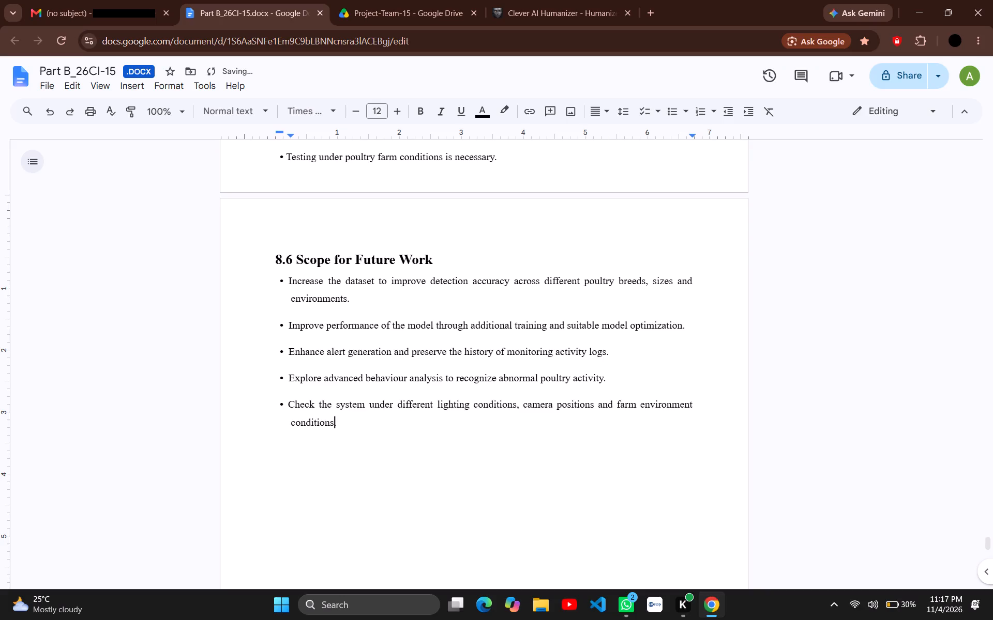
left_click(505, 402)
Look through the References section that follows section 8.6 in the report document.
scroll(493, 381, "right", 1)
scroll(493, 381, "down", 2)
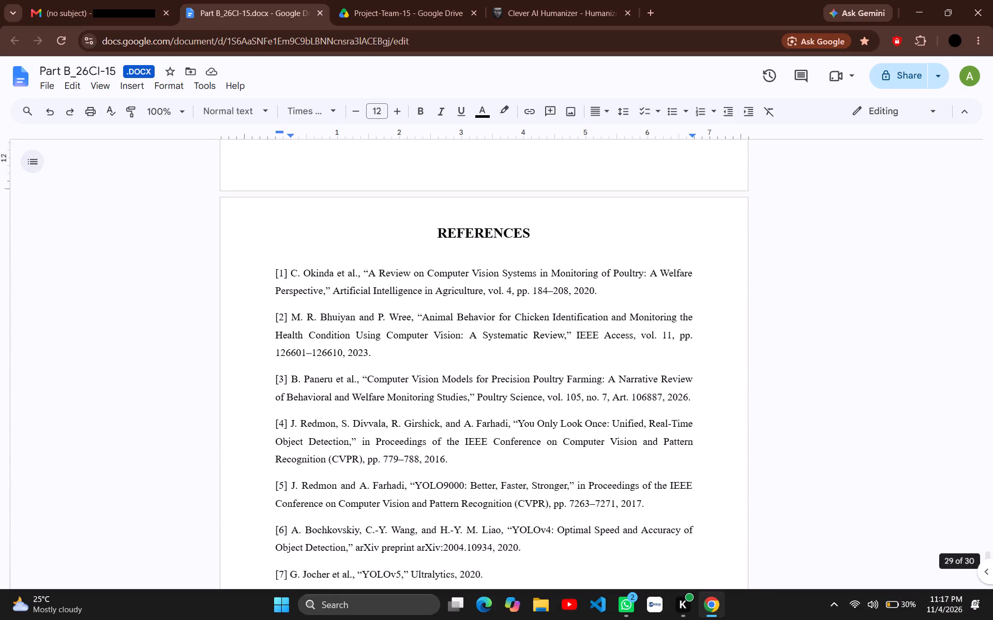
scroll(493, 381, "up", 3)
scroll(493, 381, "down", 6)
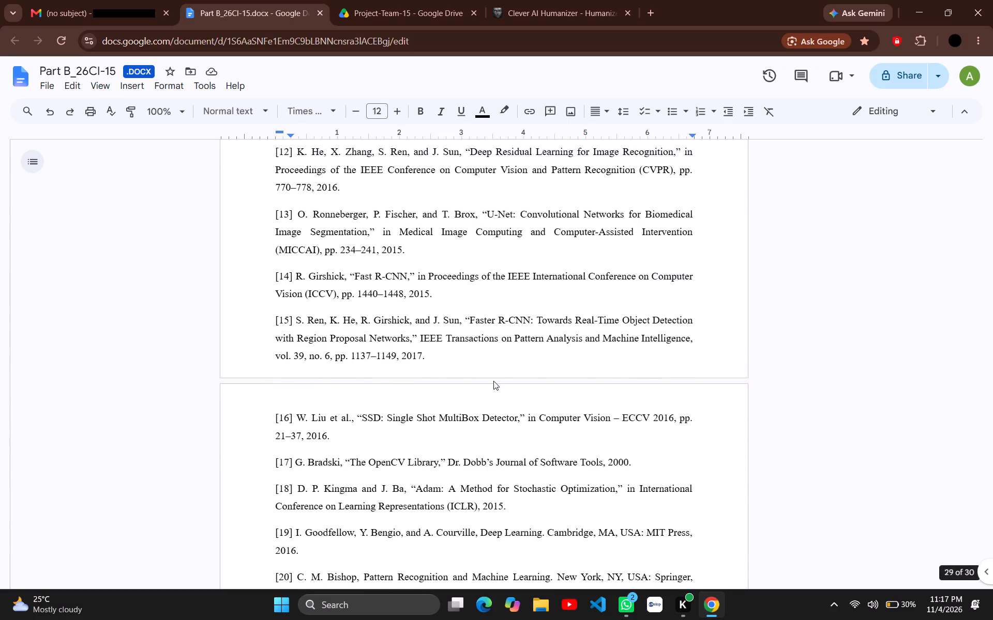
scroll(493, 381, "down", 5)
scroll(493, 381, "up", 4)
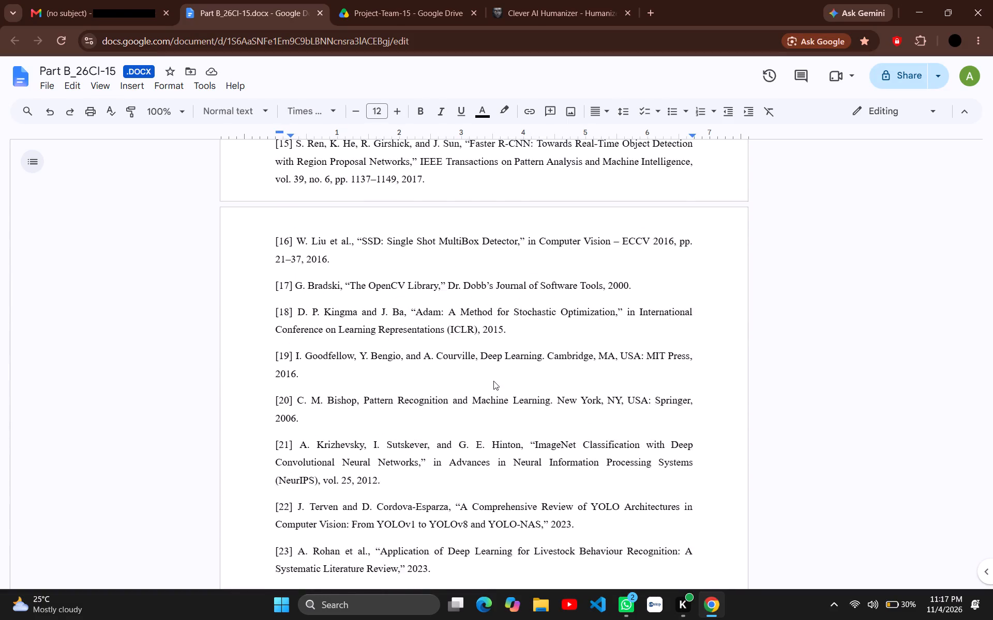
scroll(493, 381, "up", 1)
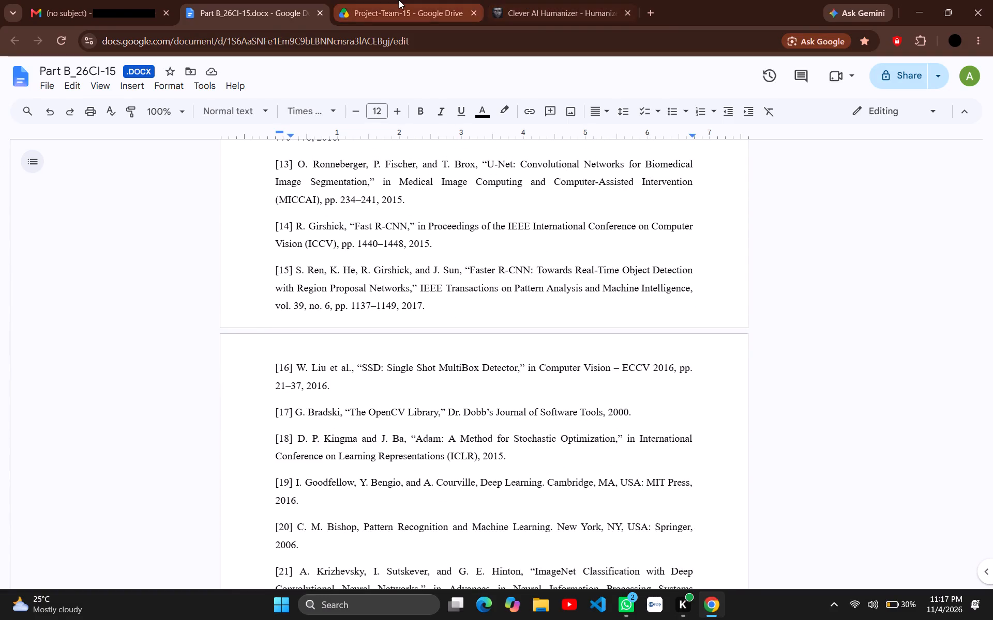
Switch to the AI content detection report in Google Drive, check its remaining reference pages for highlights, and close the preview.
double_click(399, 0)
scroll(383, 440, "down", 3)
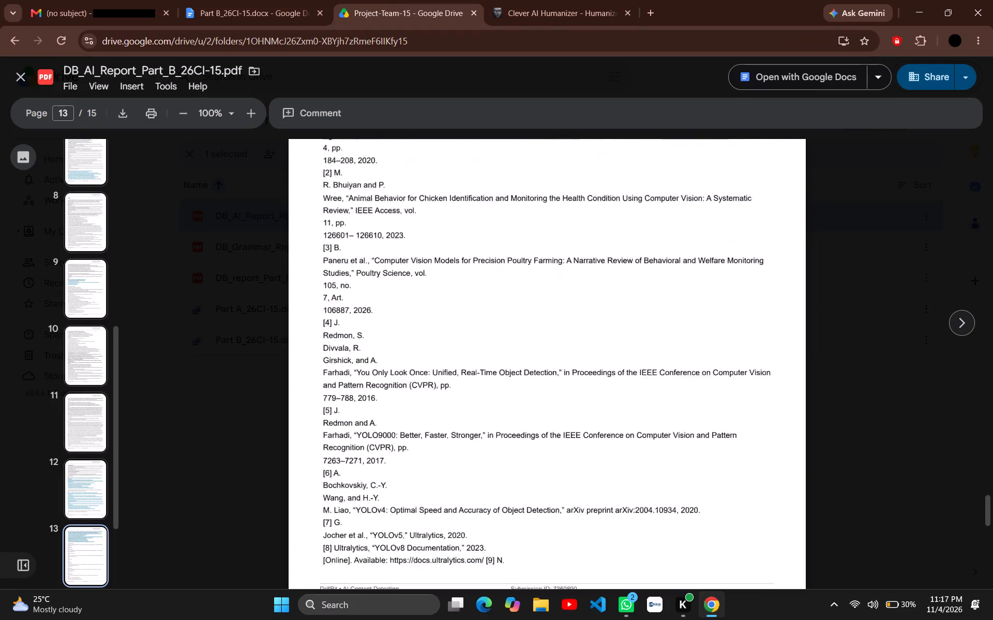
scroll(383, 440, "down", 6)
scroll(383, 440, "up", 4)
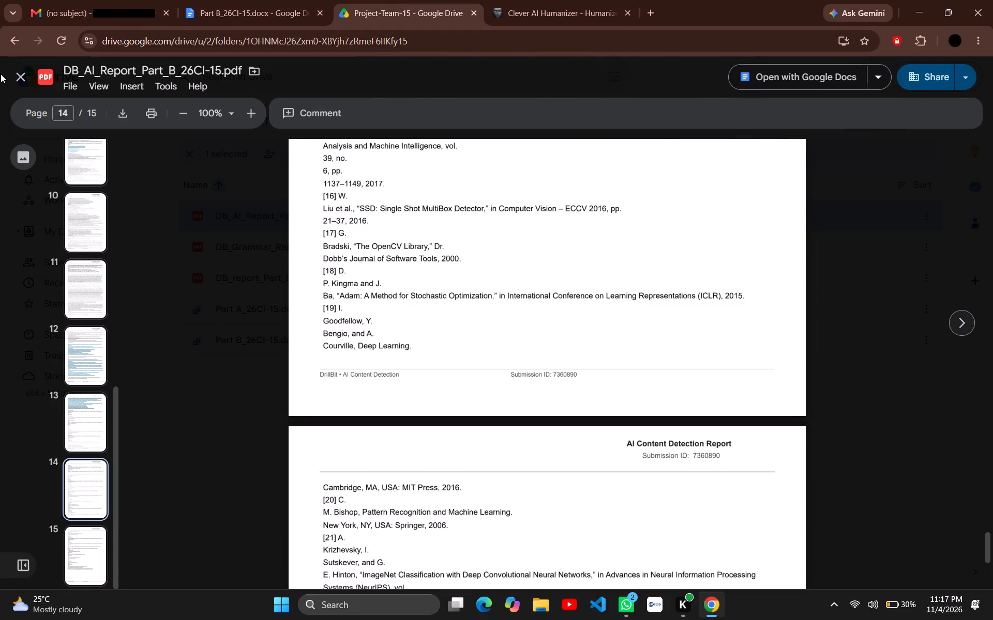
left_click(16, 76)
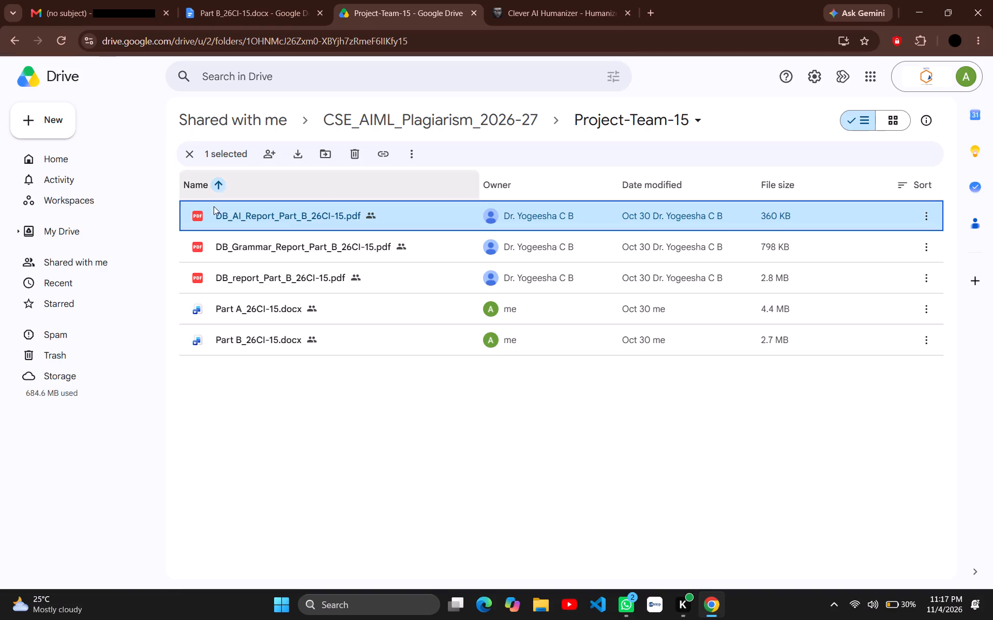
Open DB_Grammar_Report_Part_B_26CI-15.pdf from the Project-Team-15 folder and examine its results and the marked phrases in the submitted text.
double_click(285, 243)
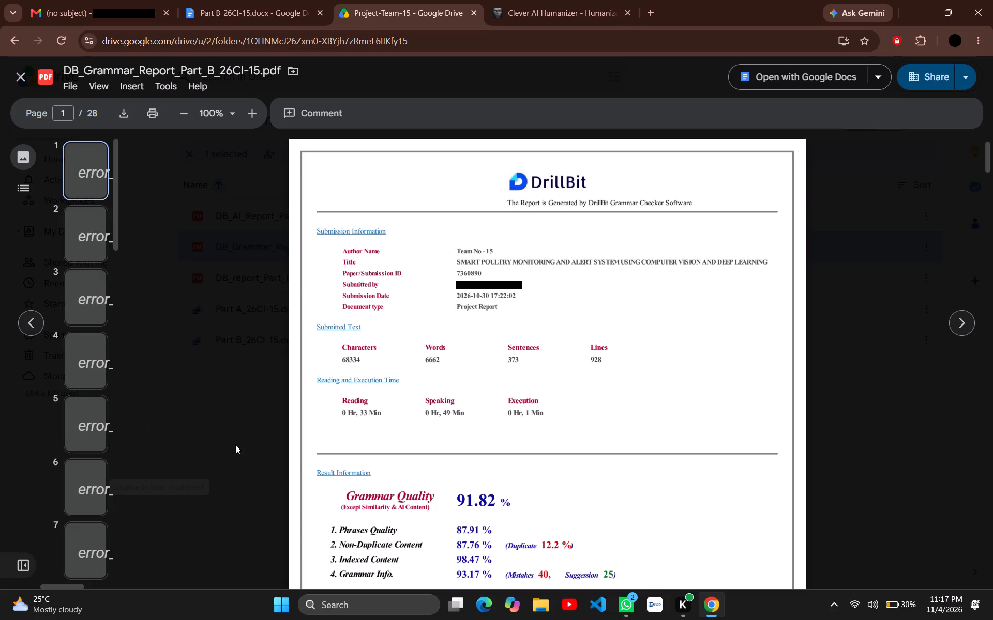
scroll(368, 443, "down", 4)
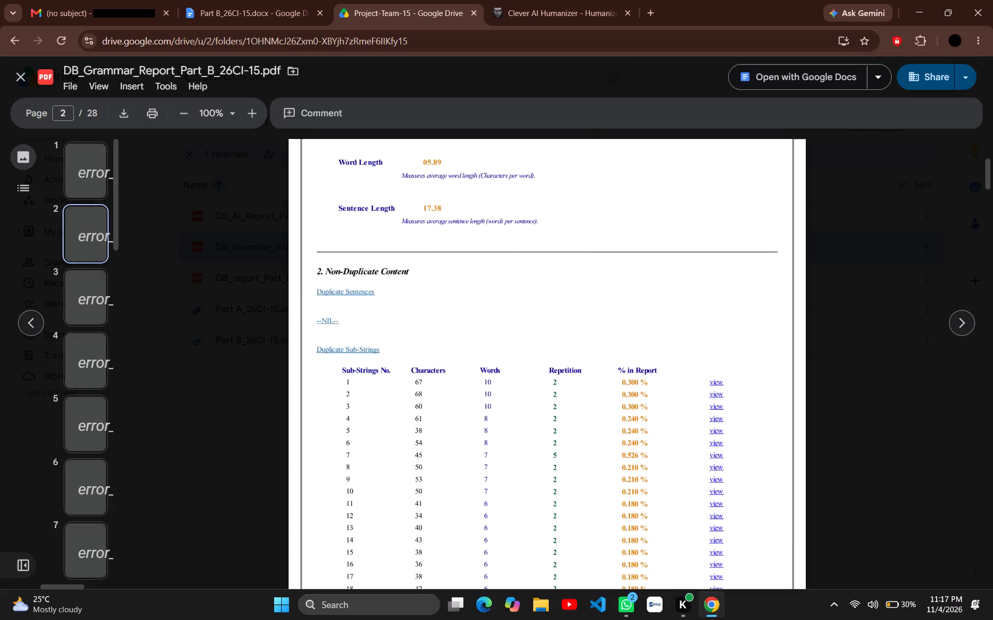
scroll(368, 443, "down", 4)
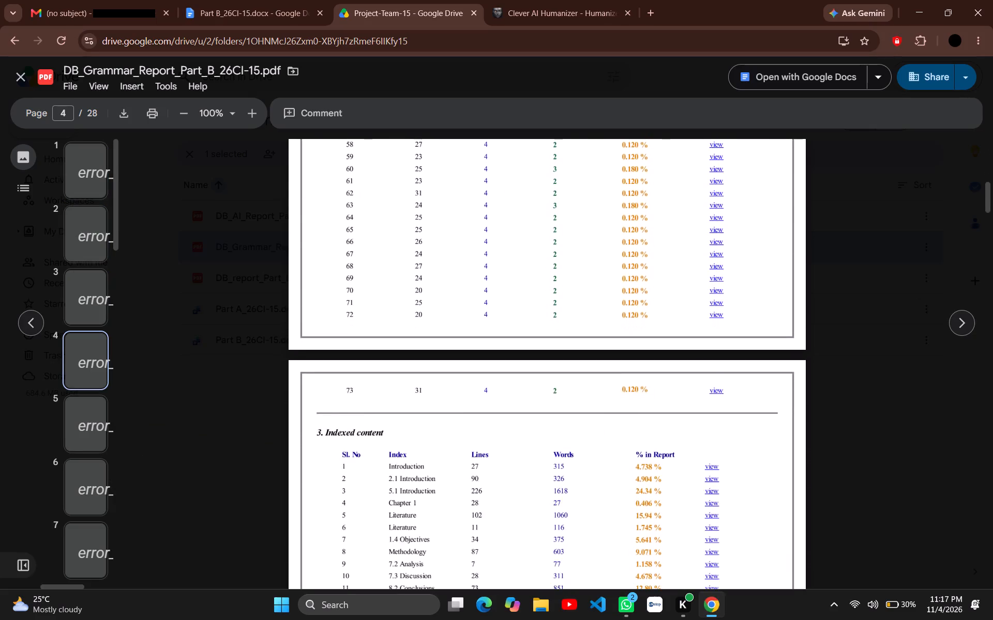
scroll(368, 443, "down", 2)
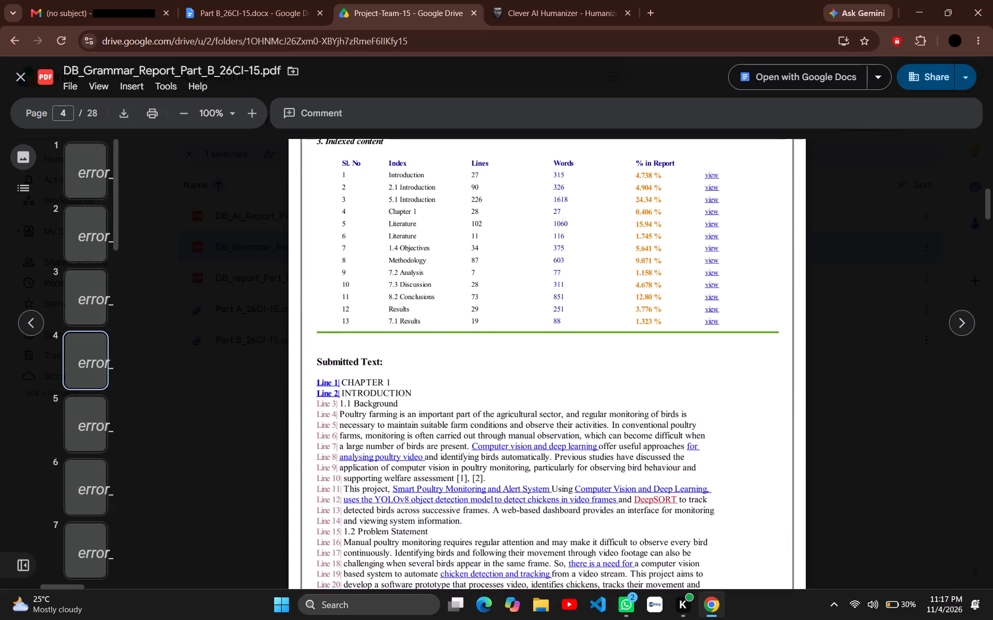
scroll(368, 443, "down", 2)
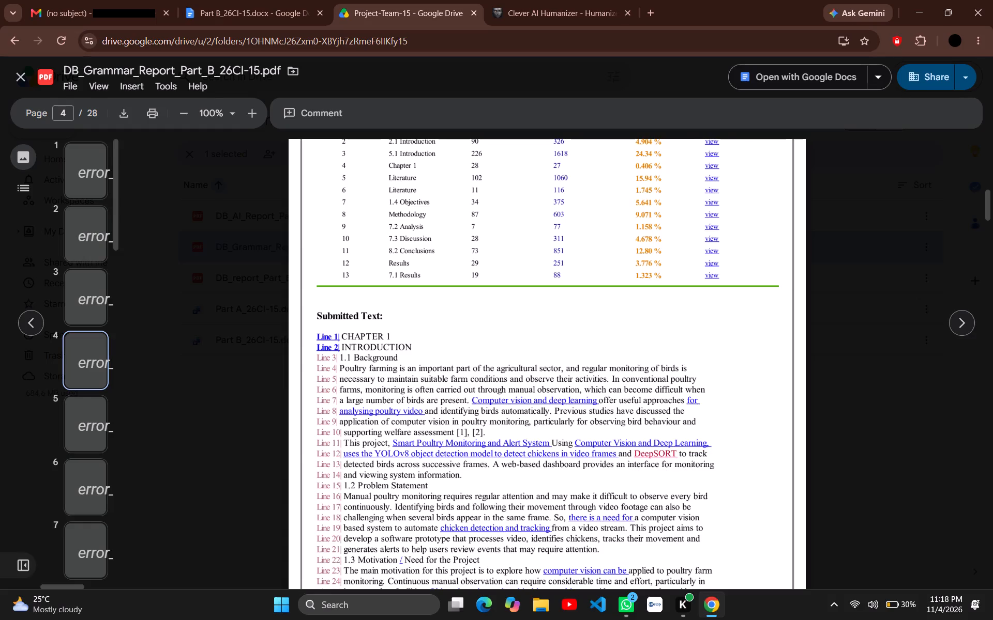
scroll(397, 437, "down", 1)
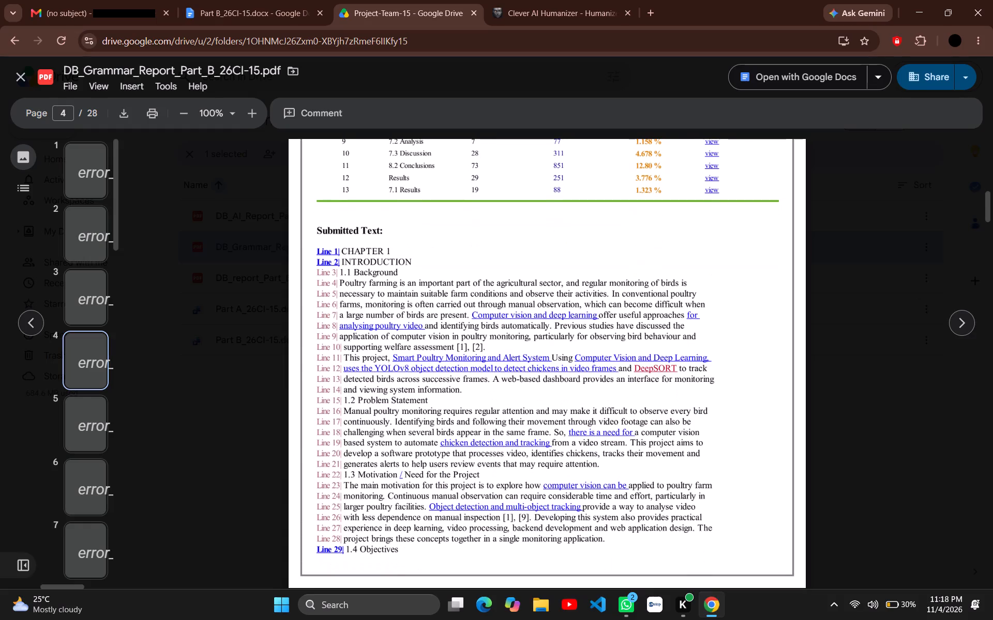
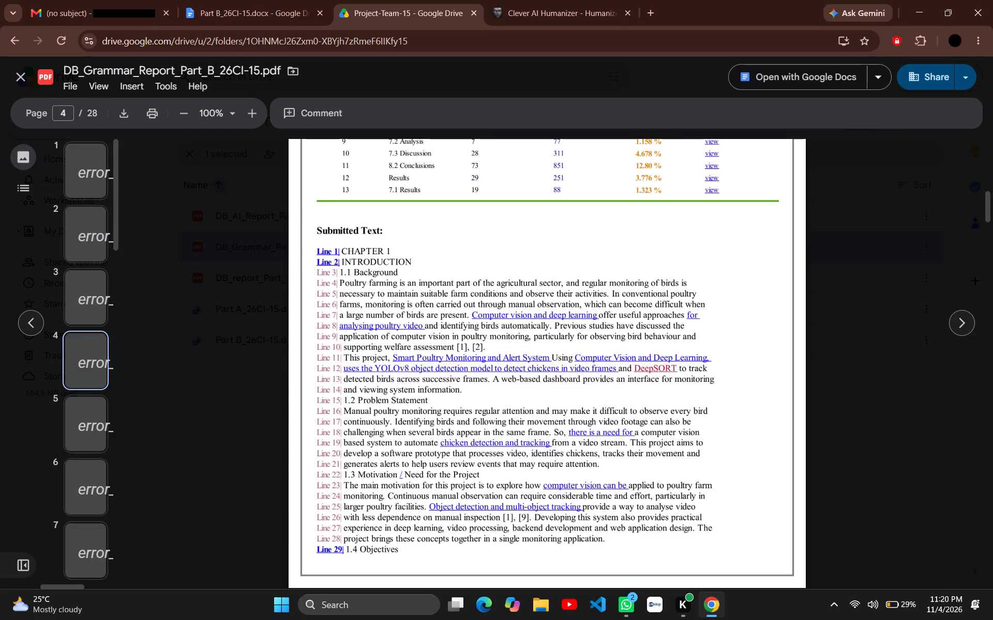
Switch to the Part B_26CI-15 document and change "analysing poultry video" to "analysing poultry videos" in section 1.1 Background.
left_click(292, 0)
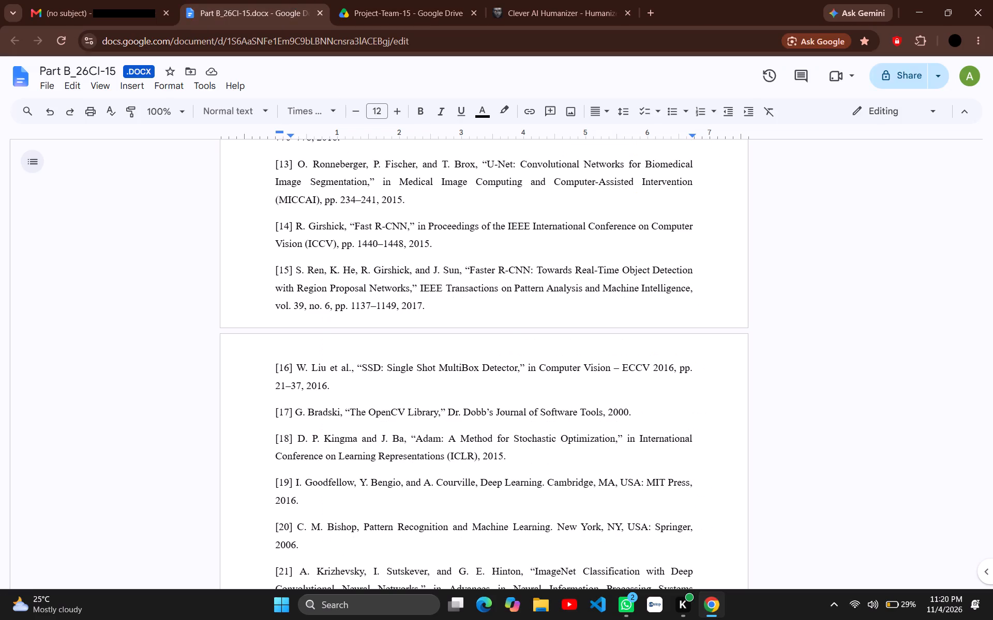
left_click(422, 0)
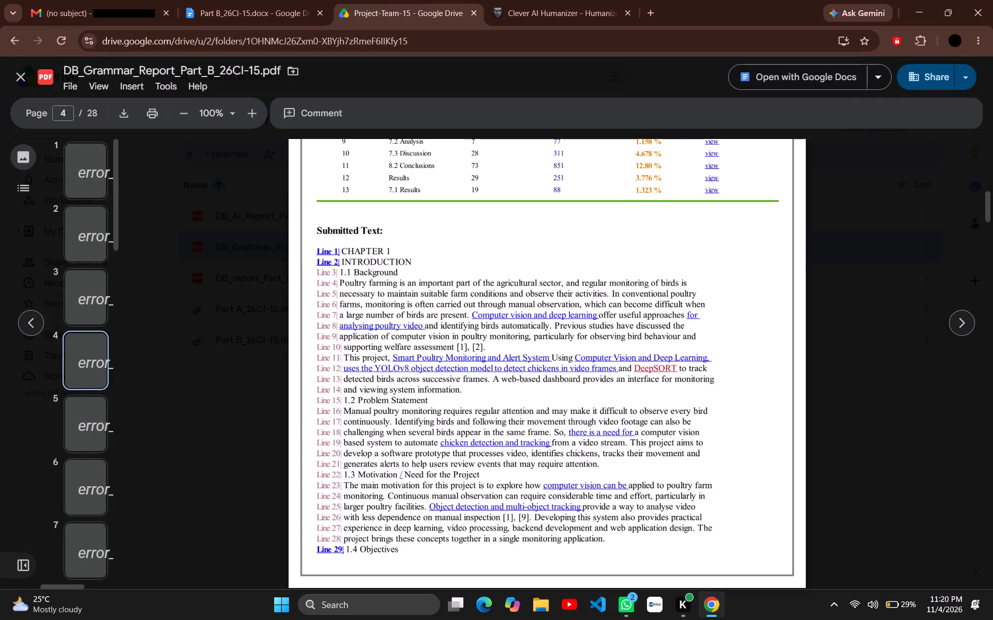
left_click(229, 0)
scroll(344, 273, "up", 20)
scroll(344, 273, "up", 7)
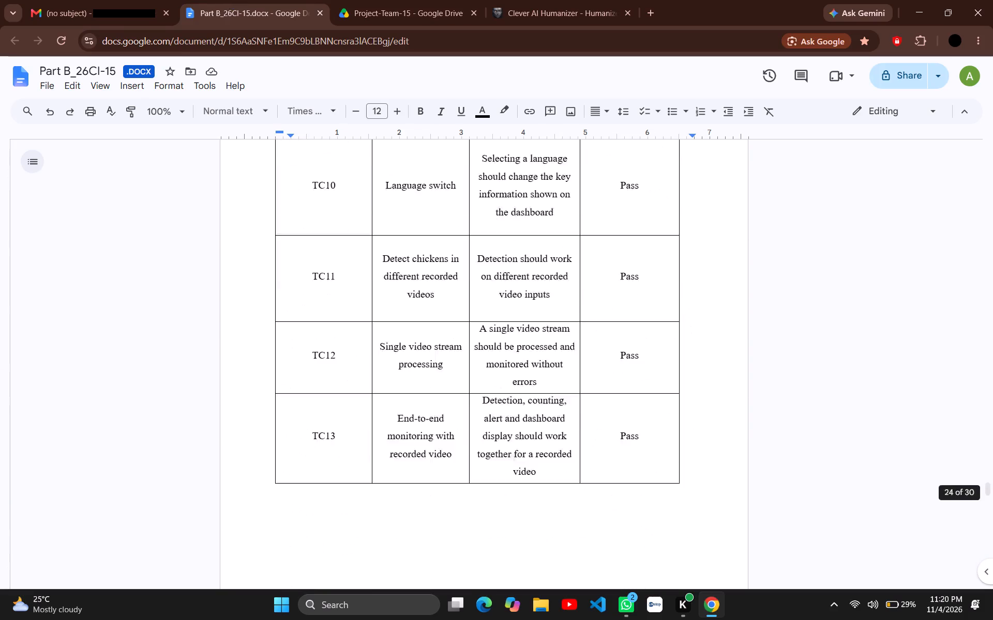
scroll(344, 273, "up", 13)
scroll(344, 273, "up", 16)
scroll(344, 273, "up", 9)
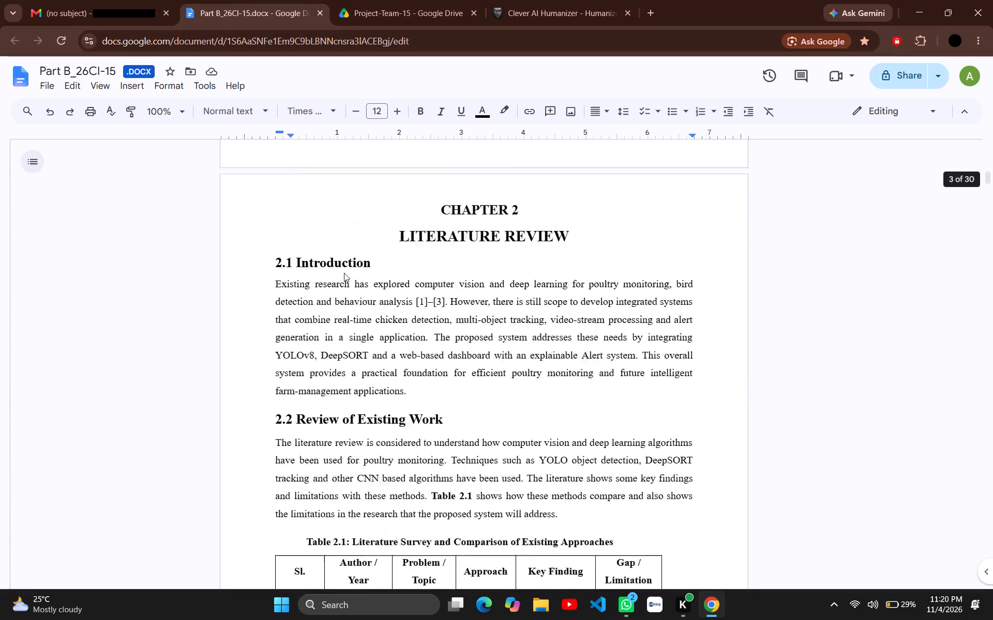
scroll(344, 273, "up", 13)
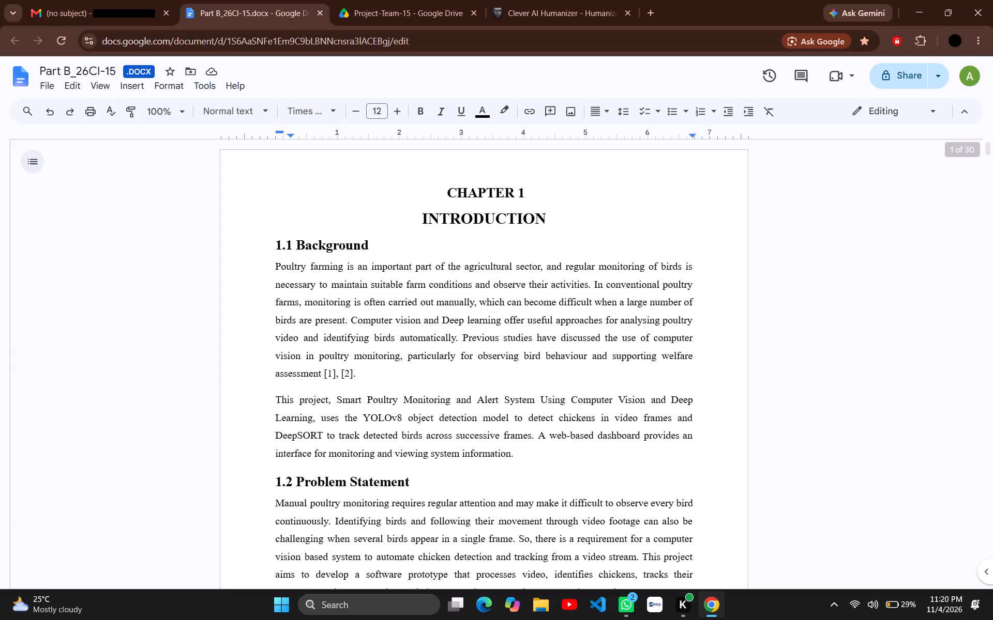
left_click(295, 338)
key("Right")
key("s")
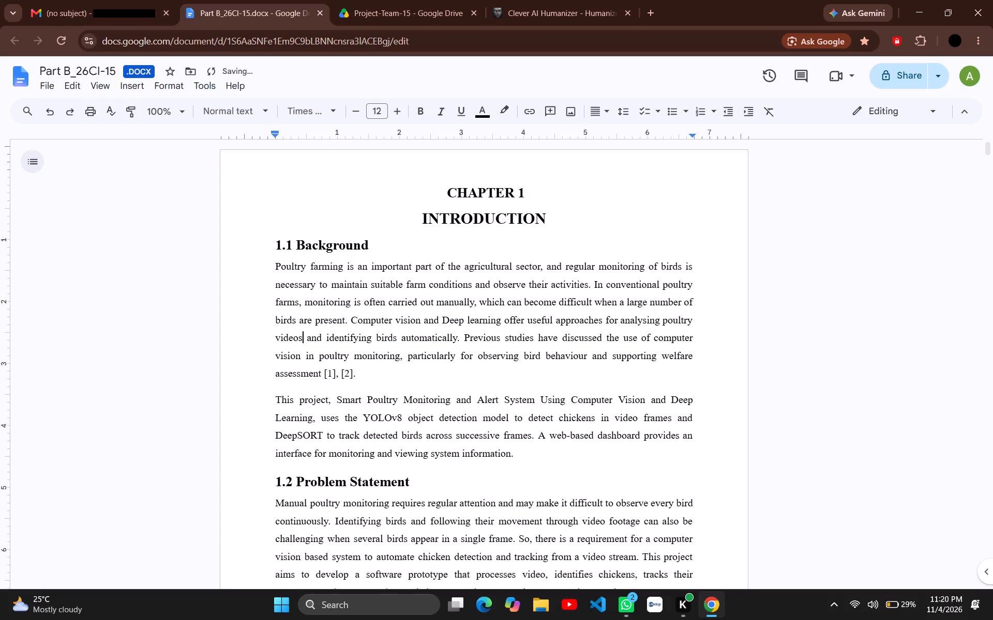
left_click(341, 339)
Return to the grammar report in Google Drive and examine the marked phrases in the submitted text of Chapter 1.
left_click(444, 17)
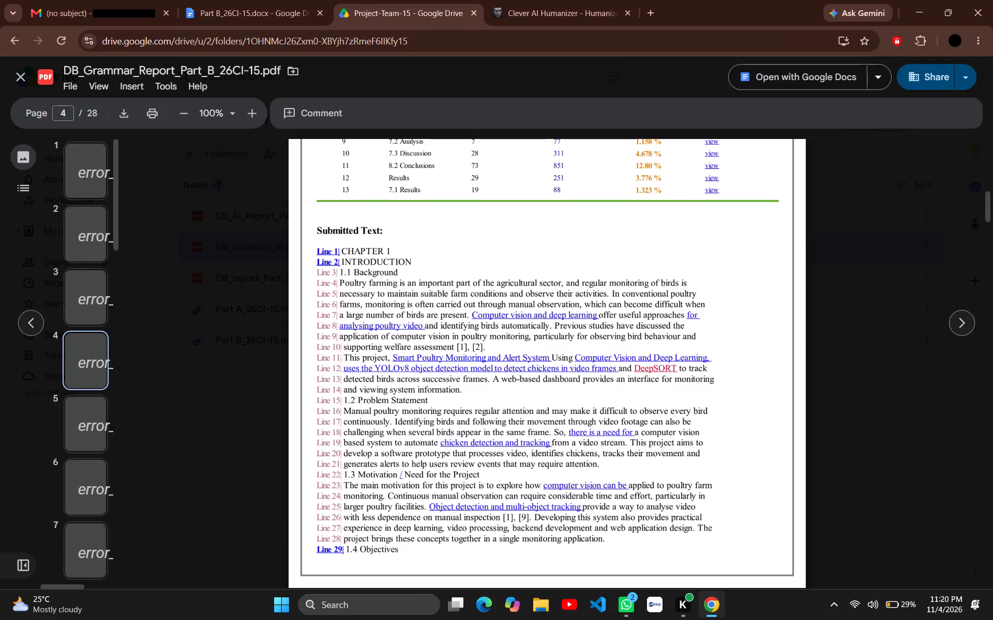
scroll(473, 376, "down", 1)
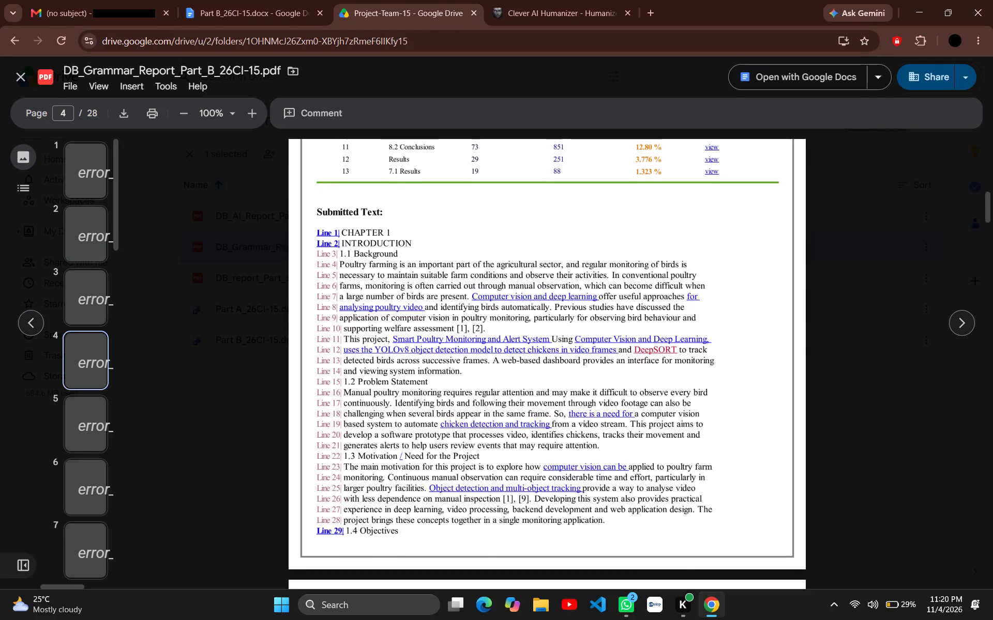
scroll(473, 376, "down", 1)
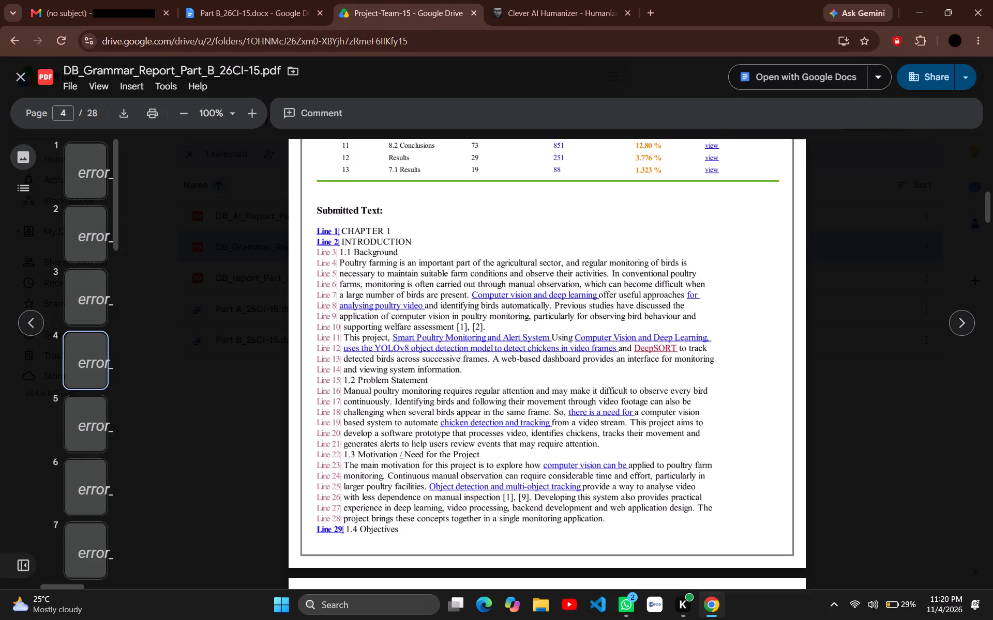
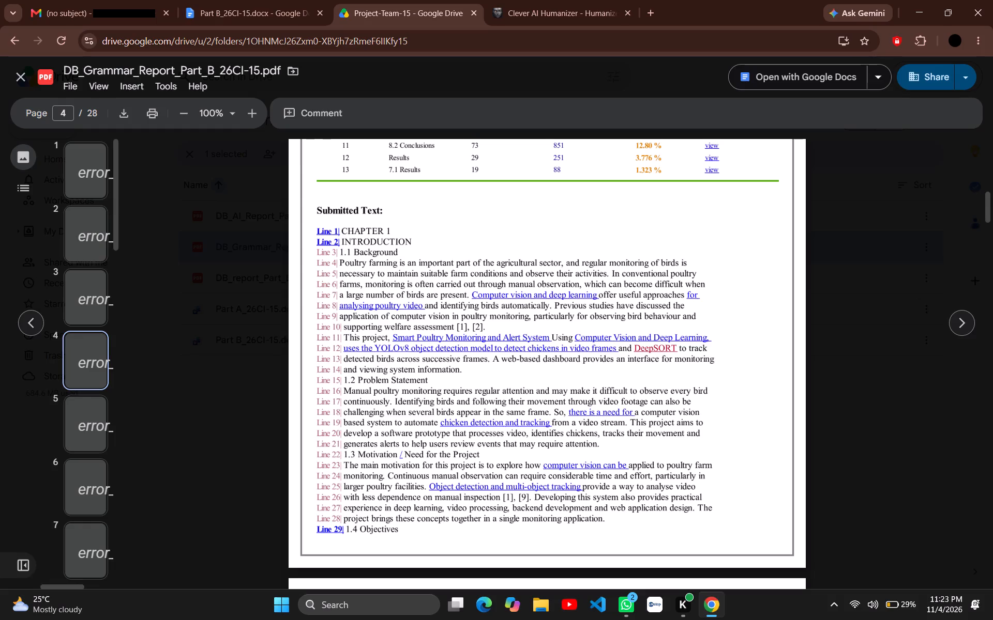
Examine the marked phrases in the grammar report's submitted text from section 1.2 Problem Statement through 1.5 Scope of the Project.
scroll(561, 406, "down", 1)
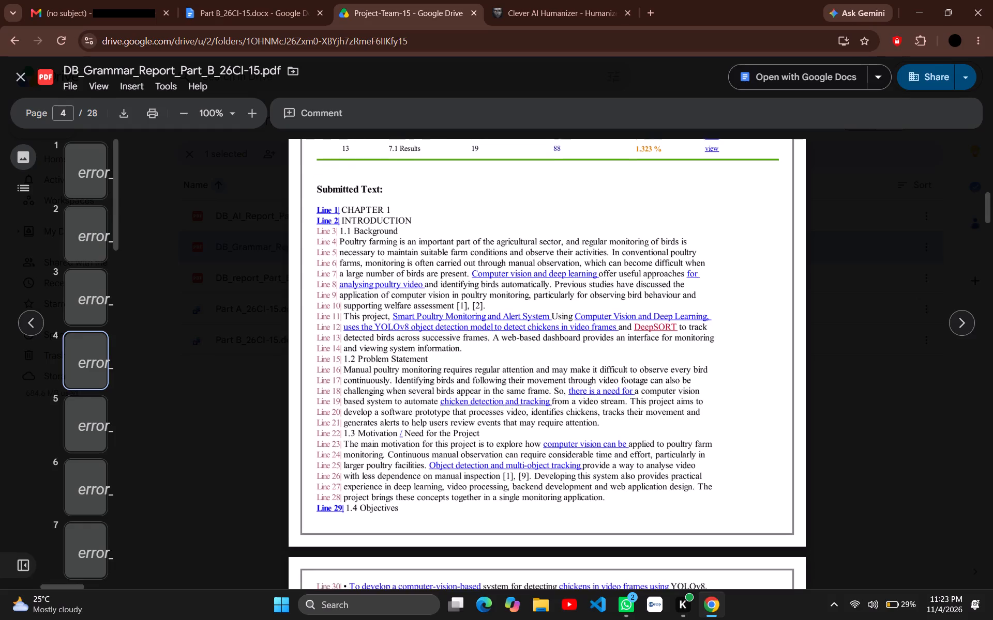
scroll(561, 406, "down", 2)
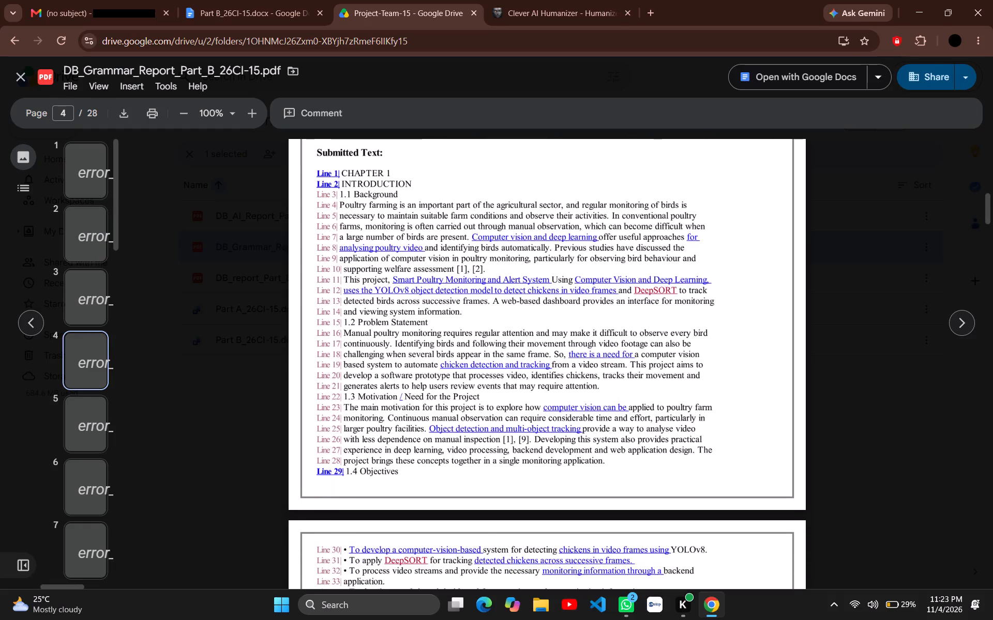
scroll(561, 406, "down", 1)
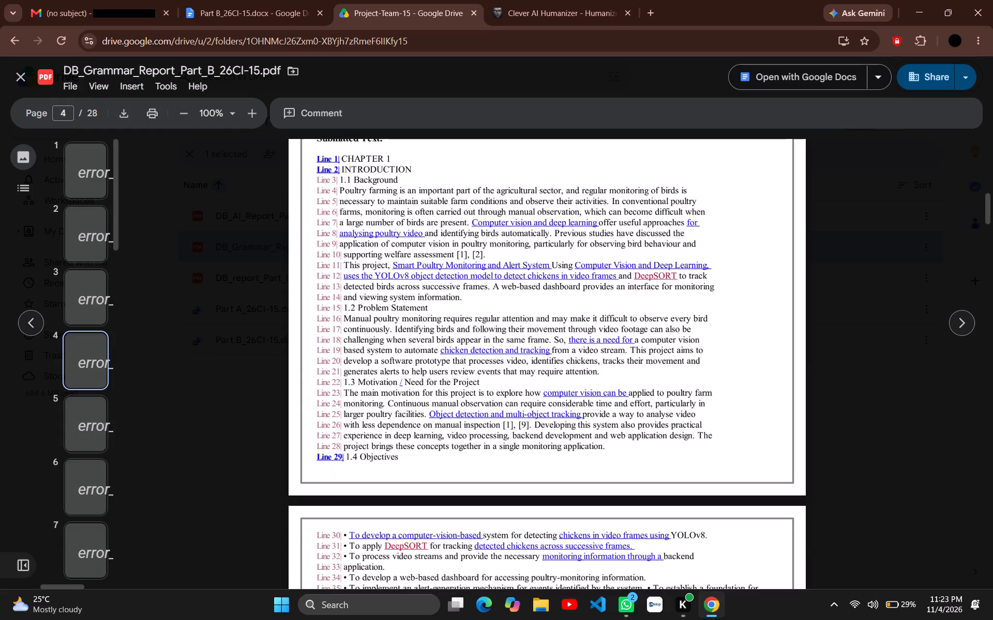
scroll(561, 406, "down", 2)
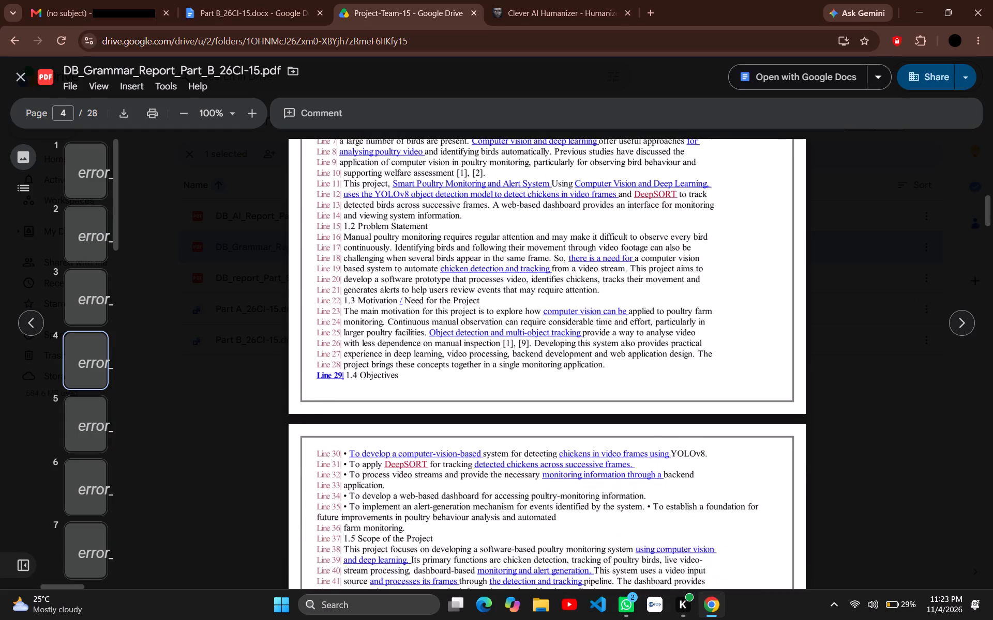
scroll(561, 406, "down", 1)
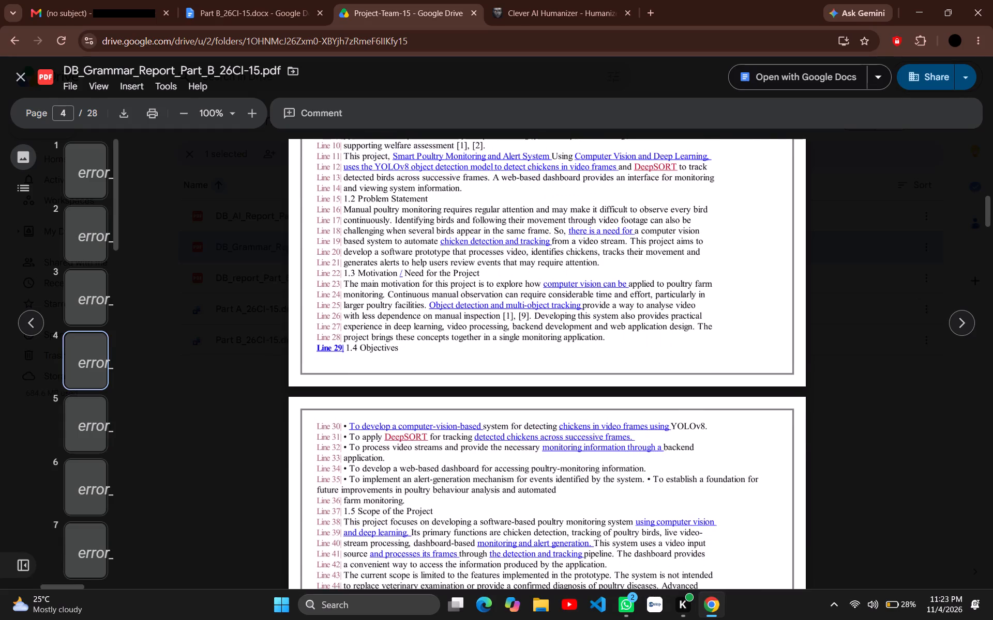
scroll(561, 406, "down", 1)
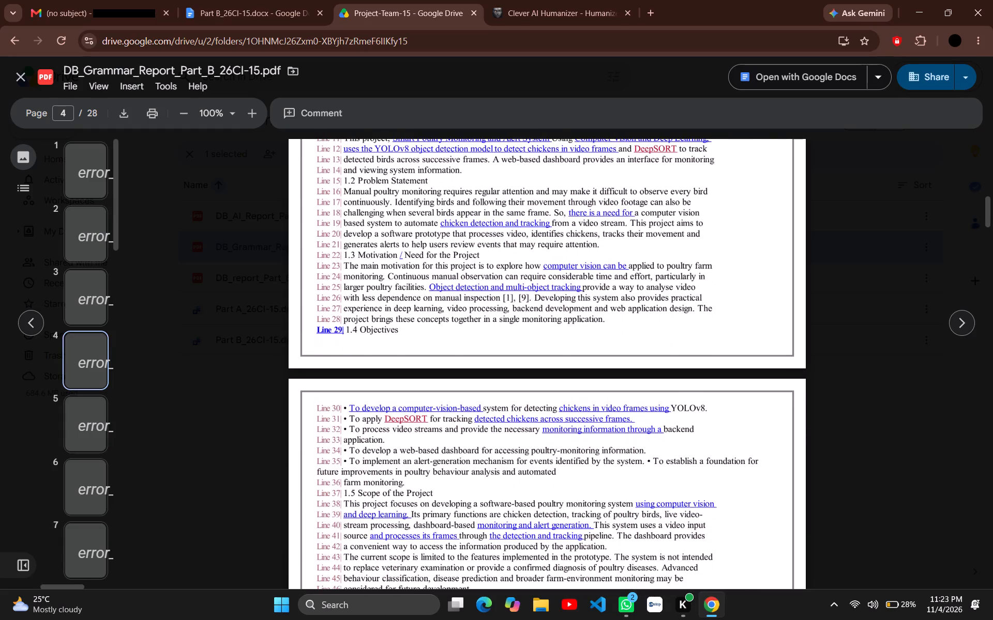
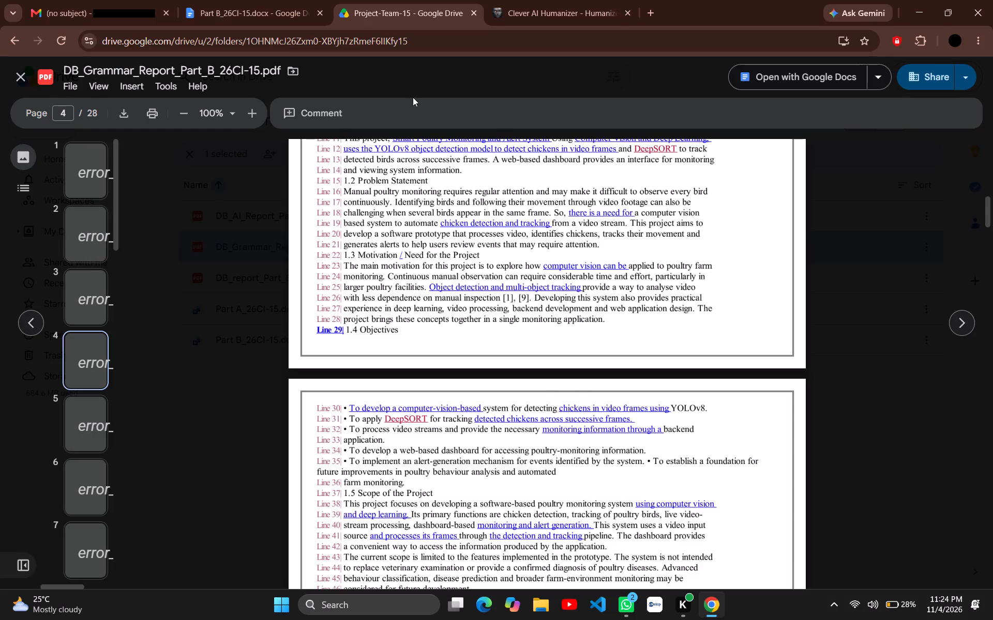
In the Part B_26CI-15 document's 1.2 Problem Statement, hyphenate "vision based" as "vision-based".
left_click(288, 5)
left_click(374, 1)
left_click(247, 0)
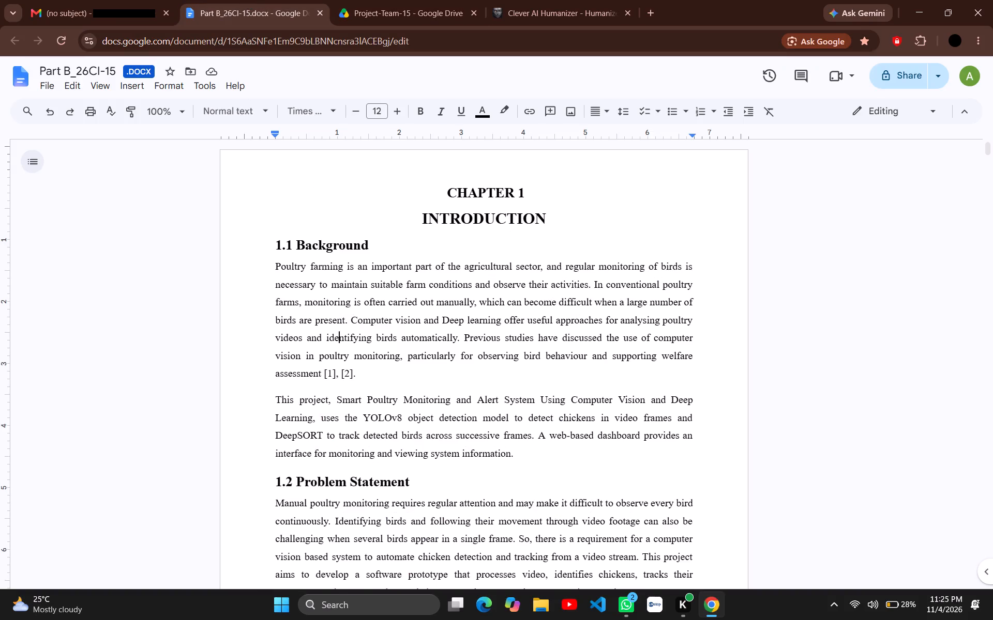
scroll(380, 470, "down", 3)
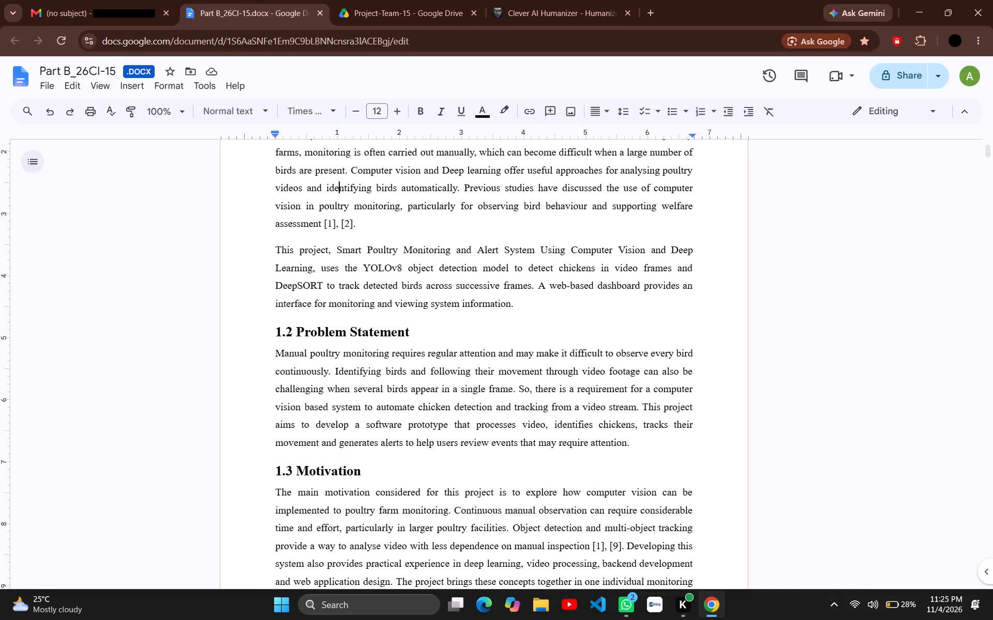
left_click(306, 407)
key("BackSpace")
key("minus")
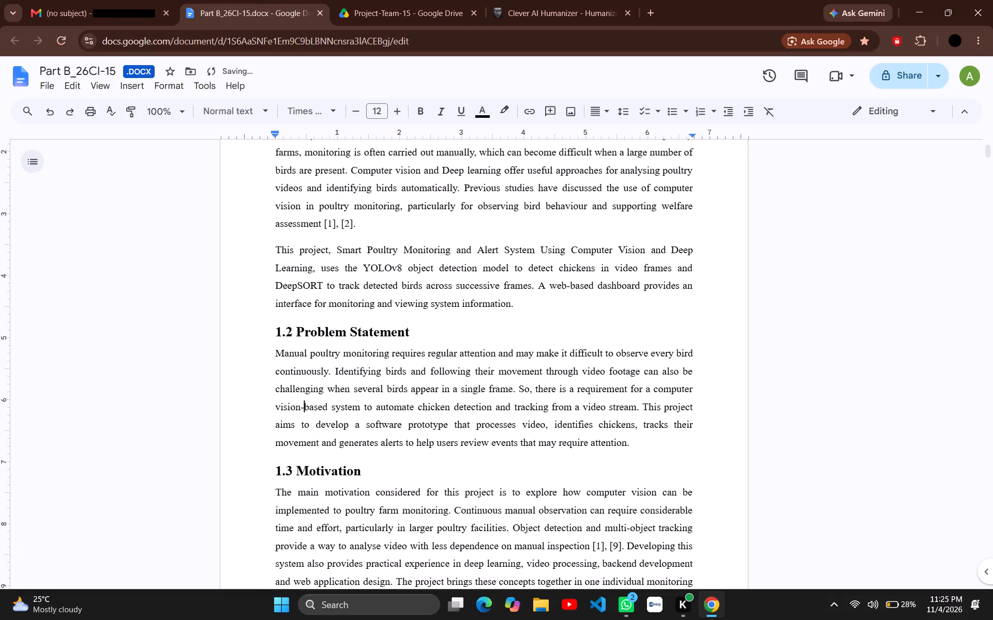
left_click(376, 421)
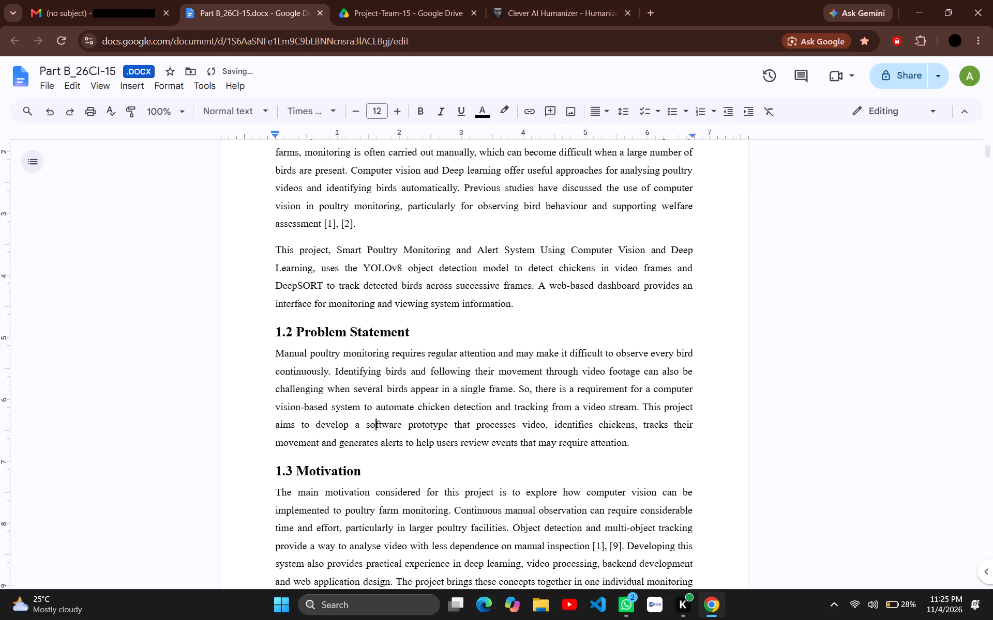
left_click(383, 414)
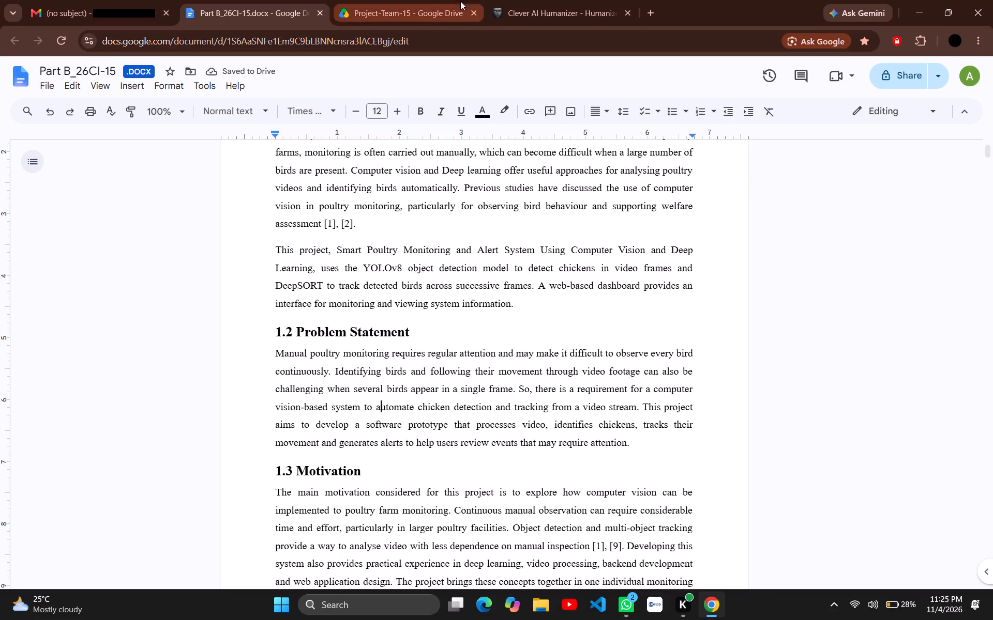
Look through the grammar report's remaining submitted text for marked phrases, from section 1.4 Objectives on to the suggestion details.
left_click(440, 0)
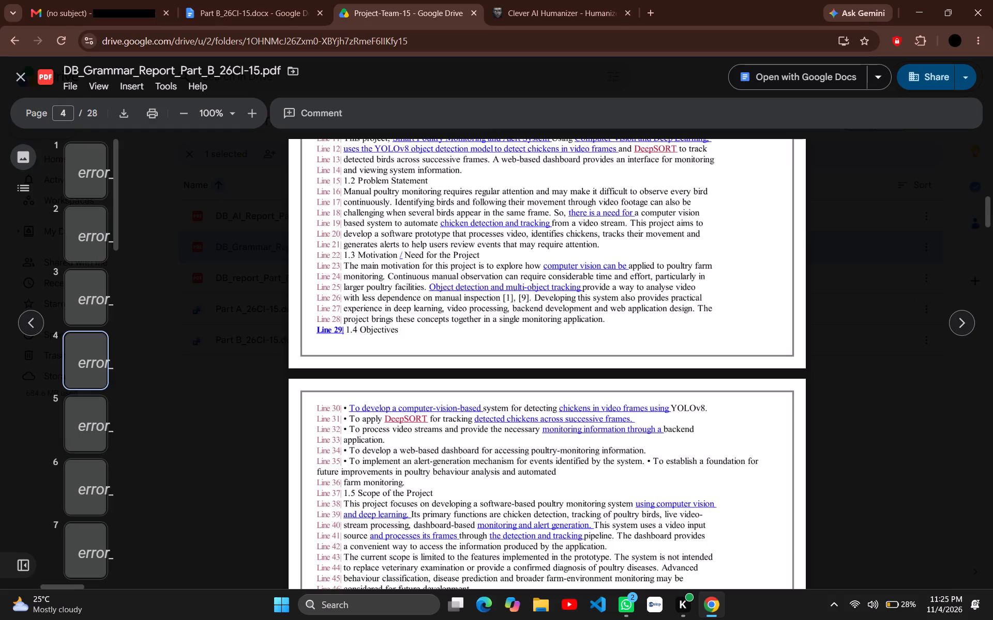
scroll(499, 409, "down", 6)
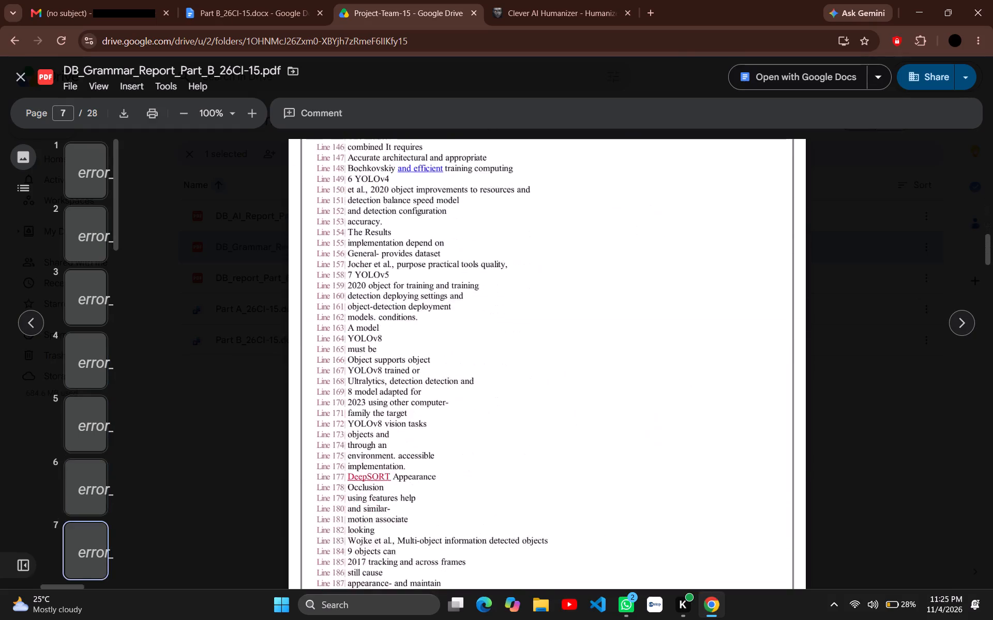
scroll(499, 409, "down", 4)
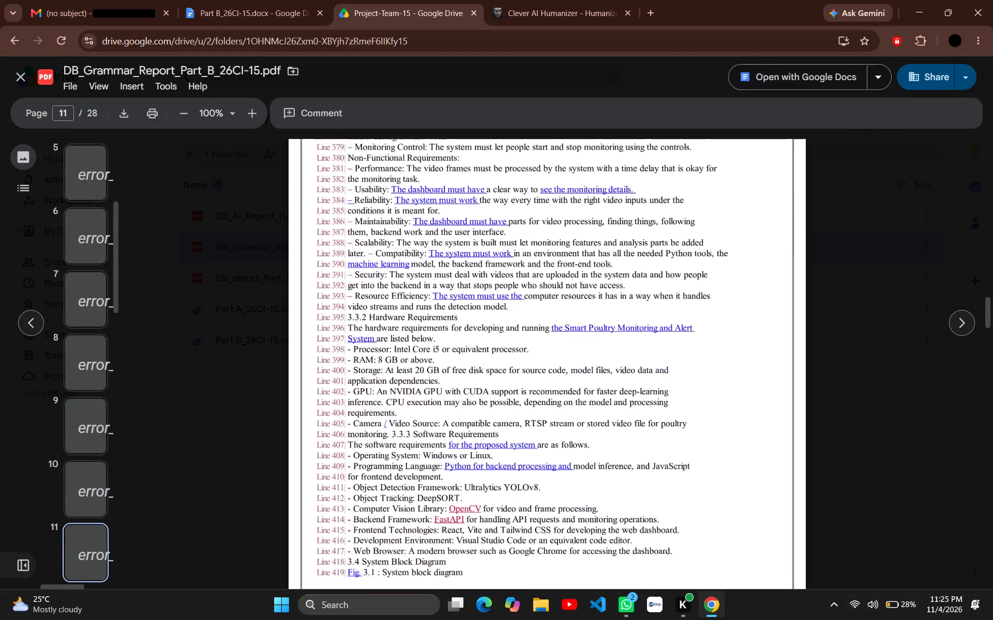
scroll(499, 409, "down", 3)
scroll(499, 409, "right", 1)
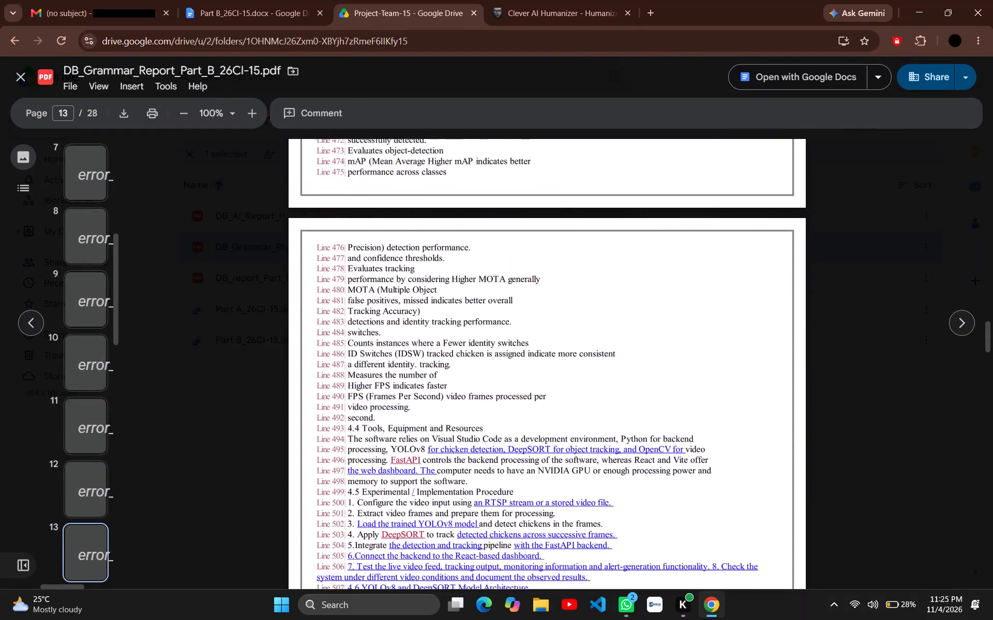
scroll(499, 409, "right", 1)
scroll(499, 409, "down", 8)
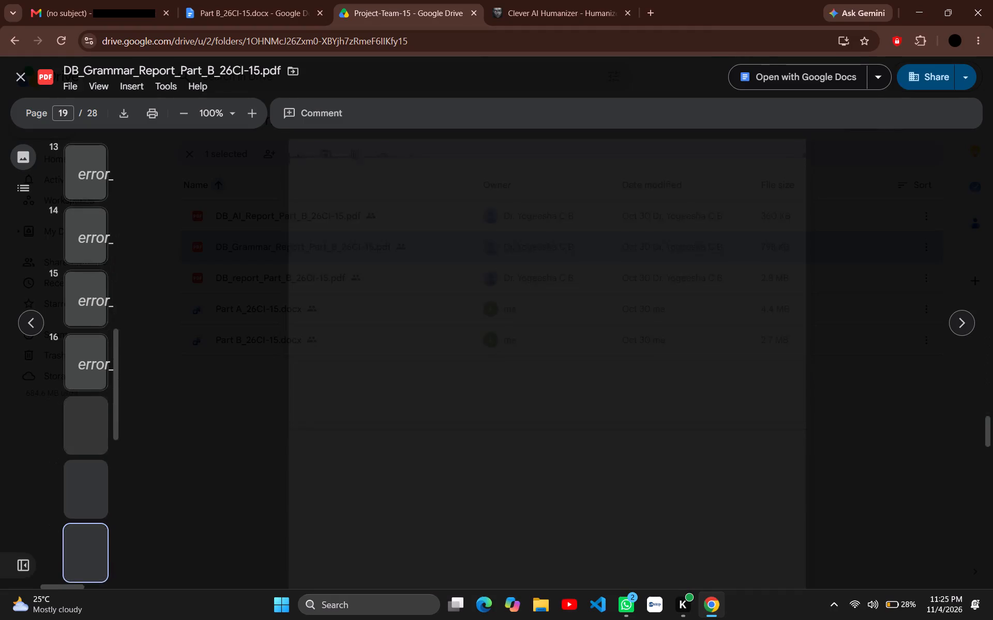
scroll(499, 409, "down", 5)
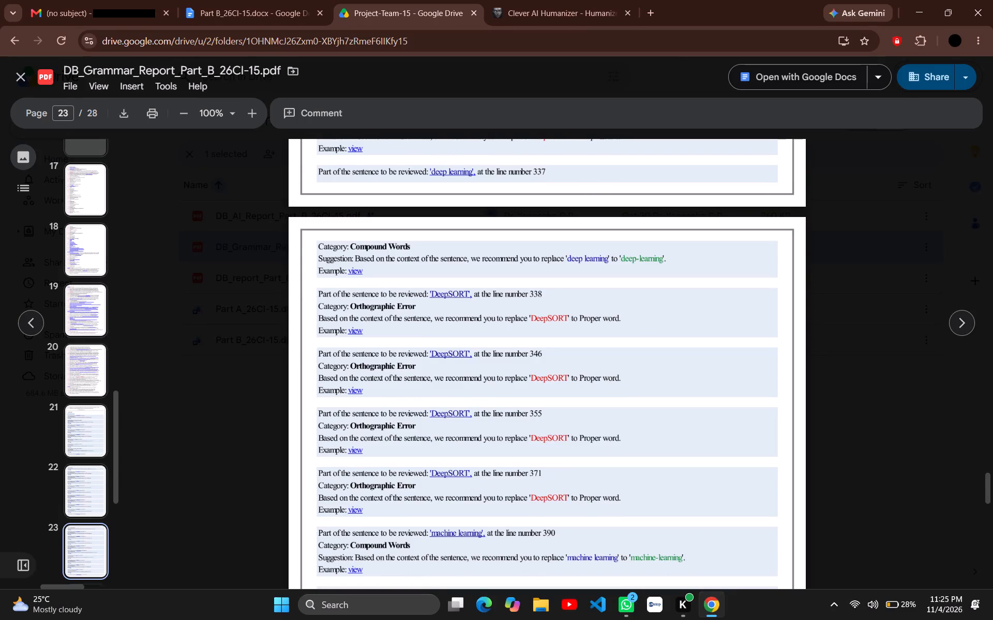
Examine the first mistake and suggestion entries in the grammar report's "4. Grammar Info." section.
scroll(504, 431, "up", 6)
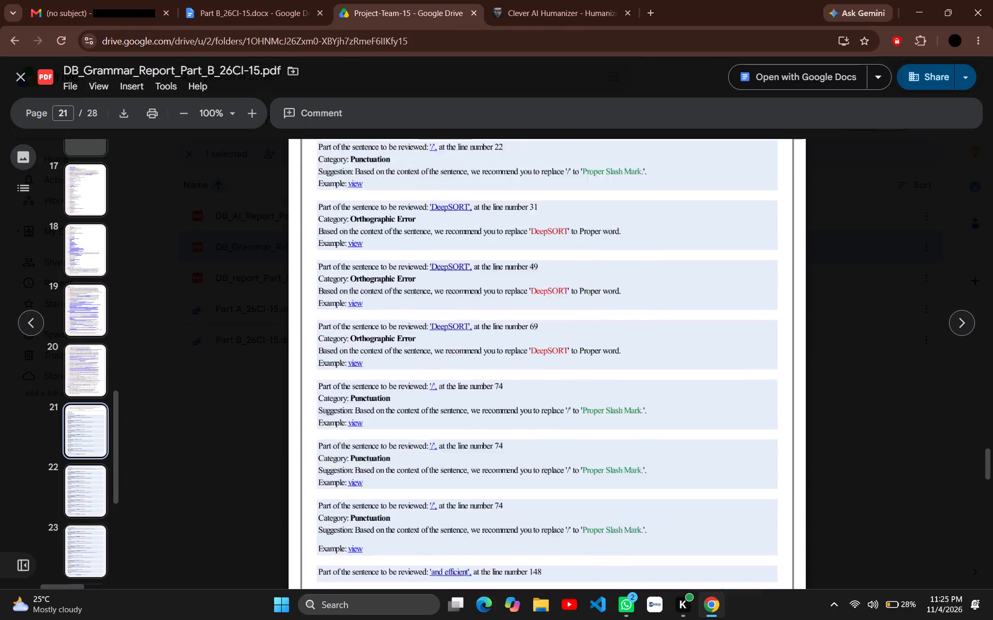
scroll(504, 431, "up", 1)
scroll(504, 431, "down", 4)
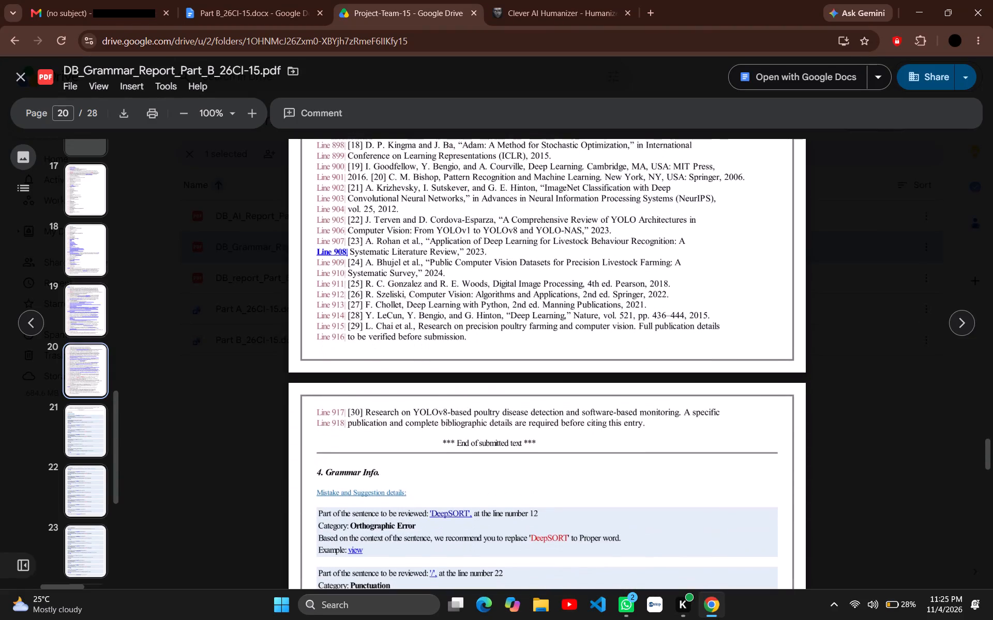
scroll(504, 431, "down", 2)
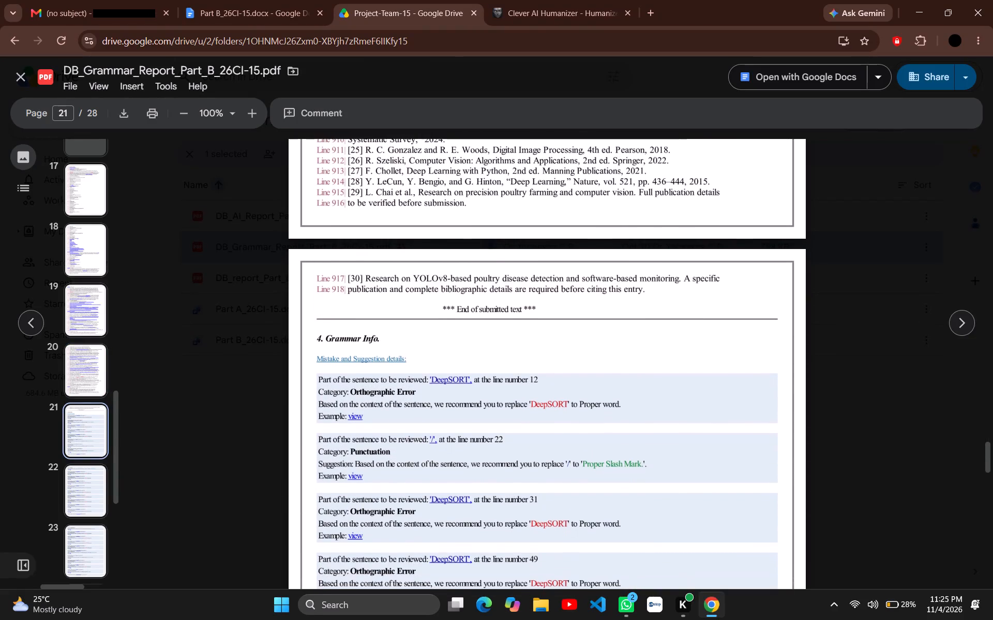
scroll(504, 431, "down", 3)
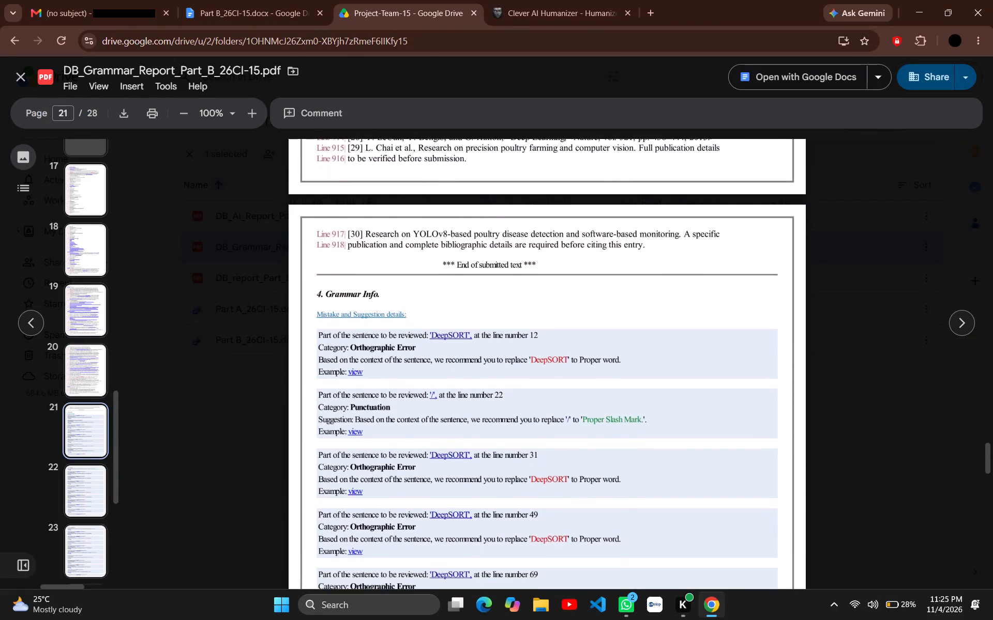
scroll(504, 431, "down", 2)
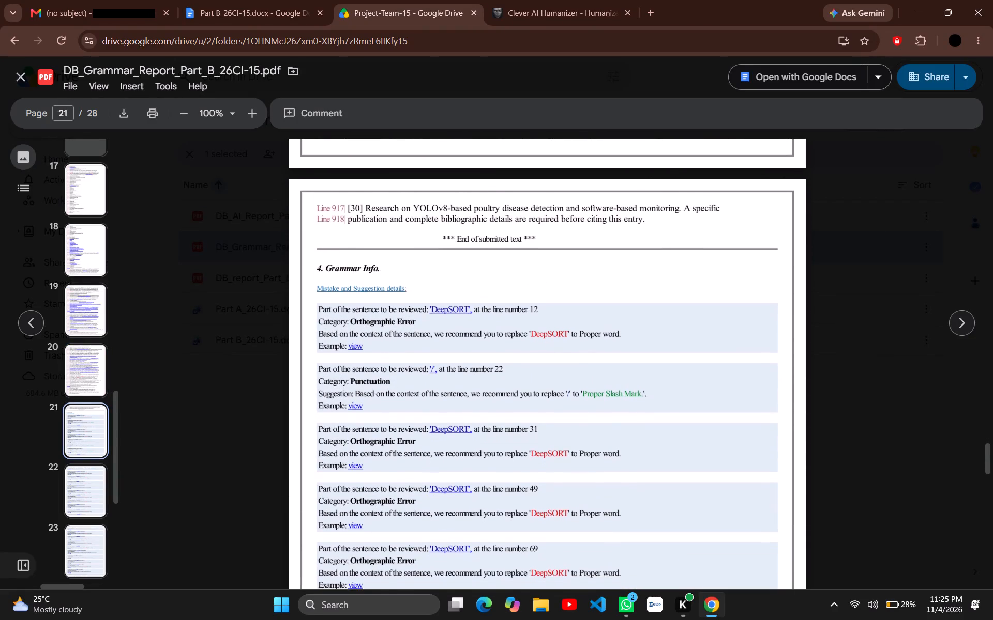
scroll(504, 431, "down", 2)
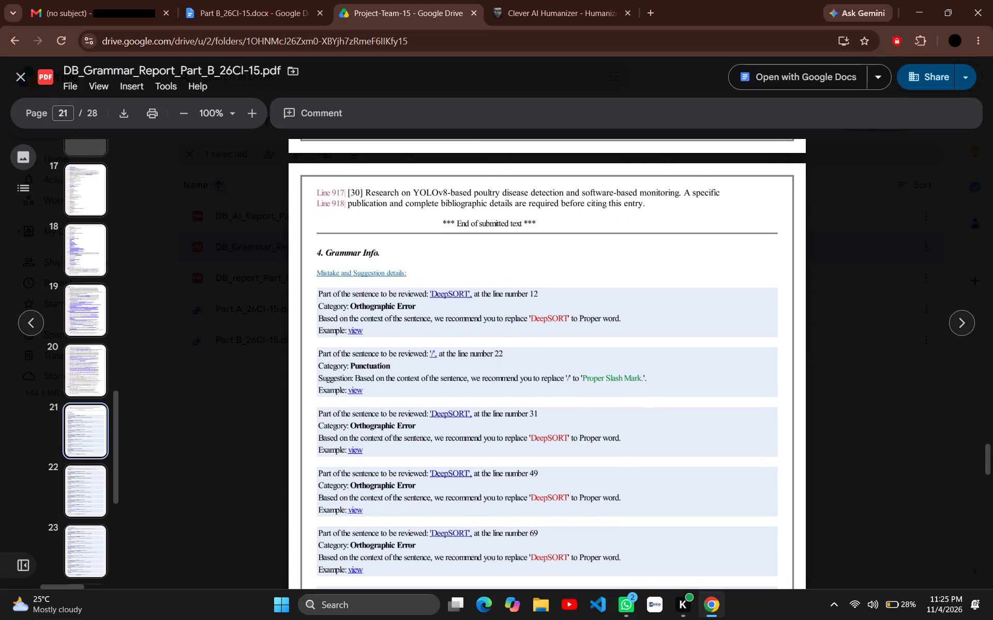
scroll(504, 431, "down", 2)
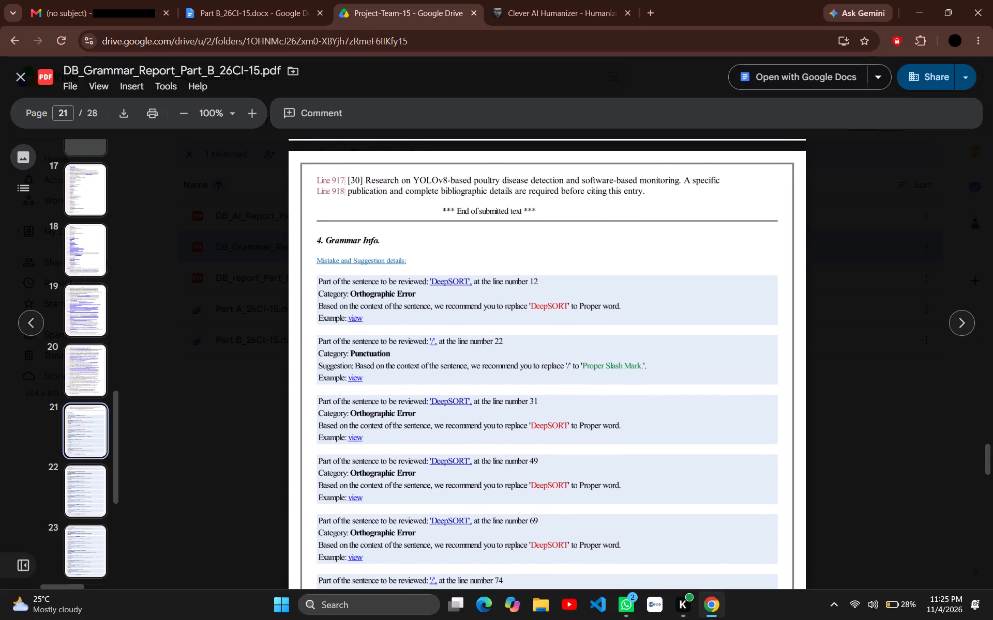
scroll(504, 431, "down", 1)
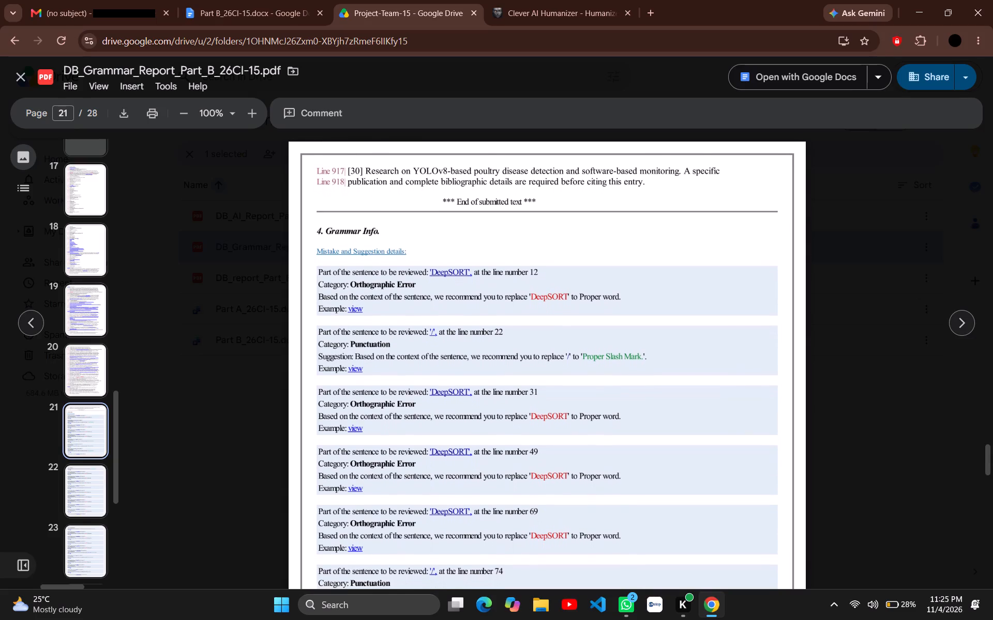
Try to open the example for the 'DeepSORT' orthographic error at line number 12.
left_click(353, 310)
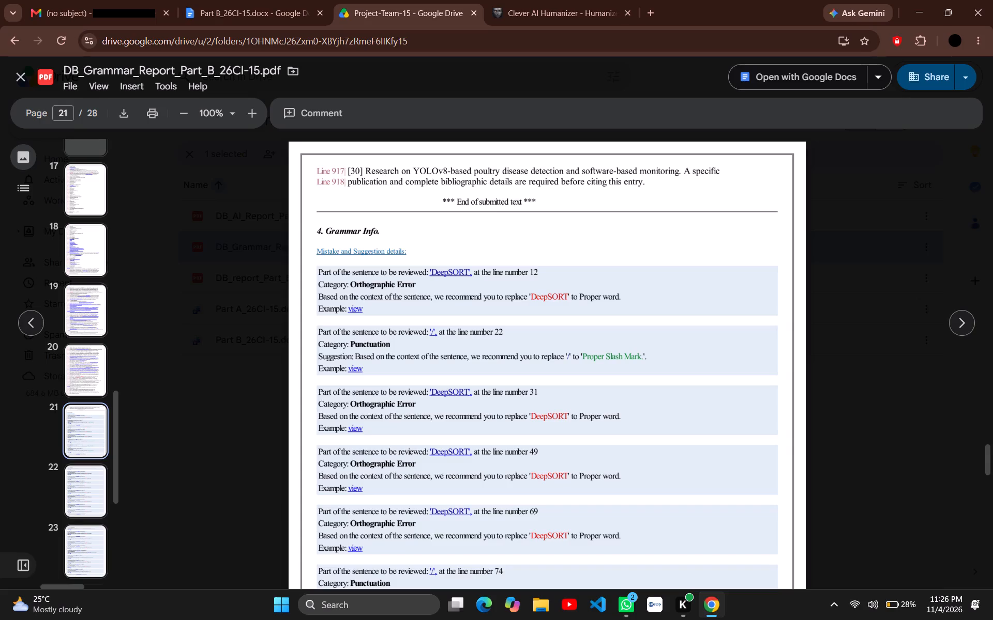
left_click(360, 309)
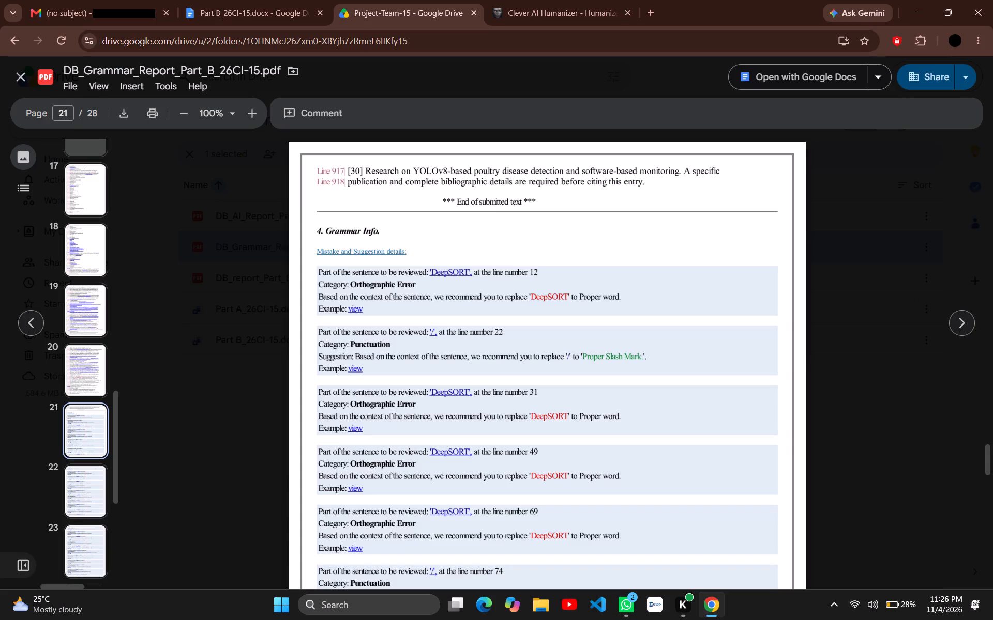
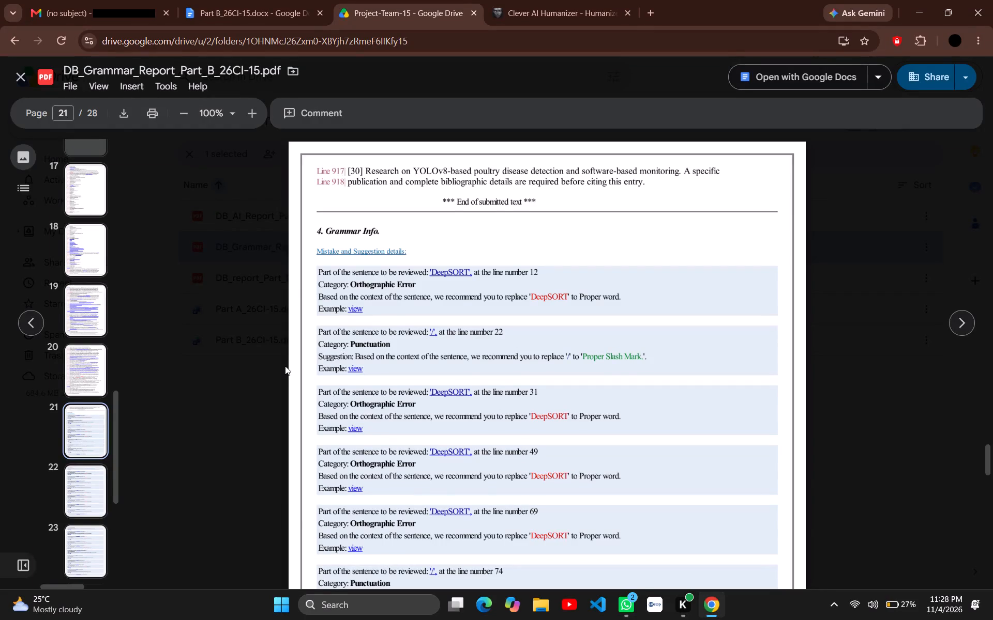
Examine the grammar report's suggestion entries from line number 12 through the 'MultiBox' entry at line number 278.
scroll(285, 366, "down", 2)
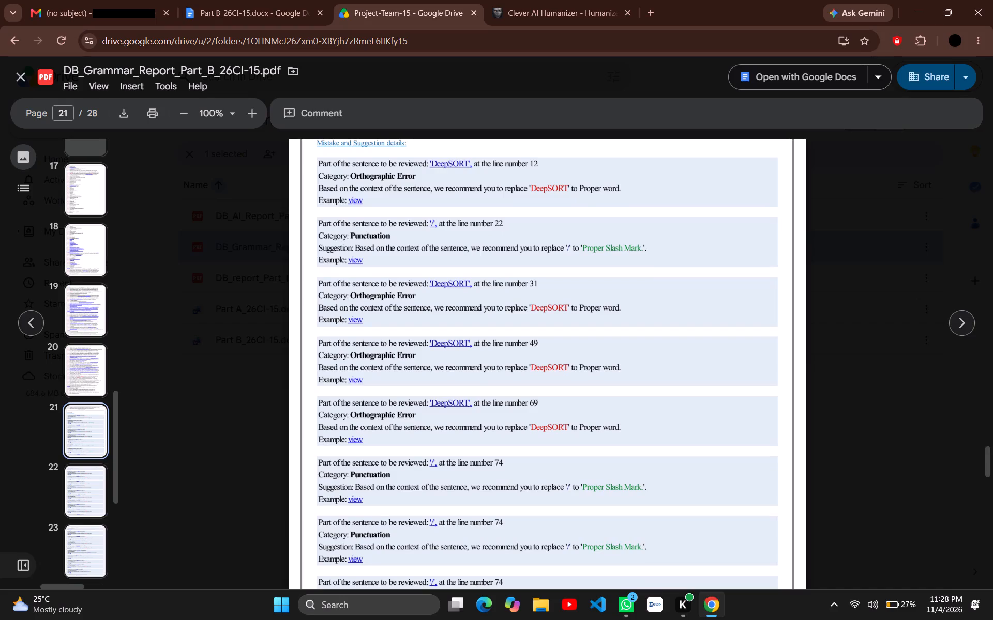
scroll(383, 408, "down", 1)
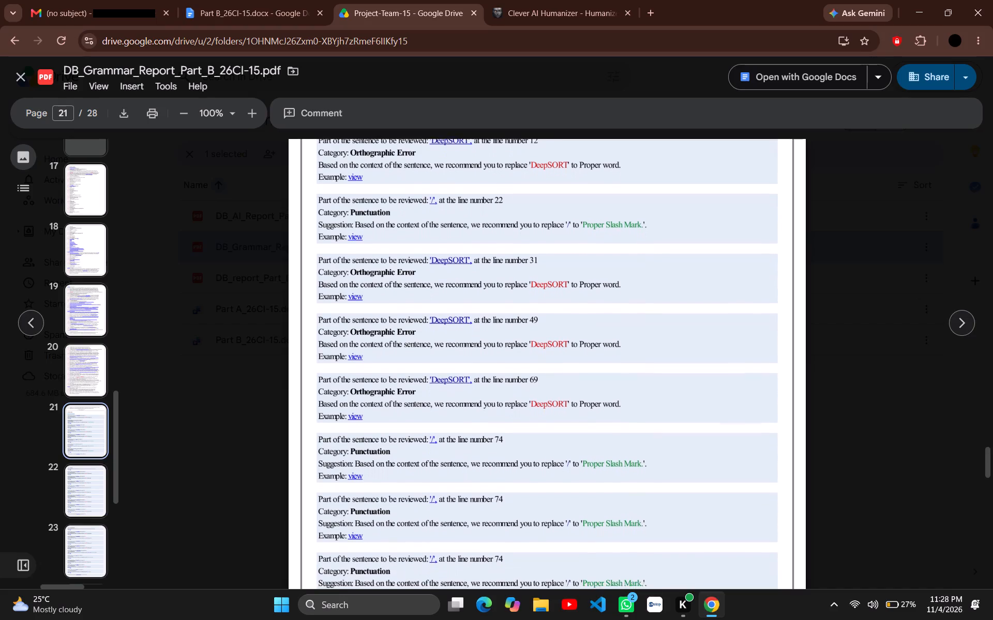
scroll(383, 408, "down", 1)
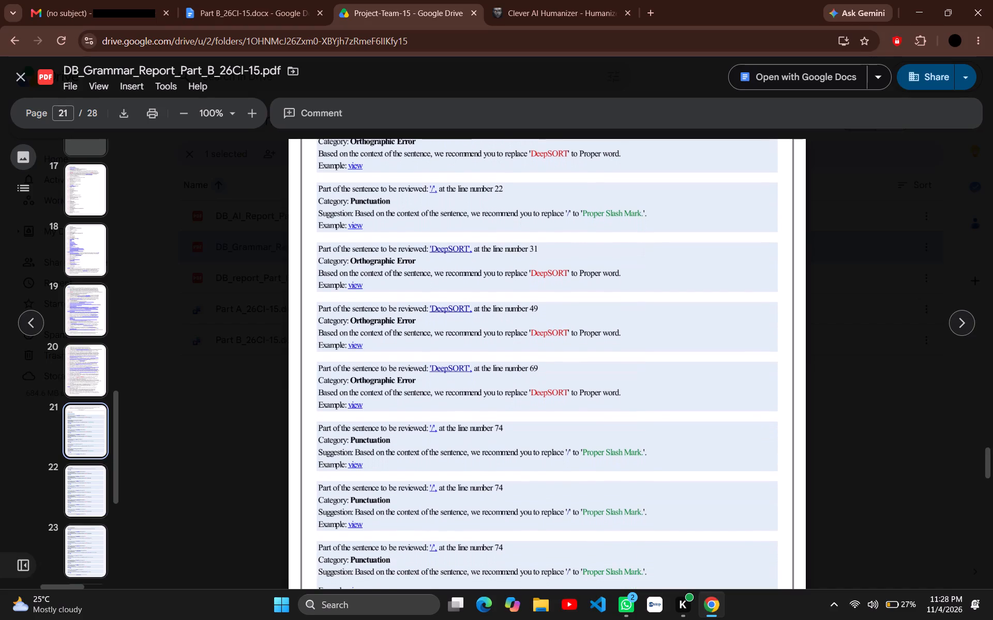
scroll(383, 408, "down", 1)
left_click_drag(385, 355, 383, 391)
left_click(383, 391)
scroll(404, 427, "down", 2)
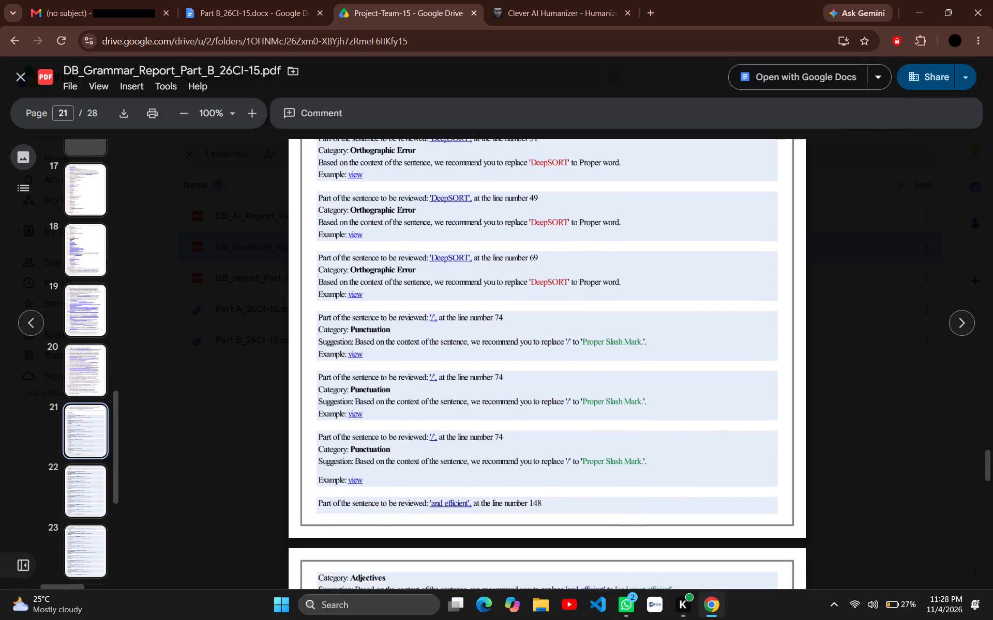
scroll(404, 427, "down", 2)
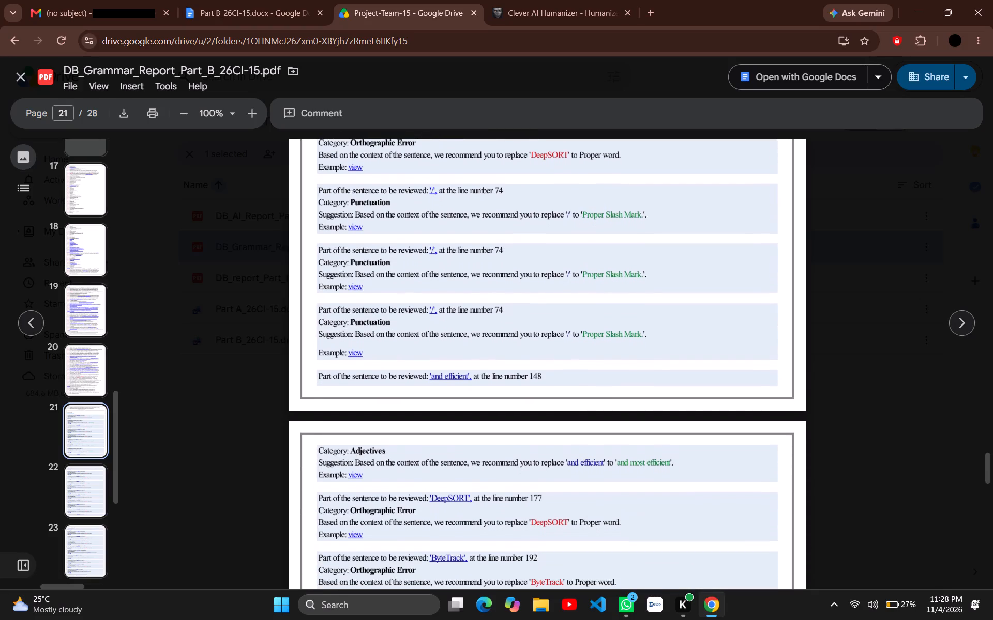
scroll(404, 427, "down", 1)
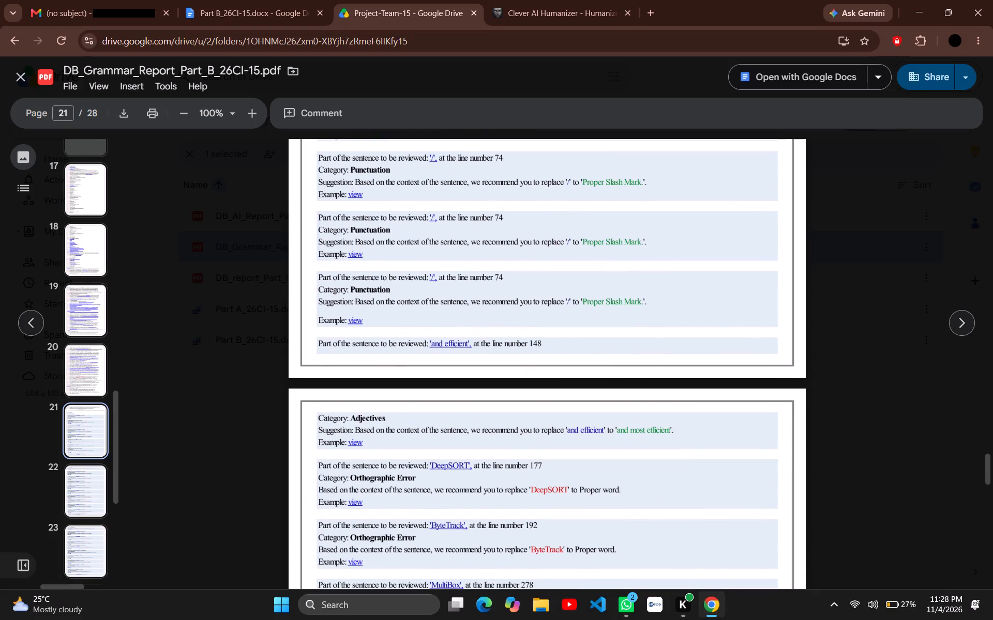
scroll(457, 353, "down", 1)
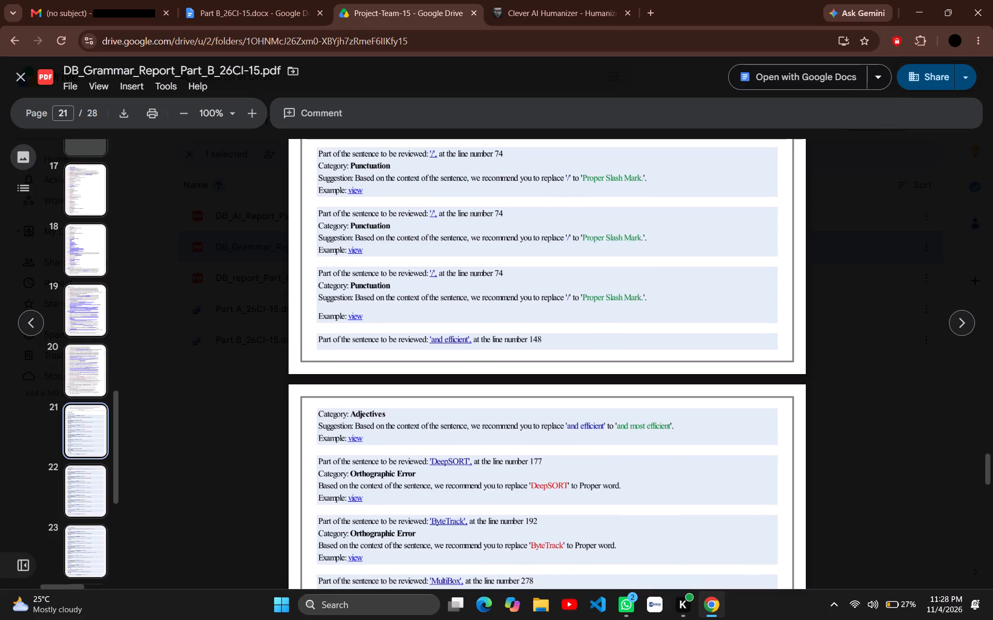
scroll(457, 353, "down", 1)
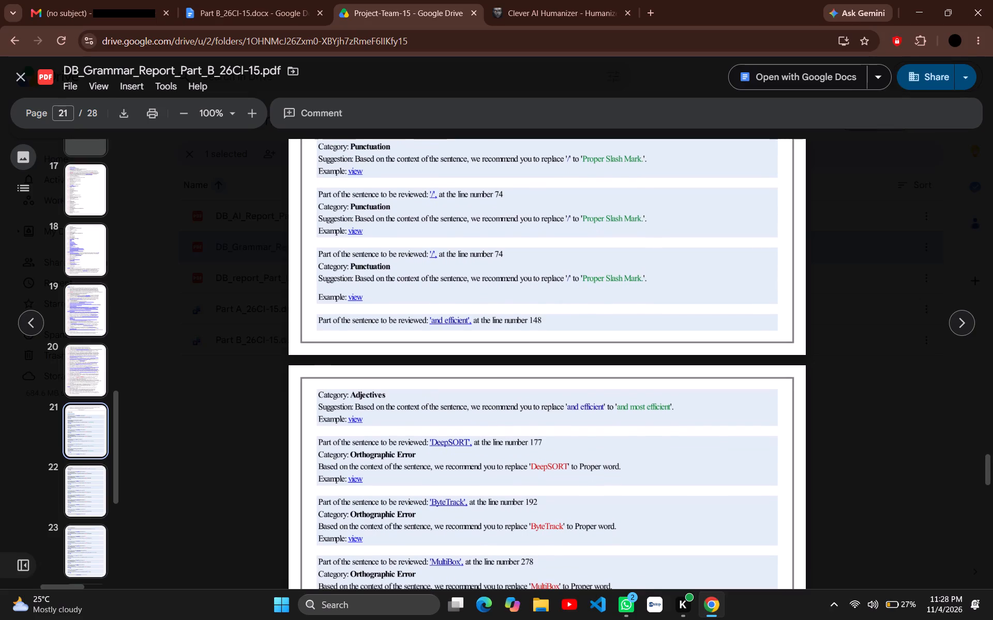
scroll(406, 427, "down", 1)
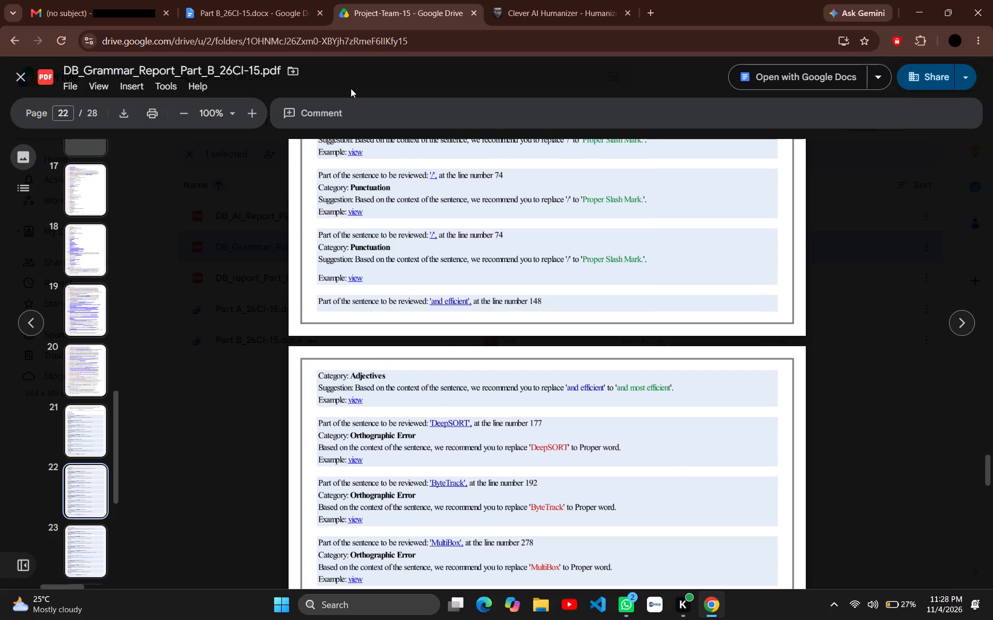
Switch to the Part B_26CI-15 document and read through sections 1.2 Problem Statement to 1.6 Expected Contribution, checking for the reported errors.
left_click(274, 0)
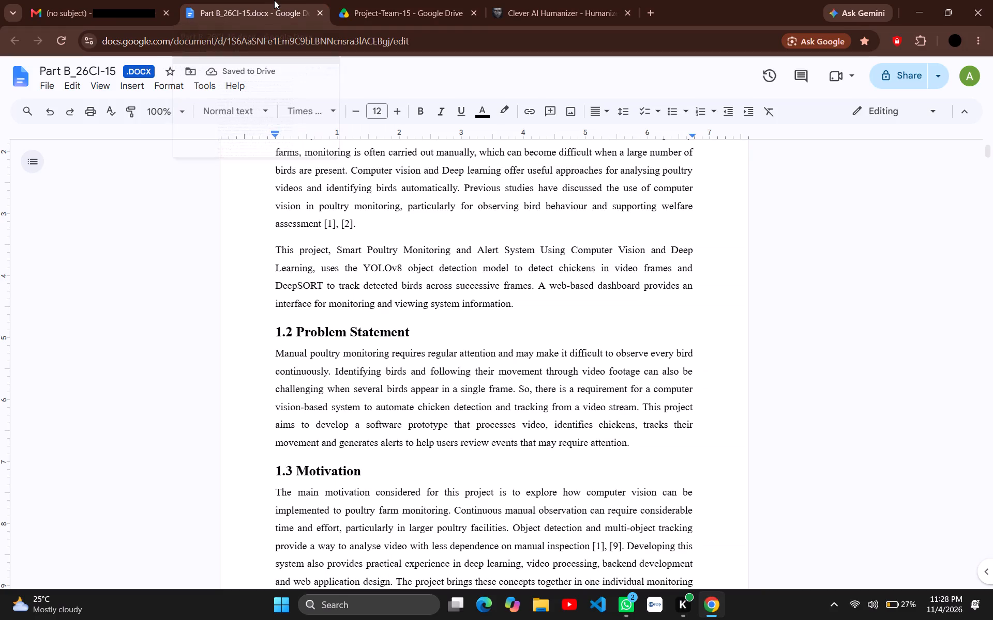
scroll(401, 540, "down", 3)
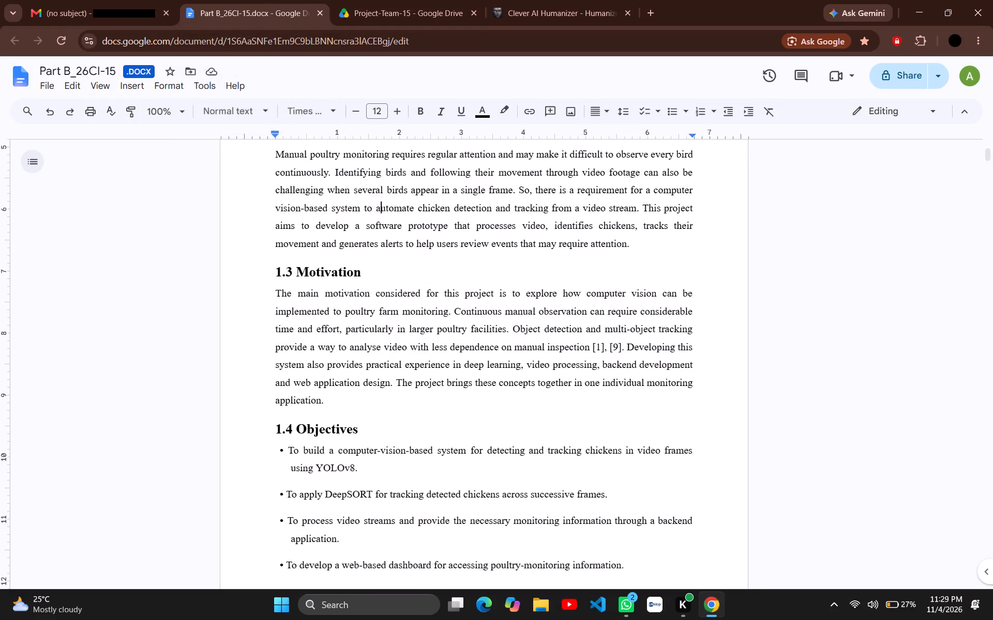
scroll(401, 540, "down", 2)
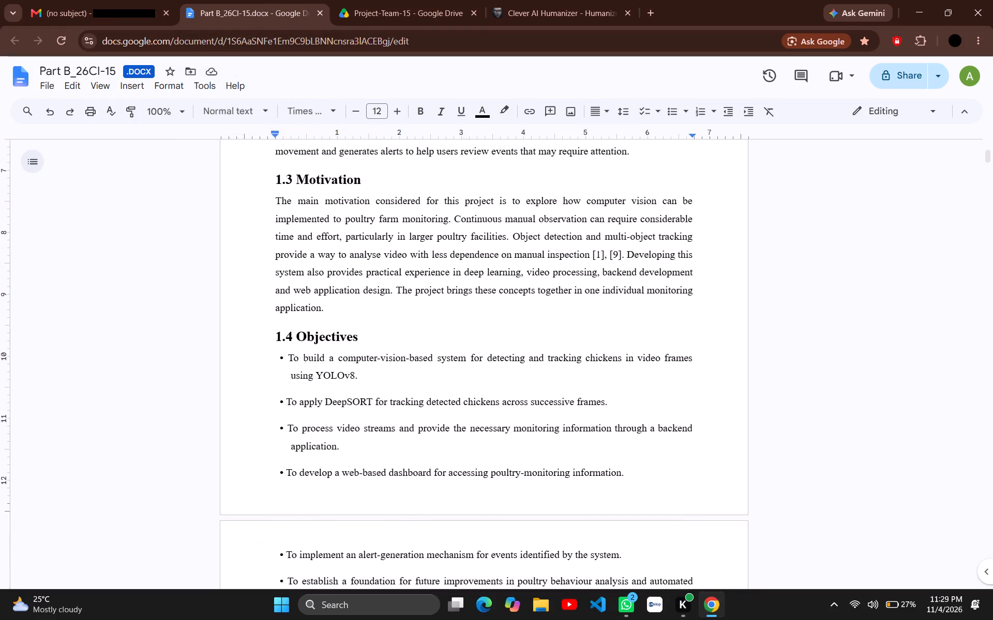
scroll(401, 540, "down", 3)
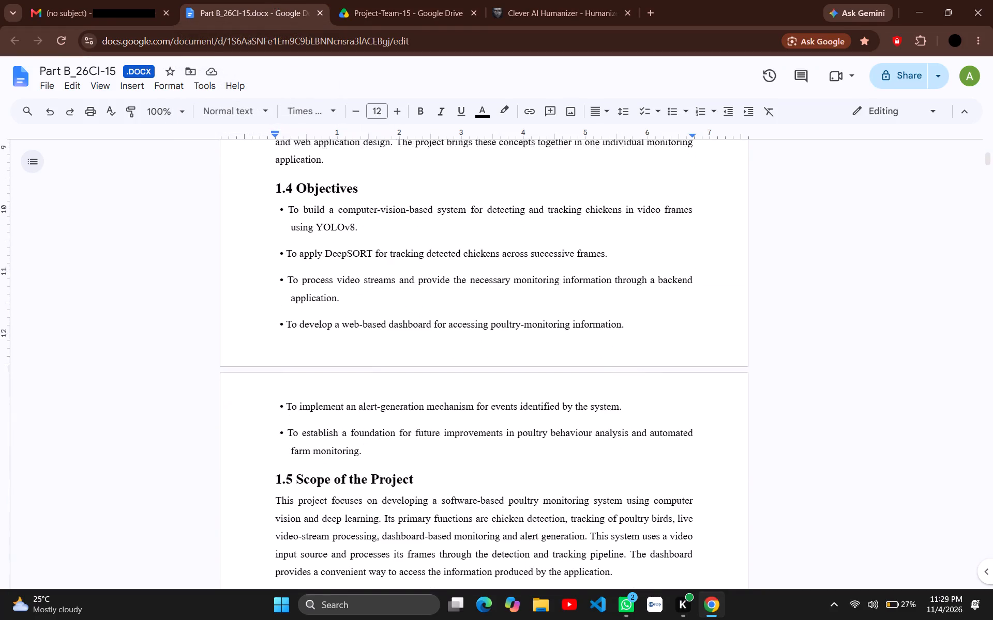
scroll(401, 540, "down", 2)
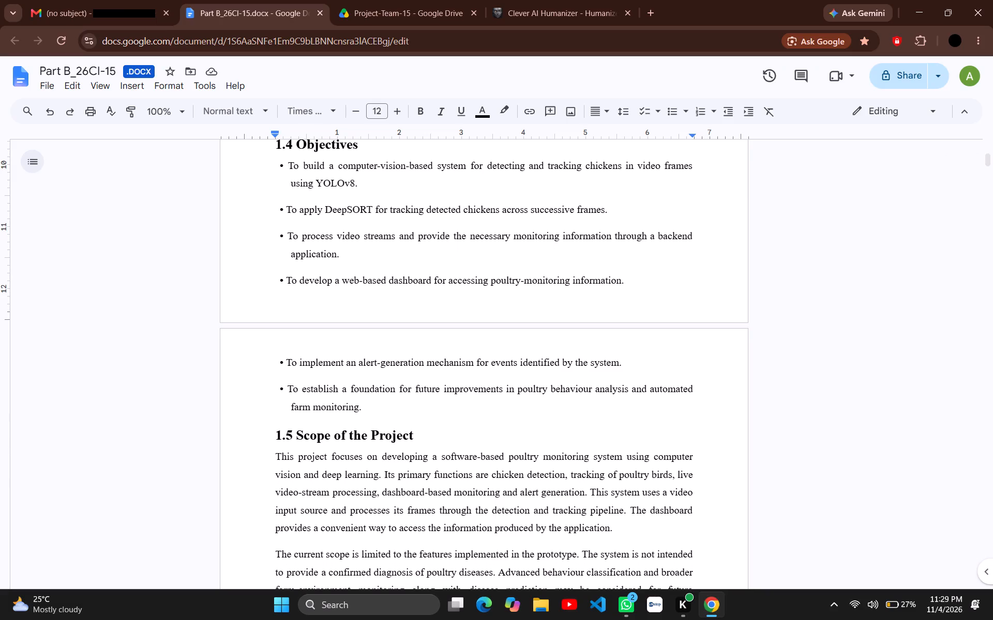
scroll(401, 540, "down", 1)
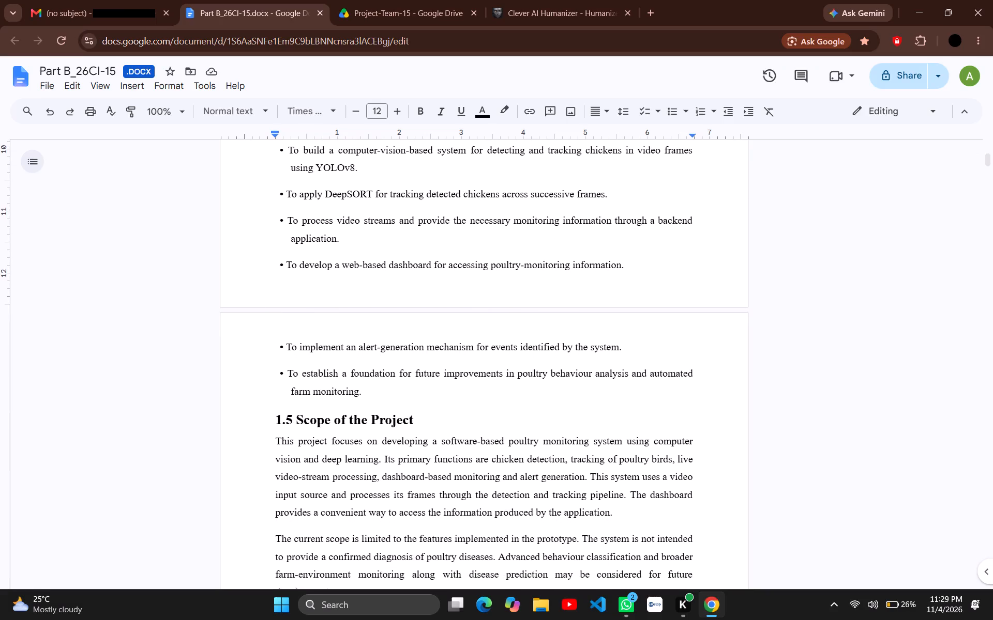
scroll(401, 540, "down", 3)
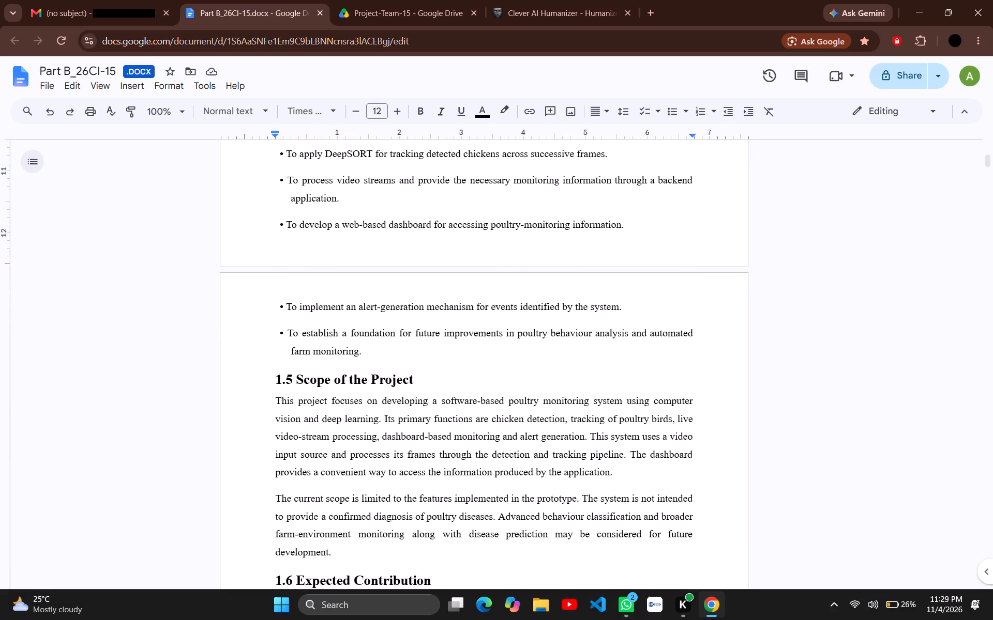
scroll(401, 540, "down", 2)
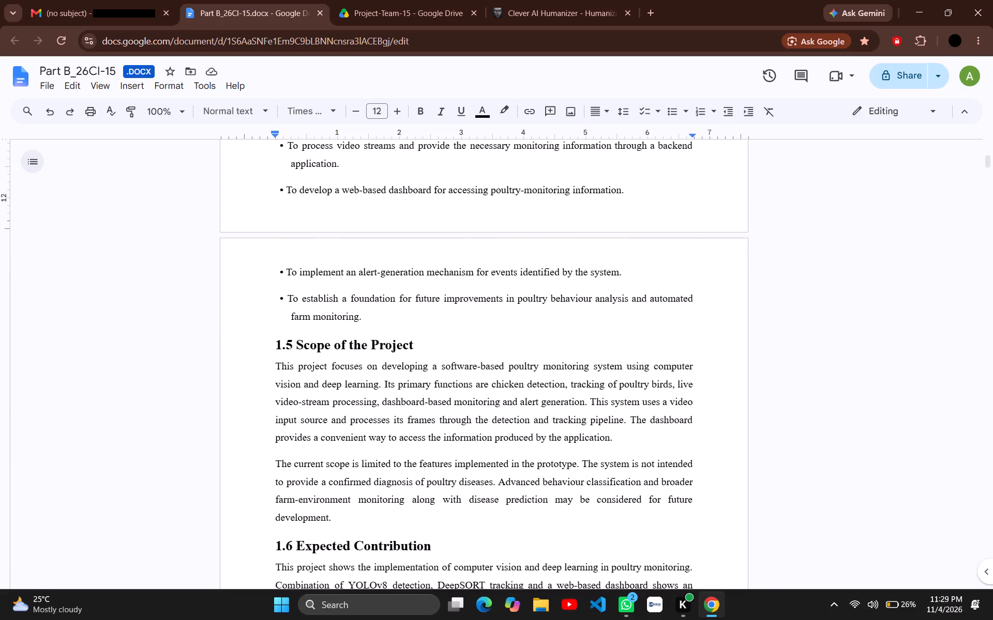
scroll(401, 540, "down", 2)
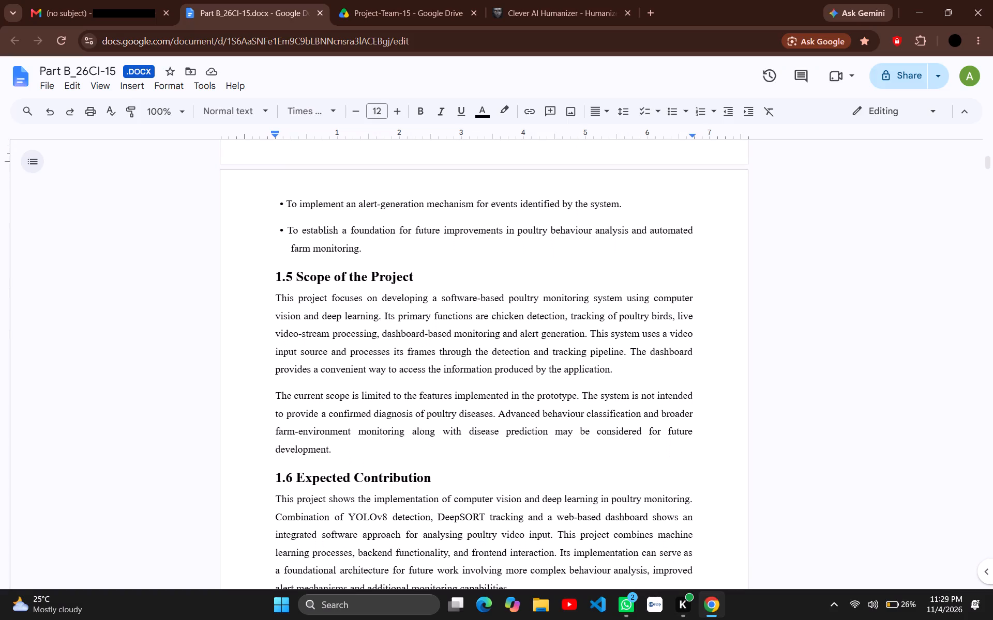
scroll(401, 540, "down", 2)
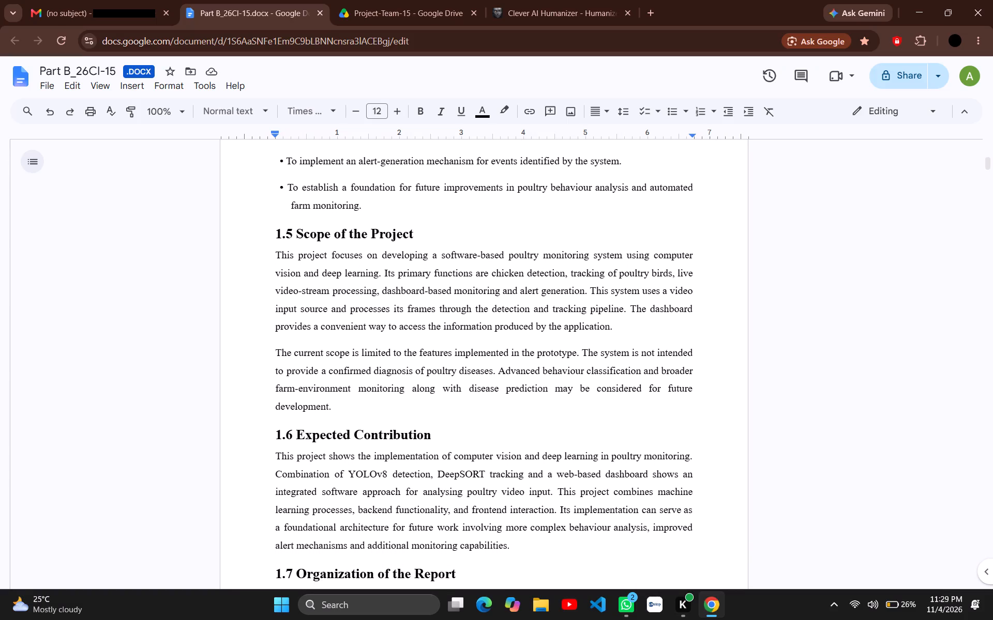
scroll(401, 540, "down", 2)
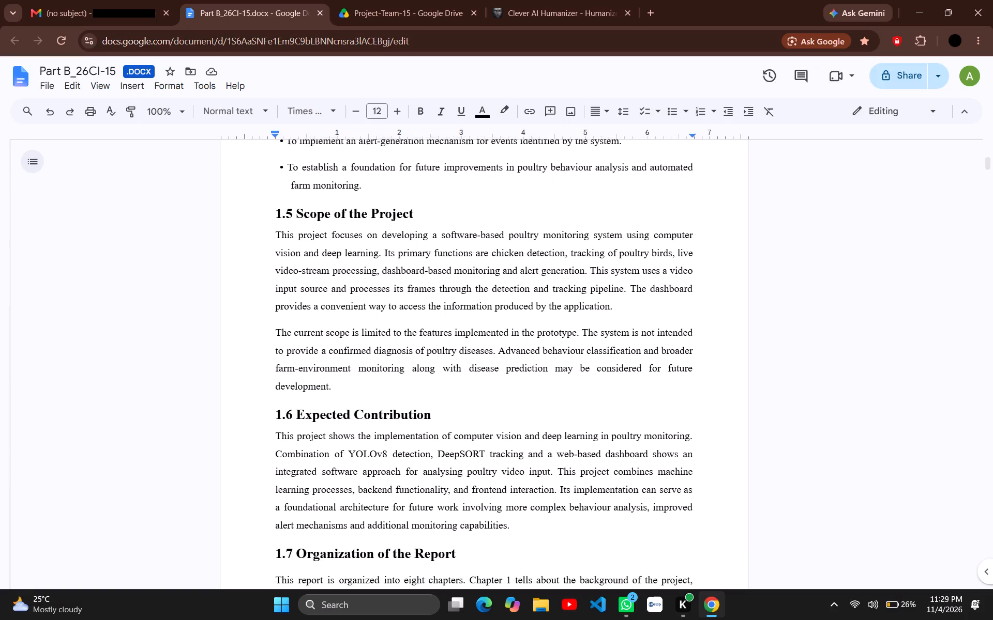
scroll(401, 540, "down", 2)
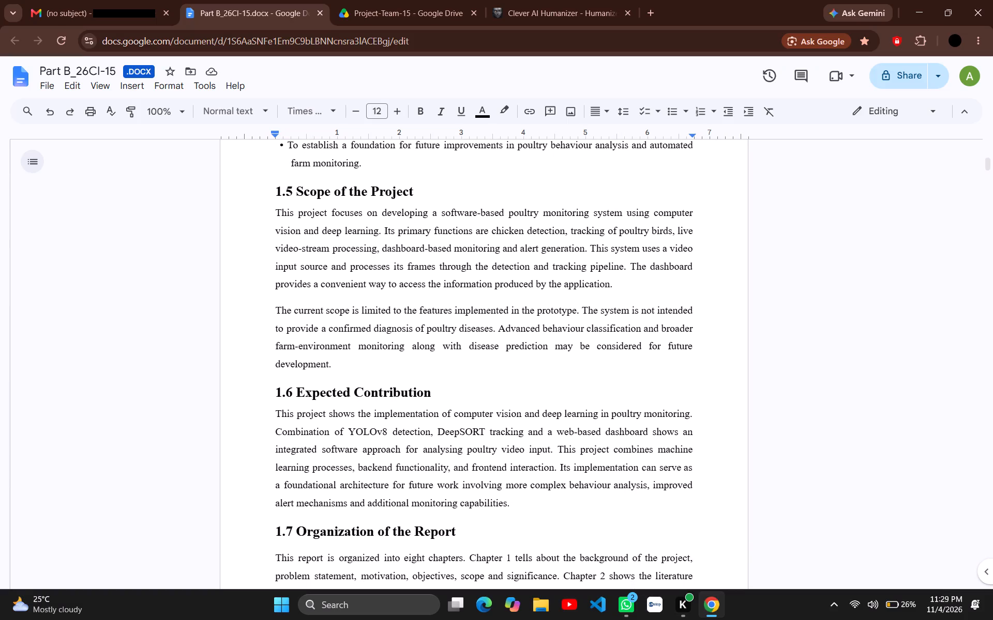
scroll(401, 540, "down", 2)
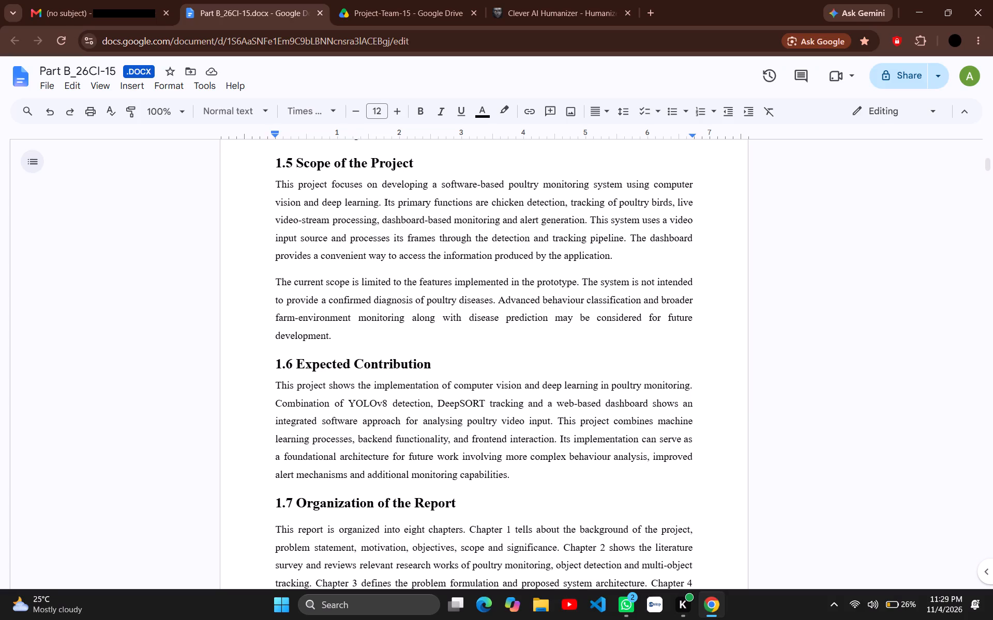
scroll(401, 540, "down", 1)
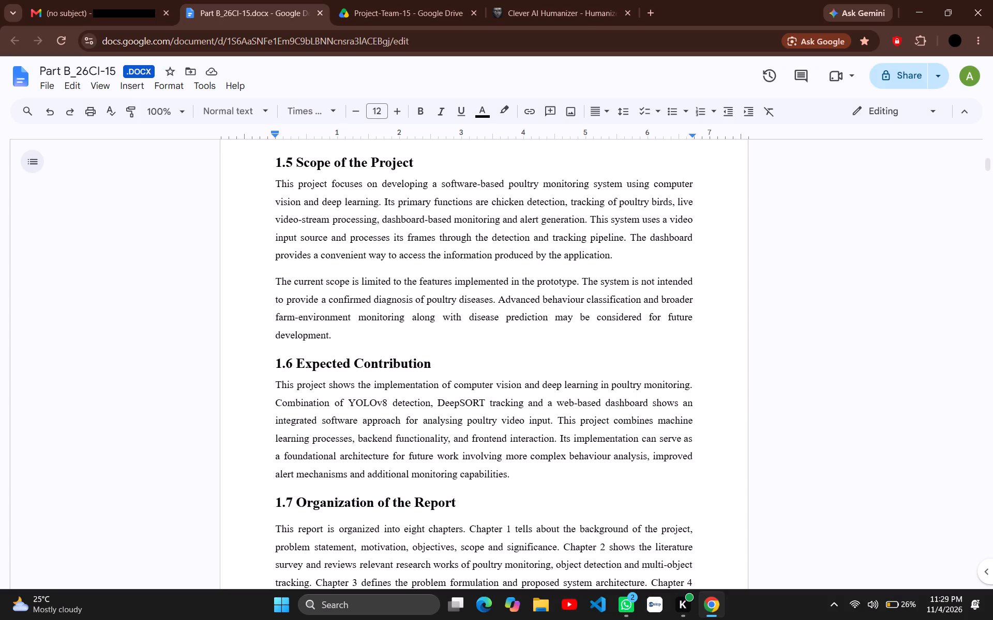
scroll(401, 540, "down", 1)
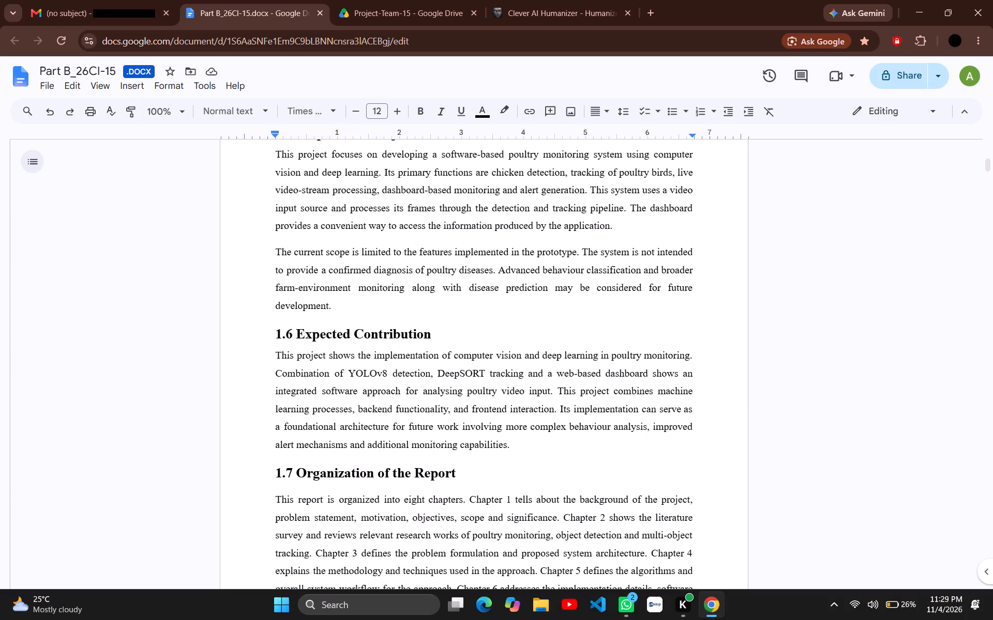
scroll(401, 540, "down", 1)
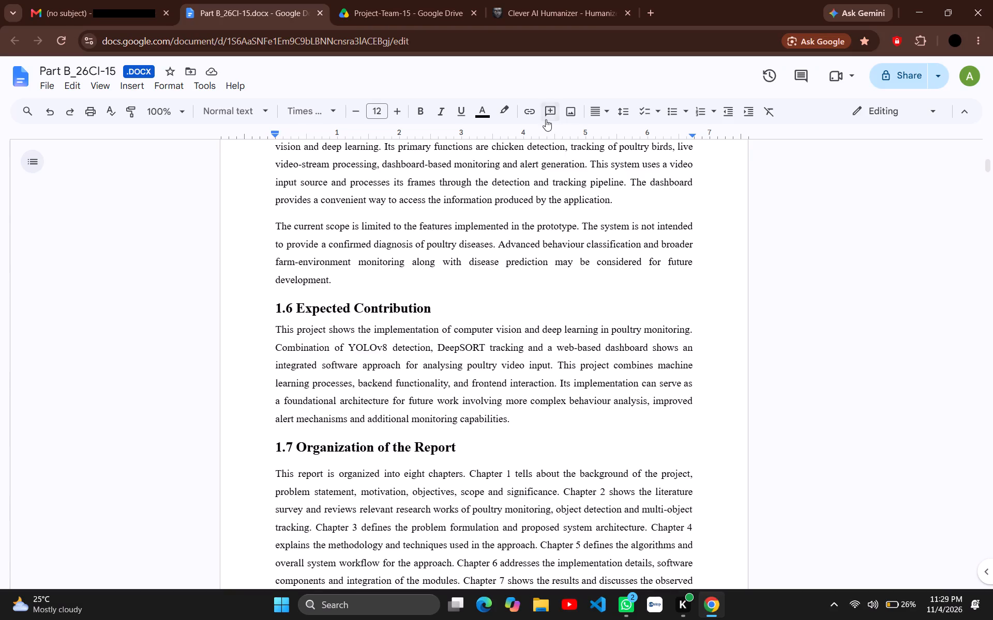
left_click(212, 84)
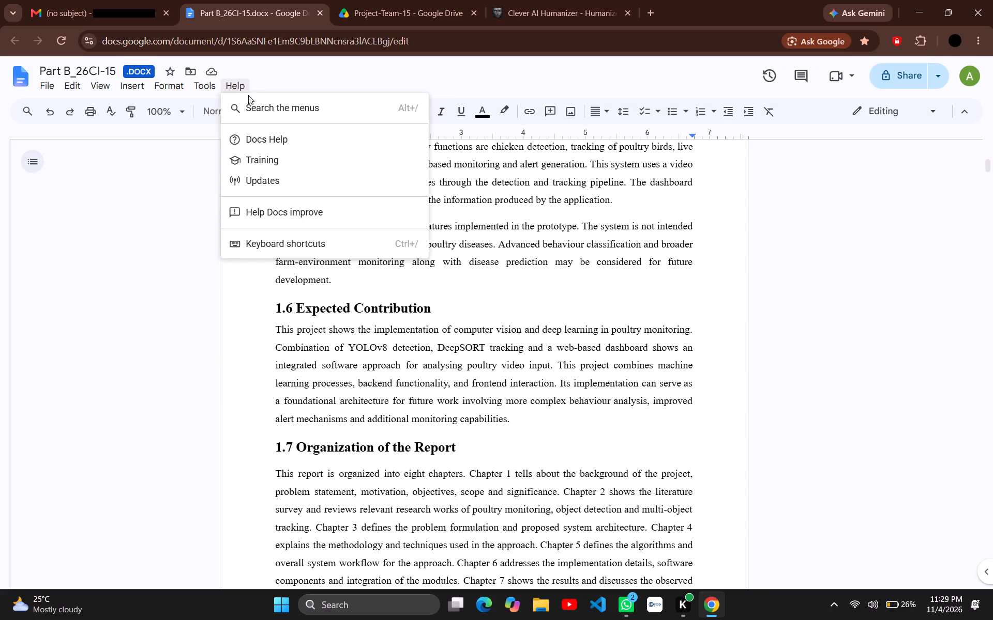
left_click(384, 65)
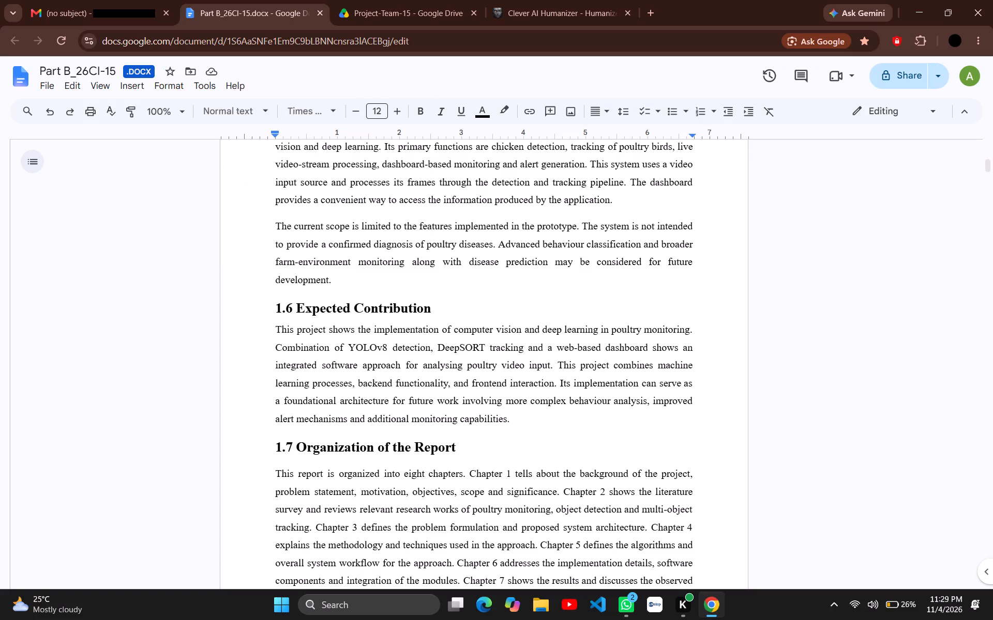
Read sections 1.6 Expected Contribution and 1.7 Organization of the Report, checking for the reported grammar errors.
scroll(360, 322, "down", 1)
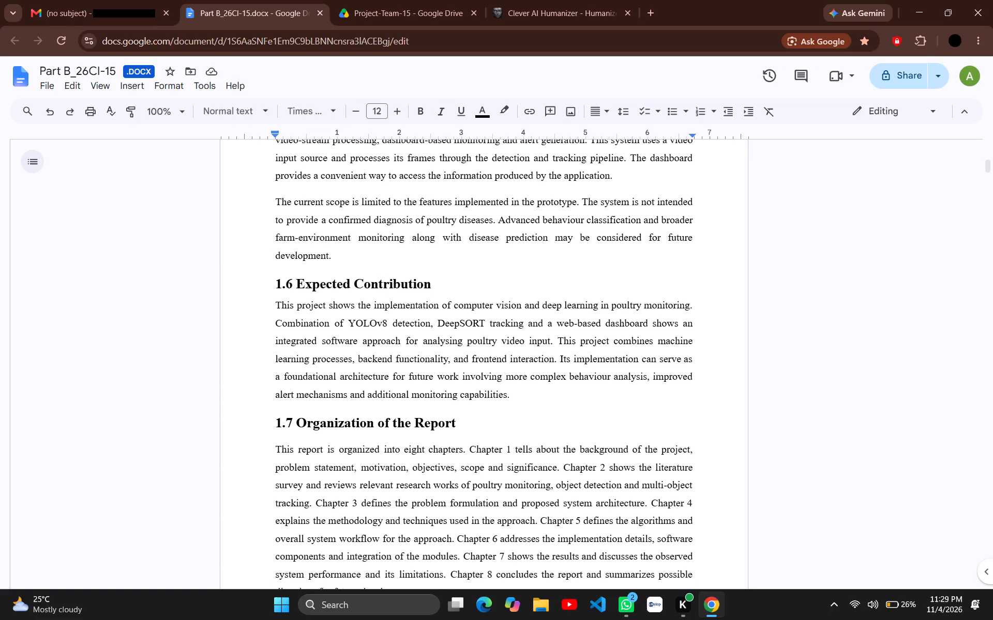
scroll(360, 322, "down", 1)
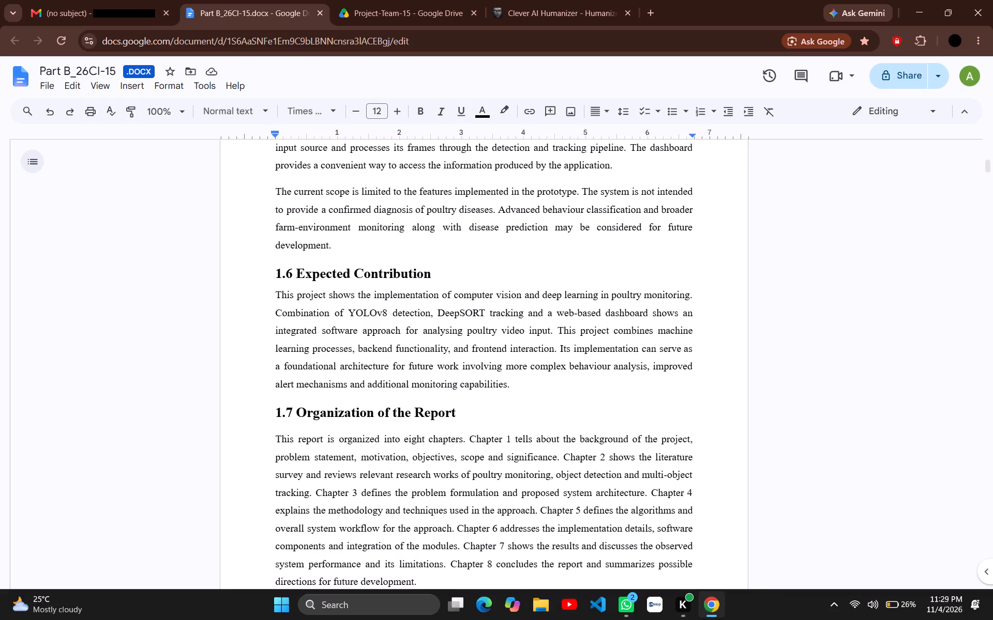
scroll(417, 397, "down", 2)
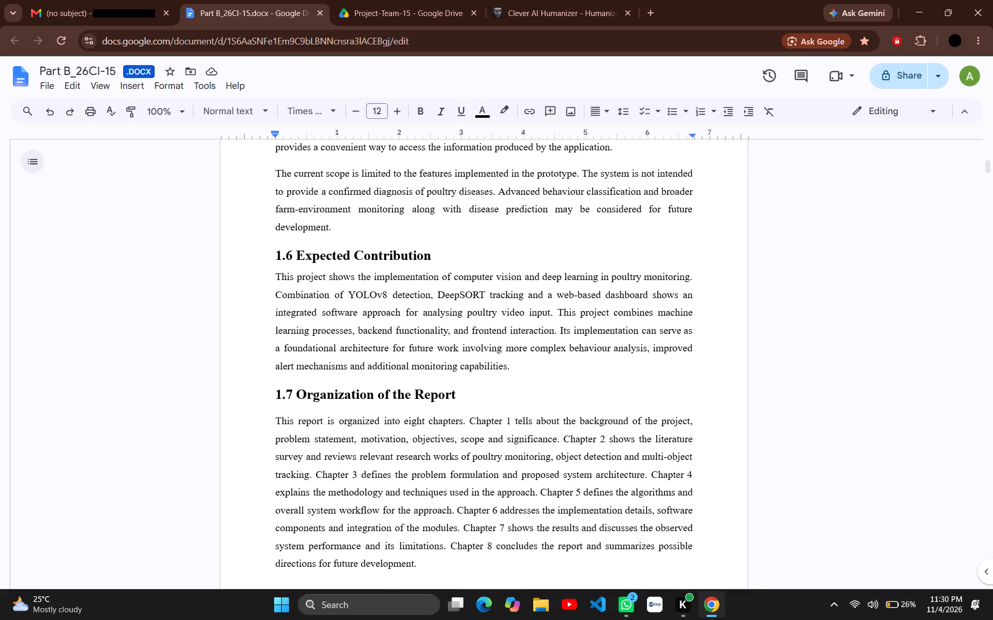
scroll(417, 397, "down", 2)
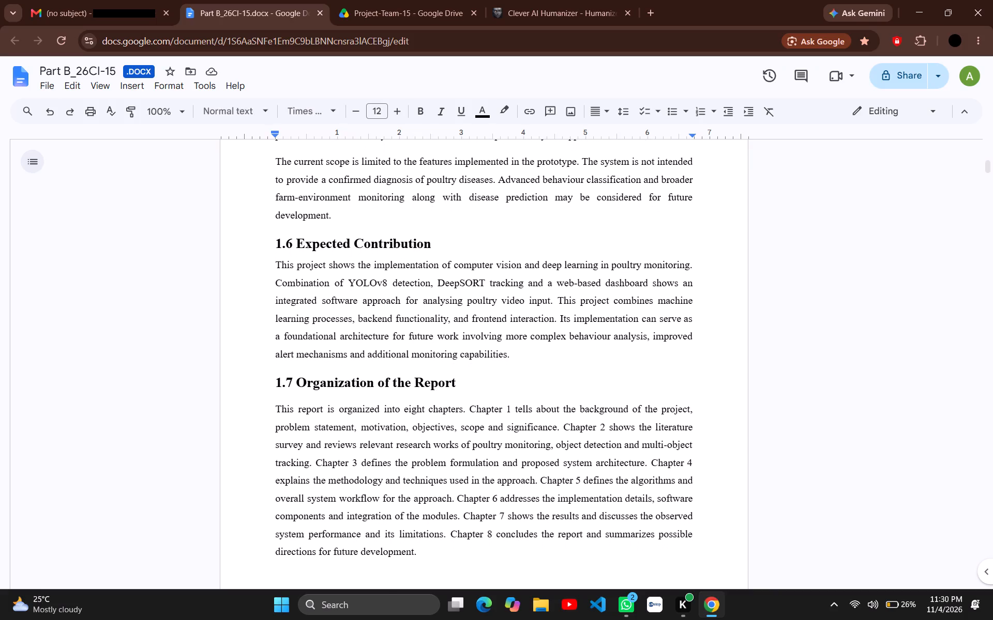
scroll(417, 397, "down", 2)
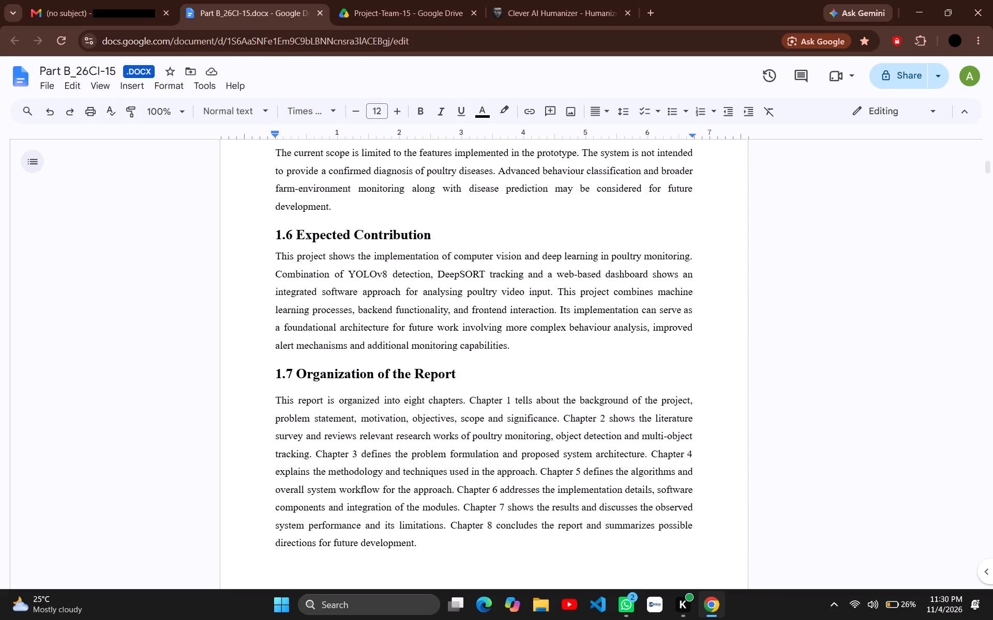
scroll(417, 397, "down", 2)
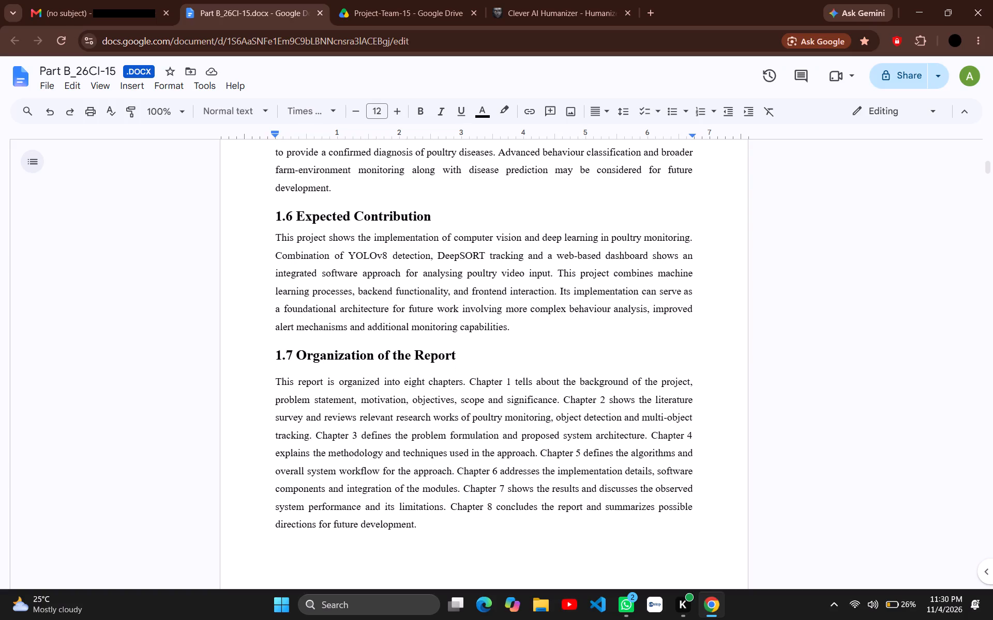
scroll(417, 397, "down", 2)
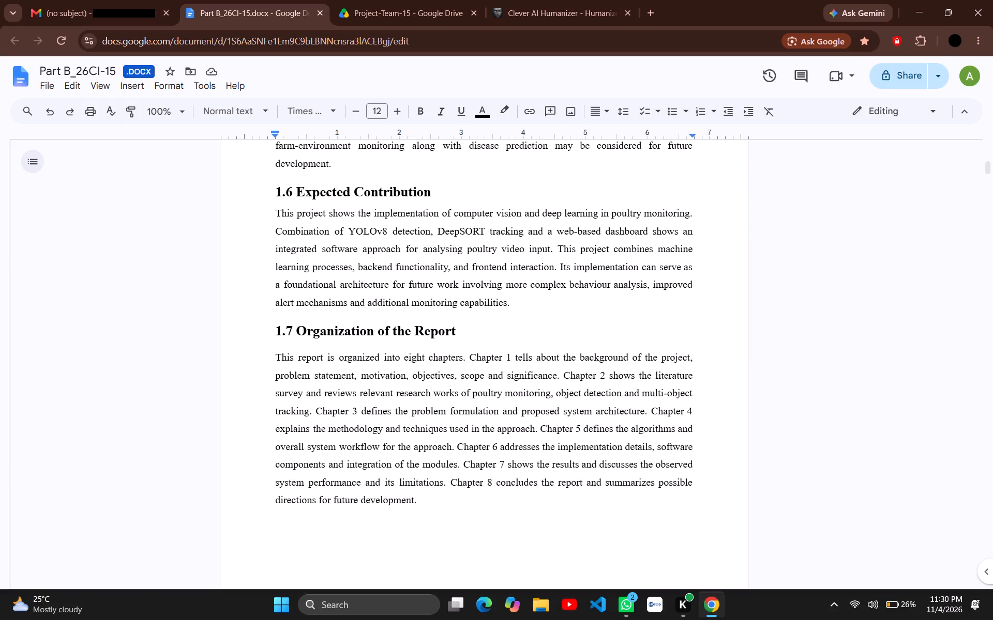
scroll(417, 397, "down", 1)
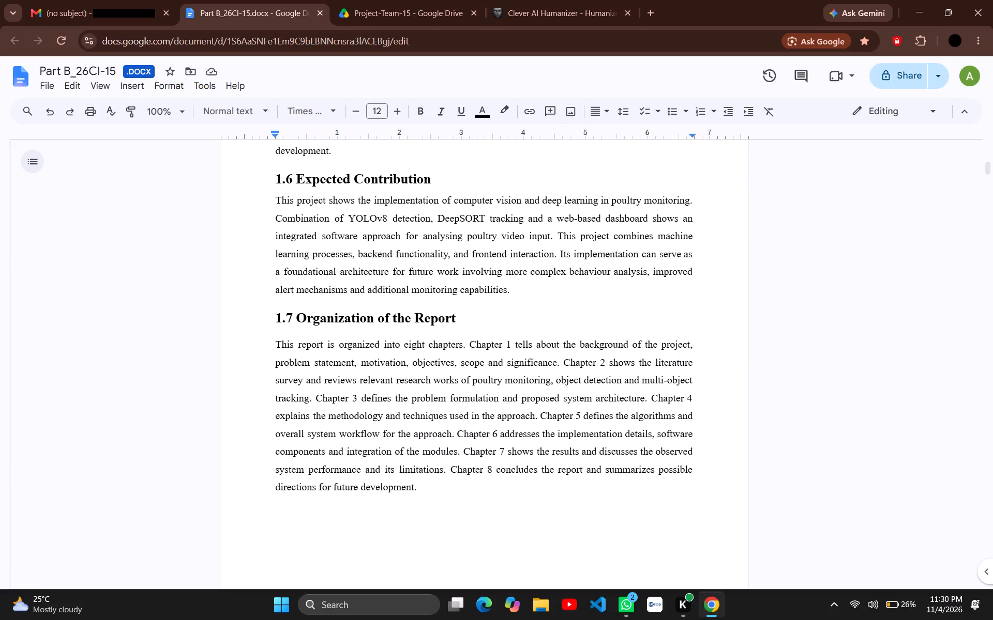
Read from section 1.7 Organization of the Report through Chapter 2's section 2.1 Introduction, checking for the reported grammar errors.
scroll(417, 397, "down", 2)
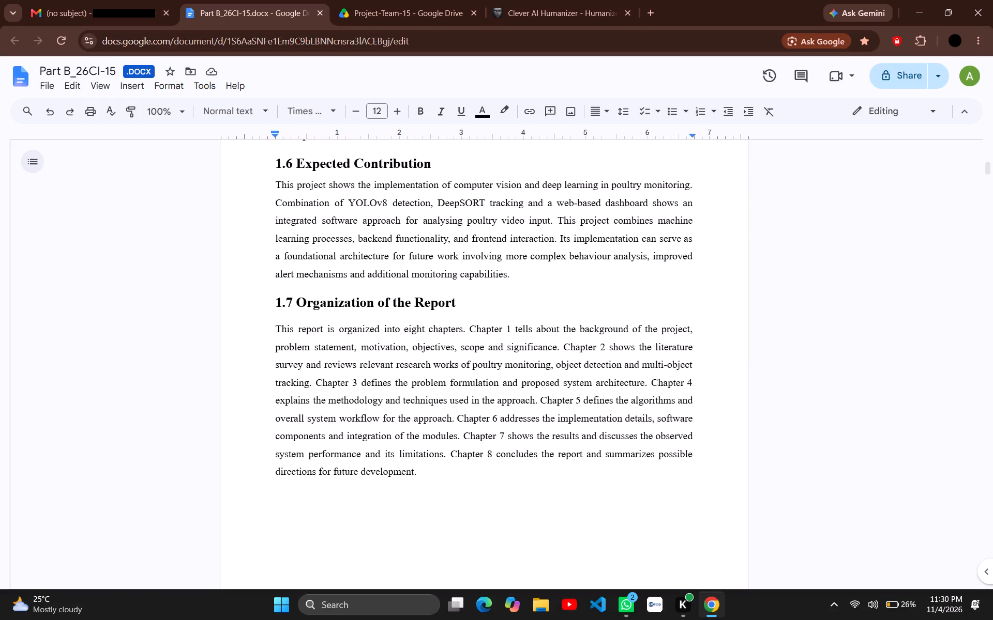
scroll(417, 397, "down", 2)
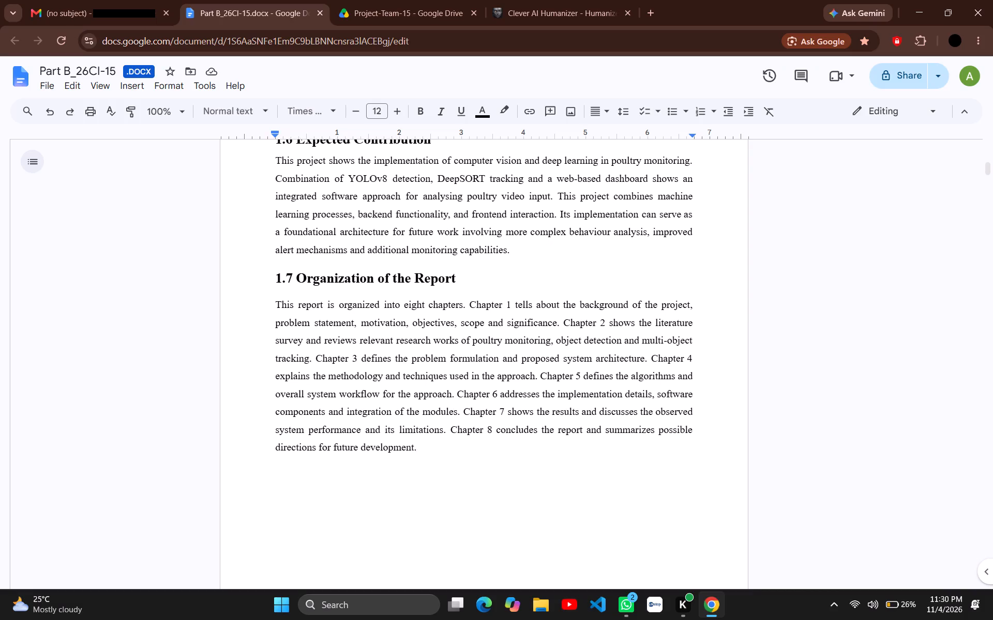
scroll(417, 397, "down", 2)
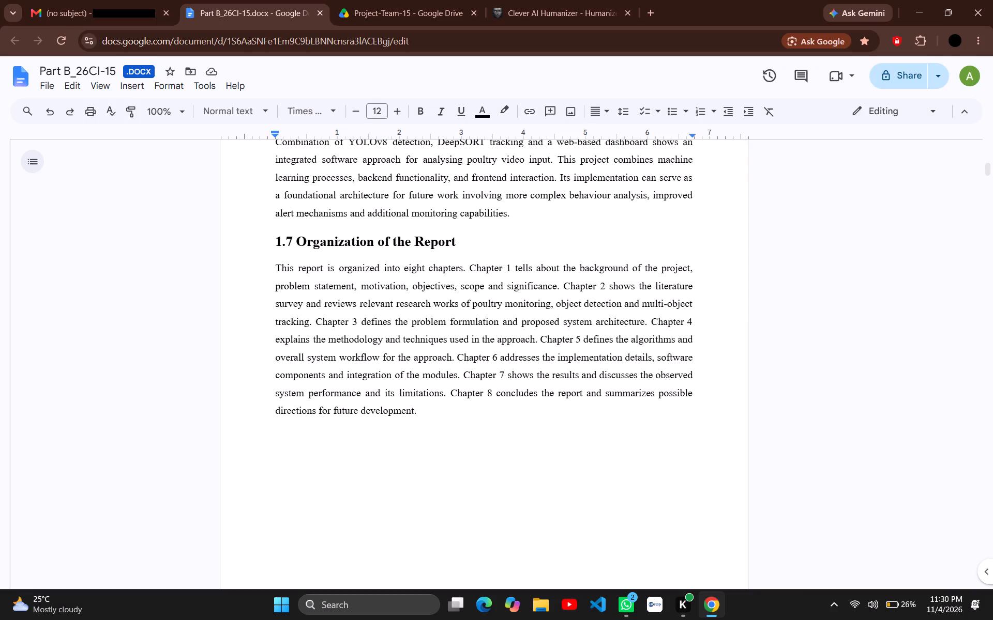
scroll(417, 397, "down", 3)
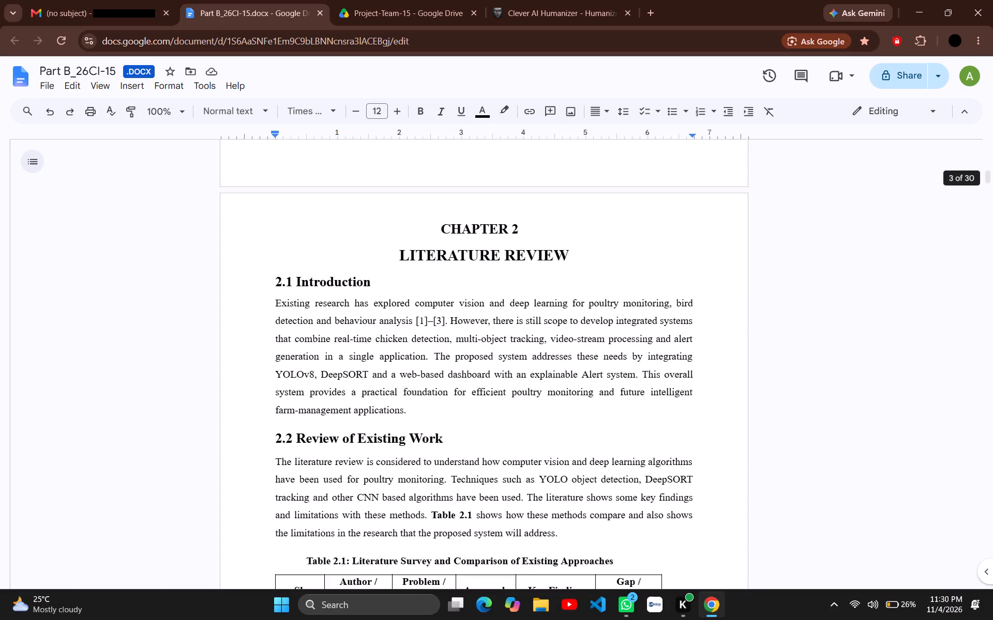
scroll(417, 397, "down", 2)
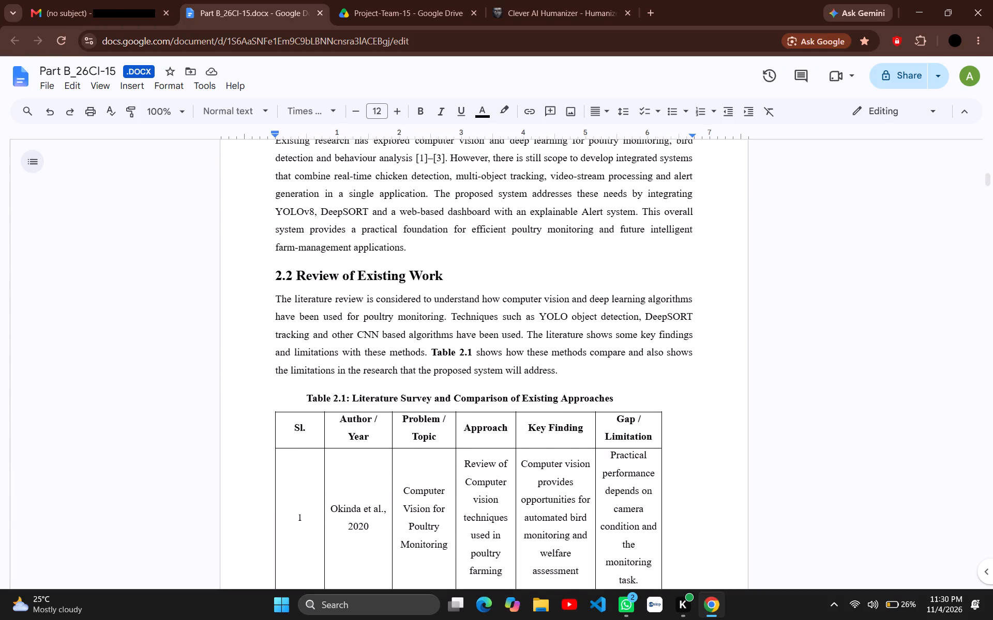
Examine section 2.2 Review of Existing Work and the headings and first rows of Table 2.1 for the reported errors.
scroll(417, 397, "down", 1)
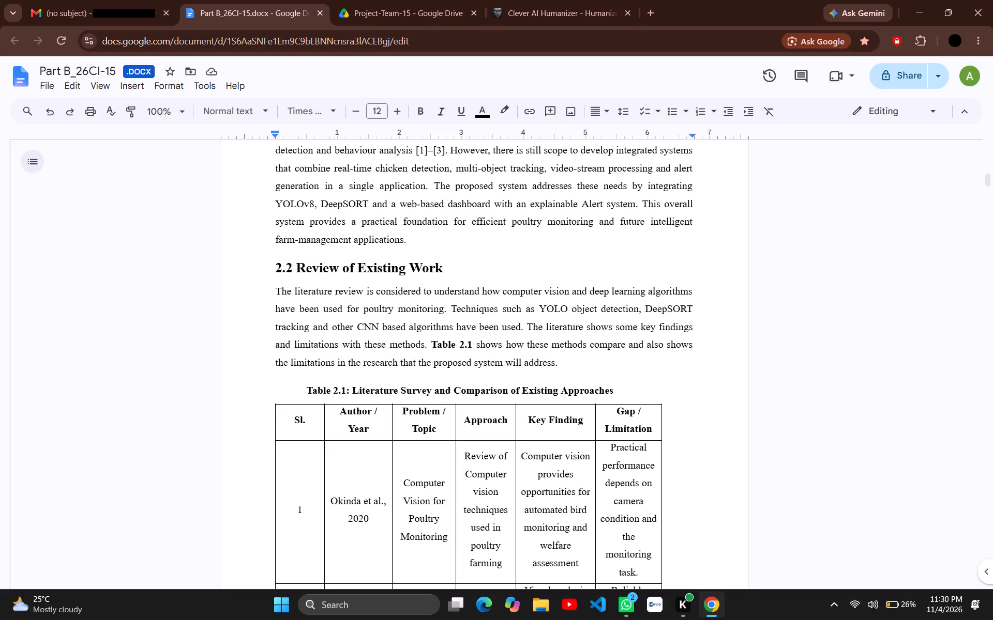
scroll(440, 371, "down", 1)
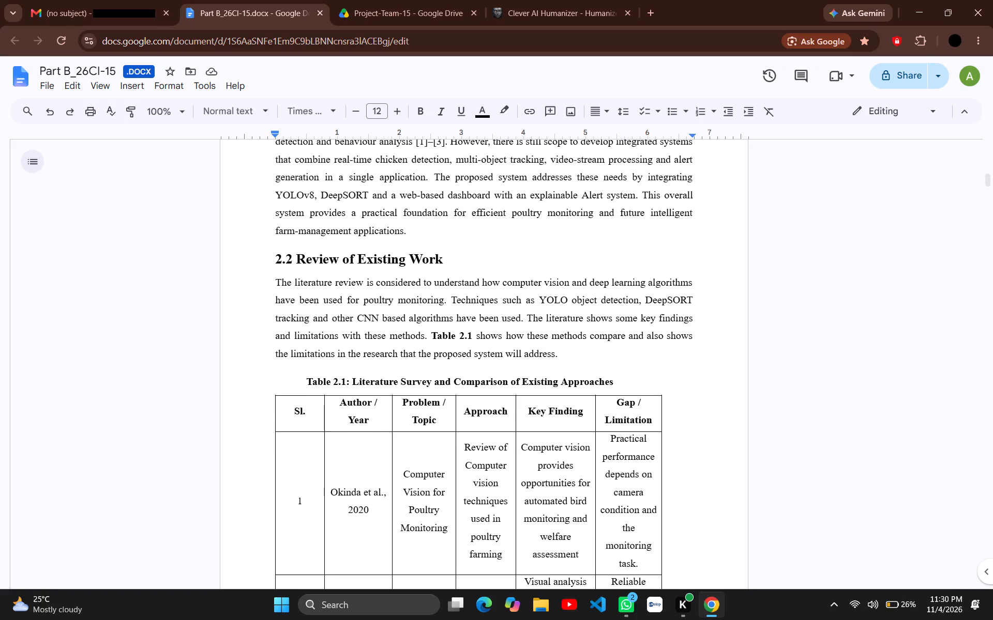
scroll(440, 371, "down", 1)
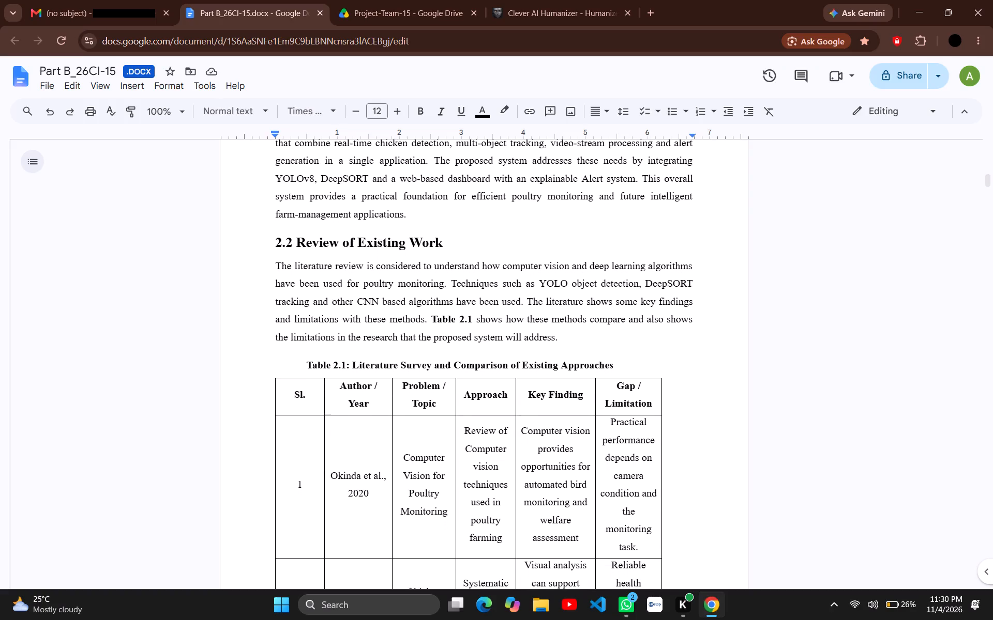
scroll(440, 371, "down", 2)
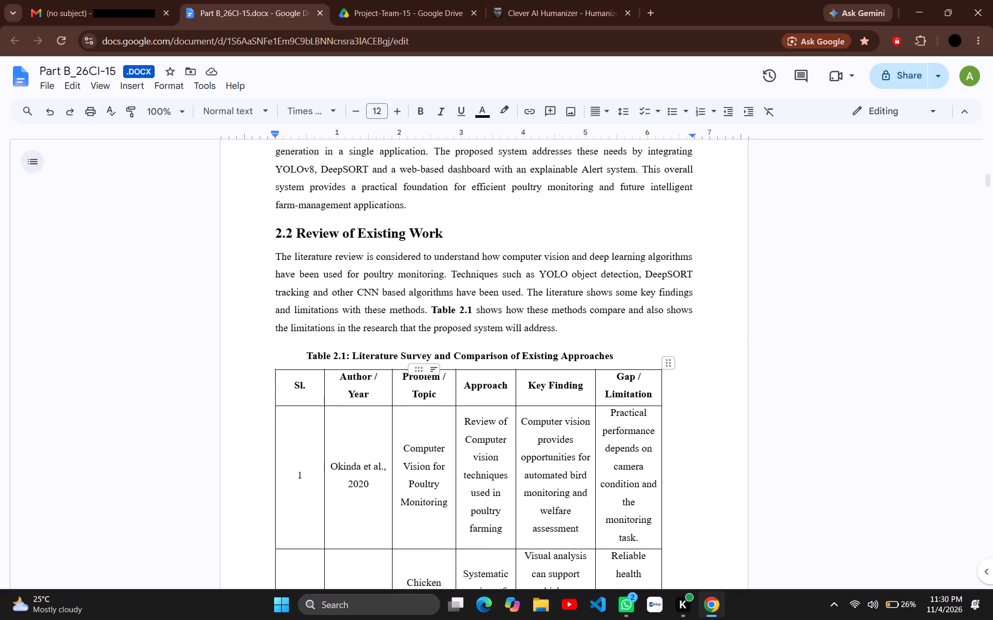
scroll(440, 371, "down", 2)
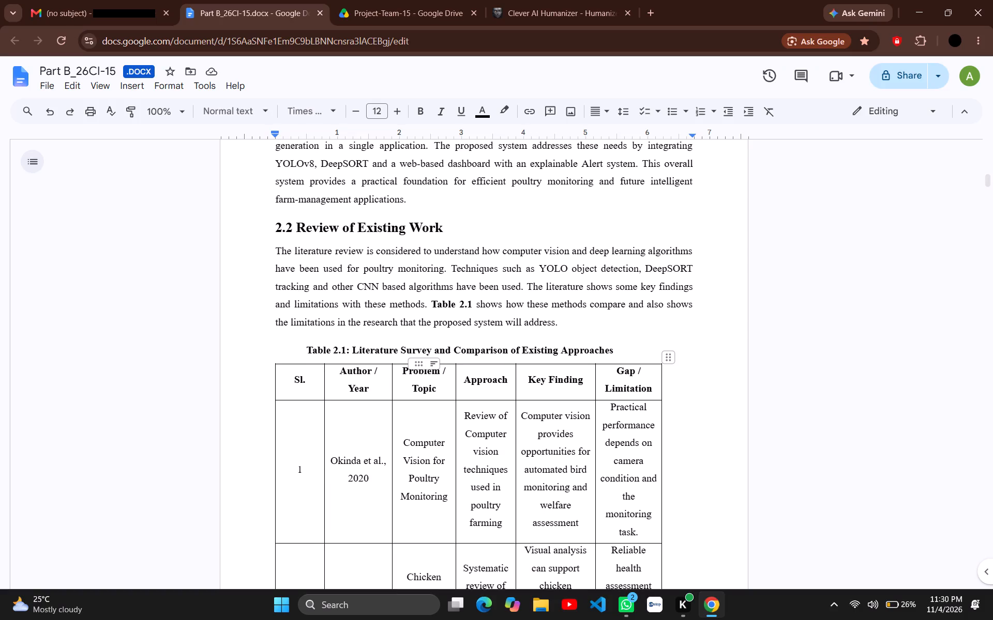
scroll(440, 371, "down", 1)
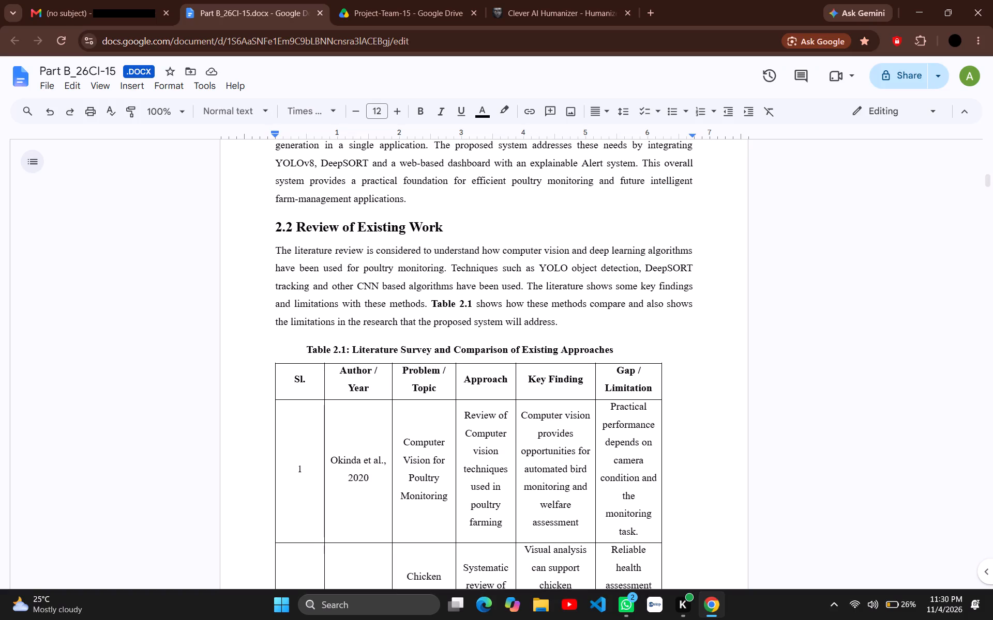
Switch to the grammar report and review its suggestion entries from line number 148 back to line number 12.
left_click(449, 0)
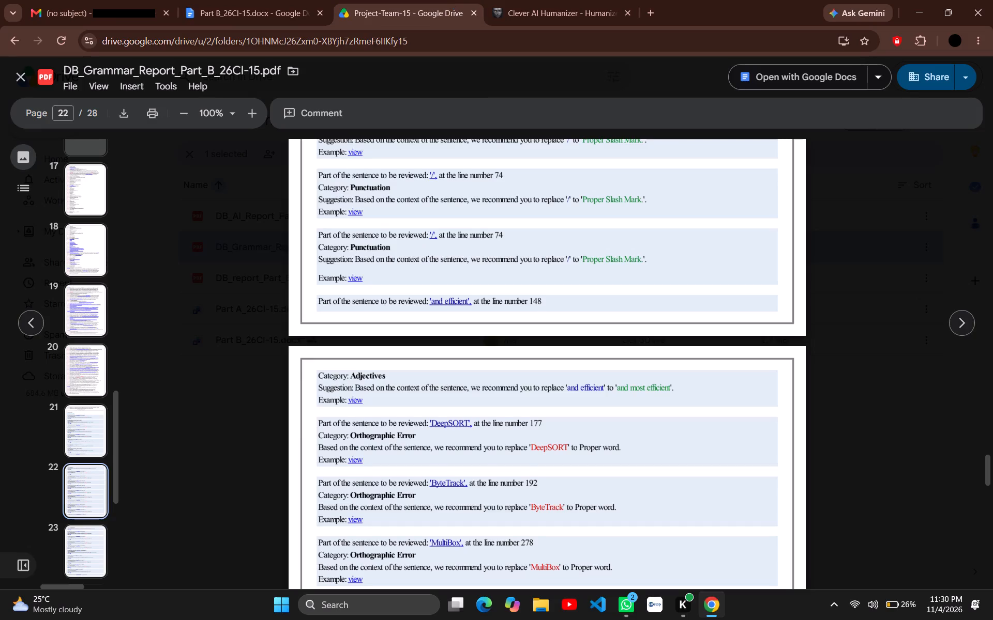
scroll(469, 292, "up", 1)
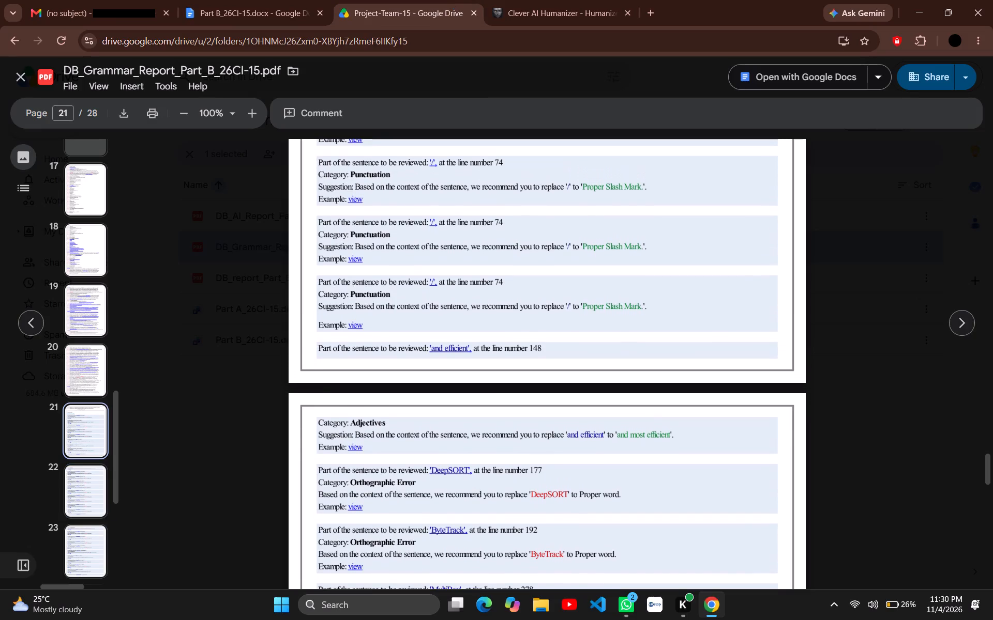
scroll(467, 308, "up", 2)
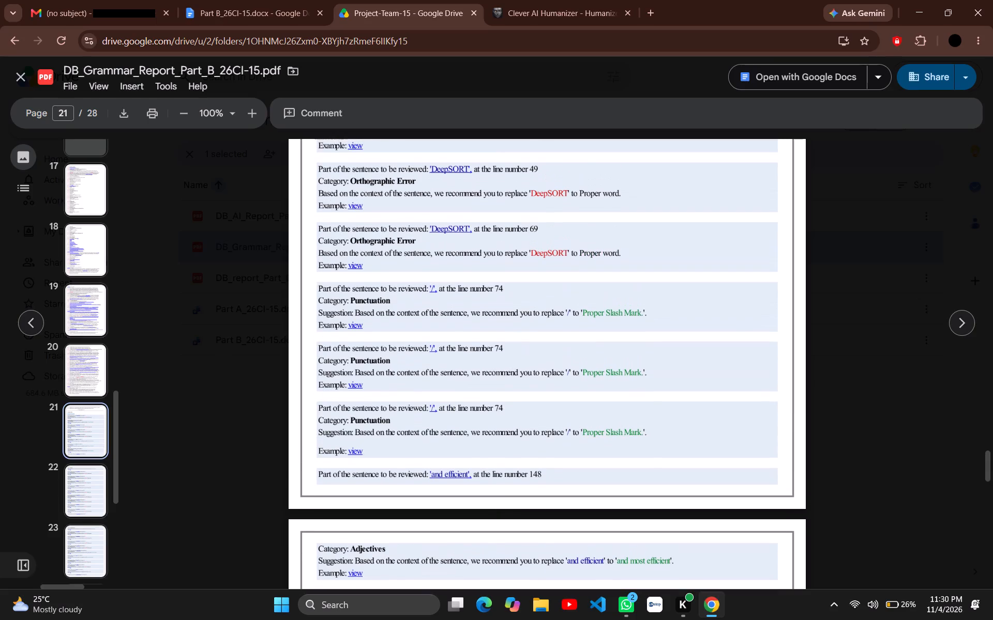
scroll(467, 308, "up", 4)
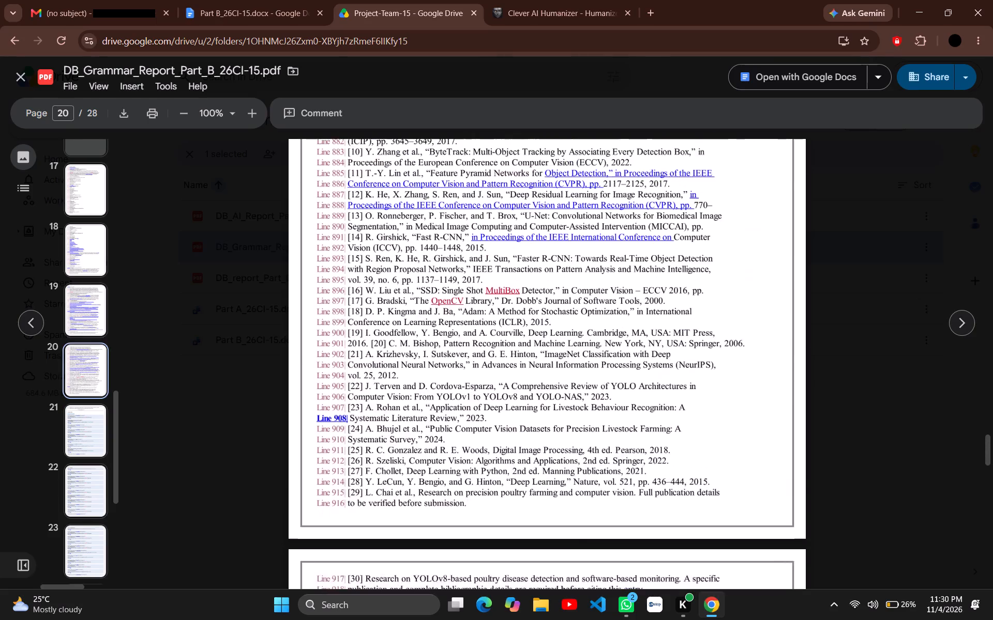
scroll(467, 308, "down", 5)
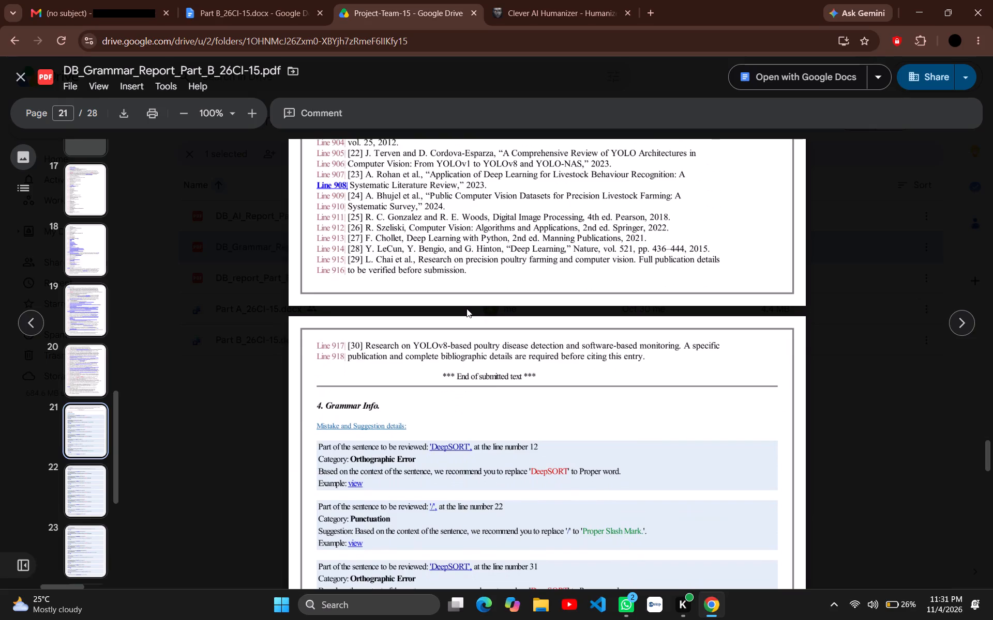
Go back through the grammar report's submitted text and examine the marked words in sections 1.6 Expected Contribution to 2.2 Review of Existing Work.
scroll(467, 308, "up", 10)
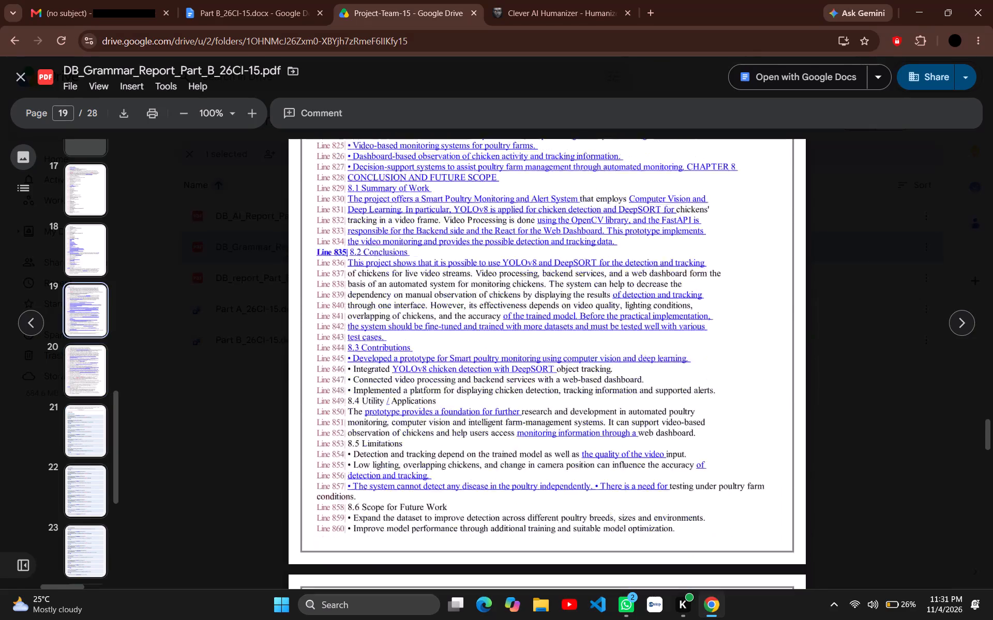
scroll(467, 308, "up", 12)
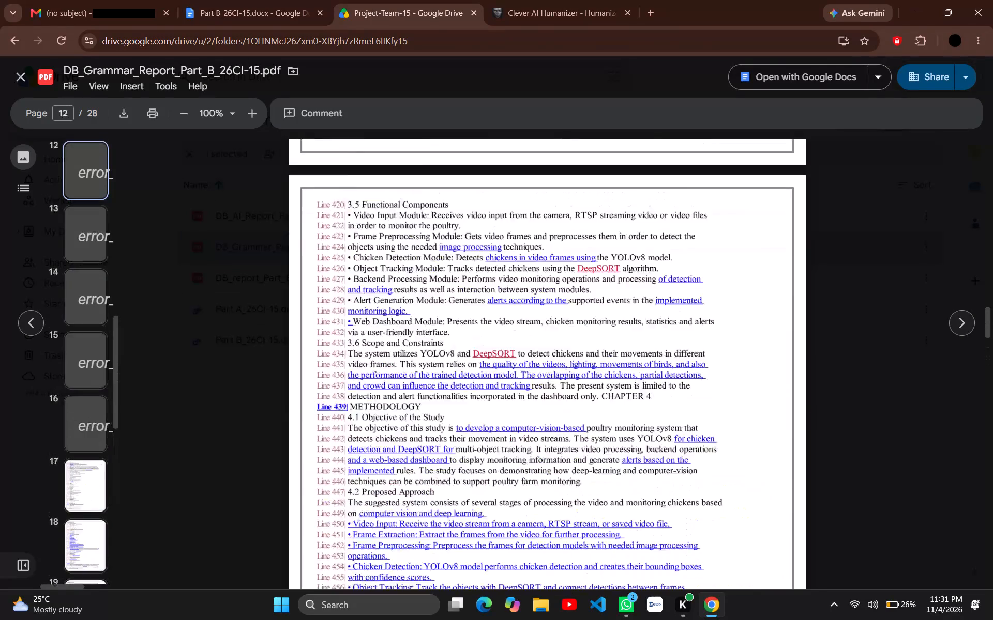
scroll(467, 308, "up", 3)
scroll(467, 308, "down", 1)
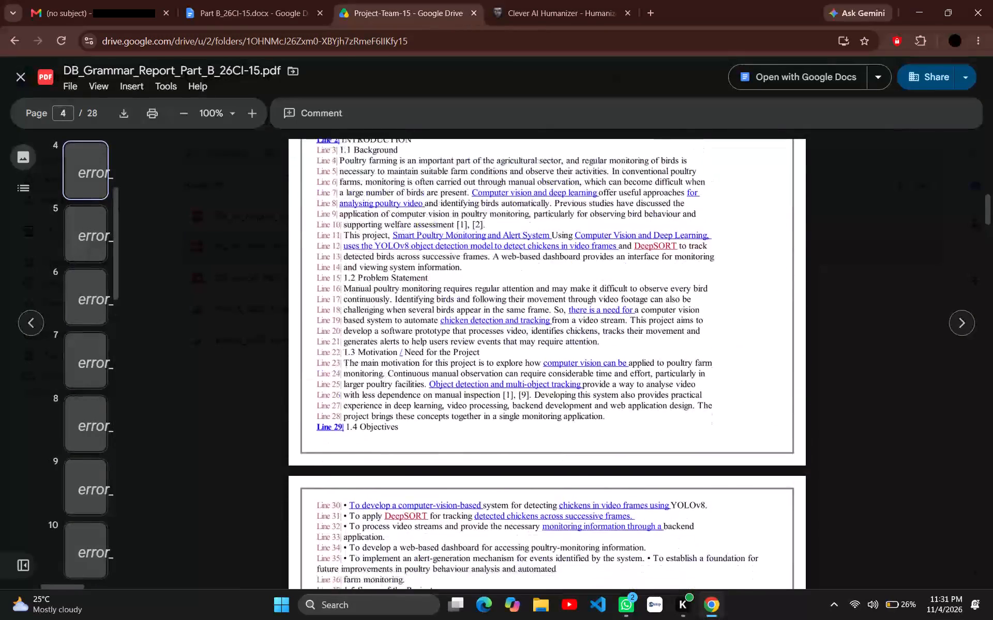
scroll(467, 308, "down", 3)
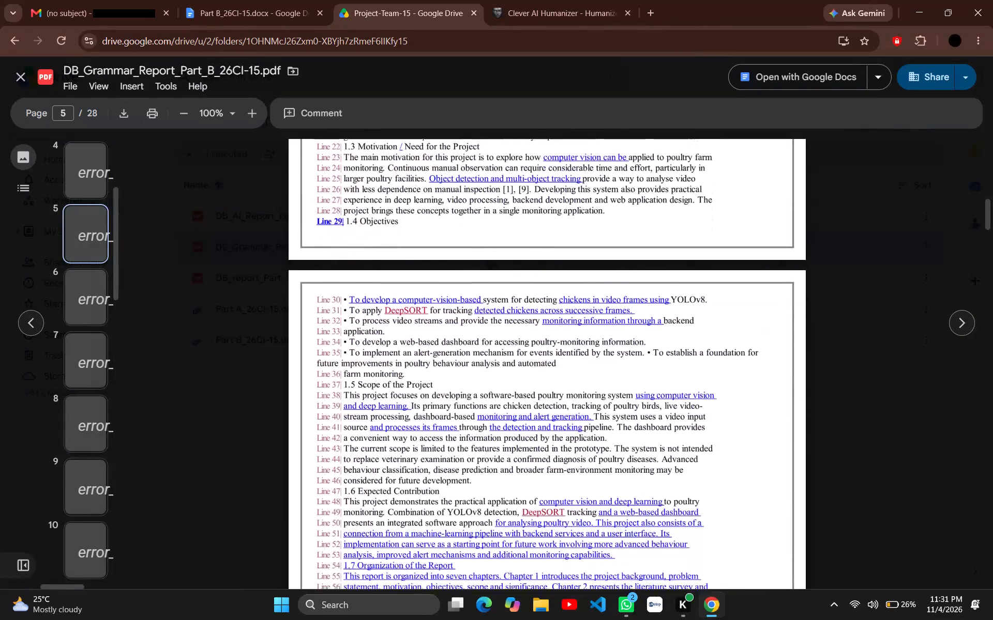
scroll(467, 308, "down", 1)
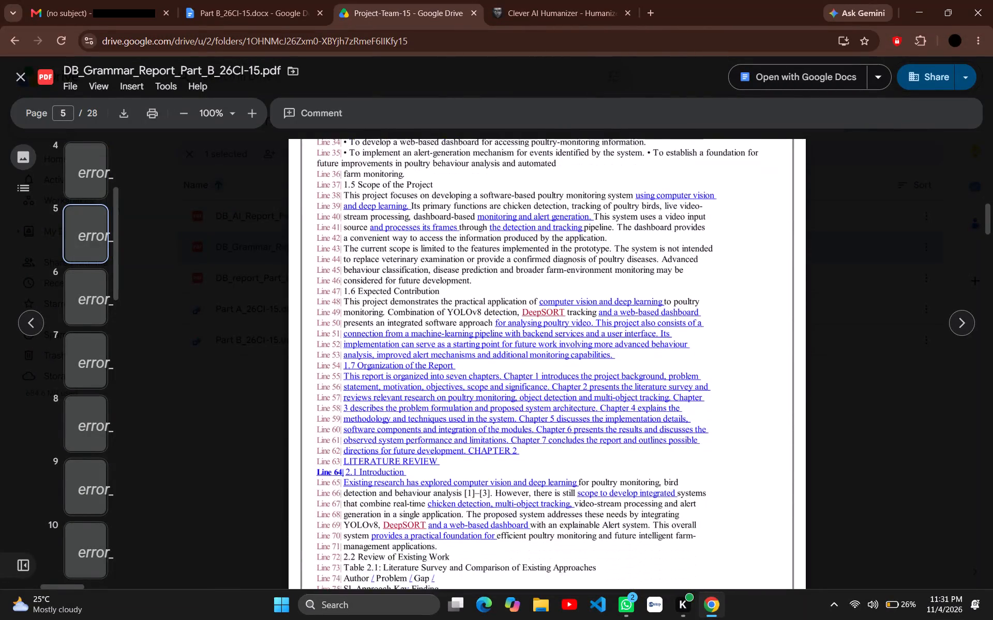
scroll(467, 308, "down", 1)
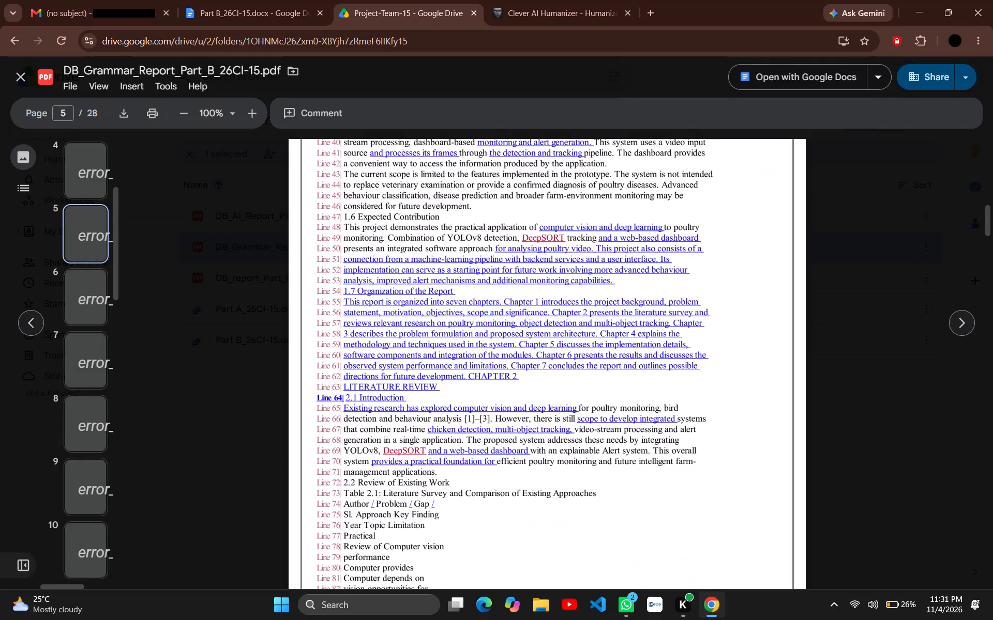
scroll(467, 308, "down", 1)
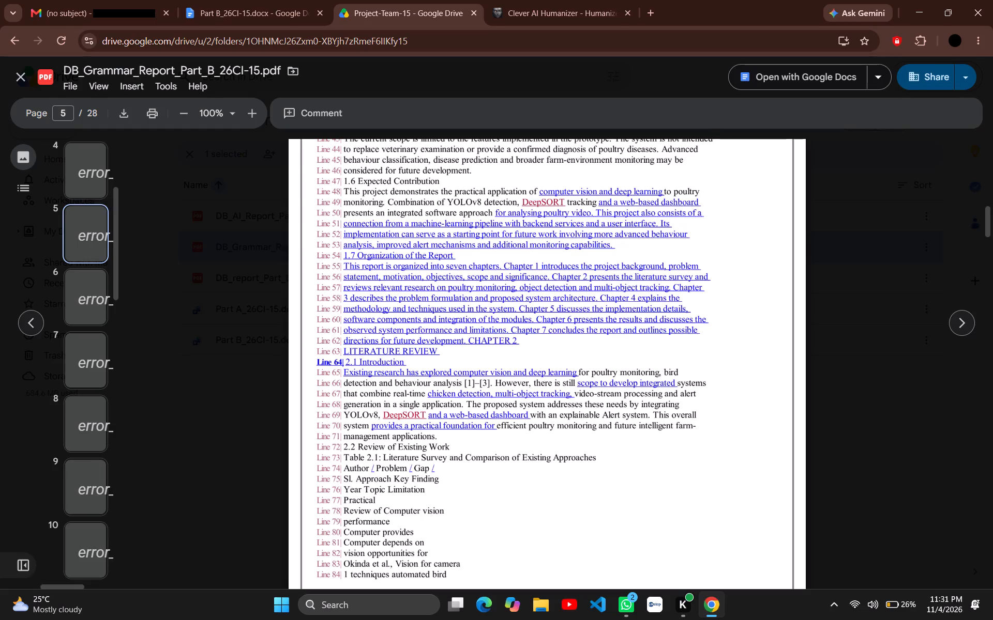
Compare the report's marked lines in sections 2.1 and 2.2 with the same sections and Table 2.1 headings in the Part B_26CI-15 document.
left_click(295, 6)
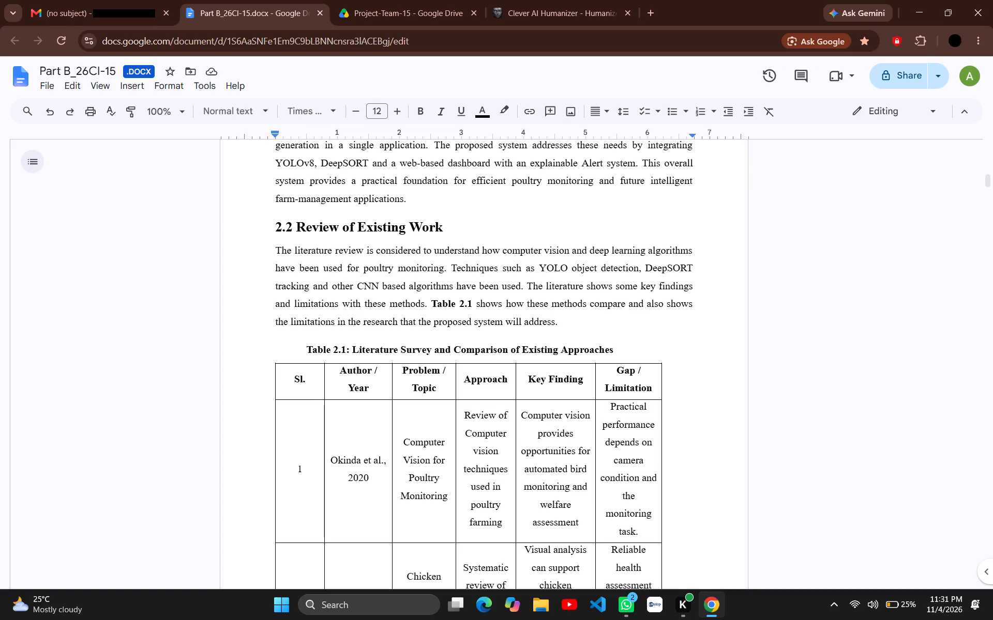
left_click(370, 0)
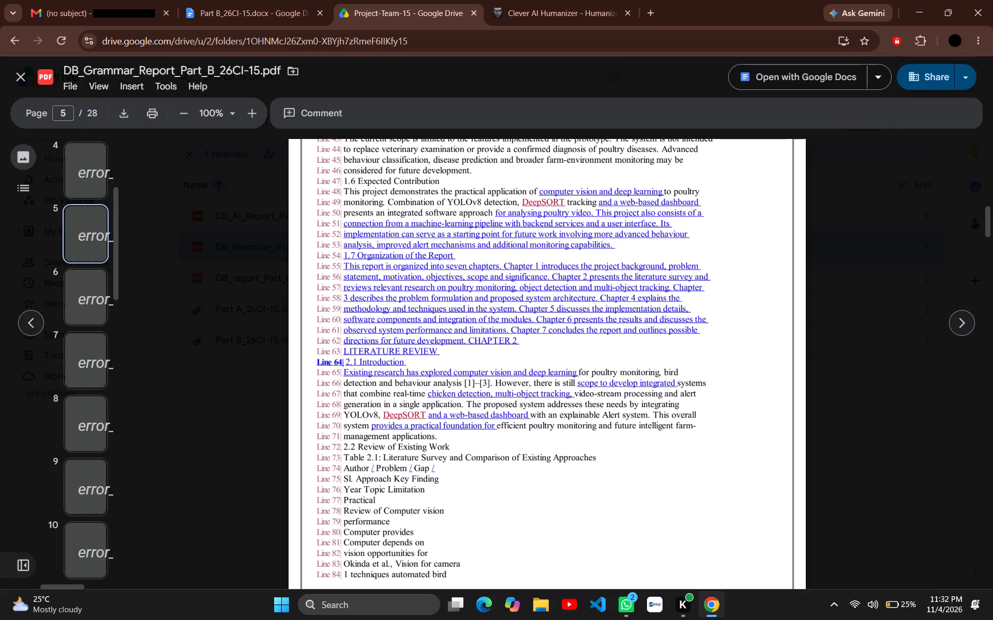
left_click(269, 0)
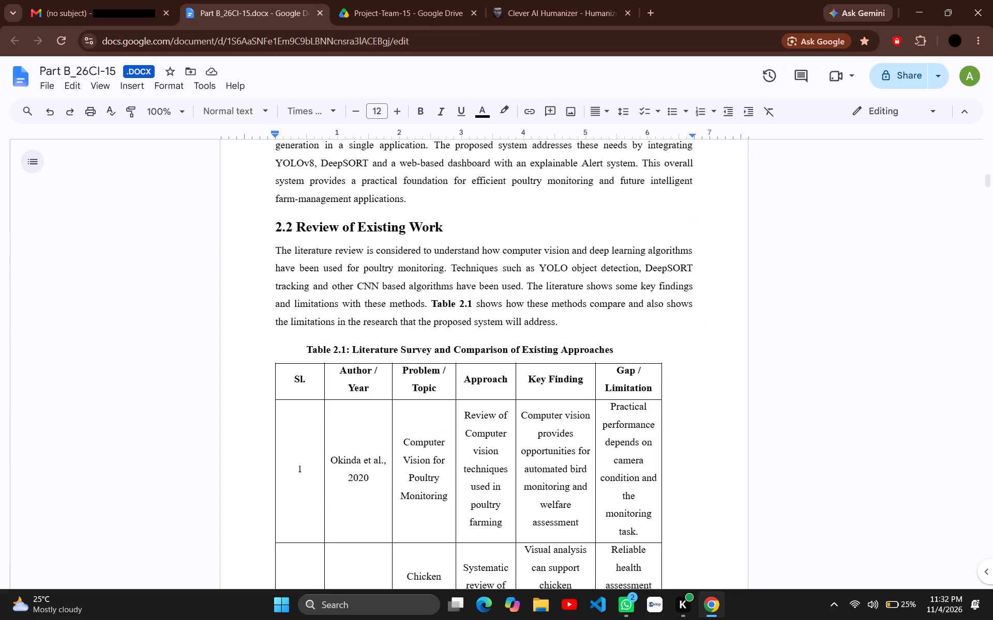
scroll(439, 317, "up", 2)
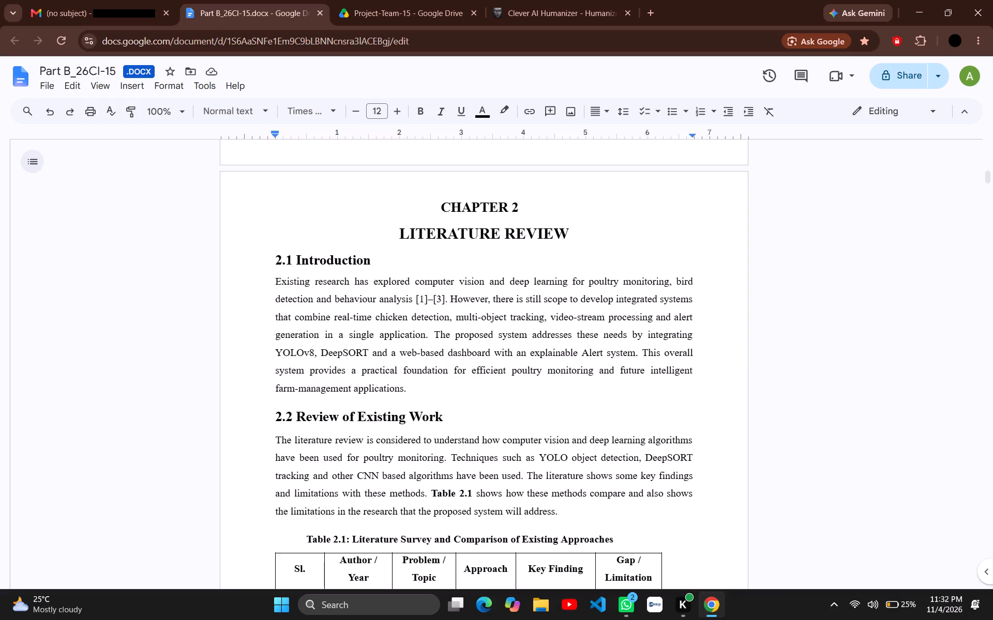
Return to the grammar report and look through its submitted text from Table 2.1 onward to the suggestion entries for lines 69 to 192.
left_click(439, 0)
scroll(532, 383, "down", 6)
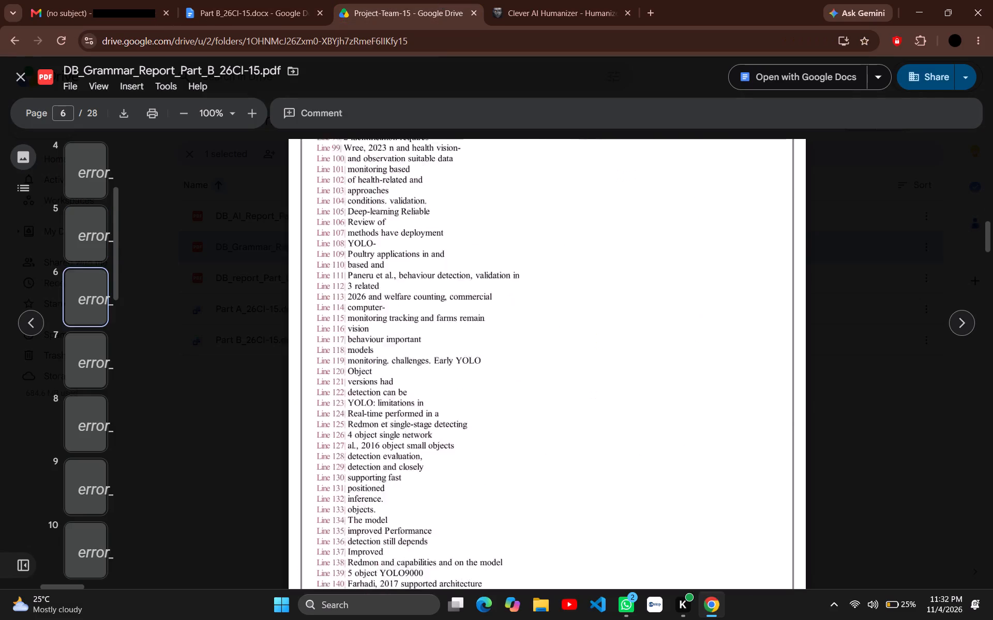
scroll(532, 383, "down", 18)
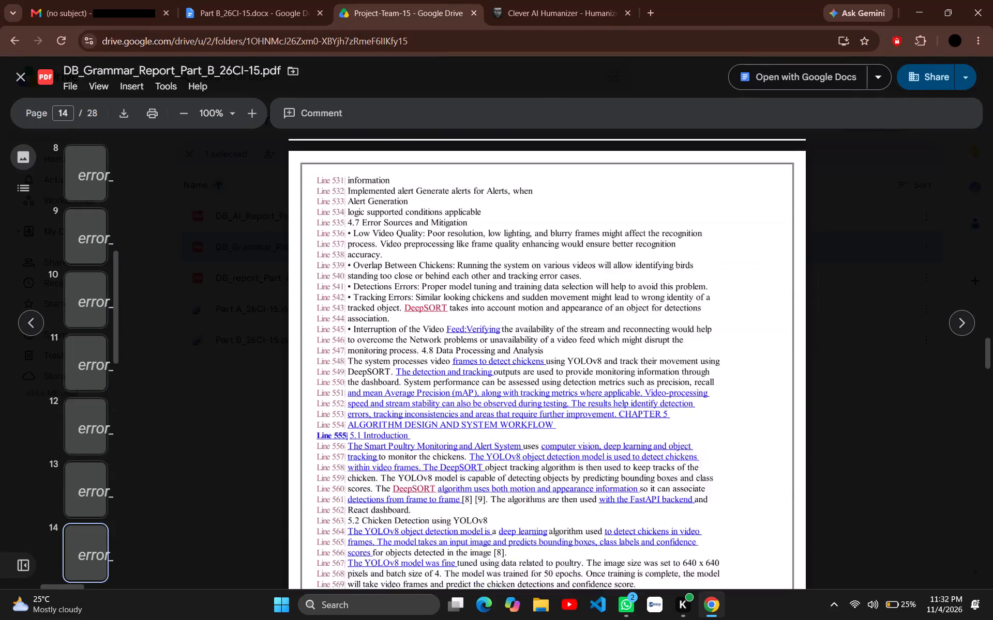
scroll(532, 383, "down", 11)
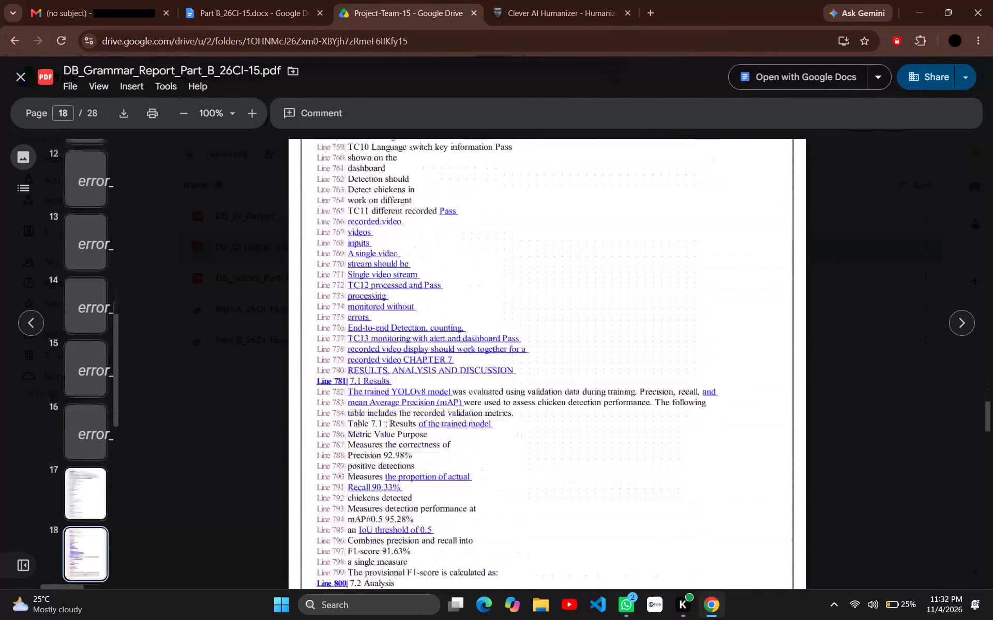
scroll(532, 383, "down", 11)
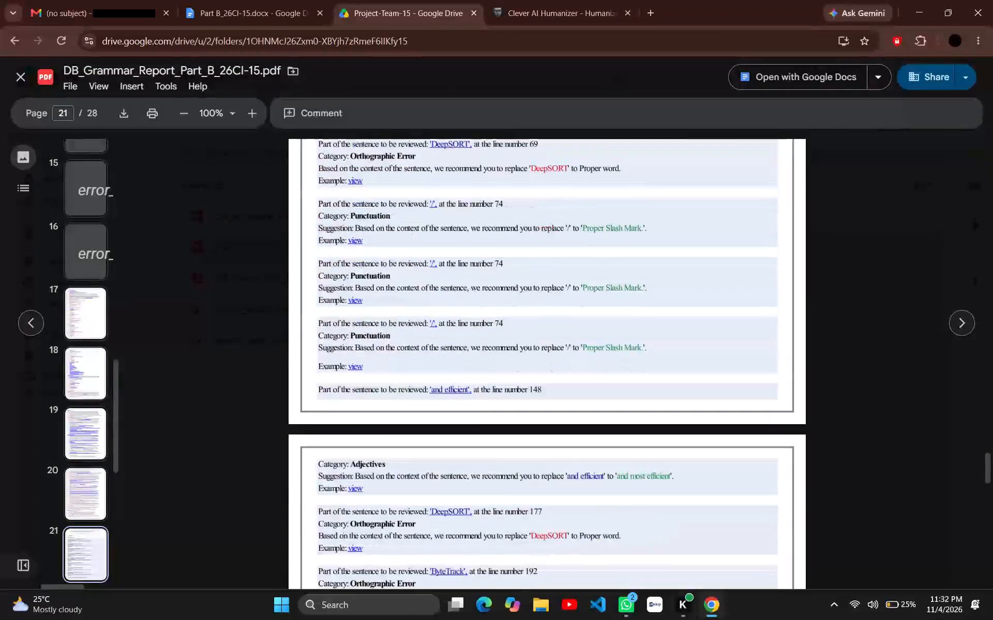
Return from the suggestion entries to the grammar report's submitted text and examine the flagged 'and efficient' at line 148 with its surrounding Table 2.1 lines.
scroll(532, 383, "up", 4)
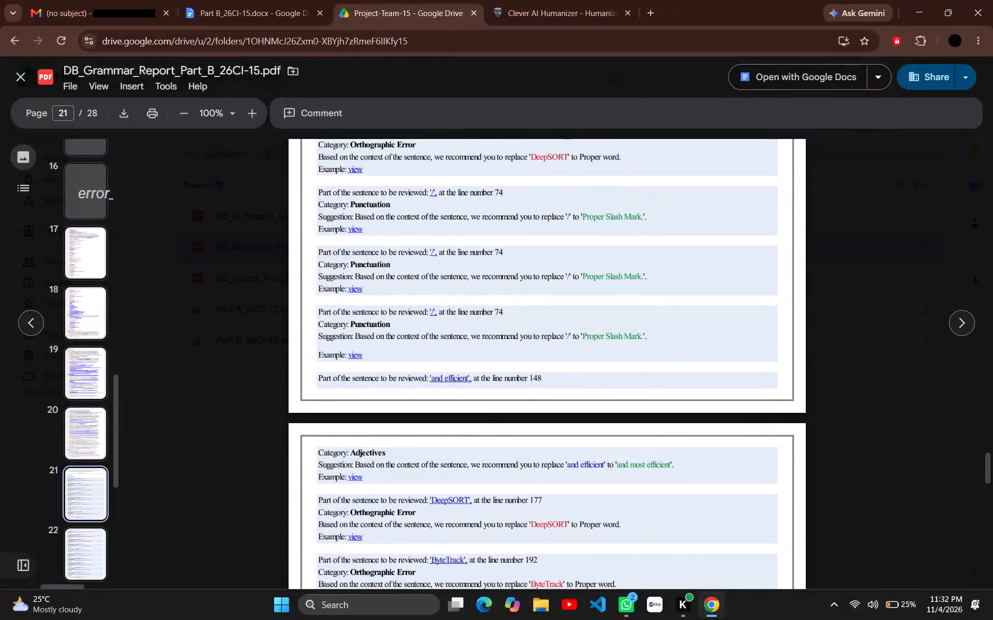
scroll(532, 383, "up", 2)
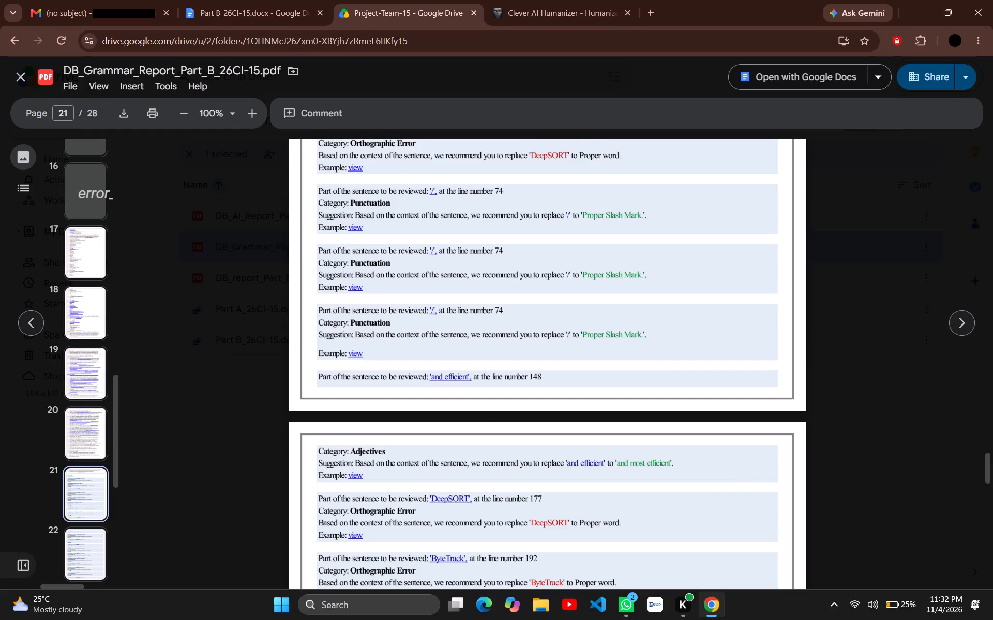
scroll(483, 433, "up", 20)
scroll(483, 433, "up", 5)
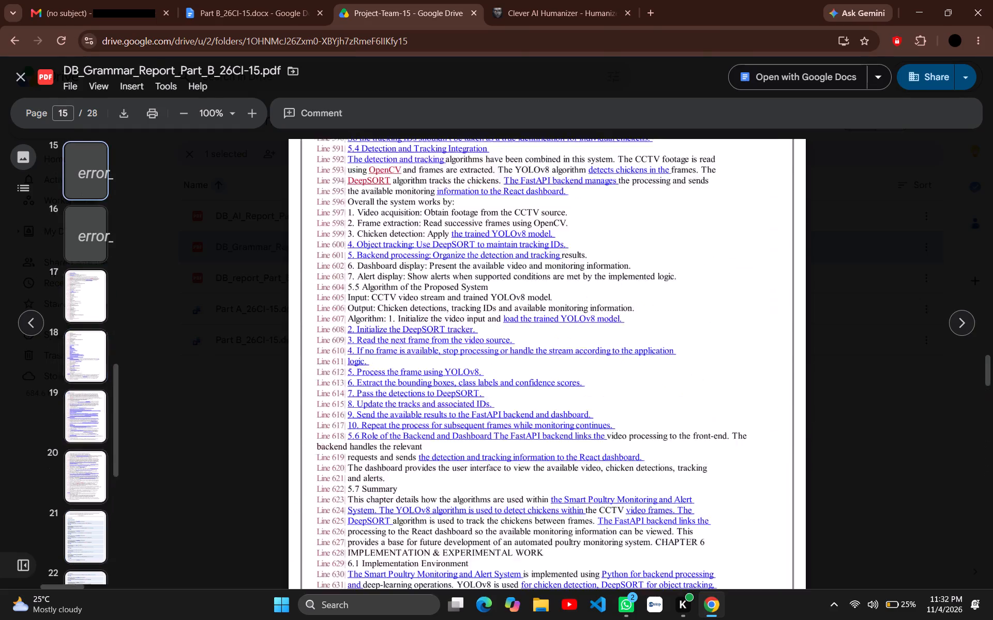
scroll(483, 433, "up", 20)
scroll(483, 433, "down", 5)
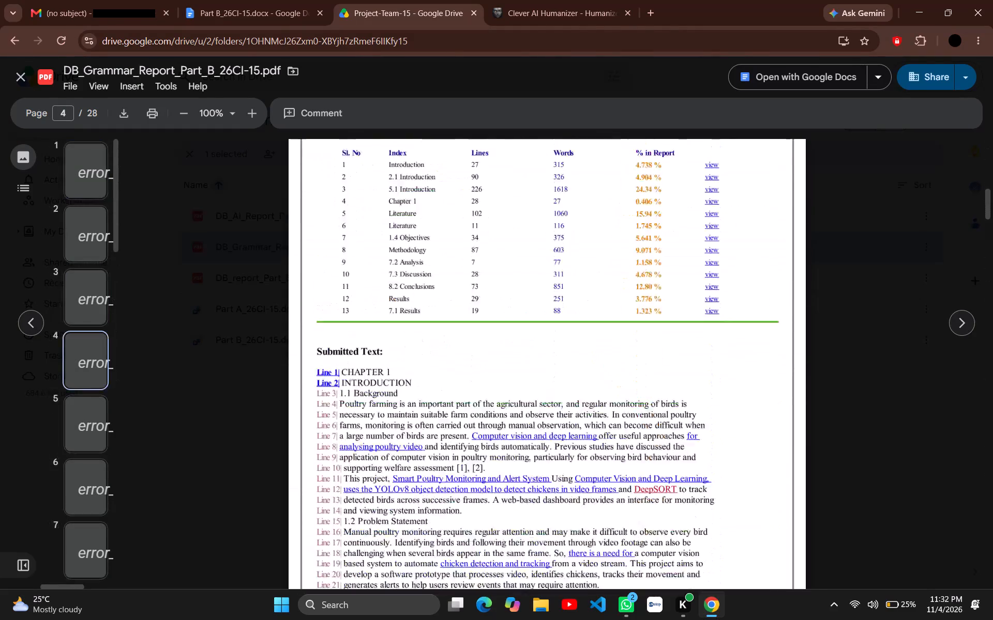
scroll(483, 433, "down", 4)
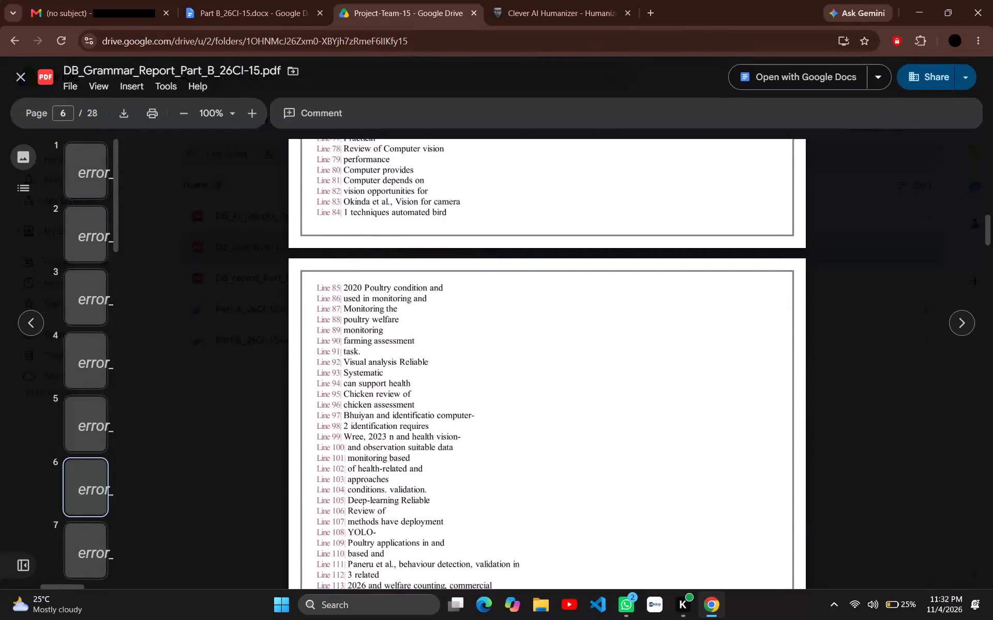
scroll(483, 433, "down", 2)
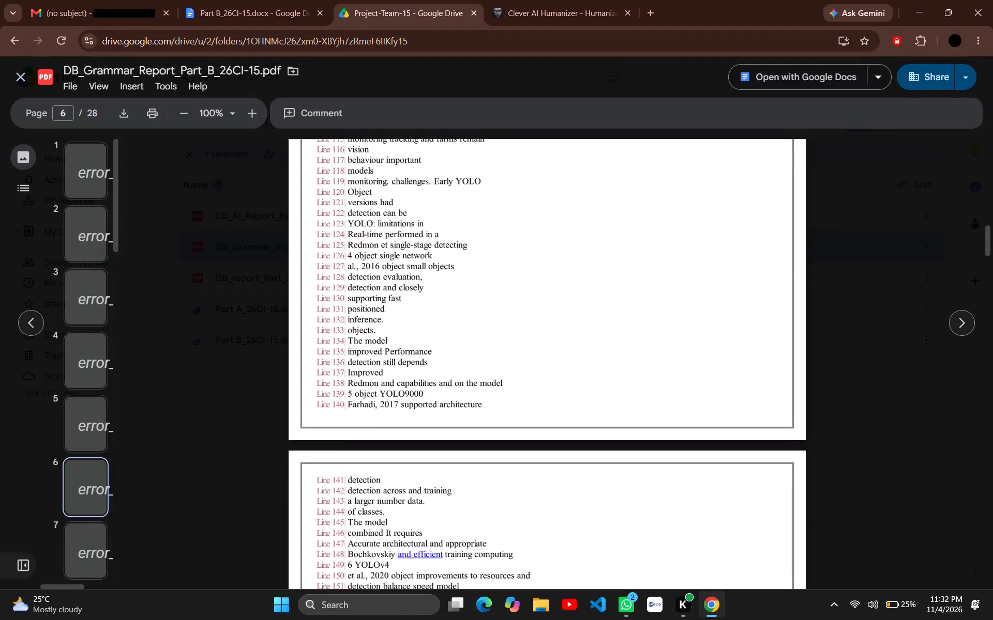
scroll(483, 433, "down", 2)
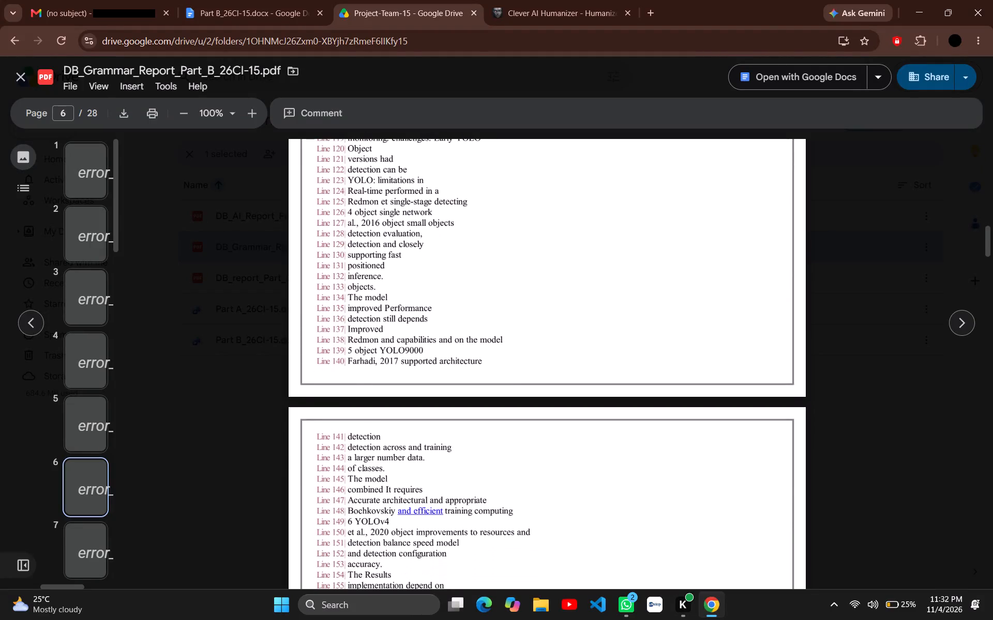
scroll(381, 506, "down", 1)
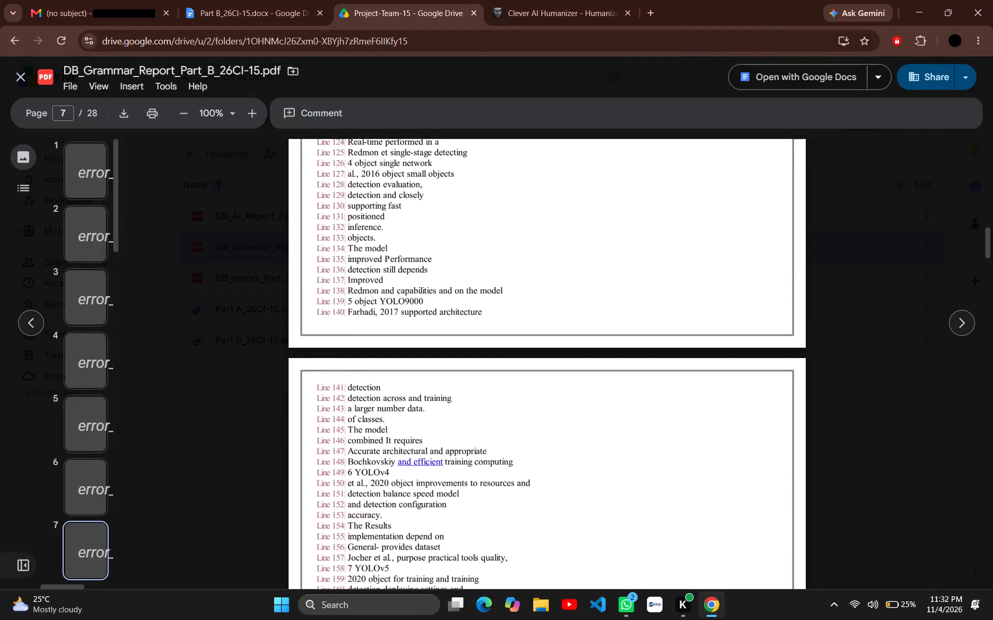
scroll(397, 467, "down", 1)
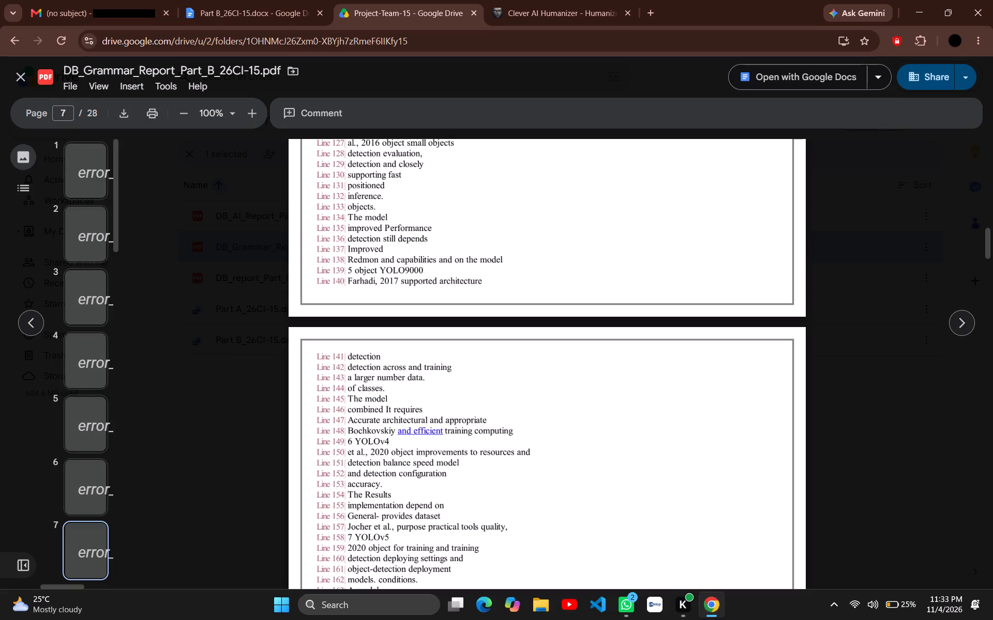
scroll(394, 408, "up", 2)
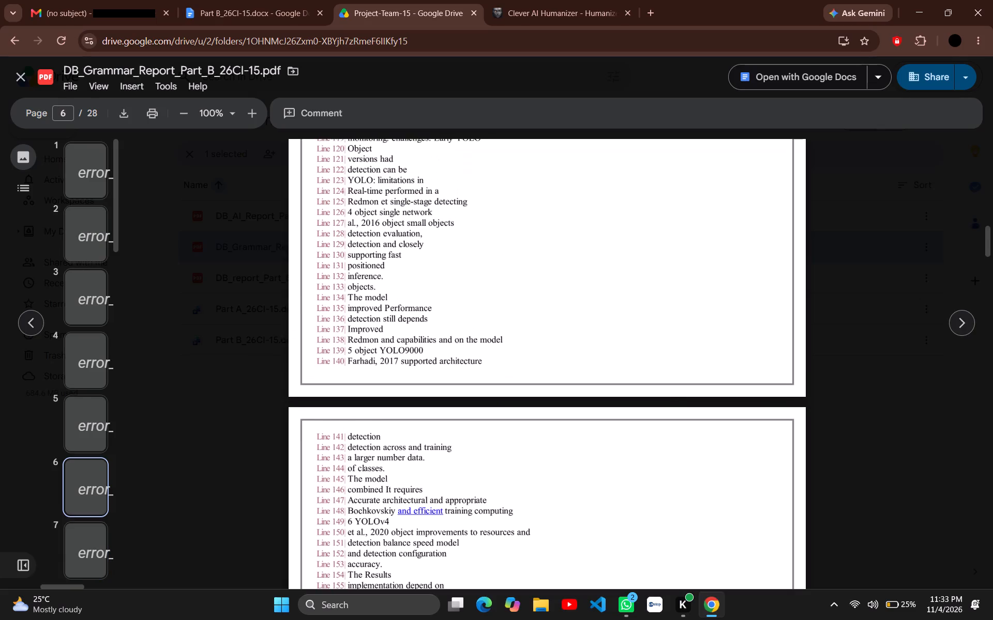
scroll(394, 408, "up", 2)
scroll(394, 408, "down", 1)
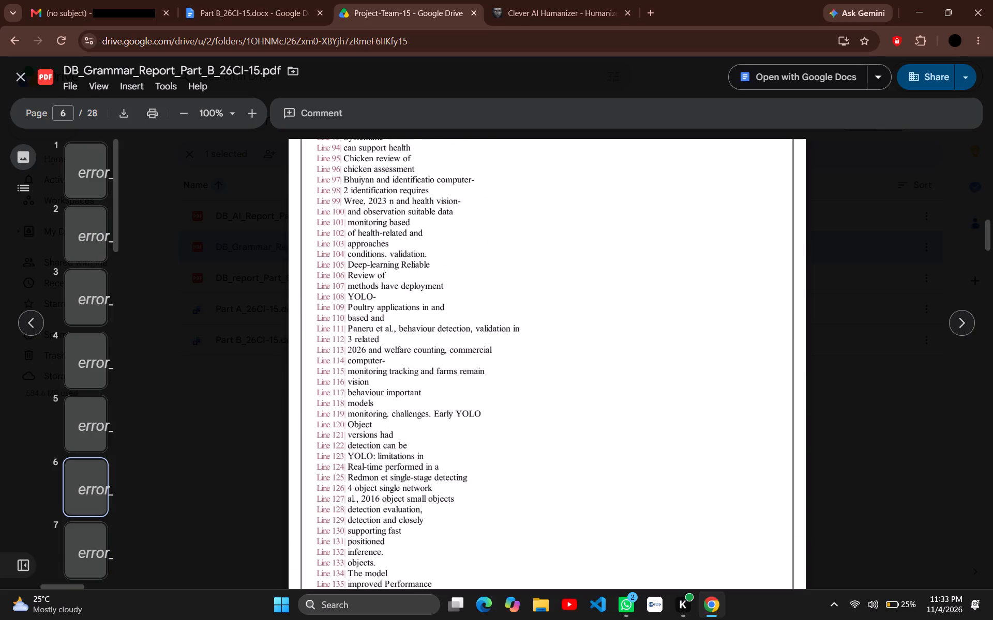
scroll(394, 408, "down", 1)
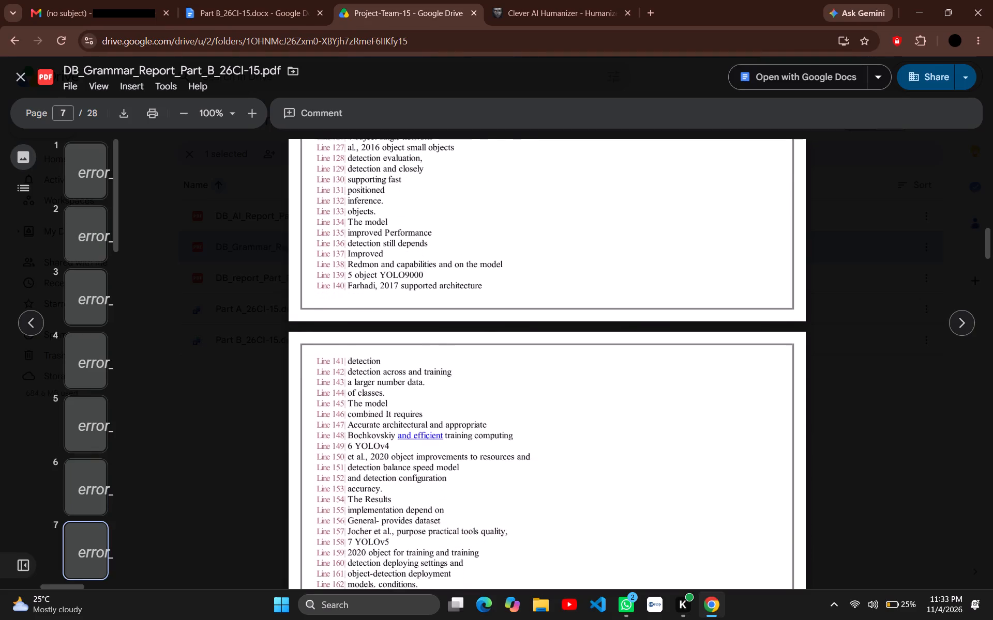
scroll(394, 408, "down", 1)
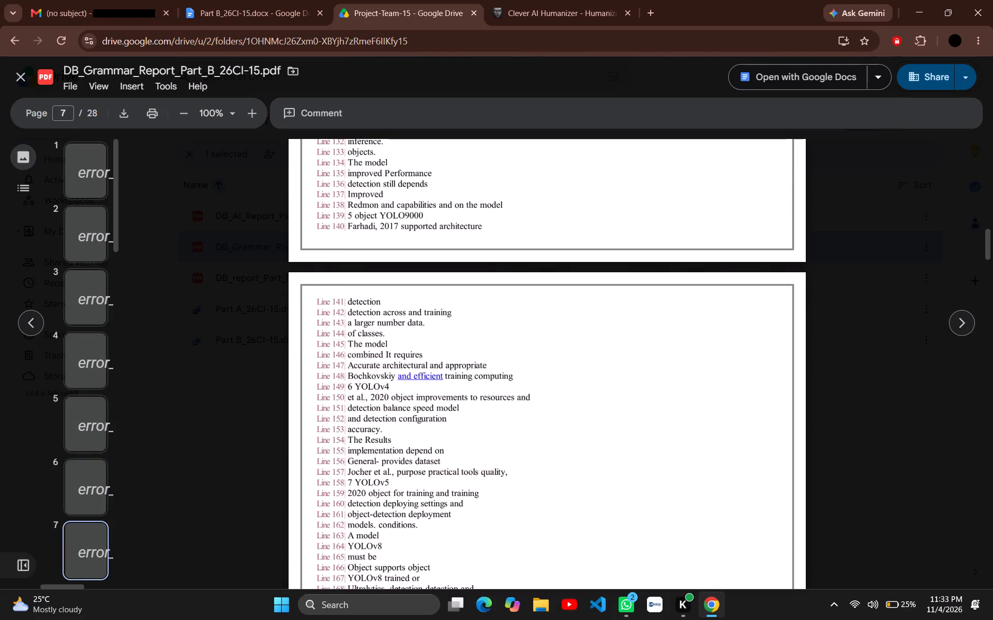
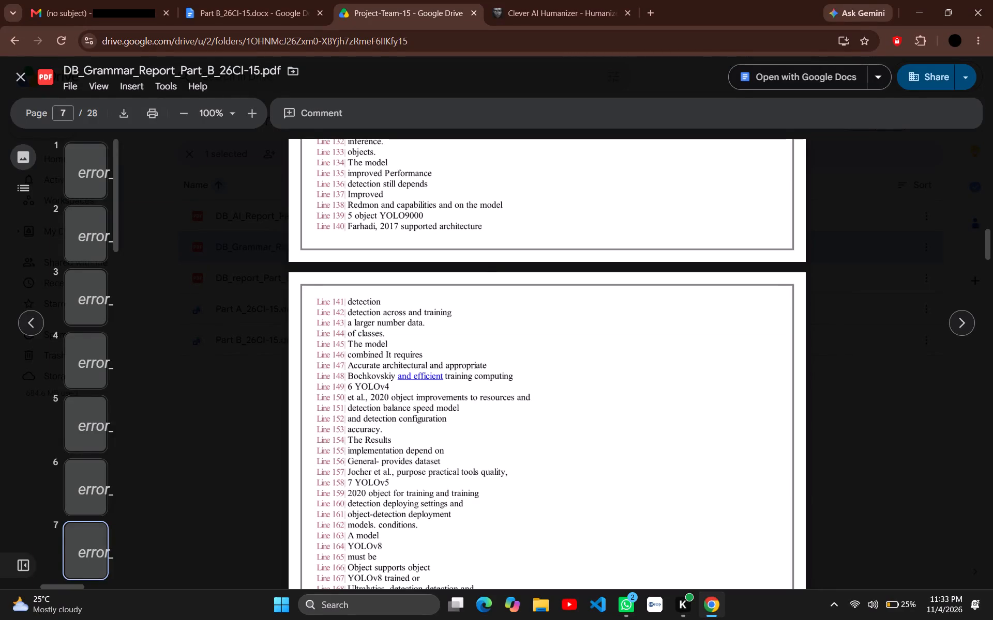
Locate 'and efficient' in row 6 of Table 2.1 in the Part B_26CI-15 document and compare it with the grammar report's lines around 148.
left_click(258, 0)
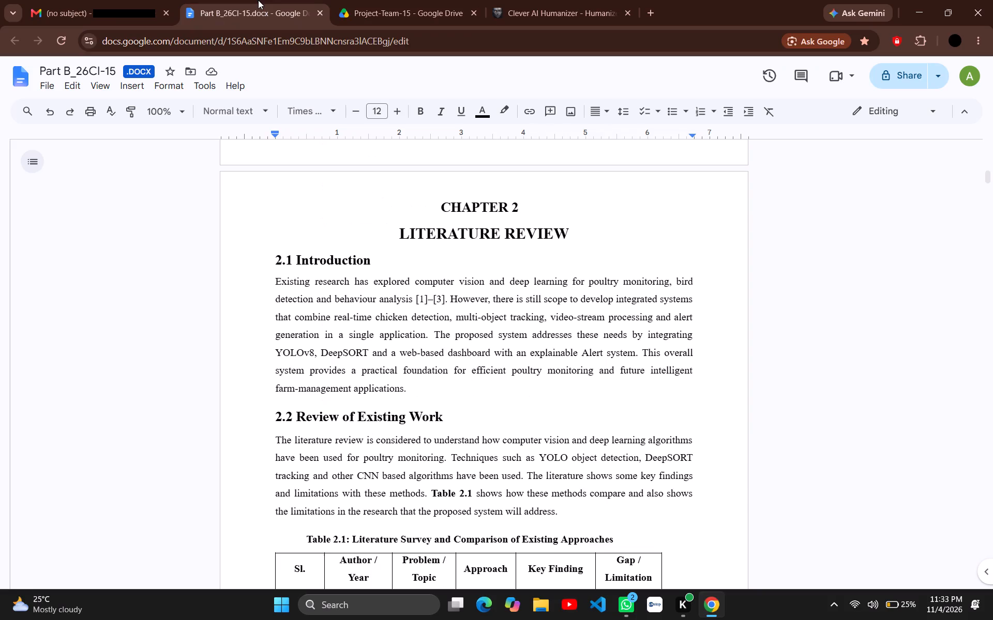
scroll(355, 317, "down", 6)
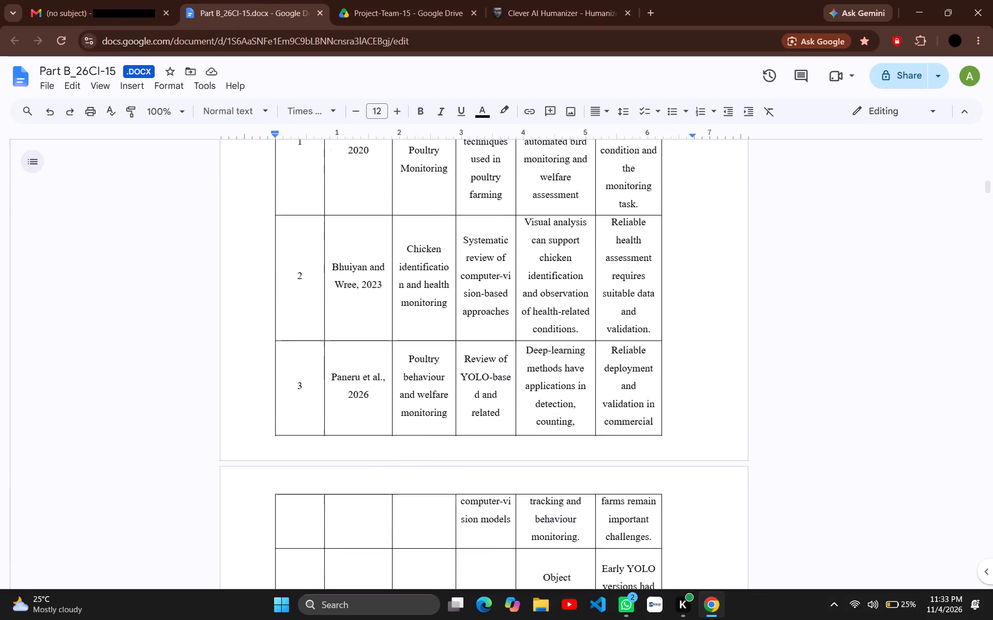
scroll(355, 317, "down", 2)
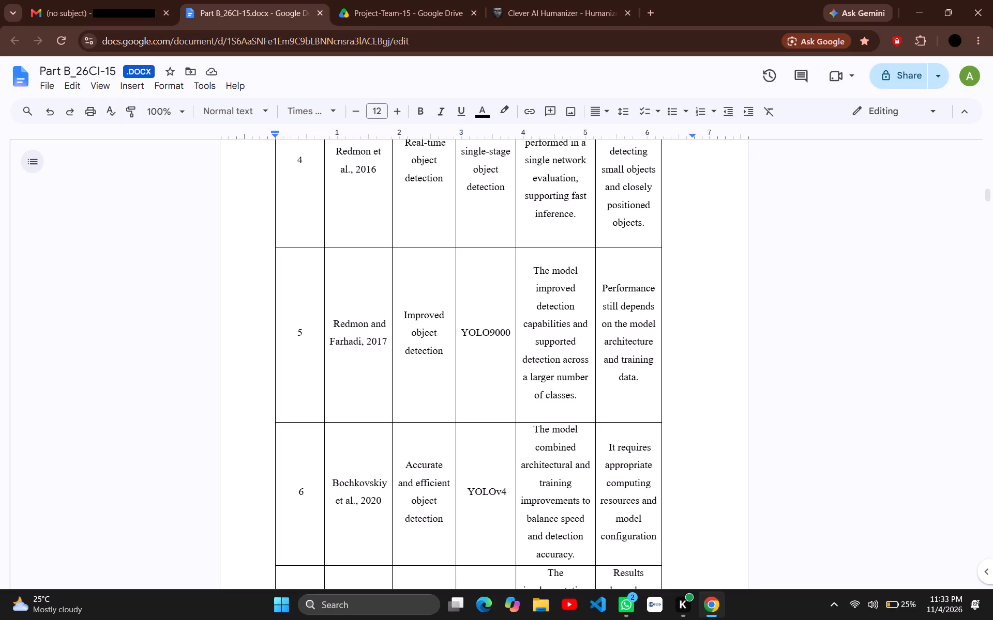
left_click(416, 478)
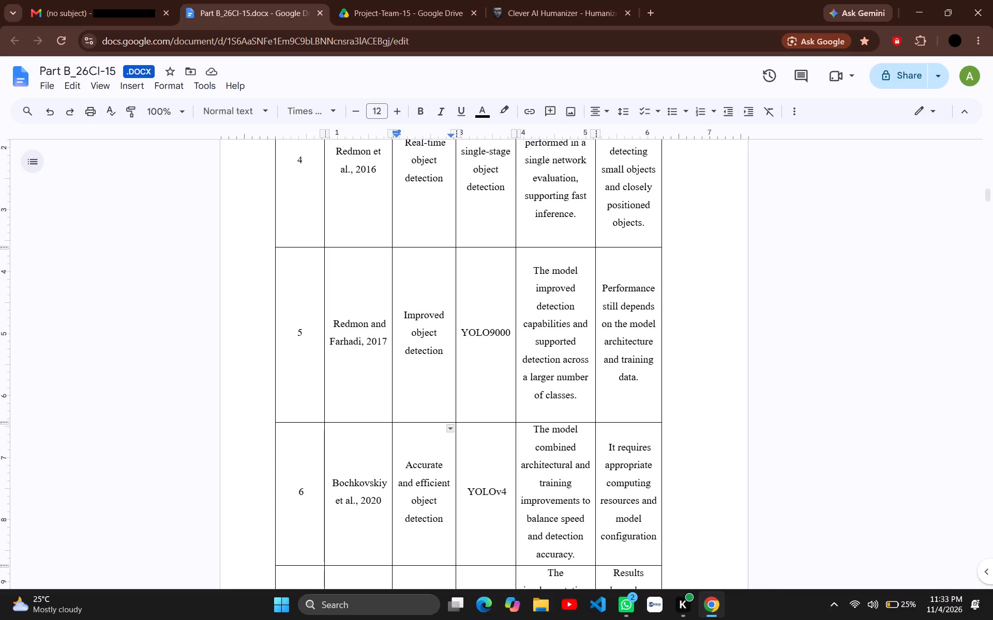
left_click(420, 0)
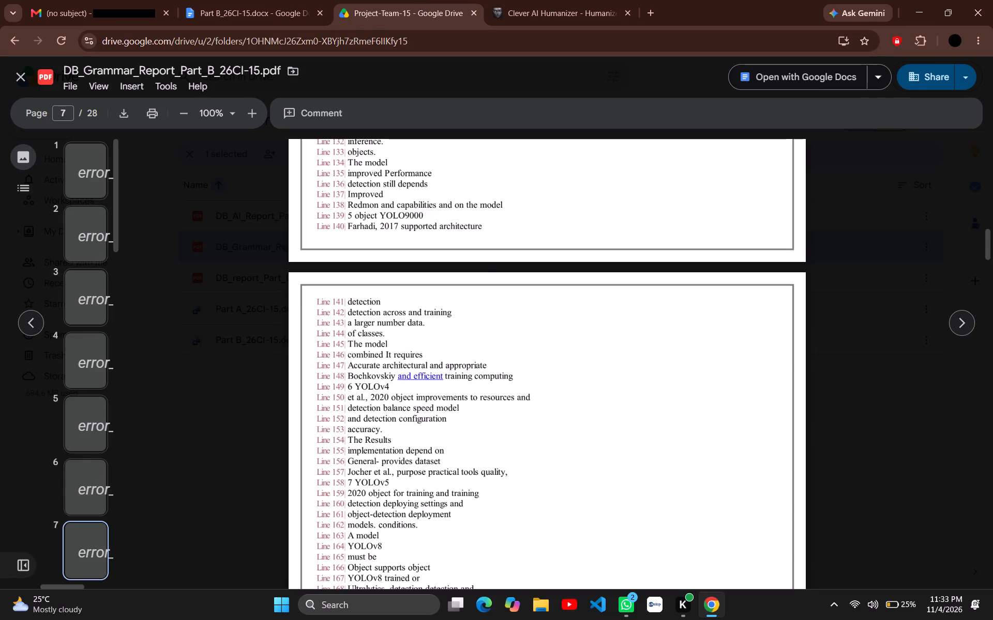
scroll(428, 408, "down", 2)
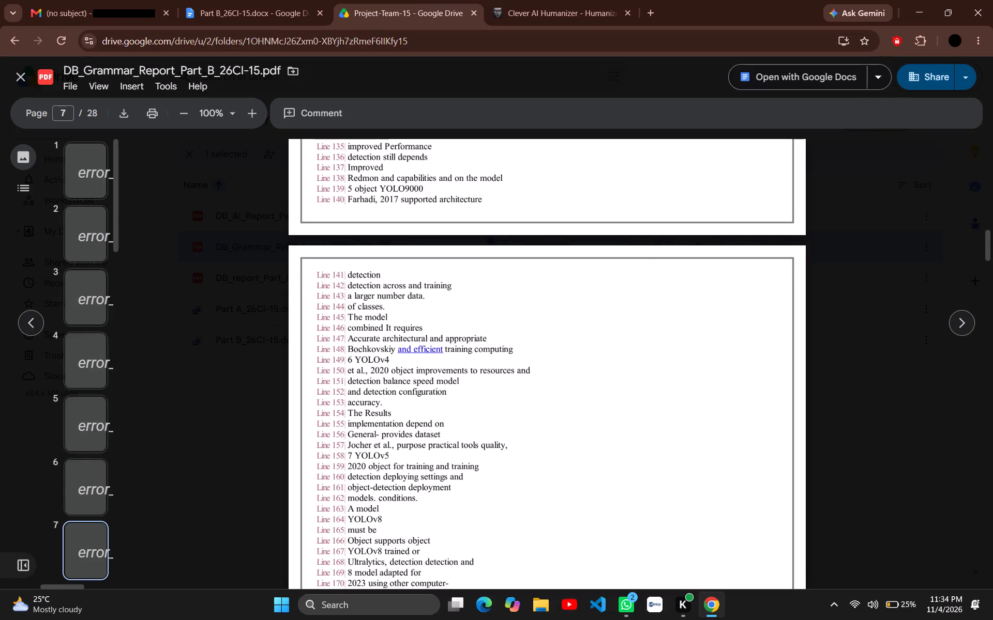
scroll(428, 408, "down", 1)
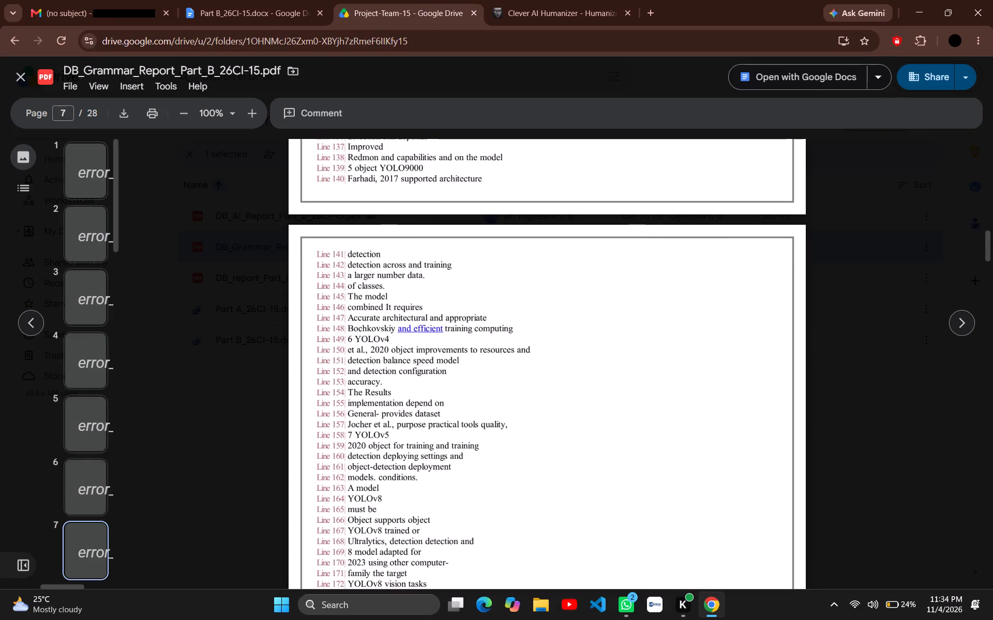
Return to the Part B_26CI-15 document and read through Table 2.1 rows 5 to 12 for wording matching the grammar report.
left_click(274, 0)
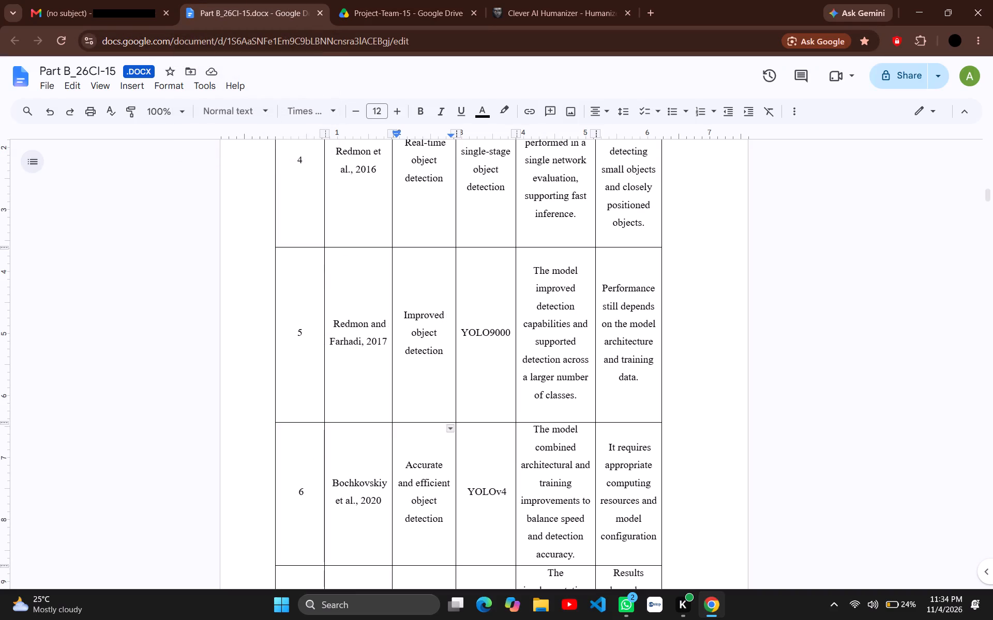
scroll(565, 531, "down", 1)
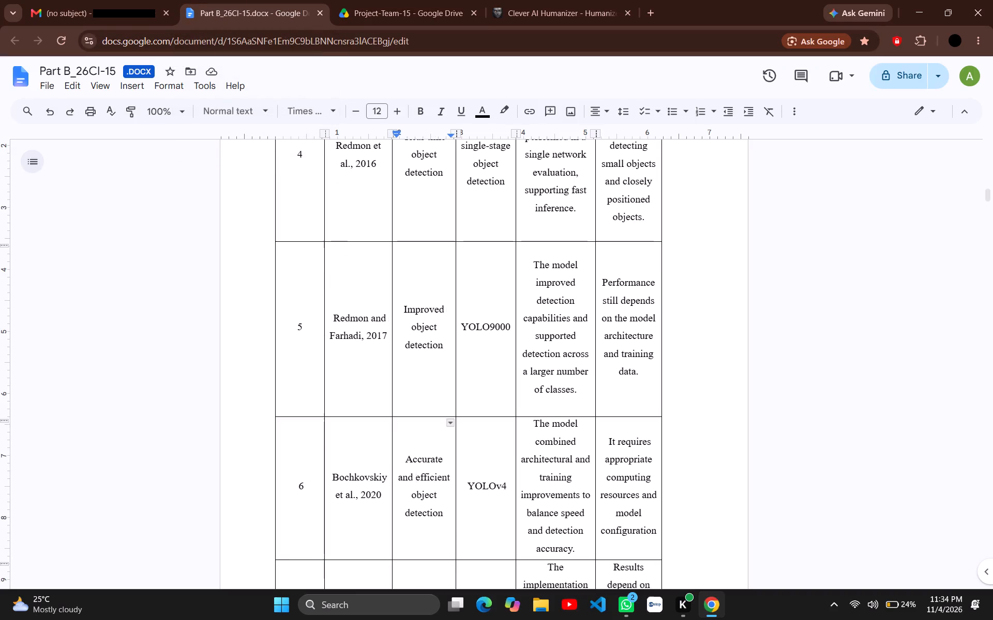
scroll(565, 531, "down", 2)
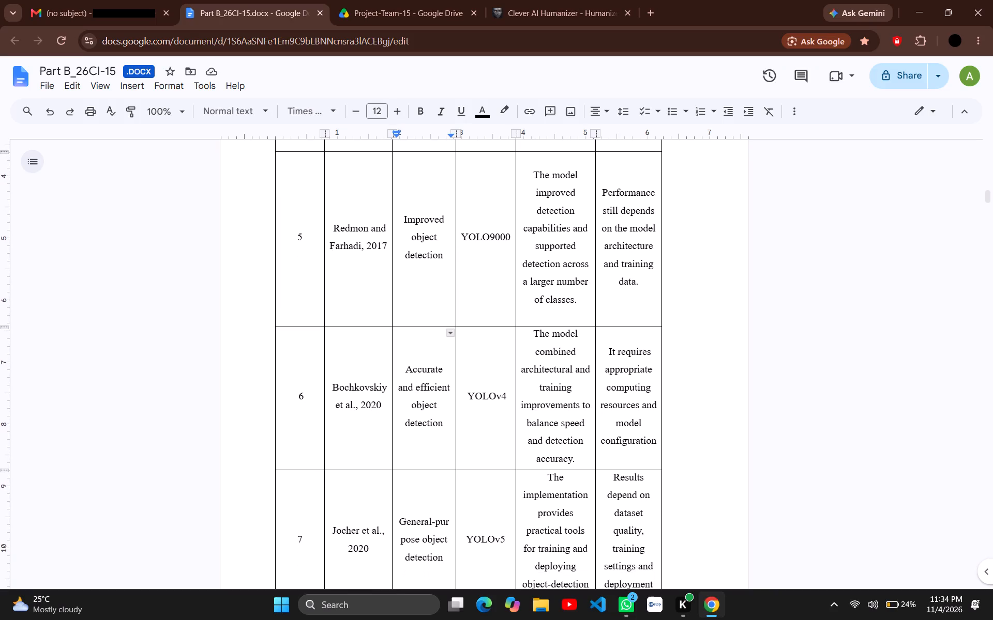
scroll(565, 531, "down", 2)
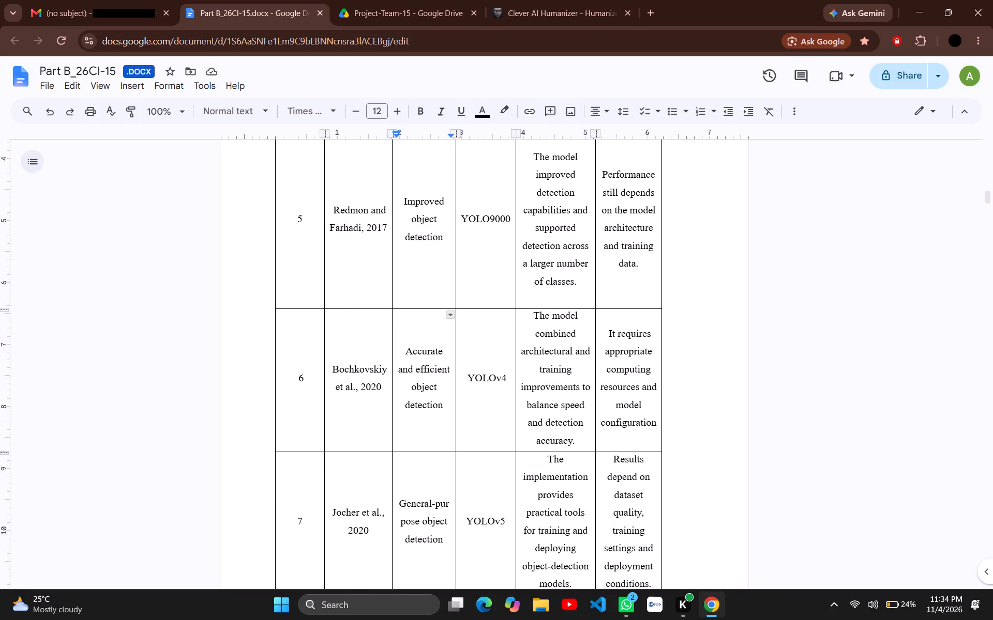
scroll(565, 531, "down", 3)
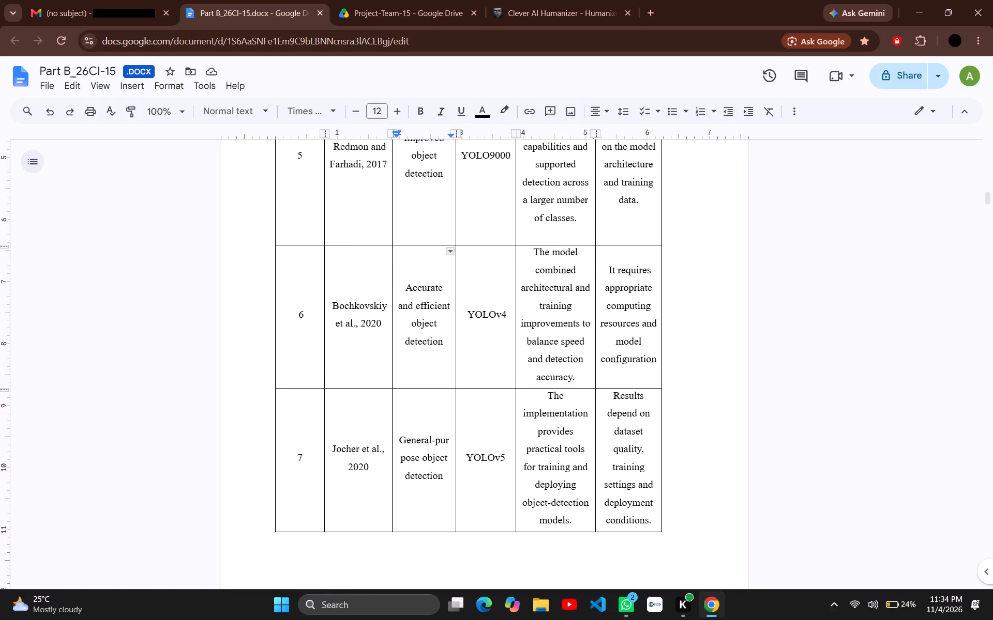
scroll(565, 531, "down", 1)
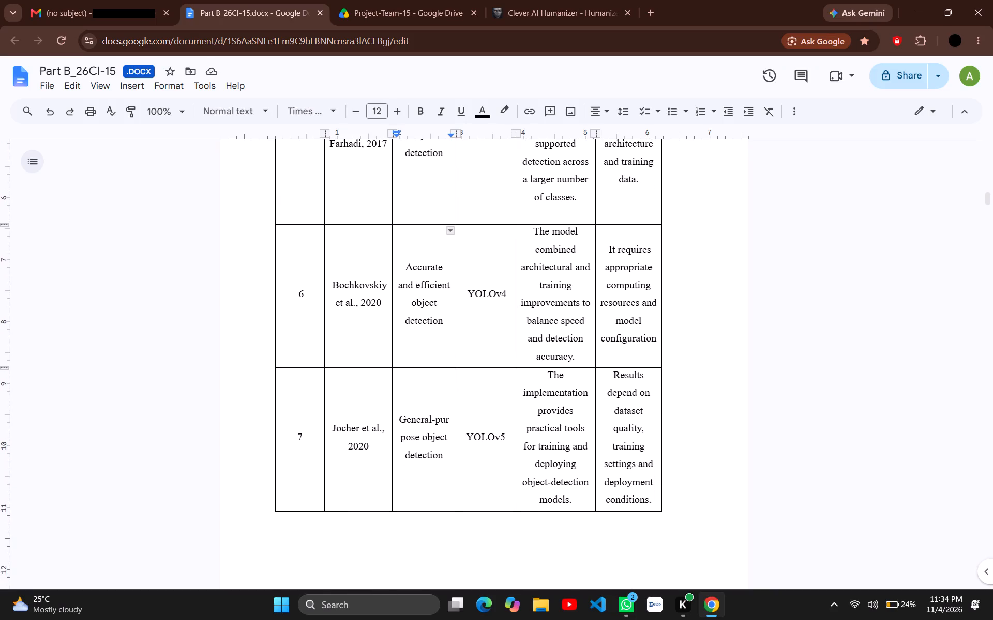
scroll(565, 531, "down", 1)
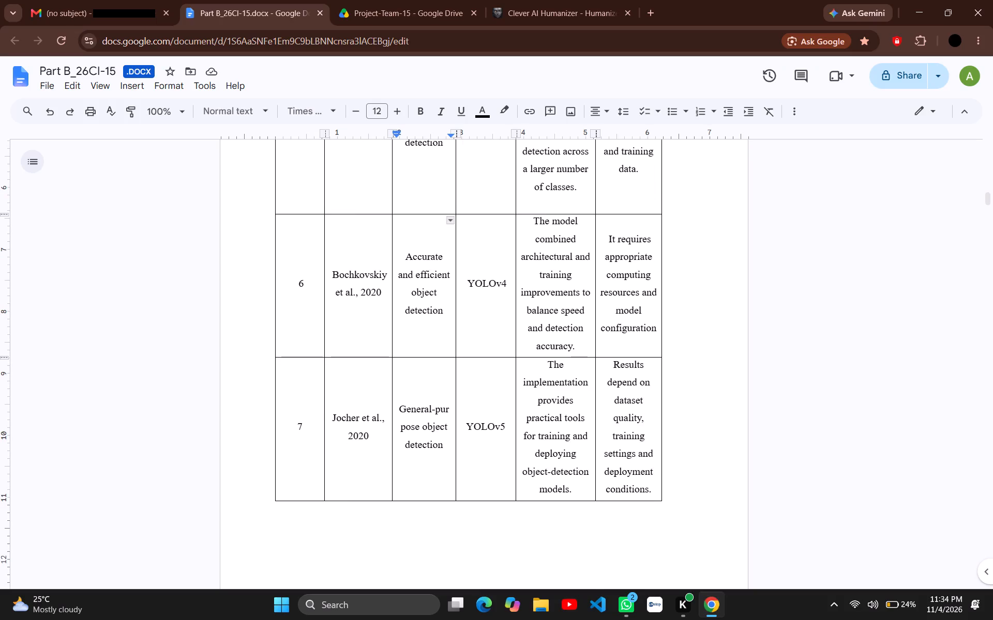
scroll(565, 531, "down", 3)
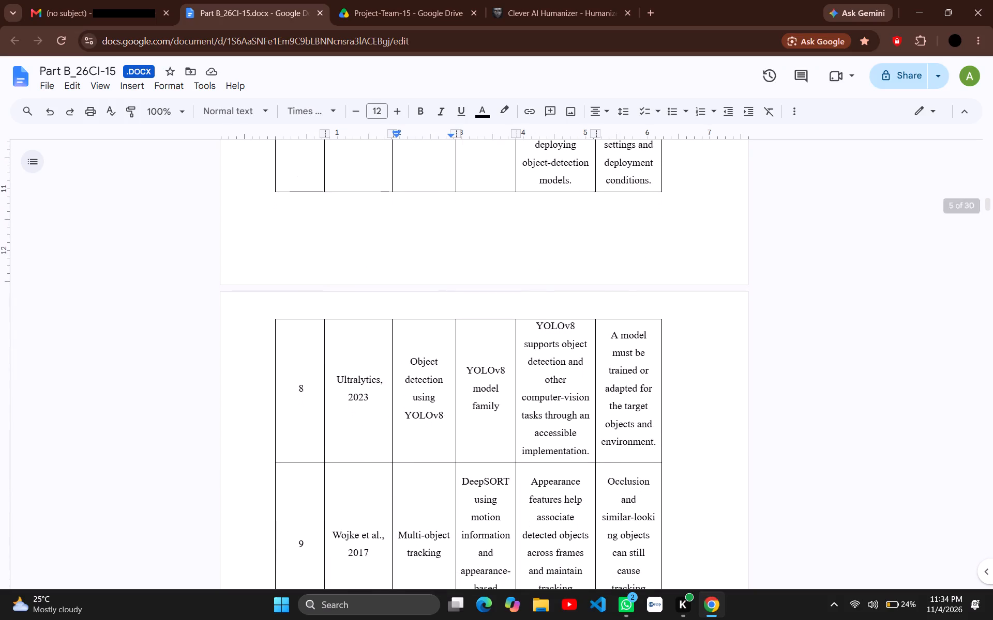
scroll(565, 531, "down", 1)
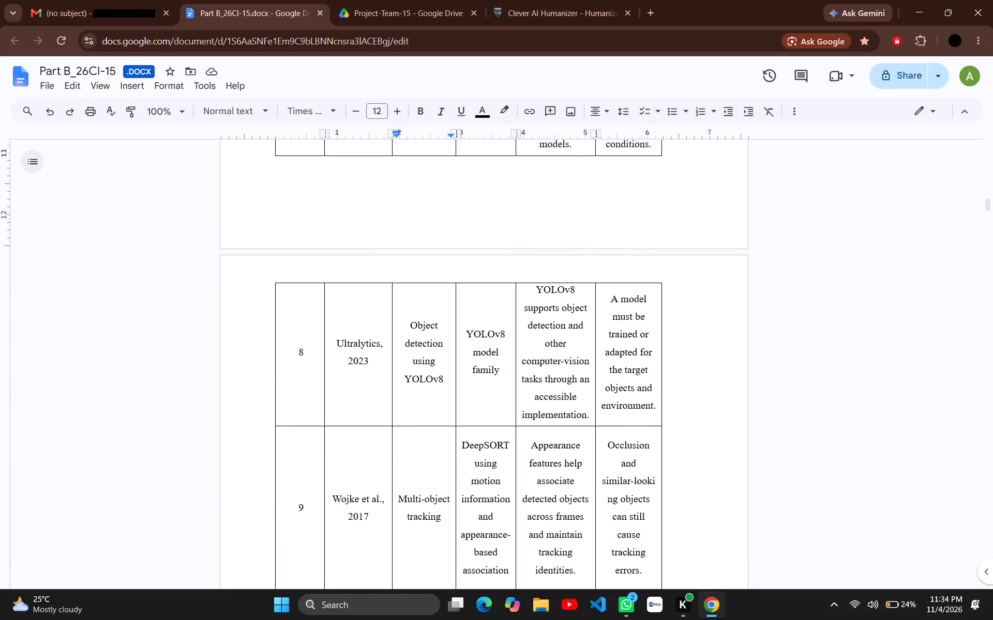
scroll(565, 531, "down", 1)
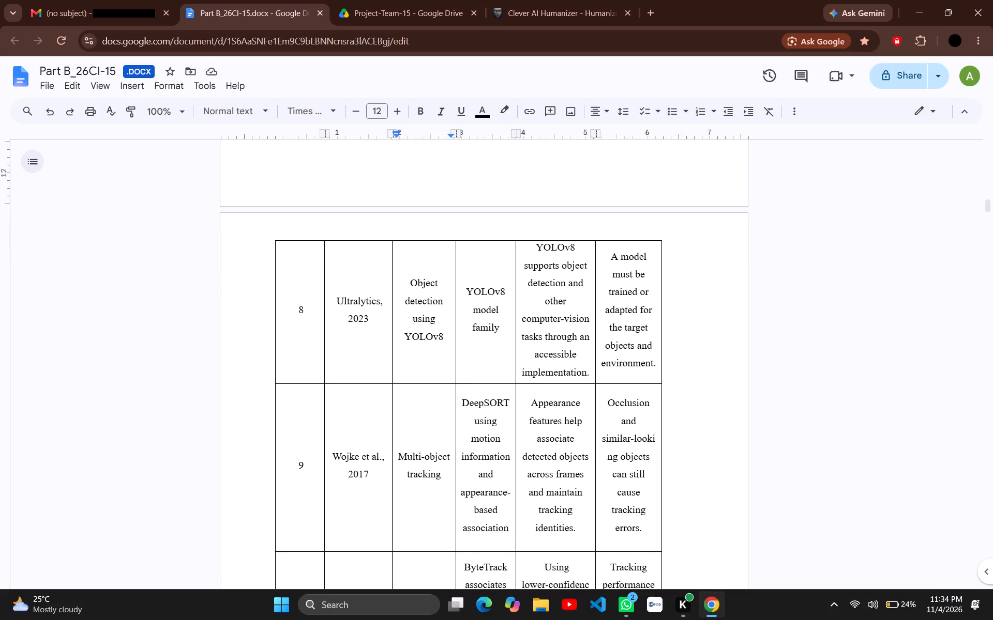
scroll(565, 531, "down", 1)
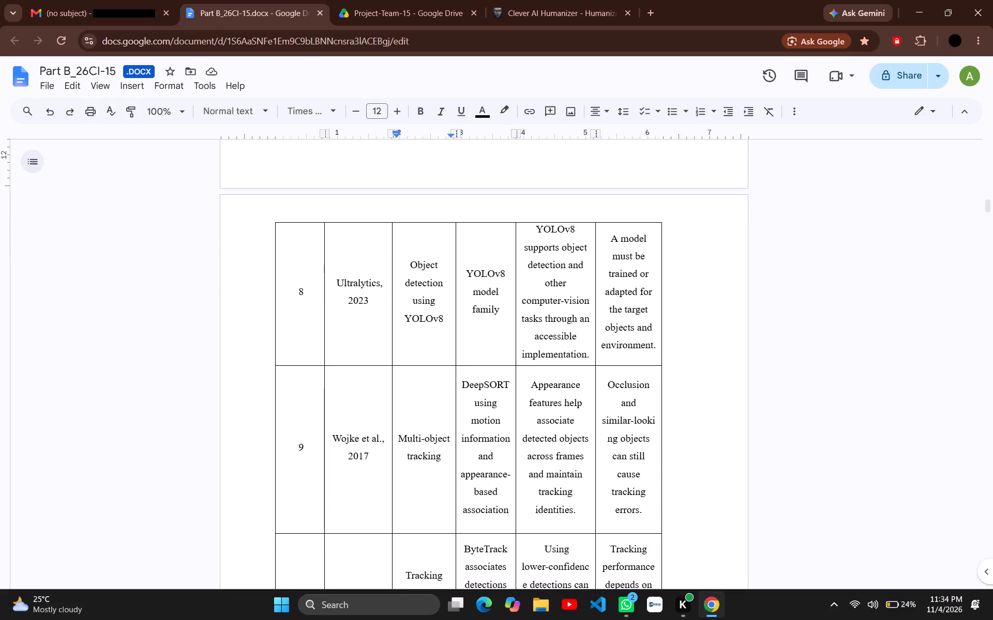
scroll(565, 531, "down", 2)
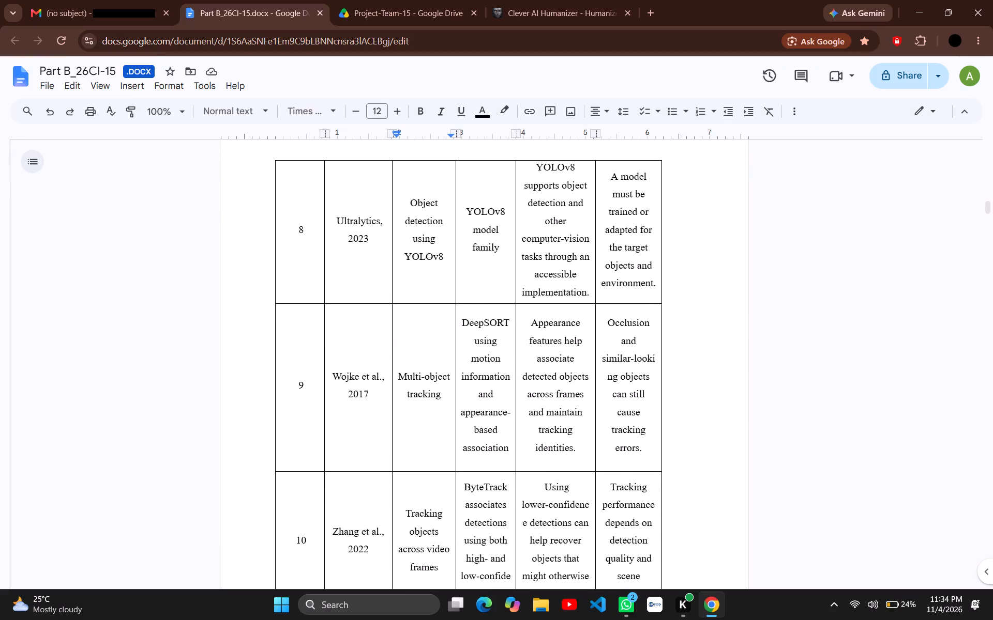
scroll(565, 531, "down", 2)
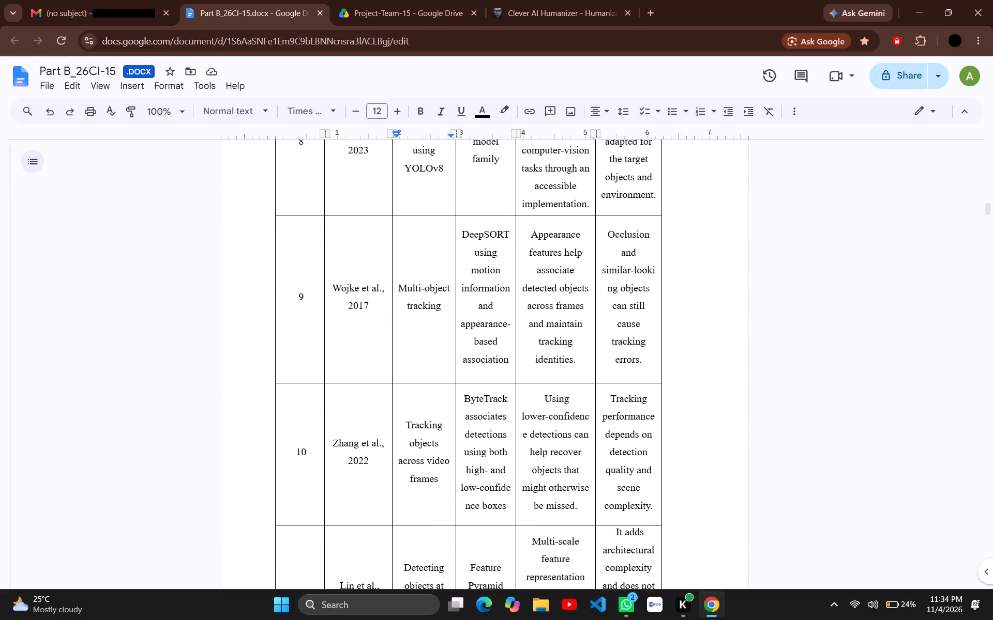
scroll(565, 531, "down", 2)
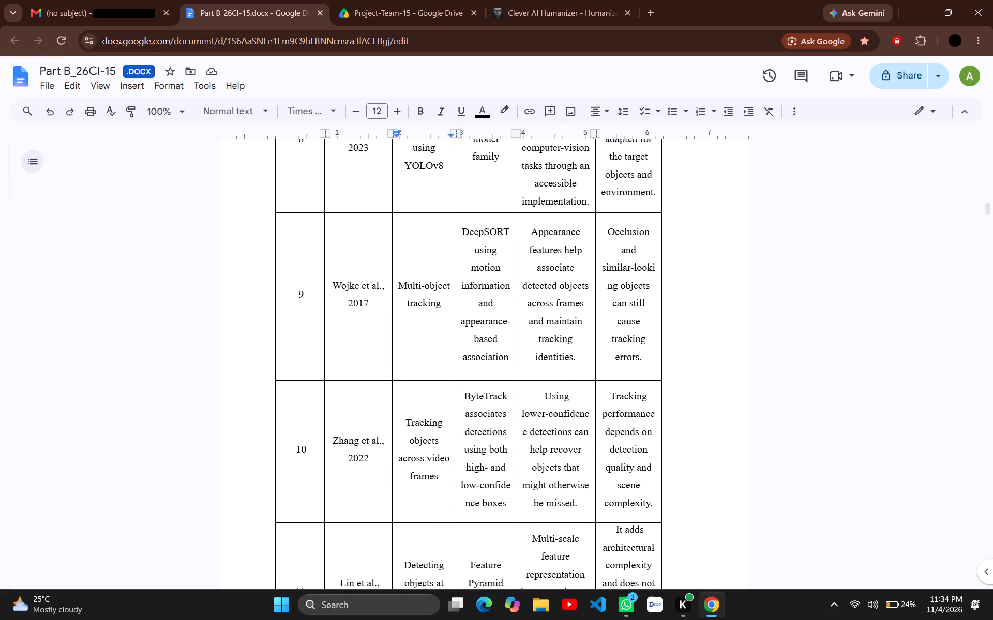
scroll(565, 531, "down", 3)
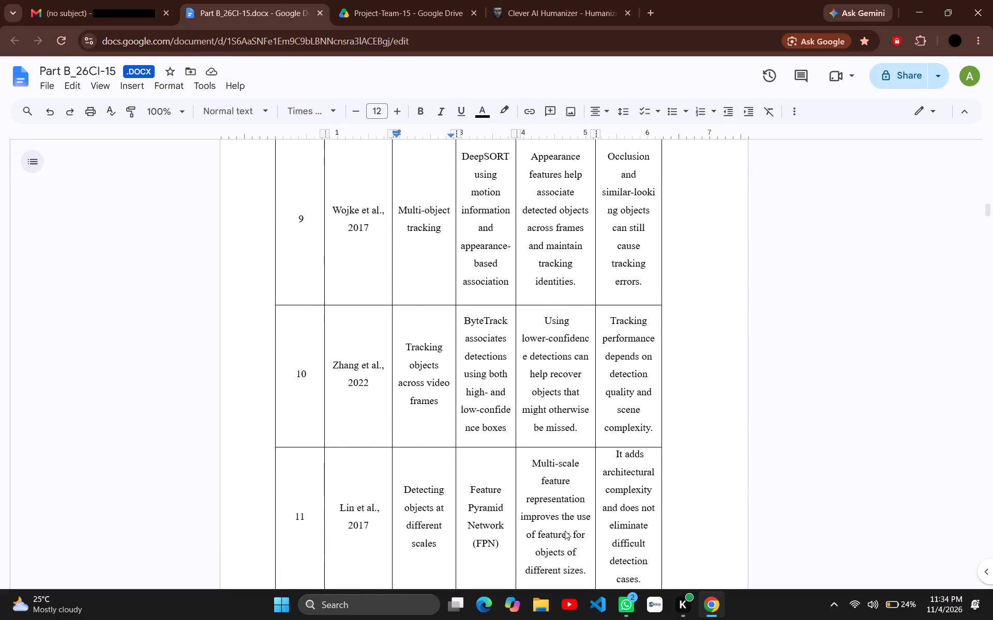
scroll(565, 531, "down", 2)
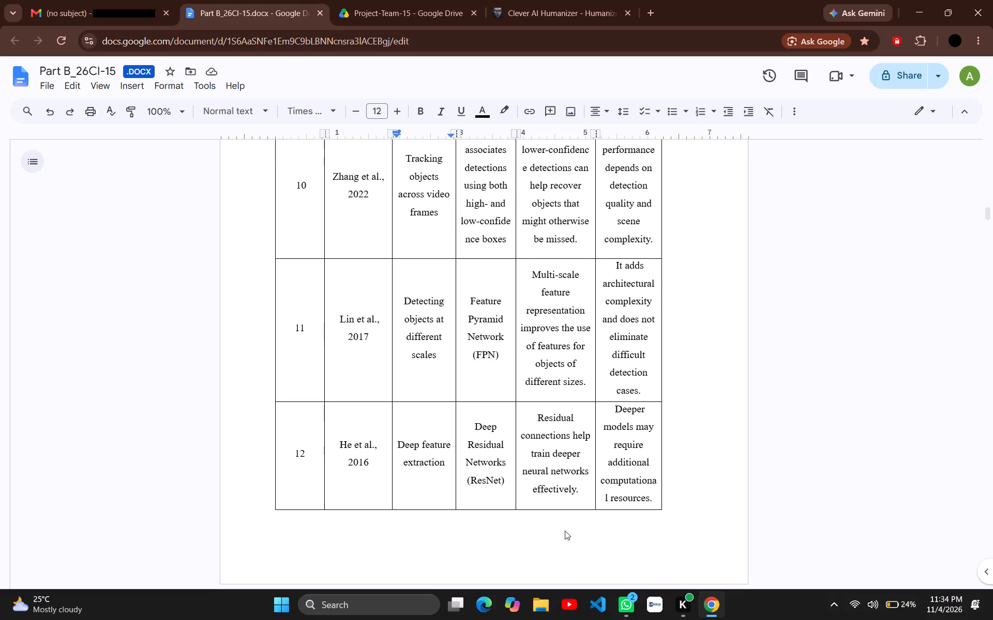
scroll(565, 531, "down", 2)
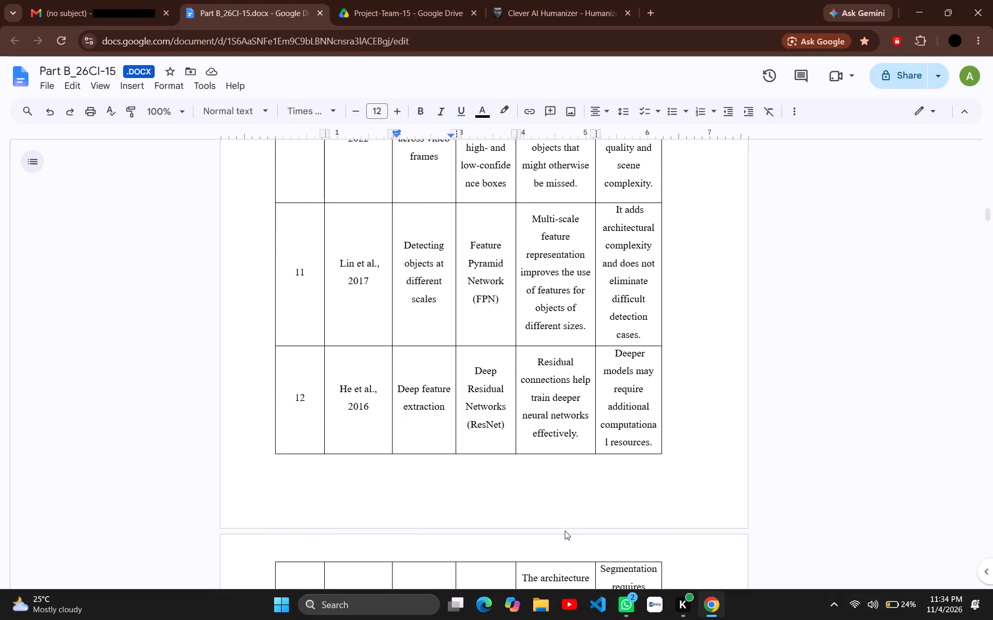
Read through Table 2.1 rows 13 to 18 and on to sections 2.3 Comparative Analysis and 2.4 Research Gap.
scroll(565, 531, "down", 2)
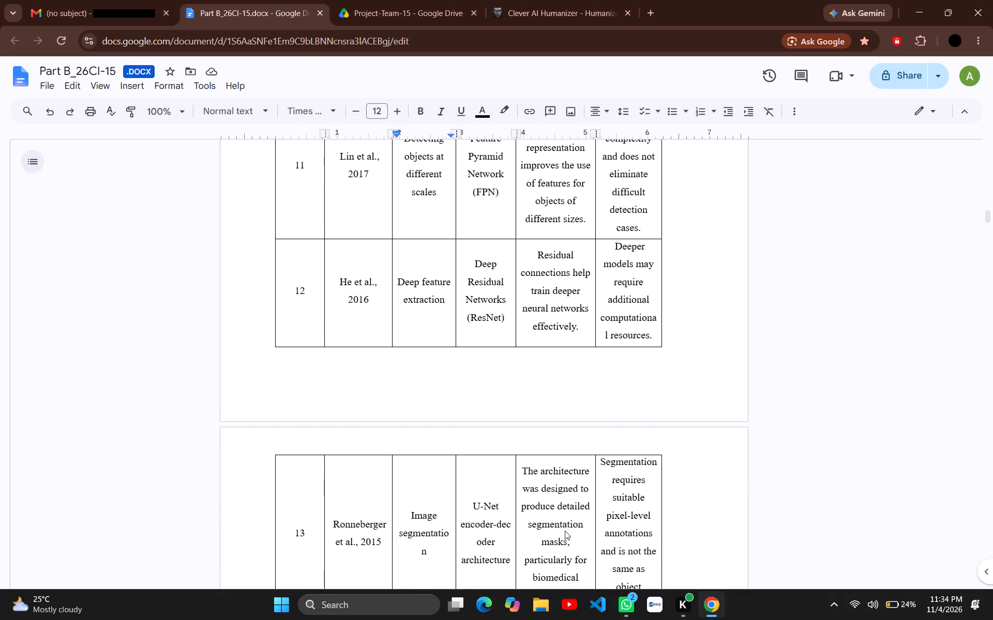
scroll(565, 531, "down", 1)
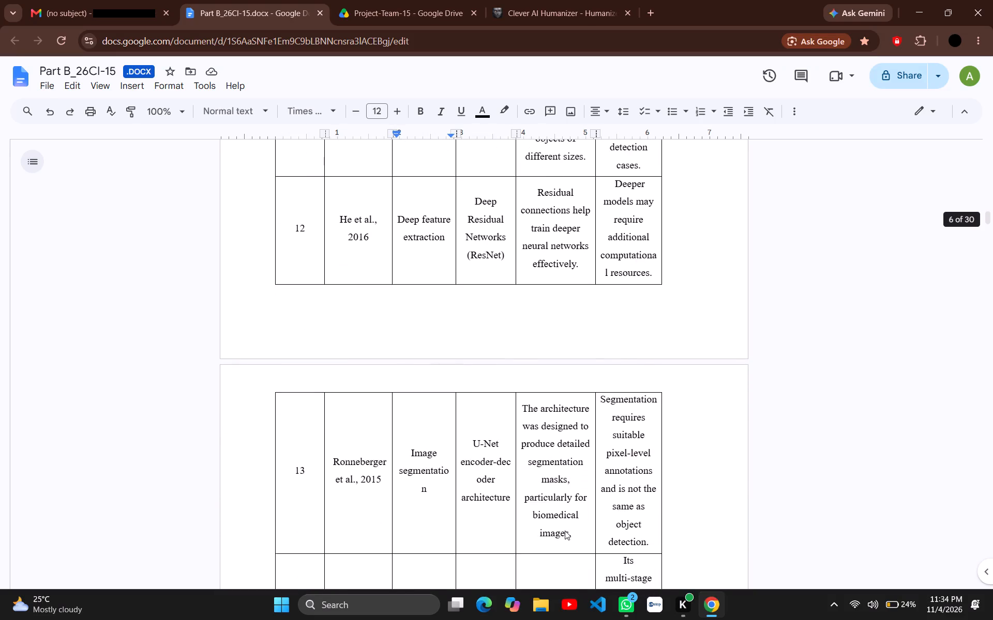
scroll(565, 531, "down", 1)
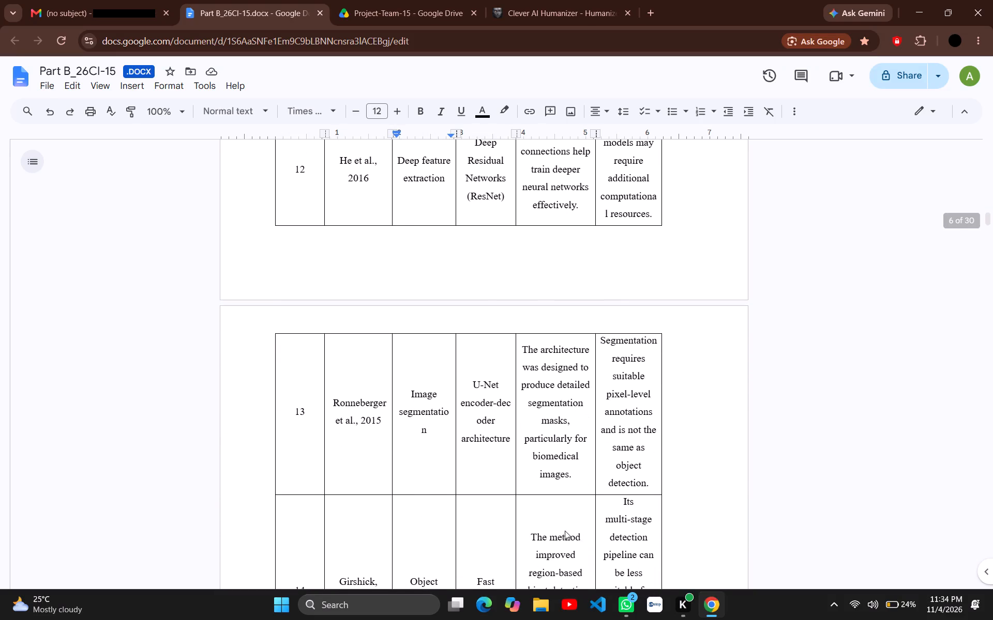
scroll(565, 531, "down", 1)
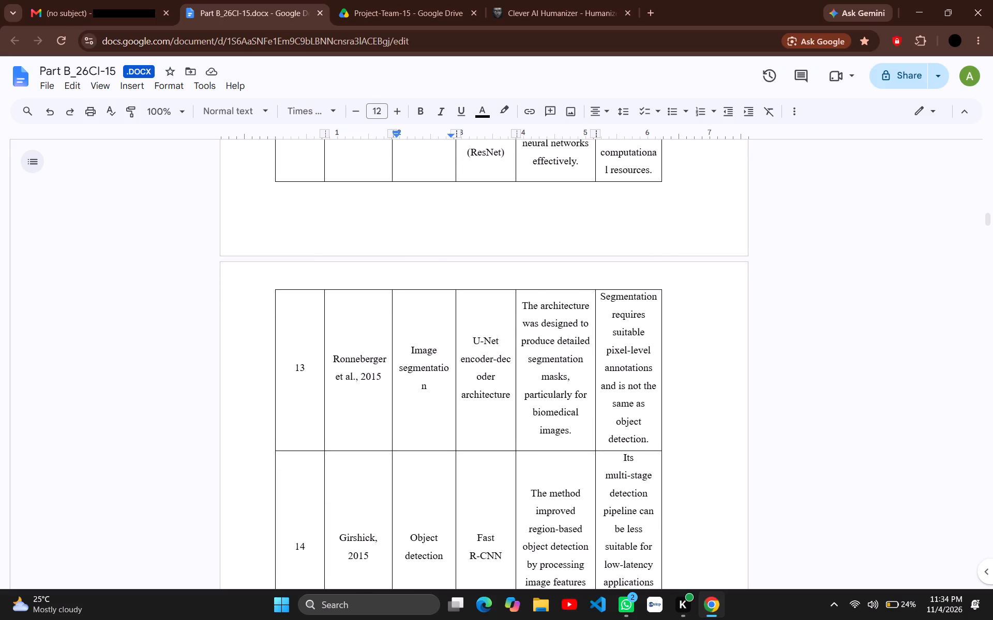
scroll(565, 531, "down", 2)
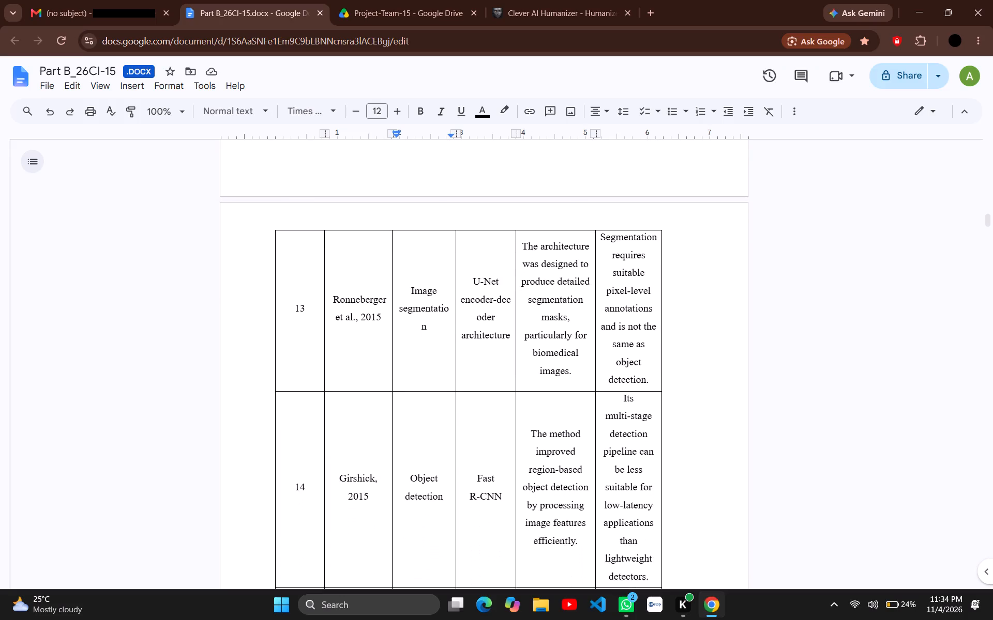
scroll(565, 531, "down", 3)
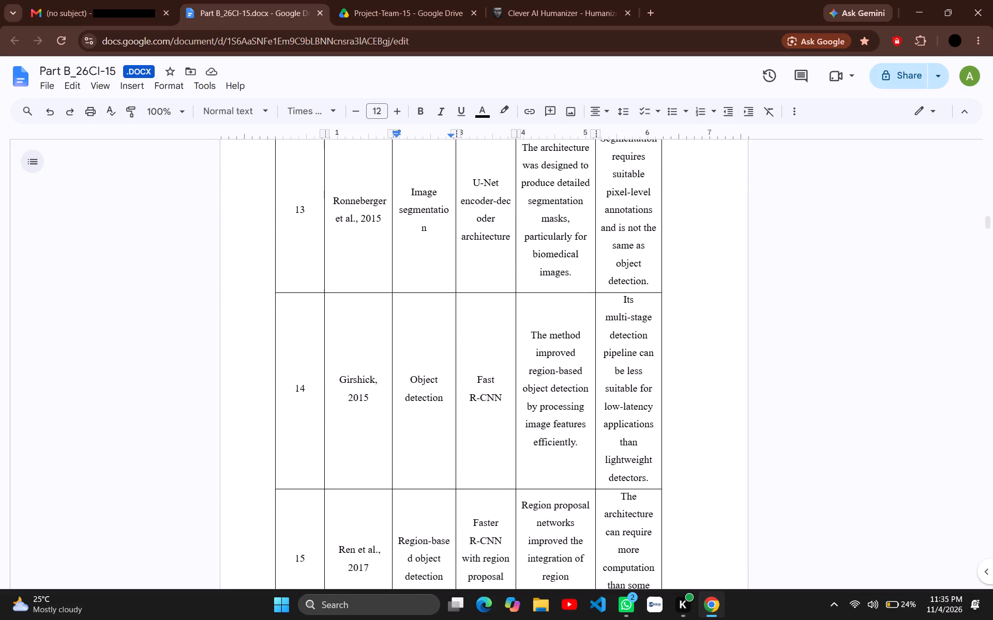
scroll(565, 531, "down", 2)
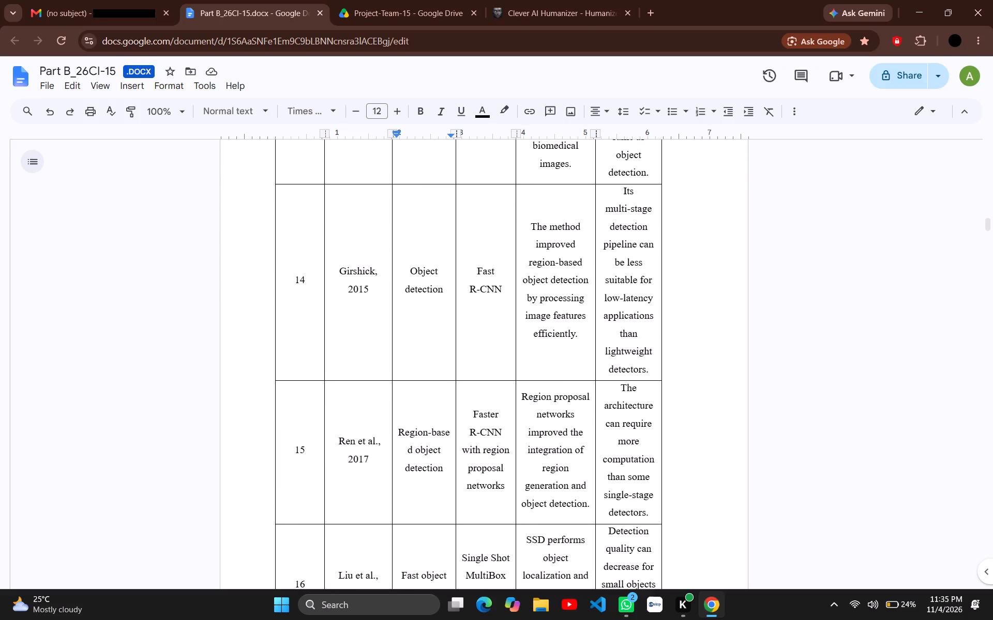
scroll(565, 531, "down", 4)
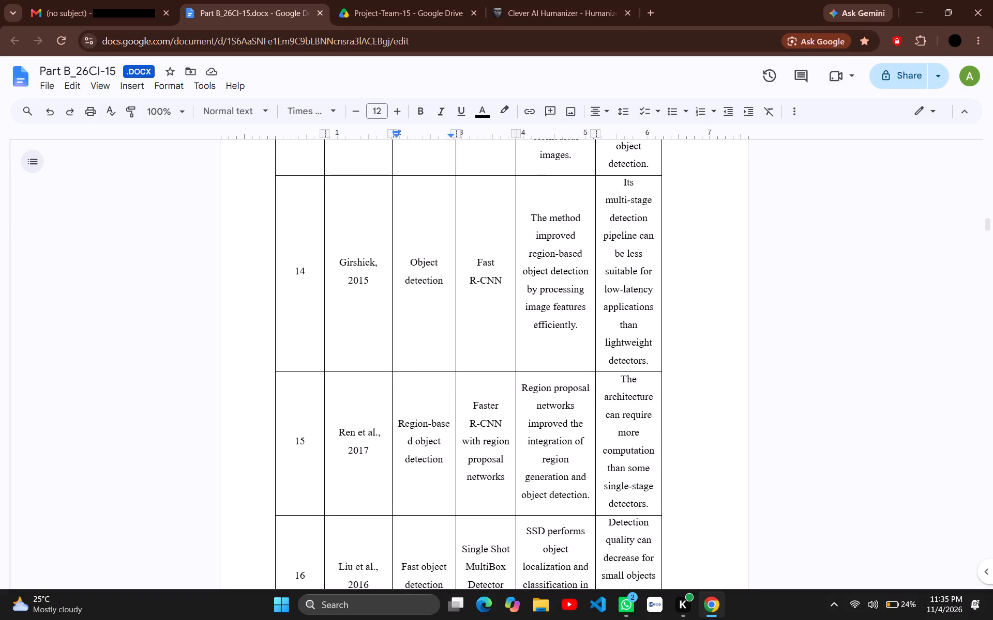
scroll(565, 531, "down", 6)
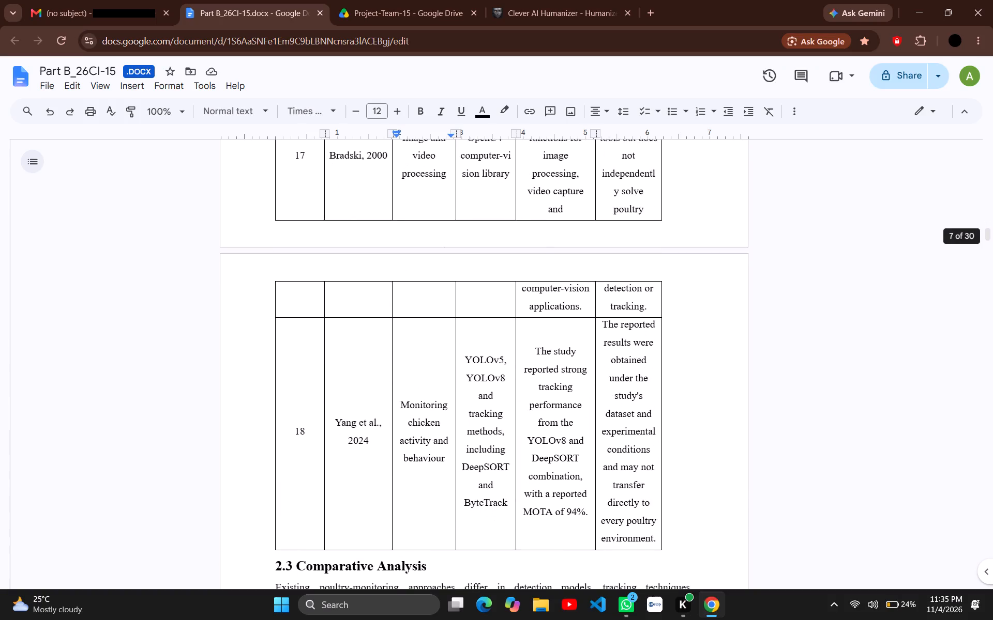
scroll(565, 531, "down", 3)
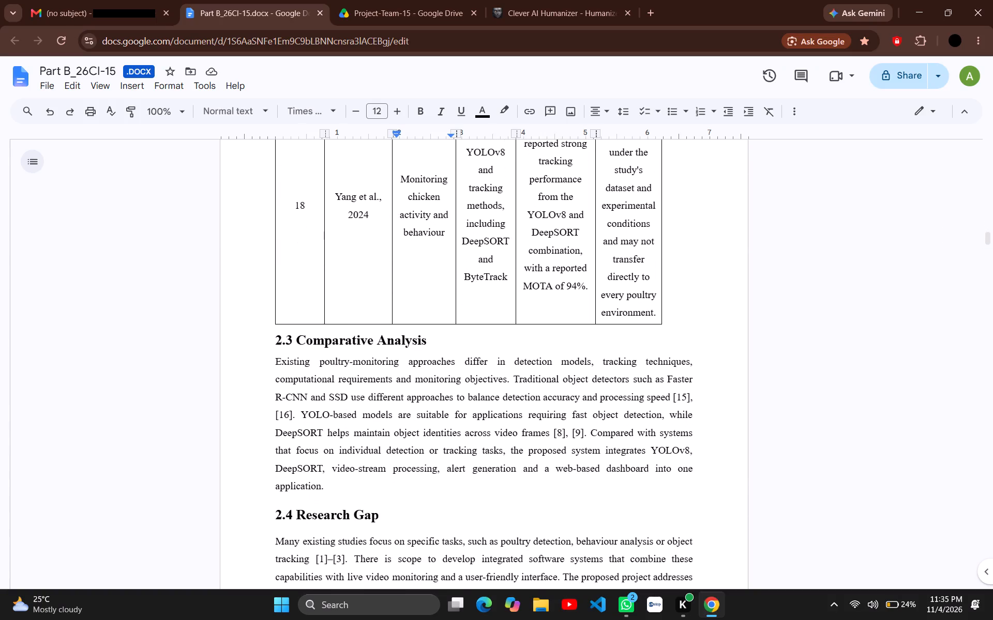
scroll(565, 531, "down", 1)
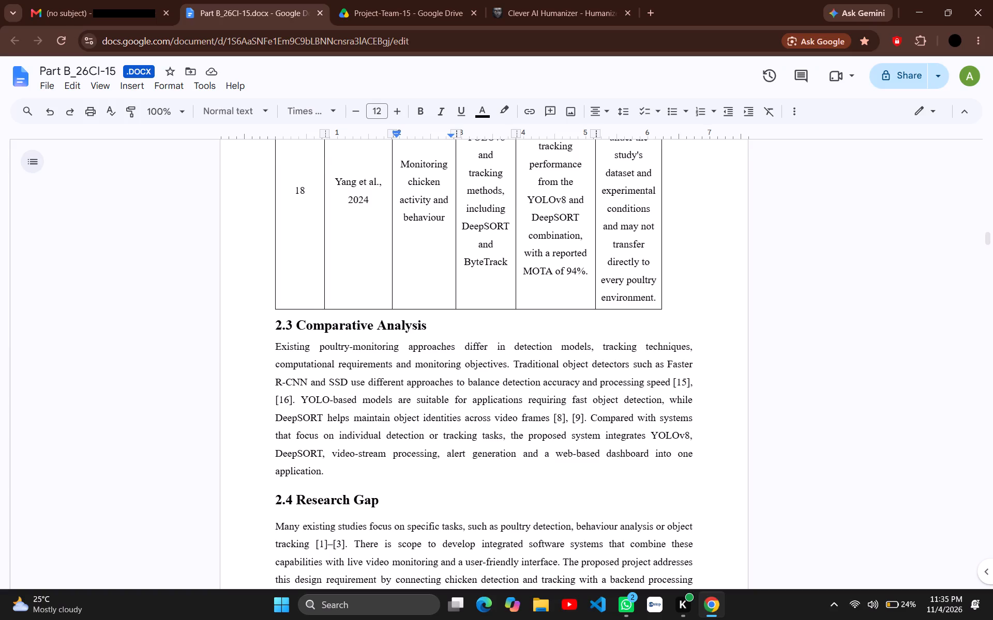
Insert 'more' before 'efficient' in row 6 of Table 2.1, in the Bochkovskiy et al., 2020 entry.
scroll(537, 388, "down", 1)
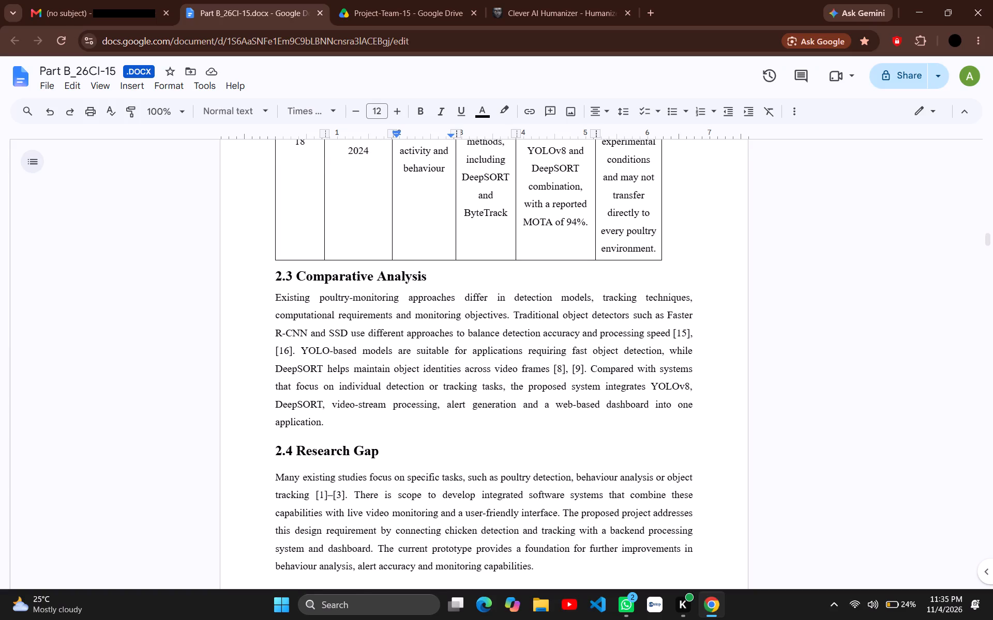
scroll(537, 388, "up", 12)
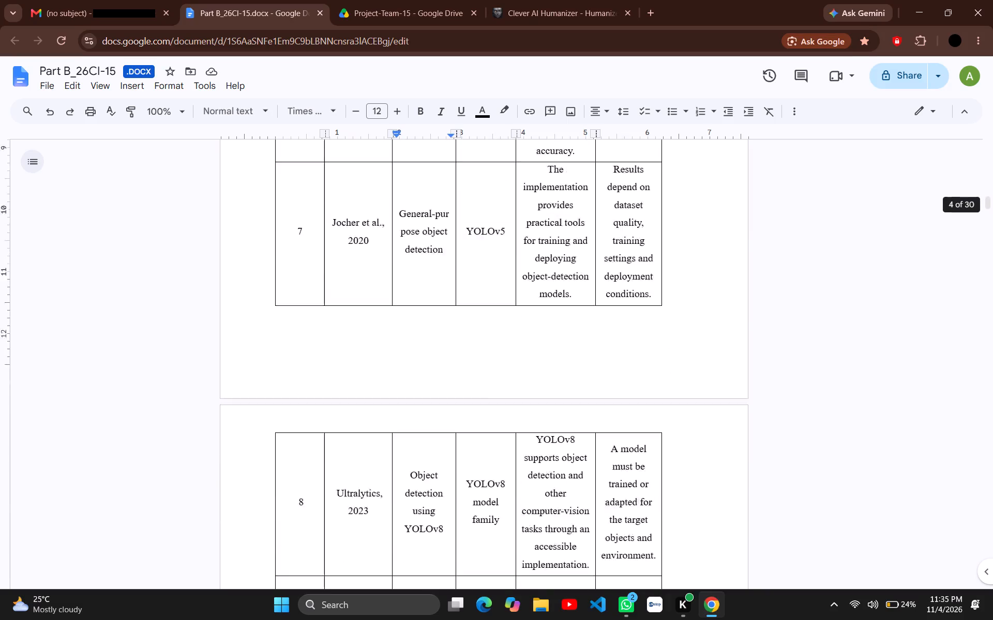
scroll(537, 388, "up", 2)
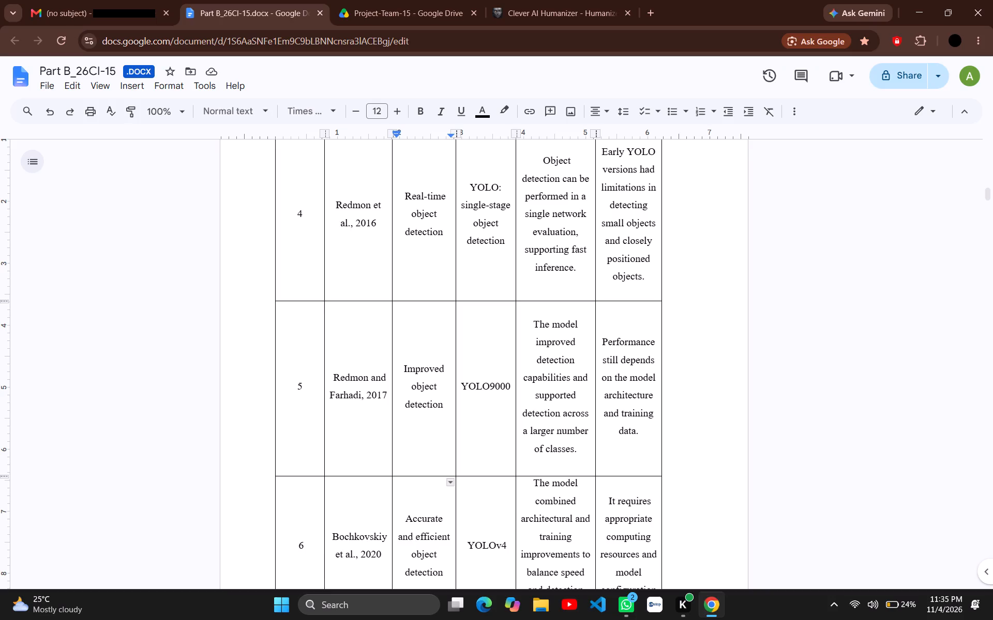
type("more")
key("space")
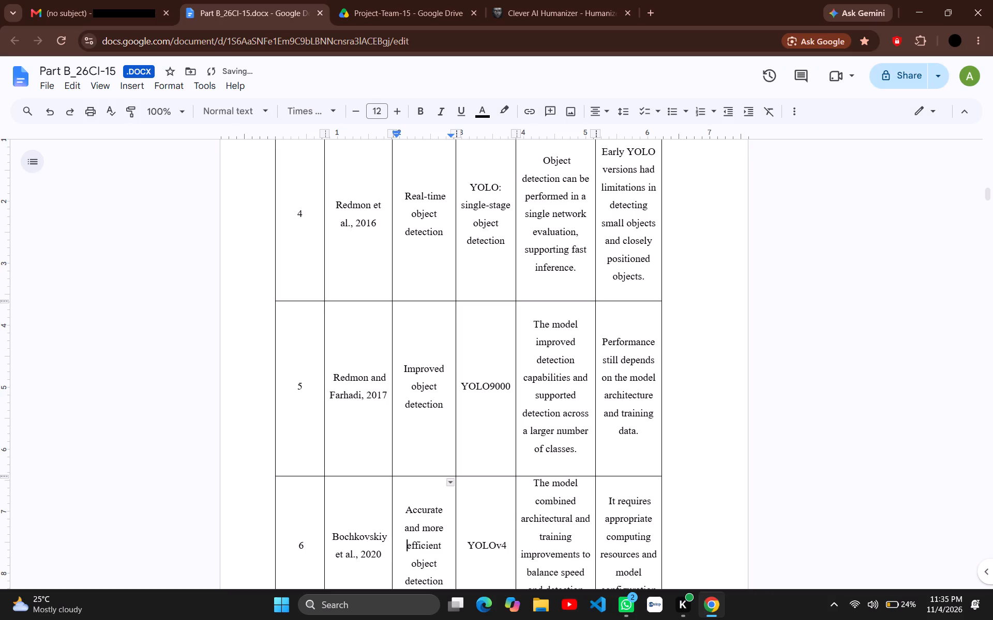
Switch to the grammar report and check its suggested replacement for 'and efficient' at line 148.
left_click(375, 0)
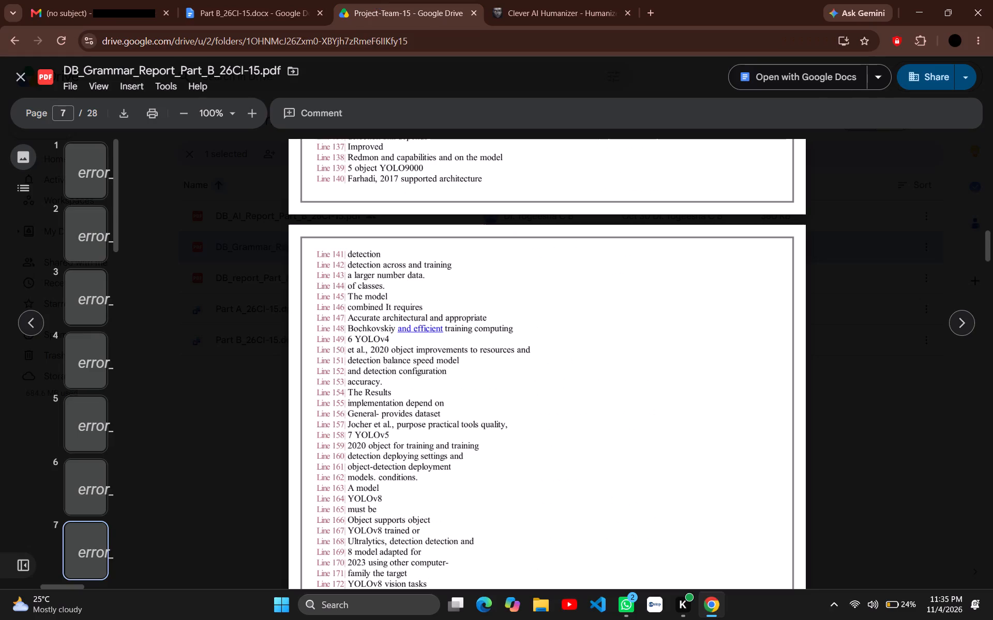
scroll(420, 474, "down", 20)
scroll(420, 474, "down", 10)
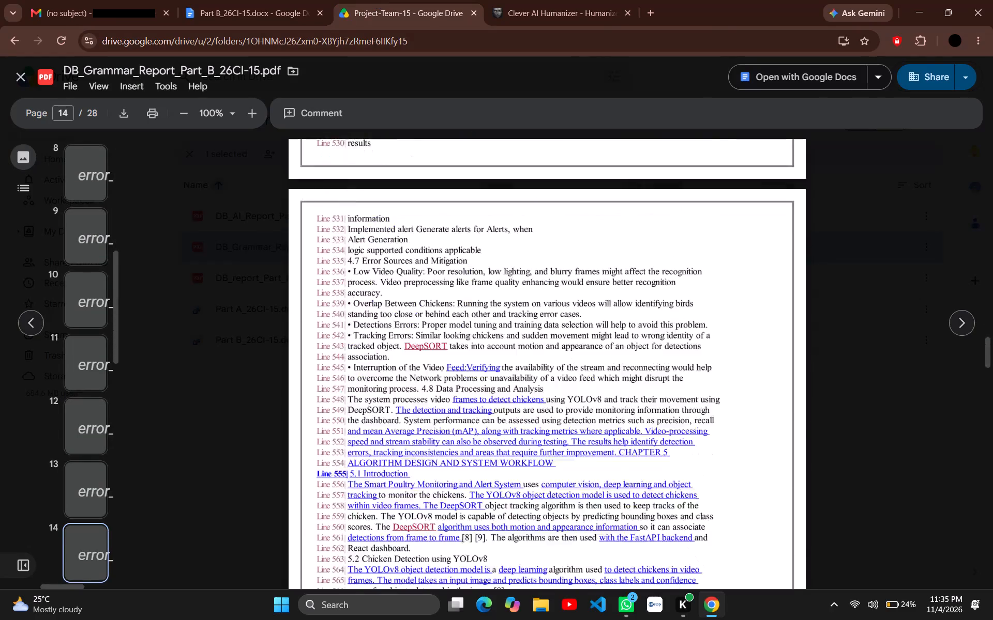
scroll(420, 474, "down", 18)
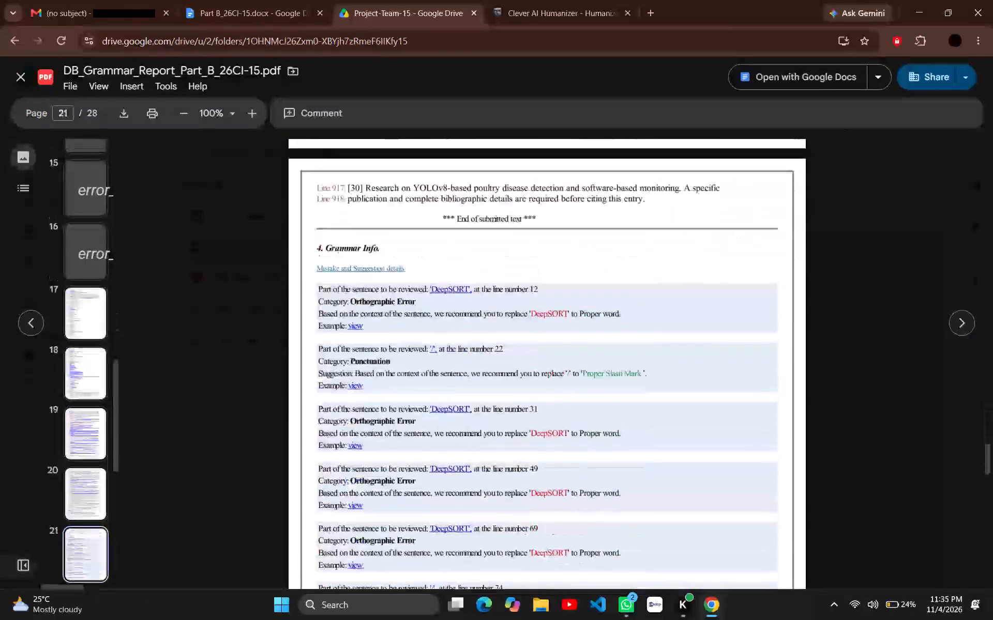
scroll(420, 474, "down", 5)
scroll(420, 474, "up", 4)
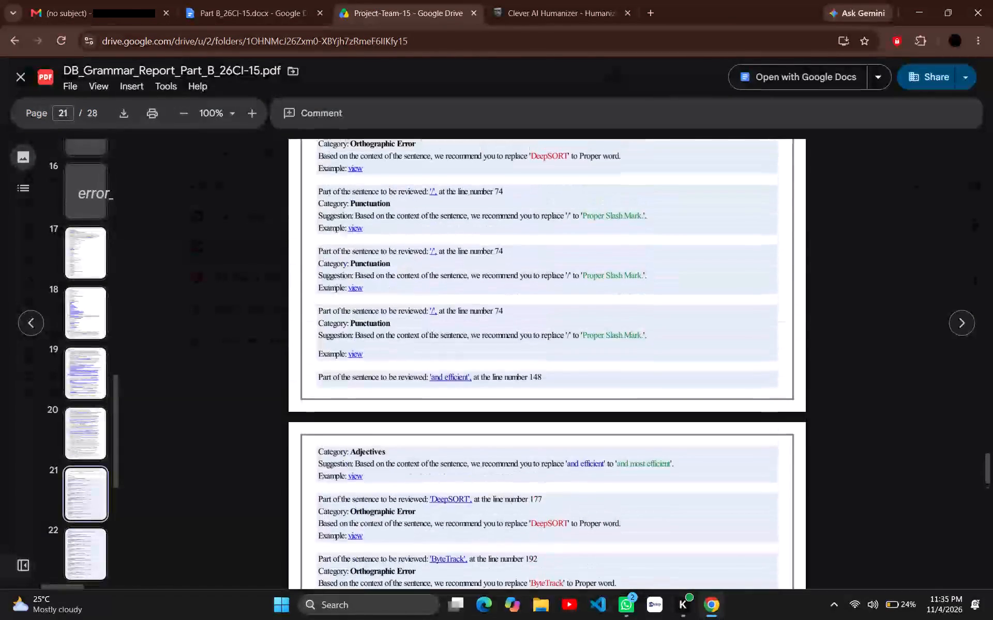
scroll(420, 474, "up", 1)
scroll(420, 474, "down", 1)
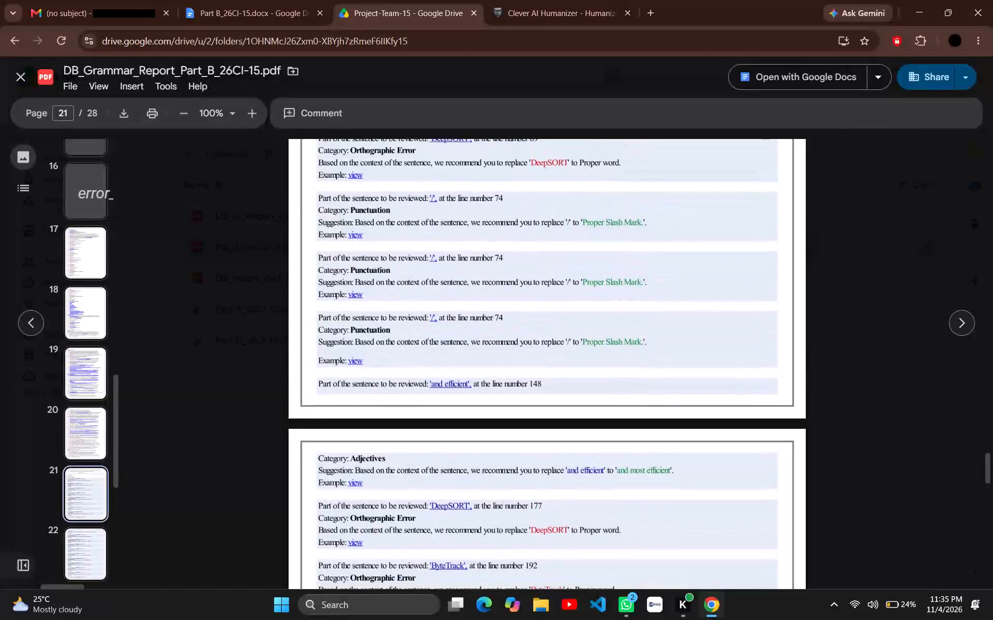
scroll(420, 474, "down", 1)
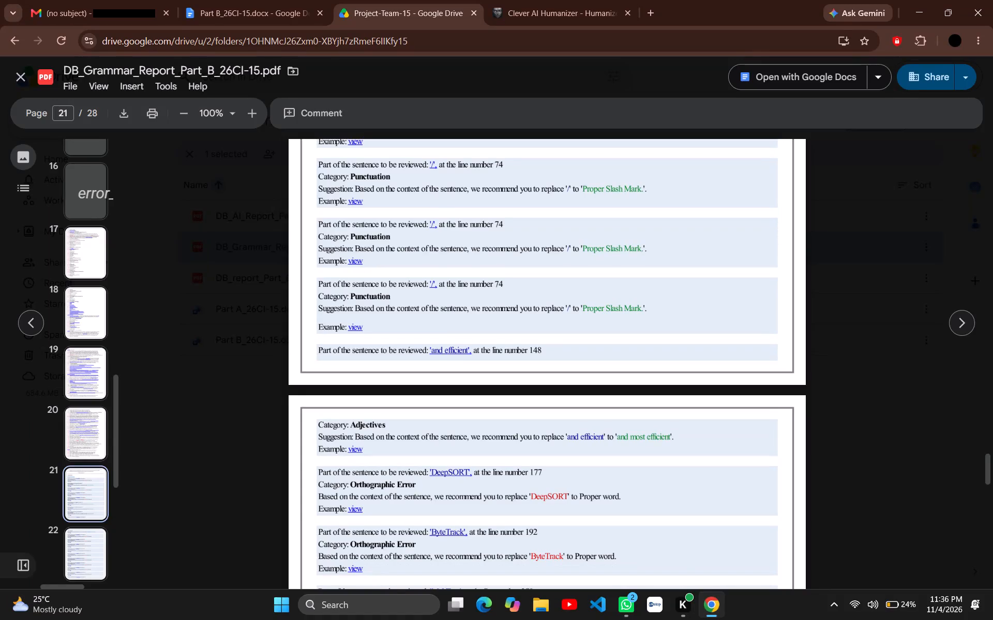
Return to the Part B_26CI-15 document and change 'more efficient' to 'most efficient' in row 6 of Table 2.1.
left_click(288, 0)
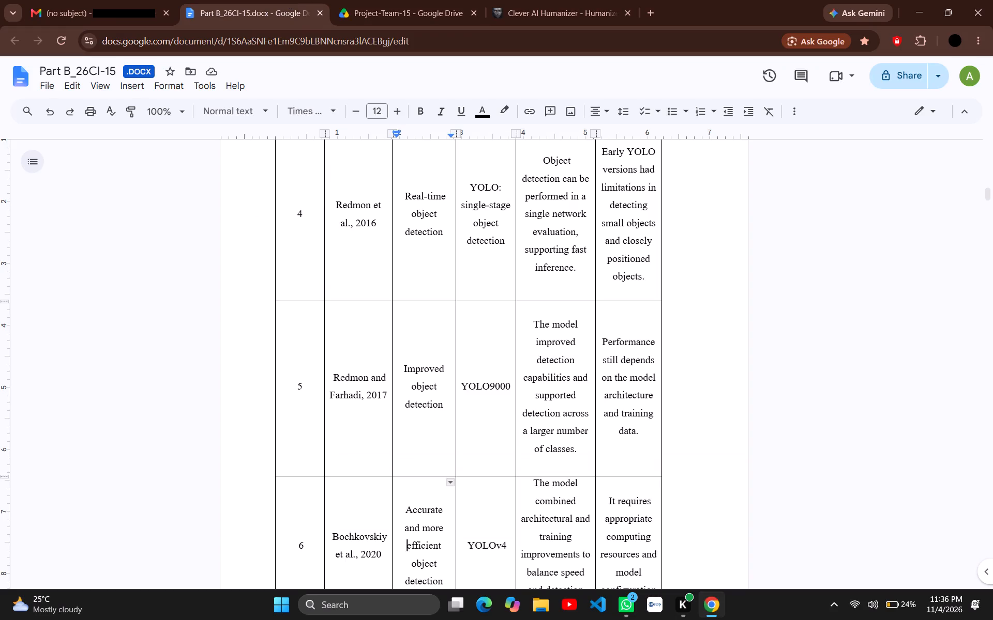
left_click(442, 531)
key("BackSpace")
key("BackSpace")
type("st")
left_click(424, 549)
Switch to the grammar report and review the suggestion entries following line 148, up to 'deep learning' at line 337.
left_click(420, 0)
scroll(537, 422, "down", 1)
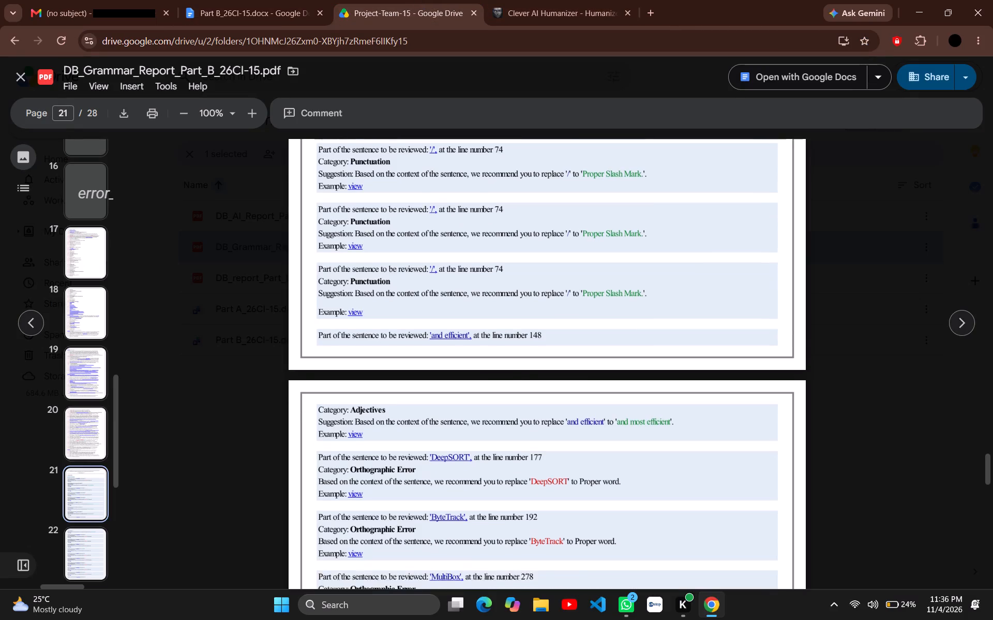
scroll(537, 422, "down", 2)
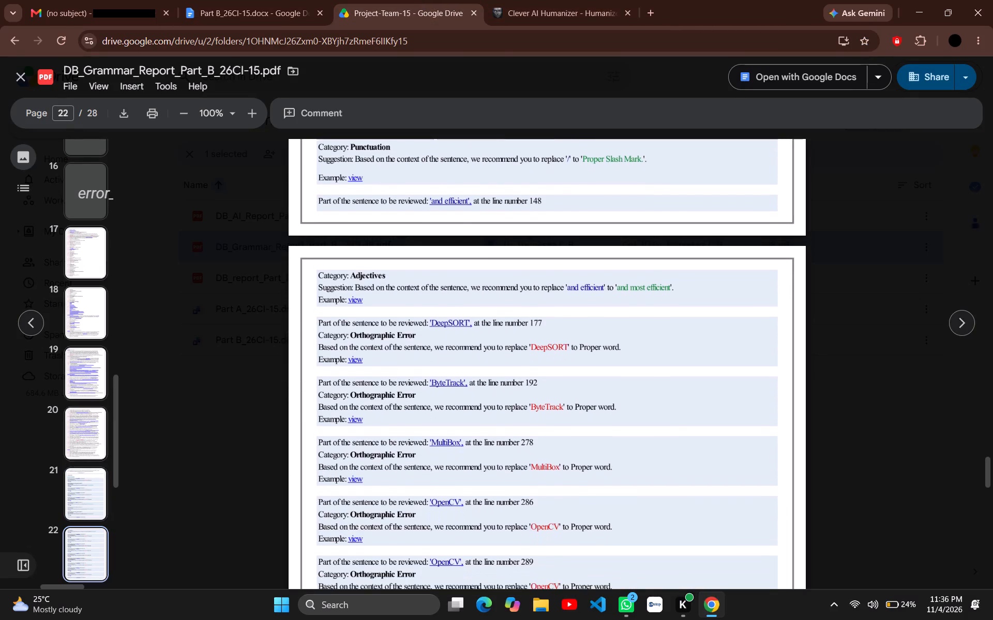
scroll(537, 422, "down", 2)
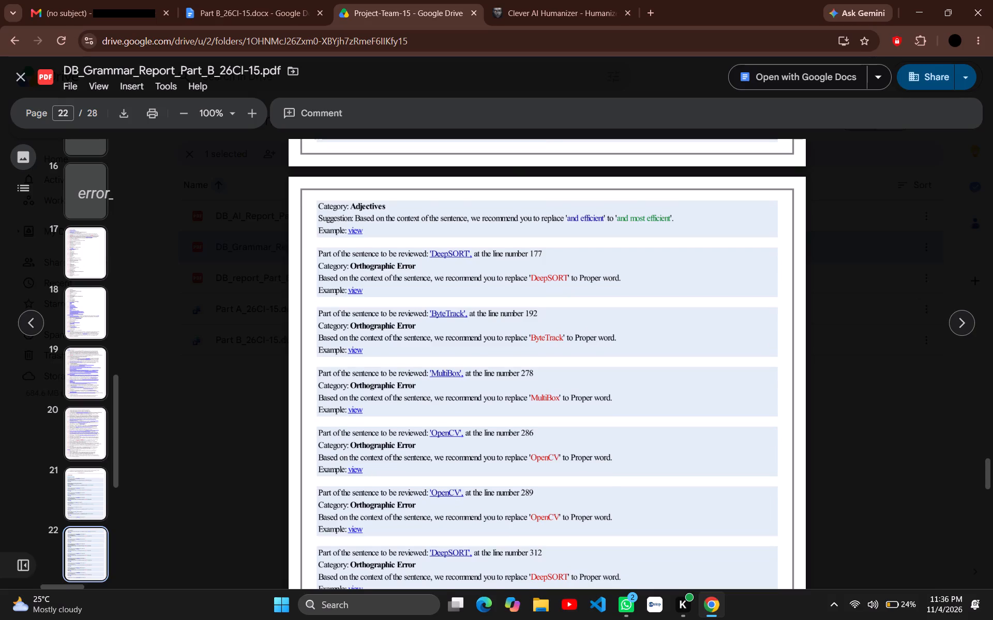
scroll(492, 415, "down", 1)
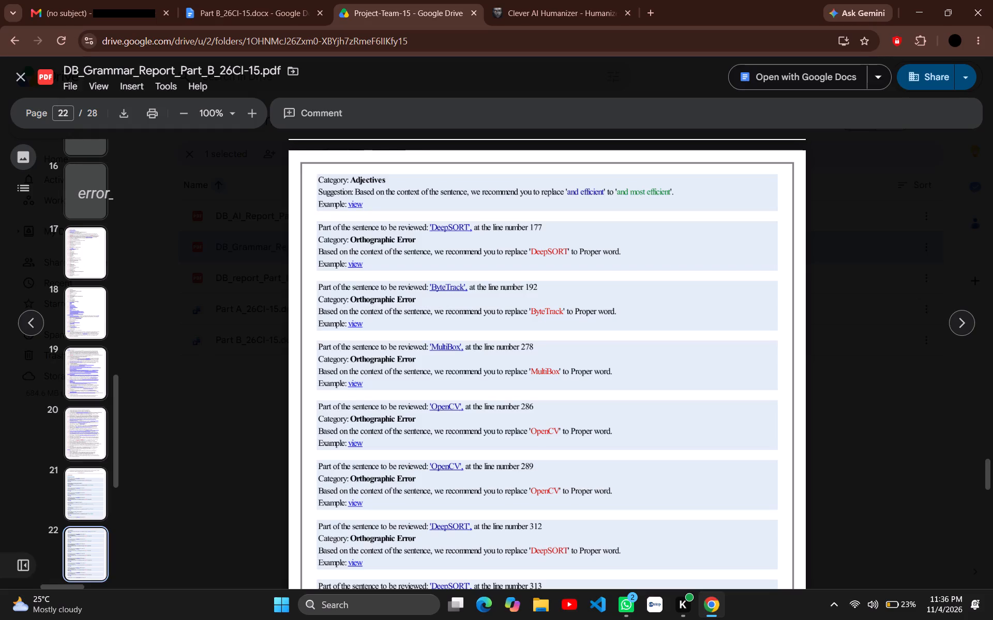
scroll(476, 419, "down", 1)
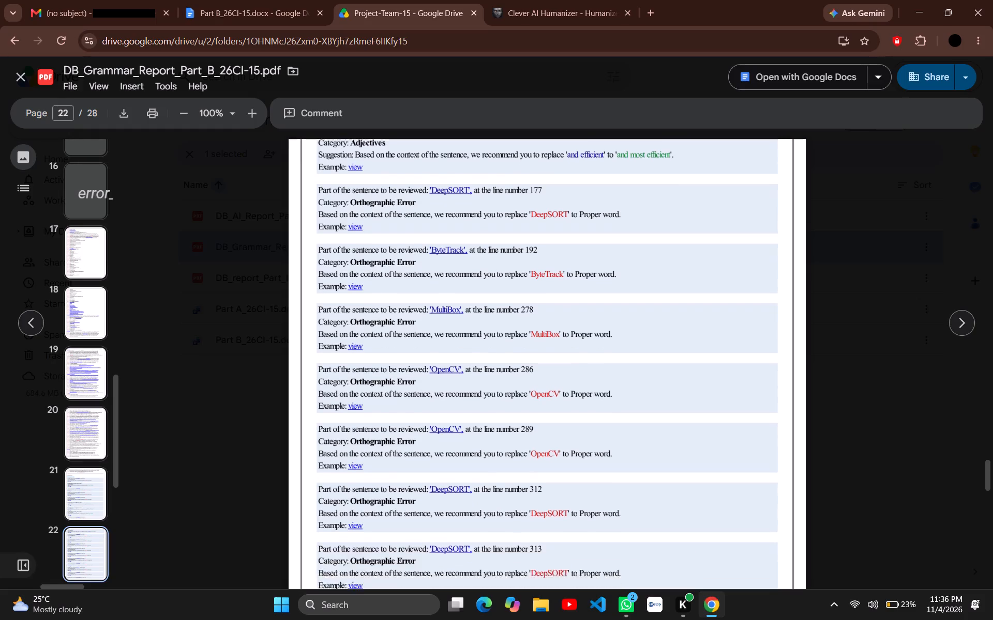
scroll(476, 419, "down", 3)
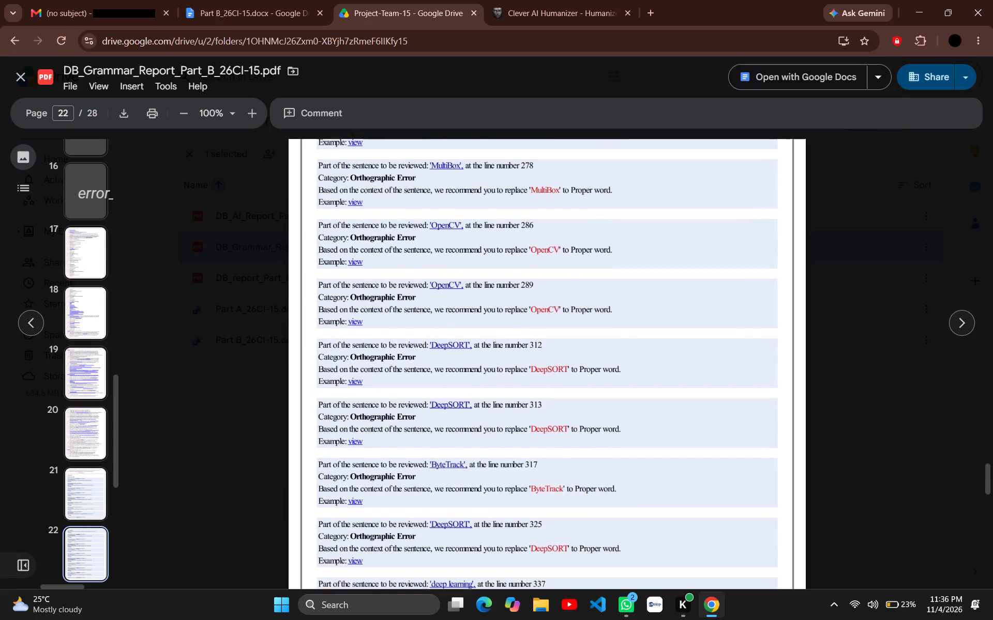
scroll(476, 419, "down", 3)
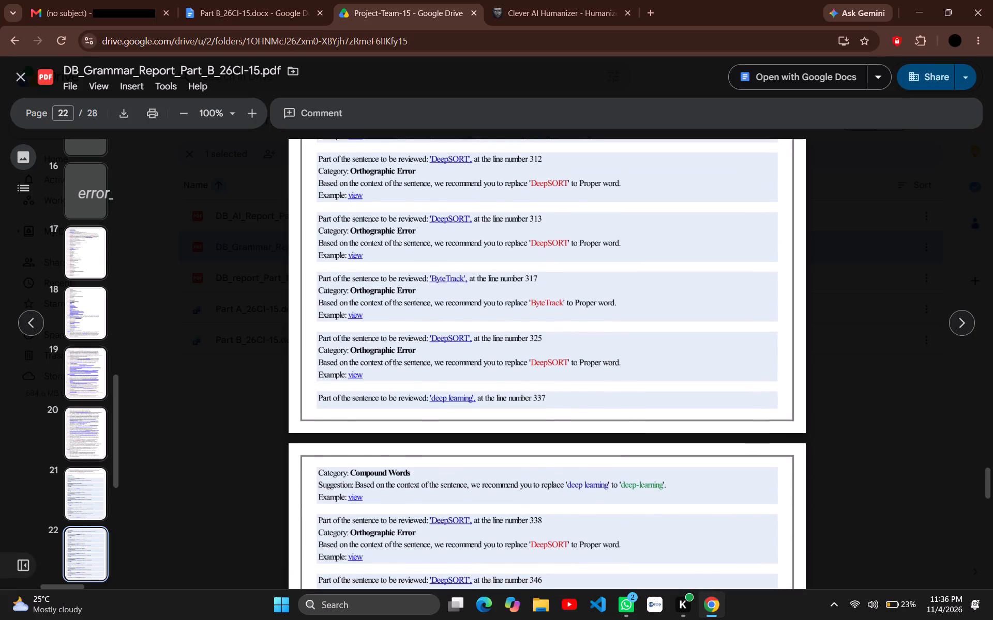
Review the grammar report's suggestion entries from 'deep learning' at line 337 to 'Fig.' at line 419.
scroll(476, 419, "down", 2)
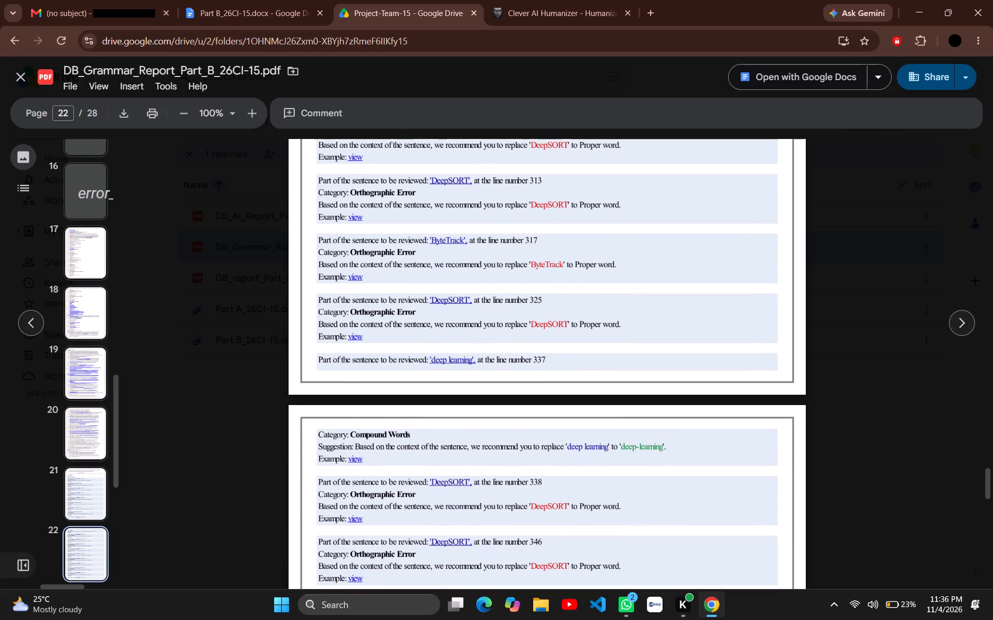
scroll(476, 419, "down", 1)
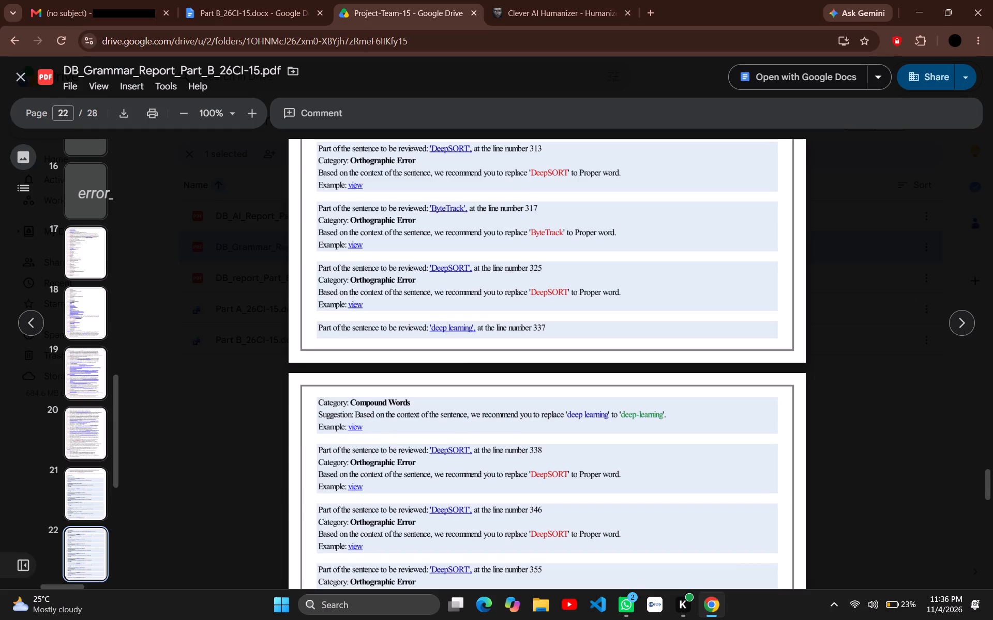
scroll(472, 339, "down", 2)
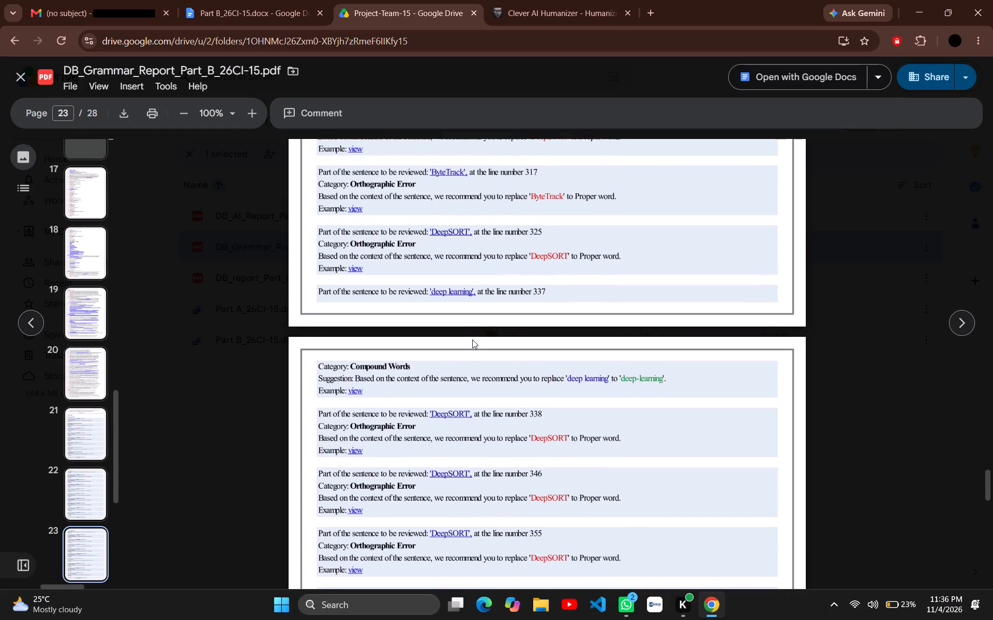
scroll(472, 339, "down", 2)
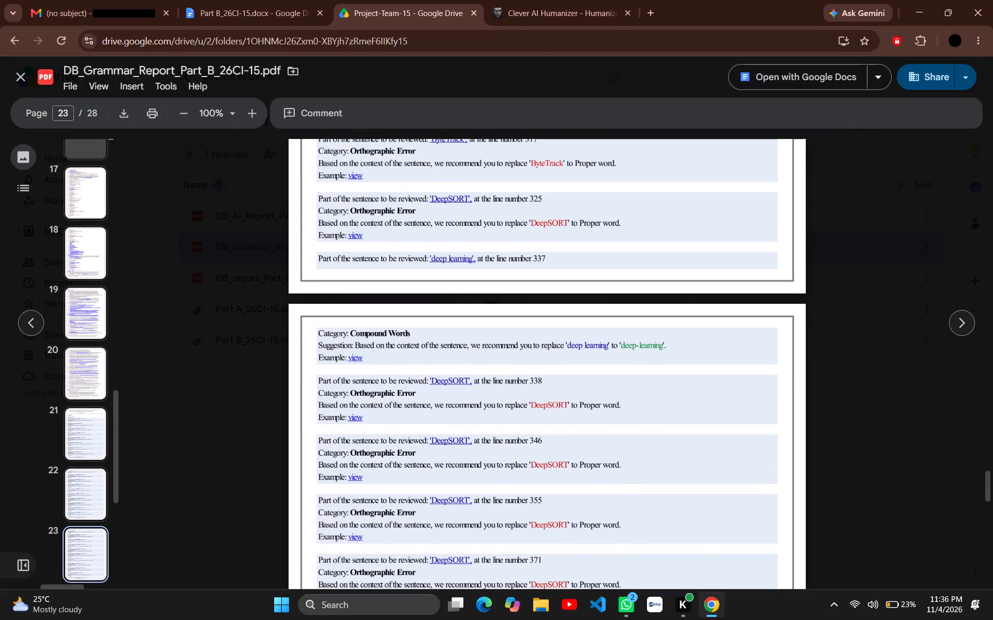
scroll(453, 360, "down", 2)
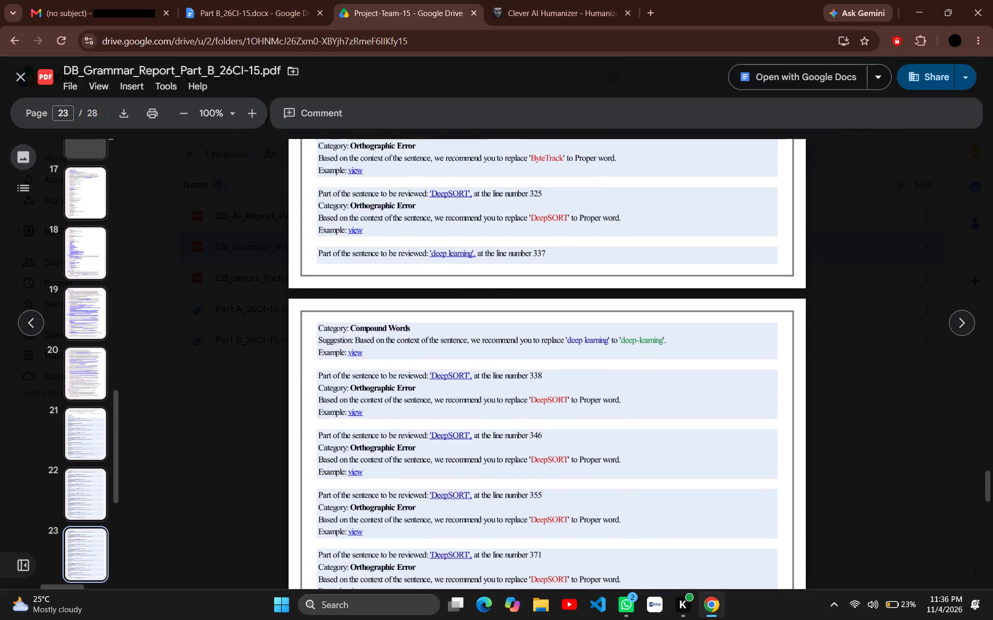
scroll(453, 360, "down", 2)
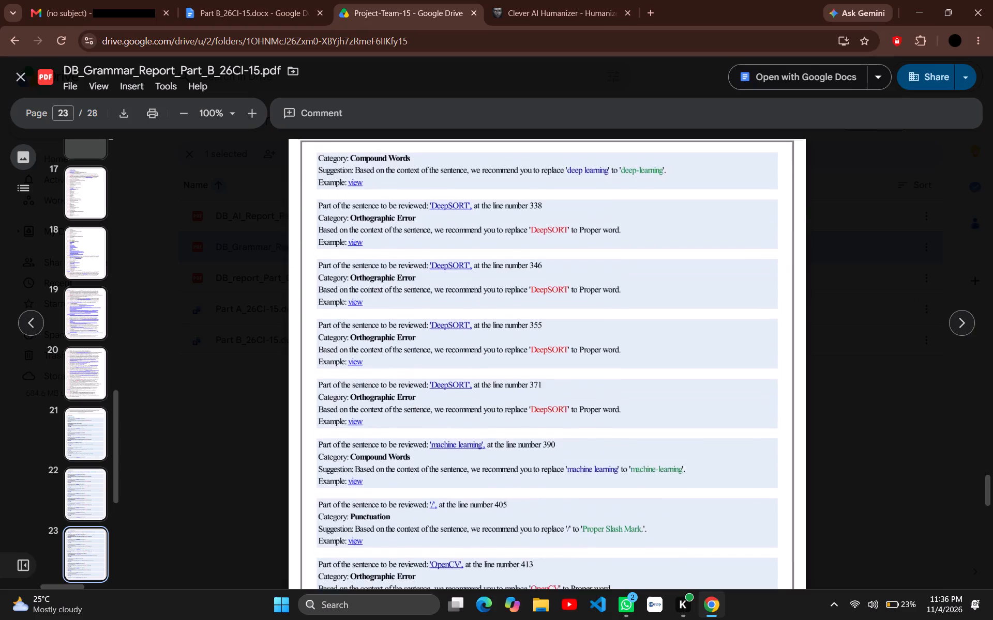
scroll(453, 360, "down", 1)
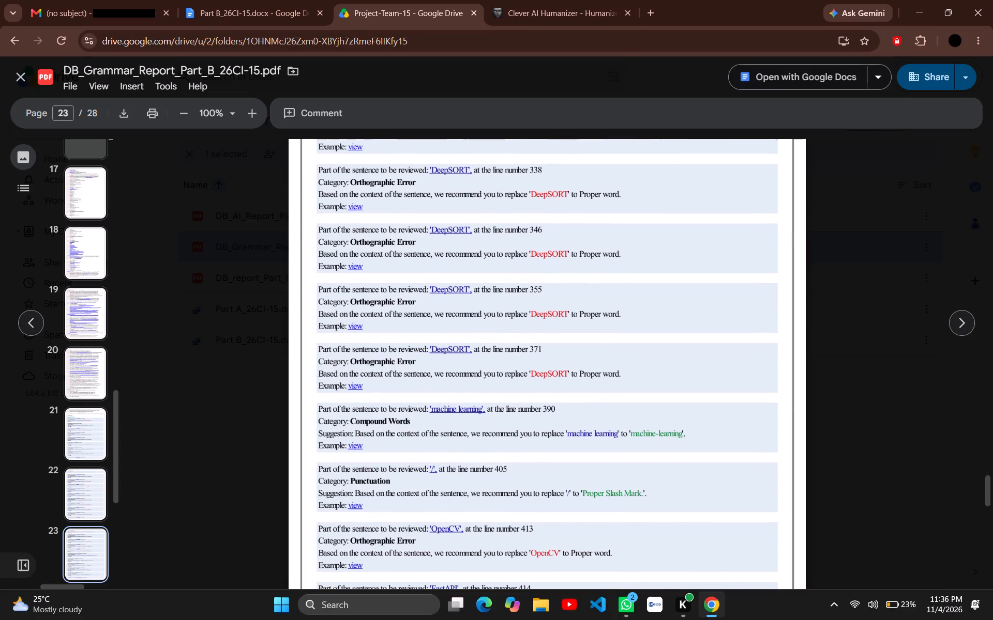
scroll(453, 360, "down", 1)
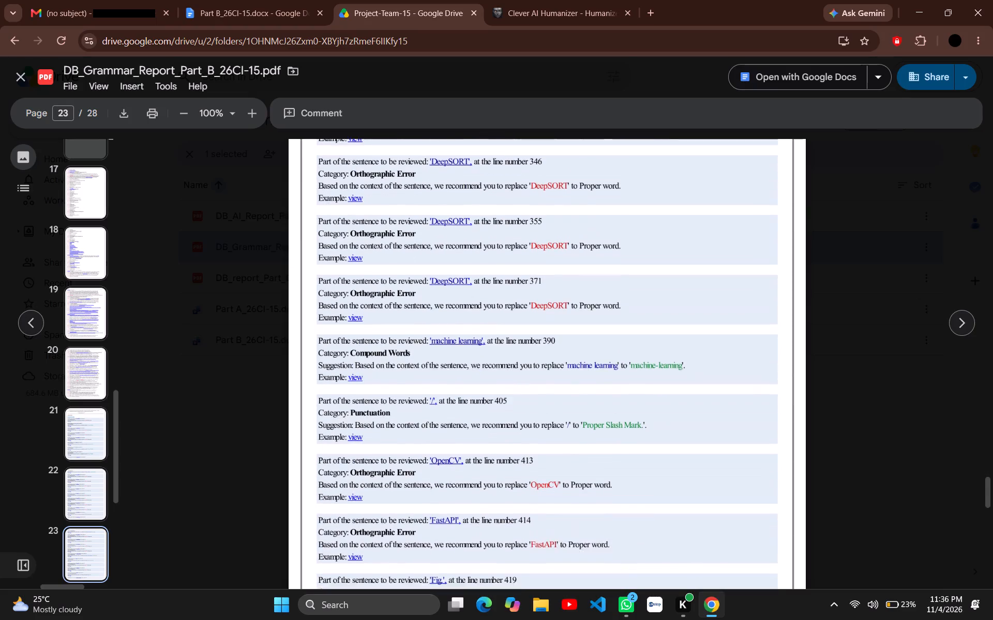
scroll(453, 360, "down", 2)
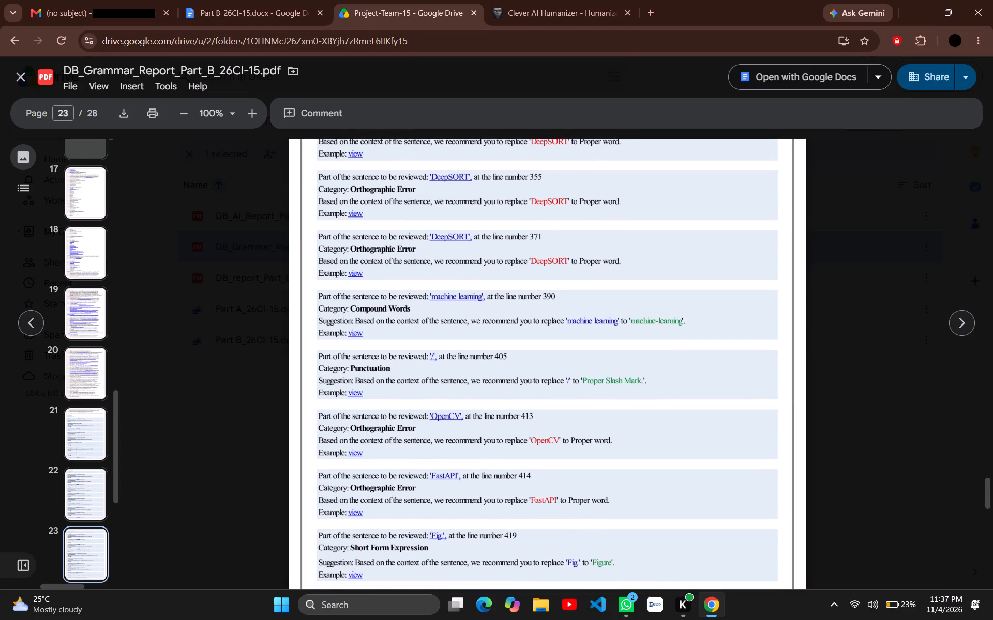
Continue reviewing the grammar report's suggestion entries from 'Fig.' at line 419 to 'DeepSORT' at line 520.
scroll(453, 360, "down", 3)
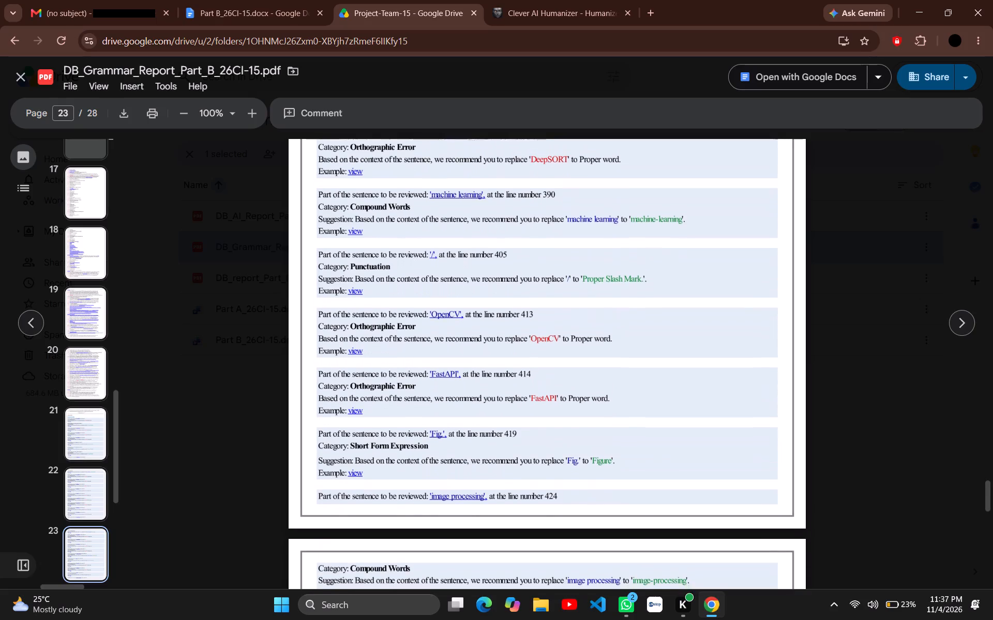
scroll(453, 360, "down", 2)
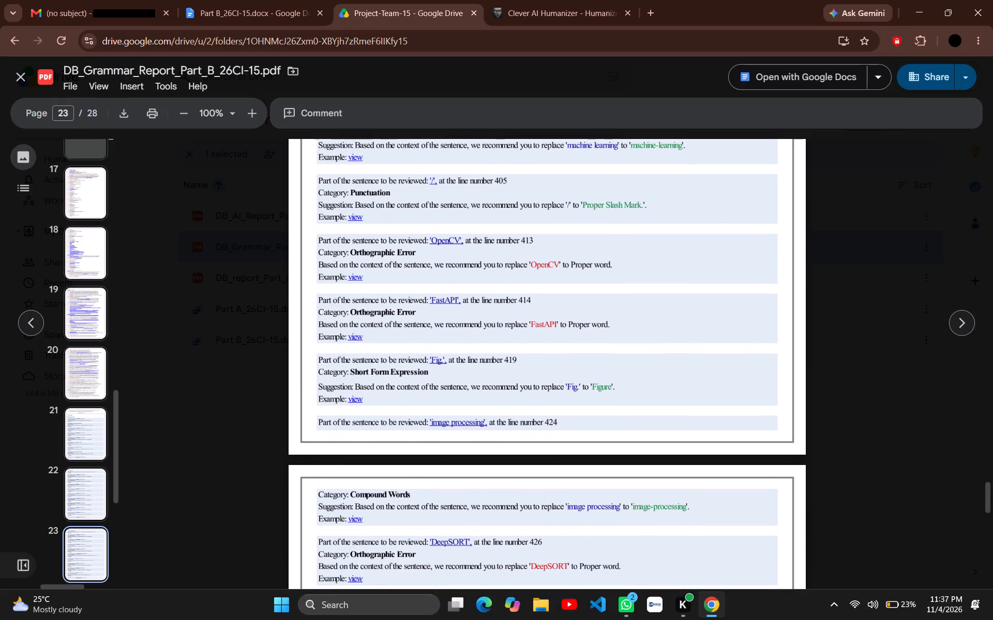
scroll(453, 360, "down", 2)
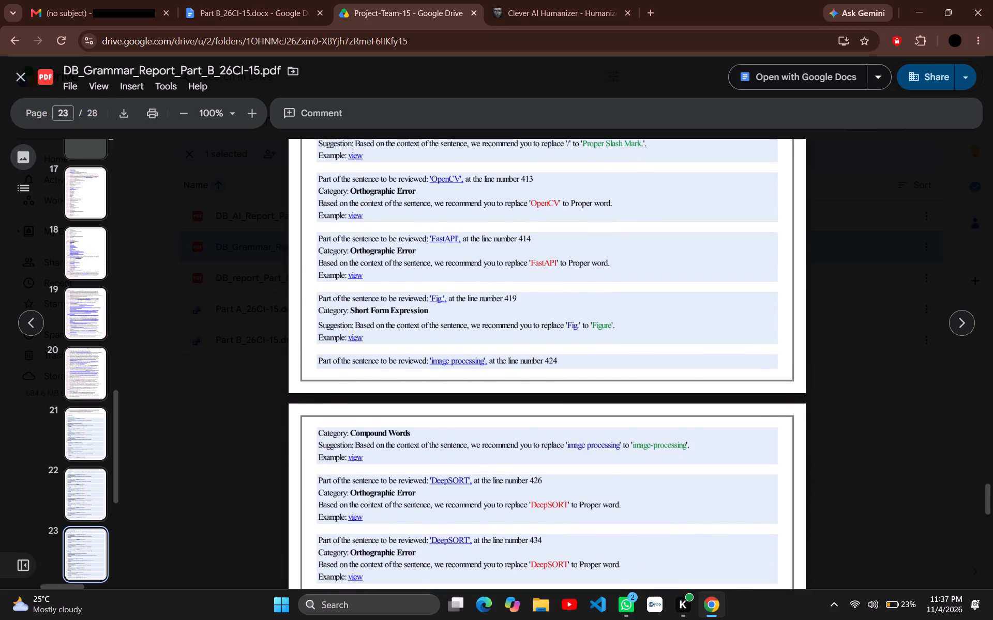
scroll(453, 360, "down", 2)
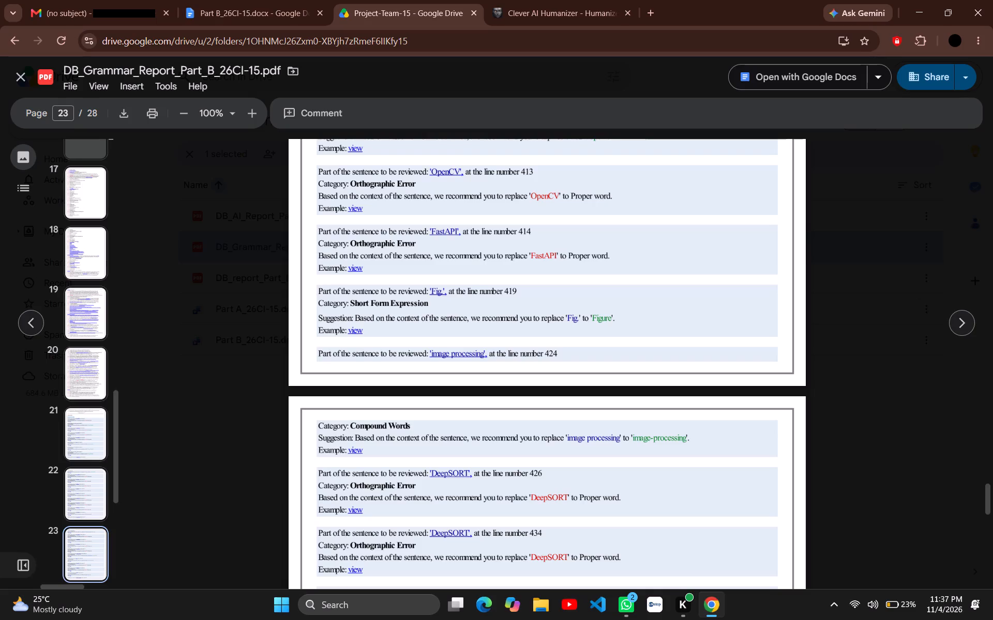
scroll(484, 385, "down", 1)
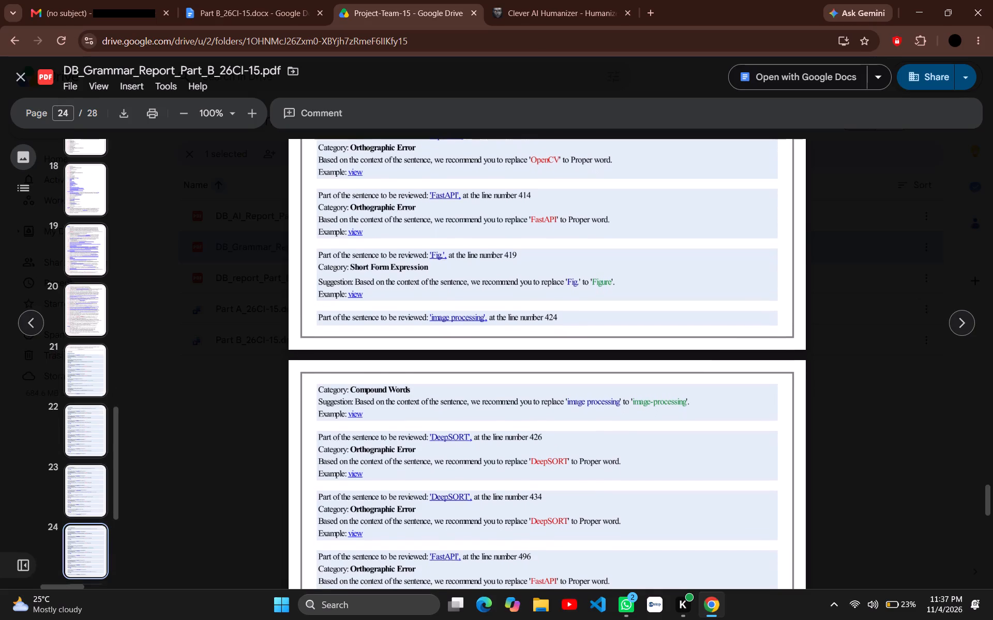
scroll(484, 385, "down", 2)
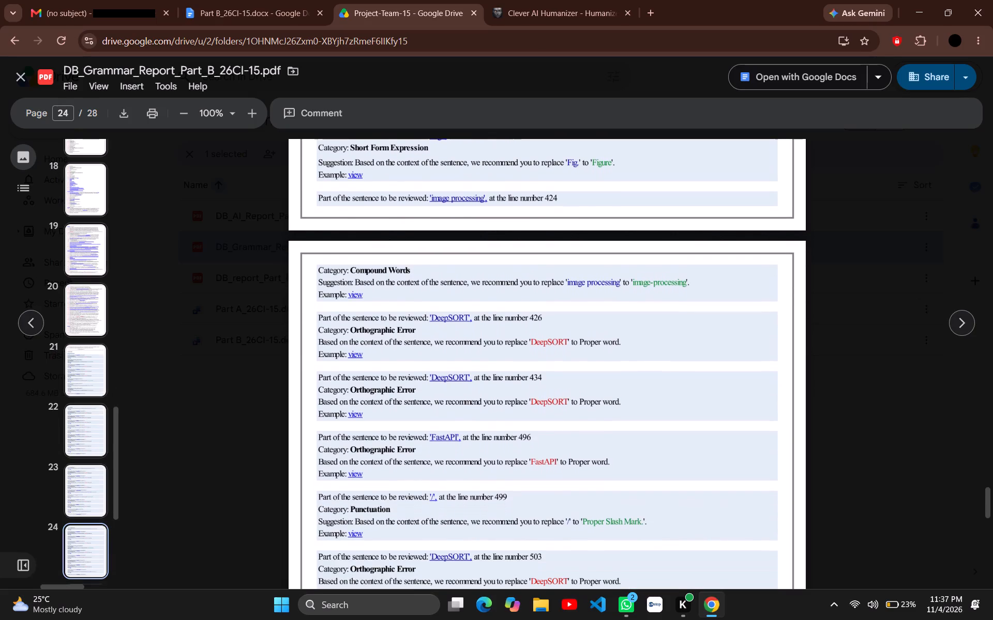
scroll(484, 385, "down", 1)
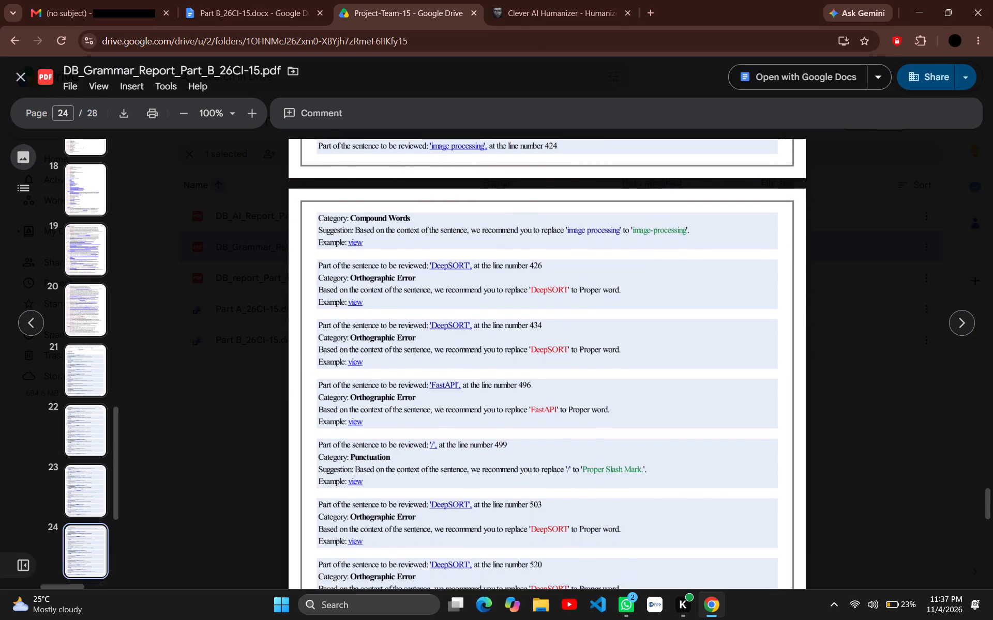
Review the grammar report's suggestion entries from 'DeepSORT' at line 520 through the 'Fig.' entries at lines 656 to 664.
scroll(484, 385, "down", 2)
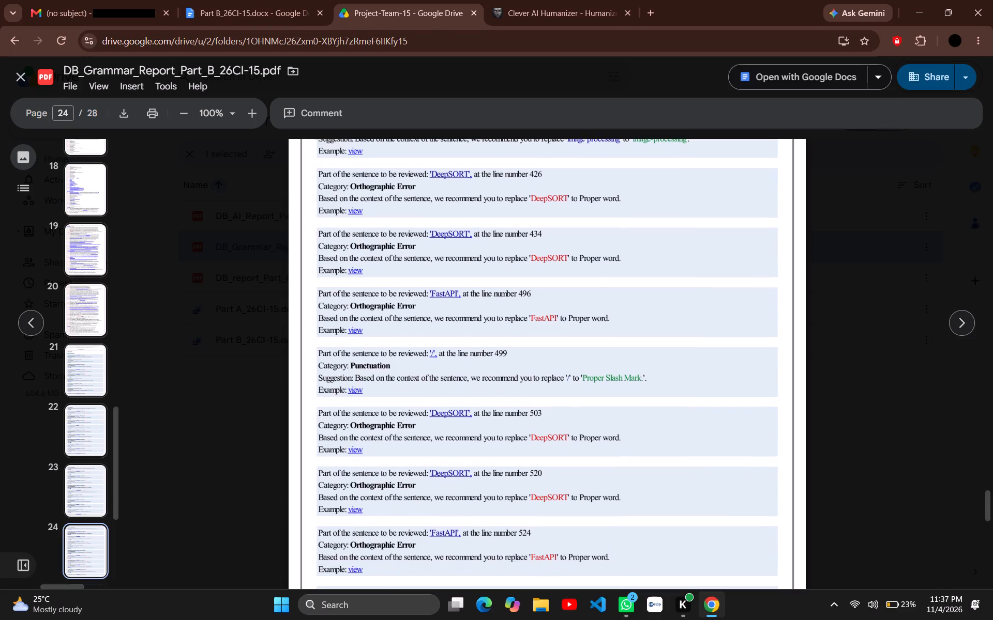
scroll(484, 385, "down", 3)
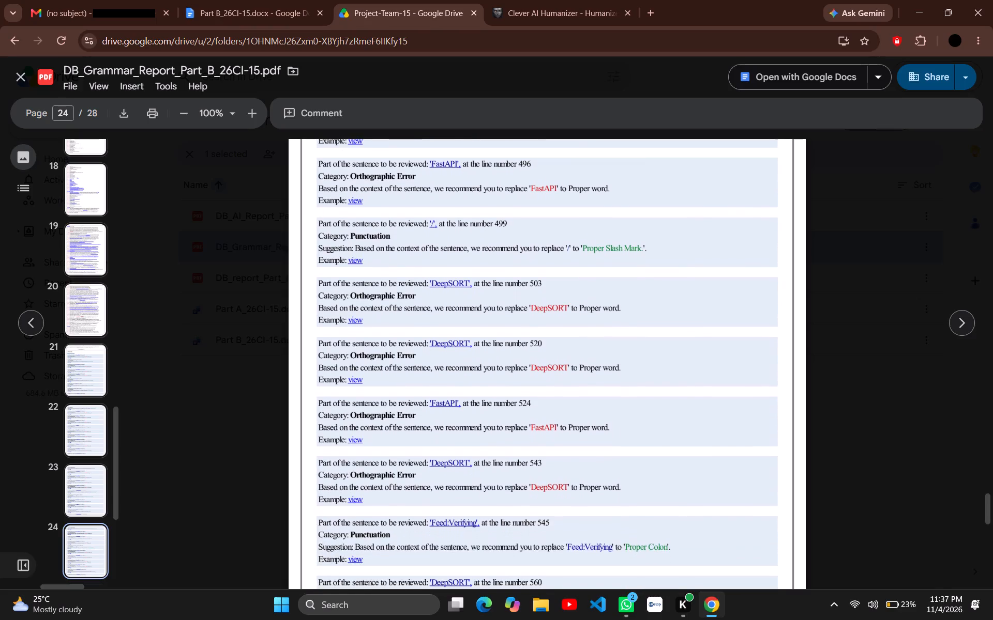
scroll(484, 385, "down", 3)
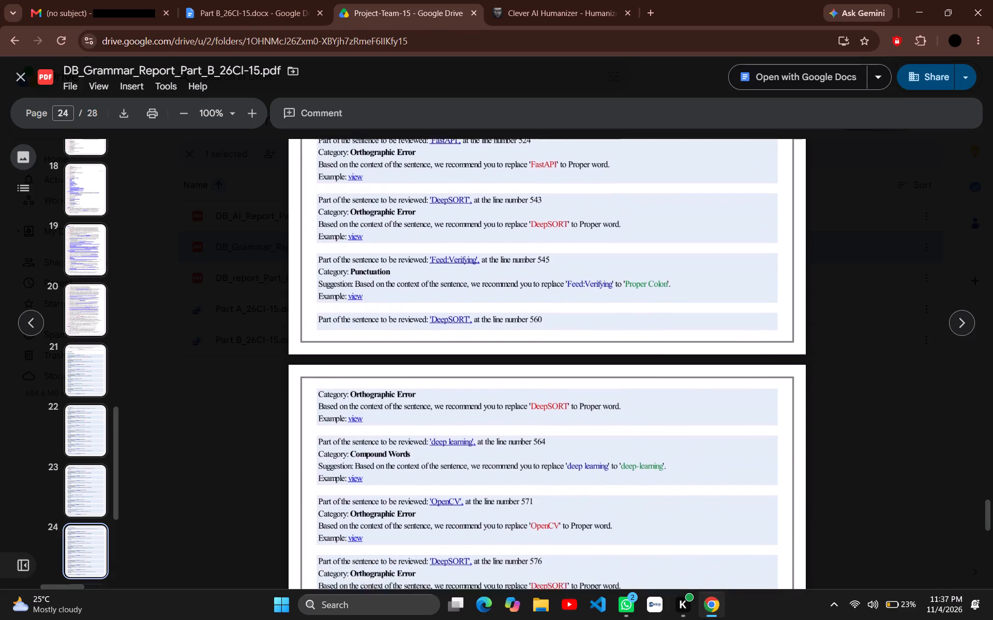
scroll(484, 385, "down", 5)
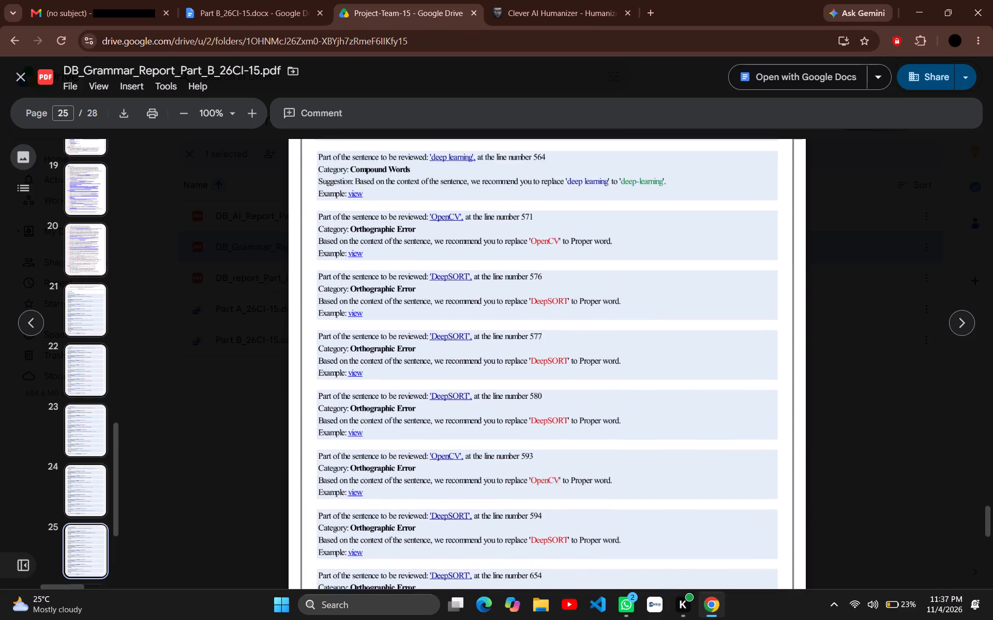
scroll(484, 385, "down", 2)
Examine the grammar report's 'Fig.' entries at lines 656, 660 and 664 and the punctuation entries at lines 675 and 678.
scroll(484, 385, "up", 1)
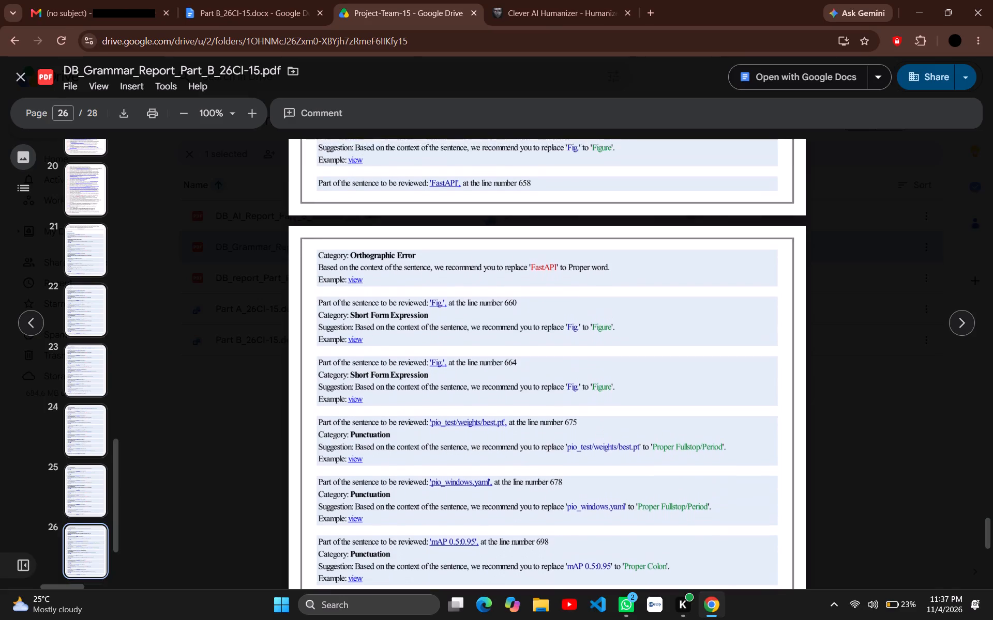
scroll(484, 385, "up", 2)
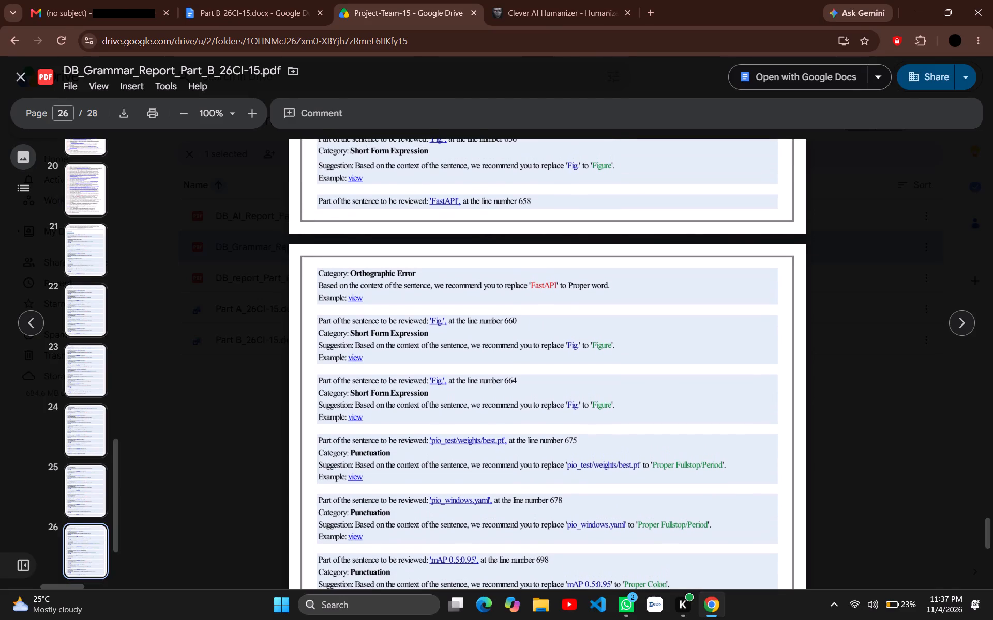
scroll(484, 385, "up", 2)
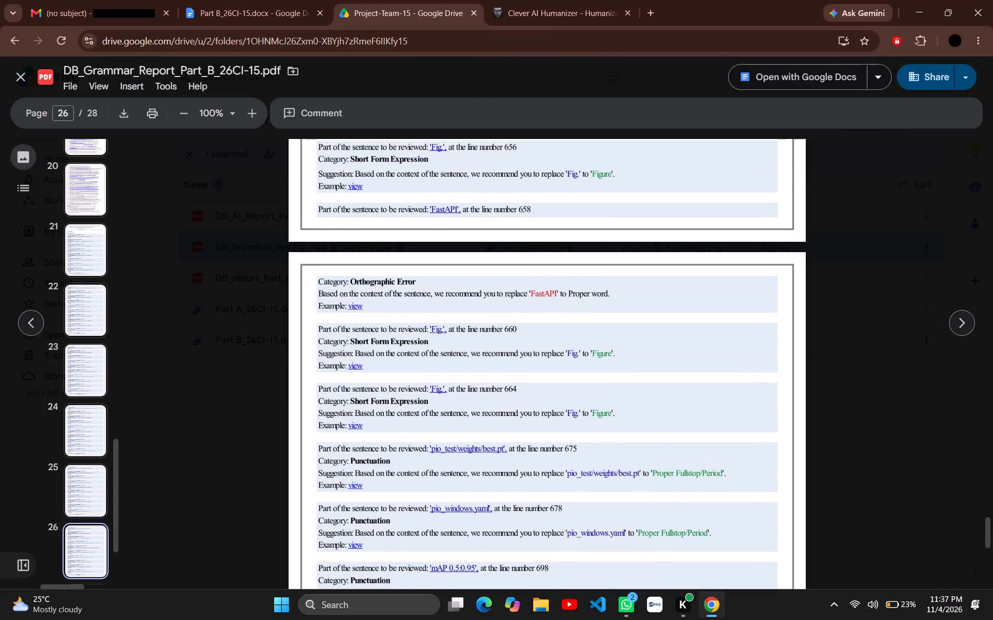
scroll(484, 385, "up", 1)
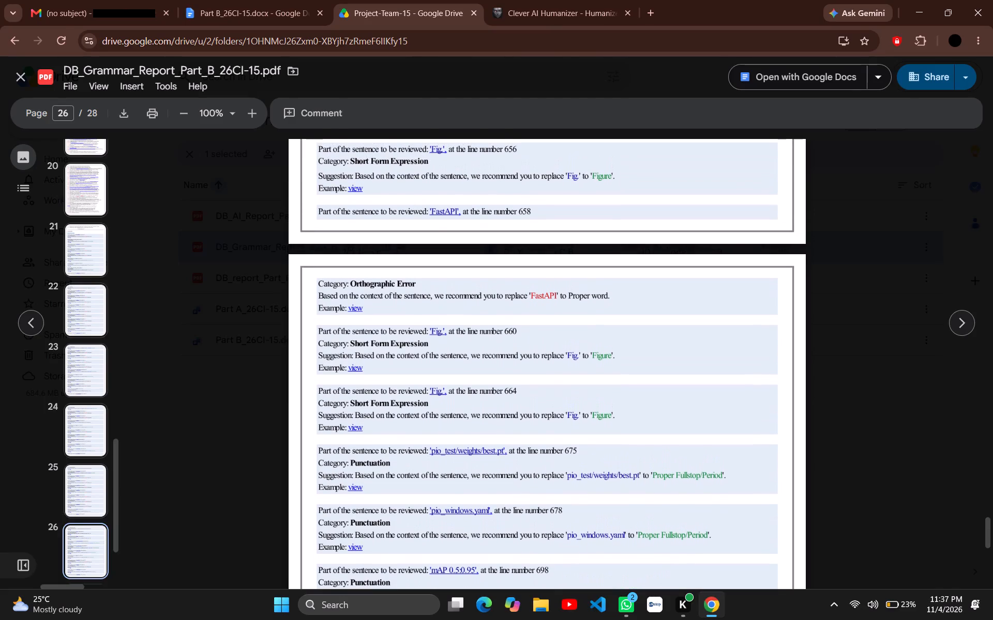
scroll(484, 385, "up", 1)
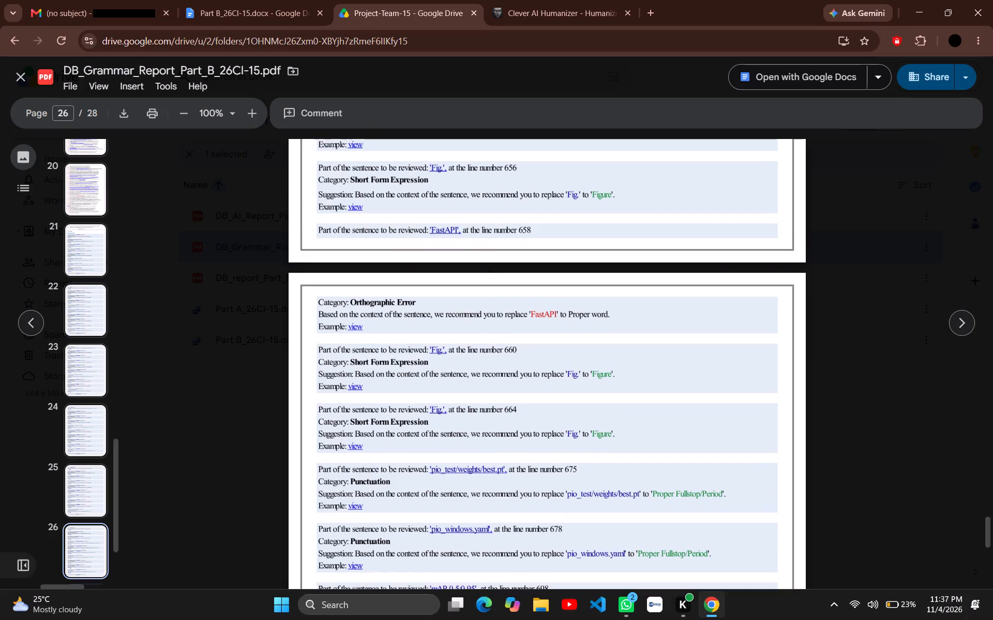
scroll(484, 385, "up", 5)
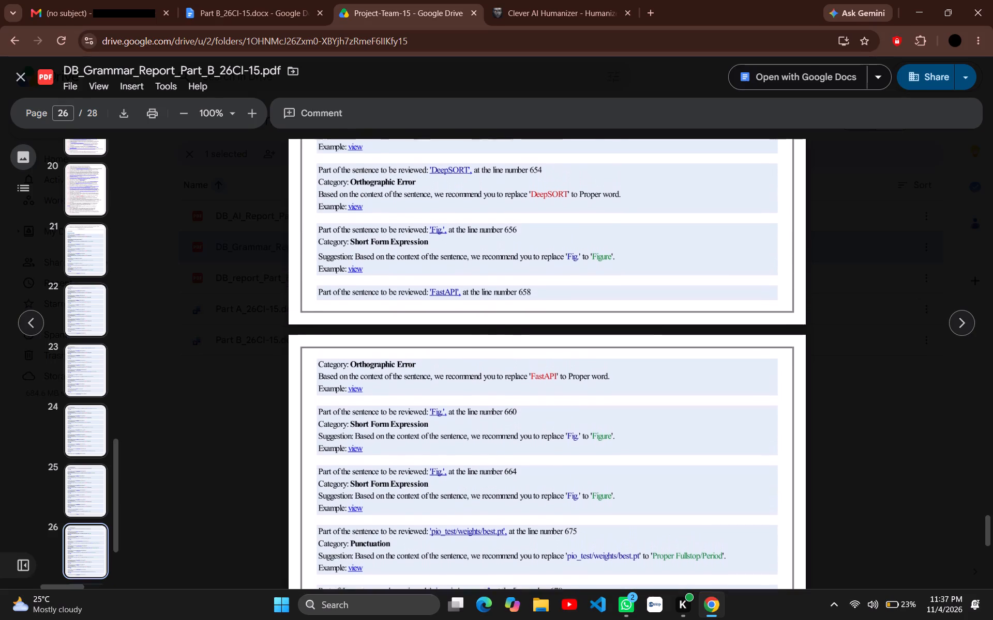
scroll(484, 385, "up", 3)
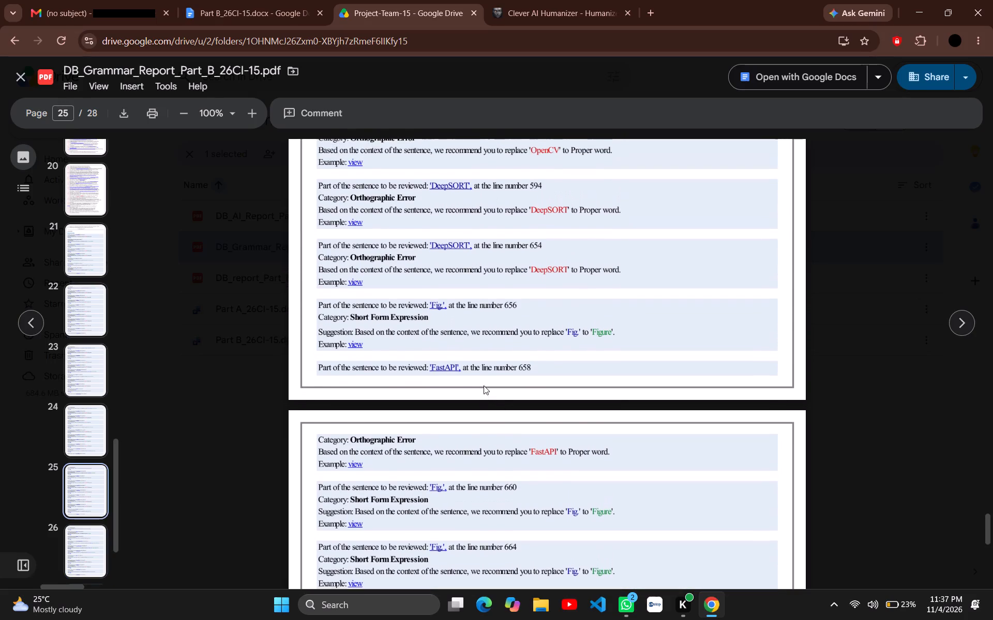
Go back over the grammar report's entries from 'DeepSORT' at line 654 up to 'deep learning' at line 564.
scroll(484, 385, "up", 3)
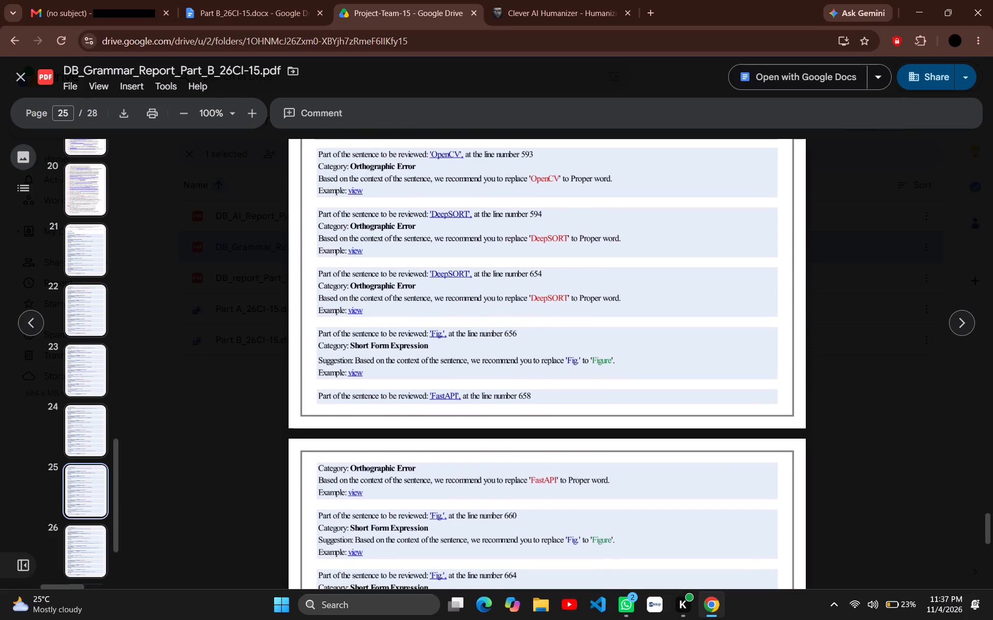
scroll(484, 385, "up", 3)
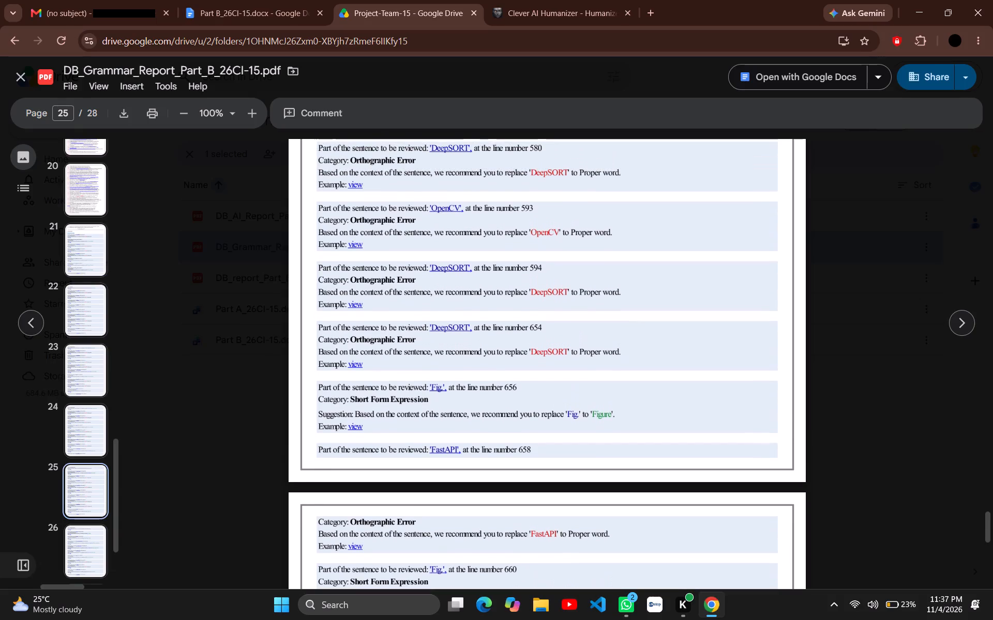
scroll(484, 385, "up", 3)
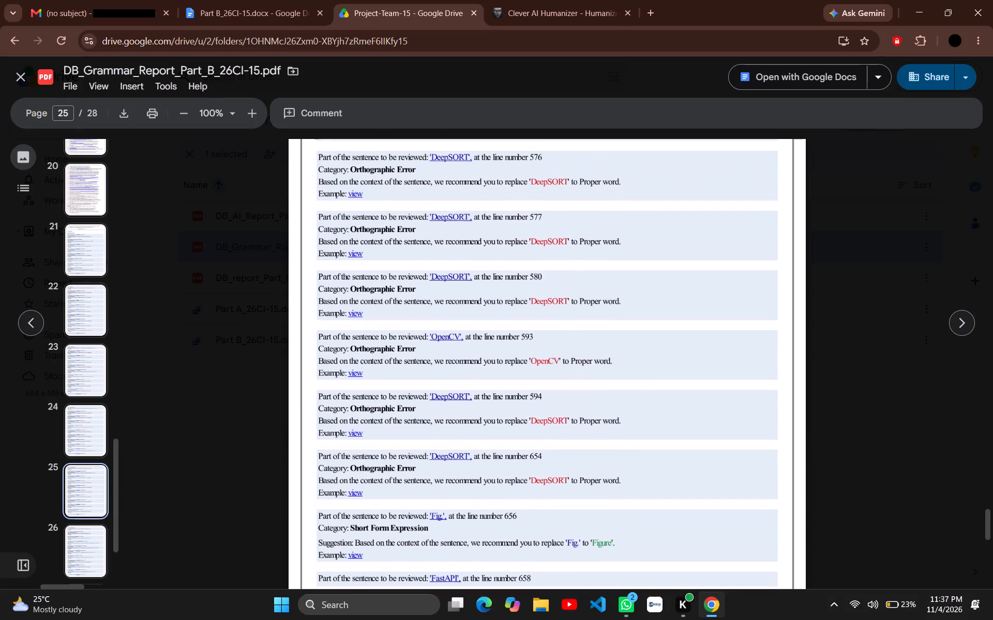
scroll(484, 385, "up", 4)
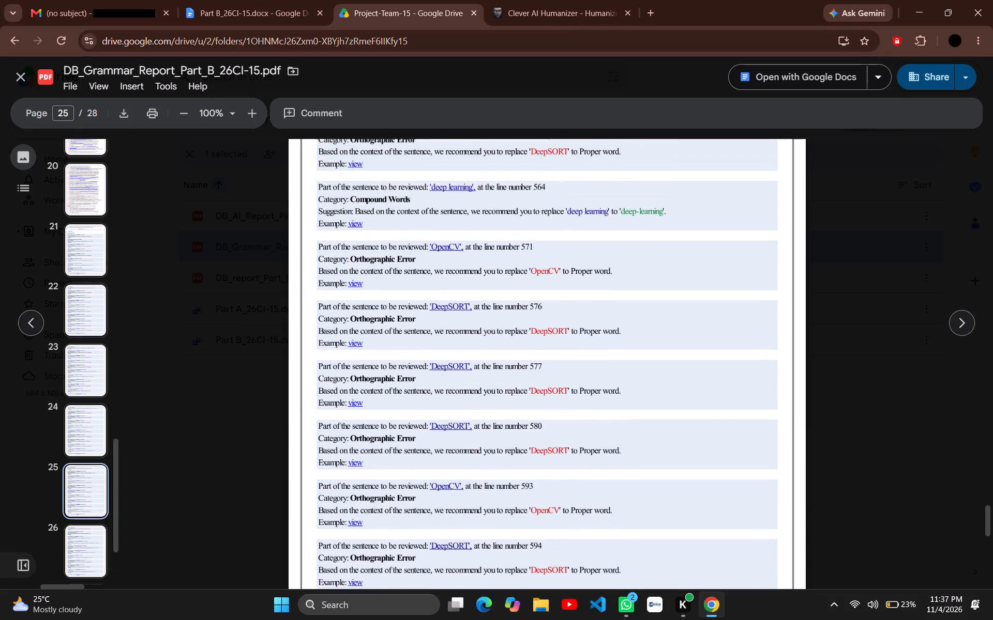
scroll(484, 385, "up", 2)
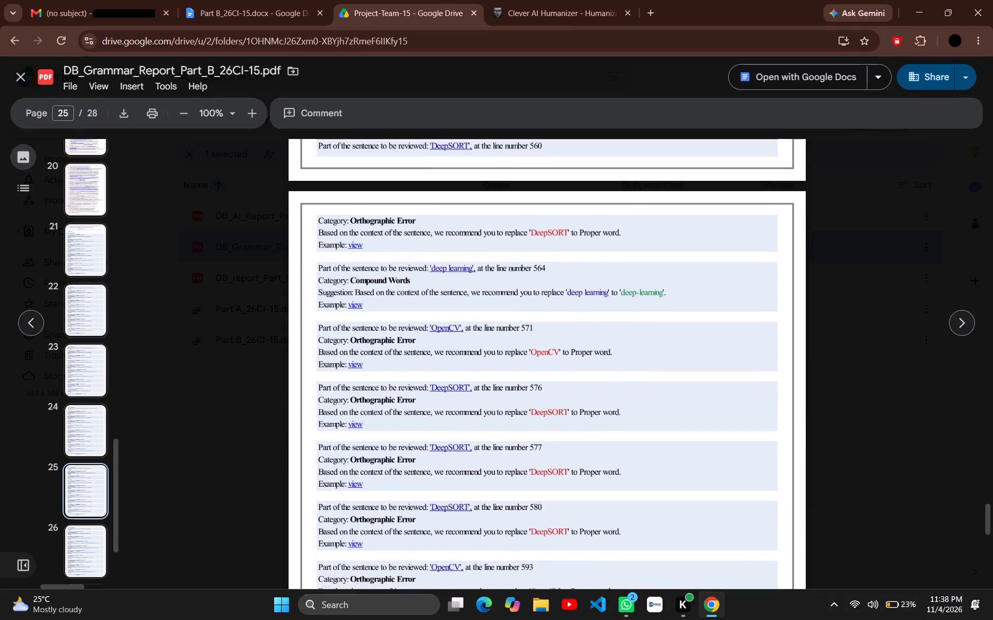
scroll(484, 385, "up", 1)
Review the grammar report's suggestion entries from 'deep learning' at line 564 to the last one, 'OpenCV' at line 897.
scroll(484, 385, "down", 2)
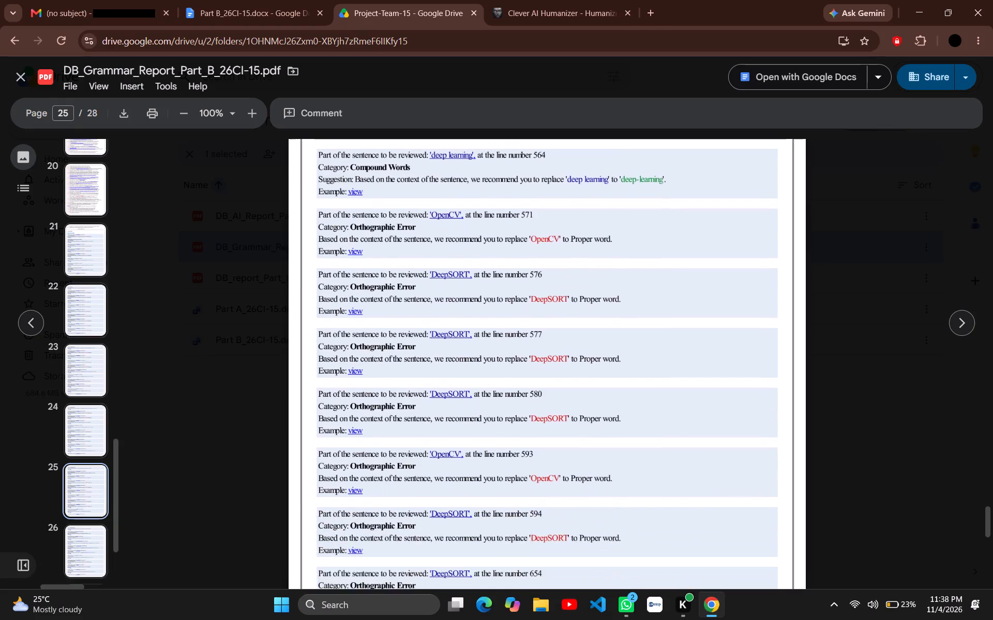
scroll(484, 385, "down", 8)
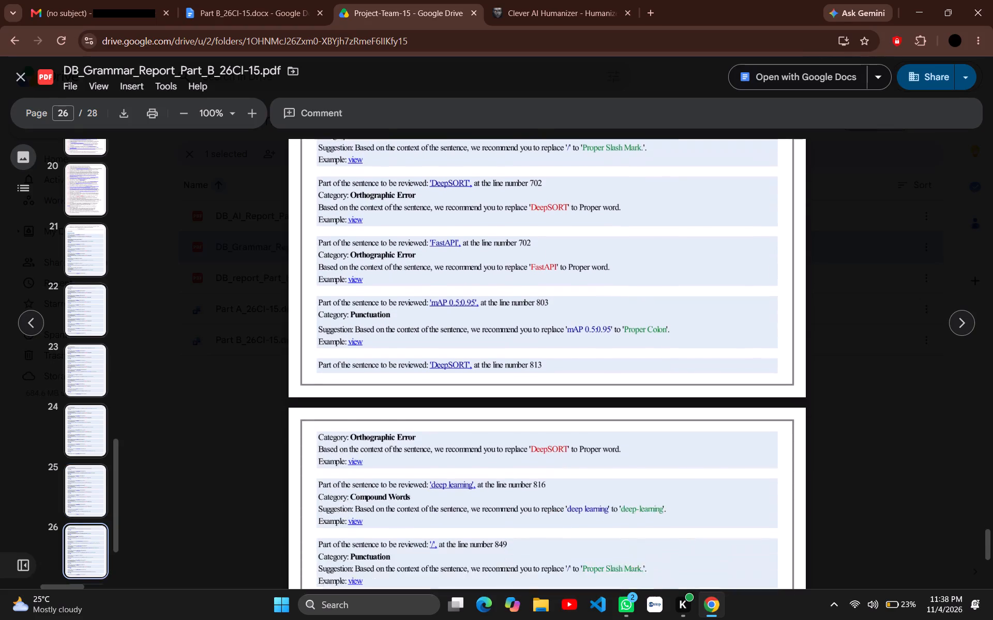
scroll(484, 385, "down", 2)
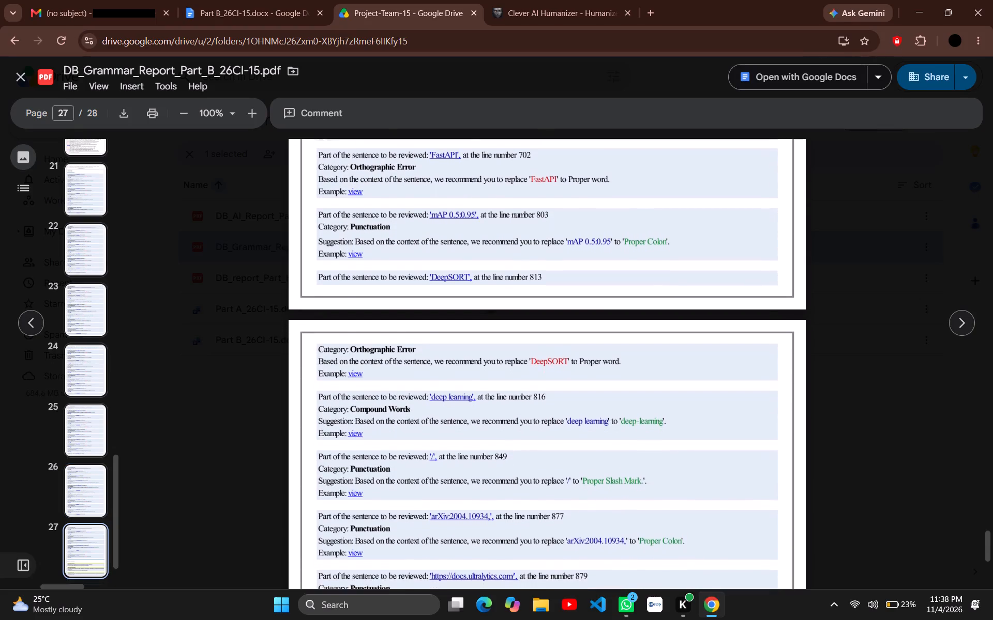
scroll(484, 385, "down", 2)
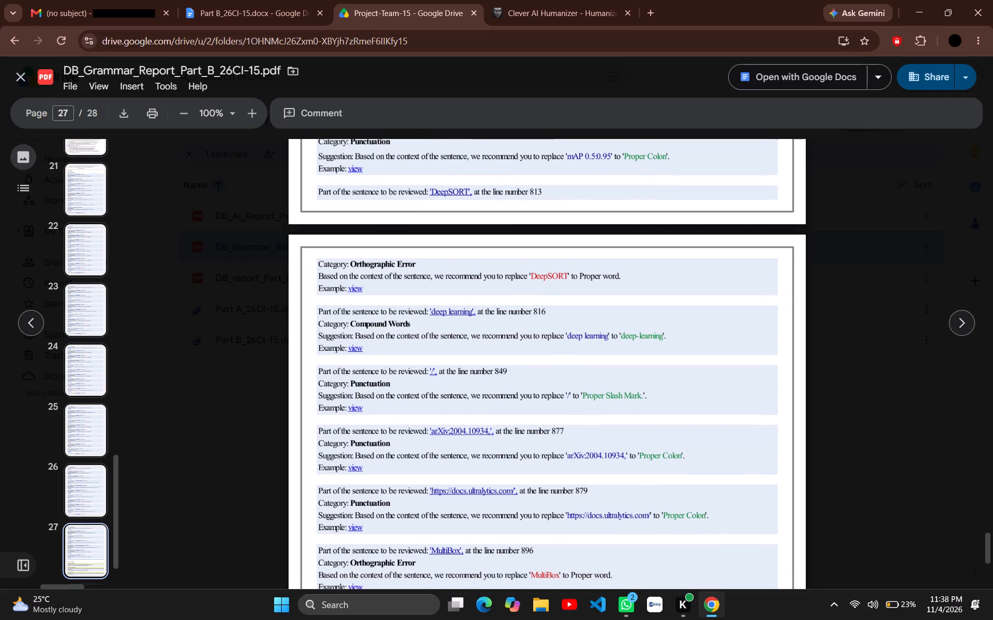
scroll(484, 385, "down", 3)
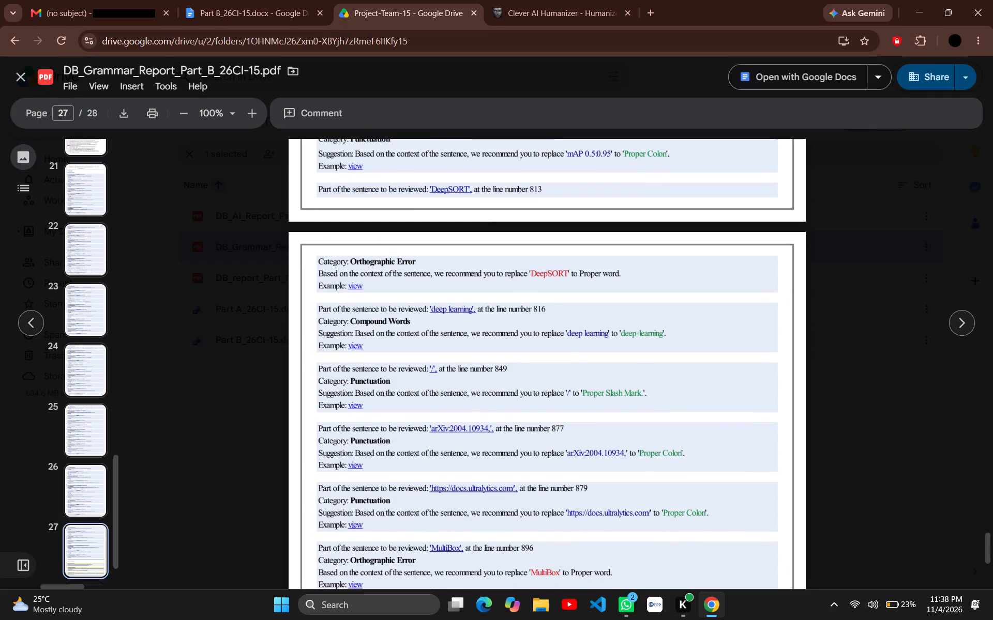
scroll(484, 385, "down", 1)
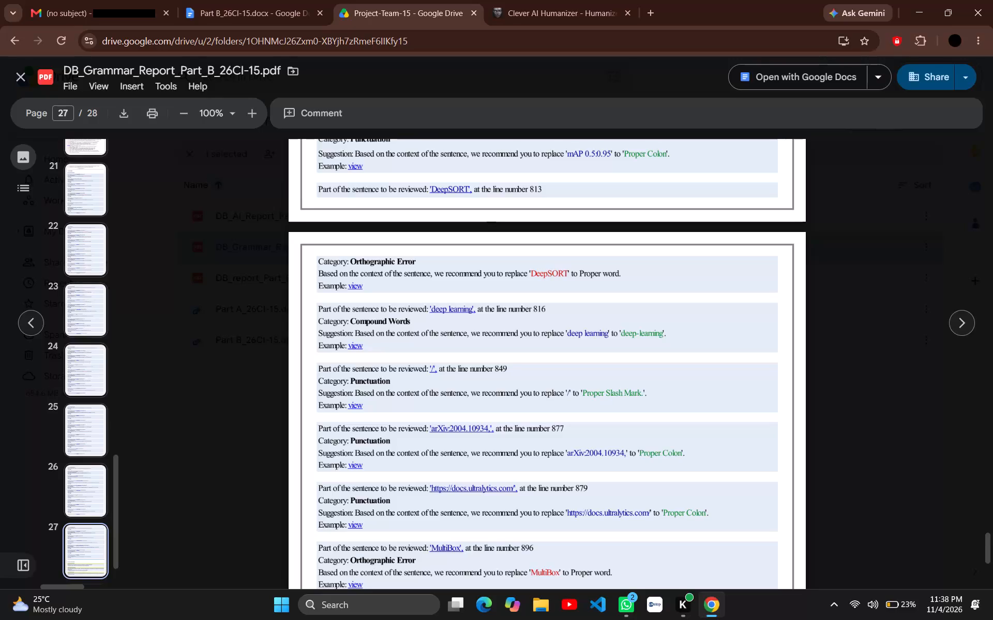
scroll(484, 385, "down", 2)
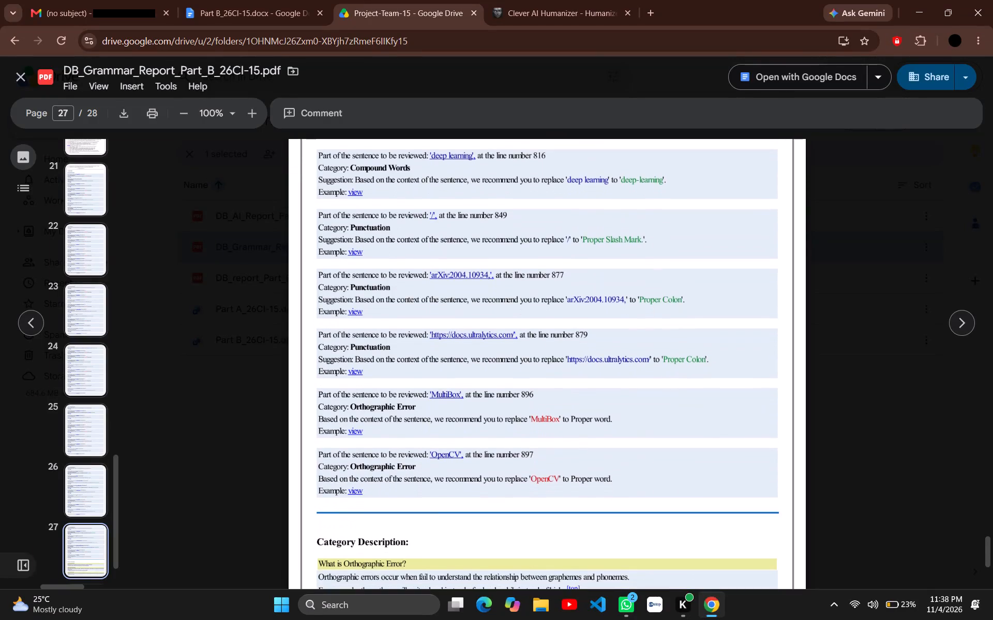
Read the grammar report's Category Description section, from Orthographic Error to Compound Words.
scroll(484, 385, "down", 3)
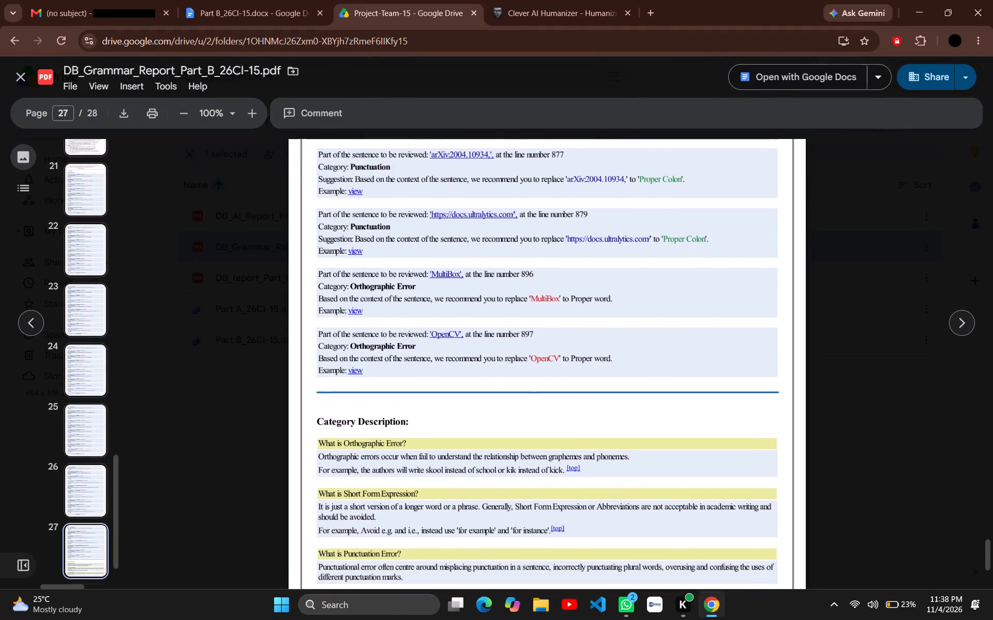
scroll(484, 385, "down", 2)
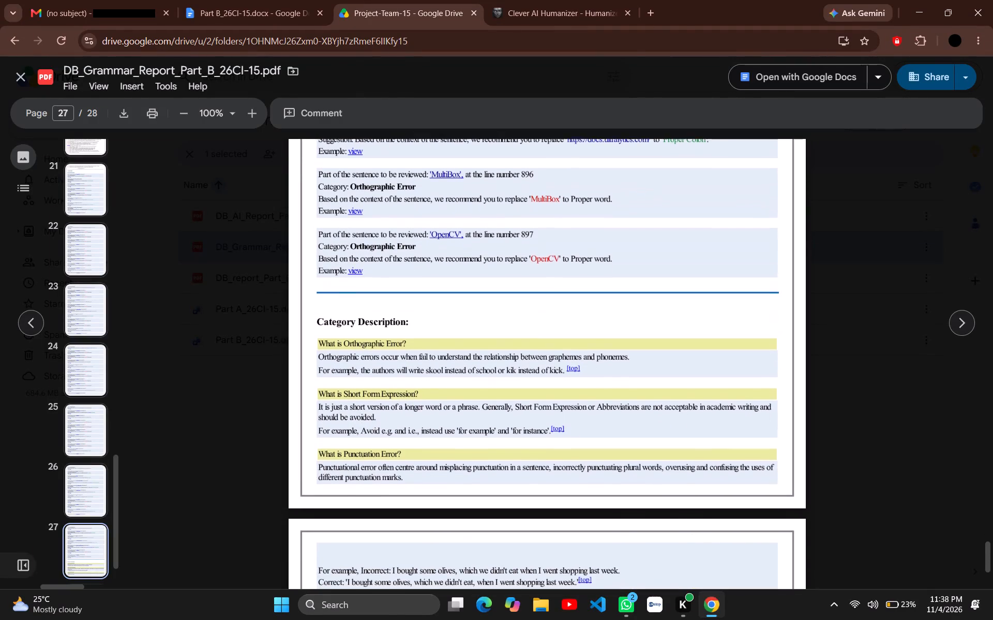
scroll(484, 385, "down", 3)
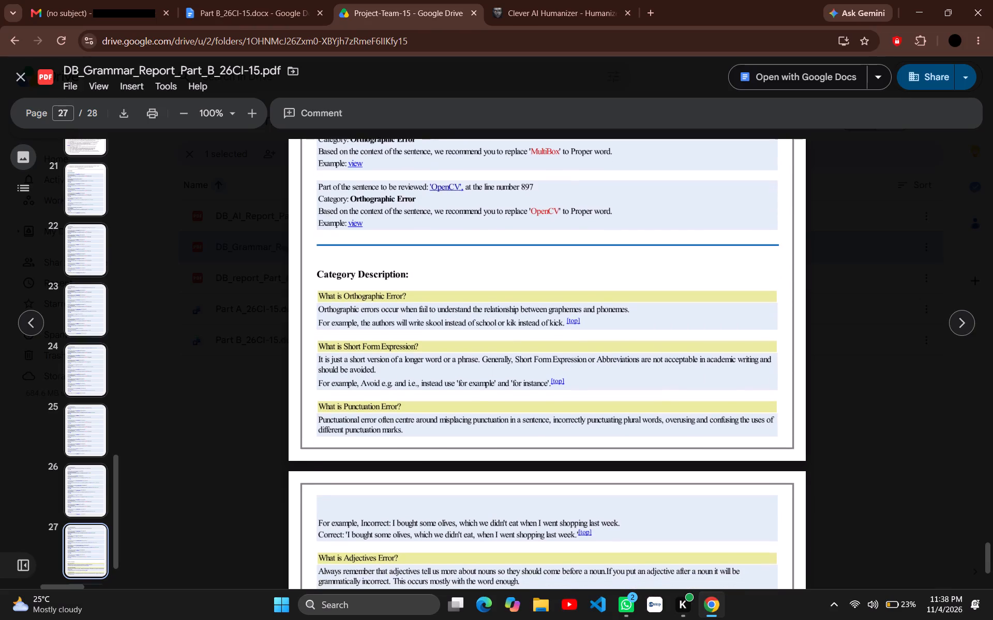
scroll(484, 385, "down", 2)
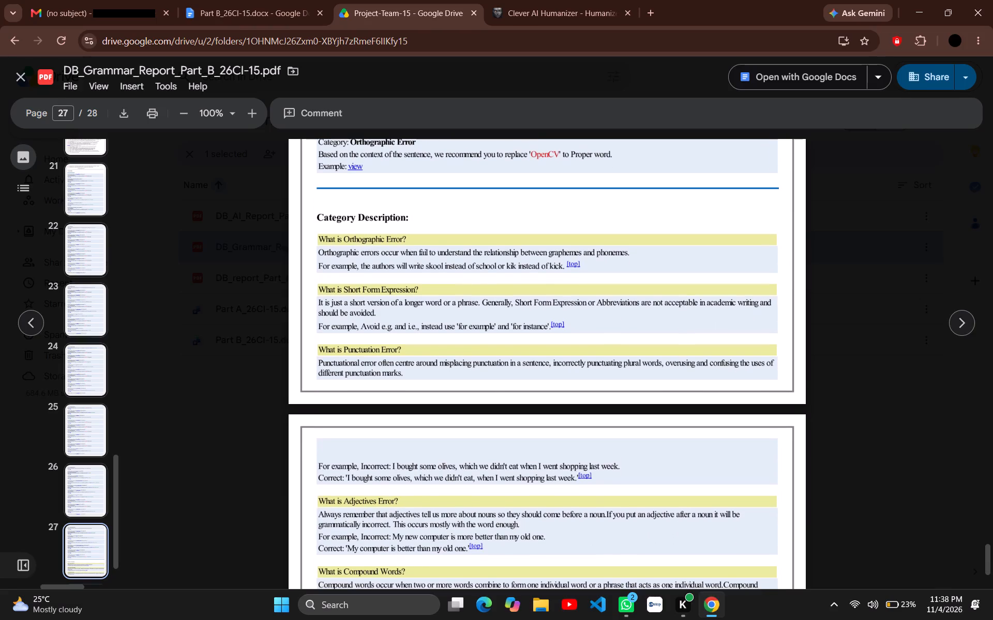
scroll(484, 385, "down", 2)
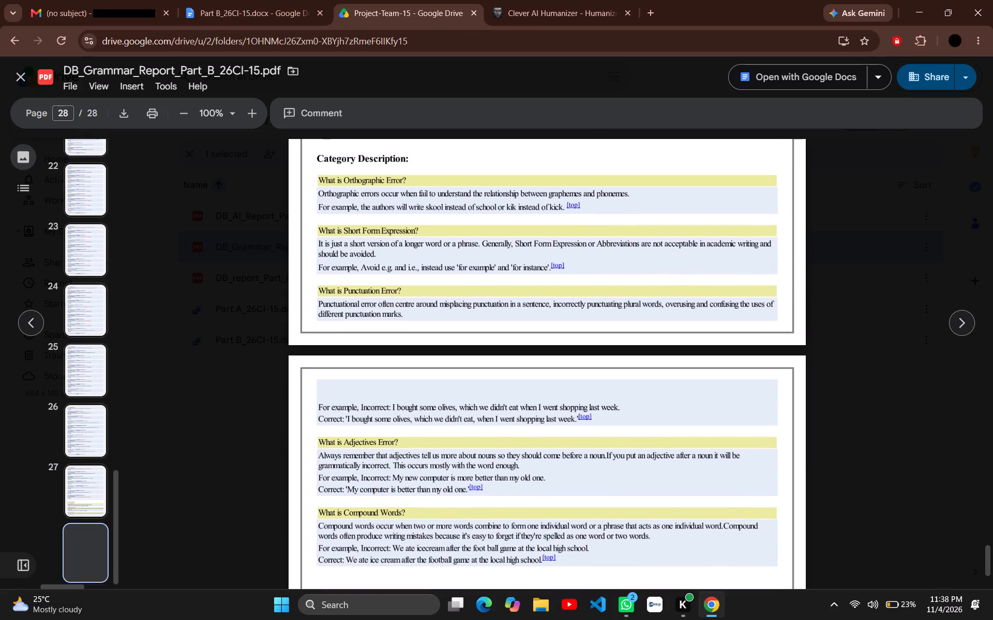
Finish reading the grammar report's last page, from the punctuation example to the Compound Words description and the page end.
scroll(484, 385, "down", 3)
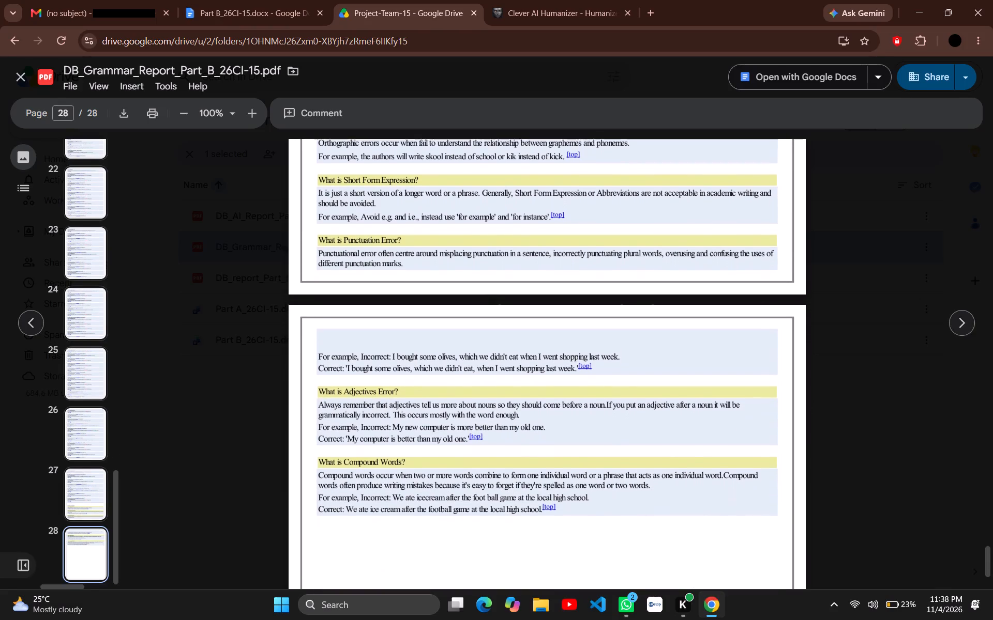
scroll(484, 385, "down", 8)
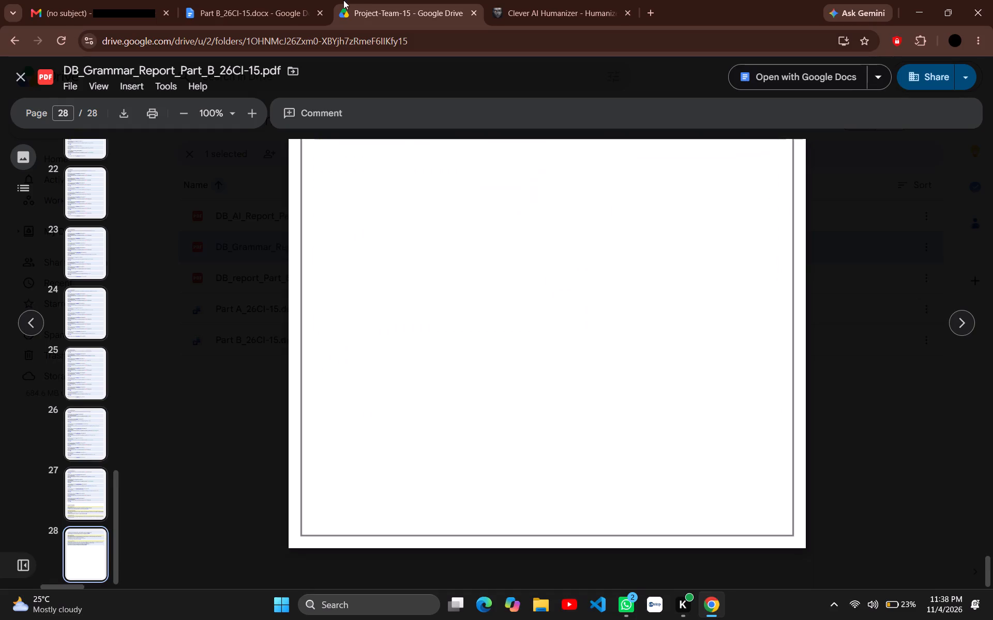
In the Part B_26CI-15 document, change 'Fig.' to 'Figure' in the 3.1 System block diagram caption.
left_click(209, 0)
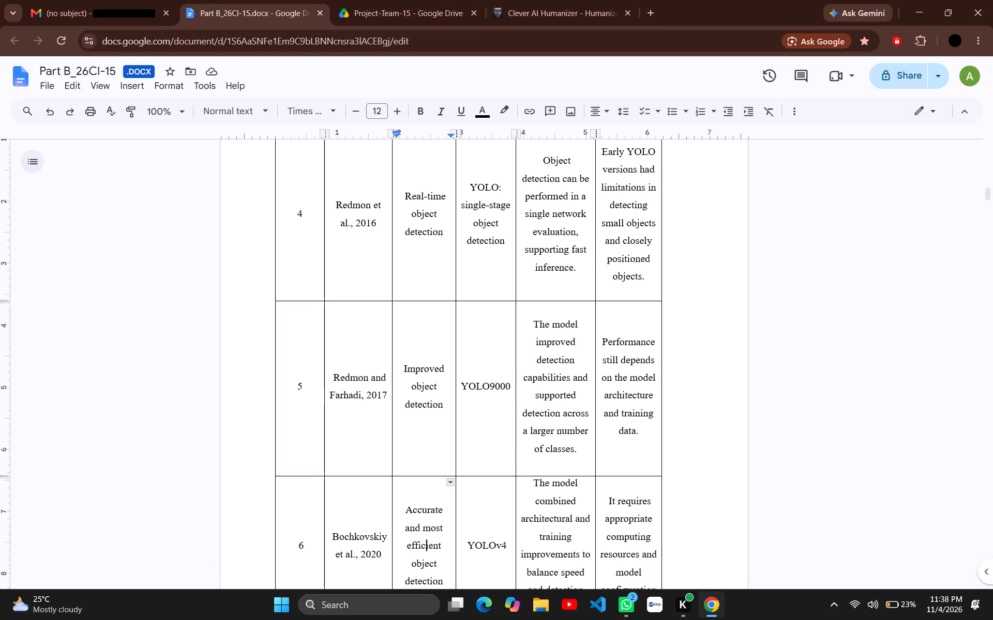
scroll(485, 407, "down", 4)
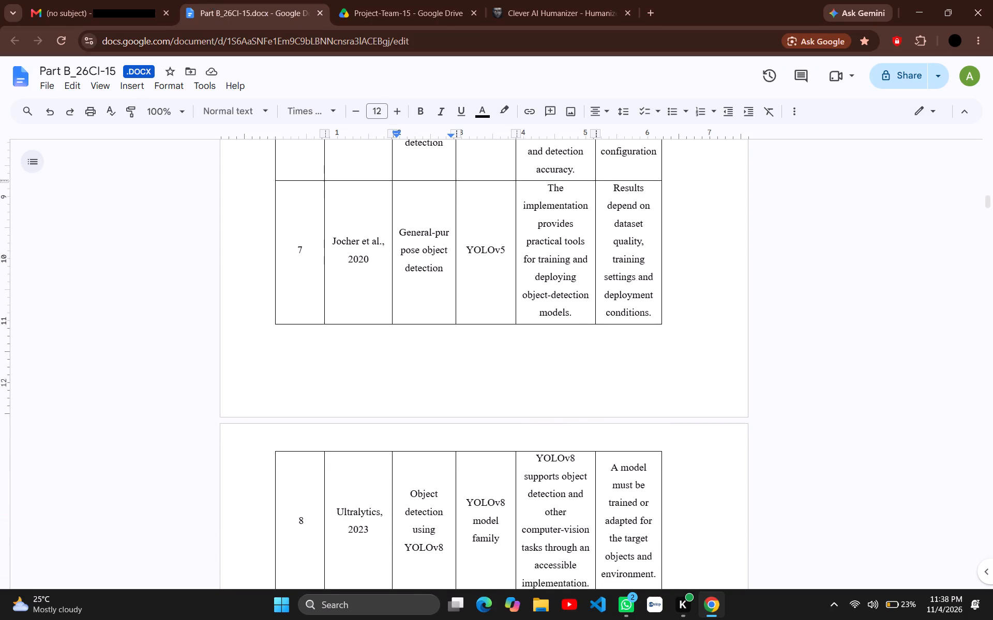
scroll(485, 407, "down", 14)
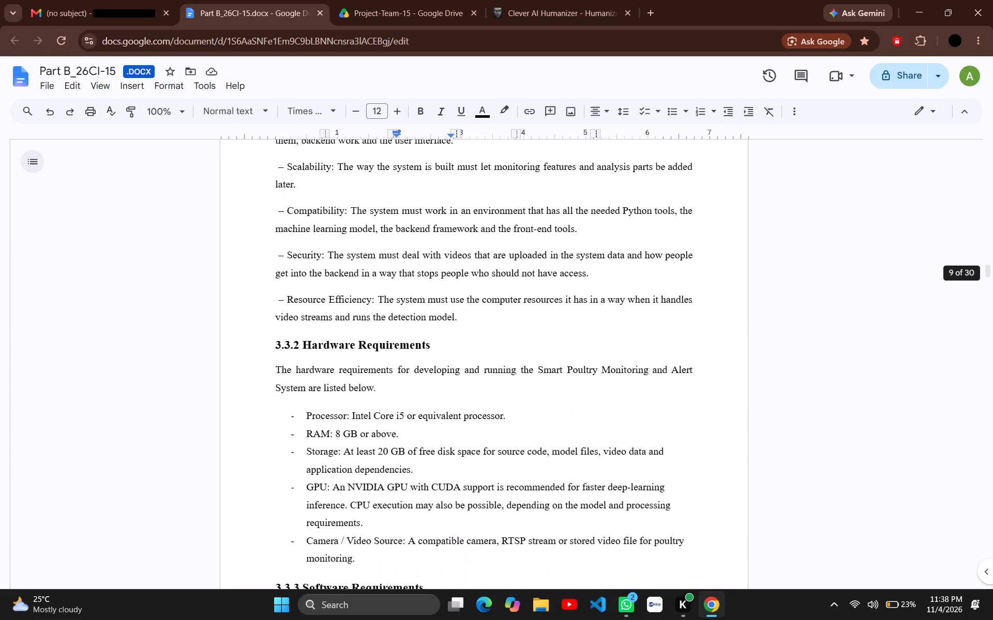
scroll(485, 407, "down", 3)
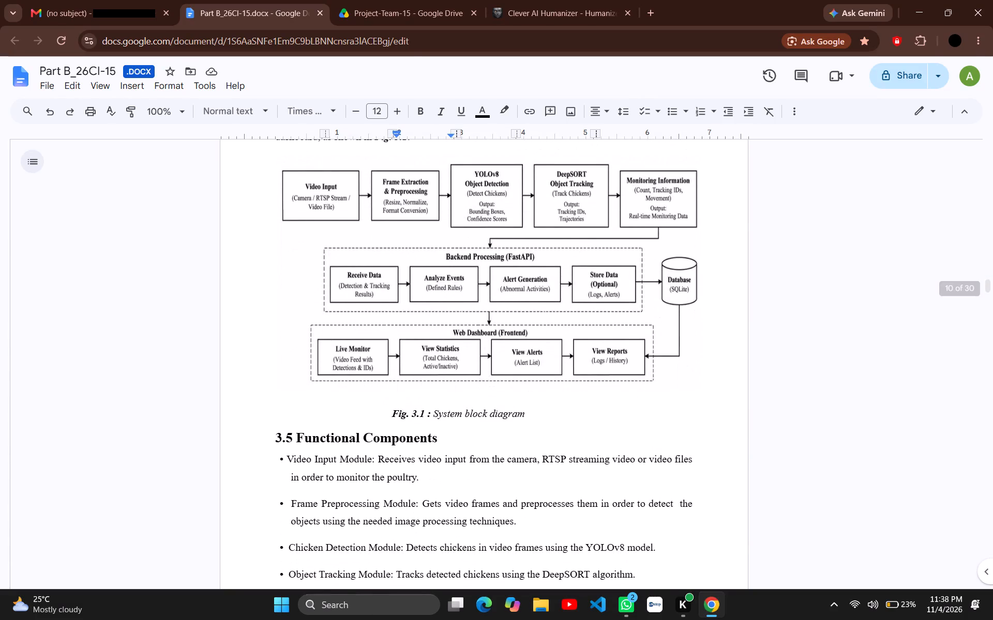
left_click(407, 414)
key("Right")
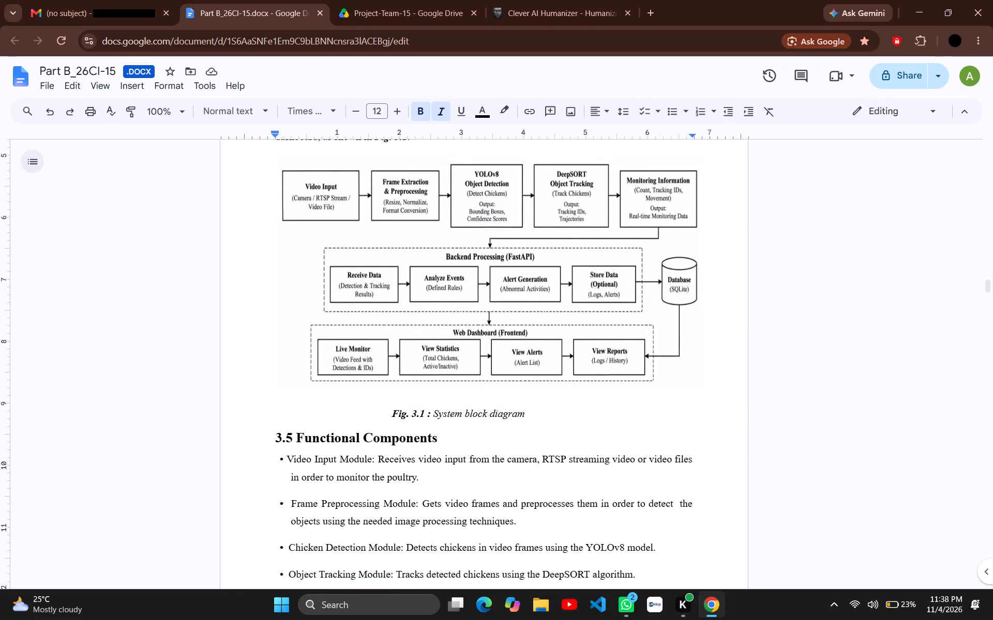
key("BackSpace")
type("ure")
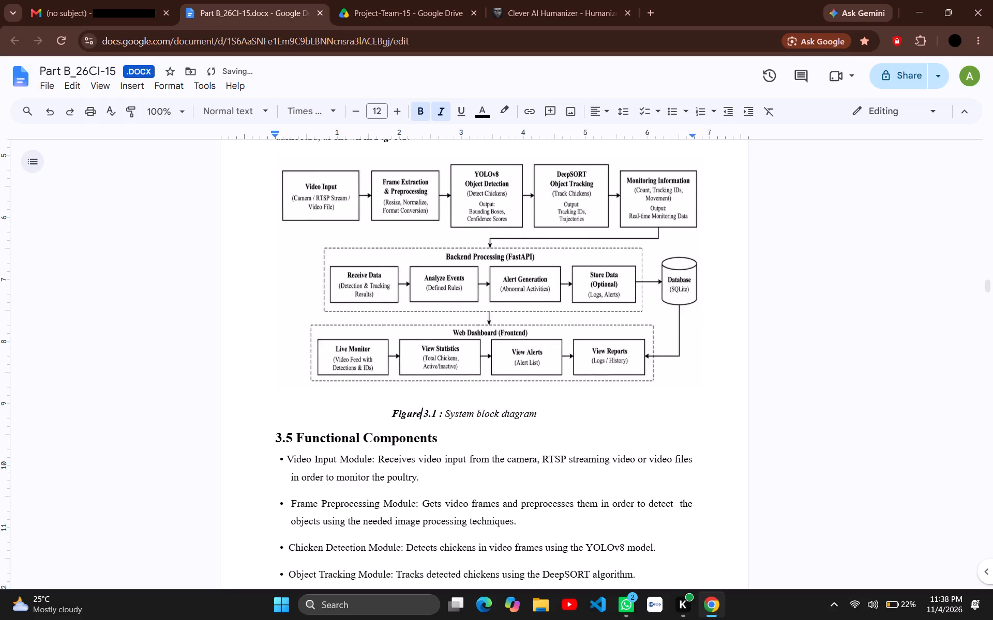
Check sections 3.5 Functional Components and 3.6 Scope and Constraints for text that needs correcting.
scroll(454, 459, "down", 2)
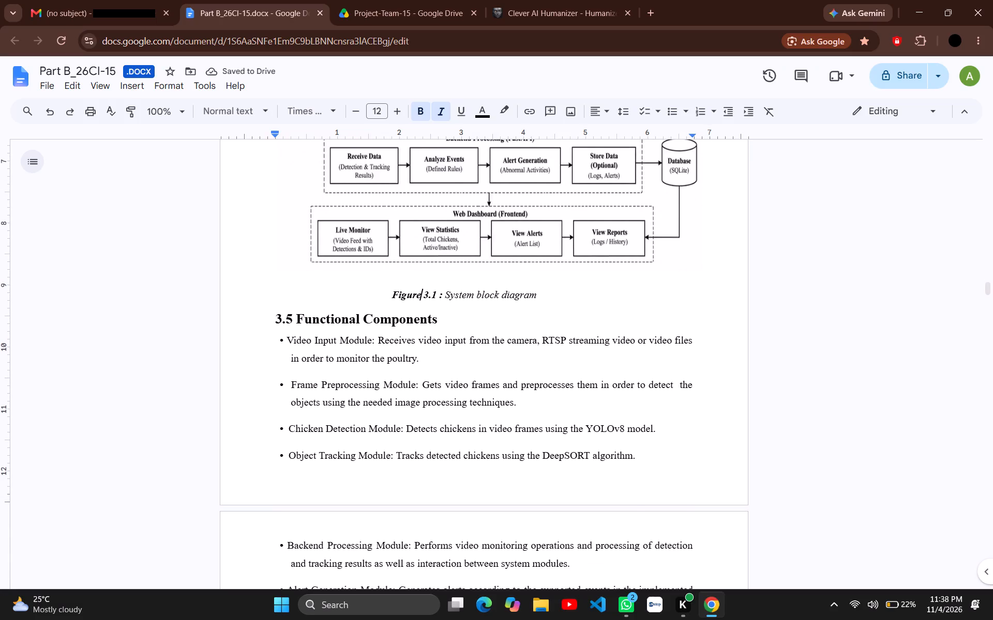
scroll(454, 459, "down", 2)
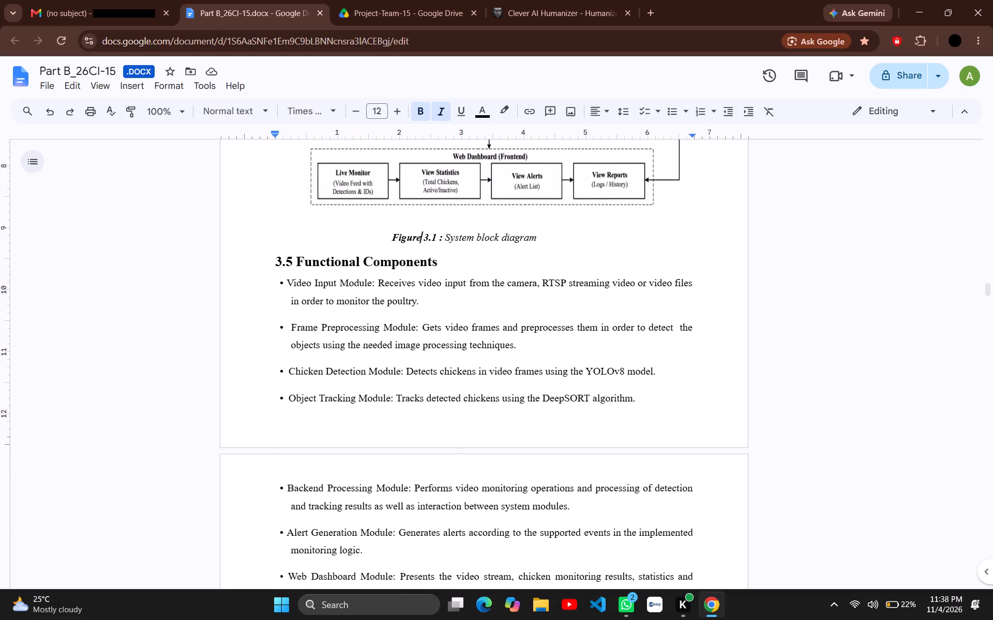
scroll(454, 459, "down", 4)
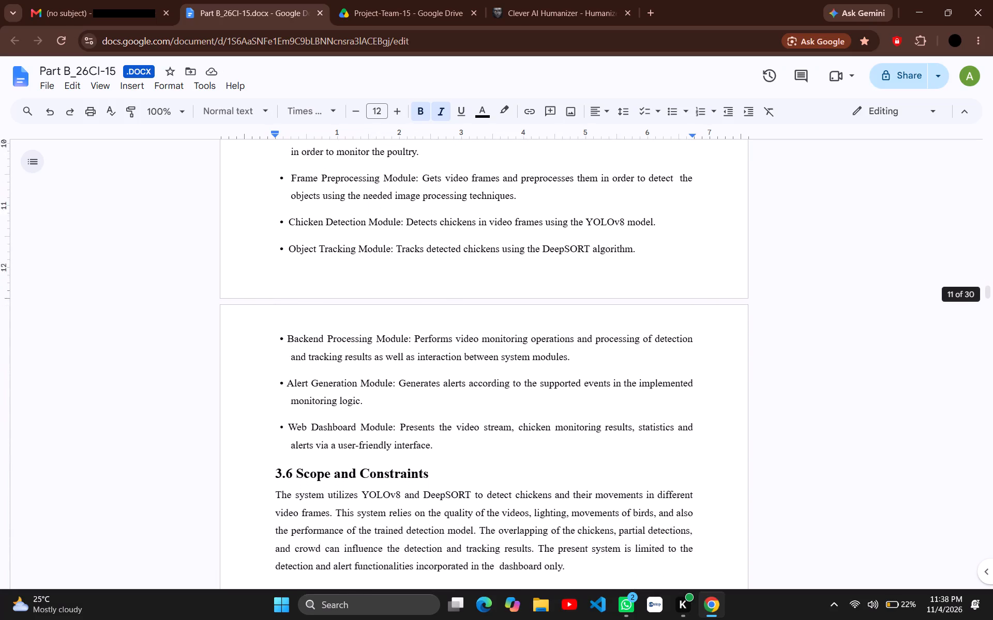
scroll(454, 459, "down", 2)
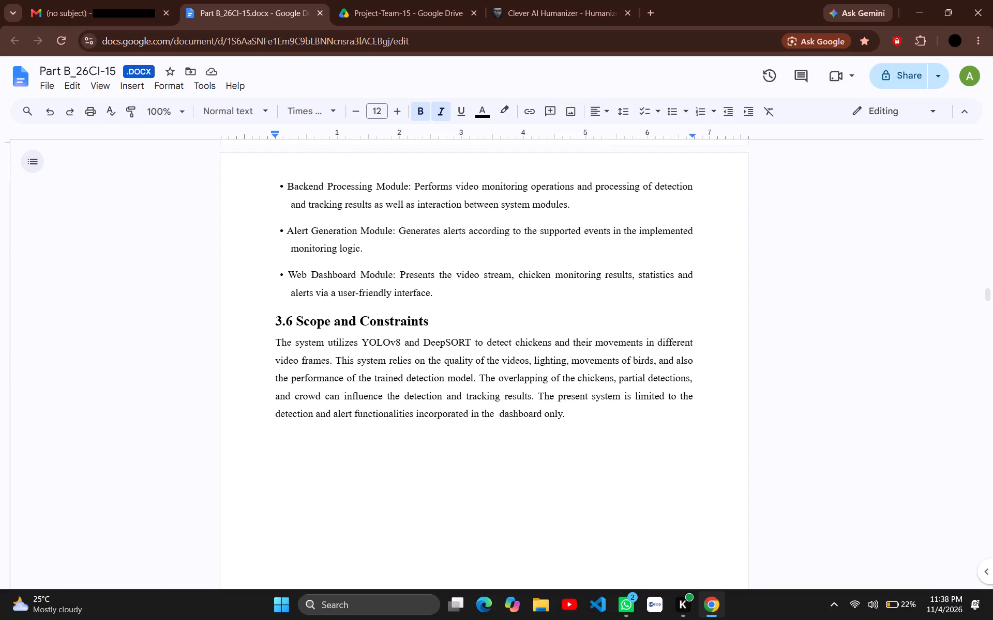
scroll(454, 459, "down", 2)
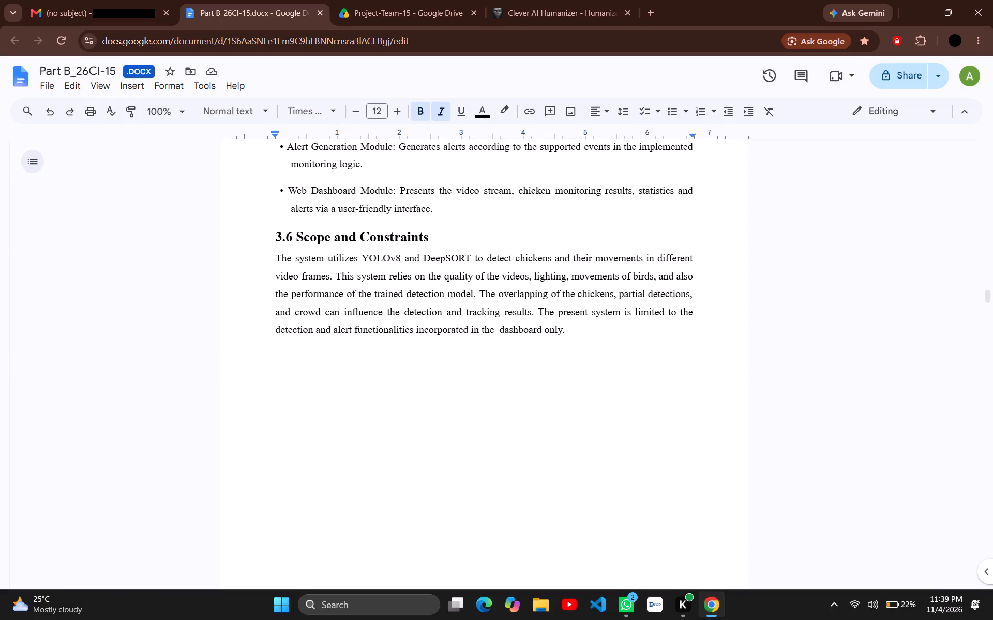
scroll(454, 459, "down", 2)
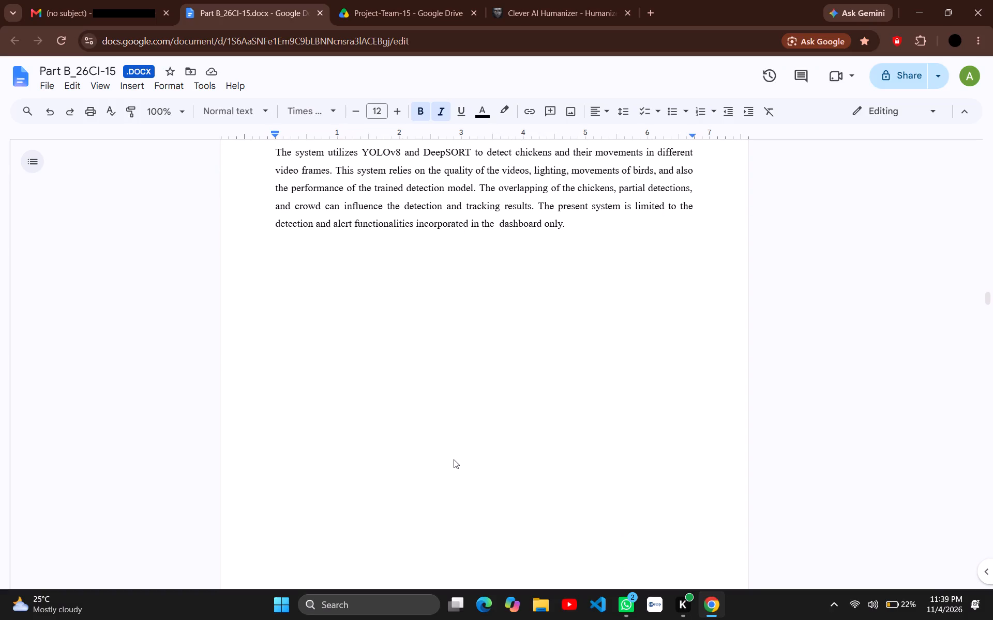
Check Chapter 4's sections 4.1 Objective of the Study and 4.2 Proposed Approach for text that needs correcting.
scroll(454, 459, "down", 3)
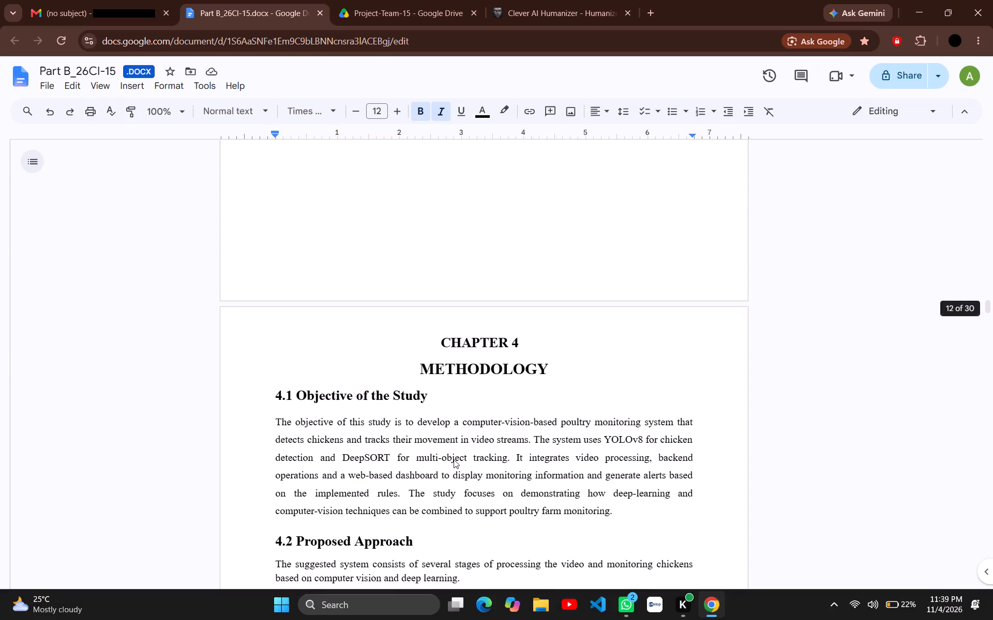
scroll(454, 459, "down", 2)
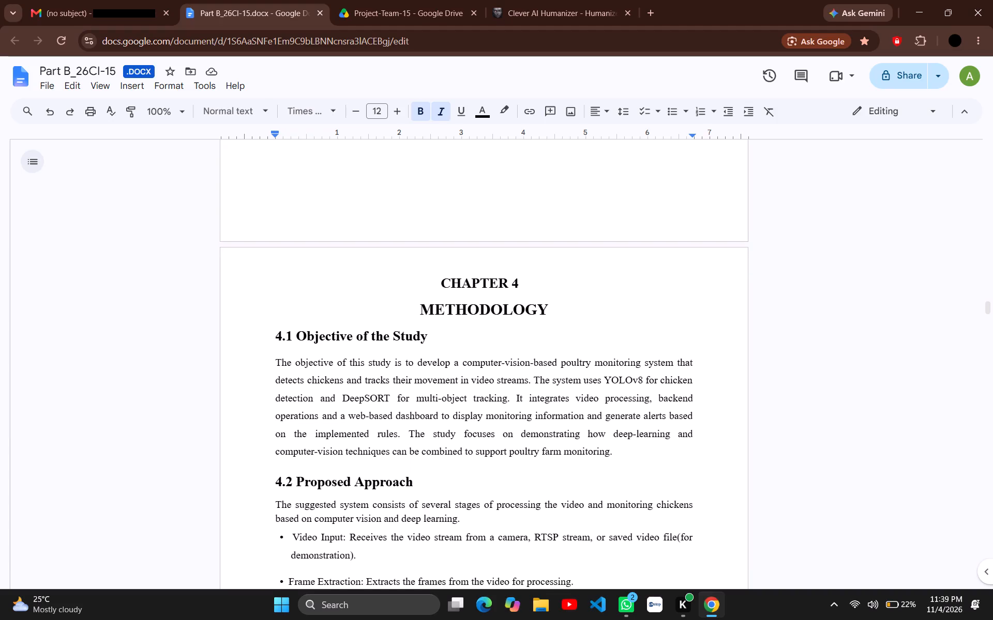
scroll(454, 459, "down", 2)
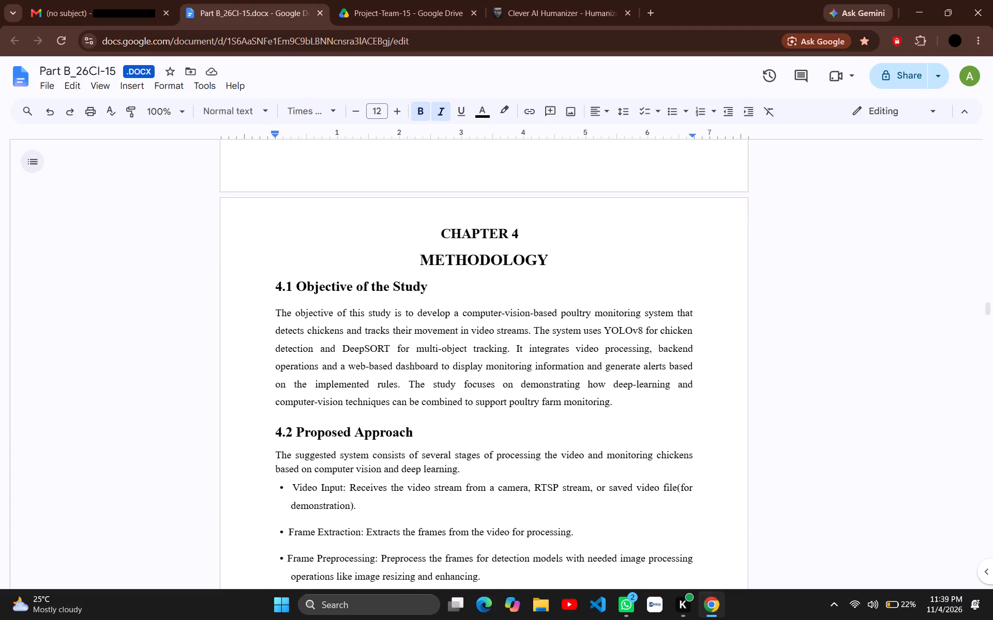
scroll(494, 464, "down", 2)
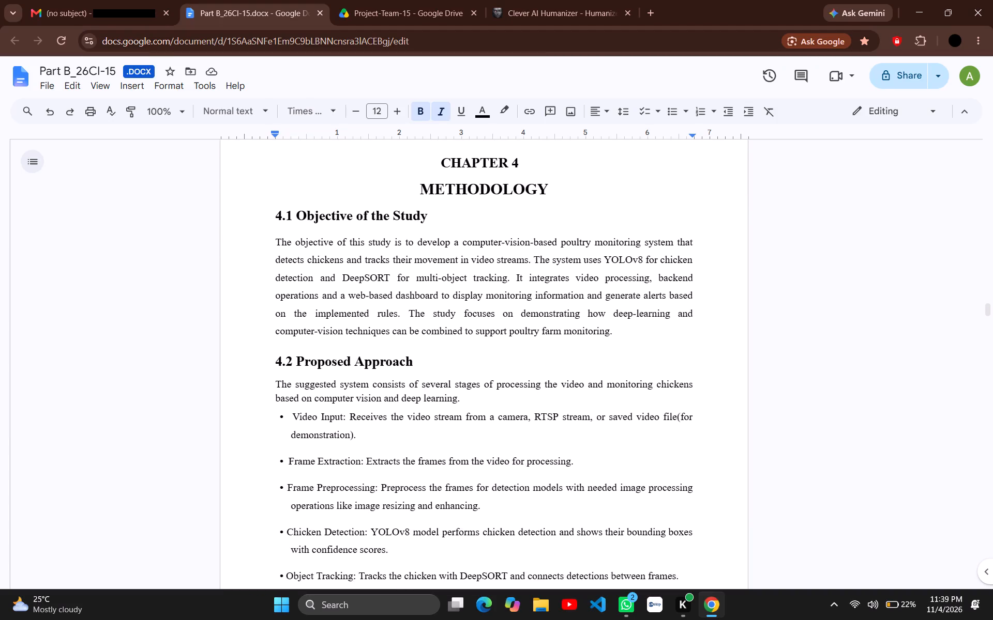
scroll(494, 464, "down", 3)
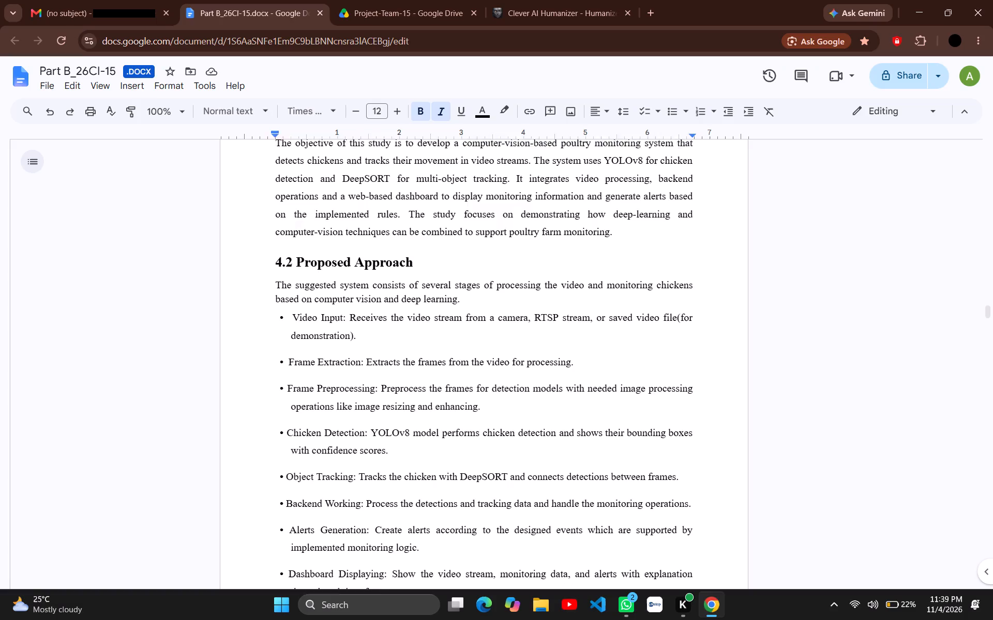
scroll(494, 464, "down", 3)
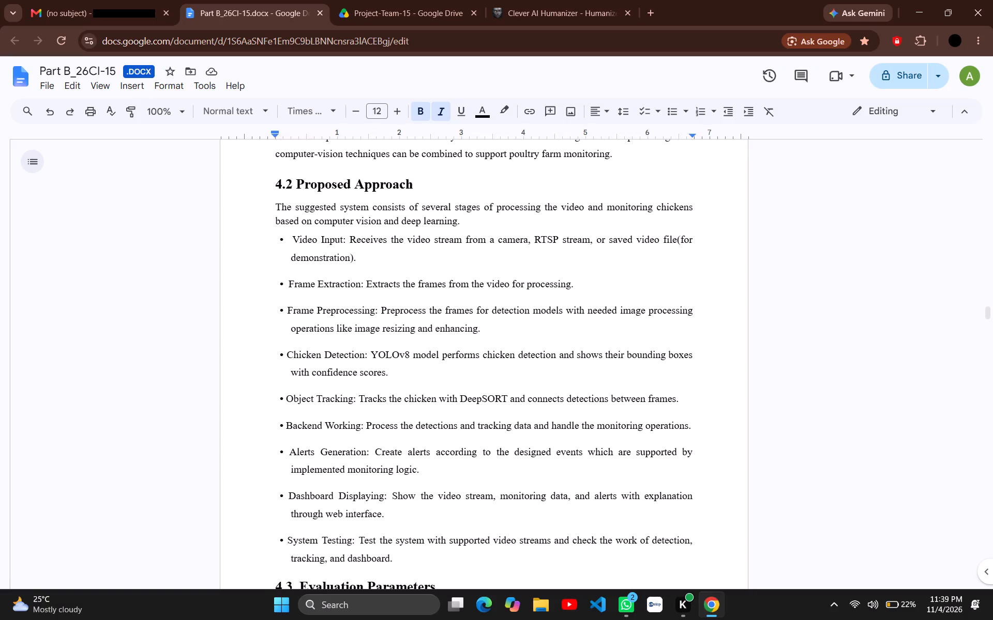
scroll(494, 464, "down", 2)
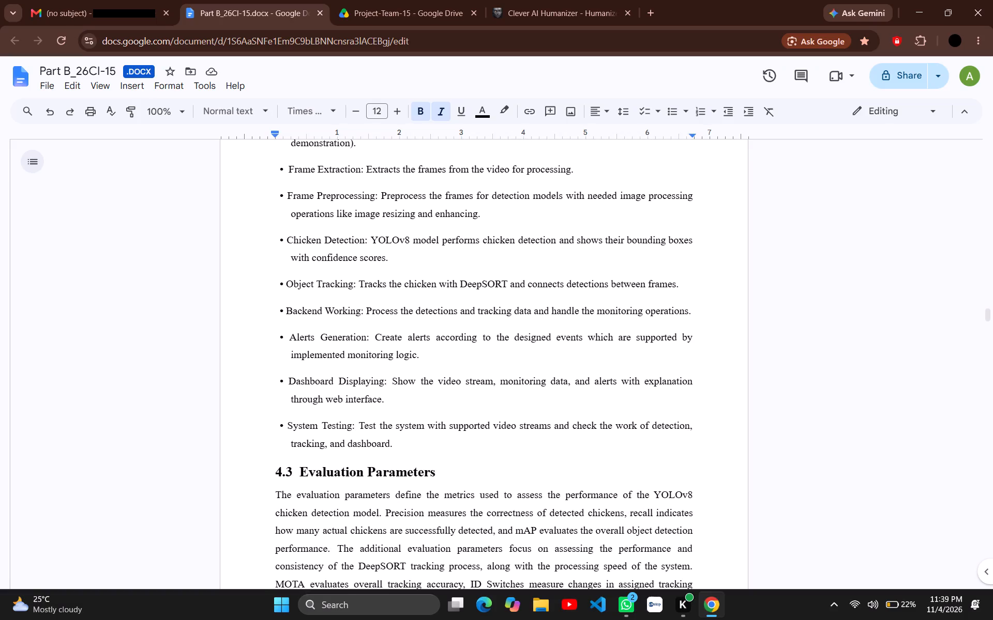
Check section 4.3 Evaluation Parameters and the rows of Table 4.1 for text that needs correcting.
scroll(494, 464, "down", 2)
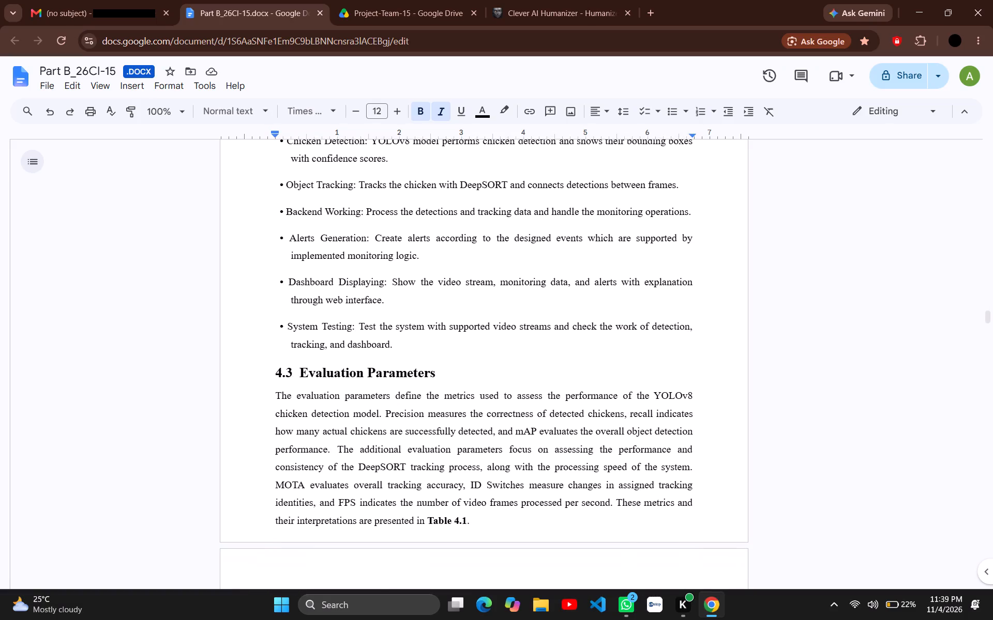
scroll(494, 464, "down", 2)
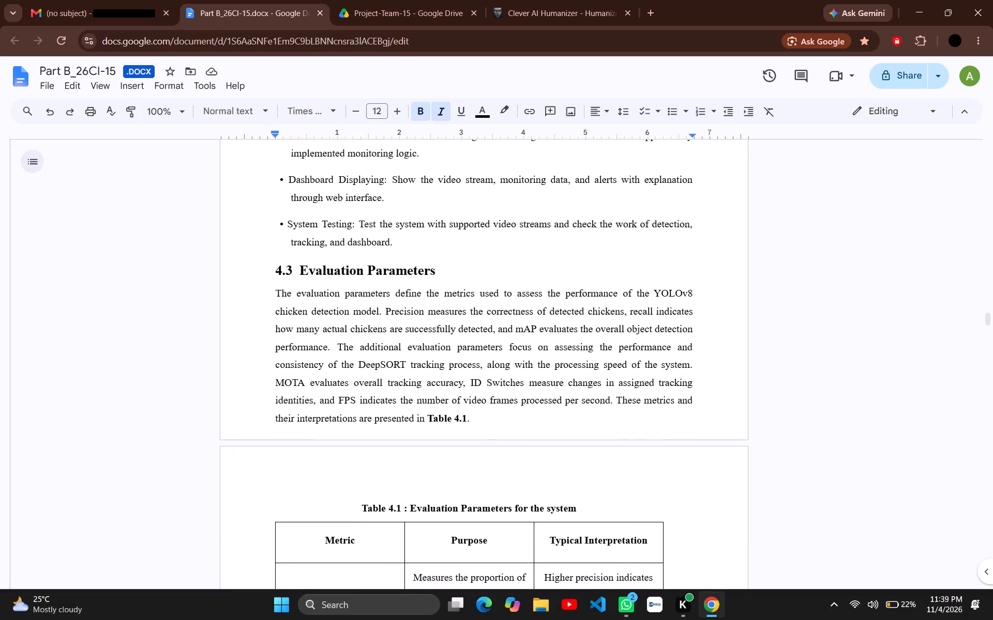
scroll(494, 464, "down", 2)
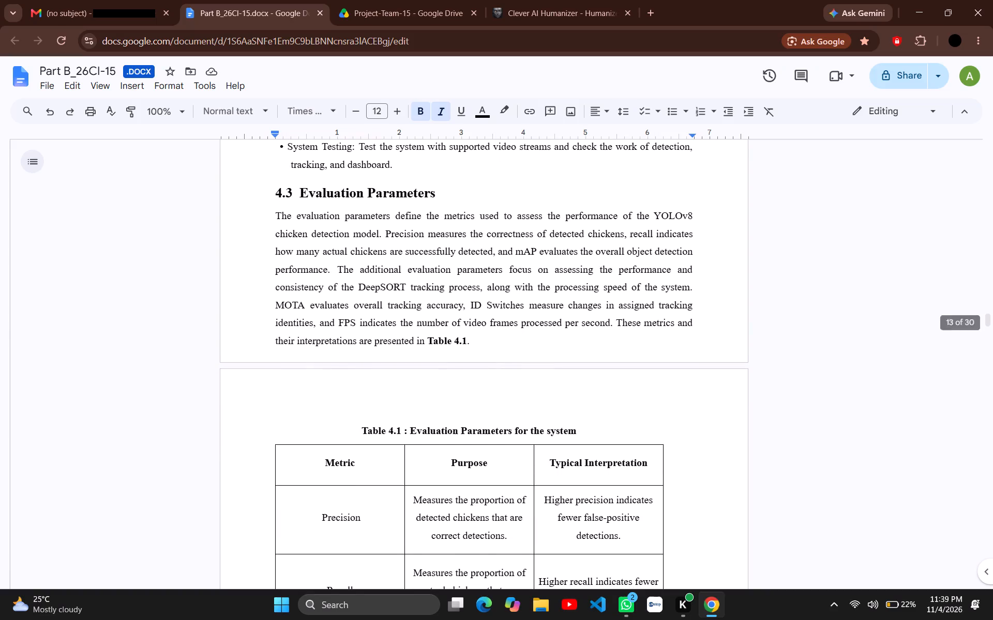
scroll(494, 464, "down", 3)
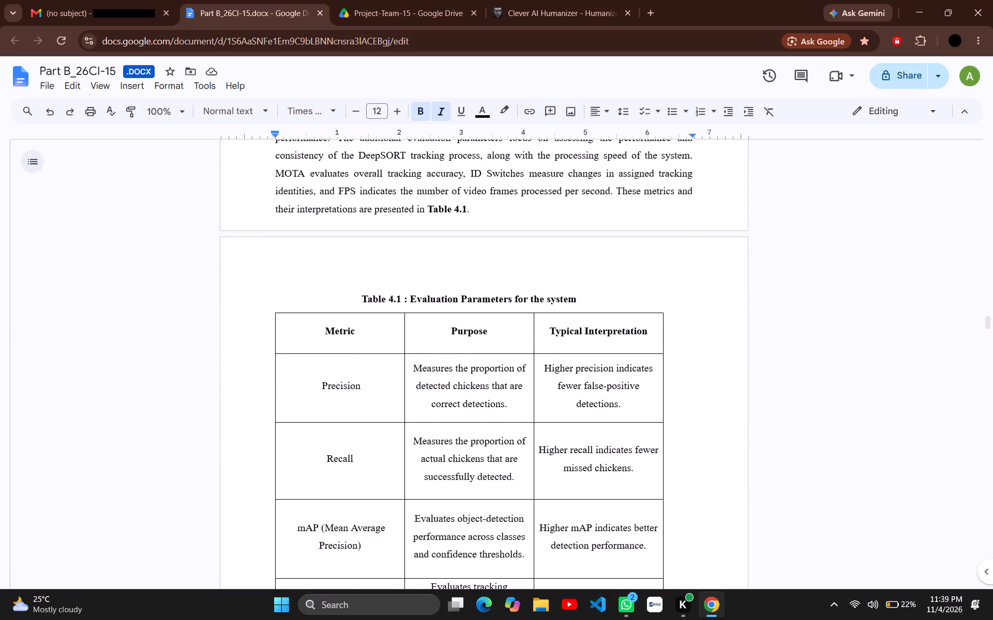
scroll(494, 464, "down", 4)
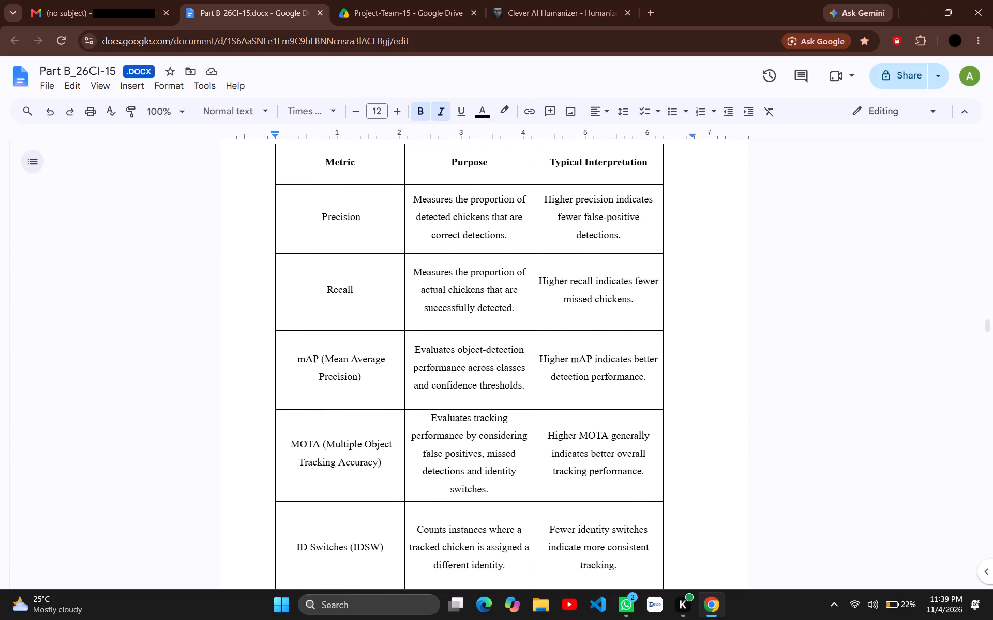
Check sections 4.4 Tools, Equipment and Resources and 4.5 Implementation Procedure for text that needs correcting.
scroll(494, 464, "down", 4)
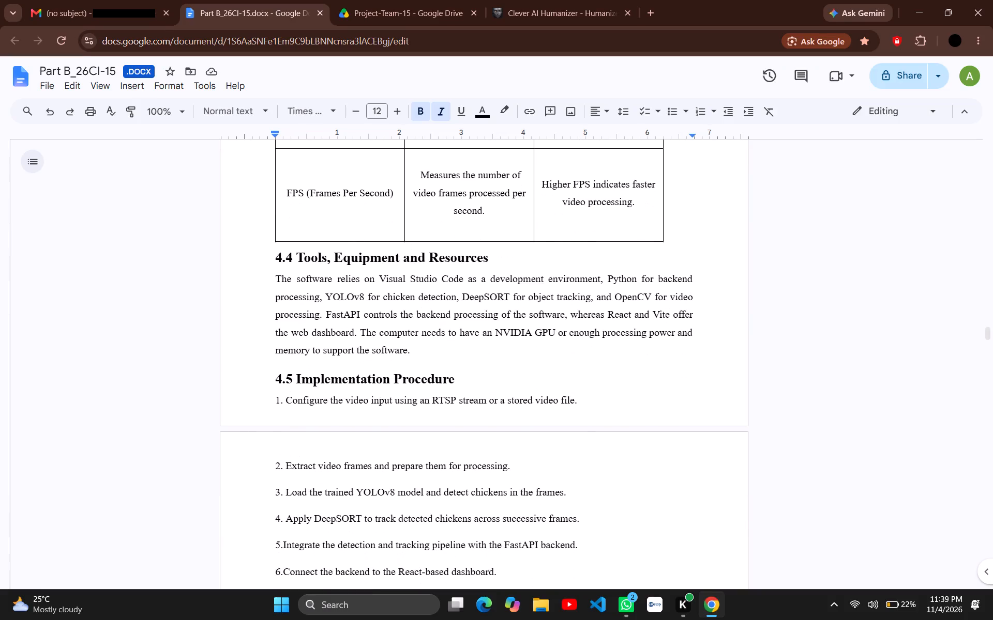
scroll(494, 464, "down", 2)
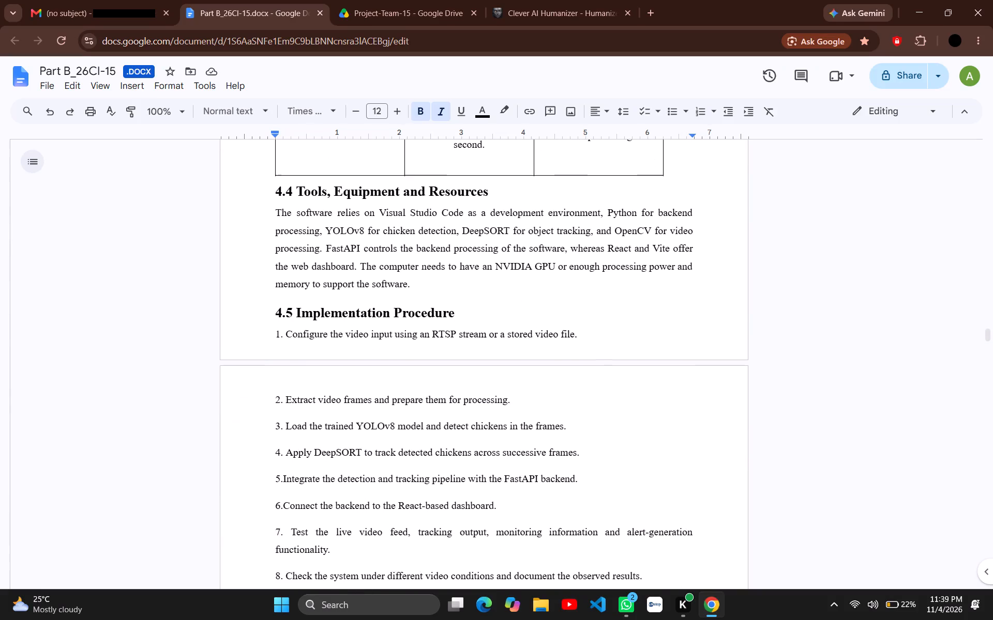
scroll(494, 464, "down", 3)
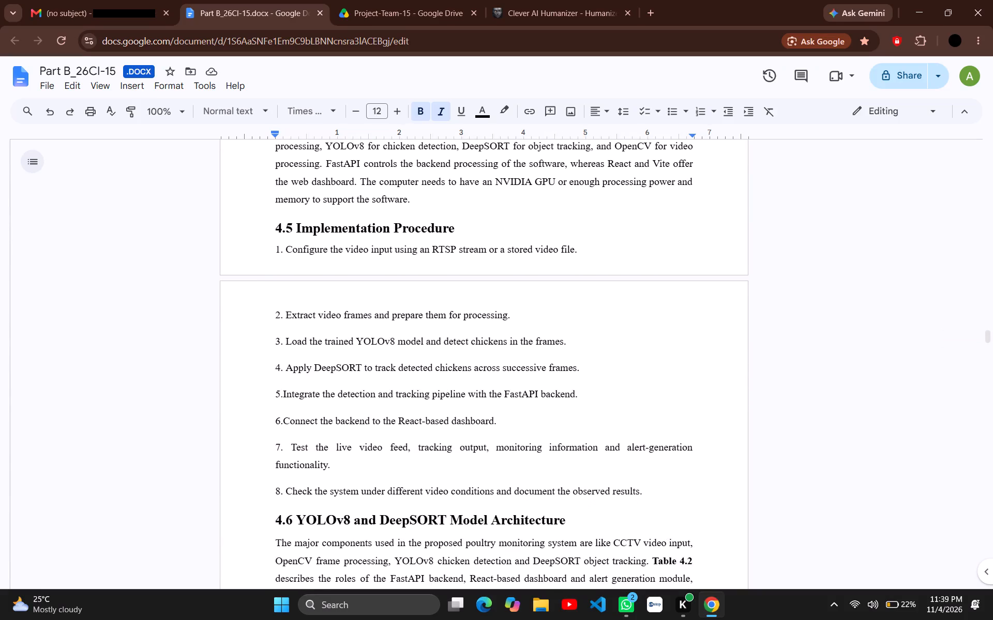
scroll(494, 464, "down", 3)
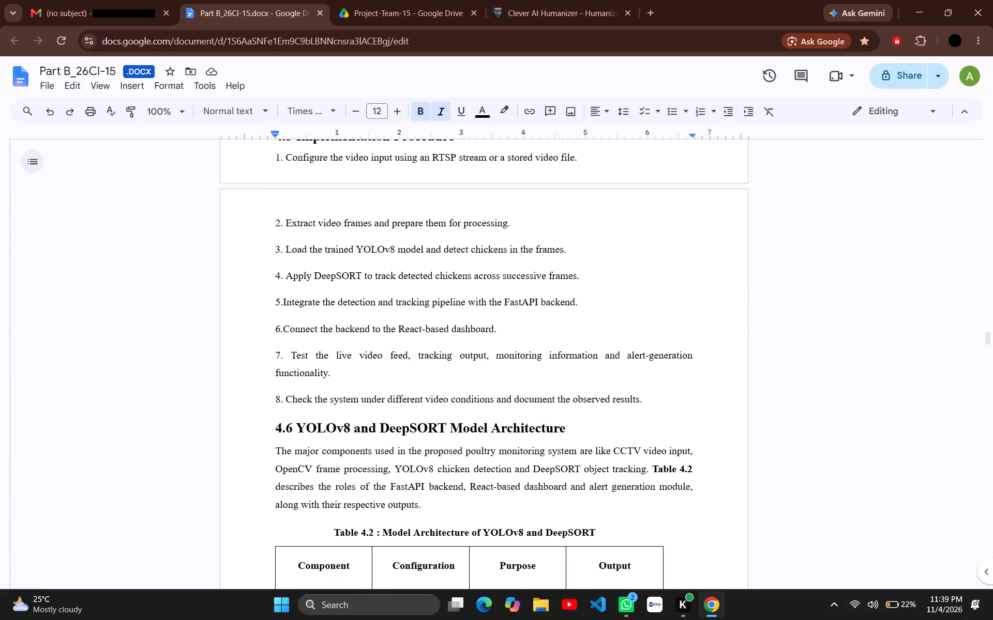
Check section 4.6 YOLOv8 and DeepSORT Model Architecture and all of Table 4.2 for text that needs correcting.
scroll(494, 464, "down", 2)
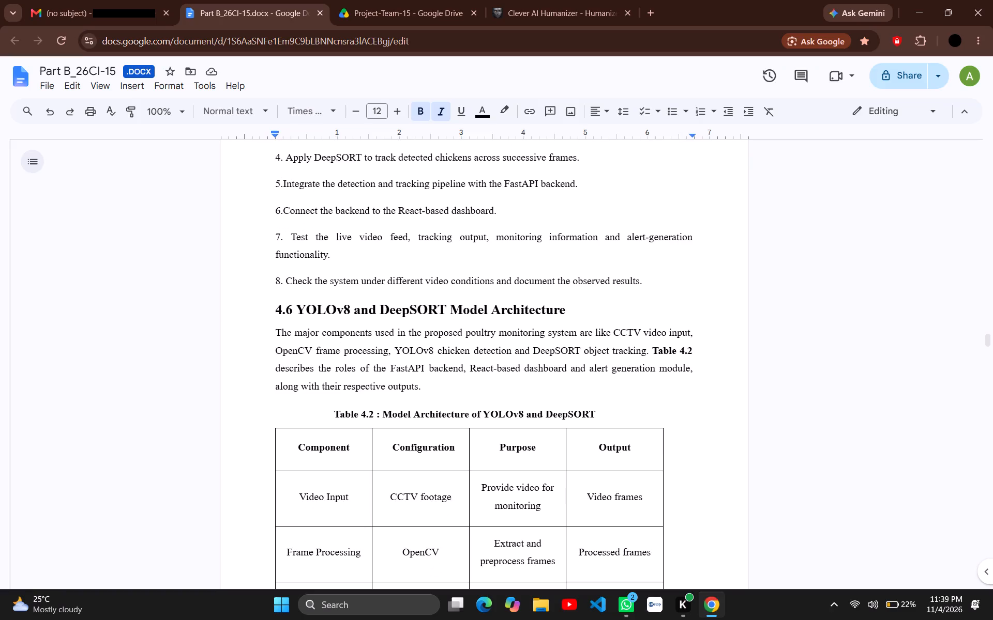
scroll(494, 464, "down", 2)
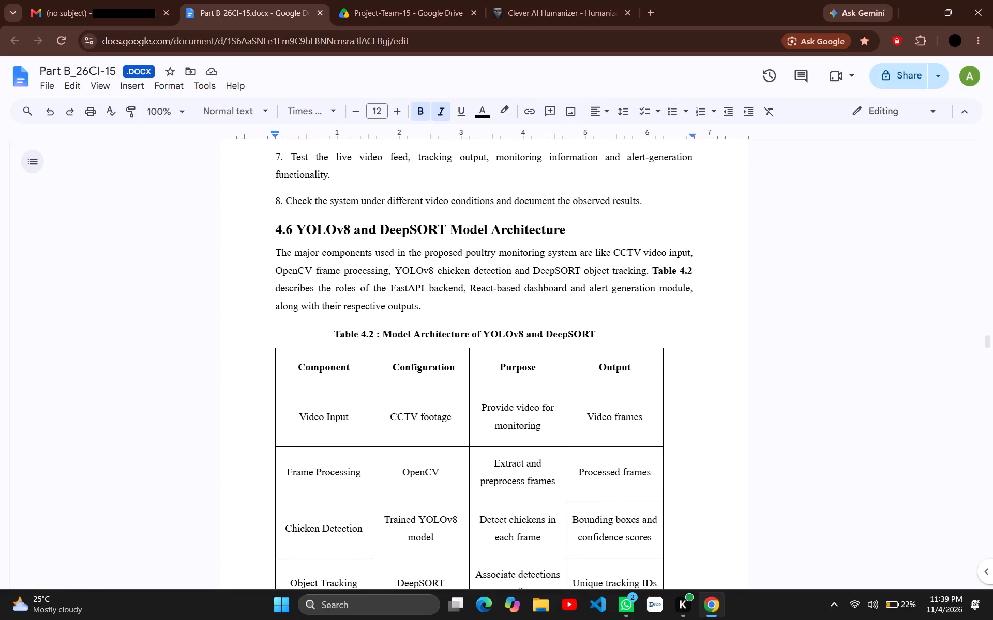
scroll(494, 464, "down", 1)
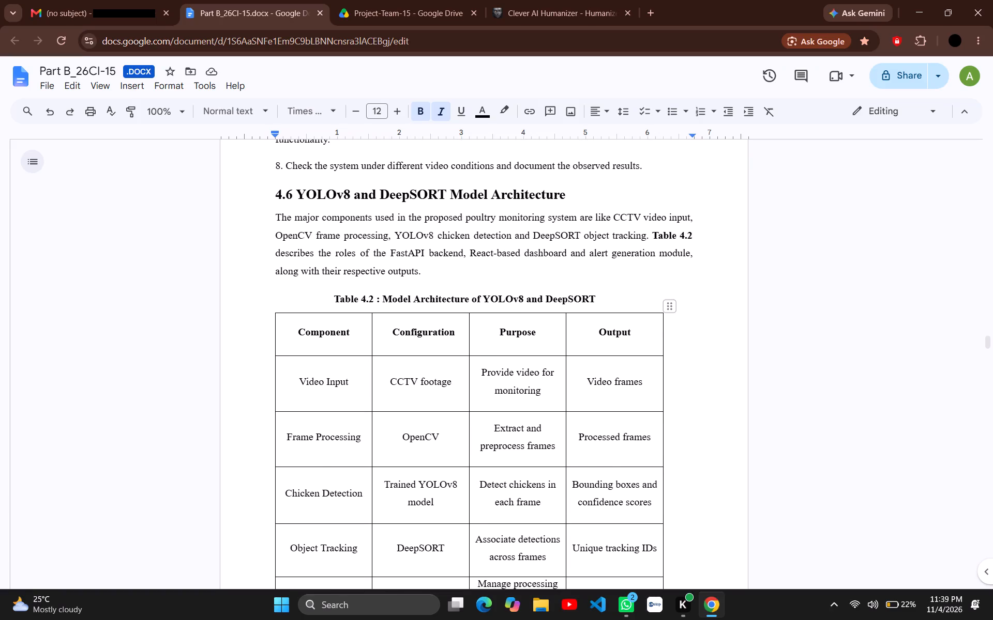
scroll(494, 464, "down", 2)
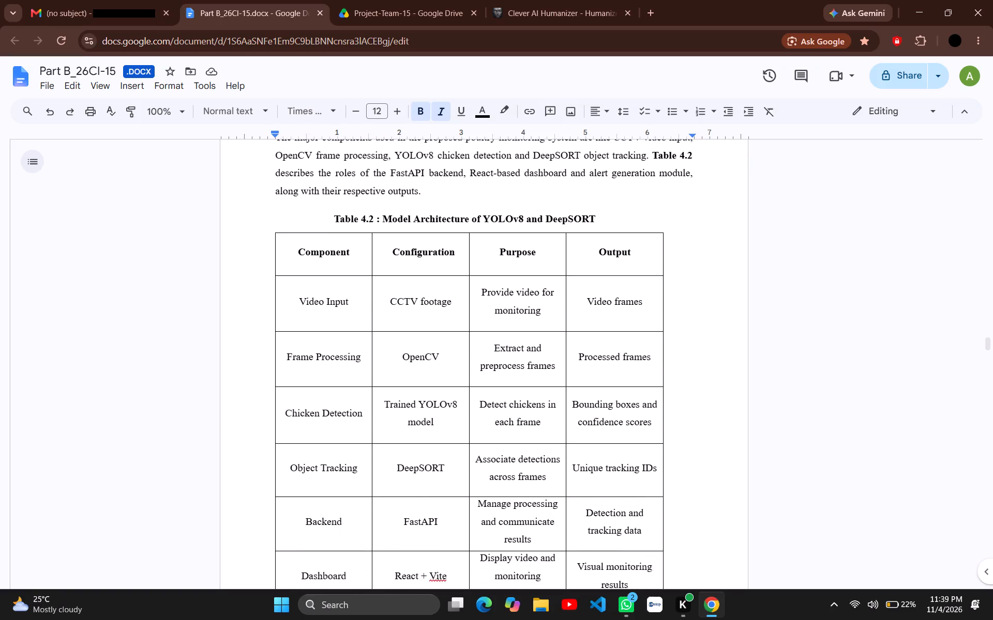
scroll(494, 464, "down", 3)
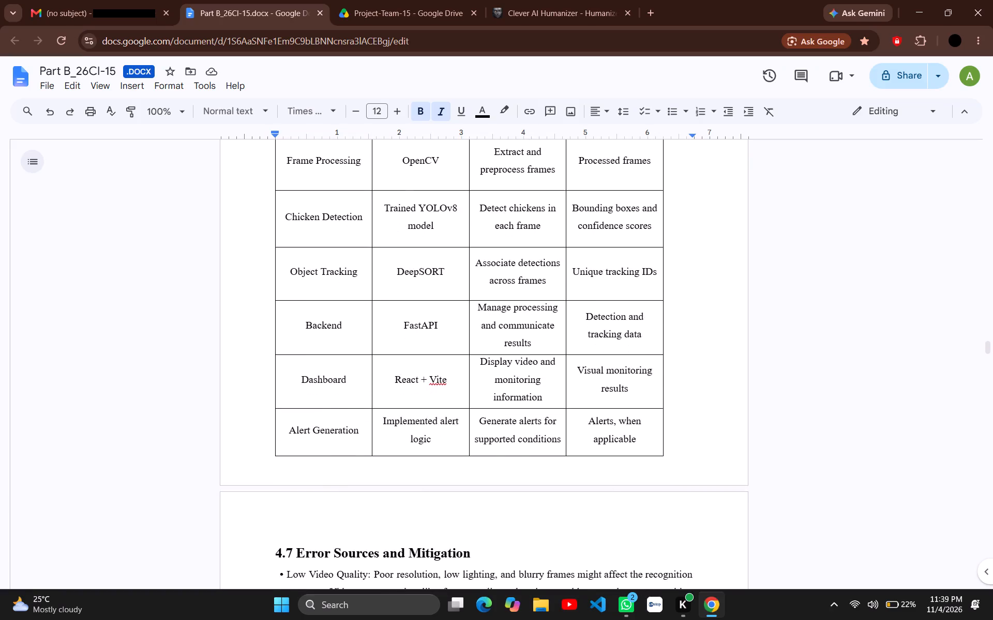
Check sections 4.7 Error Sources and Mitigation and 4.8 Data Processing and Analysis for text that needs correcting.
scroll(494, 464, "down", 3)
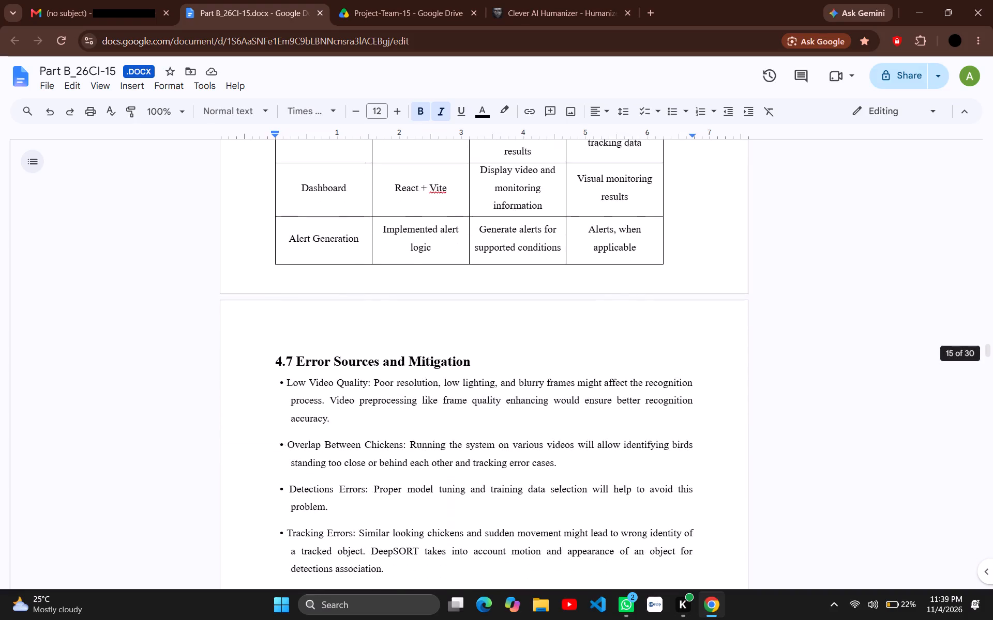
scroll(494, 464, "down", 3)
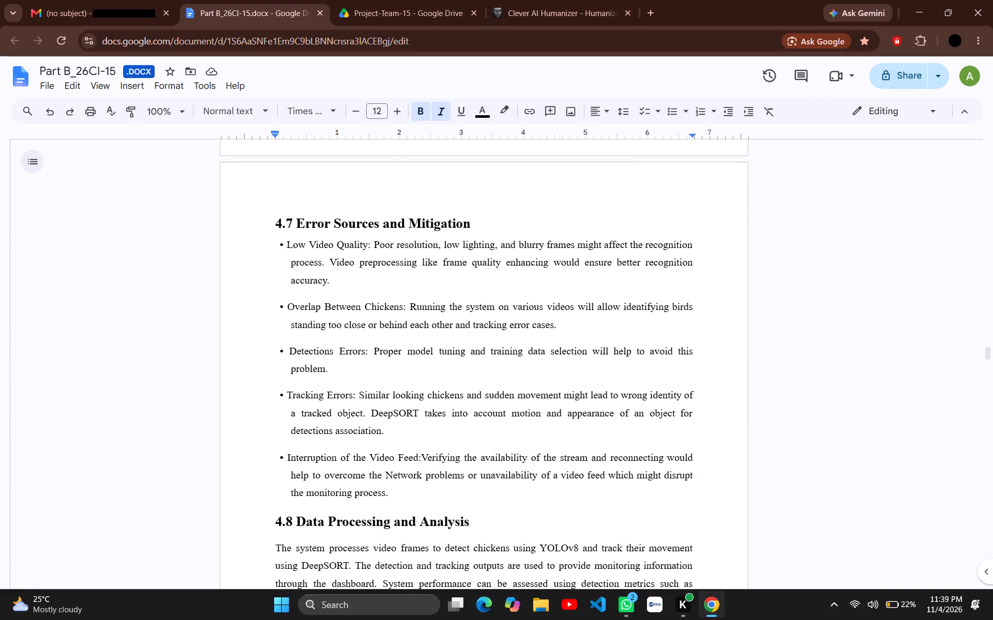
scroll(494, 464, "down", 3)
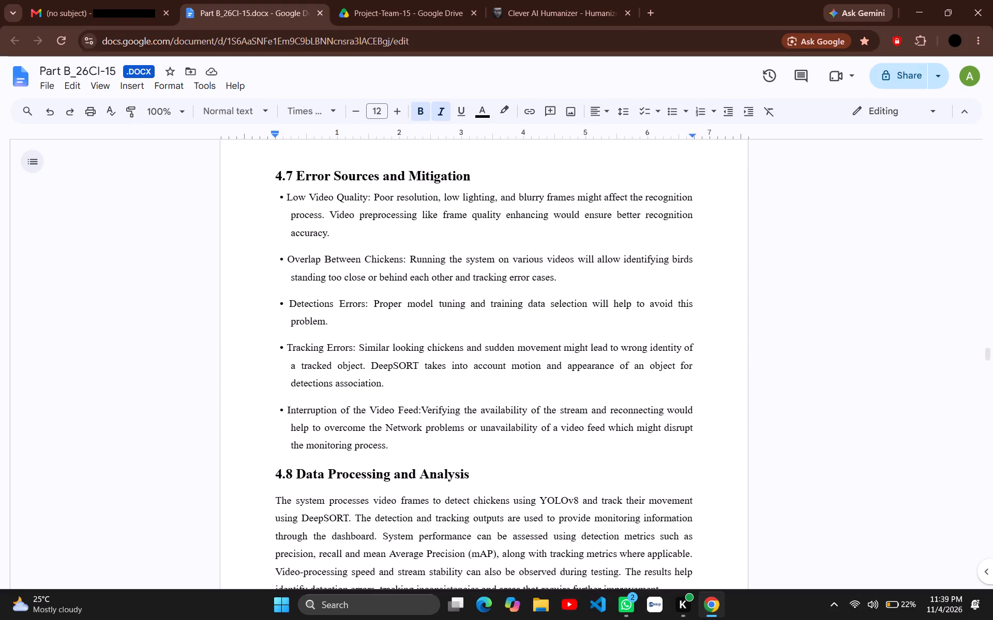
scroll(494, 464, "down", 3)
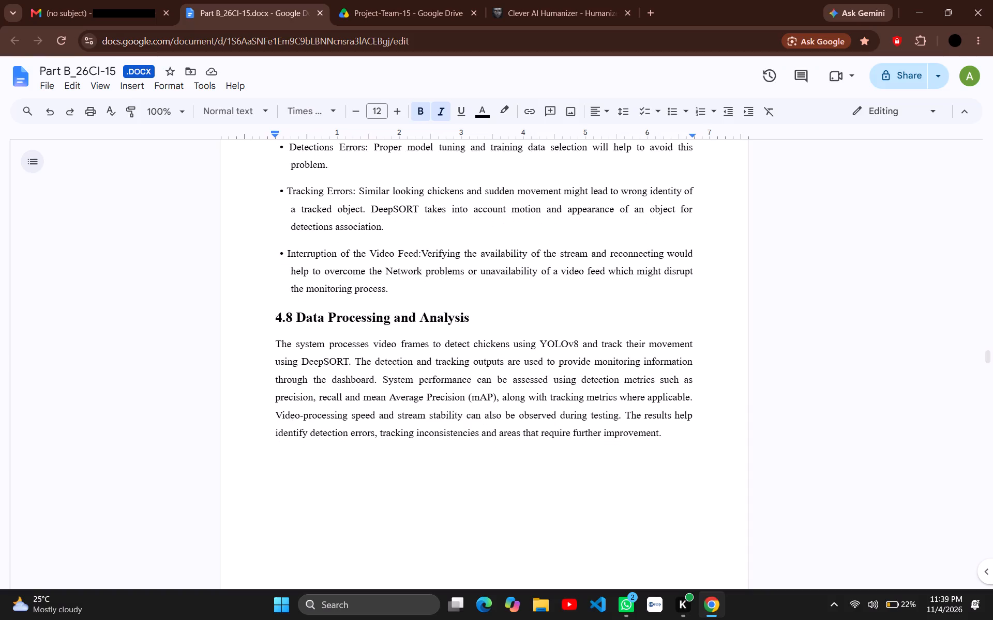
scroll(494, 464, "down", 3)
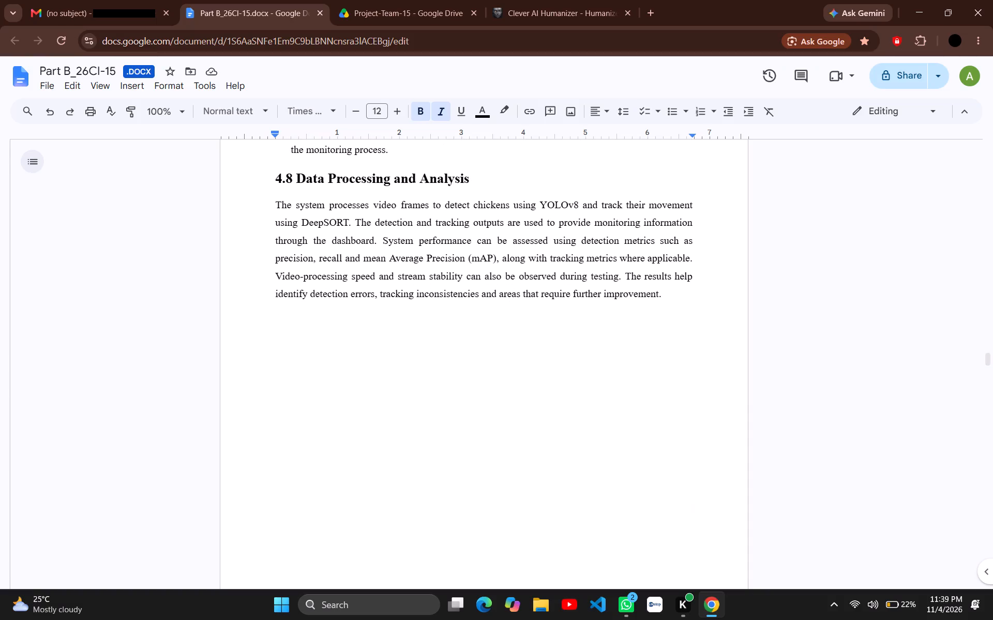
Check Chapter 5's sections 5.1 Introduction and 5.2 YOLOv8-Based Chicken Detection for text that needs correcting.
scroll(494, 464, "down", 2)
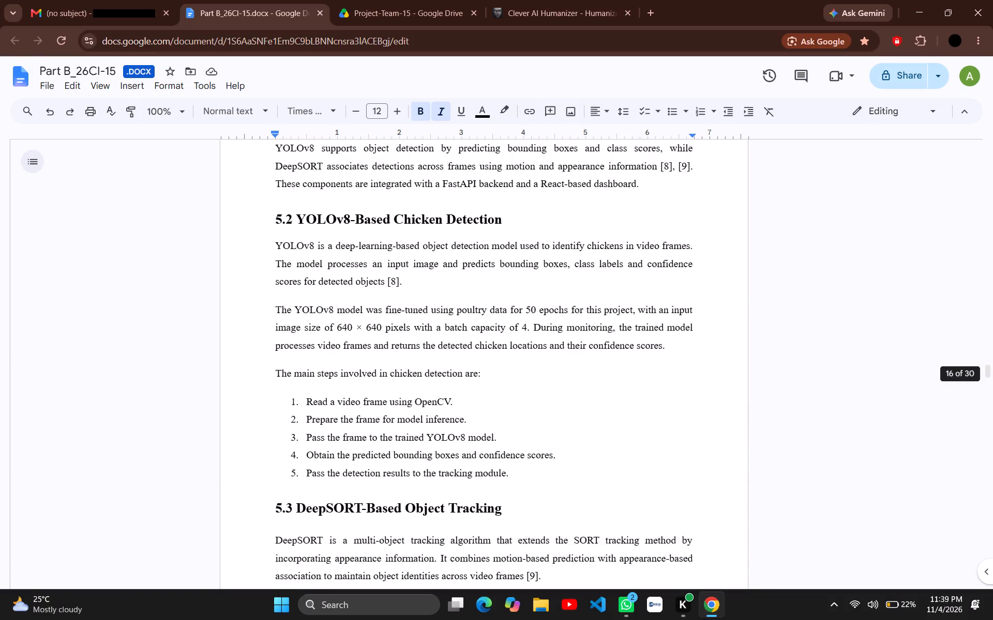
scroll(494, 464, "up", 3)
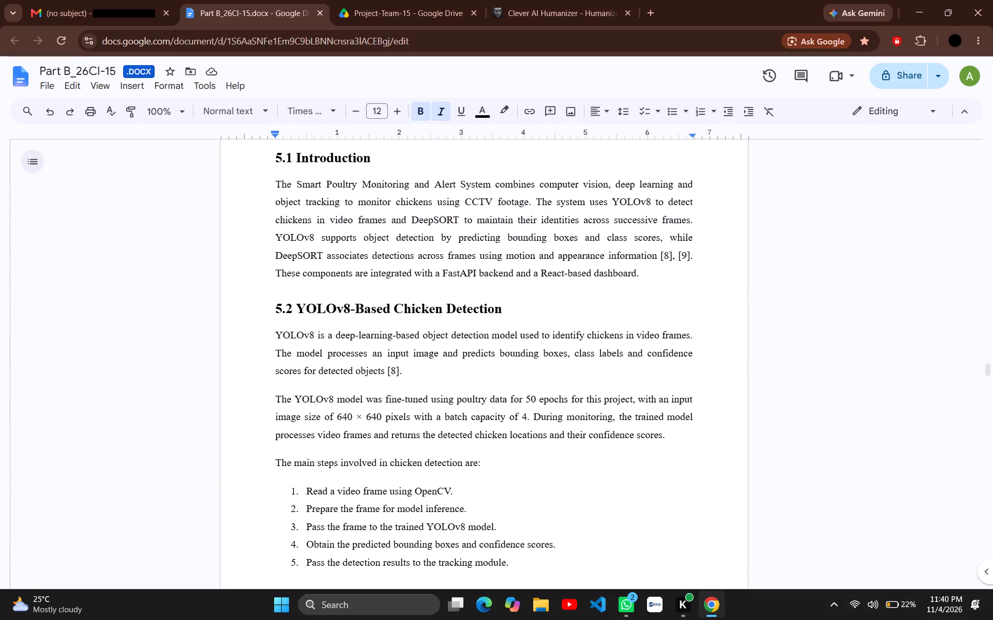
scroll(494, 464, "down", 2)
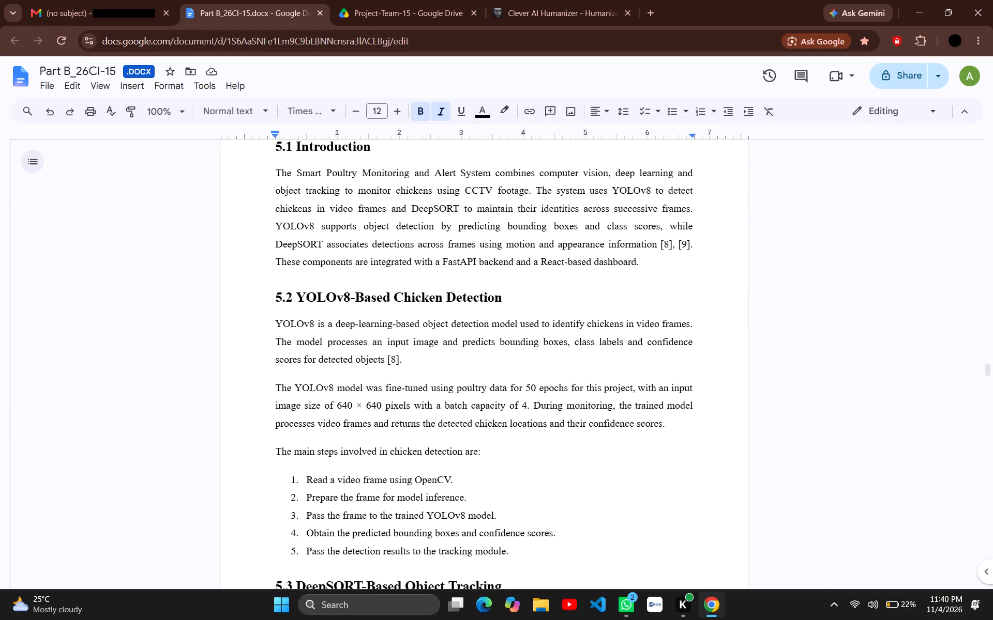
scroll(494, 464, "down", 2)
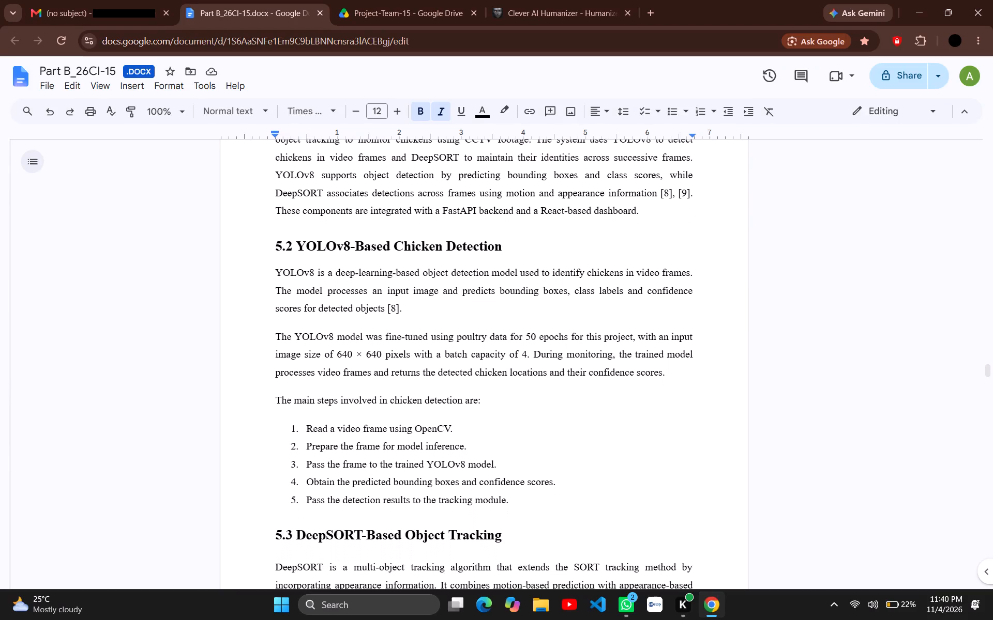
scroll(494, 464, "down", 1)
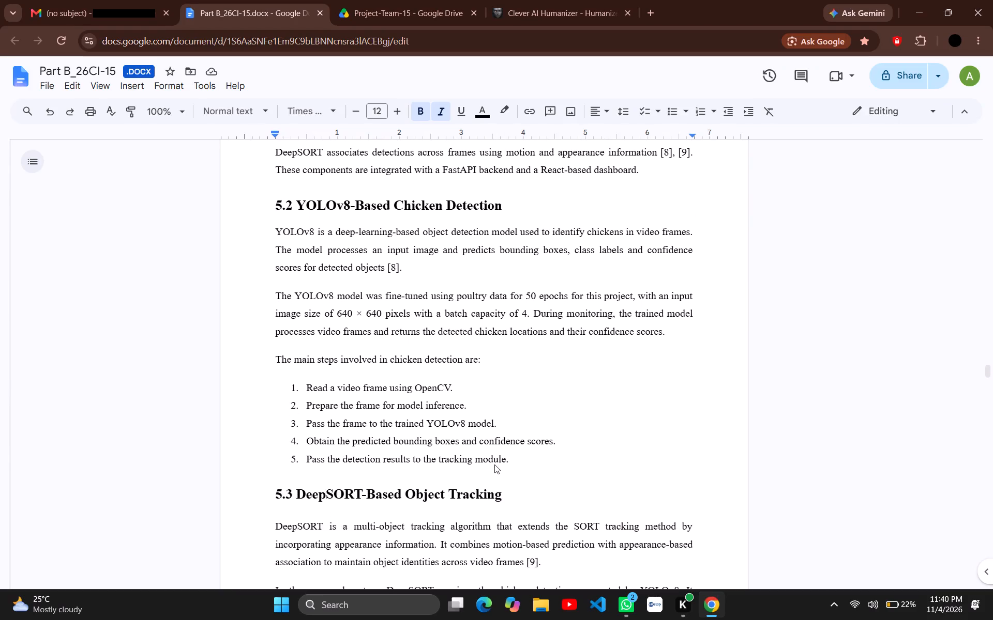
scroll(494, 464, "down", 2)
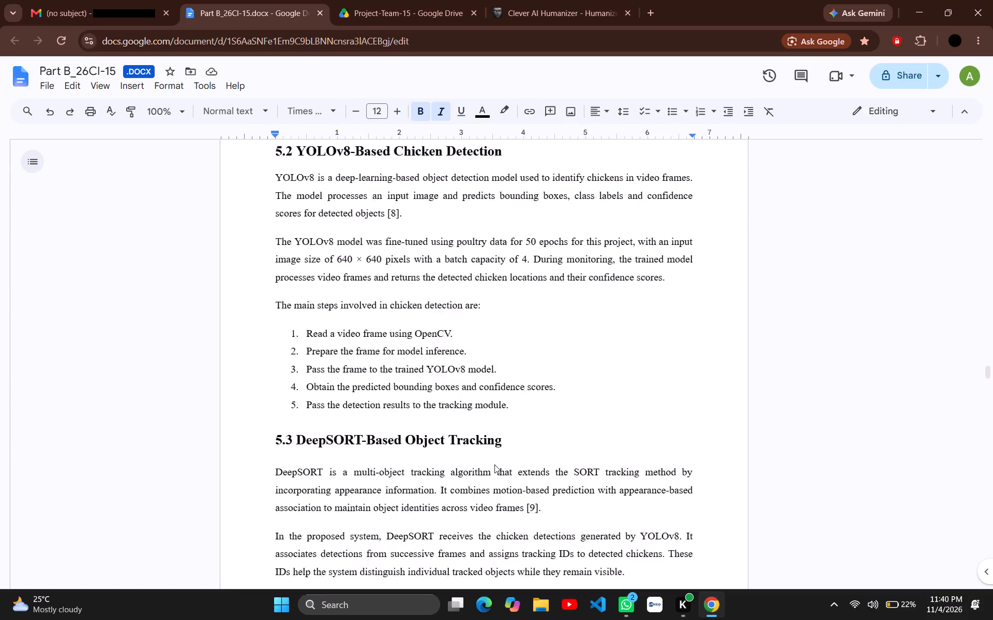
Check section 5.3 DeepSORT-Based Object Tracking, including its list of tracking steps, for text that needs correcting.
scroll(494, 464, "down", 3)
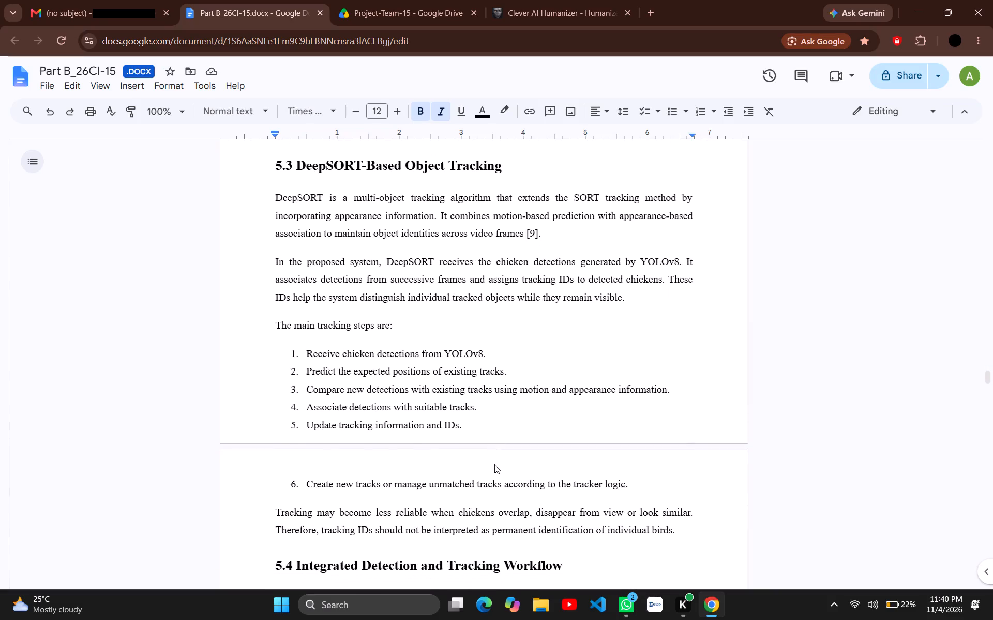
scroll(494, 464, "down", 1)
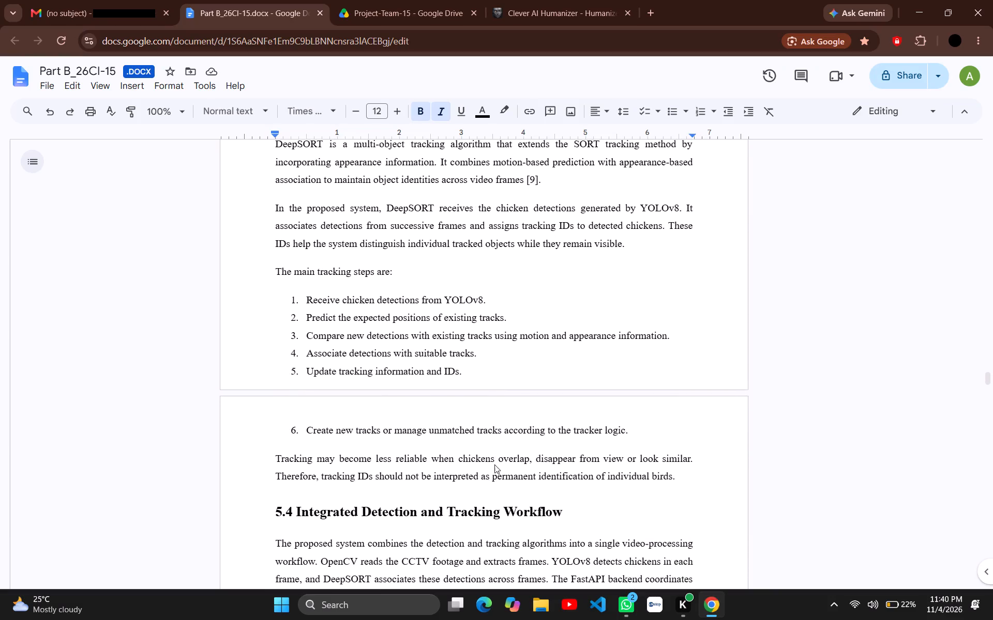
scroll(494, 464, "down", 1)
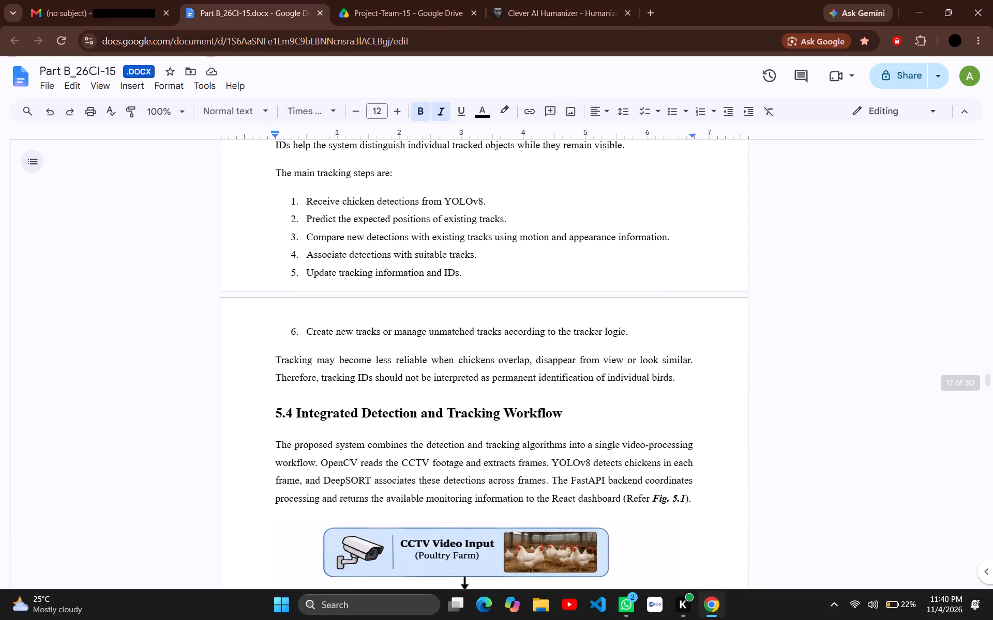
scroll(494, 464, "down", 2)
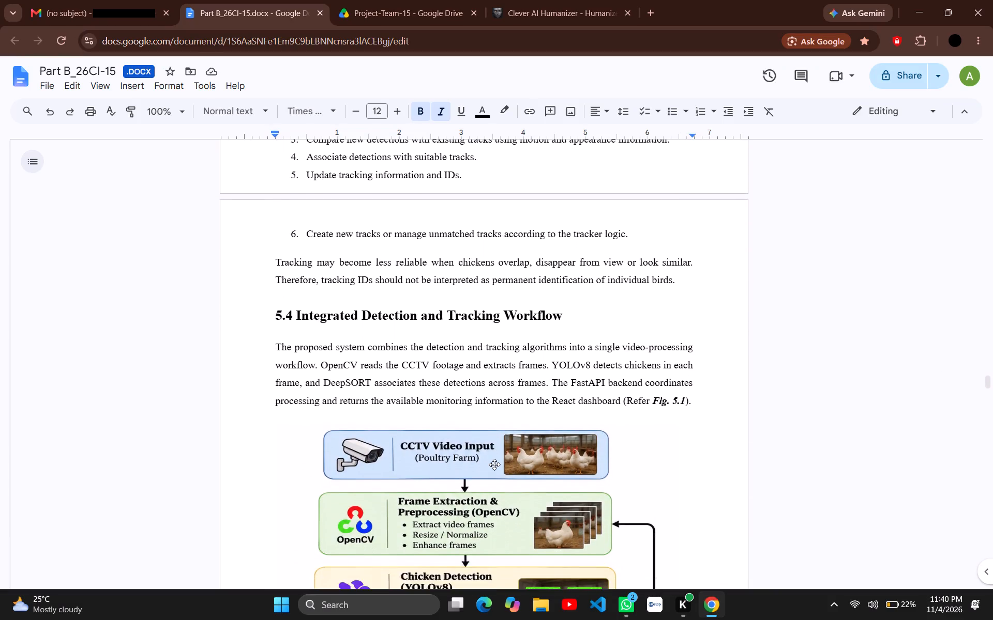
Check section 5.4 Integrated Detection and Tracking Workflow and its workflow diagram for text that needs correcting.
scroll(494, 464, "down", 2)
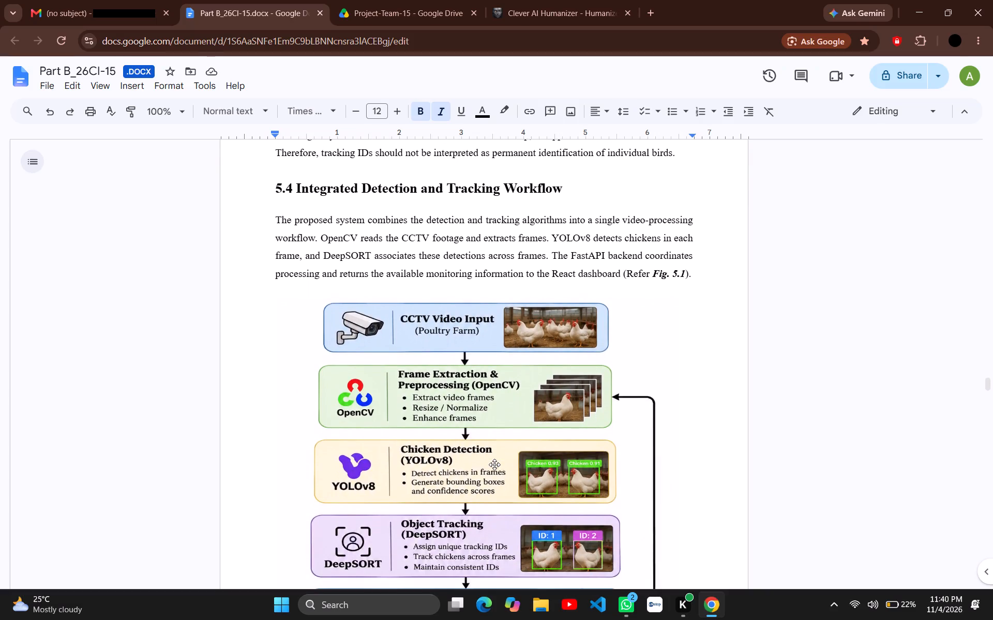
scroll(494, 464, "down", 2)
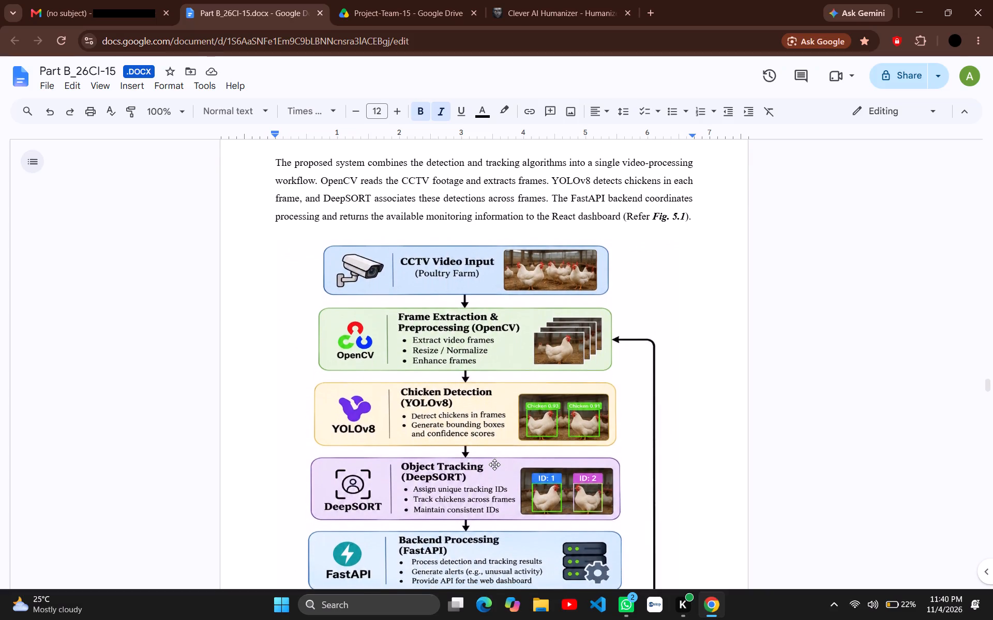
scroll(494, 464, "down", 3)
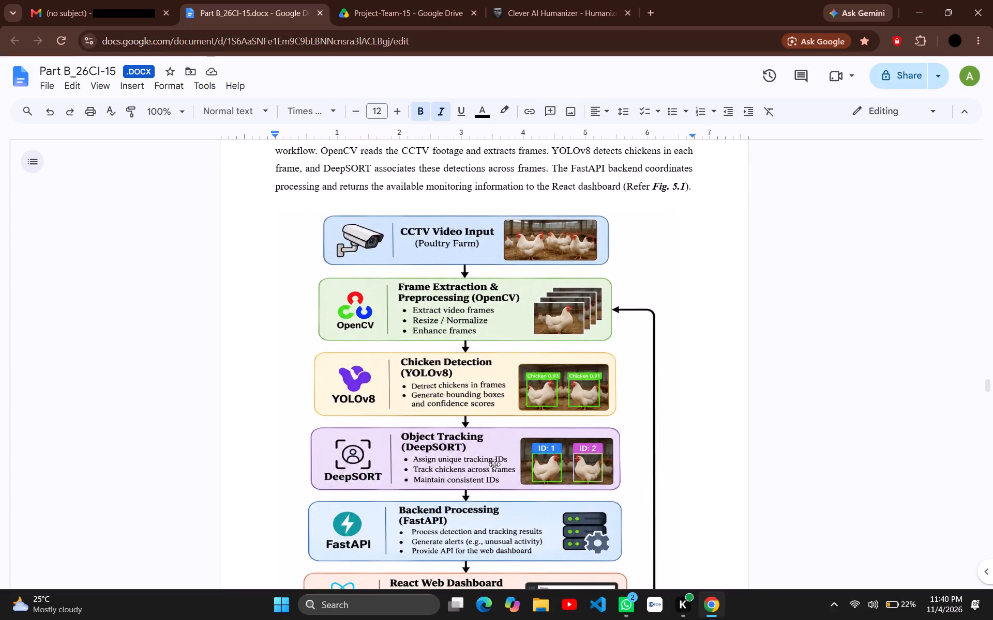
scroll(494, 464, "down", 2)
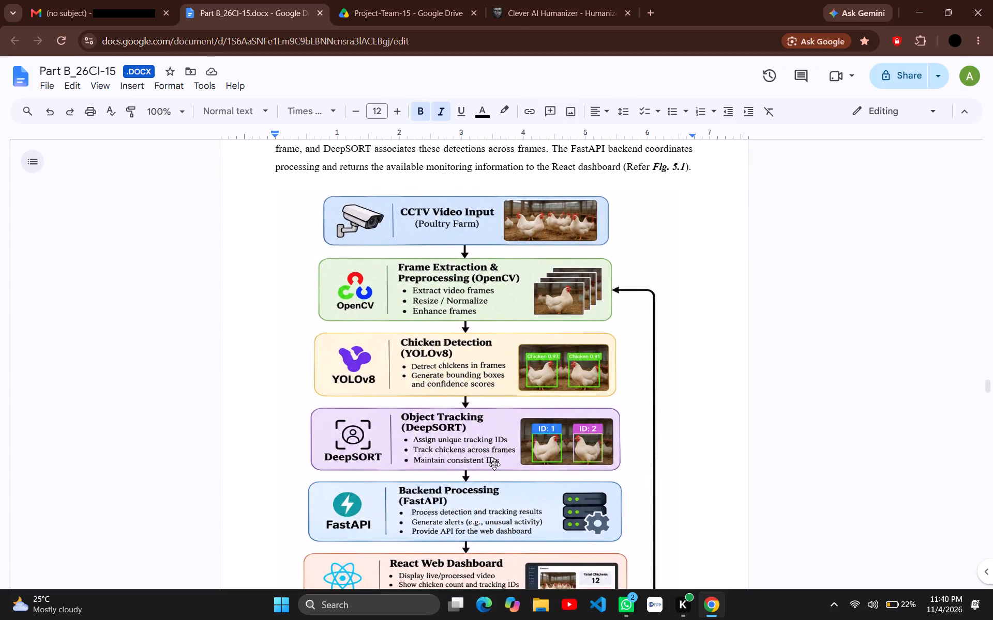
Change 'Fig.' to 'Figure' in the 5.1 caption below the system workflow diagram.
scroll(494, 464, "down", 4)
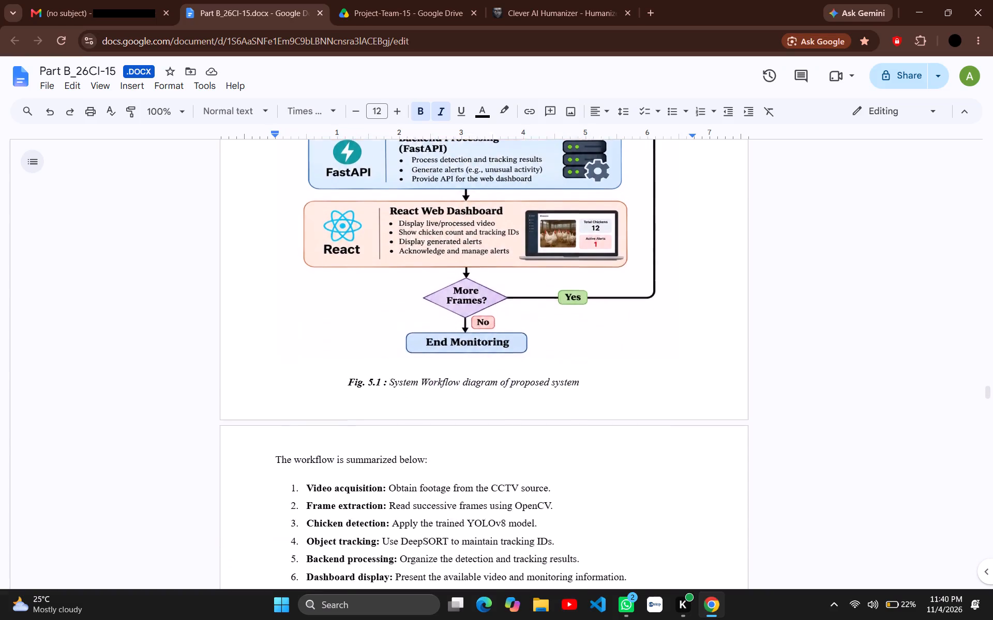
scroll(494, 464, "down", 1)
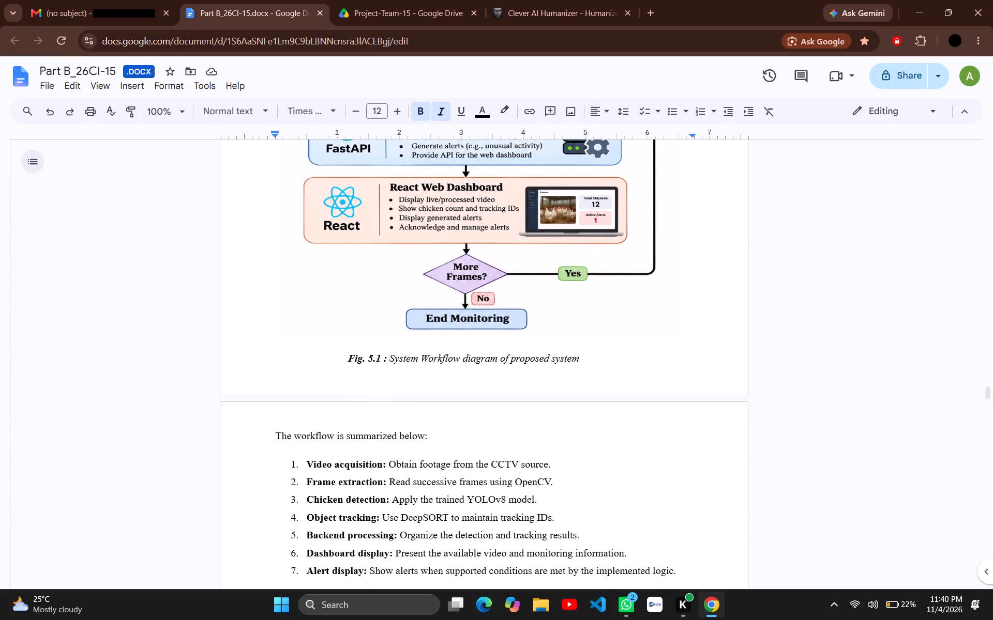
left_click(366, 358)
key("BackSpace")
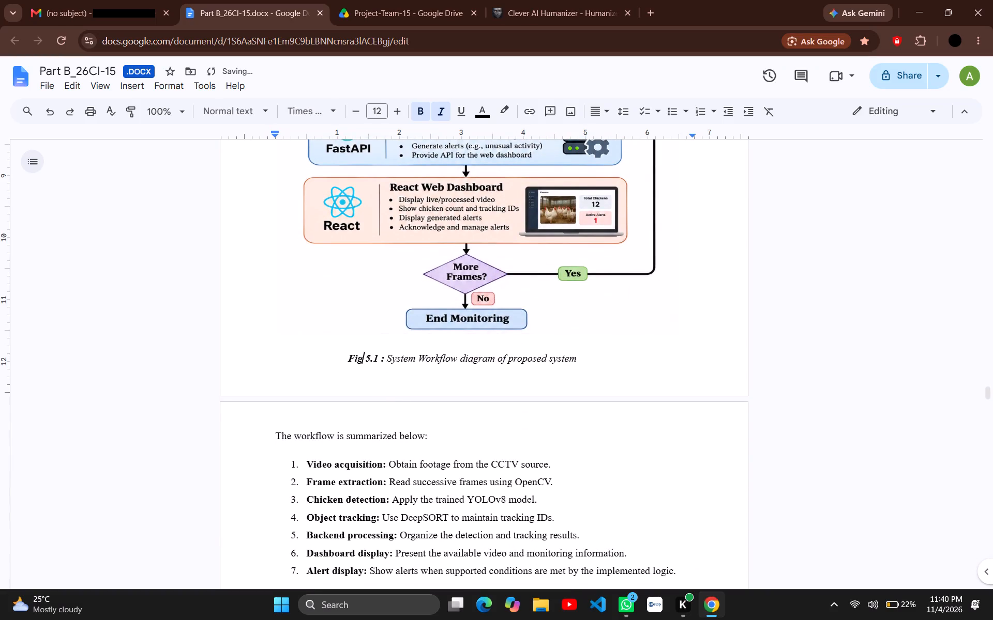
type("ure")
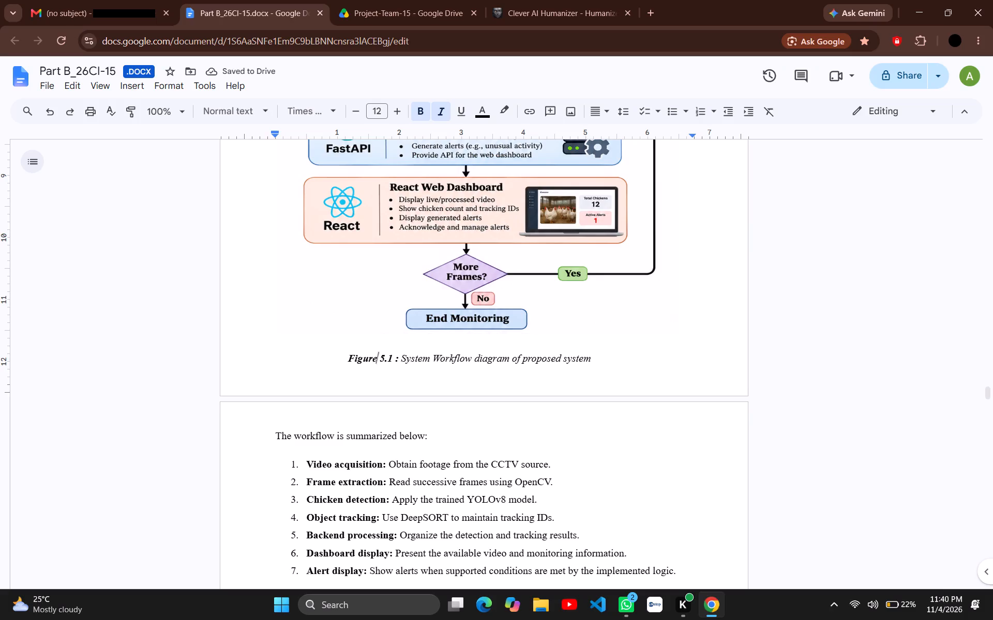
Check the workflow summary list and sections 5.5 Algorithm, 5.6 Role of the Backend and Dashboard and 5.7 Chapter Summary for text that needs correcting.
scroll(419, 427, "down", 2)
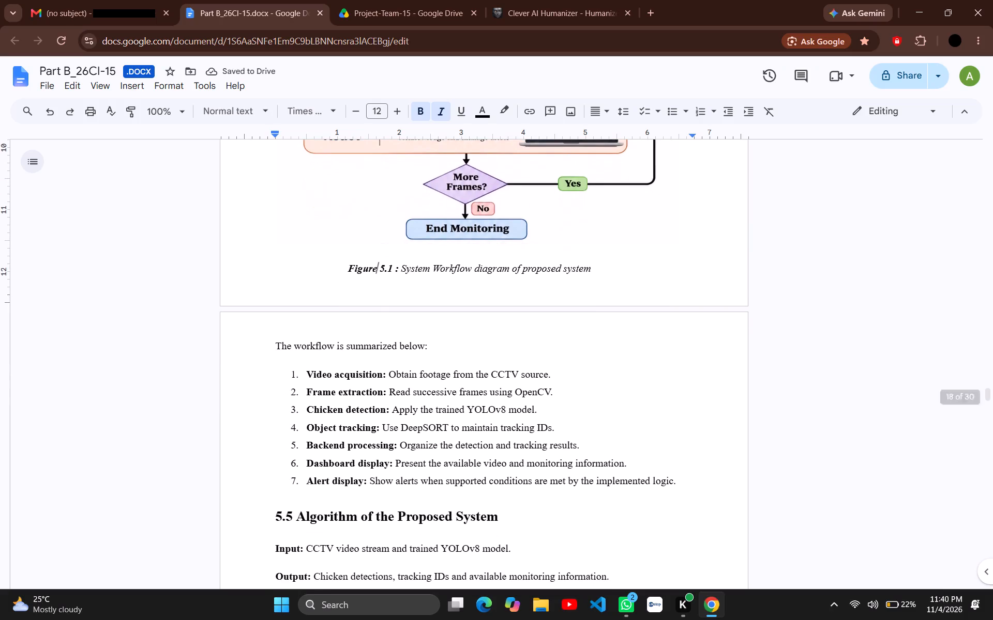
scroll(419, 427, "down", 4)
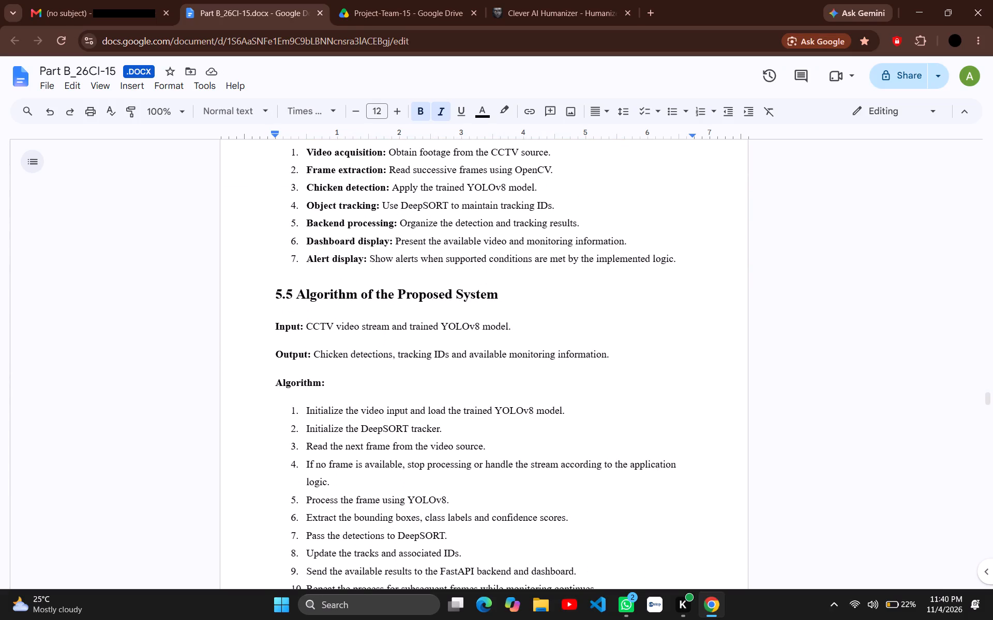
scroll(419, 427, "down", 3)
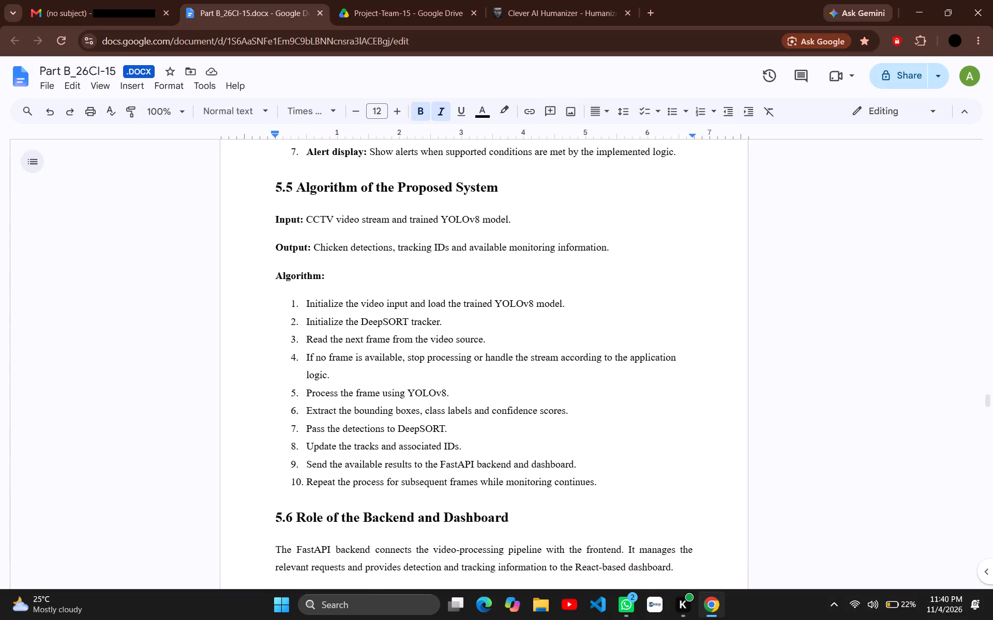
scroll(419, 427, "down", 2)
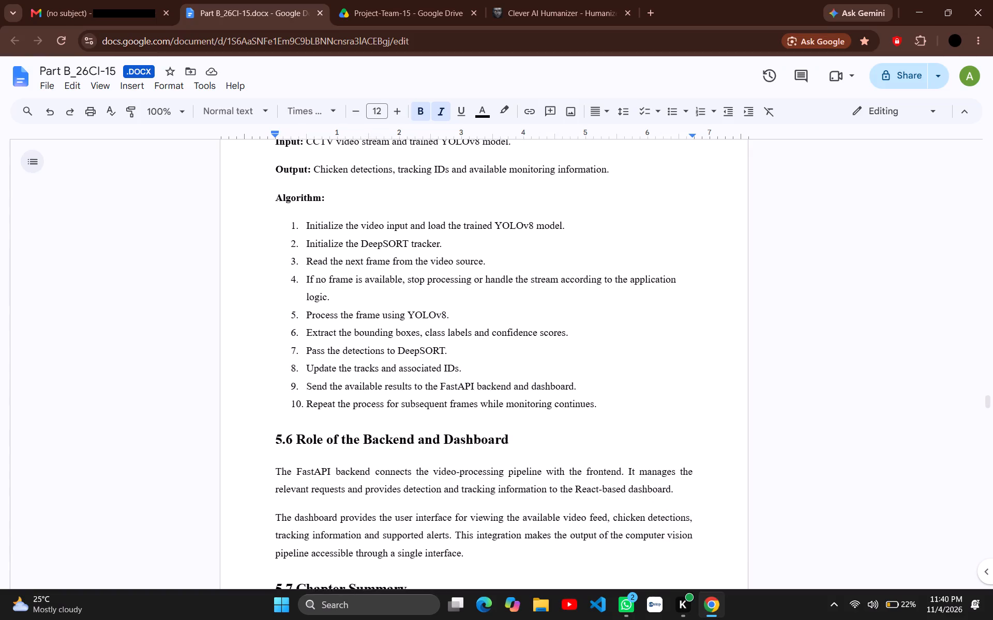
scroll(419, 427, "down", 3)
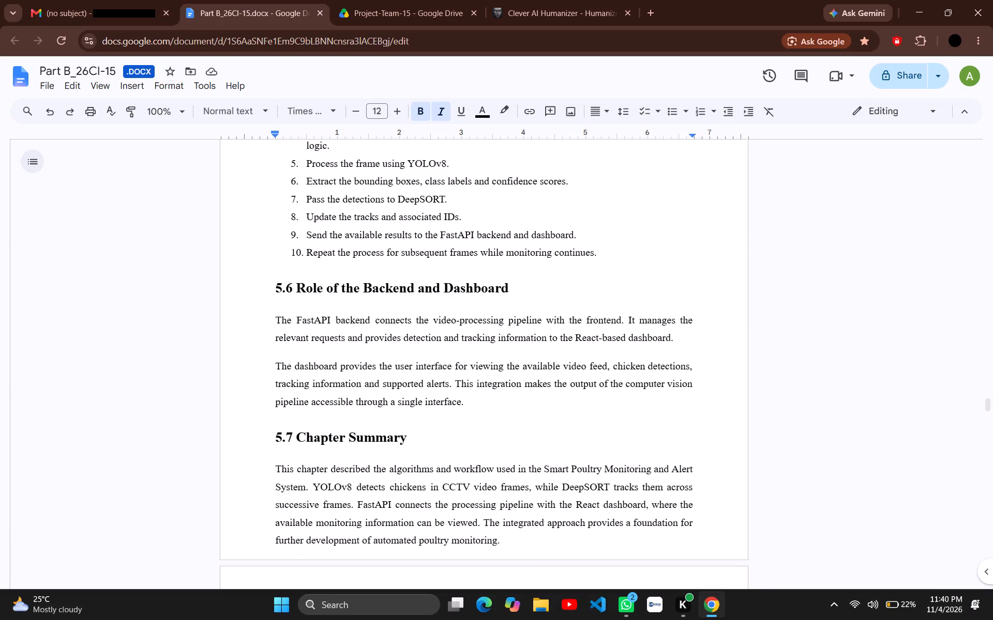
scroll(419, 427, "down", 1)
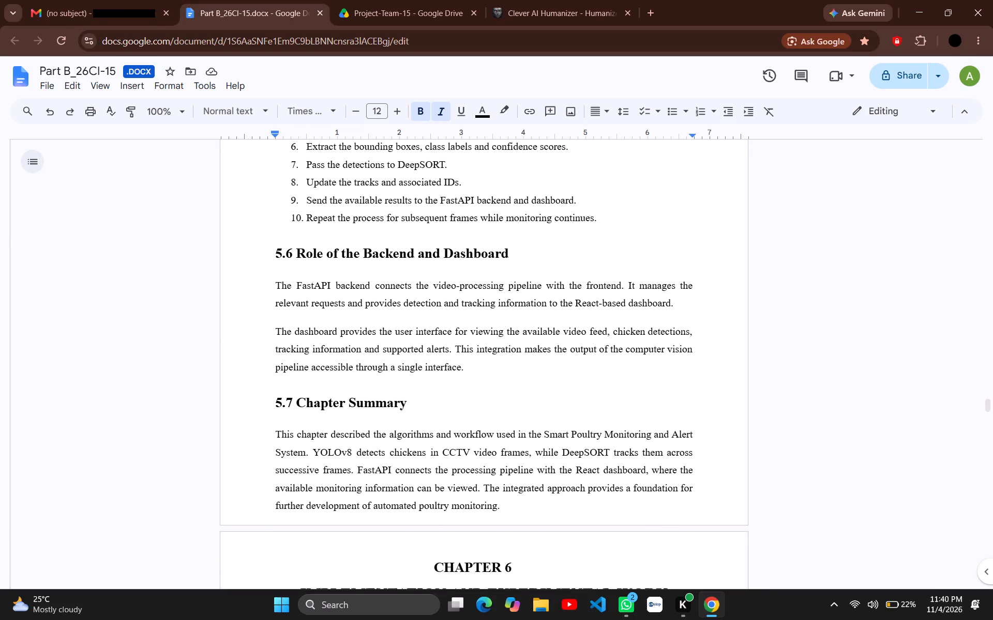
scroll(419, 427, "down", 2)
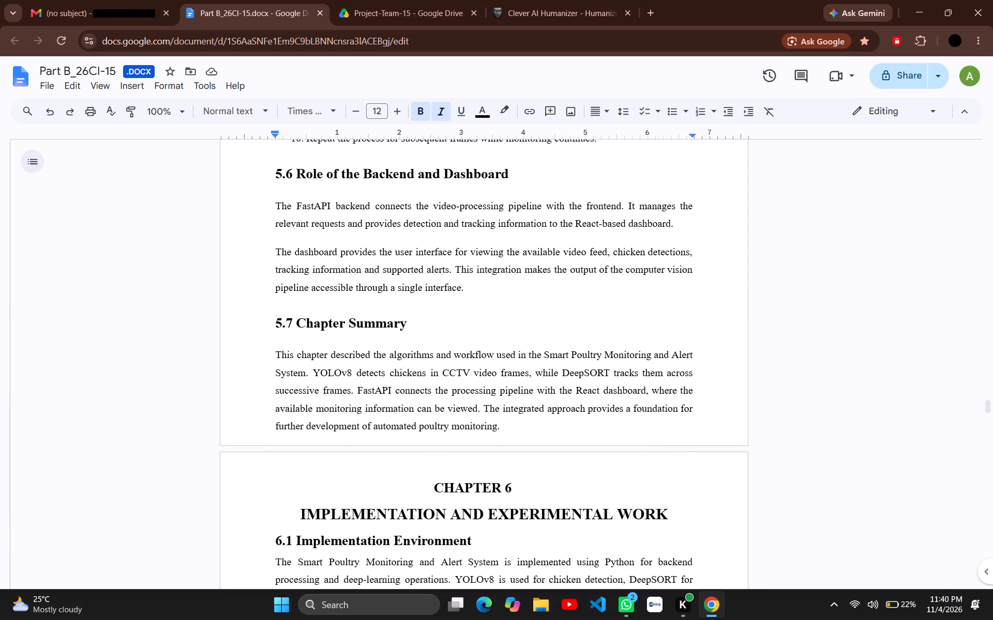
Check sections 5.7 Chapter Summary and 6.1 Implementation Environment for text that needs correcting.
scroll(419, 427, "down", 2)
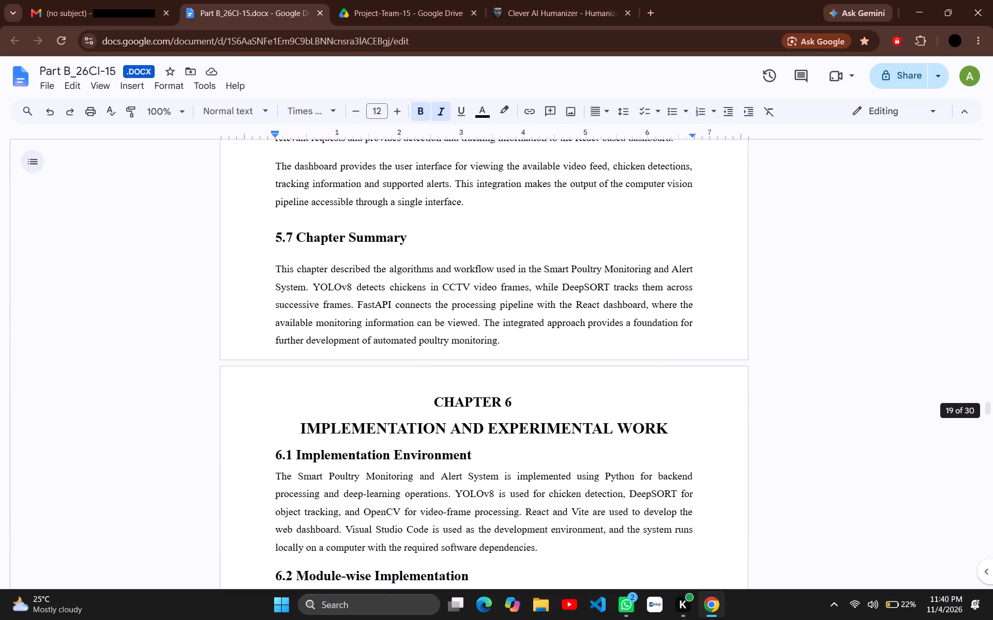
scroll(419, 427, "down", 2)
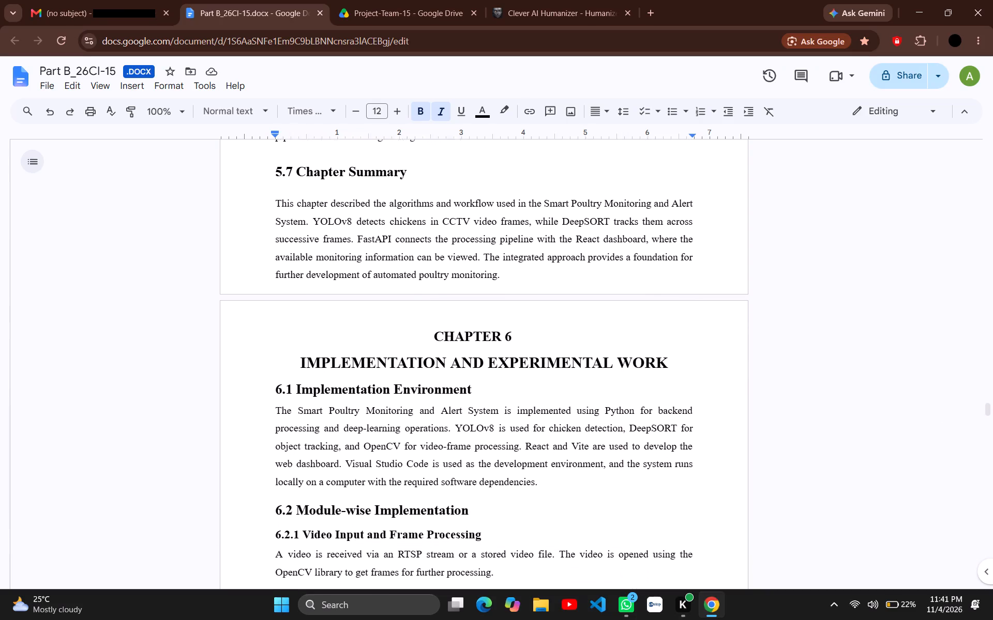
scroll(419, 427, "down", 3)
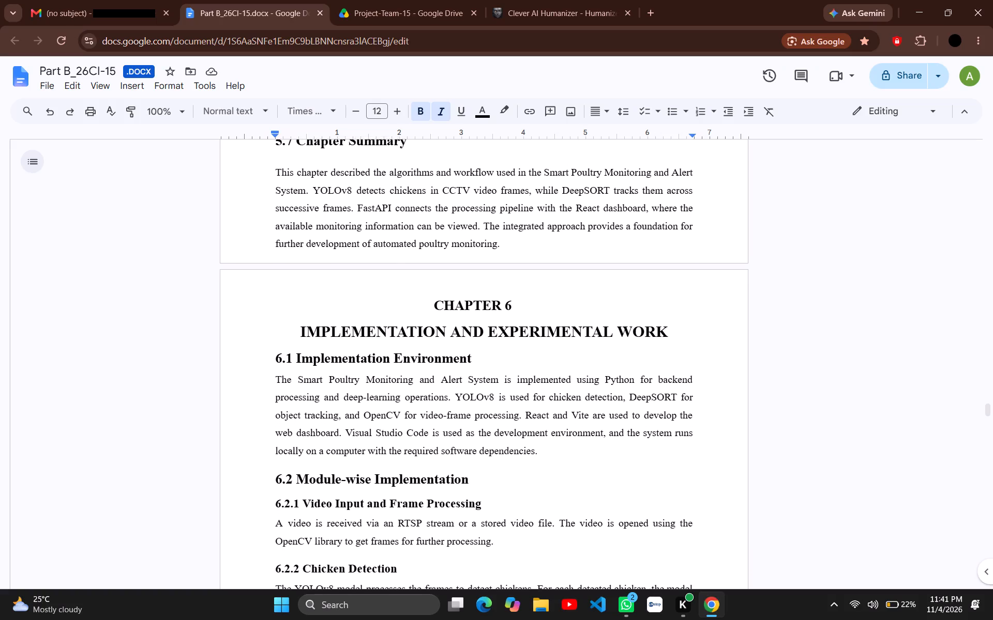
scroll(419, 427, "down", 2)
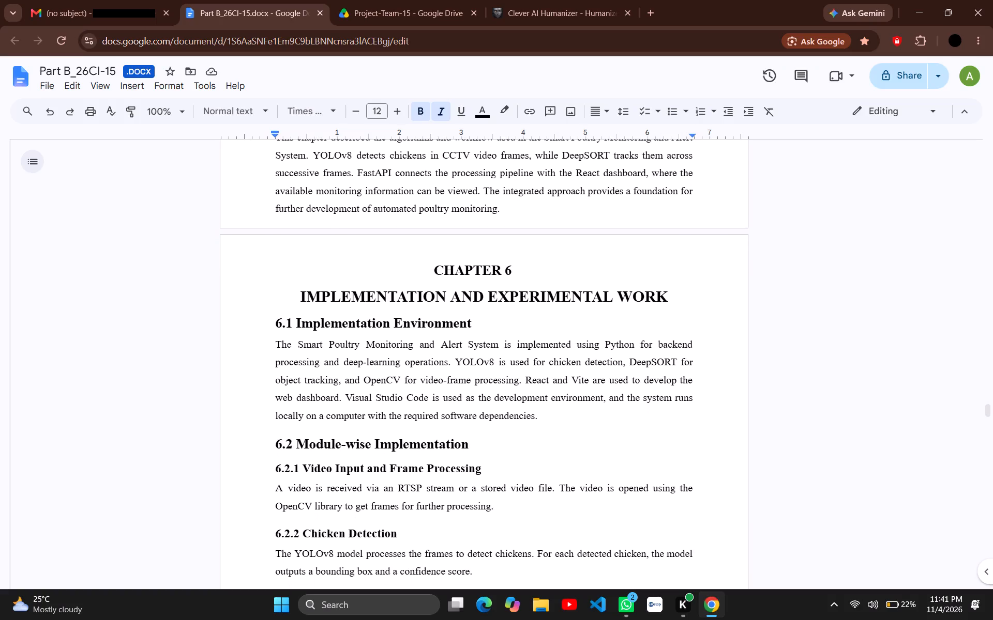
Check the module descriptions 6.2.1 Video Input and Frame Processing to 6.2.4 Backend Processing for text that needs correcting.
scroll(419, 427, "down", 2)
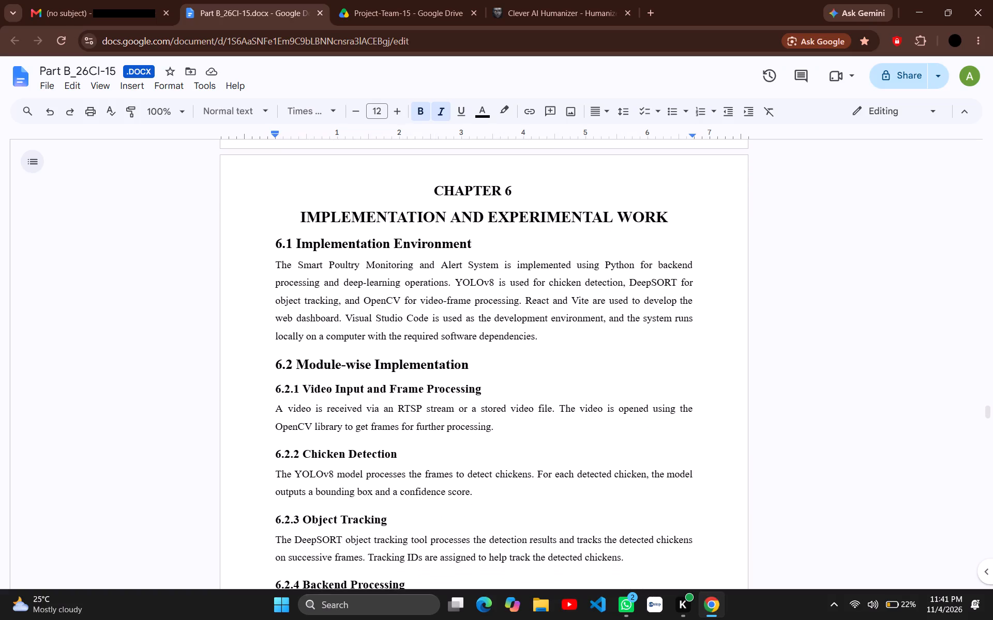
scroll(419, 427, "down", 1)
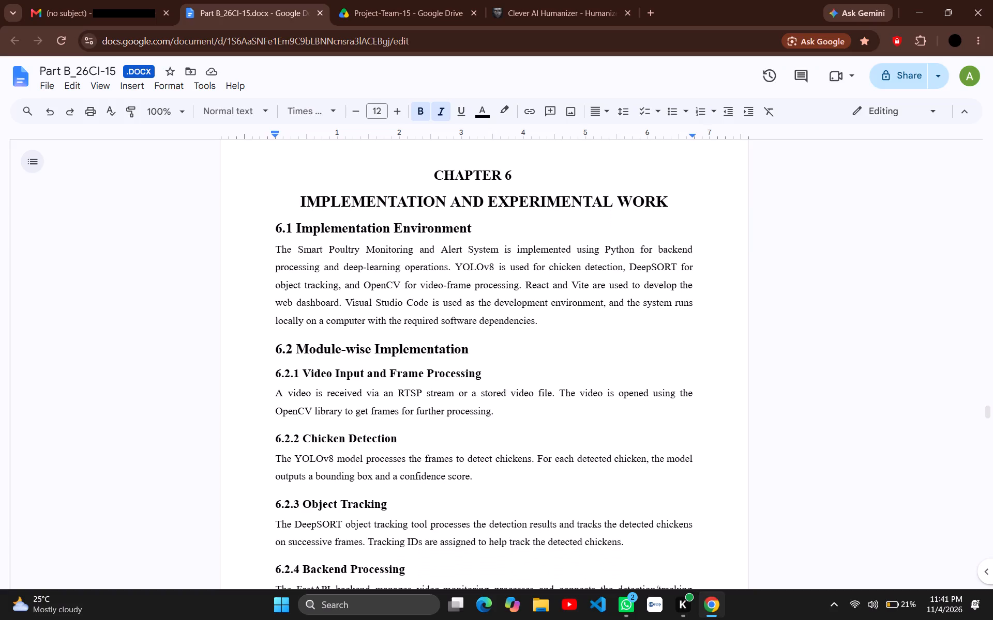
scroll(419, 427, "down", 1)
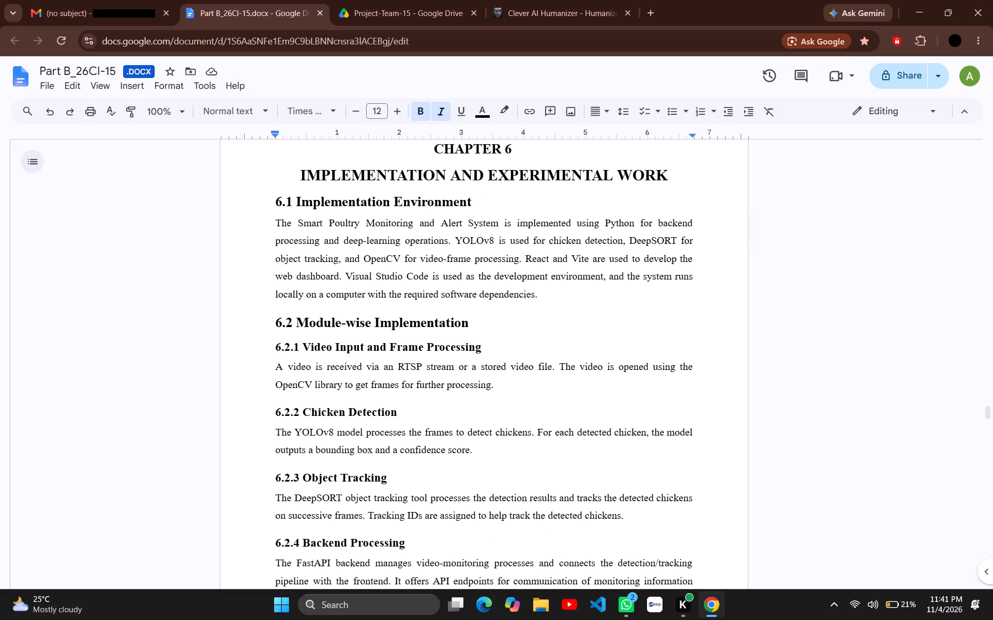
scroll(419, 427, "down", 2)
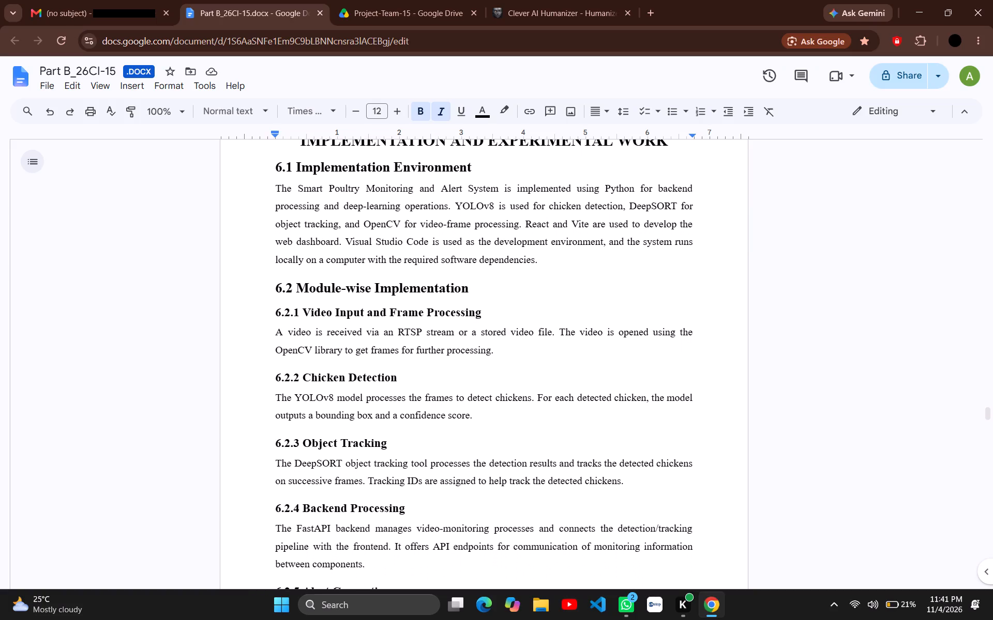
scroll(419, 427, "down", 1)
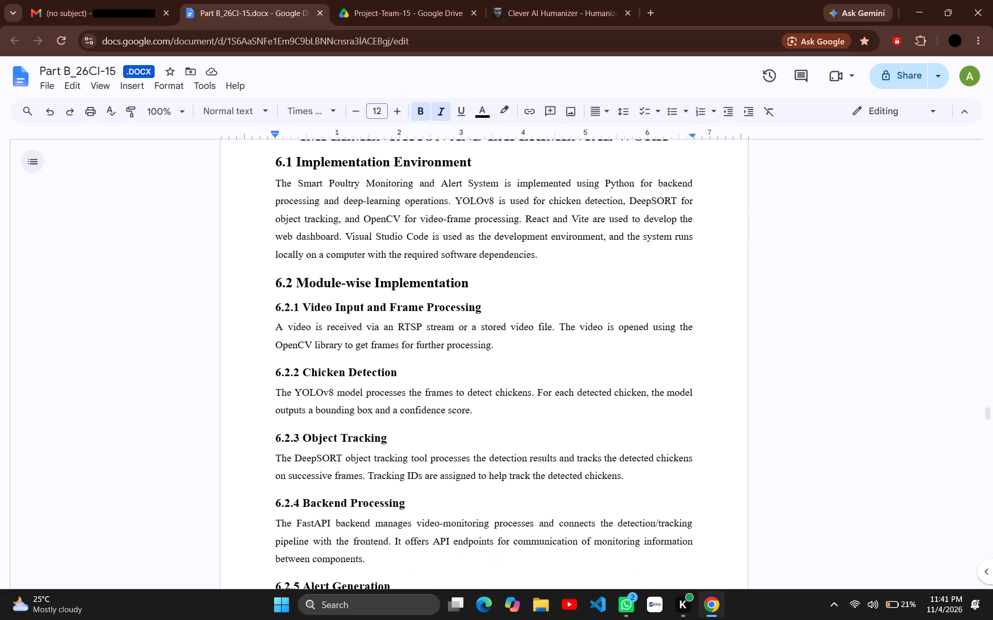
scroll(419, 427, "down", 1)
Look back at section 5.5 Algorithm of the Proposed System, and return to section 6.2 Module-wise Implementation.
scroll(419, 427, "up", 1)
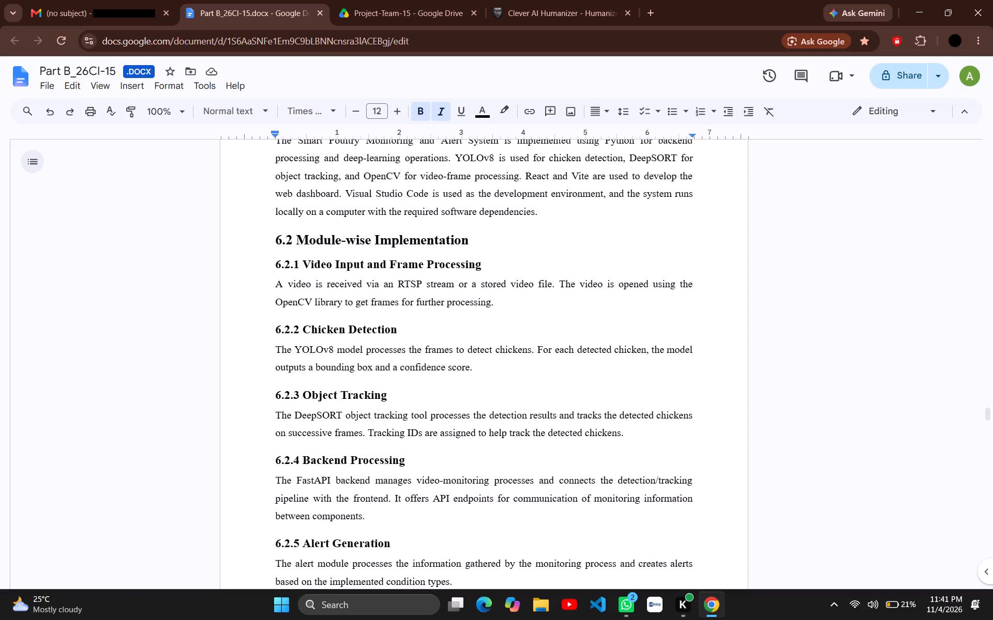
scroll(419, 427, "up", 3)
scroll(419, 427, "down", 2)
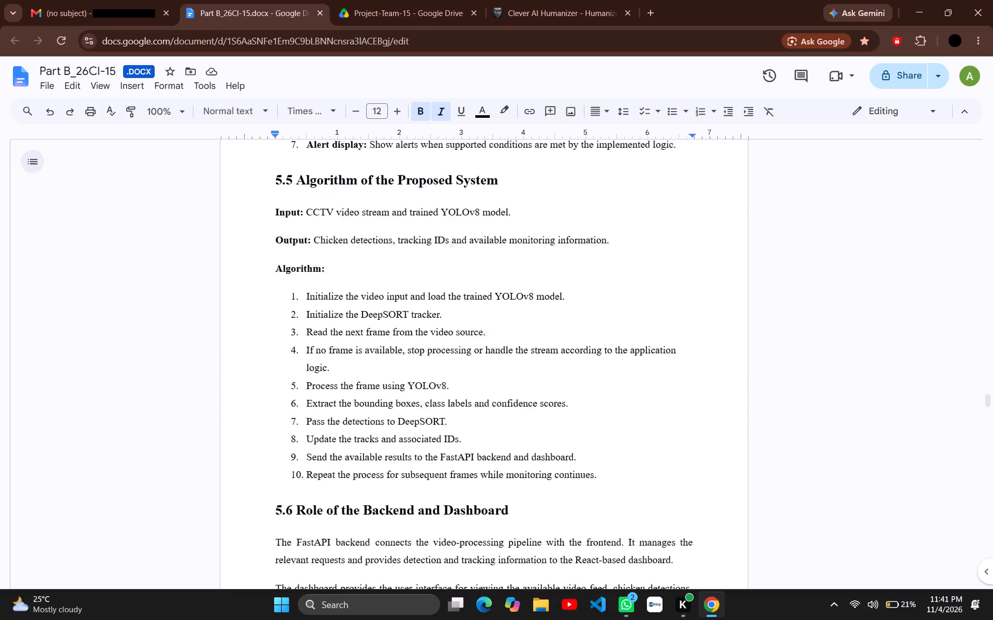
scroll(419, 427, "down", 6)
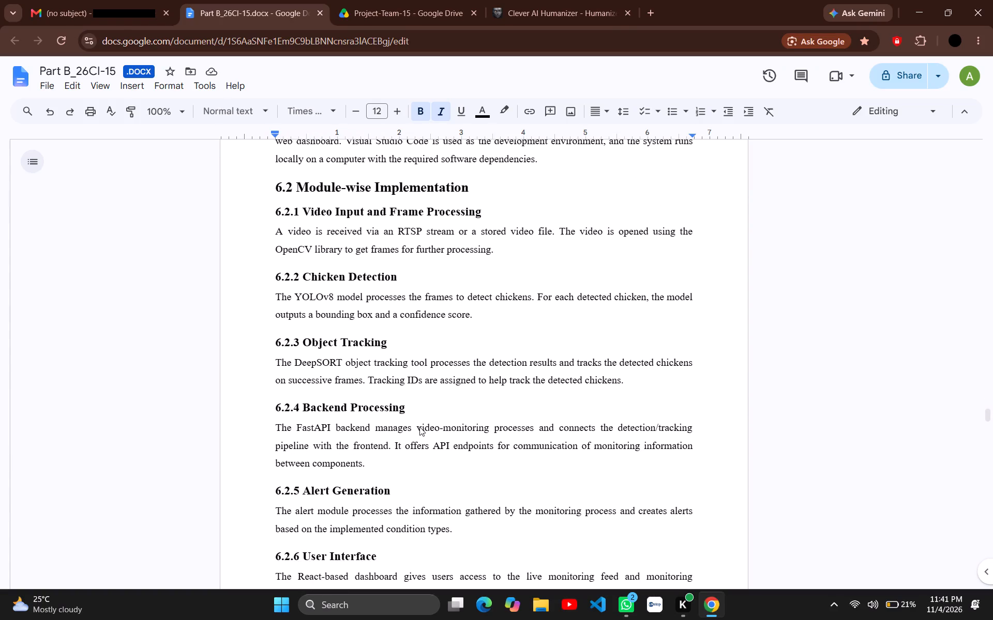
Check subsections 6.2.4 Backend Processing to 6.2.6 User Interface and section 6.3 Data Flow Design for text that needs correcting.
scroll(419, 427, "down", 2)
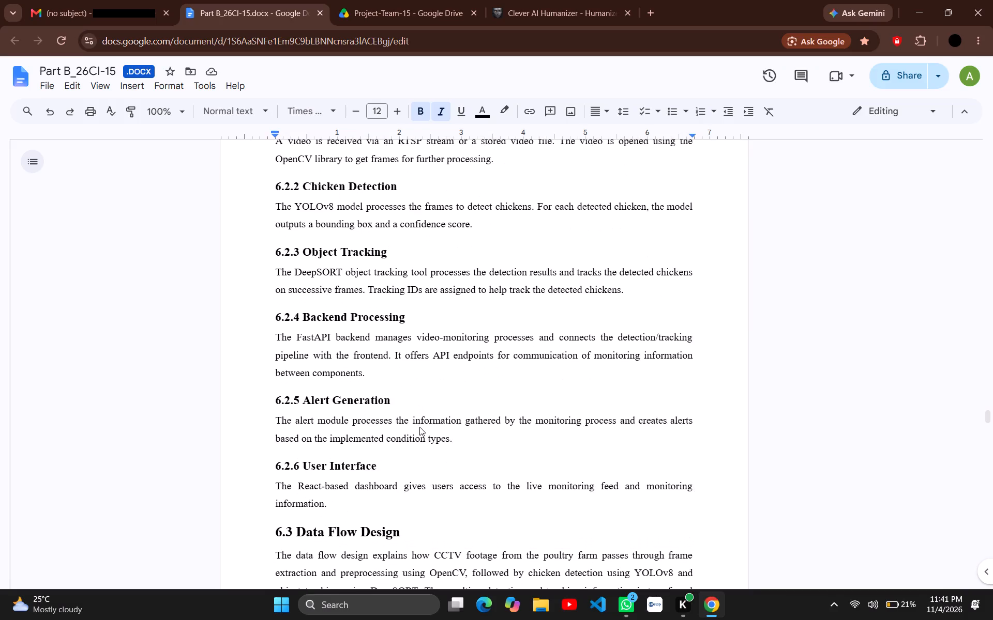
scroll(419, 427, "down", 2)
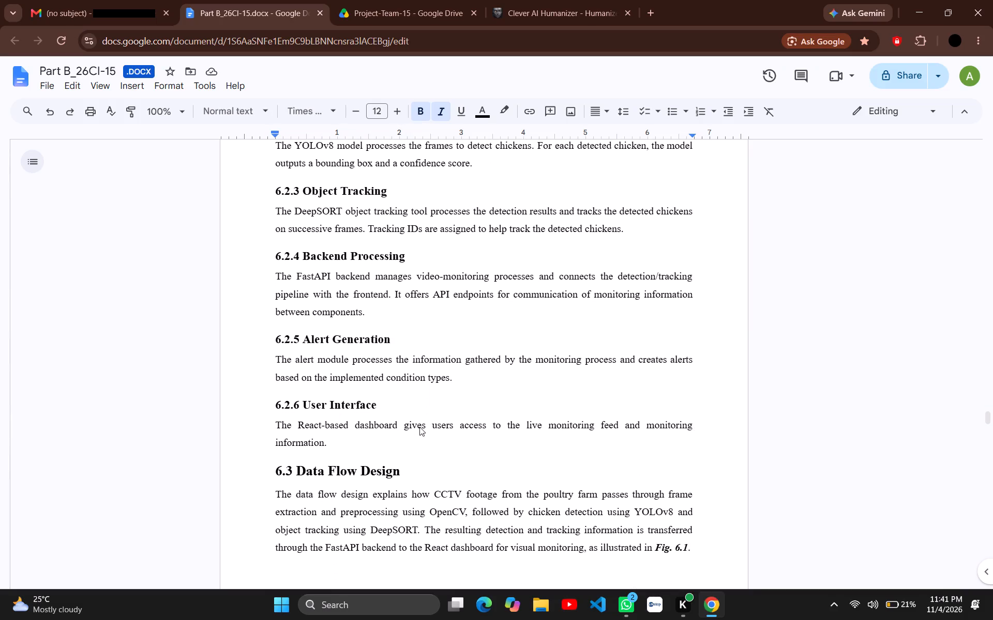
scroll(419, 427, "down", 2)
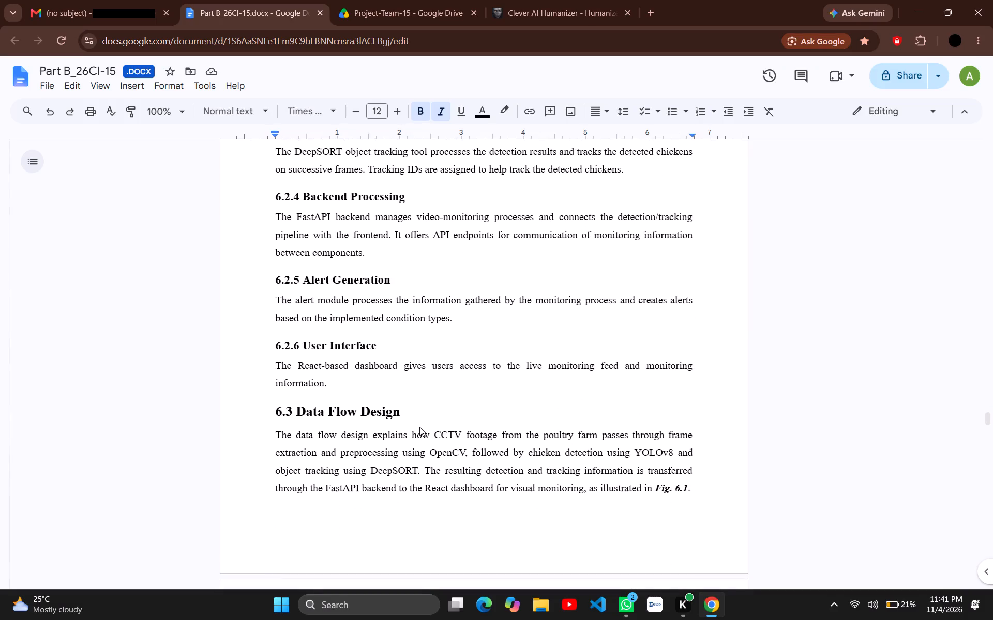
scroll(419, 427, "down", 2)
scroll(419, 427, "up", 1)
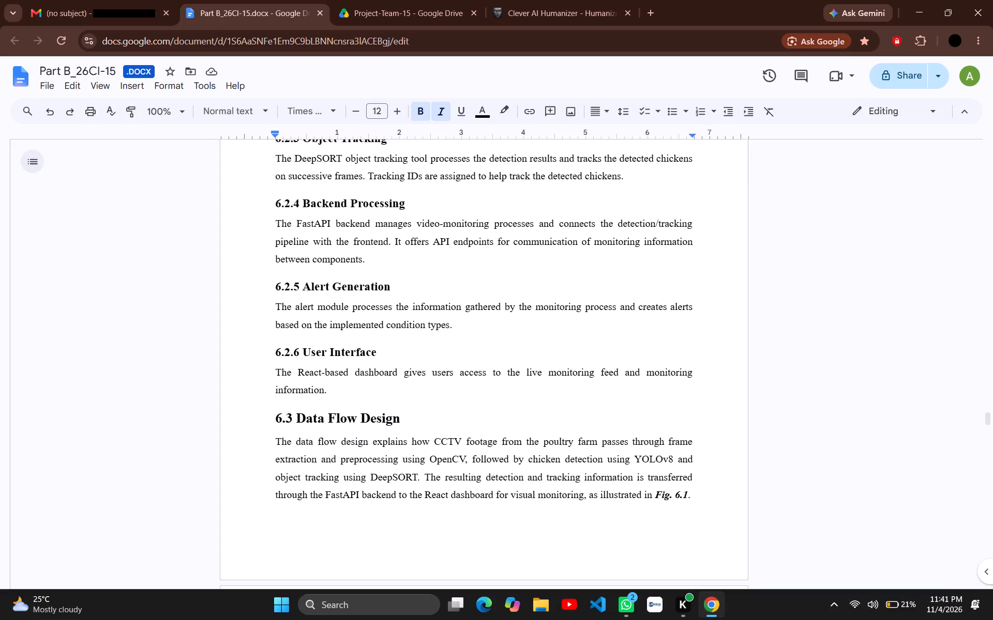
Replace the slash in 'detection/tracking' with the word 'or' in the 6.2.4 Backend Processing paragraph.
left_click(665, 226)
key("Left")
key("Left")
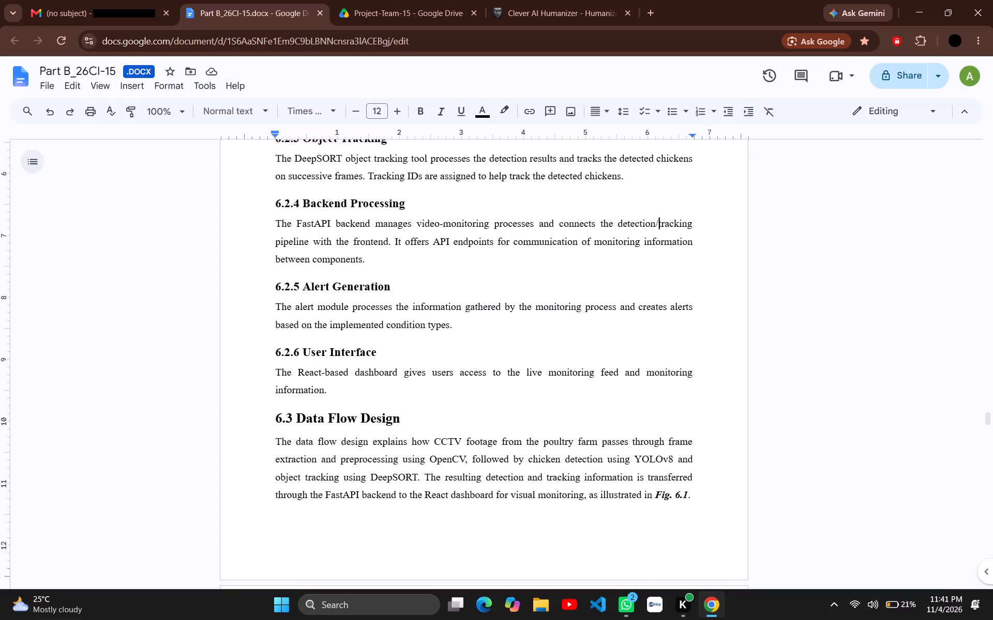
key("BackSpace")
key("space")
type("o")
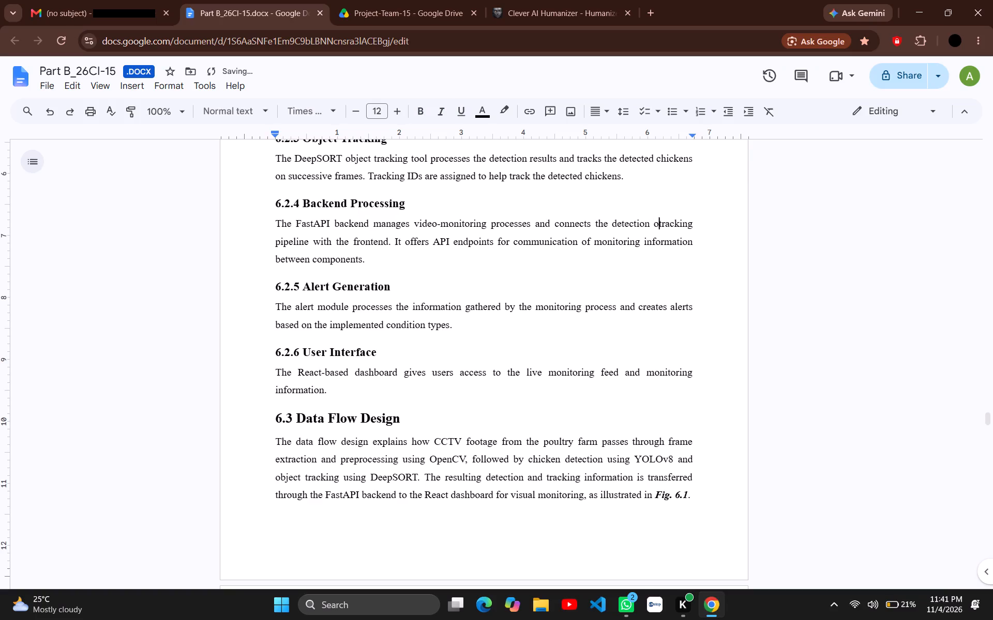
type("r")
key("space")
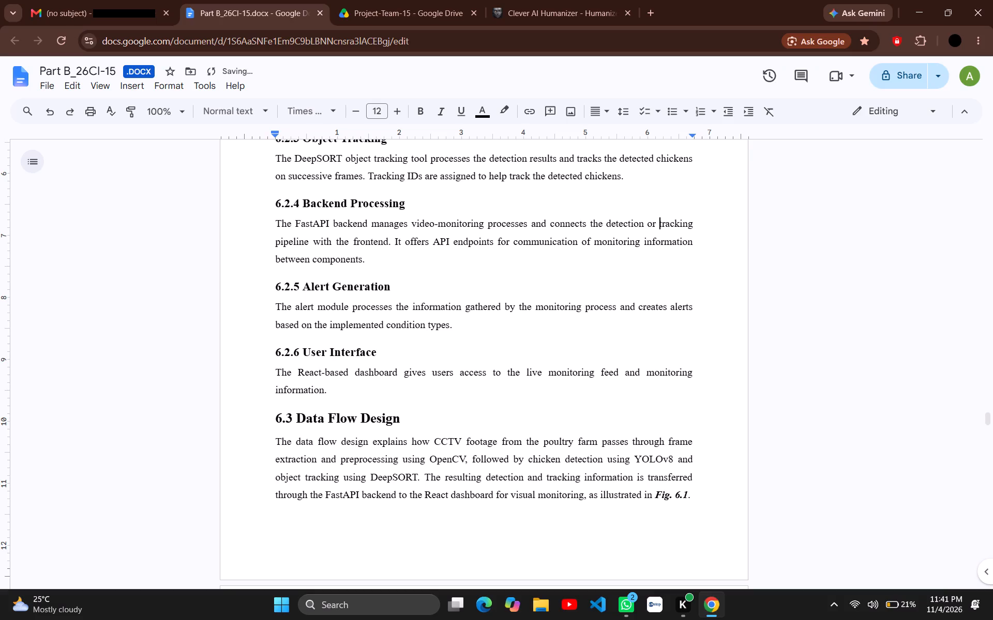
left_click(485, 244)
Change 'Fig.' to 'Figure' in the 6.1 reference at the end of the 6.3 Data Flow Design paragraph.
scroll(492, 315, "down", 1)
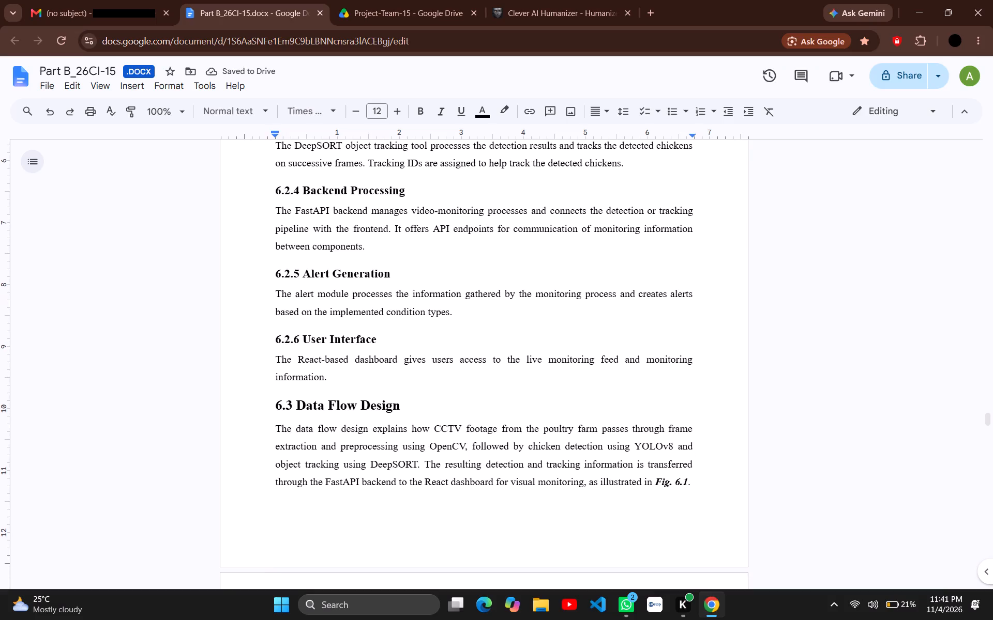
scroll(492, 315, "down", 2)
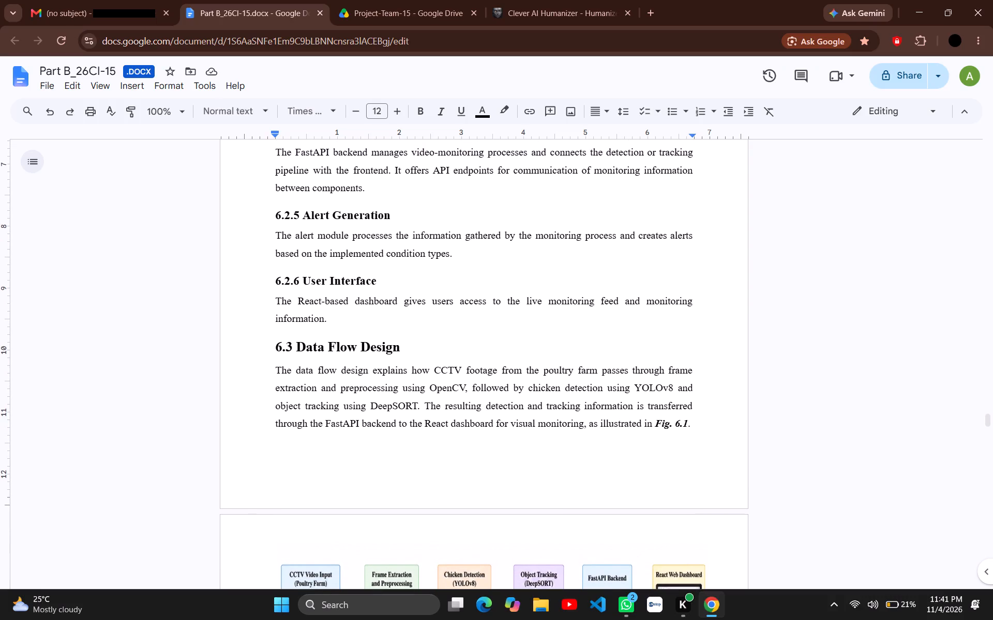
left_click(669, 423)
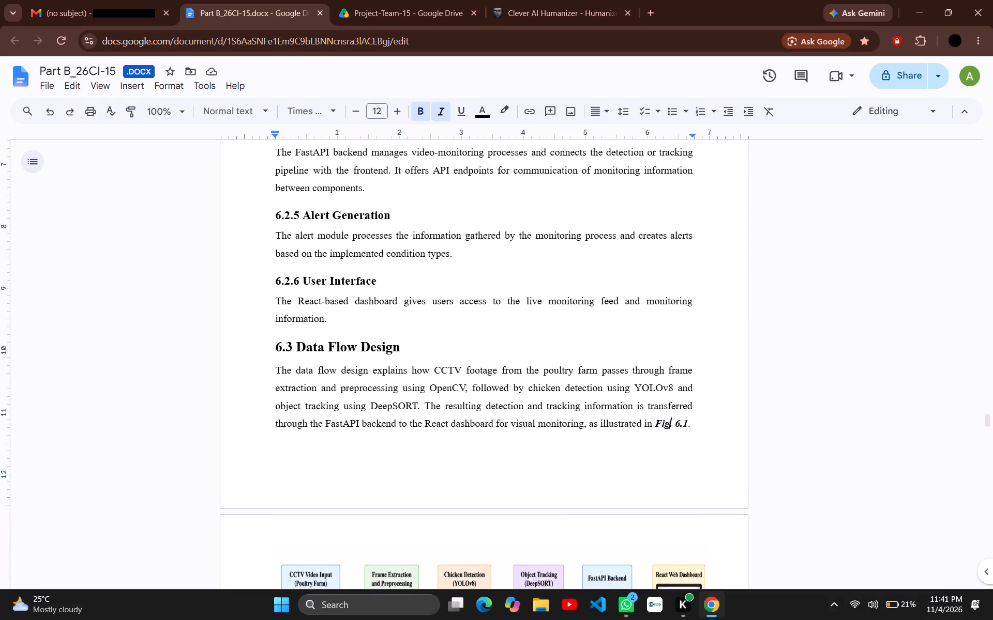
key("Right")
key("BackSpace")
type("ure")
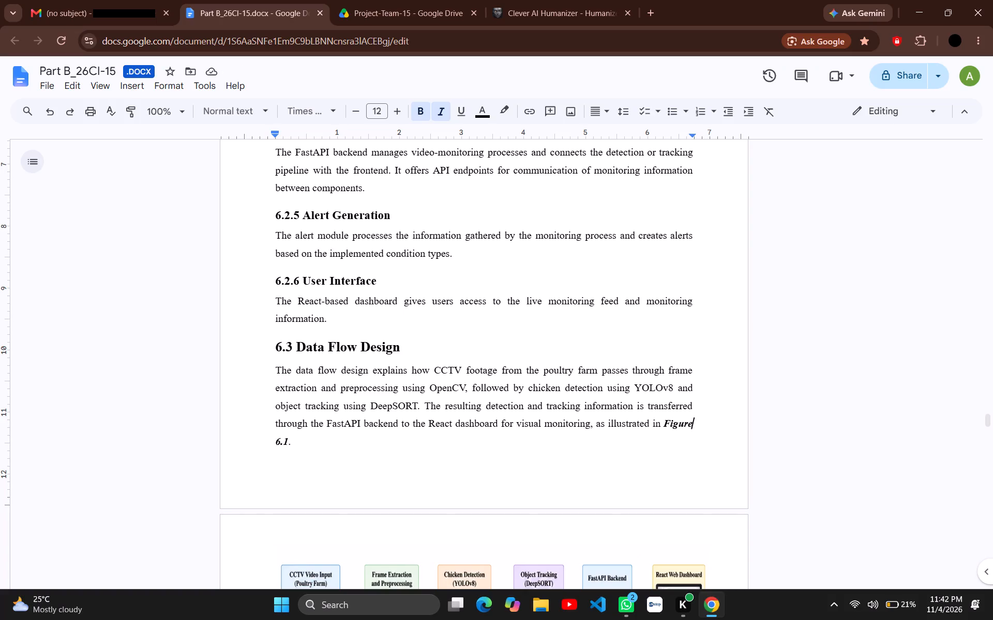
Change 'Fig.' to 'Figure' in the 6.1 caption below the data flow design diagram.
scroll(533, 442, "down", 1)
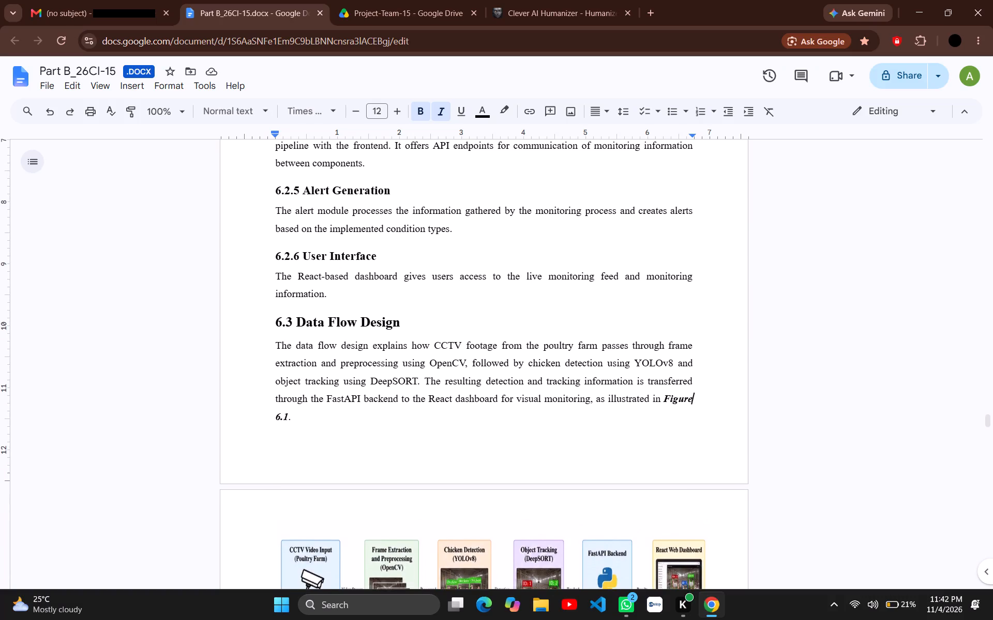
scroll(533, 442, "down", 2)
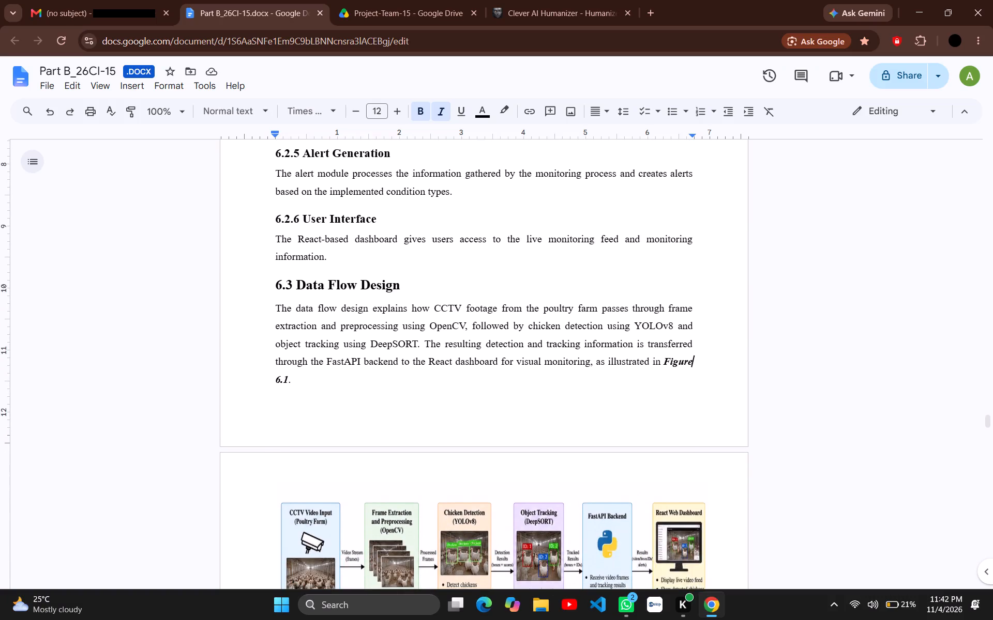
scroll(533, 442, "down", 2)
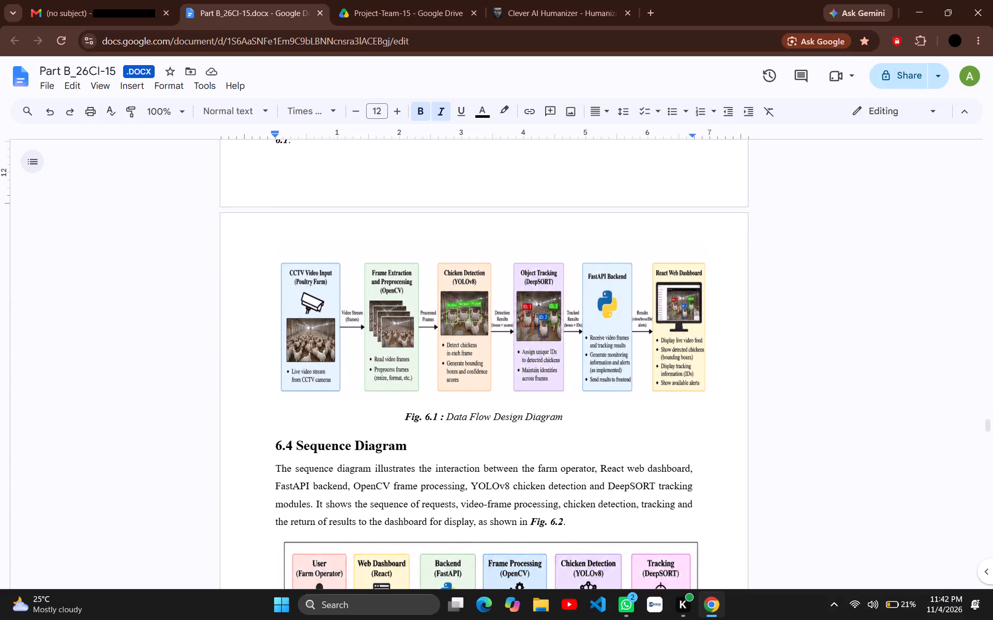
left_click(422, 414)
key("BackSpace")
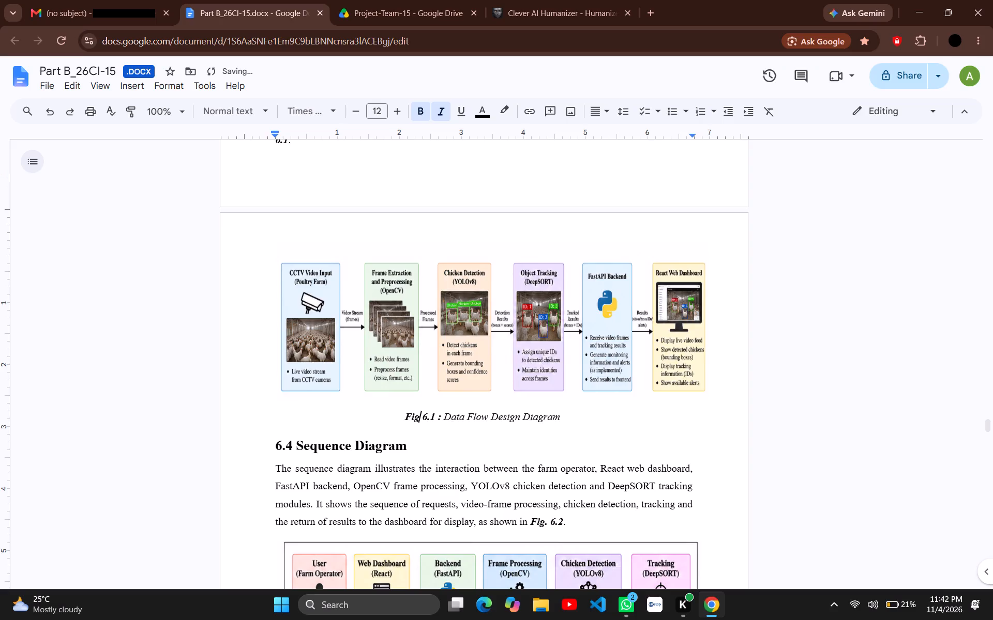
type("ure")
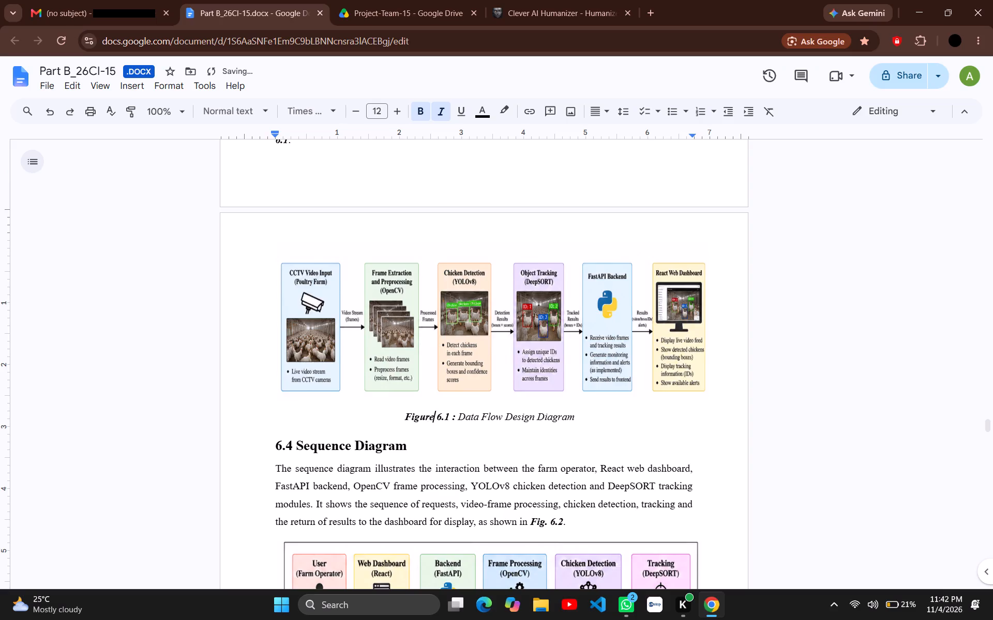
Change 'Fig.' to 'Figure' in the 6.2 caption below the sequence diagram in section 6.4.
scroll(431, 488, "down", 2)
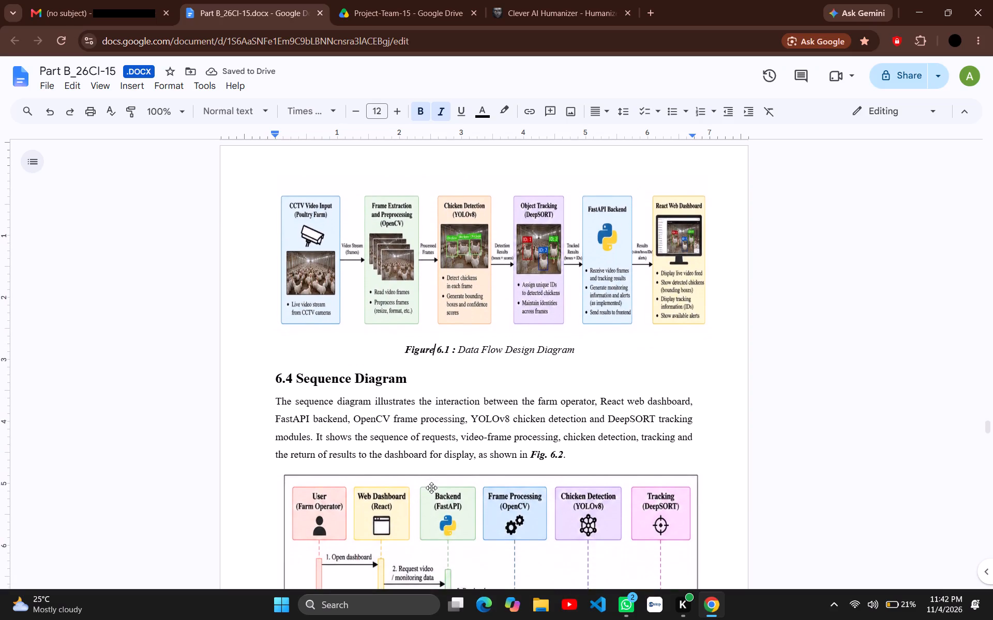
scroll(431, 488, "down", 1)
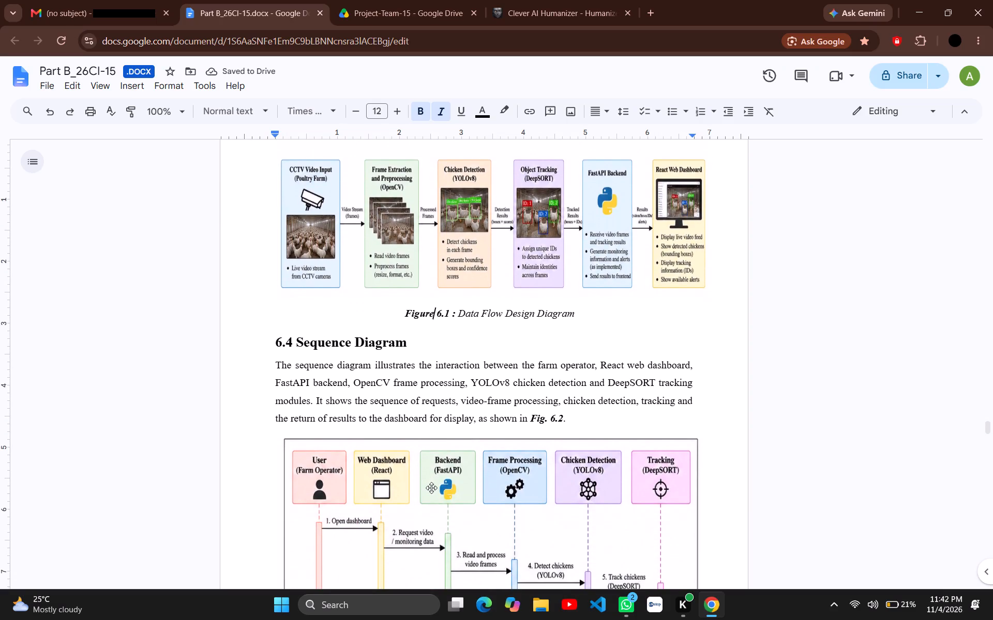
scroll(431, 488, "down", 1)
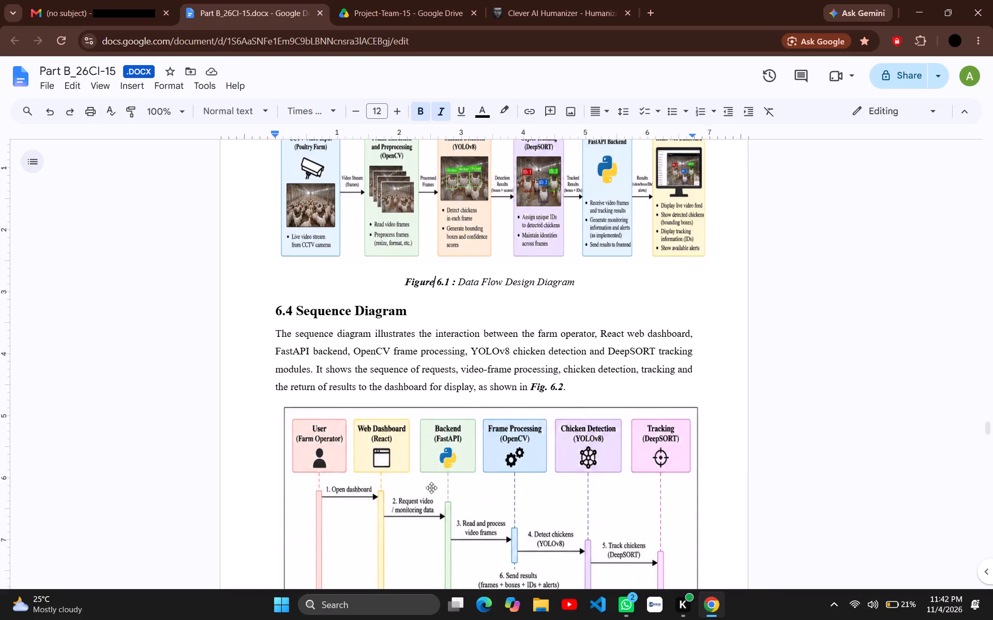
scroll(431, 488, "down", 1)
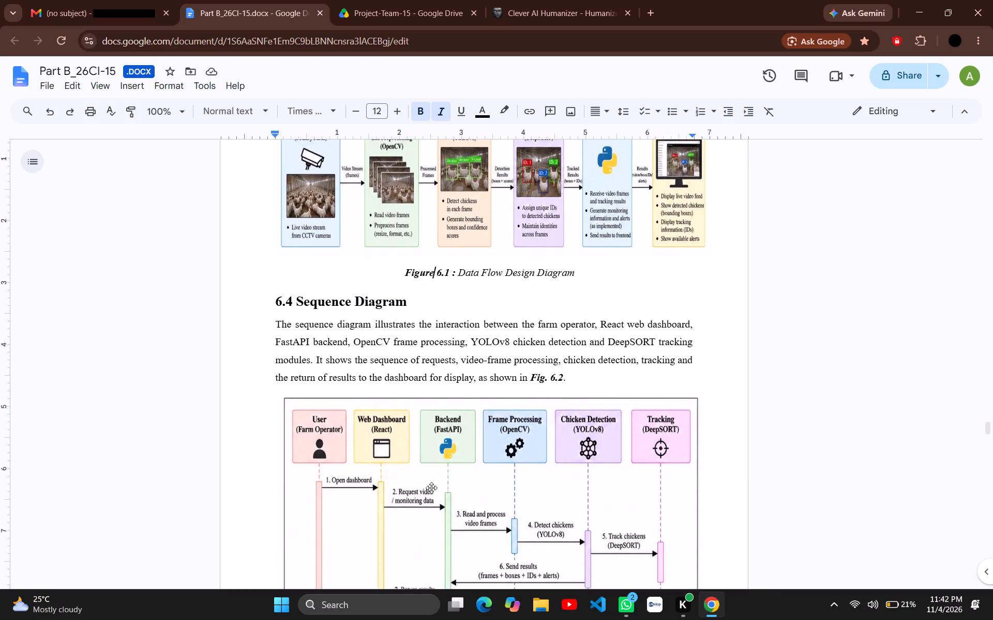
scroll(431, 488, "down", 1)
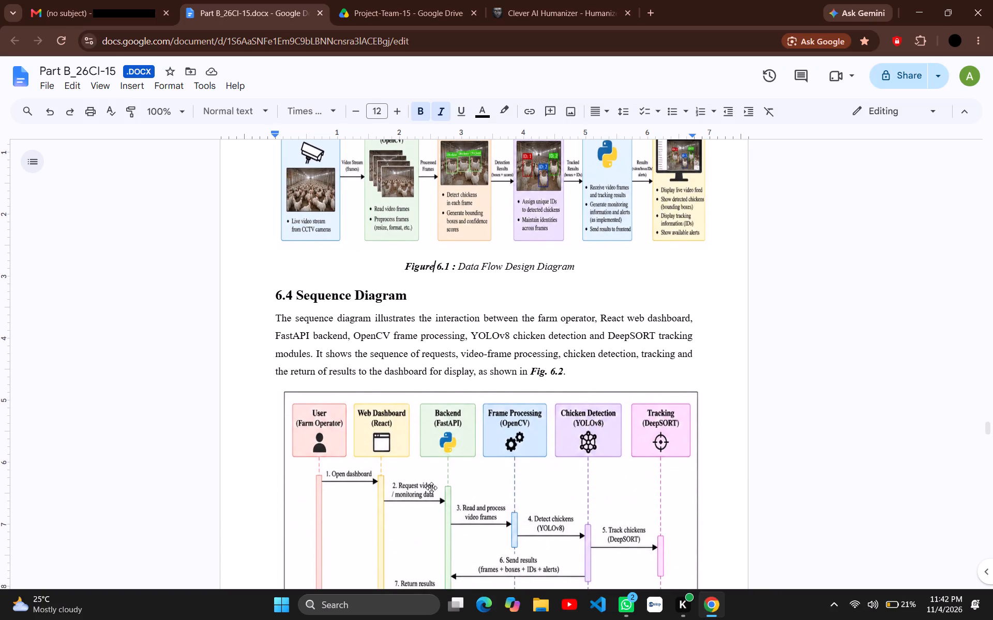
scroll(431, 488, "down", 2)
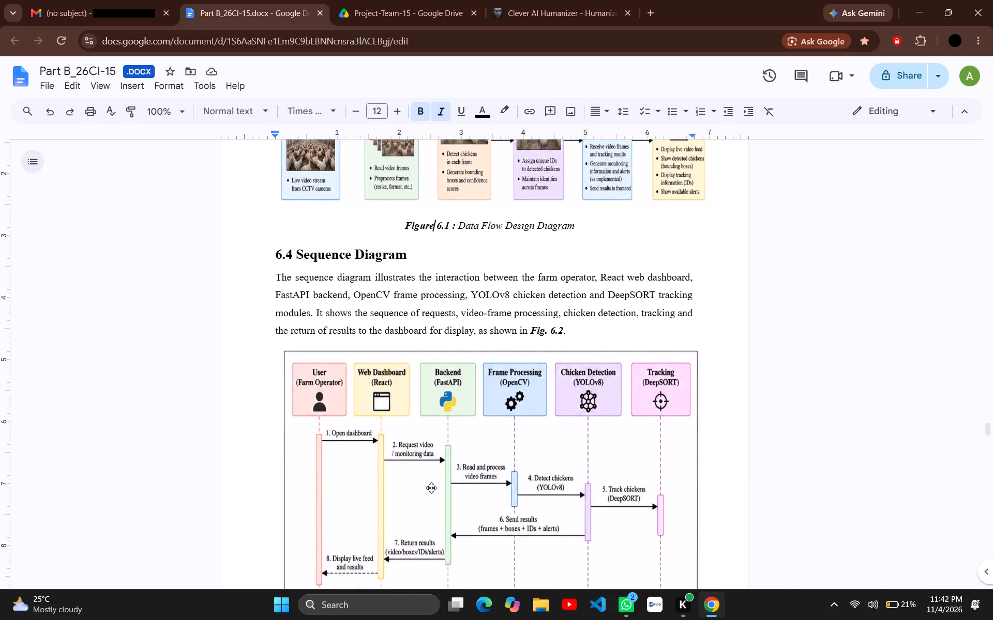
scroll(431, 488, "down", 2)
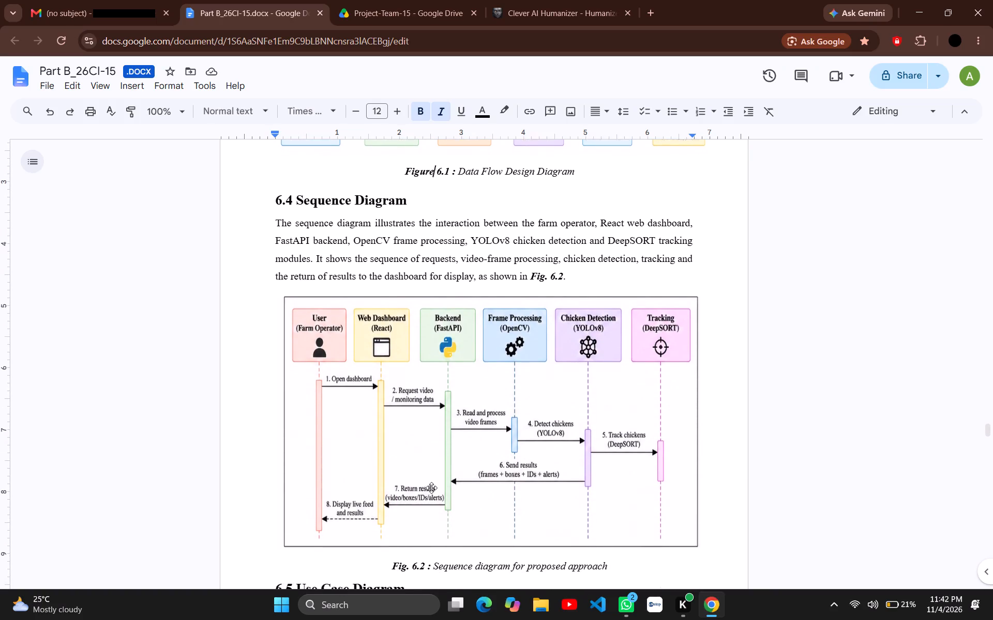
scroll(431, 488, "down", 3)
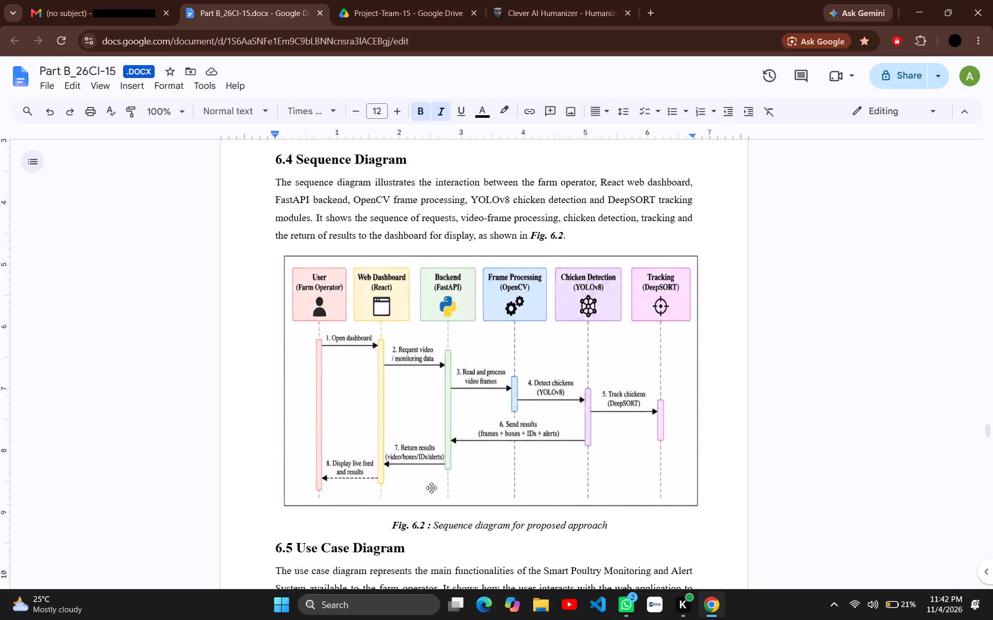
scroll(431, 488, "down", 3)
left_click(409, 406)
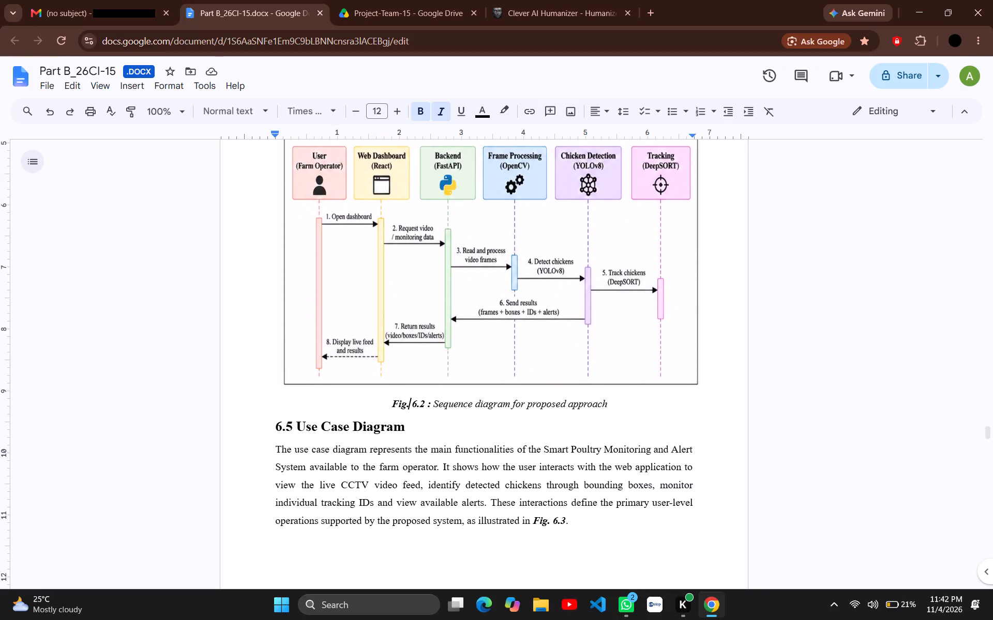
key("BackSpace")
type("ure")
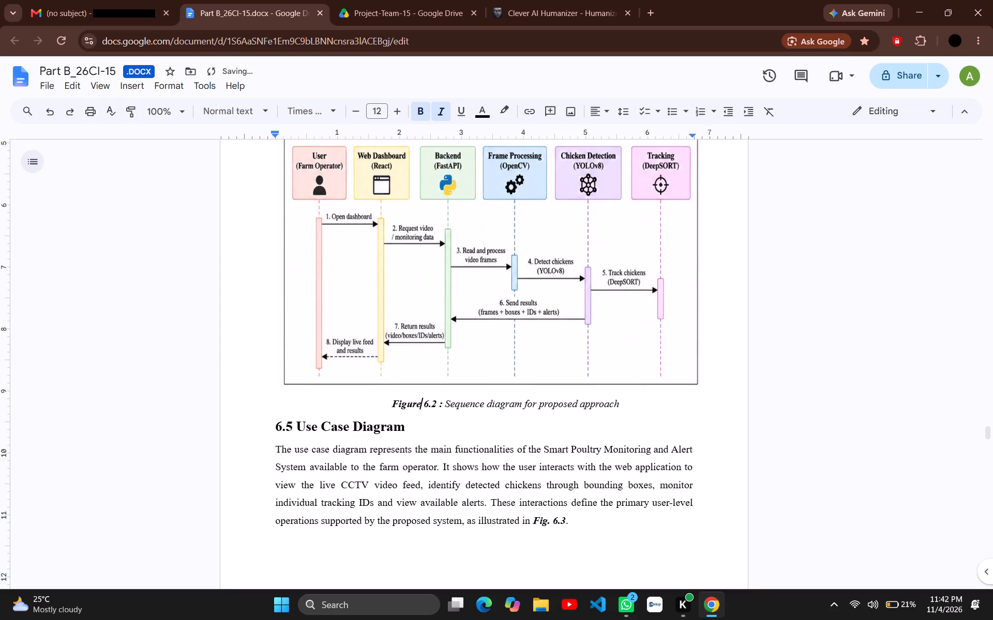
Change 'Fig.' to 'Figure' in the 6.3 reference at the end of the 6.5 Use Case Diagram paragraph.
scroll(438, 478, "down", 1)
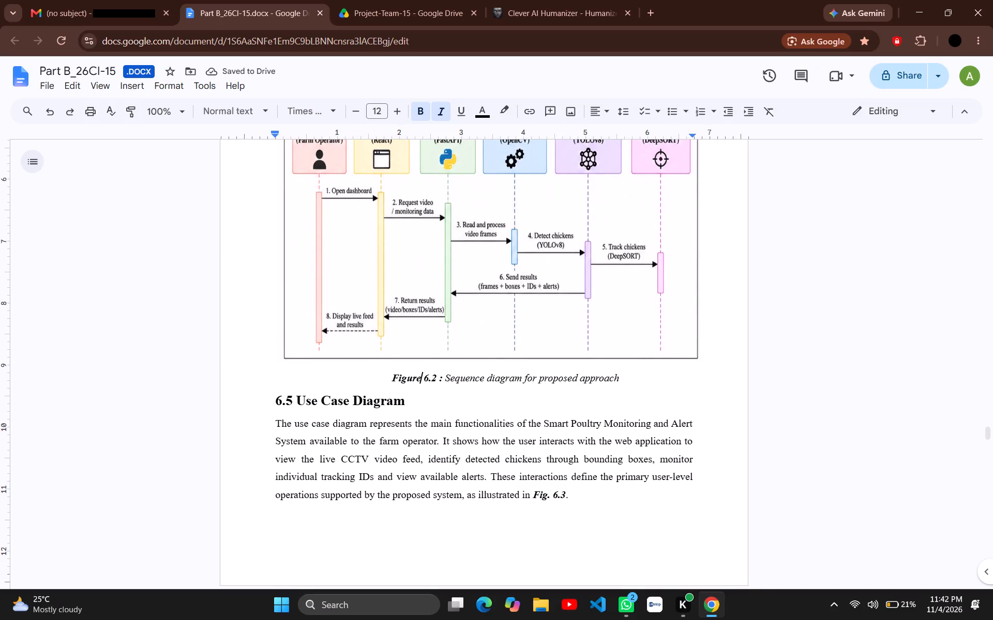
scroll(438, 478, "down", 2)
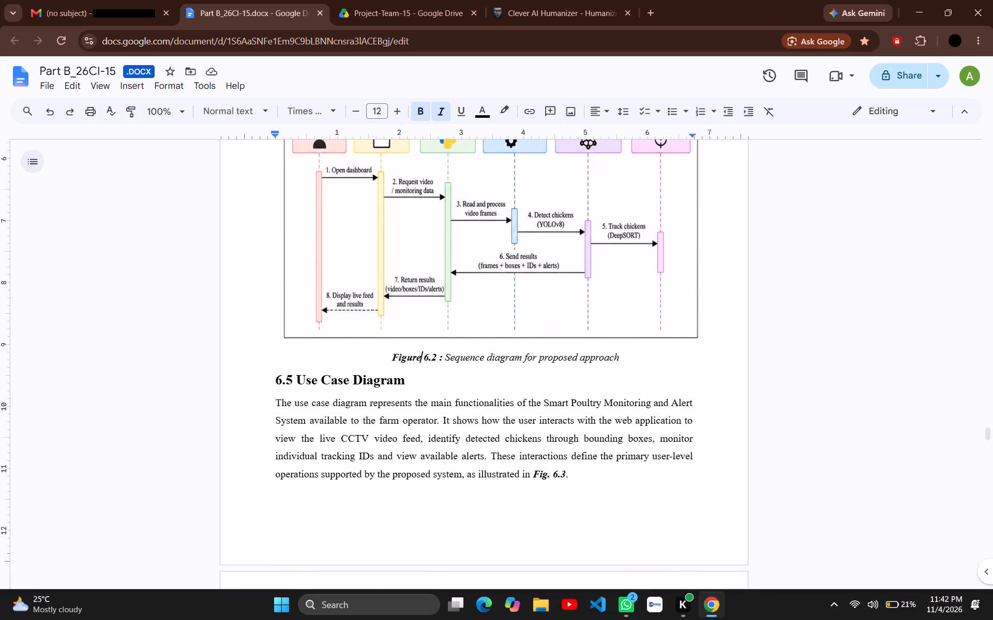
scroll(438, 478, "down", 2)
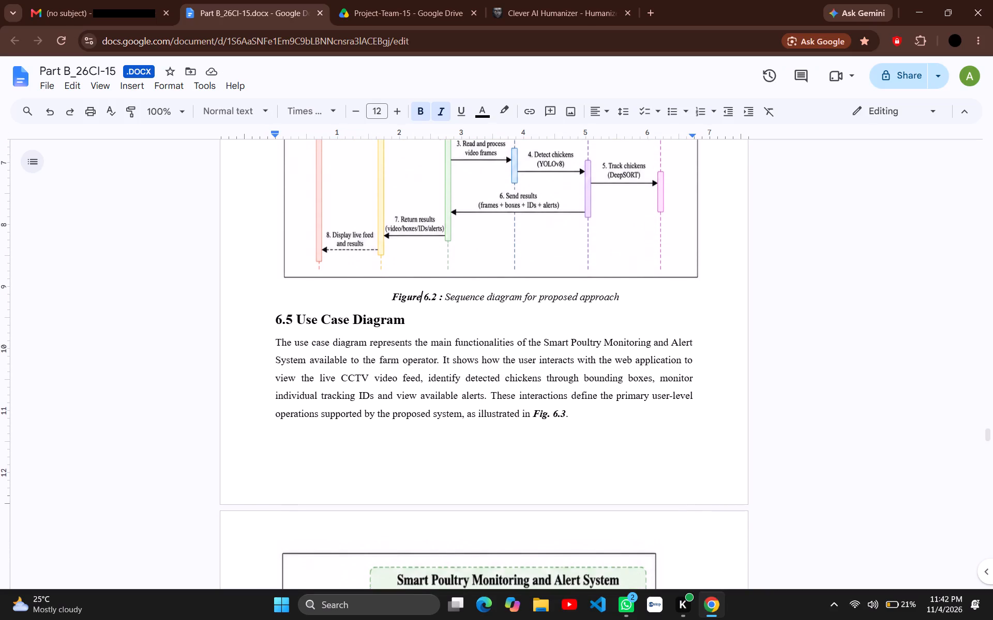
scroll(438, 478, "down", 2)
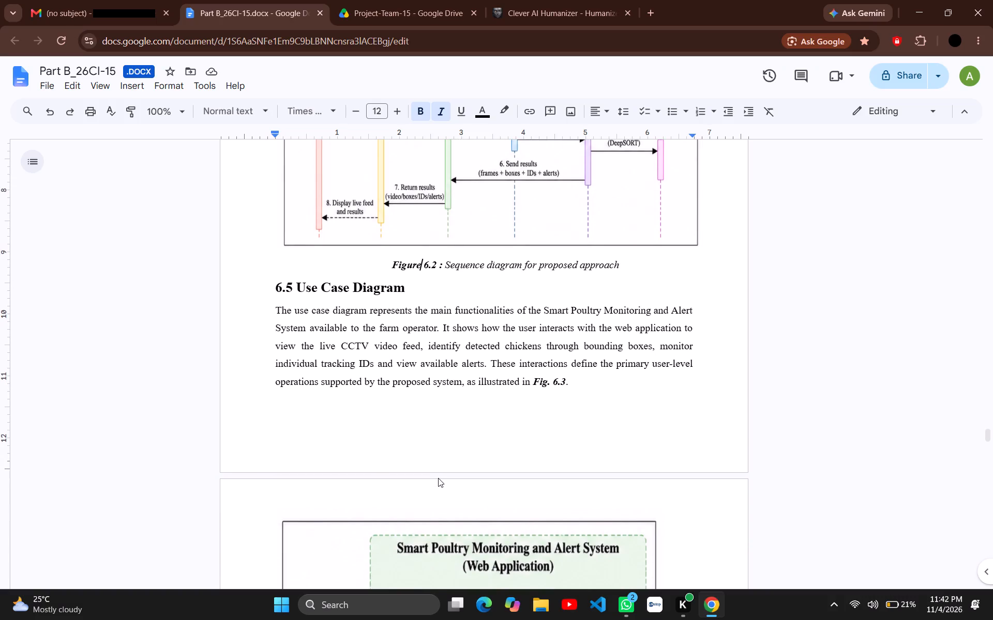
scroll(438, 478, "down", 1)
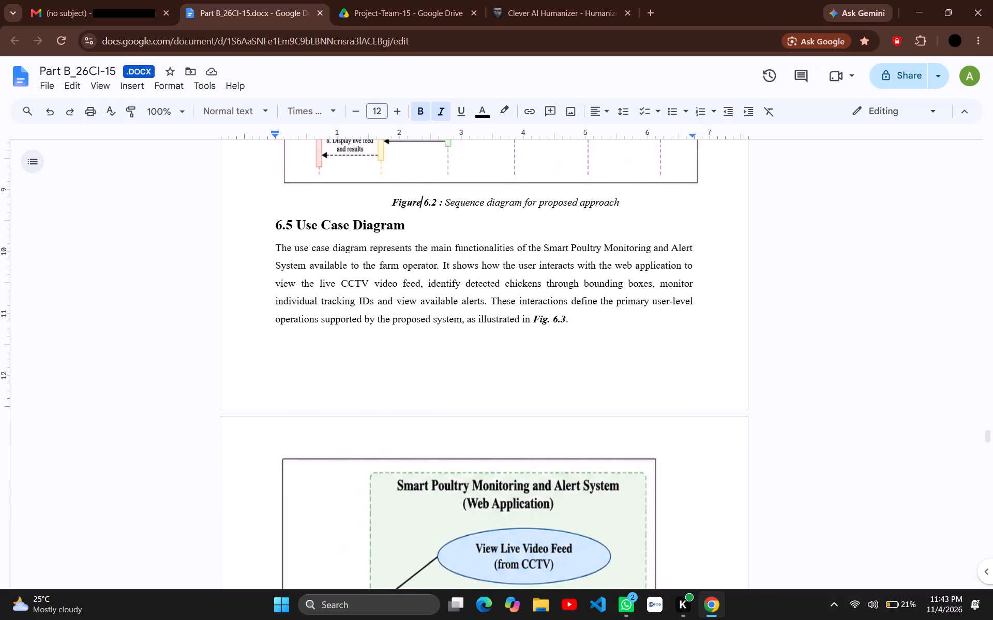
left_click(547, 320)
key("Right")
key("BackSpace")
type("ure")
Change 'Fig.' to 'Figure' in the 6.3 caption below the use case diagram.
scroll(575, 387, "down", 3)
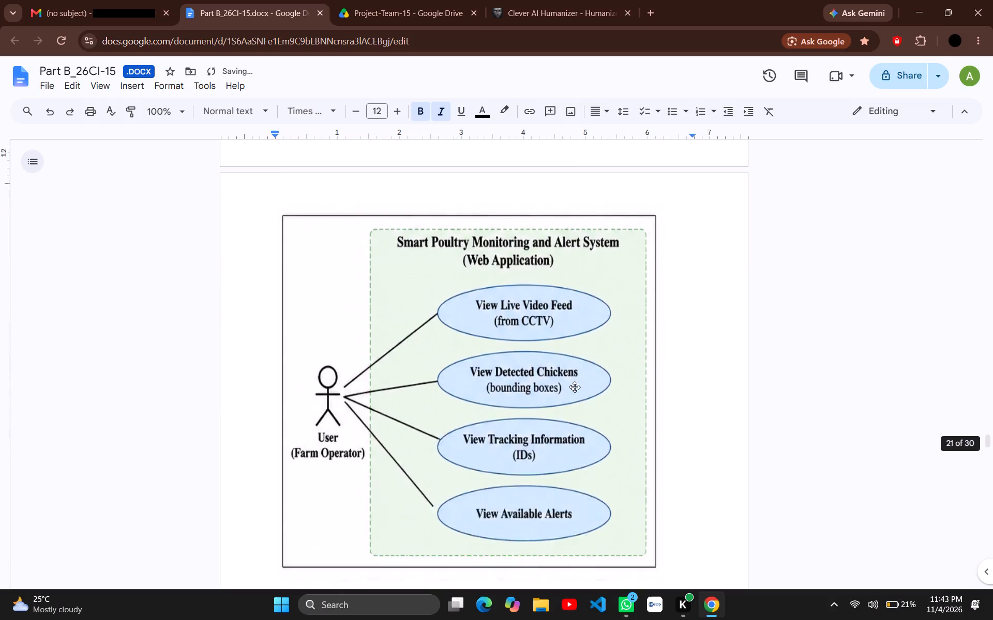
scroll(575, 387, "down", 1)
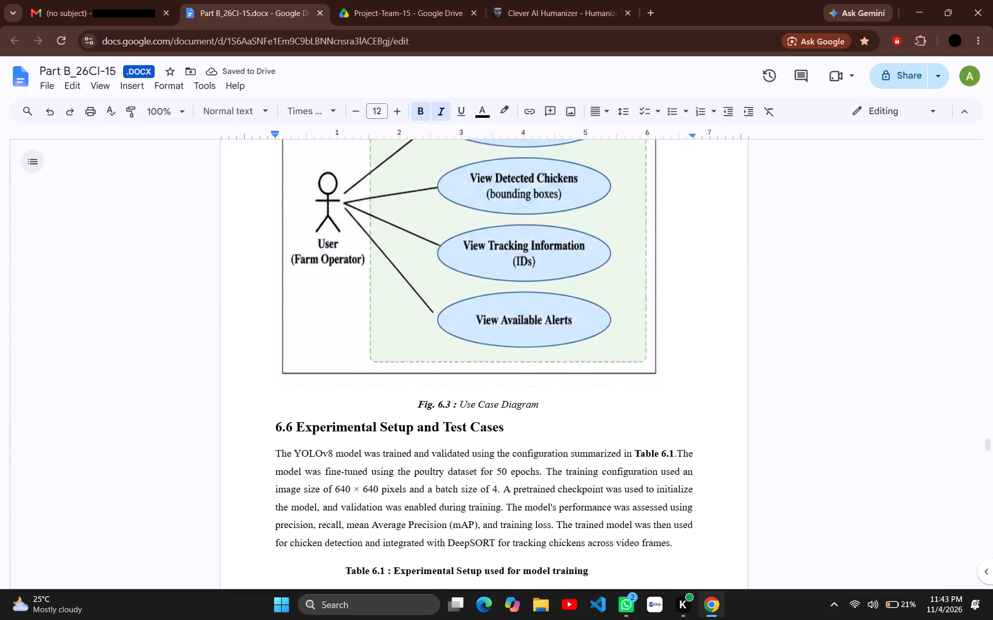
left_click(433, 405)
key("Right")
key("BackSpace")
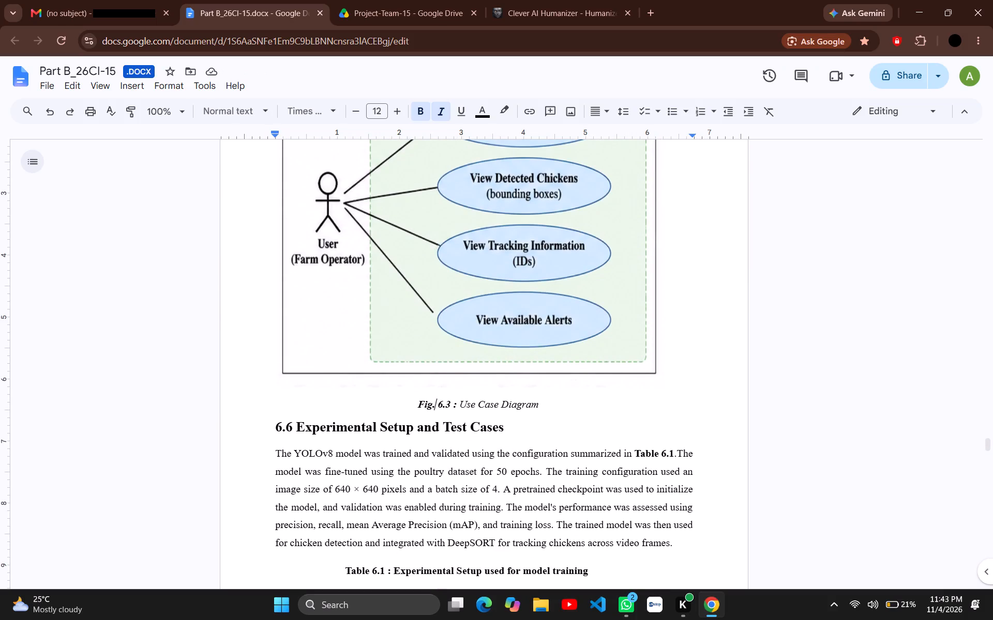
type("ure")
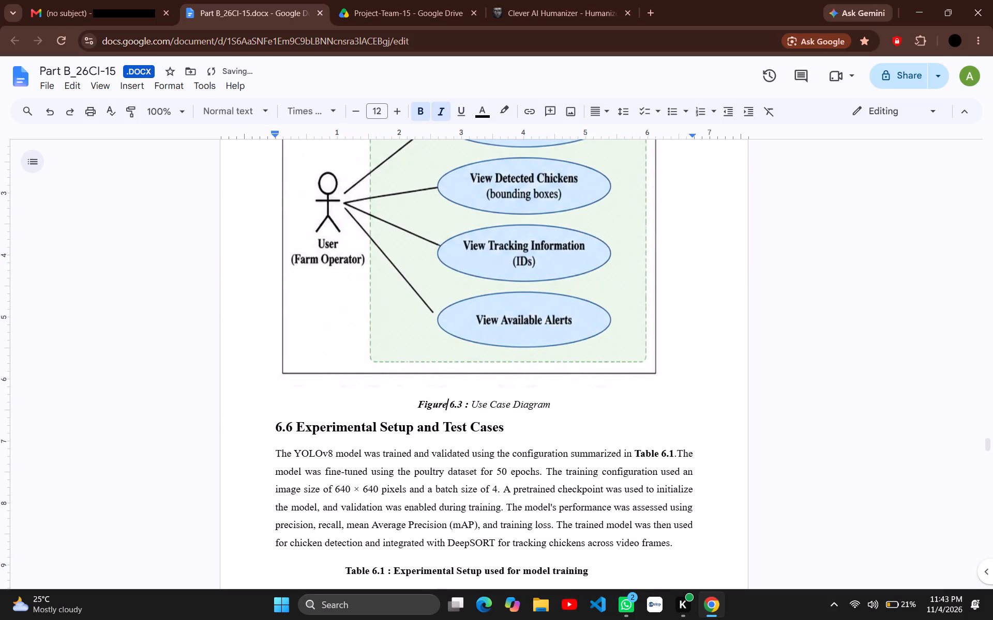
Check section 6.6 Experimental Setup and Test Cases and all rows of Table 6.1 for text that needs correcting.
scroll(456, 453, "down", 1)
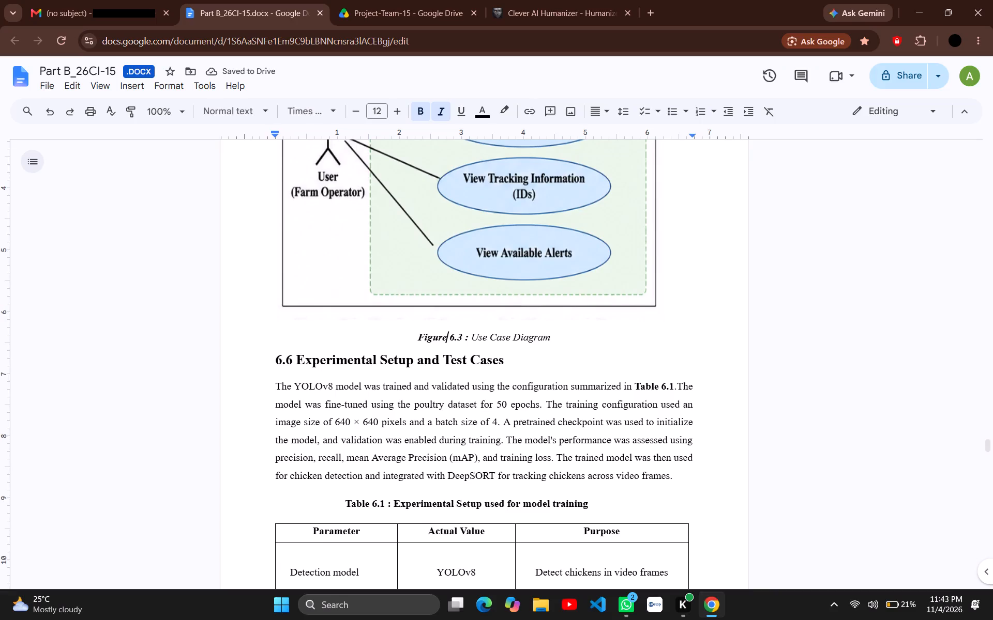
scroll(456, 453, "down", 1)
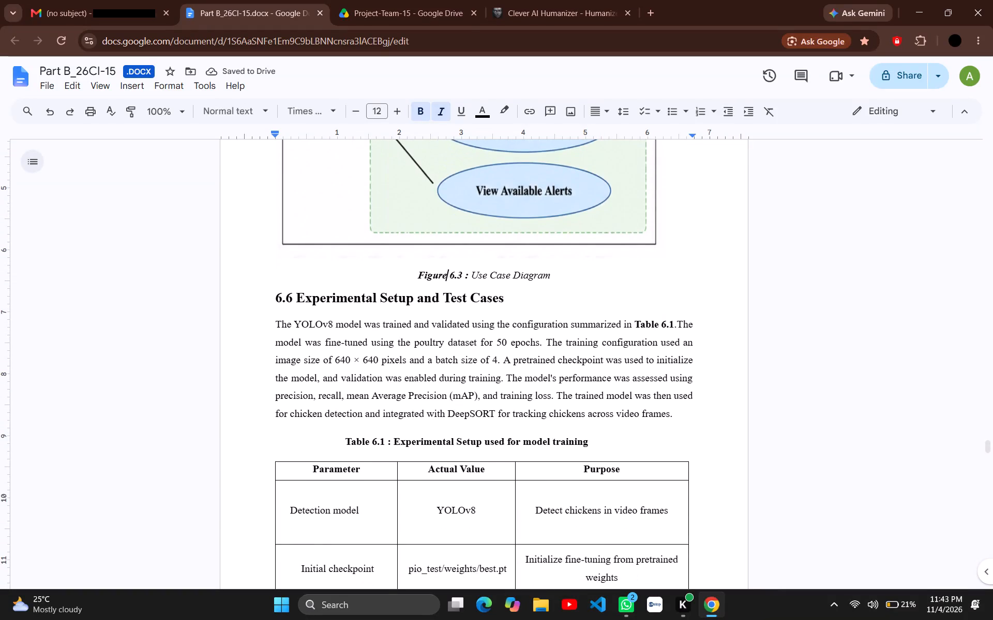
scroll(456, 453, "down", 2)
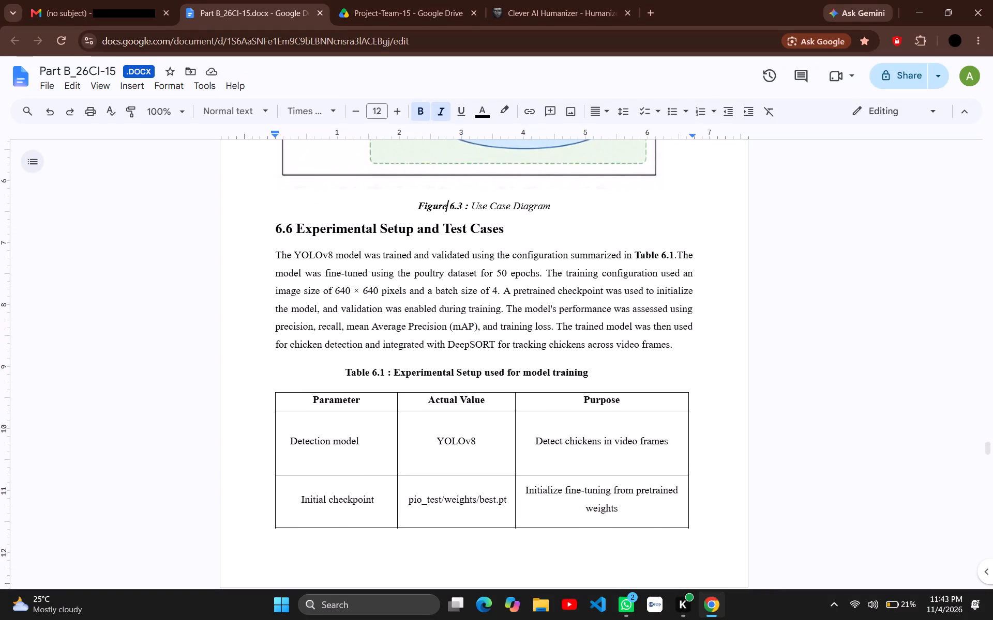
scroll(456, 453, "down", 2)
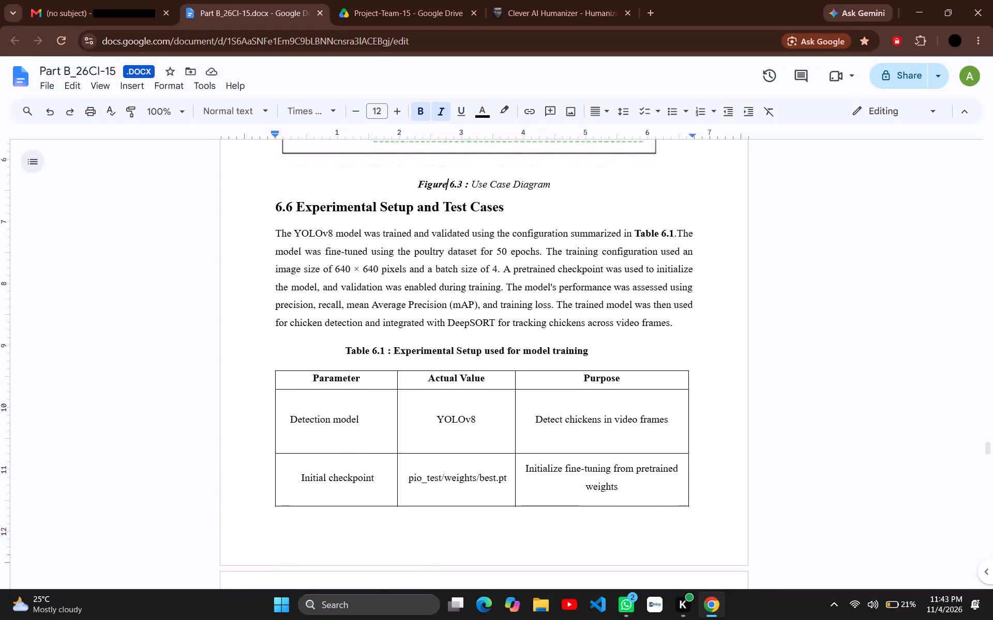
scroll(456, 453, "down", 1)
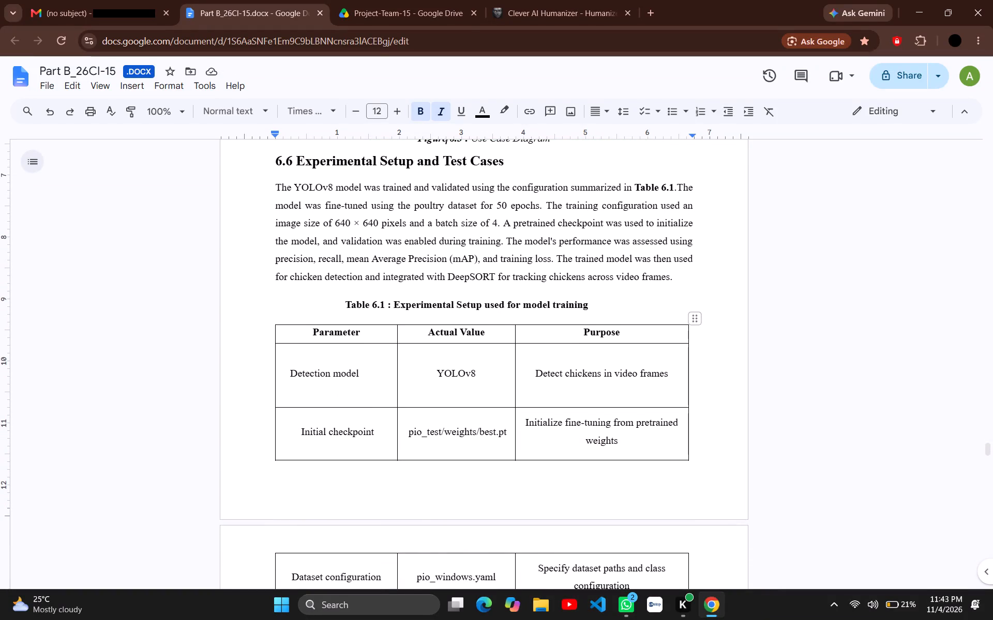
scroll(456, 453, "down", 1)
scroll(456, 453, "right", 2)
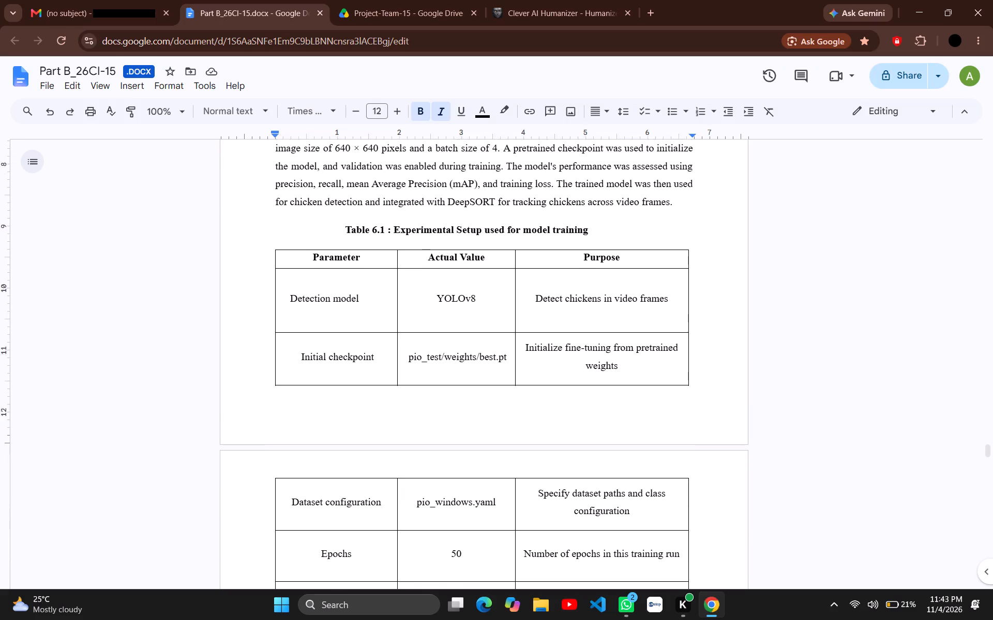
scroll(456, 453, "right", 1)
scroll(456, 453, "down", 3)
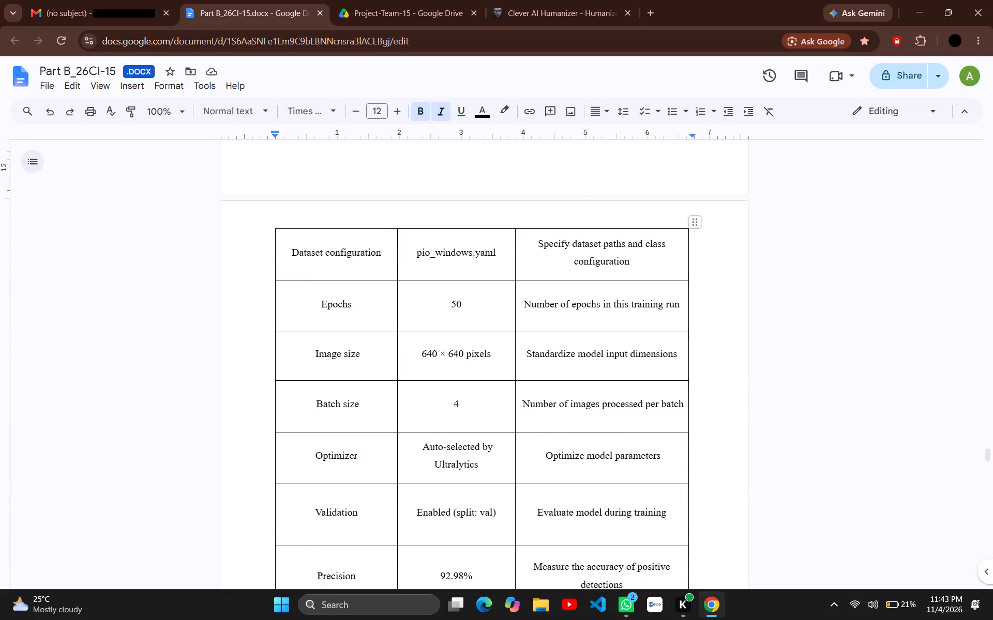
scroll(456, 453, "down", 1)
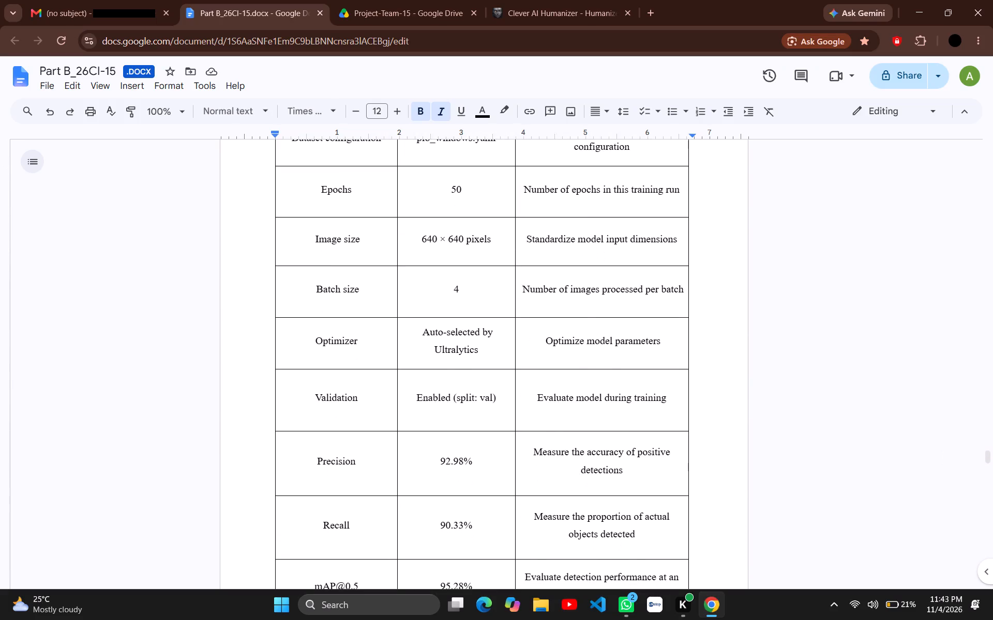
scroll(456, 453, "up", 1)
scroll(456, 453, "down", 1)
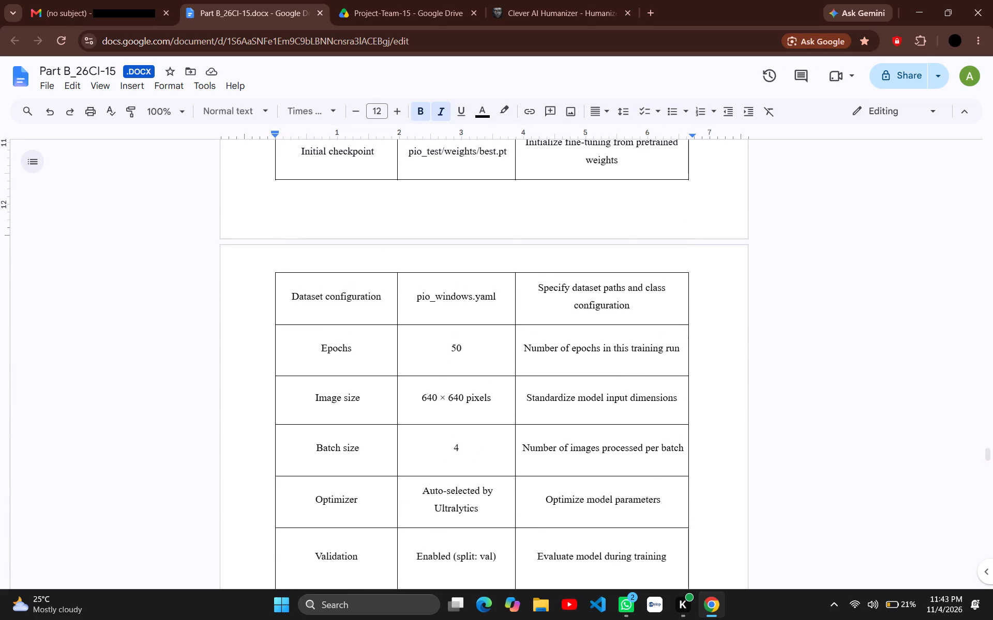
scroll(456, 453, "down", 1)
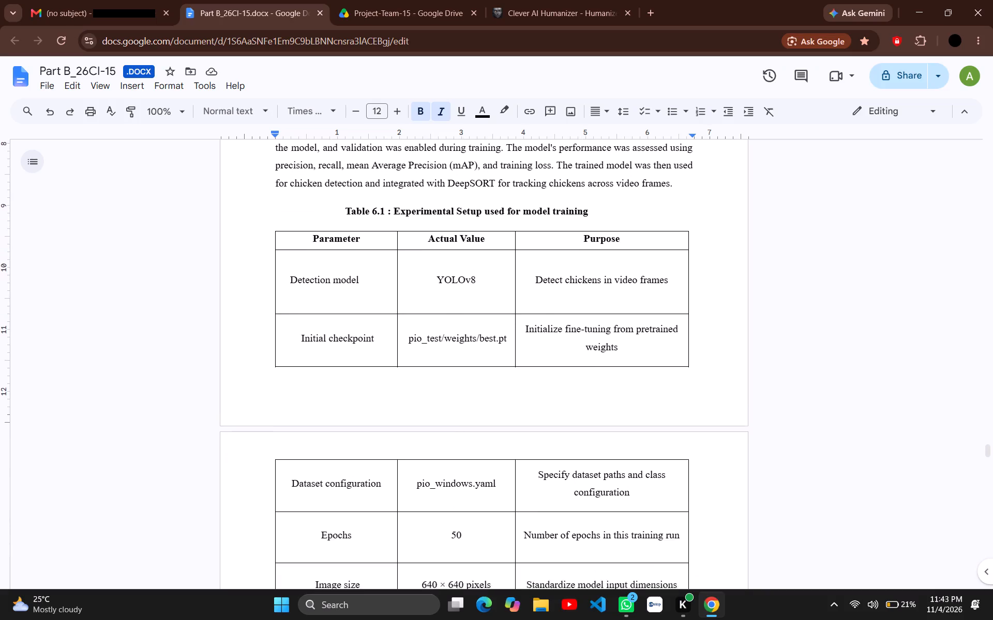
scroll(456, 453, "down", 5)
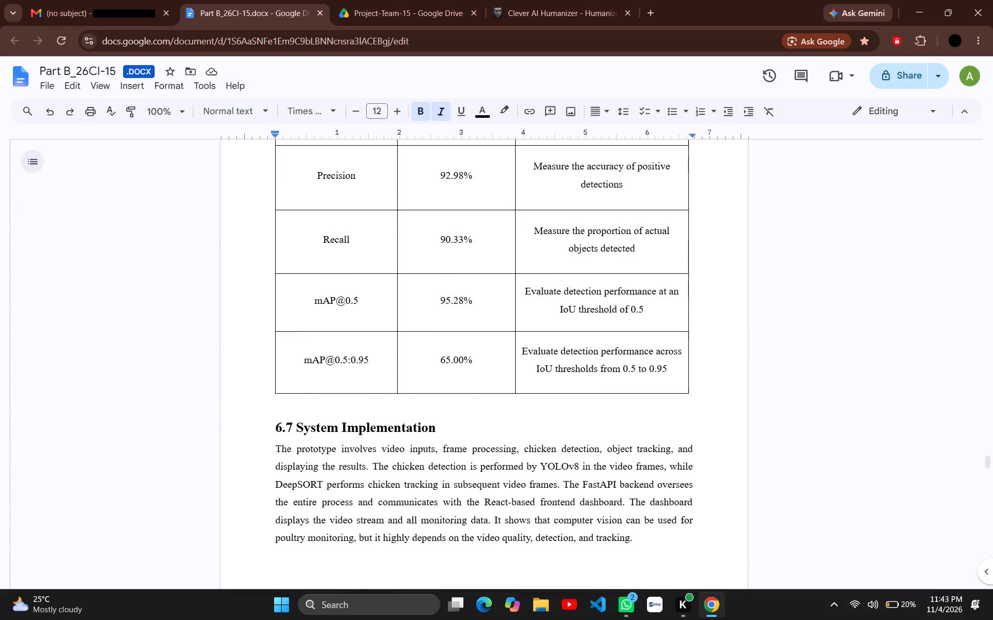
Hyphenate 'computer vision' as 'computer-vision' in the 6.7 System Implementation paragraph.
scroll(456, 453, "down", 1)
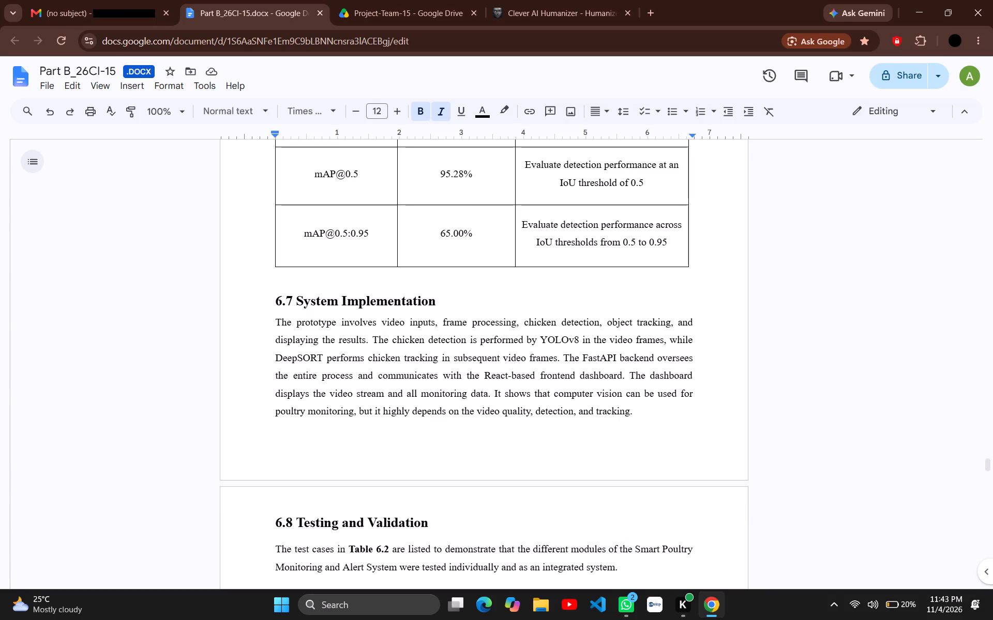
left_click(598, 394)
key("BackSpace")
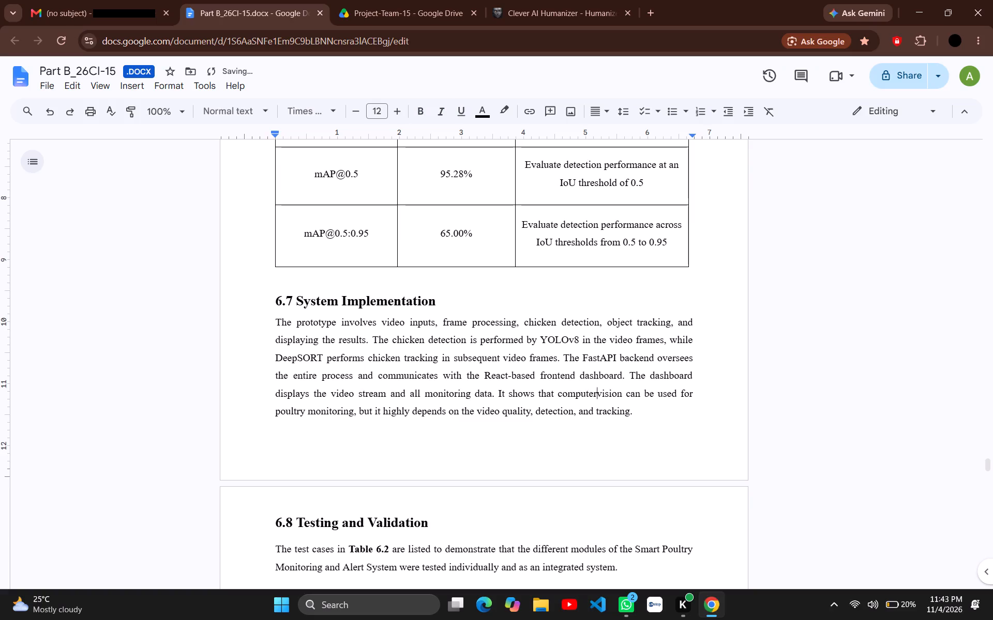
key("equal")
key("BackSpace")
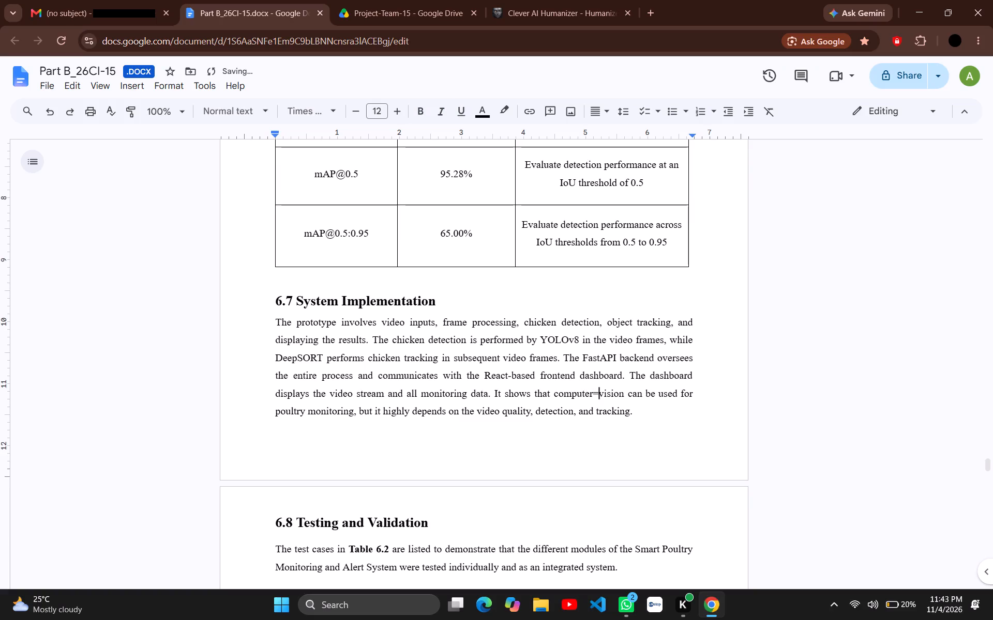
key("minus")
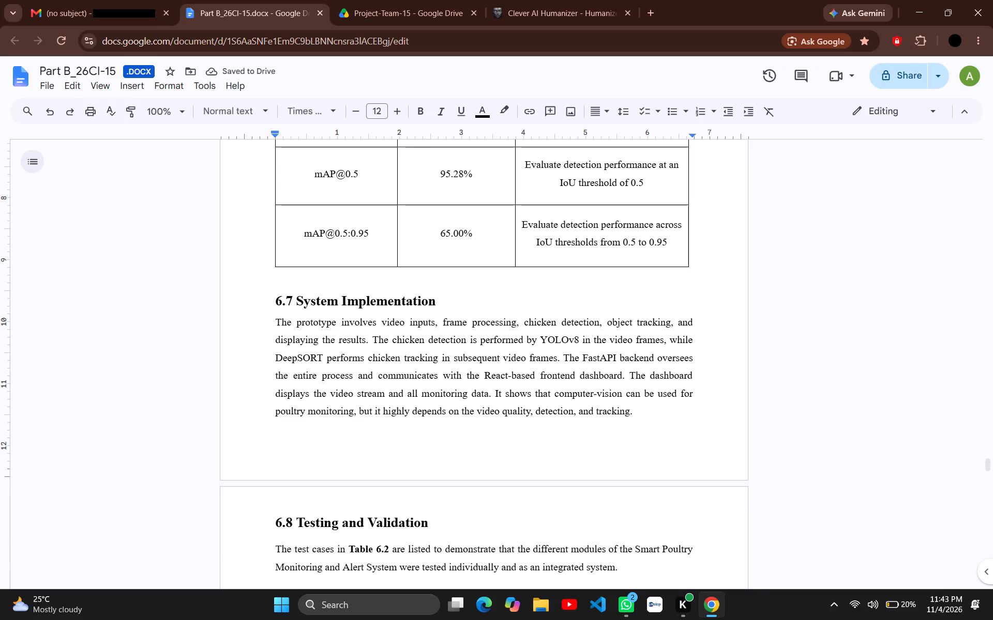
Review the flagged mistakes and suggestions in the Grammar Info section of DB_Grammar_Report_Part_B_26CI-15.pdf, from page 27 back to page 21.
scroll(537, 497, "down", 2)
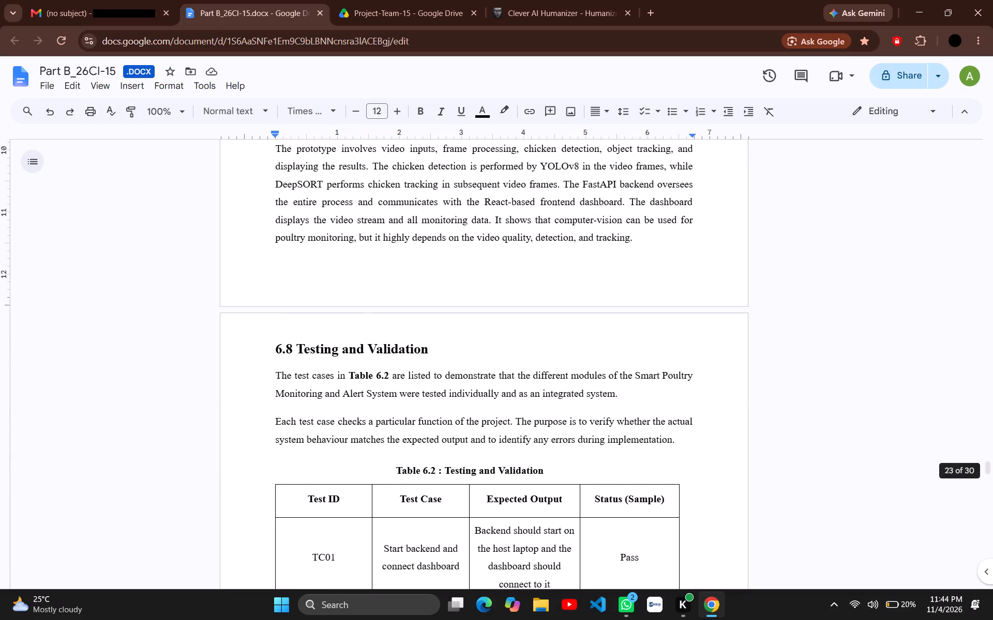
scroll(537, 497, "down", 1)
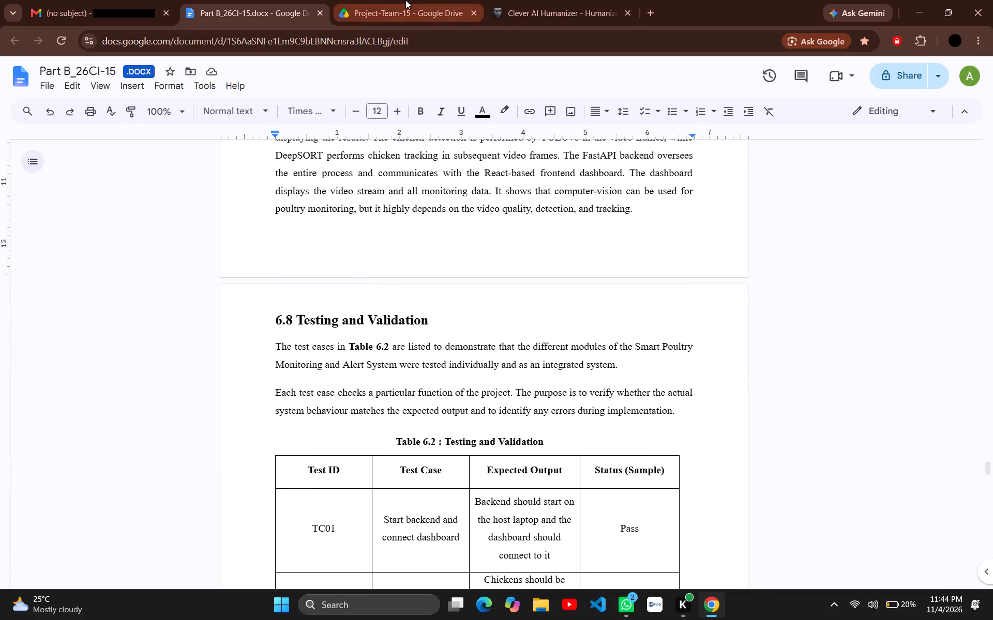
left_click(405, 0)
scroll(440, 317, "up", 7)
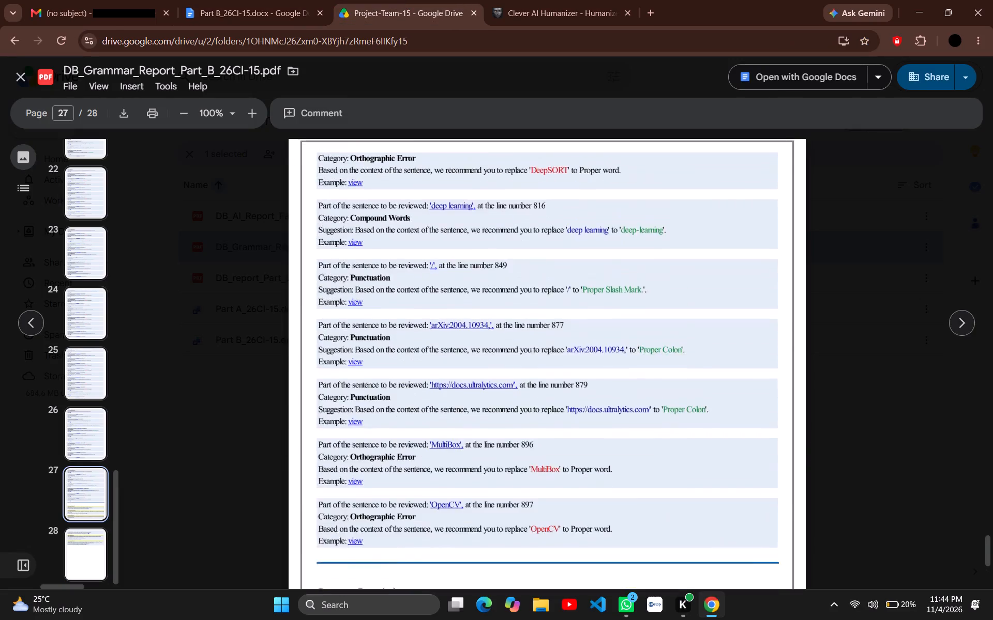
scroll(440, 317, "up", 2)
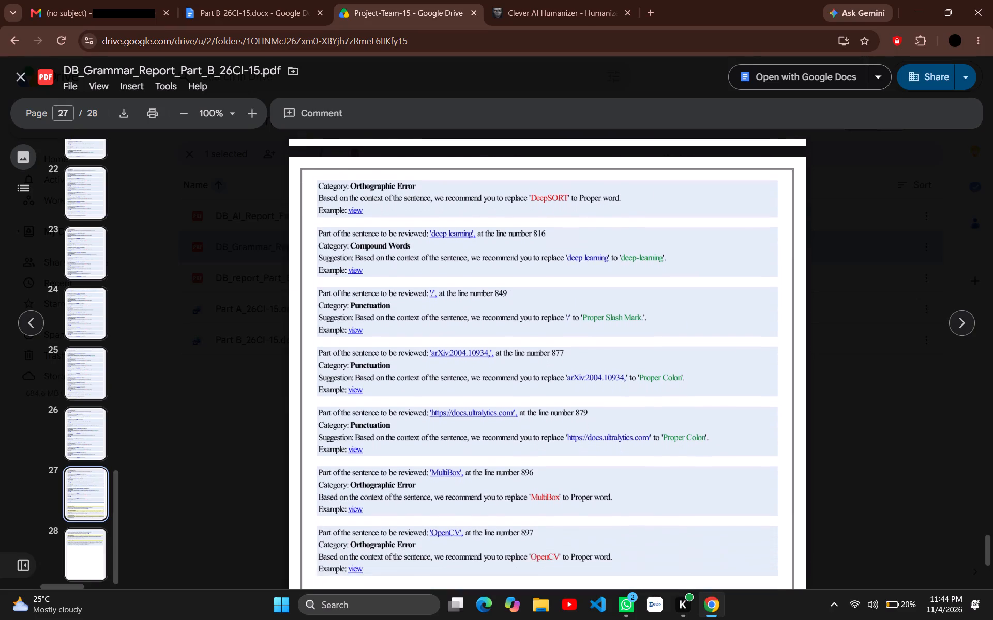
scroll(440, 317, "up", 2)
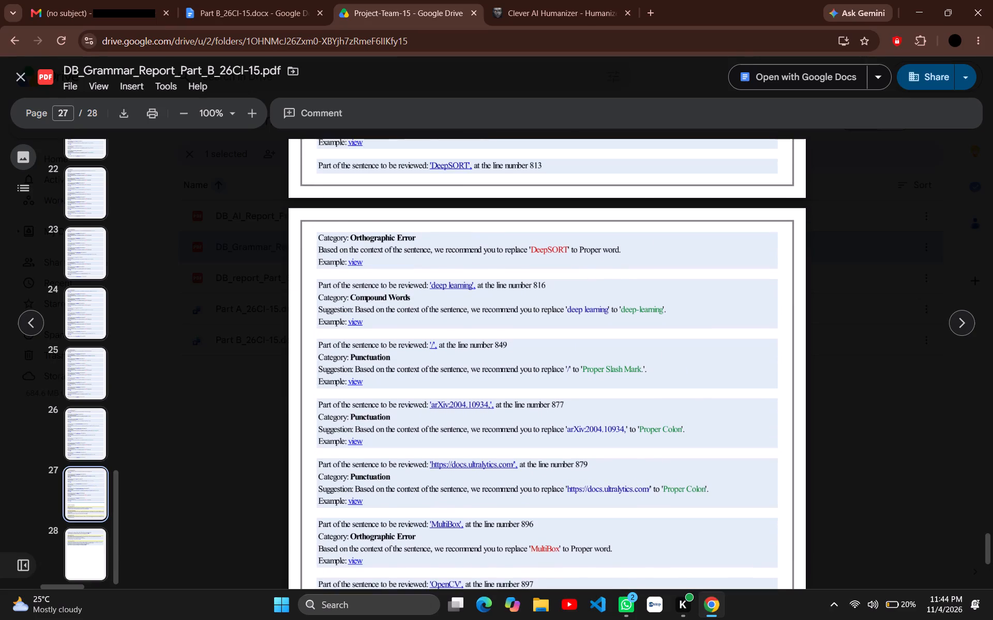
scroll(440, 317, "up", 1)
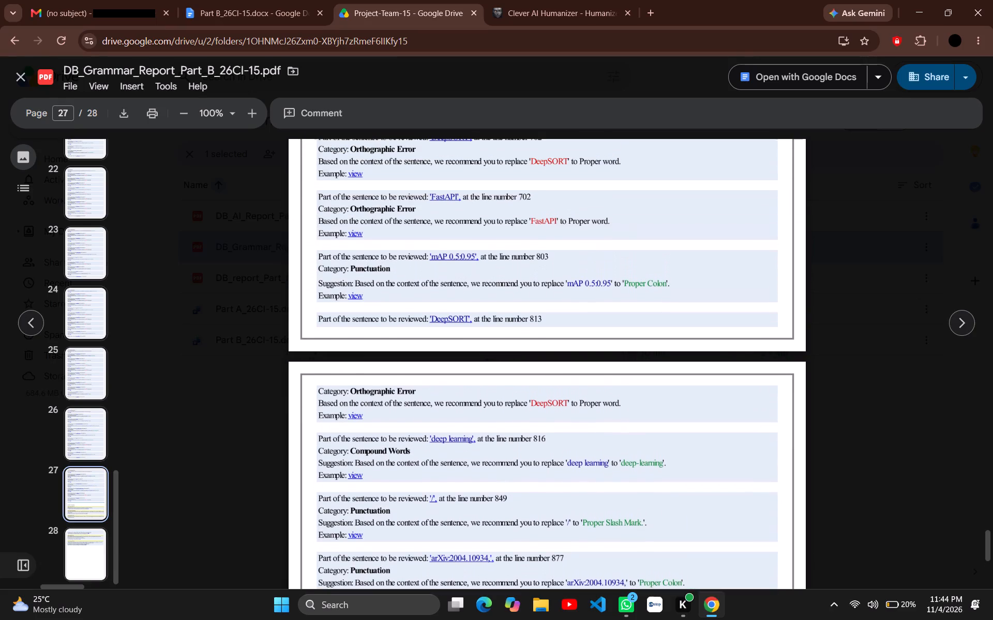
scroll(440, 317, "up", 3)
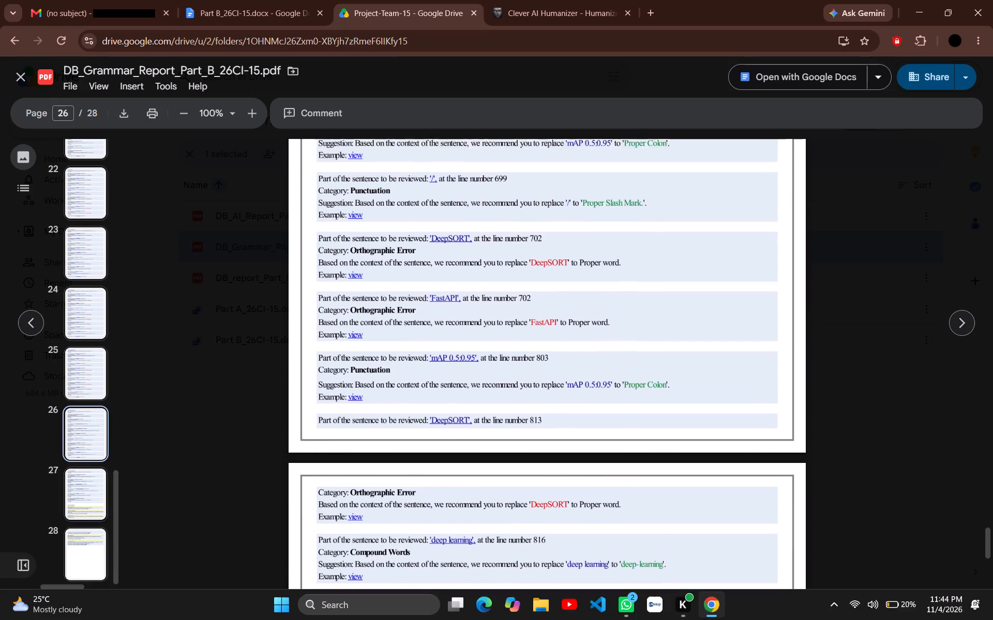
scroll(440, 317, "up", 5)
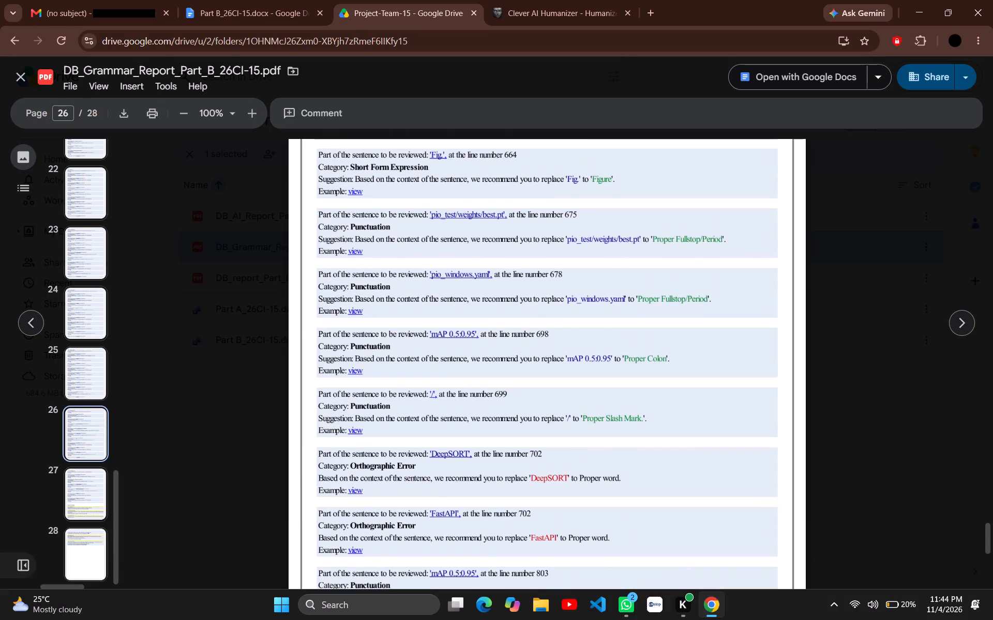
scroll(440, 317, "up", 7)
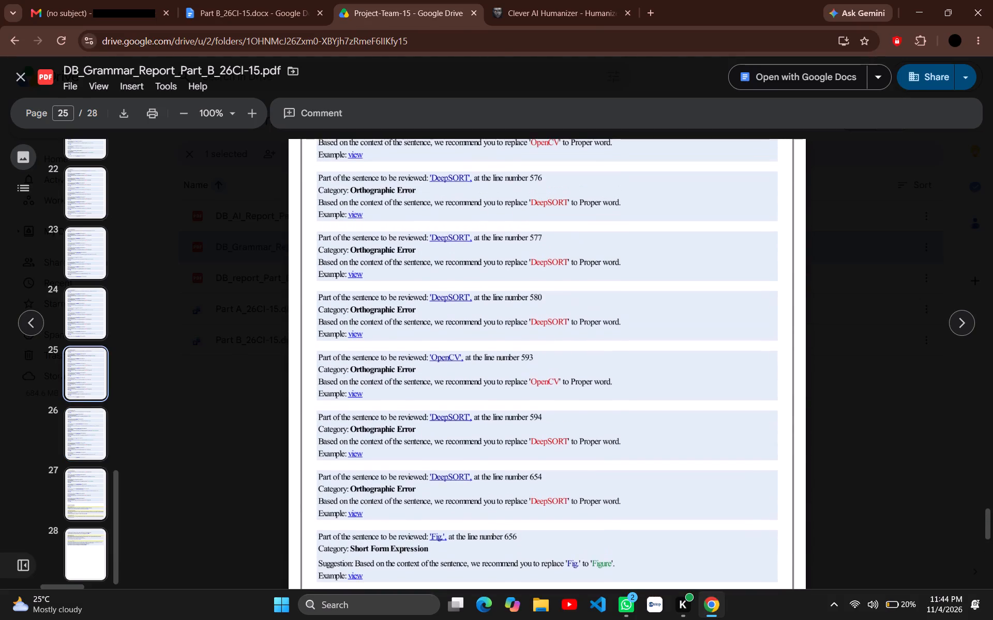
scroll(440, 317, "up", 4)
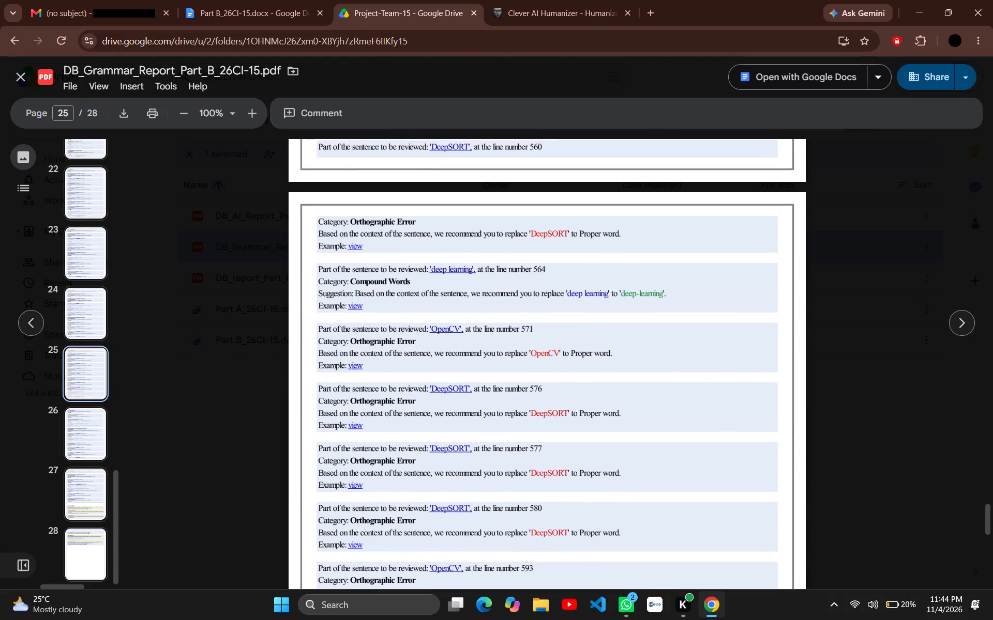
scroll(440, 317, "up", 2)
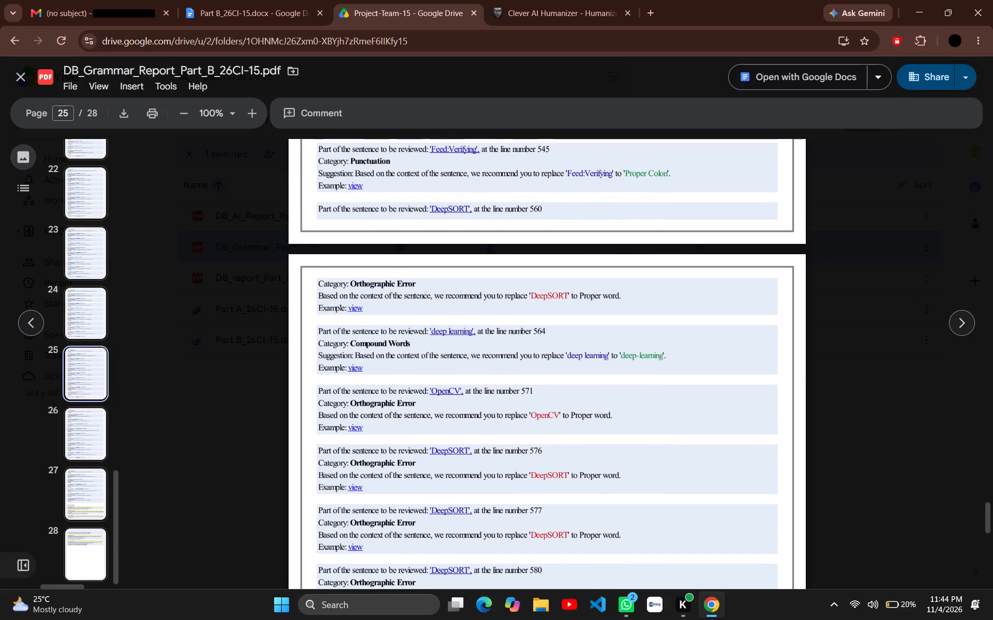
scroll(440, 317, "up", 3)
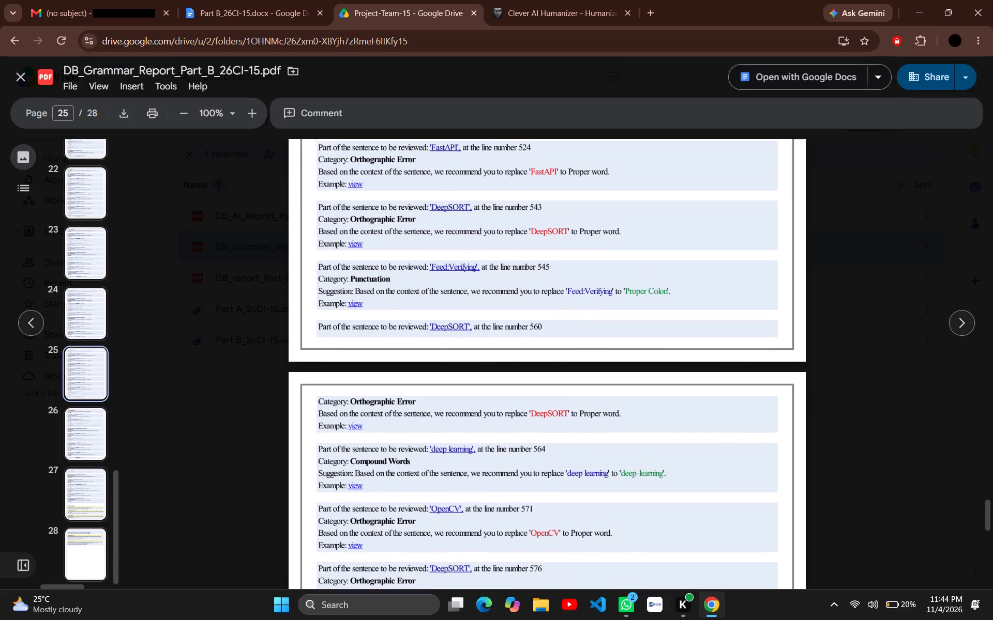
scroll(440, 317, "up", 1)
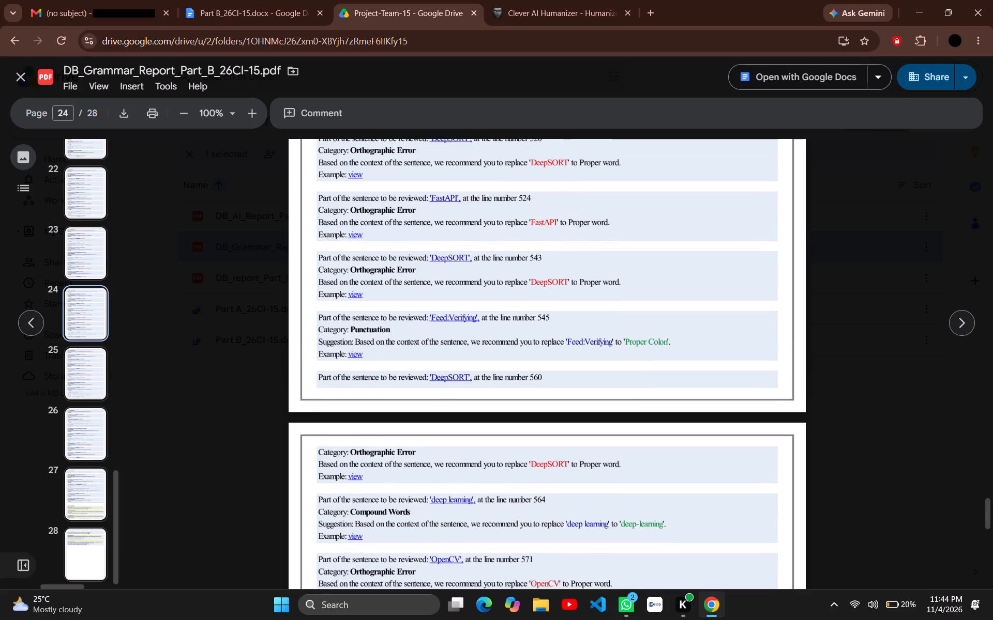
scroll(440, 317, "up", 4)
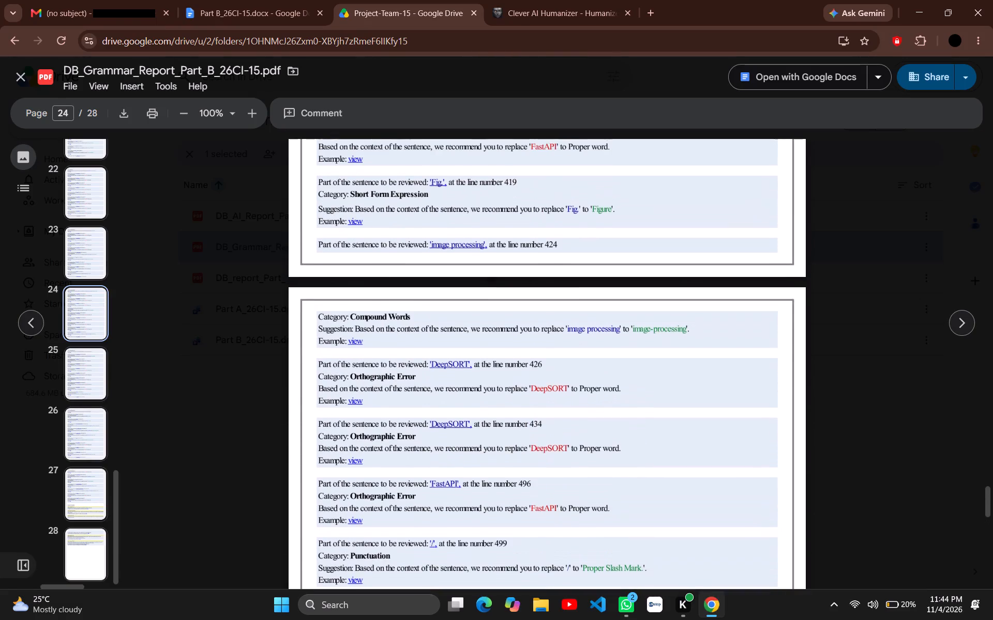
scroll(440, 317, "up", 1)
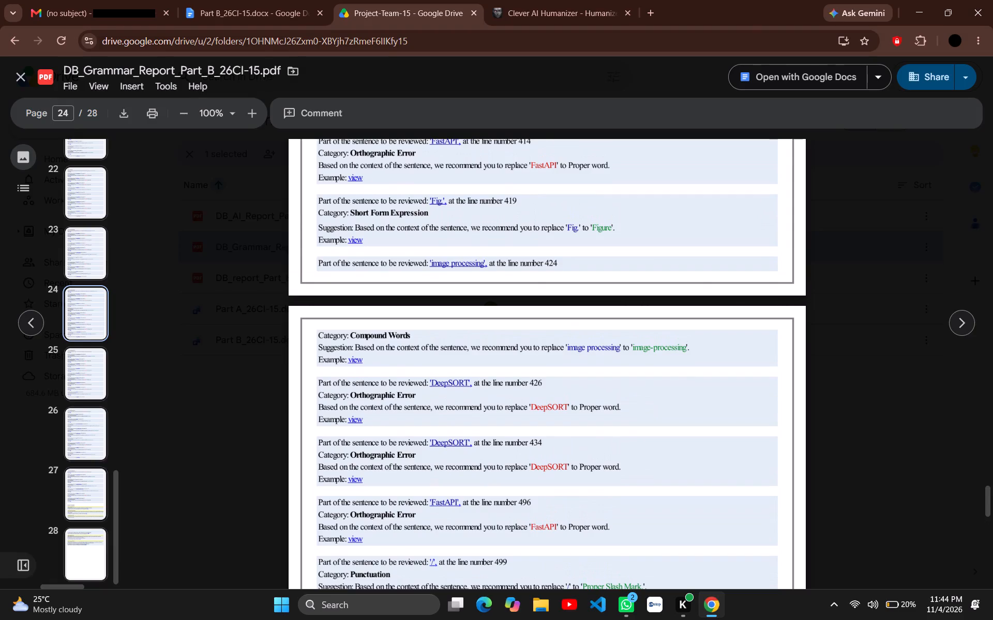
scroll(440, 317, "up", 2)
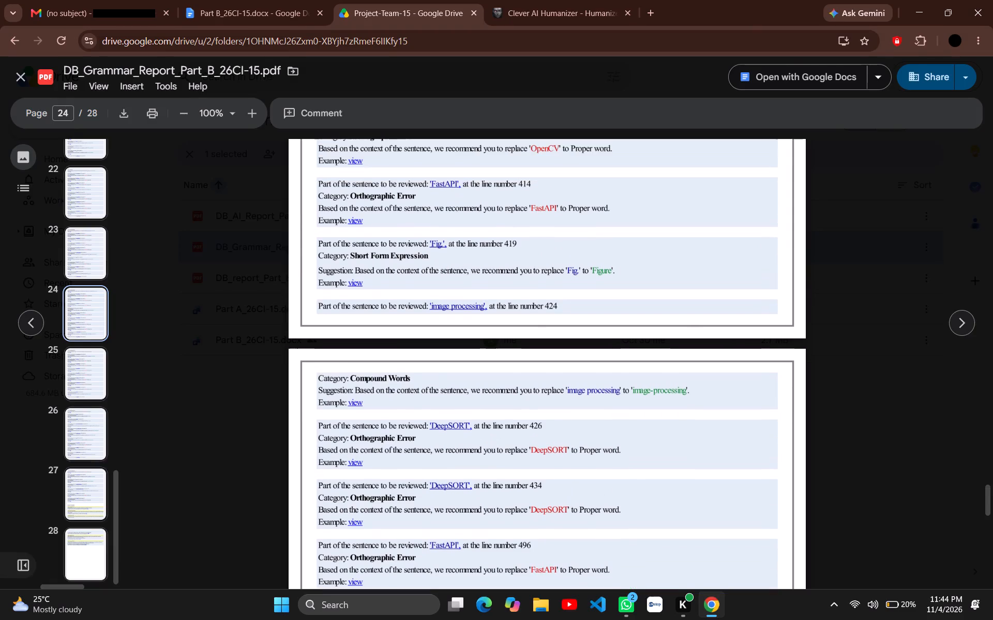
scroll(440, 317, "up", 2)
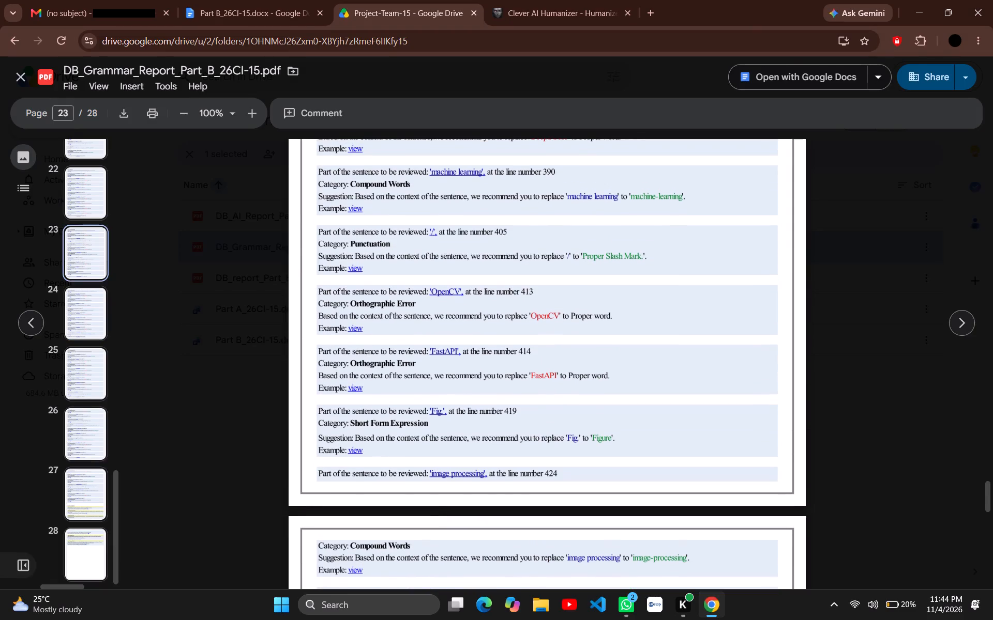
scroll(440, 317, "up", 3)
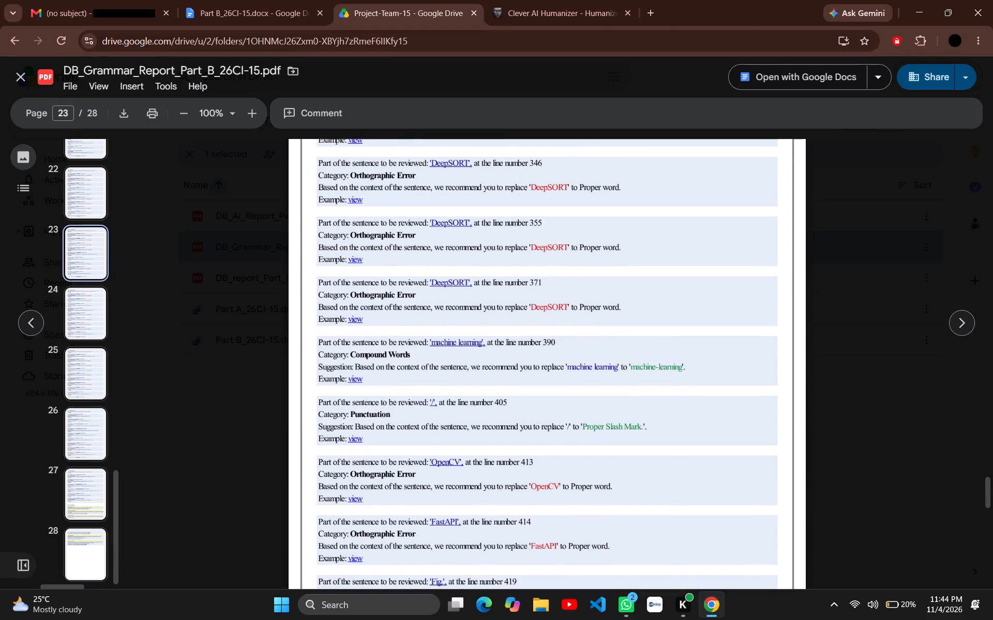
scroll(440, 317, "up", 3)
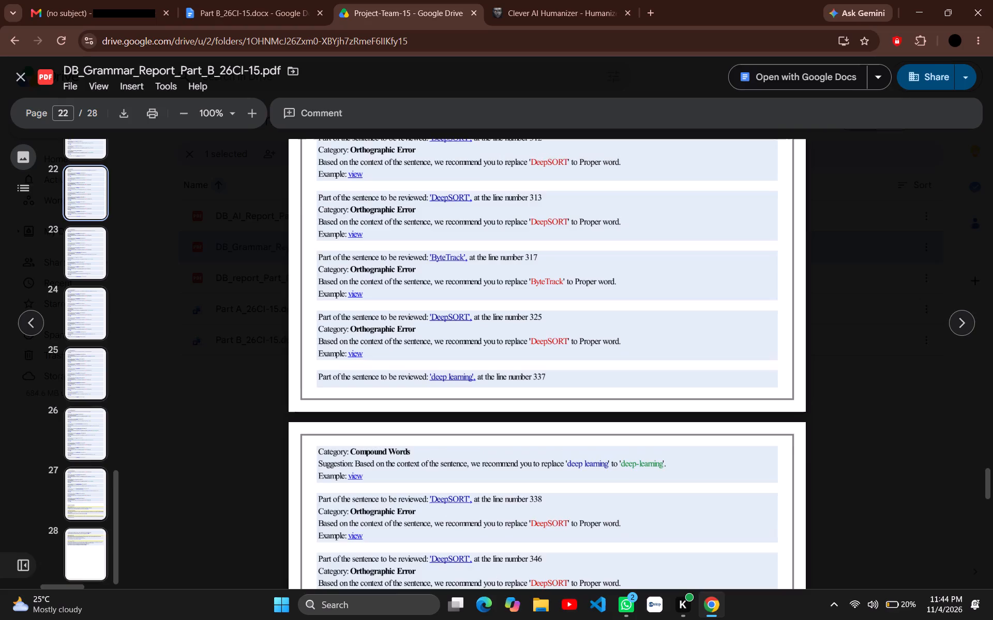
scroll(440, 317, "up", 3)
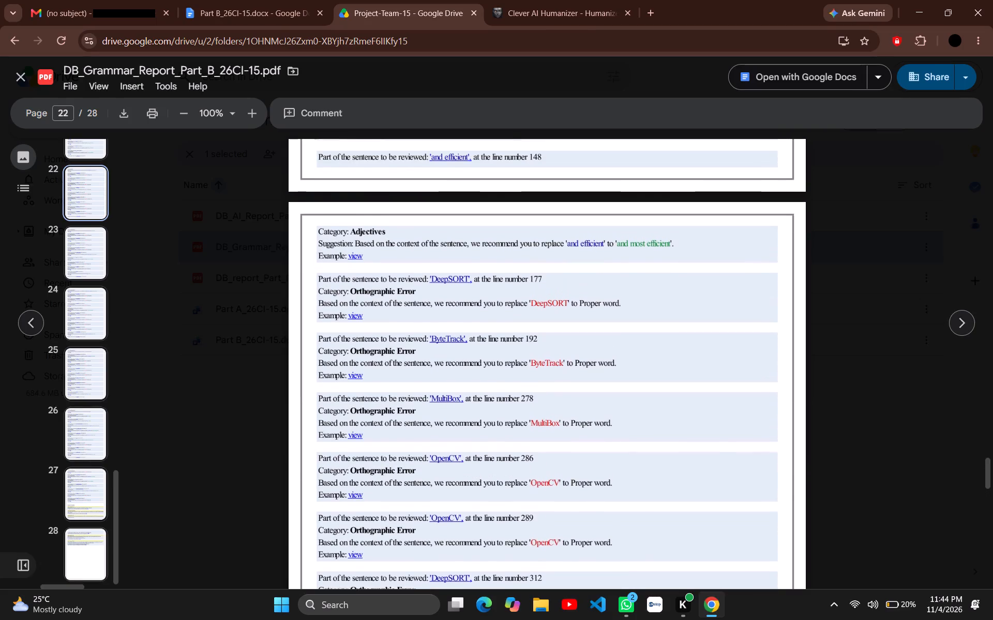
scroll(440, 317, "up", 4)
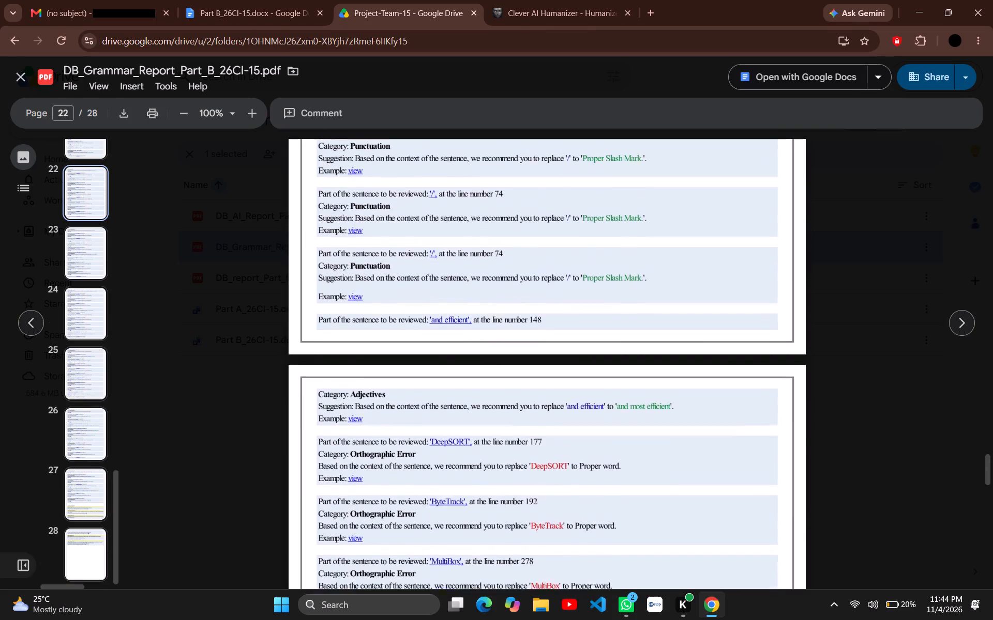
scroll(440, 317, "up", 4)
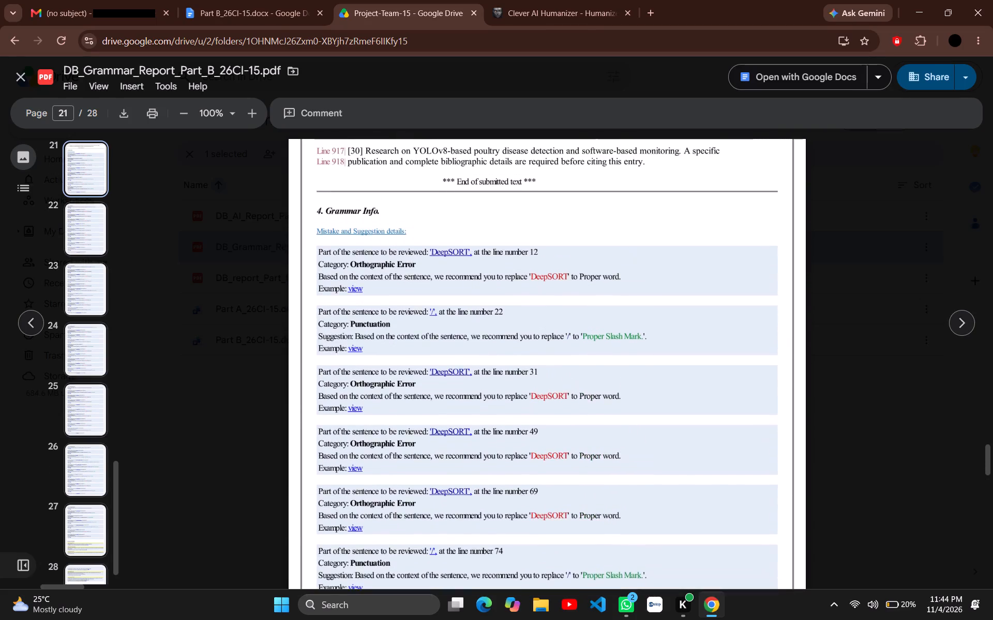
scroll(440, 317, "up", 1)
scroll(440, 317, "down", 6)
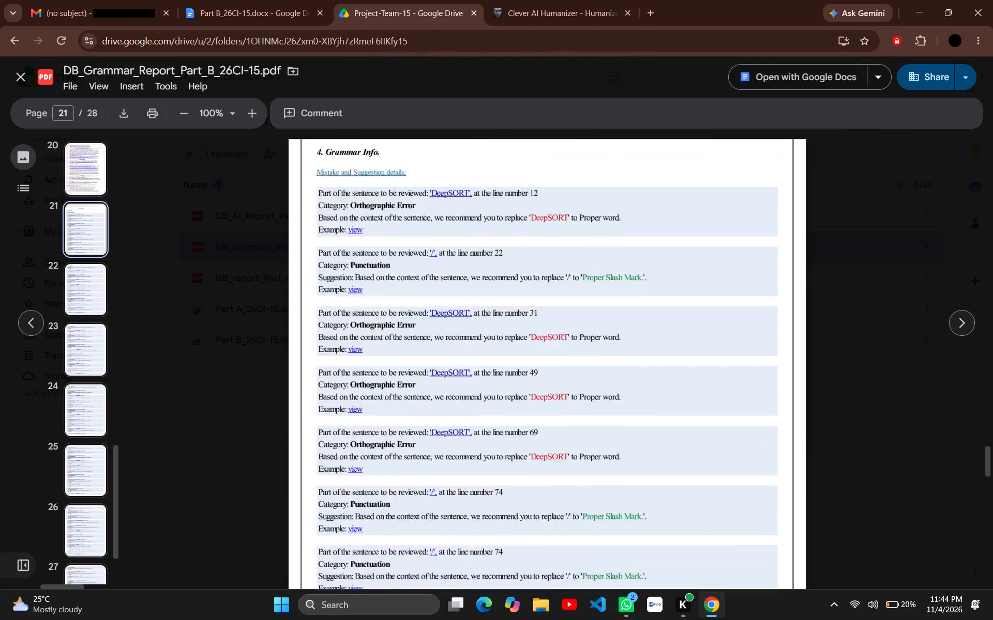
Return to the Part B_26CI-15 document and check section 6.8 Testing and Validation and the Table 6.2 test cases for text needing correction.
left_click(259, 0)
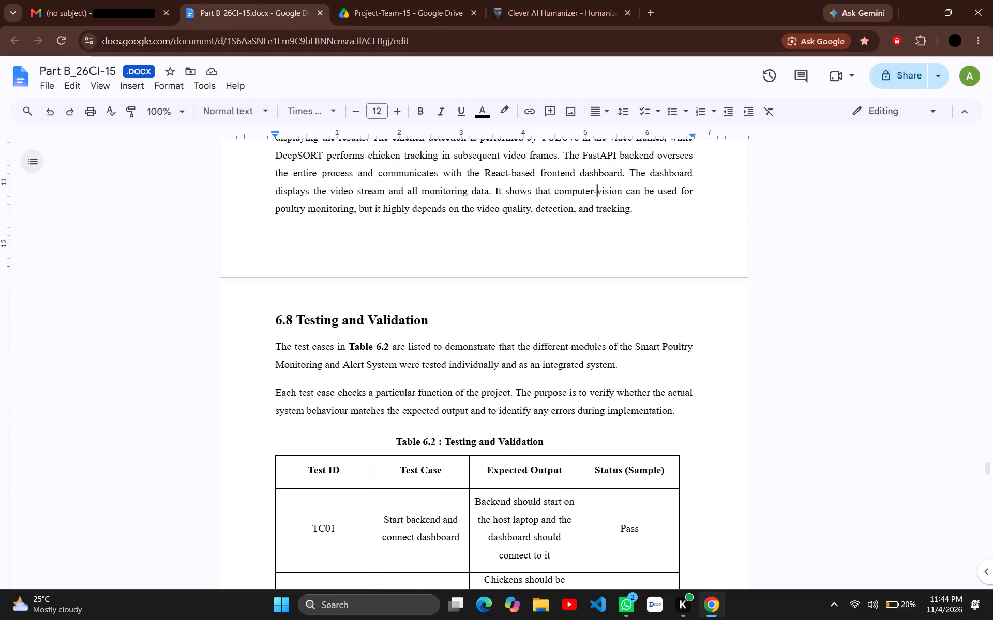
scroll(474, 396, "down", 3)
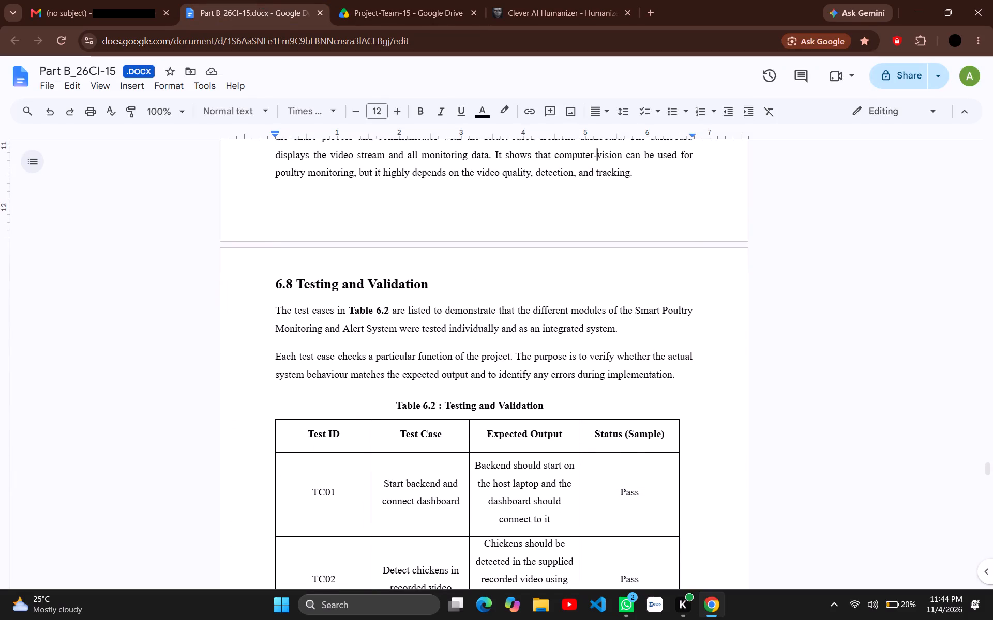
scroll(474, 396, "down", 3)
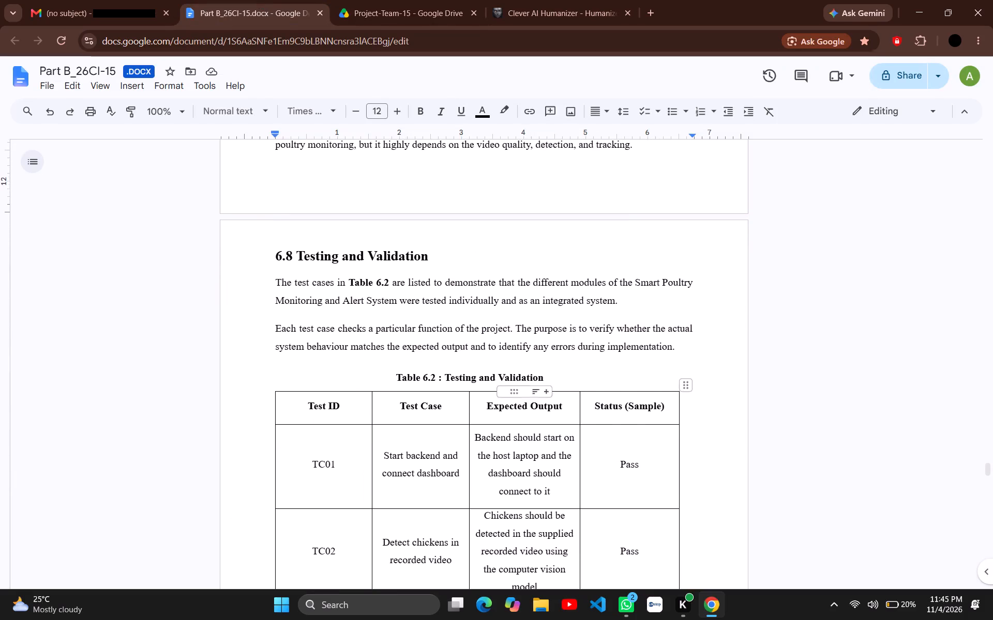
scroll(474, 396, "down", 2)
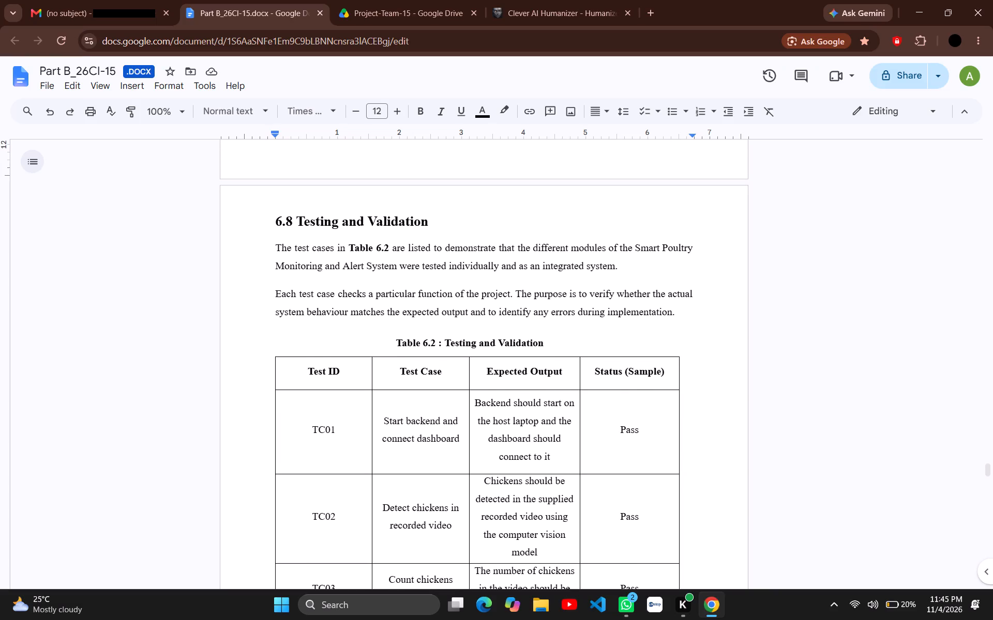
scroll(486, 315, "down", 3)
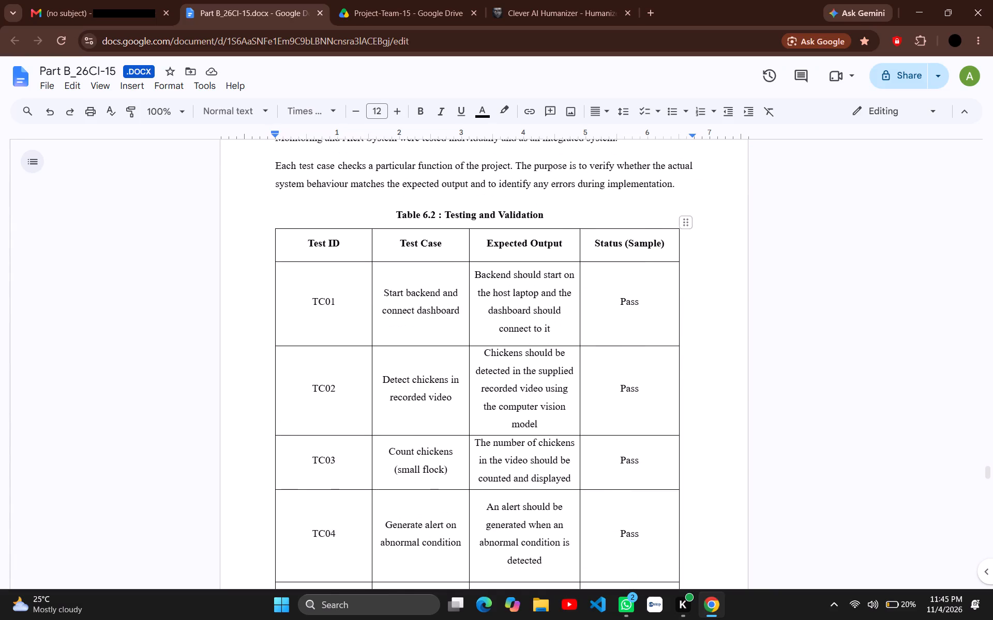
scroll(486, 315, "down", 2)
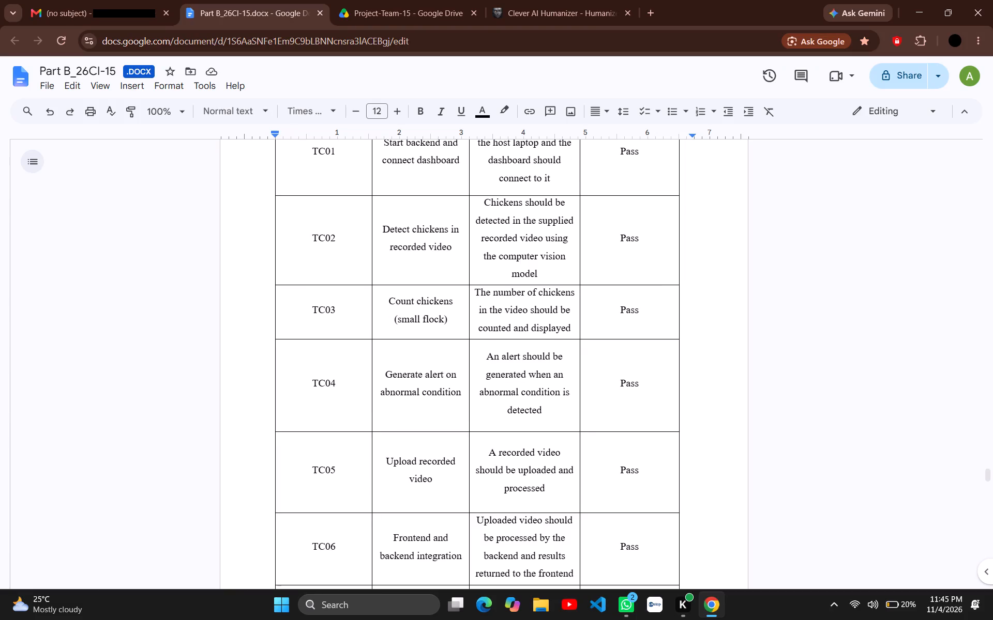
scroll(486, 315, "down", 3)
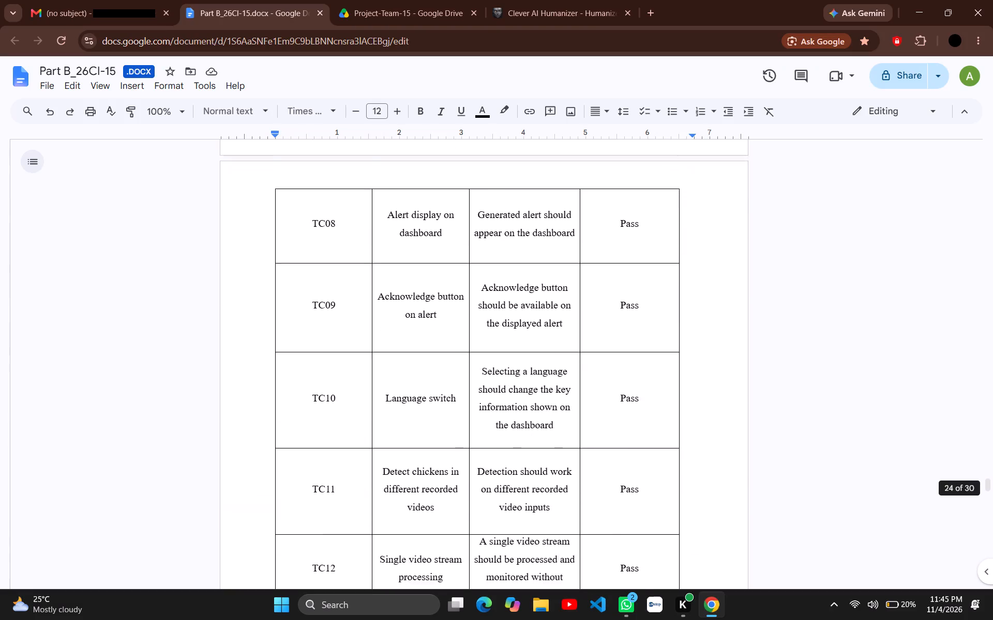
scroll(486, 315, "down", 1)
Check sections 7.1 Results and 7.2 Analysis of Chapter 7, including Table 7.1, for text needing correction.
scroll(486, 315, "down", 1)
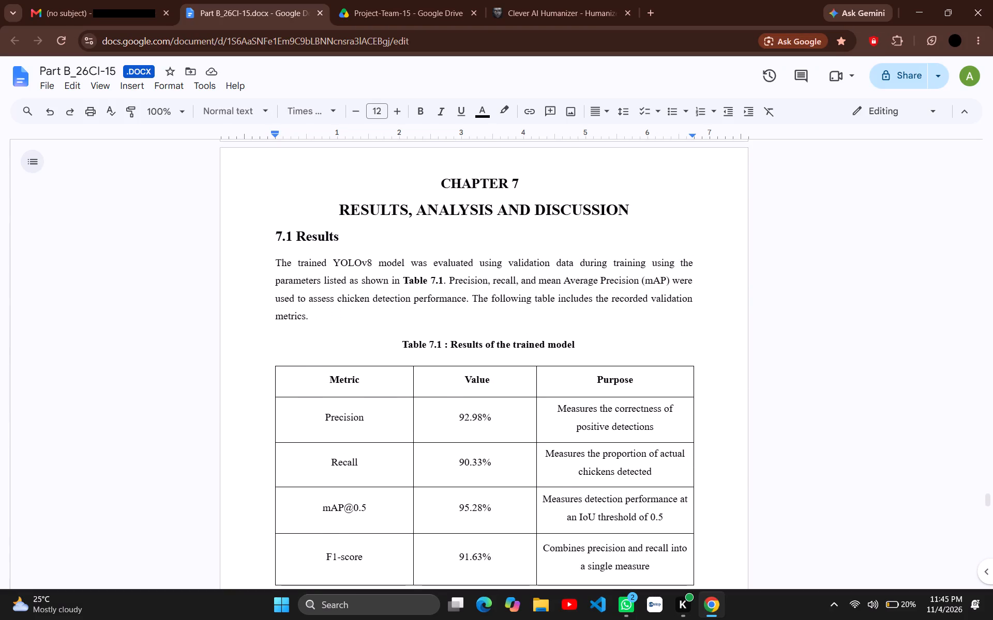
scroll(503, 316, "down", 1)
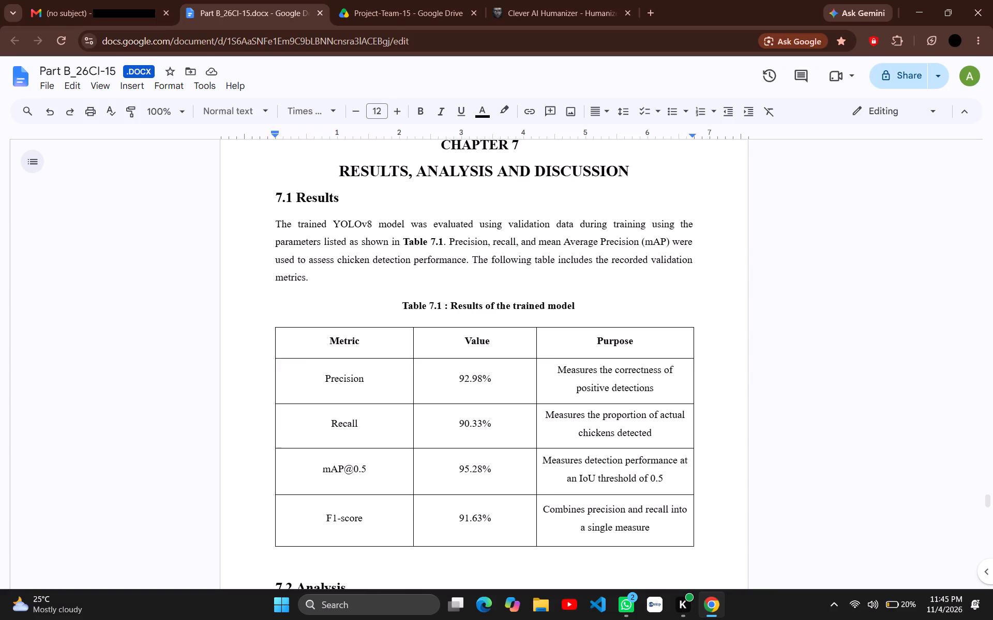
scroll(503, 316, "down", 4)
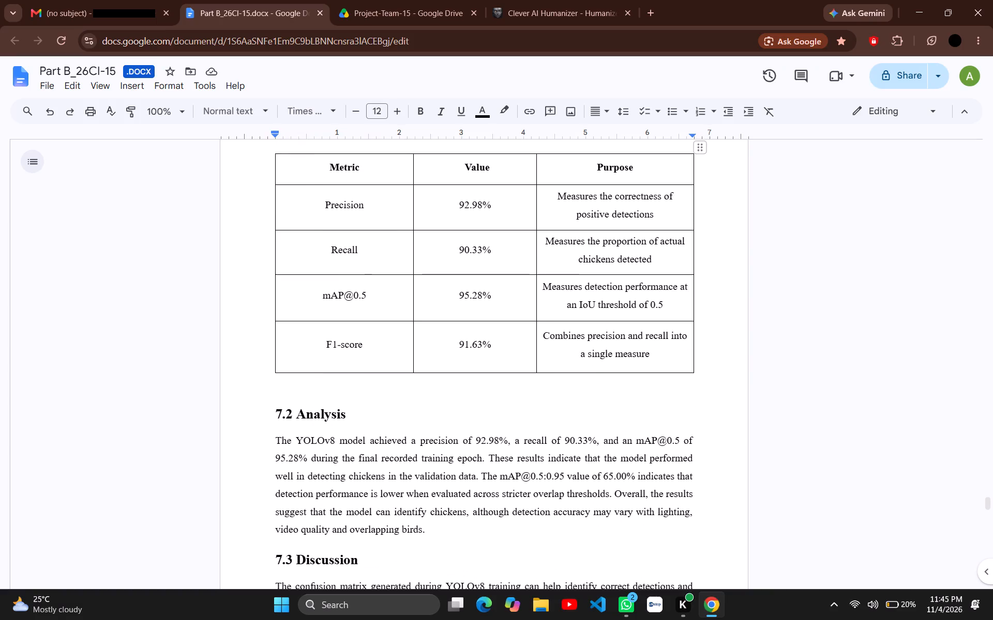
scroll(503, 316, "down", 1)
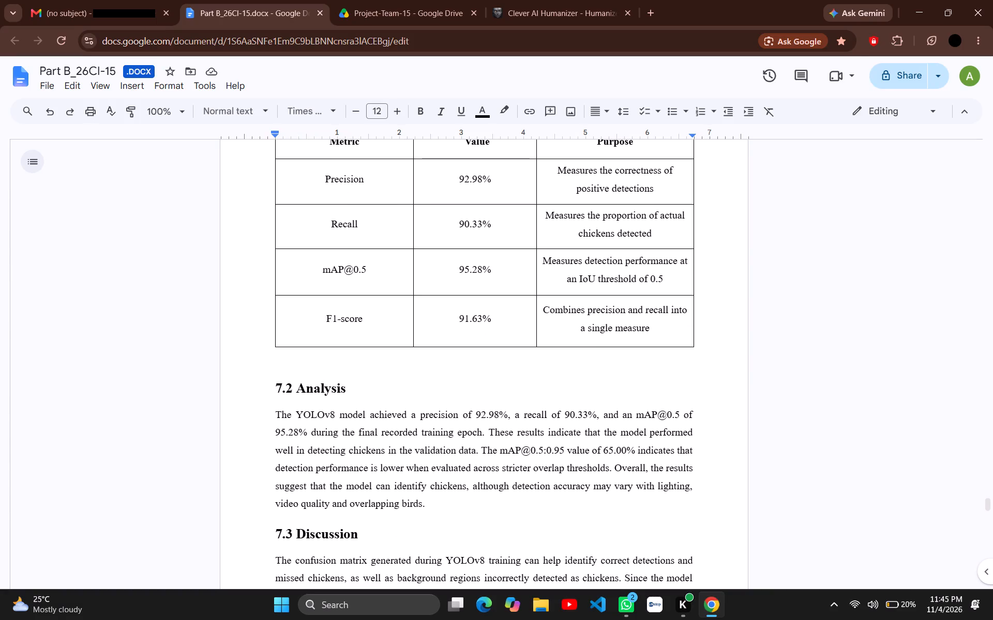
scroll(503, 316, "down", 1)
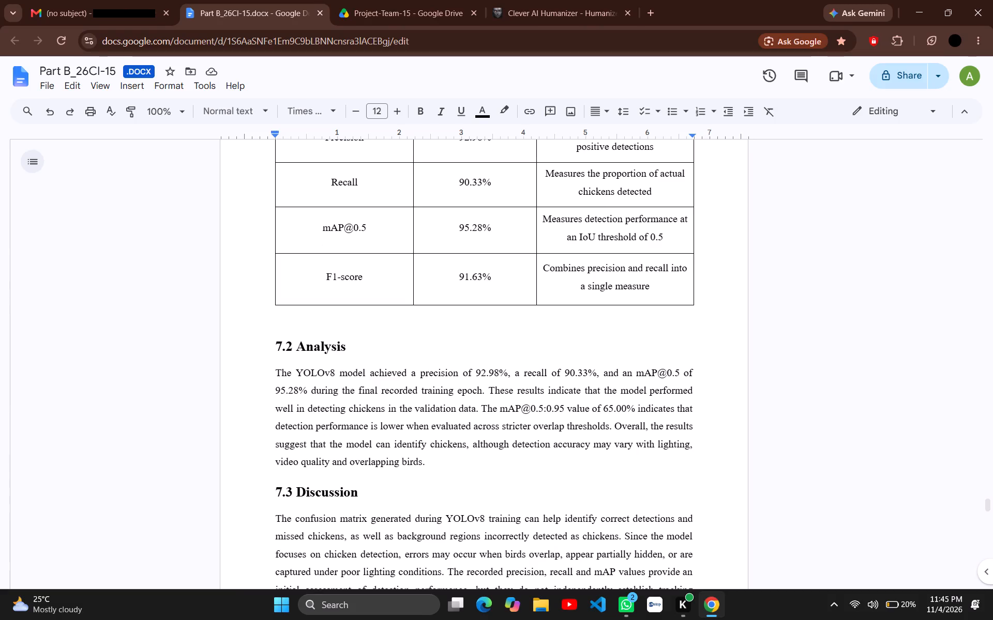
scroll(503, 316, "down", 1)
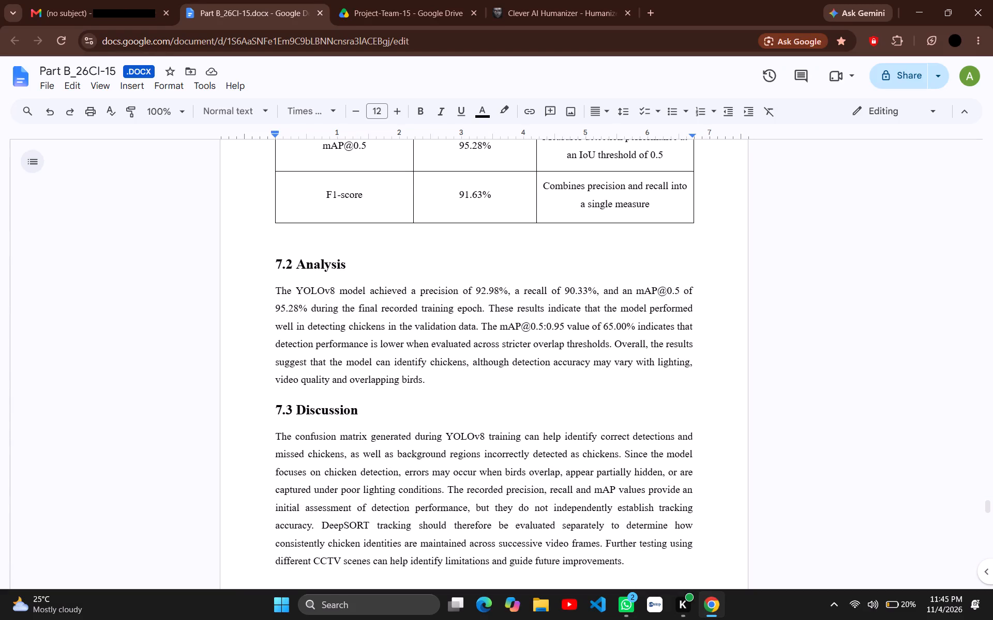
Check sections 7.3 Discussion, 7.4 Significance and Implications and 7.5 Potential Applications for text needing correction.
scroll(503, 316, "down", 2)
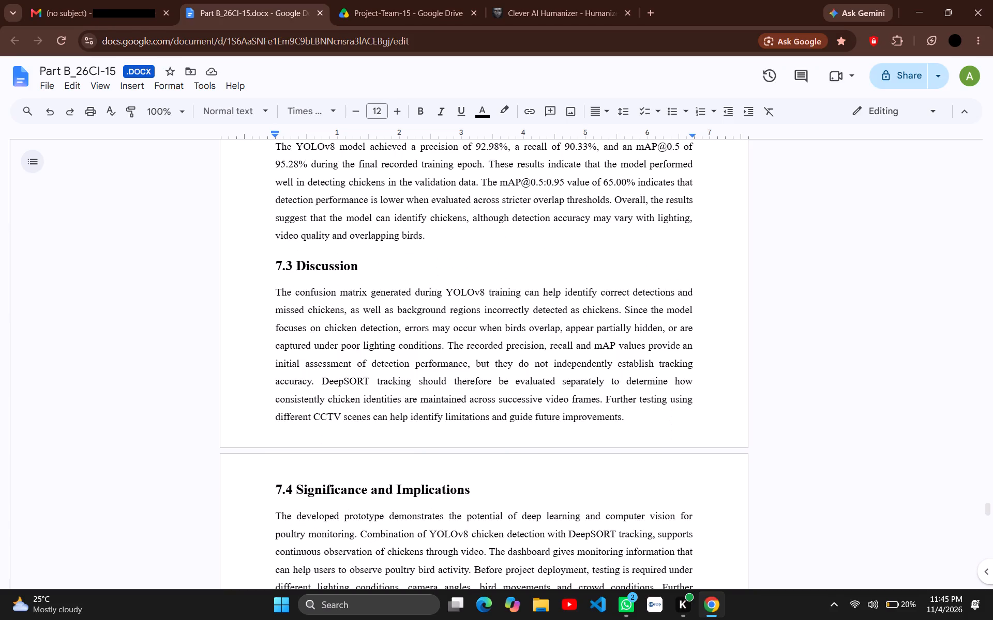
scroll(503, 316, "down", 3)
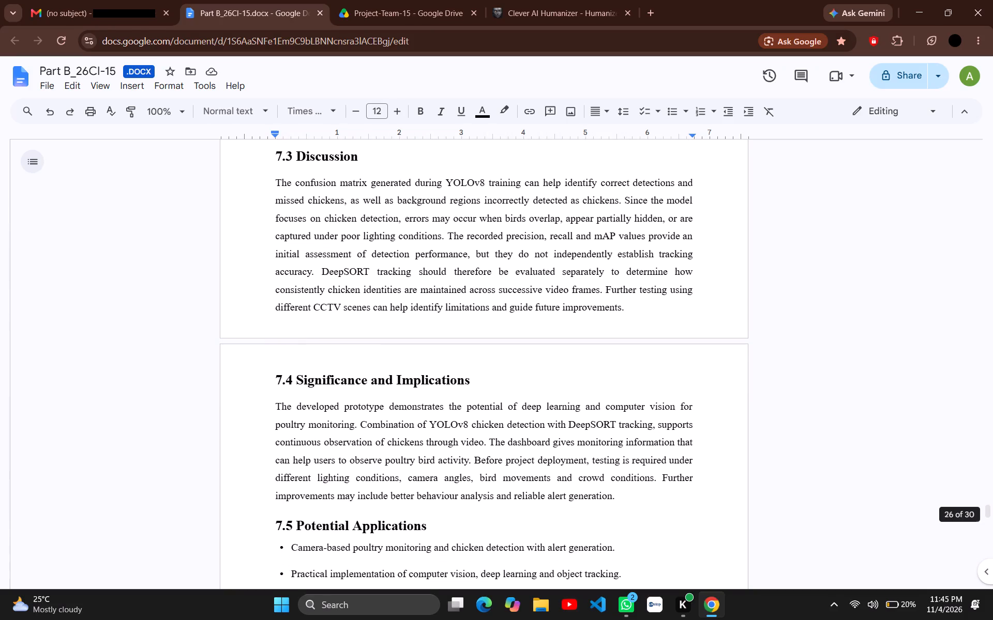
scroll(503, 316, "down", 3)
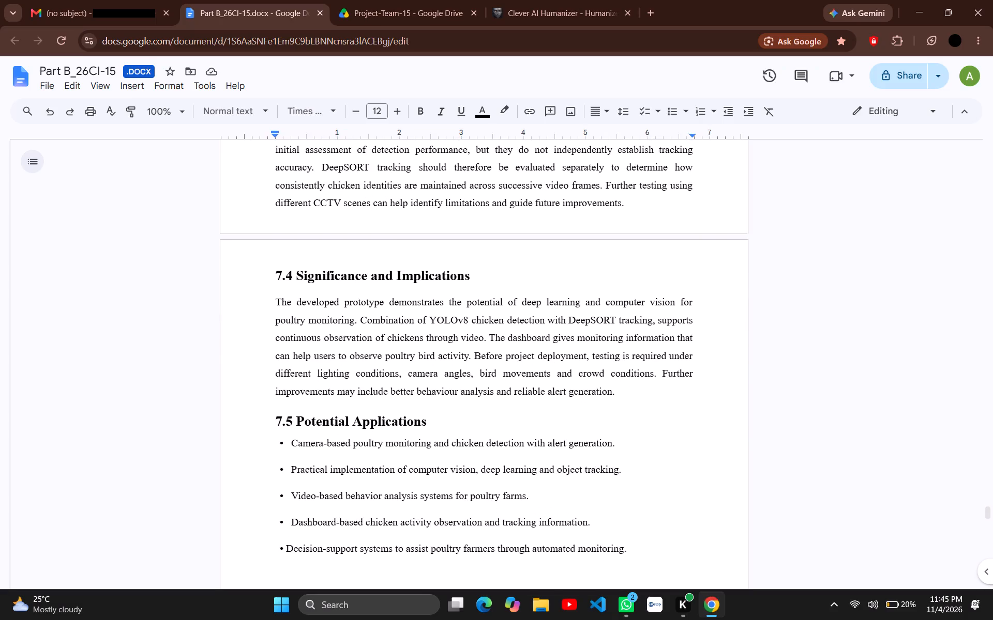
scroll(503, 316, "down", 2)
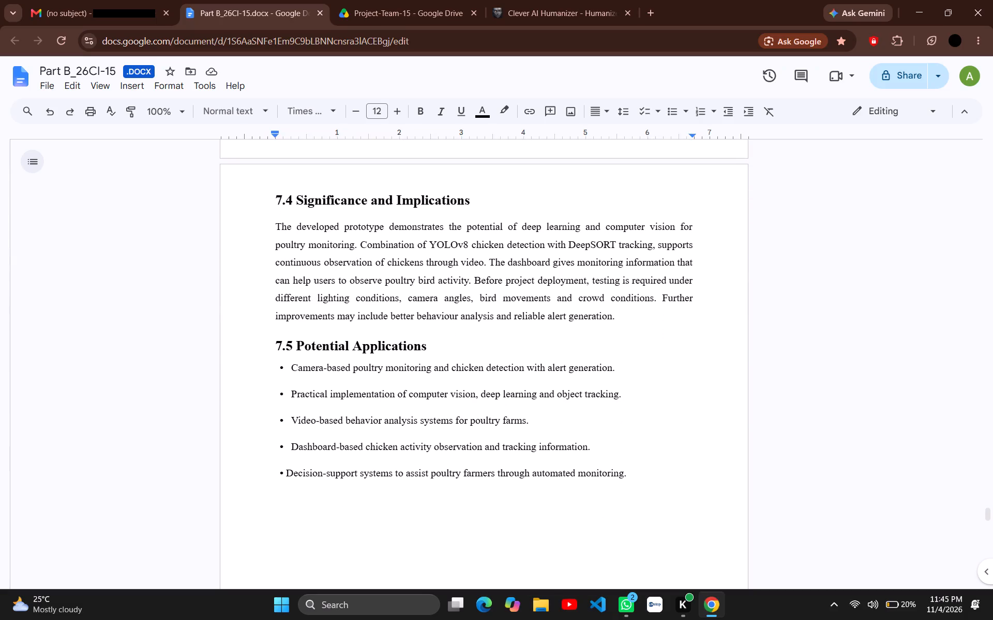
scroll(503, 316, "down", 2)
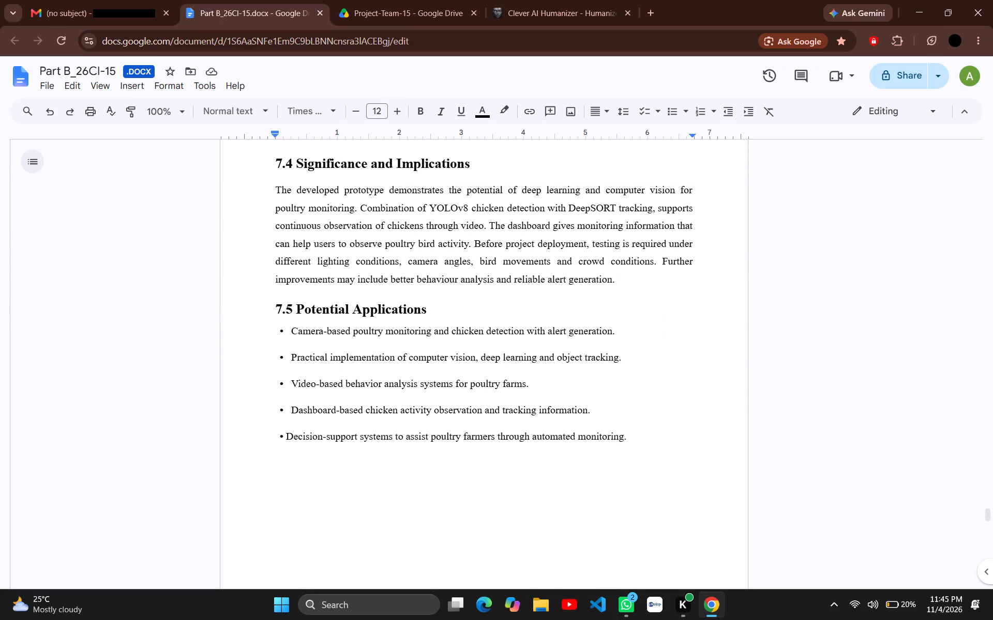
scroll(503, 316, "down", 1)
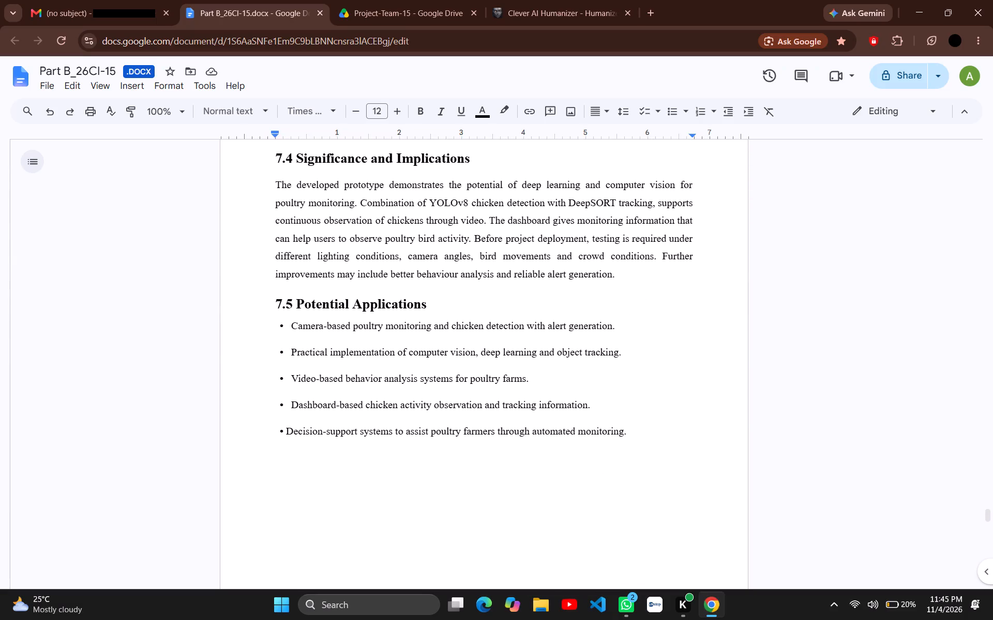
scroll(503, 316, "down", 2)
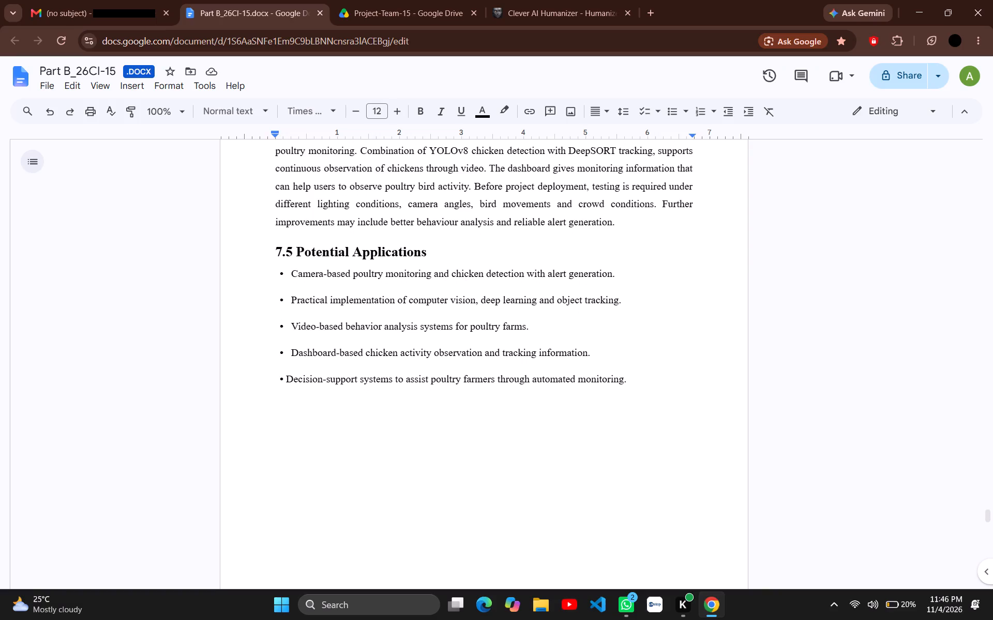
scroll(503, 316, "down", 1)
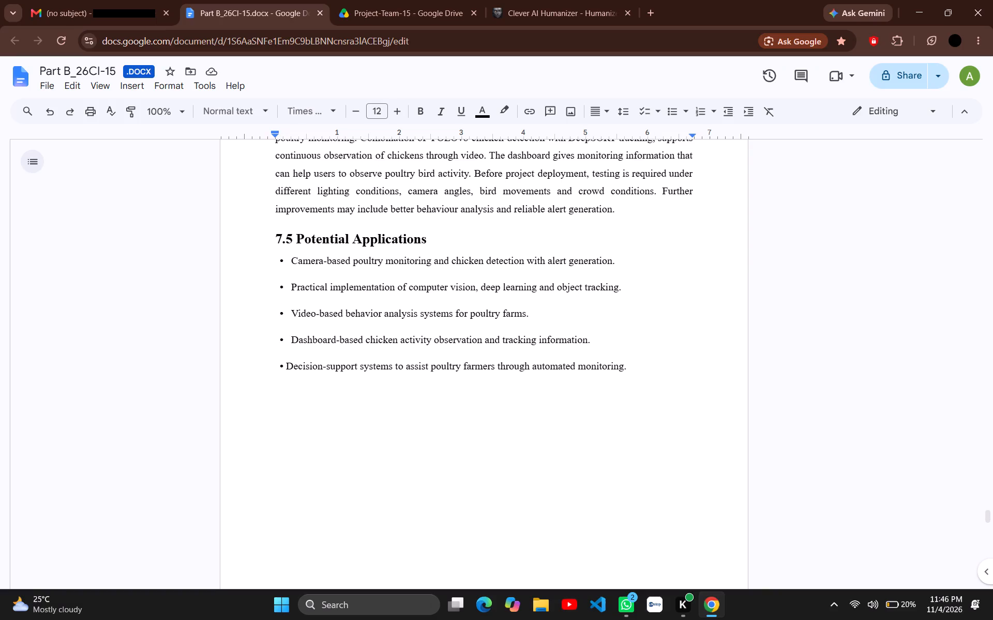
scroll(503, 316, "down", 2)
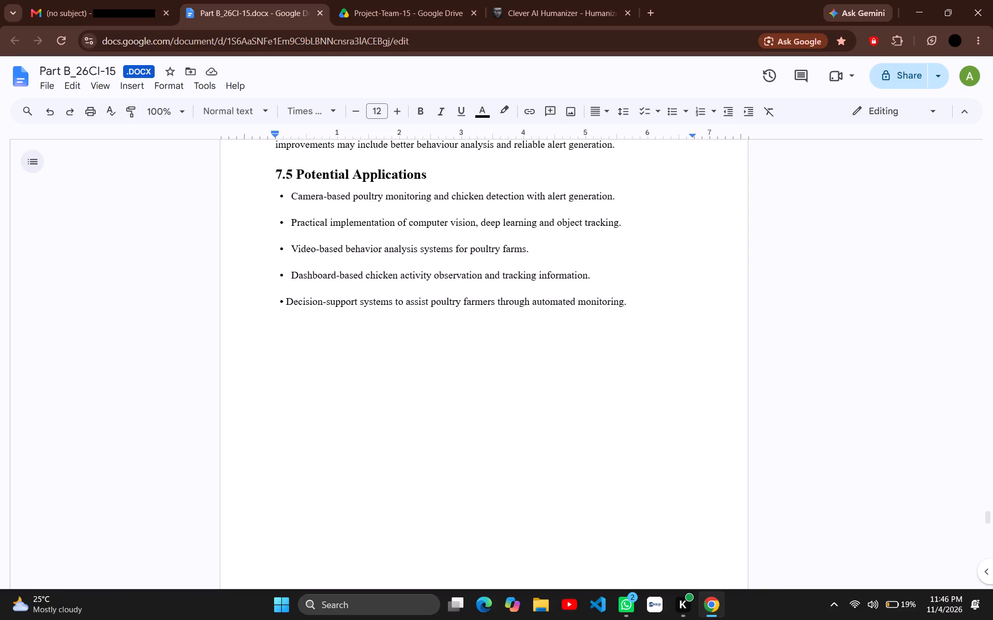
scroll(503, 316, "down", 1)
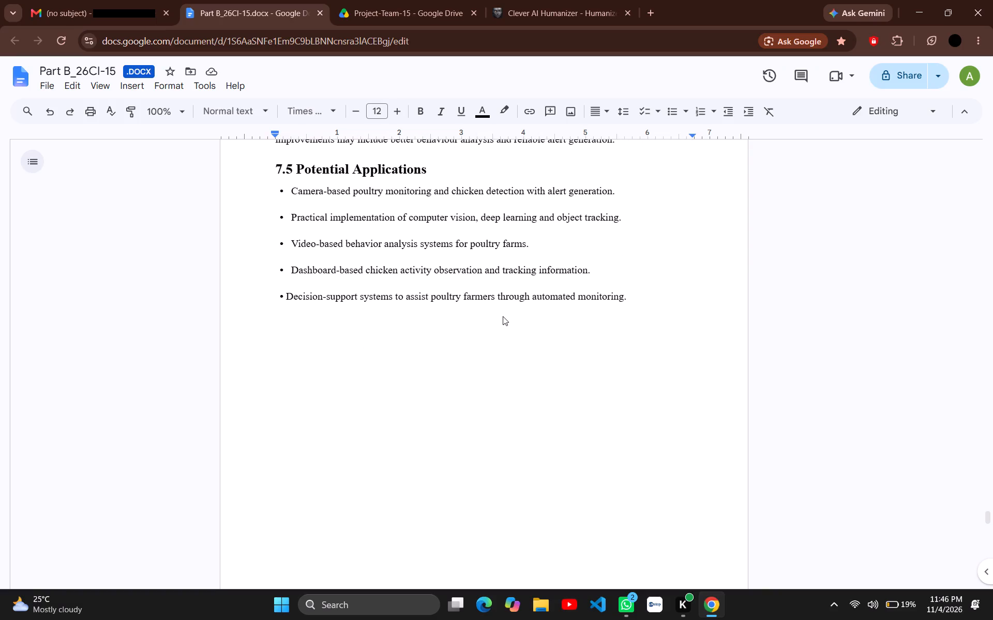
scroll(503, 316, "down", 3)
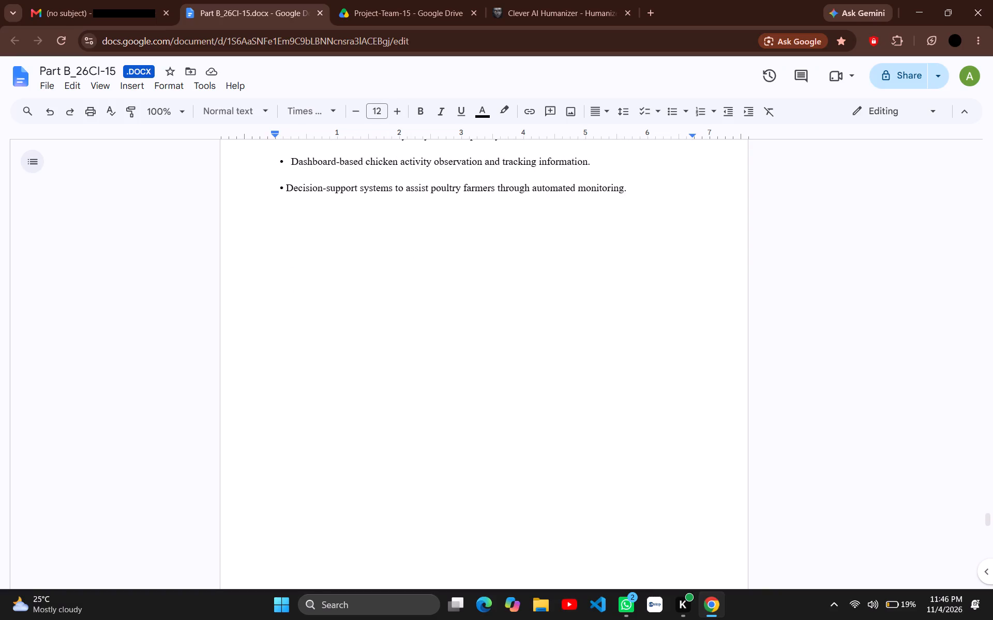
scroll(503, 316, "down", 3)
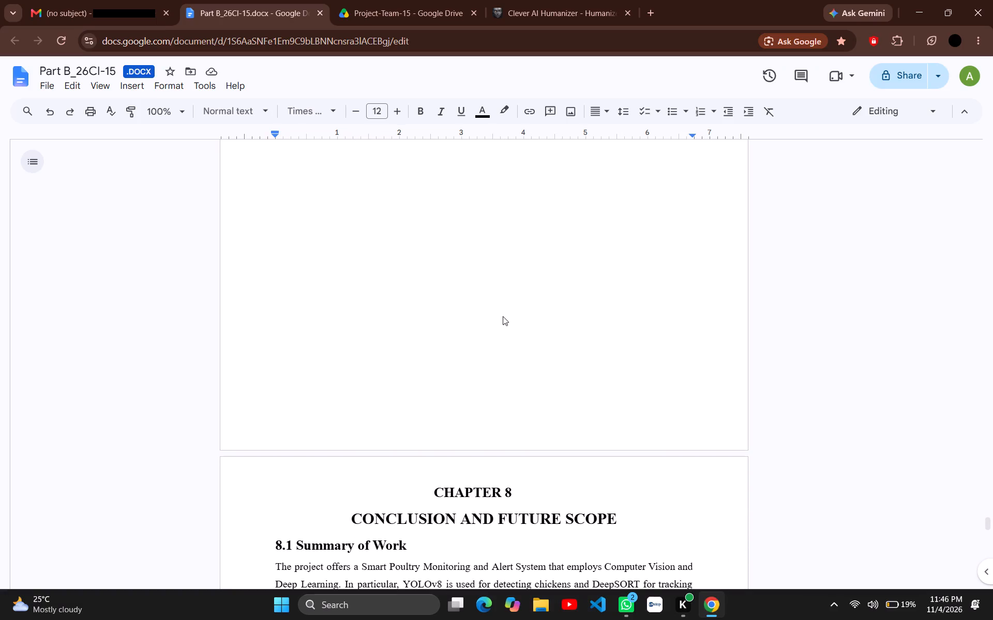
Replace the word 'prototype' with 'system' in the last sentence of 8.1 Summary of Work.
scroll(503, 316, "down", 2)
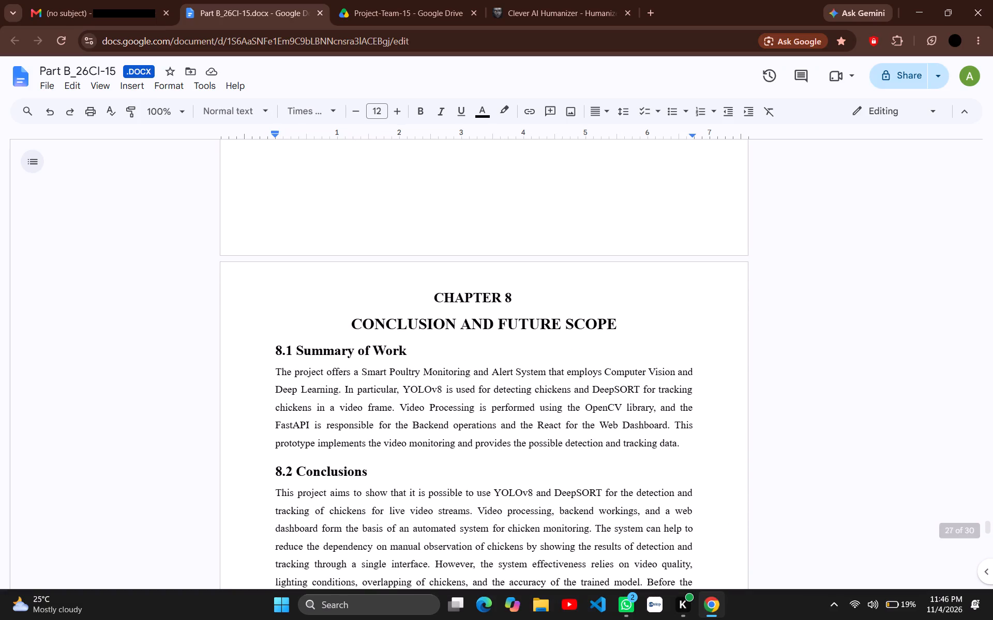
scroll(503, 316, "down", 1)
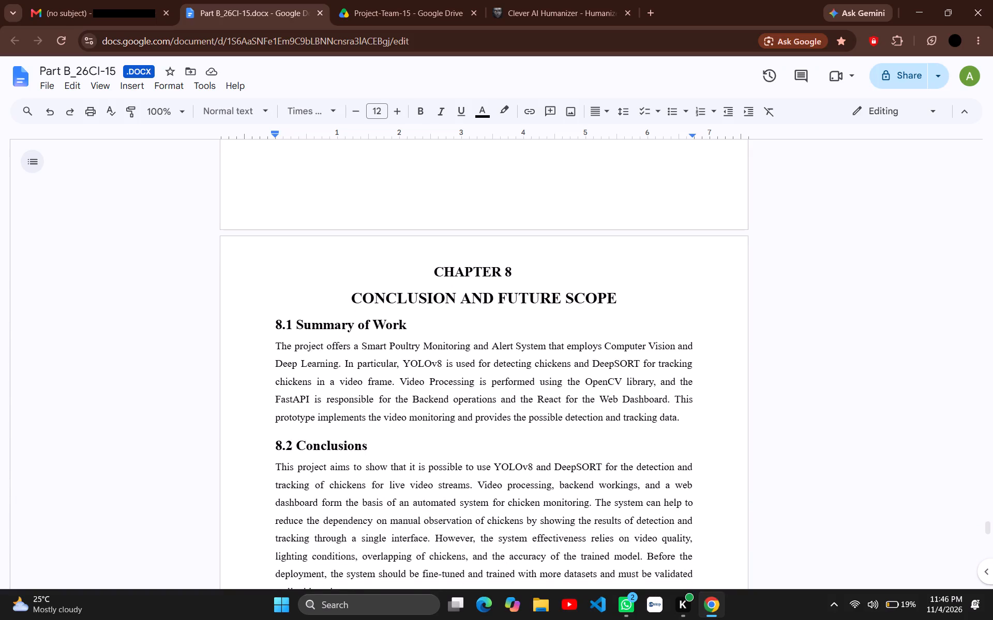
scroll(503, 316, "down", 2)
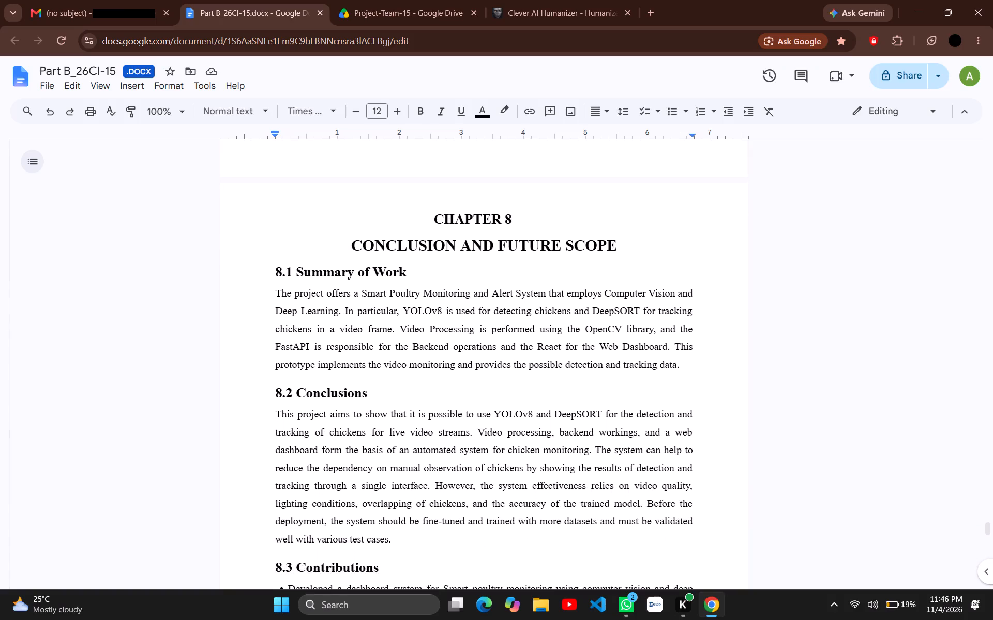
scroll(503, 316, "down", 2)
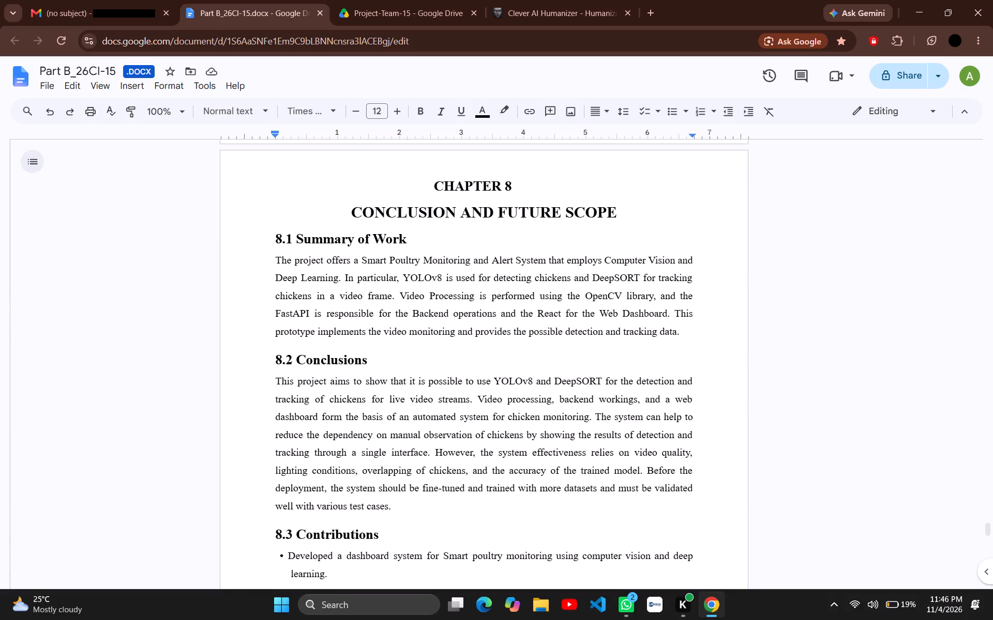
left_click(315, 333)
key("BackSpace")
key("BackSpace")
key("BackSpace")
key("BackSpace")
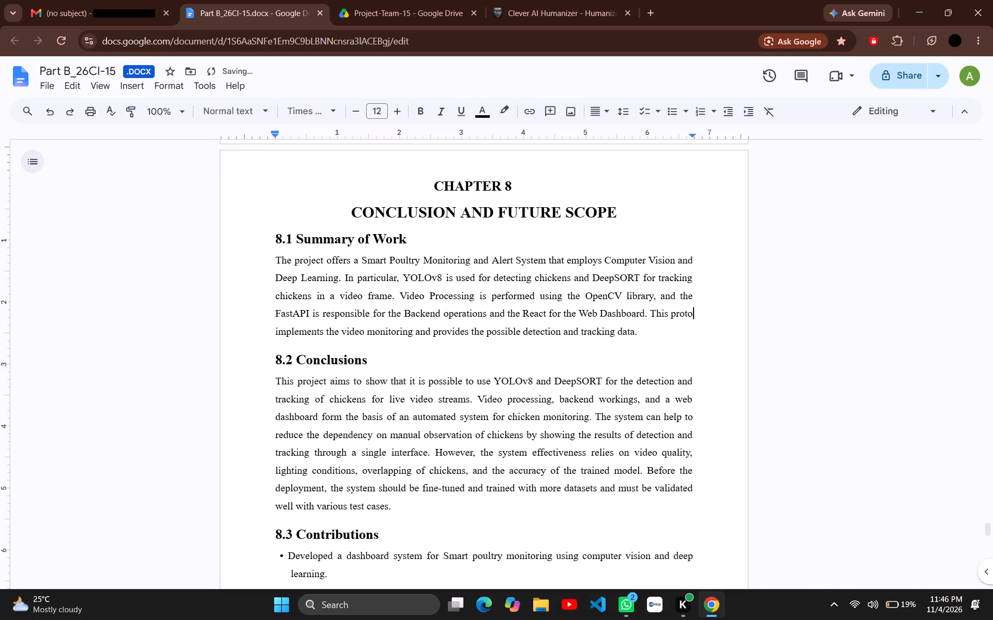
key("BackSpace")
key("BackSpace")
key("BackSpace")
key("BackSpace")
key("BackSpace")
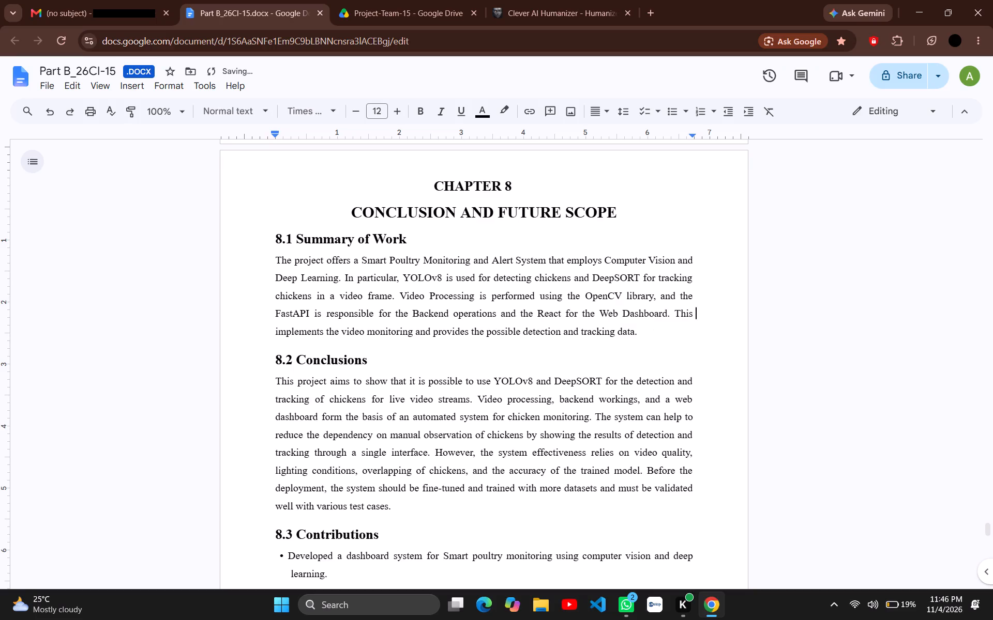
type("system")
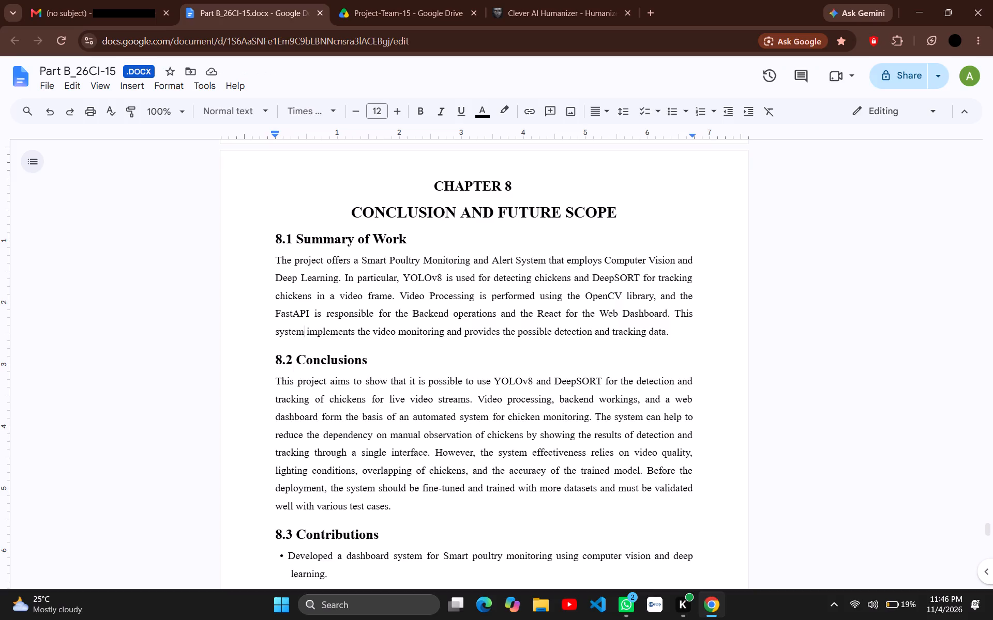
Hyphenate 'computer-vision' and 'deep-learning' in the first bullet of 8.3 Contributions.
scroll(399, 356, "down", 1)
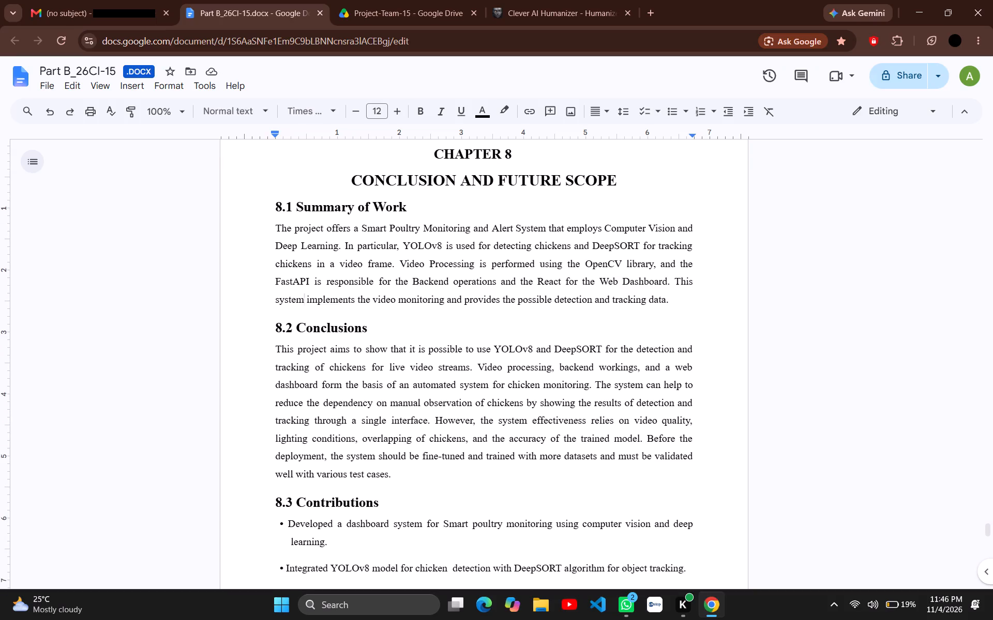
scroll(399, 356, "down", 1)
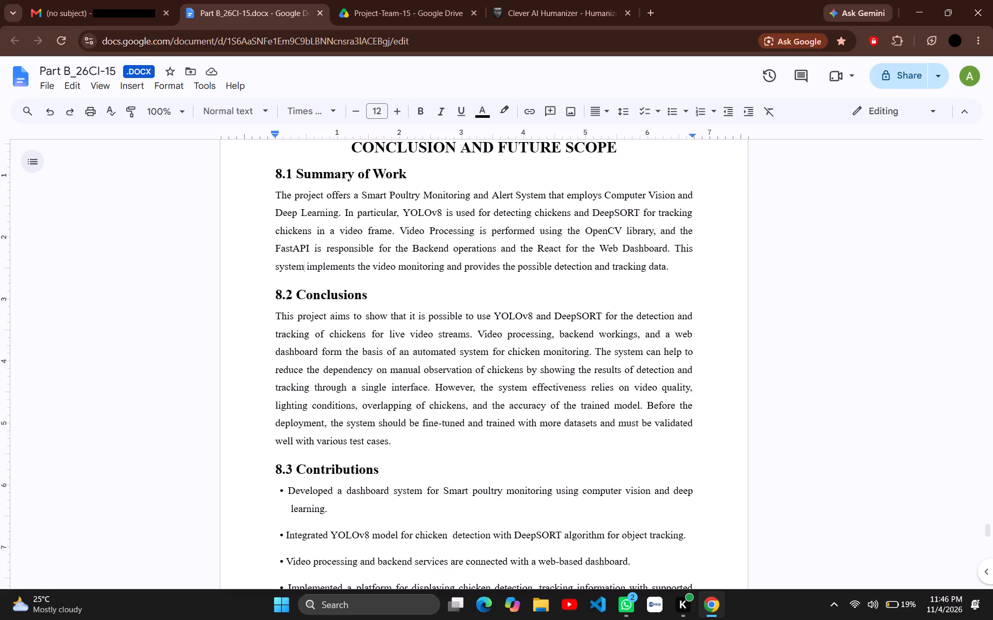
scroll(478, 410, "down", 3)
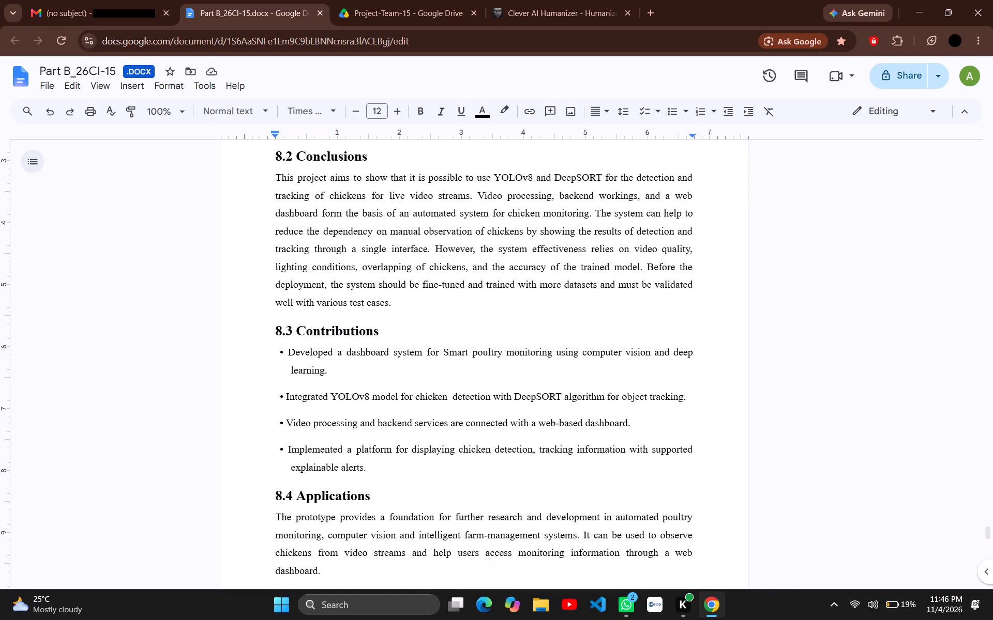
left_click(625, 350)
key("BackSpace")
key("minus")
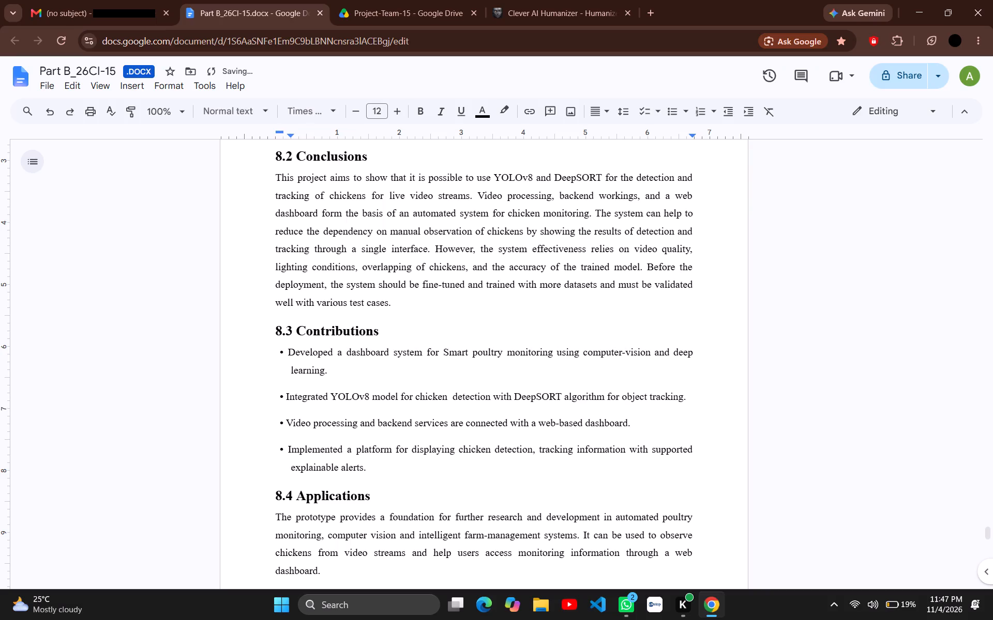
left_click(289, 367)
key("BackSpace")
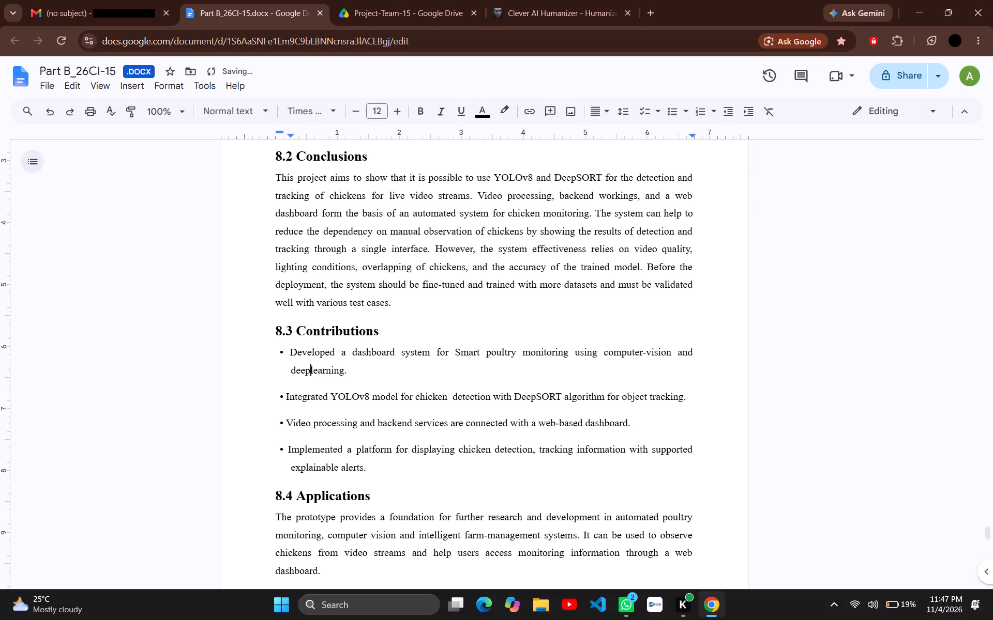
key("minus")
Check the rest of Chapter 8, from 8.3 Contributions through 8.6 Scope for Future Work, for text needing correction.
scroll(482, 430, "down", 1)
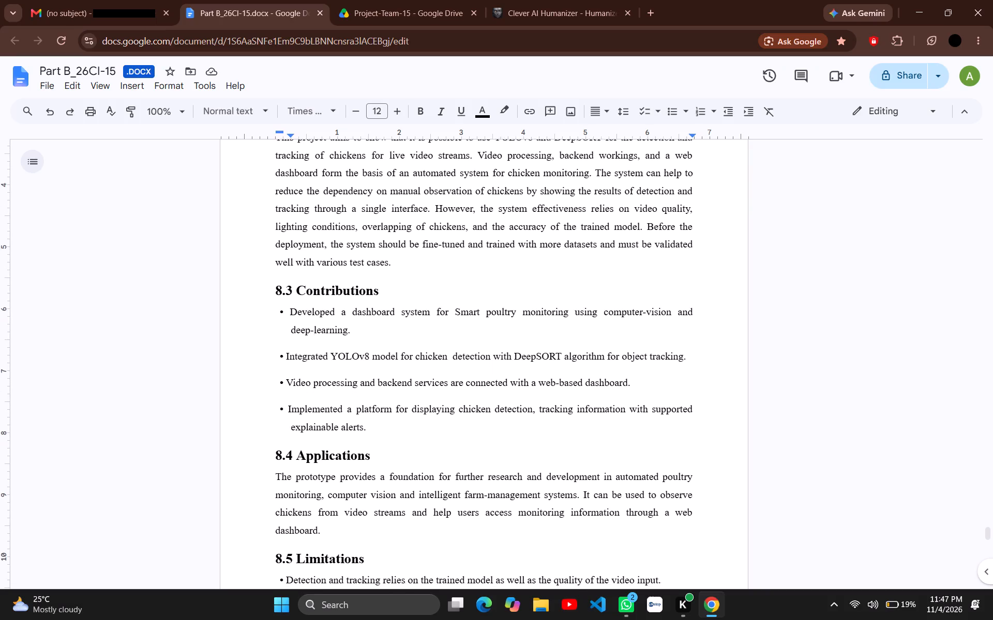
scroll(482, 430, "down", 1)
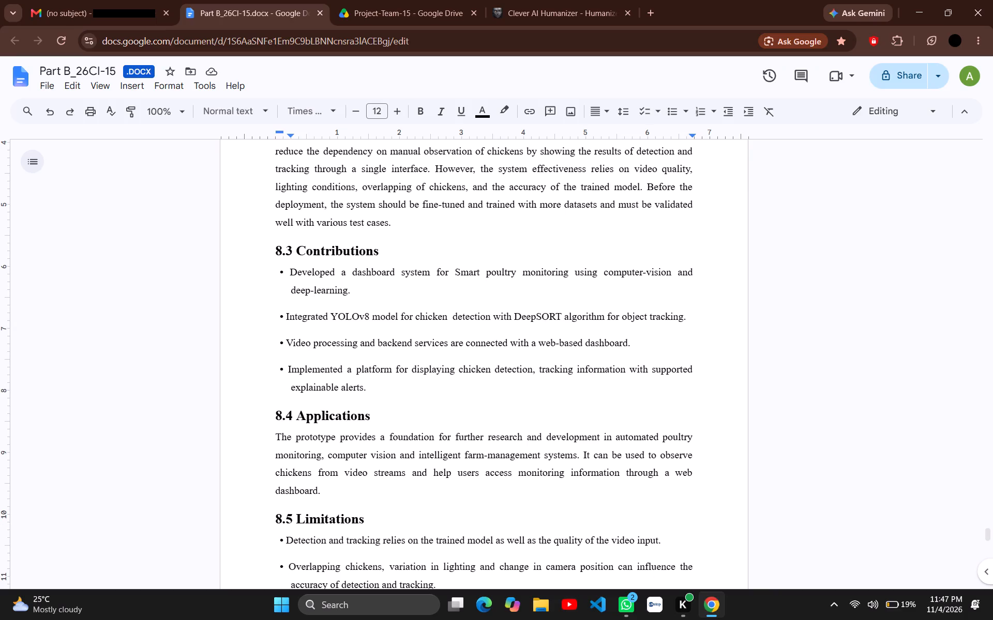
scroll(482, 430, "down", 1)
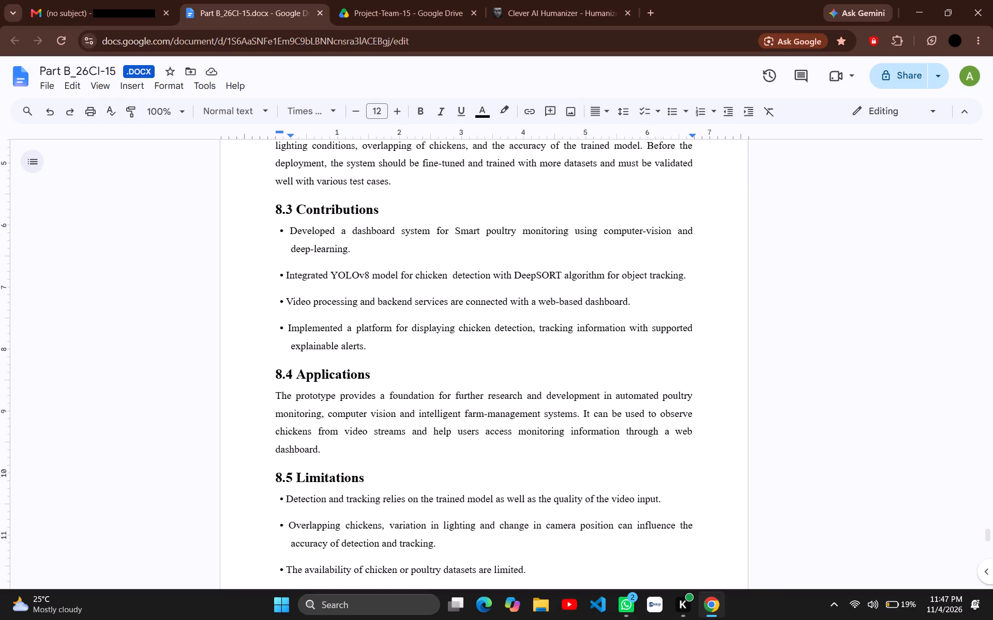
scroll(482, 430, "down", 1)
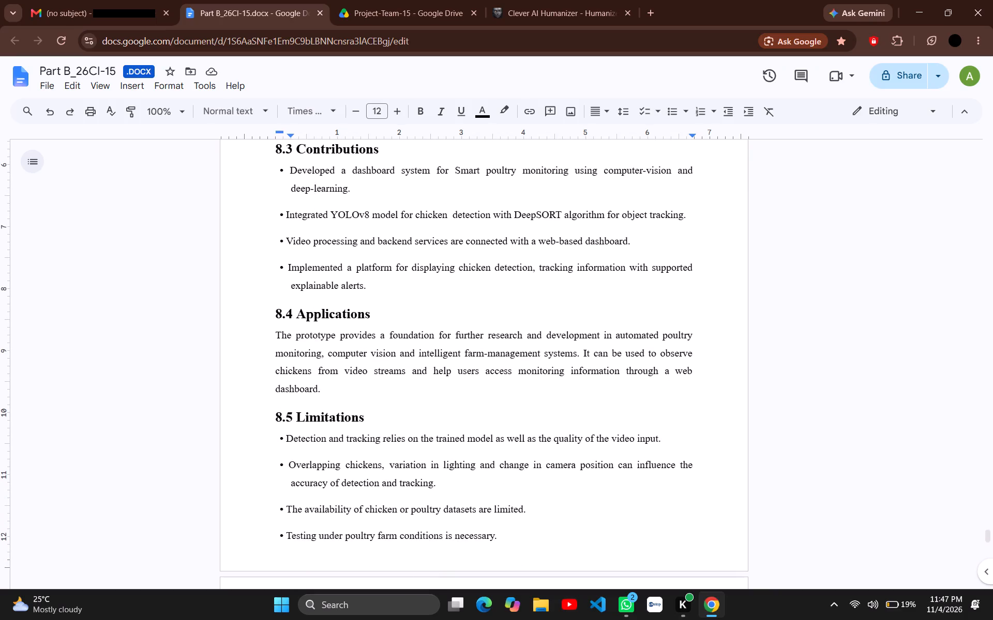
scroll(482, 430, "down", 1)
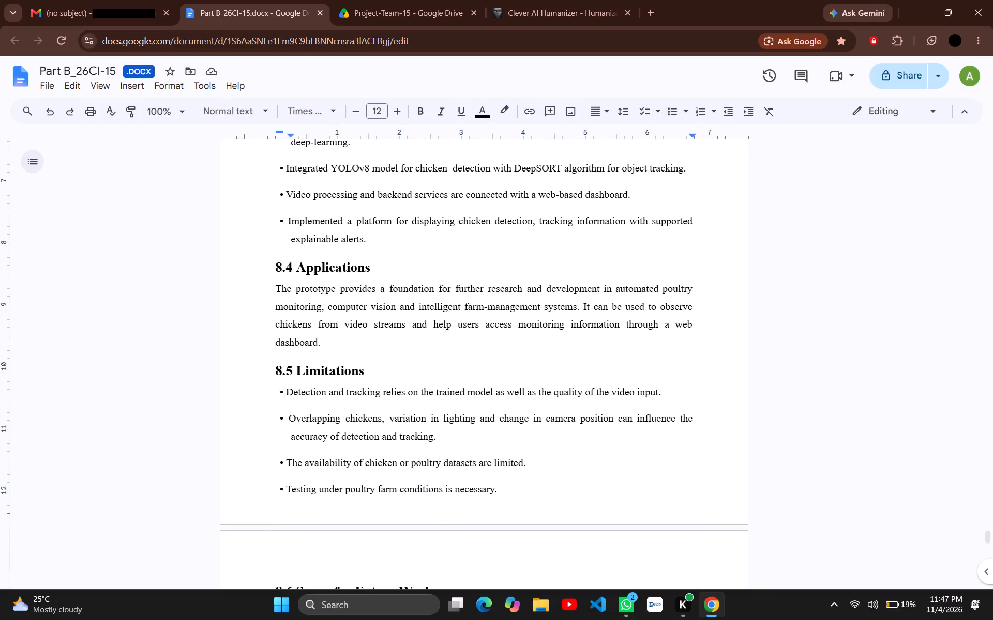
scroll(482, 430, "down", 1)
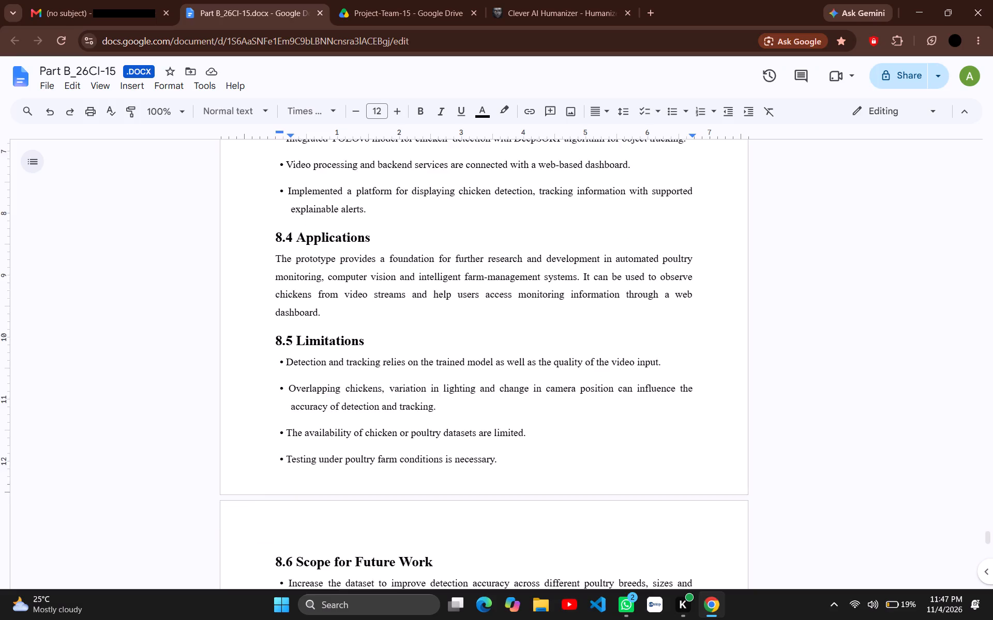
scroll(482, 430, "down", 2)
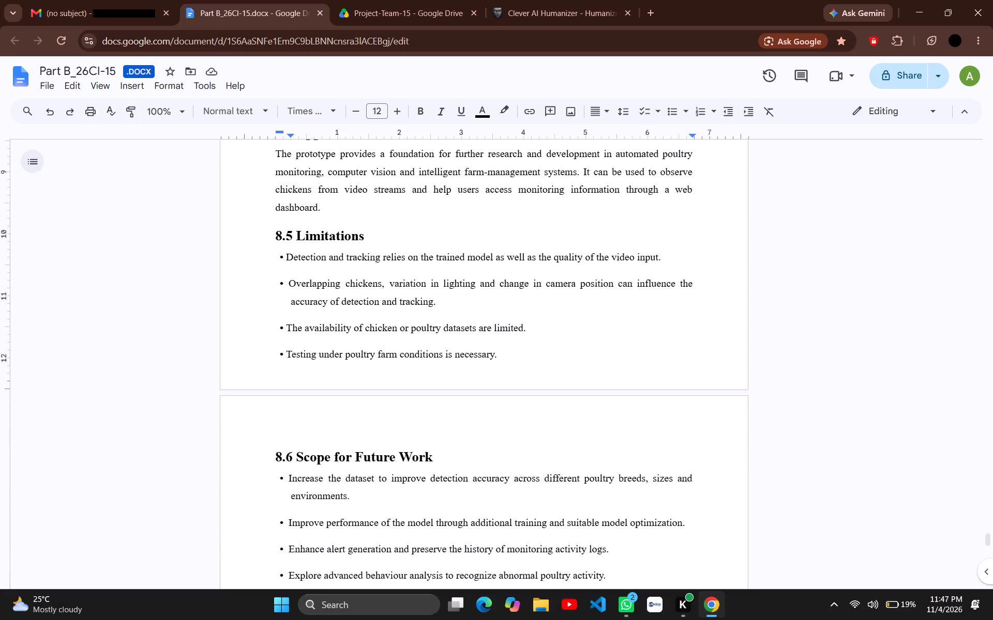
scroll(482, 430, "down", 1)
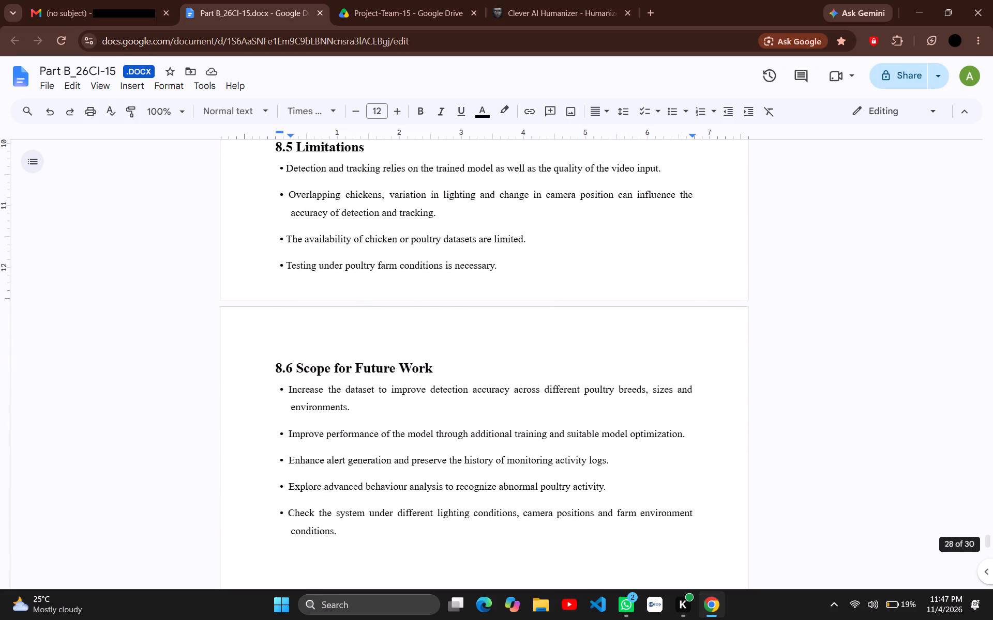
scroll(482, 430, "down", 2)
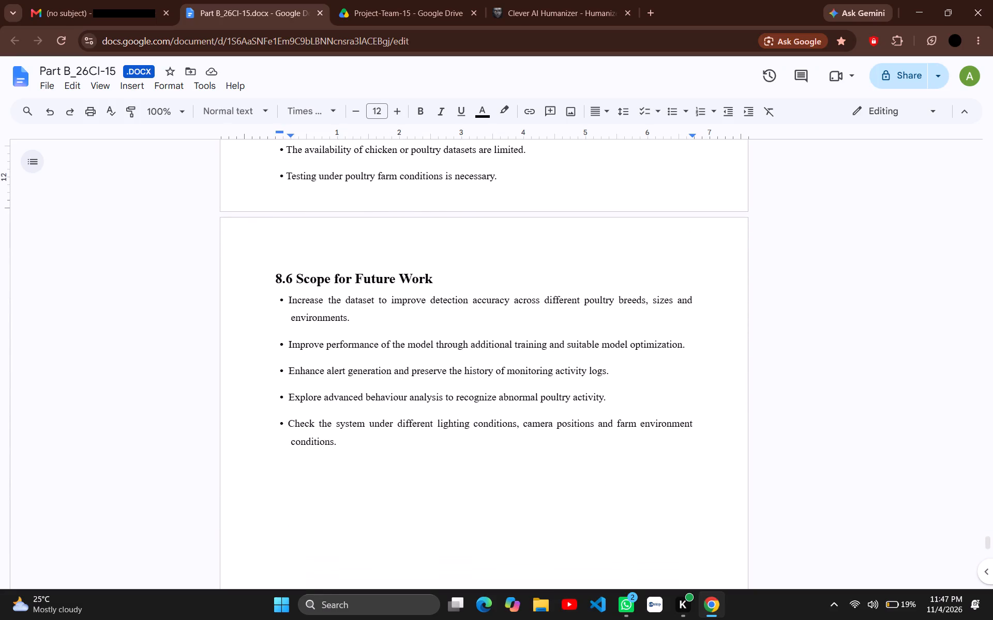
scroll(482, 430, "down", 5)
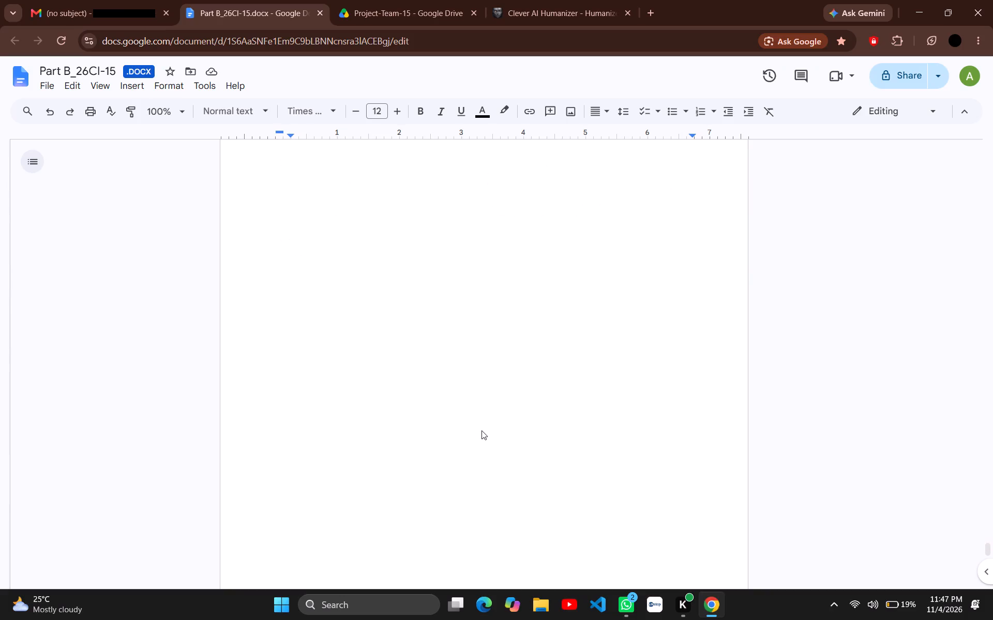
scroll(482, 430, "down", 4)
Replace the abbreviation 'Fig.' with 'Figure' in the Figure 3.1 reference in the paragraph of 3.4 System Block Diagram.
scroll(482, 430, "up", 8)
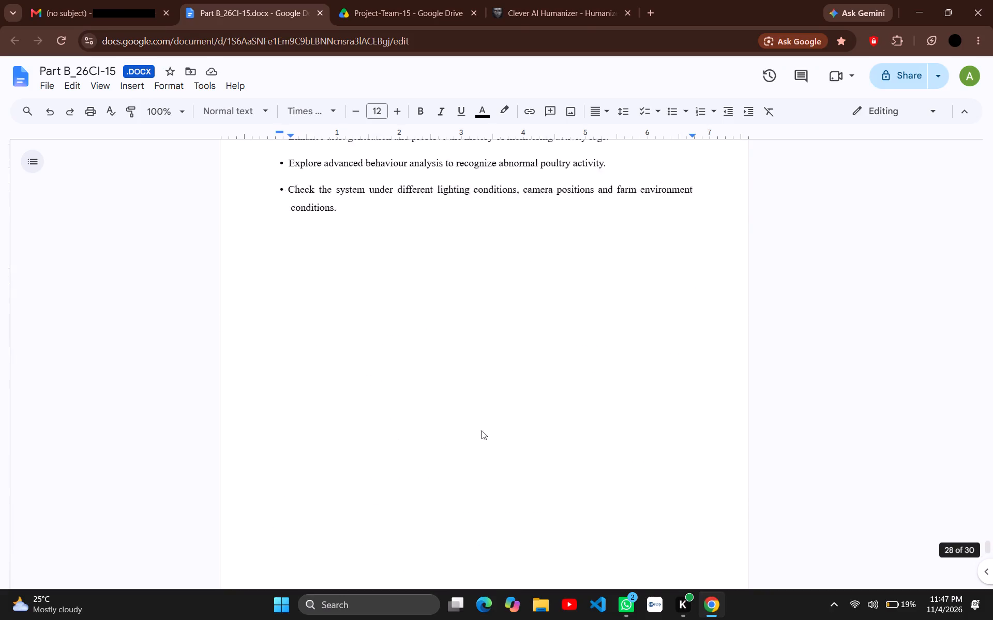
scroll(482, 430, "up", 13)
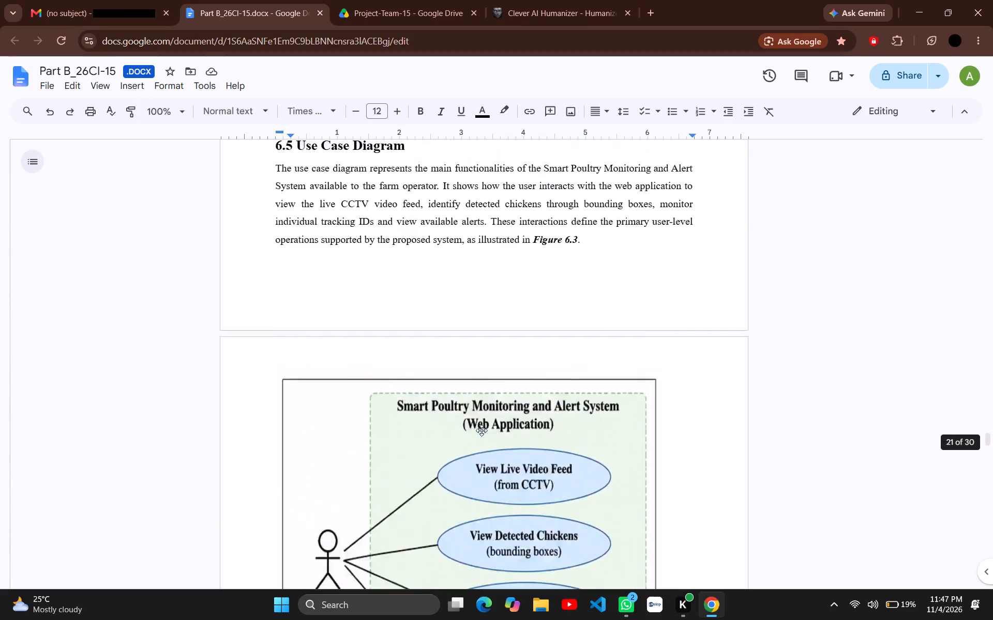
scroll(482, 430, "up", 13)
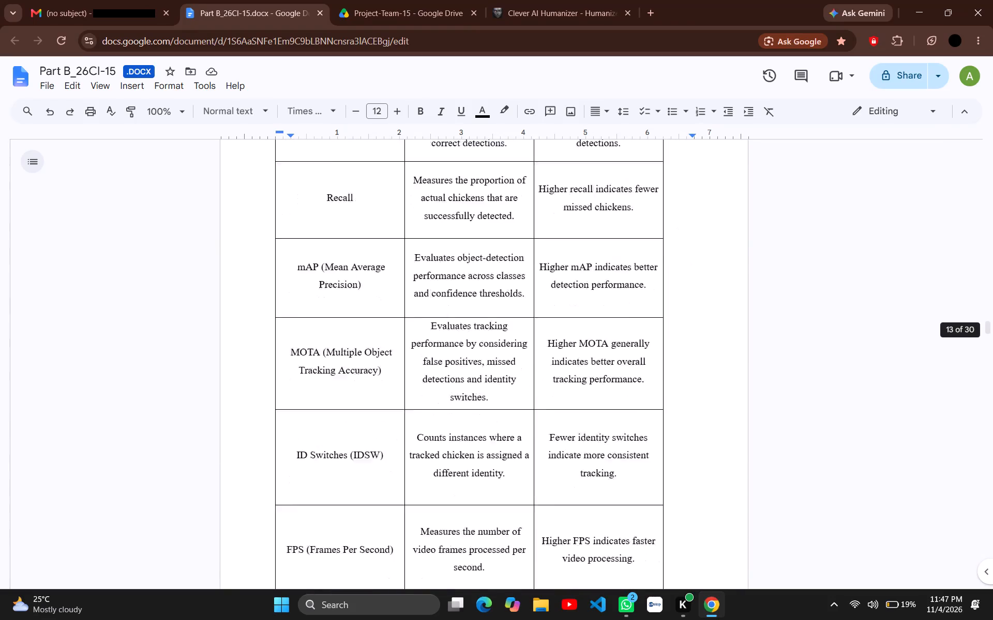
scroll(482, 430, "up", 7)
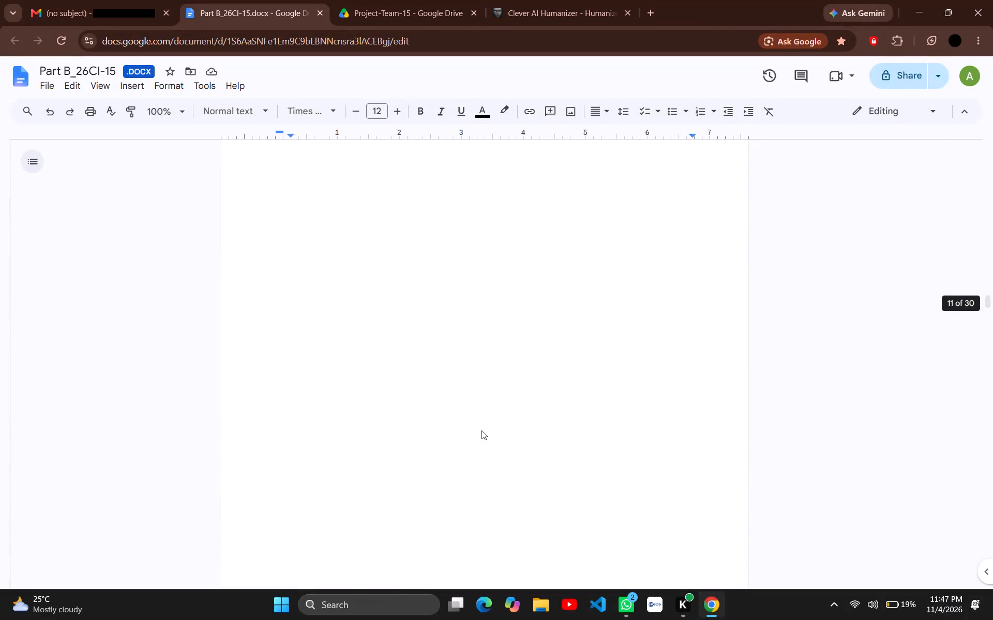
scroll(482, 430, "up", 6)
scroll(482, 430, "down", 1)
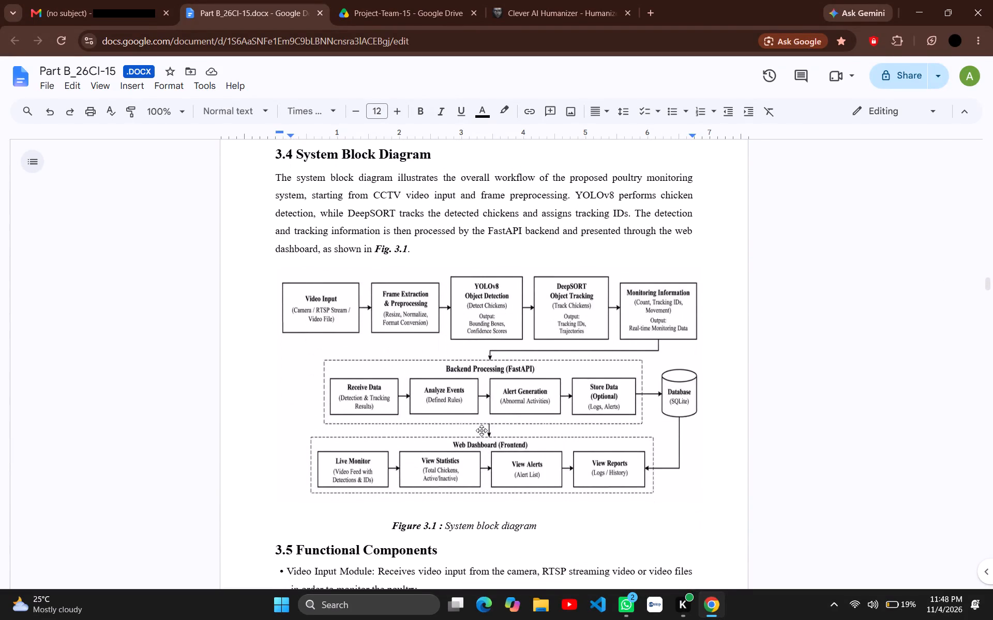
left_click(393, 252)
key("BackSpace")
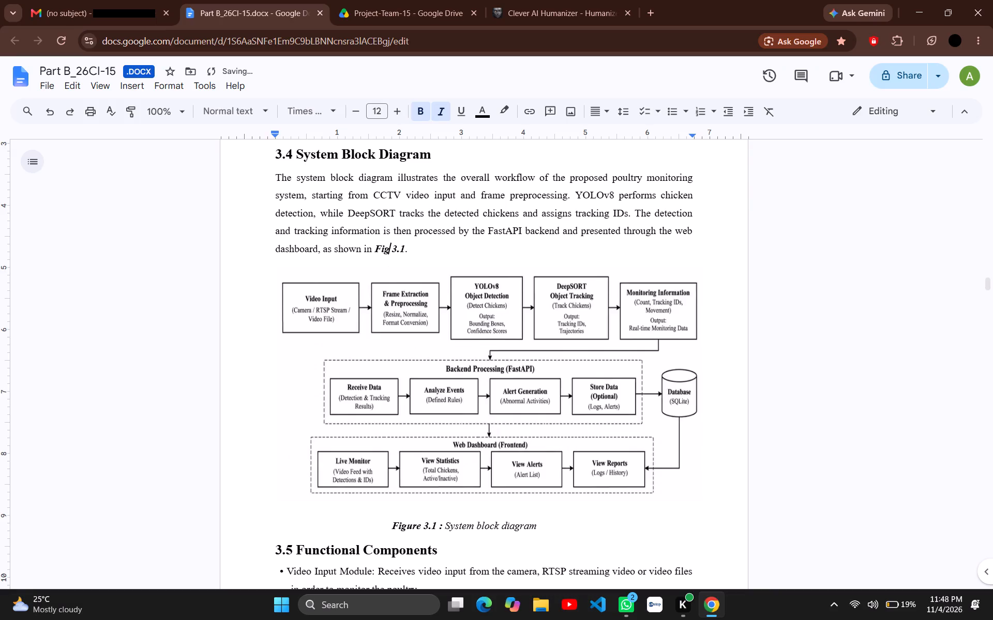
type("ure")
Look back through the earlier sections of Chapter 3 and the literature table of Chapter 2 for remaining text to correct.
scroll(415, 296, "up", 4)
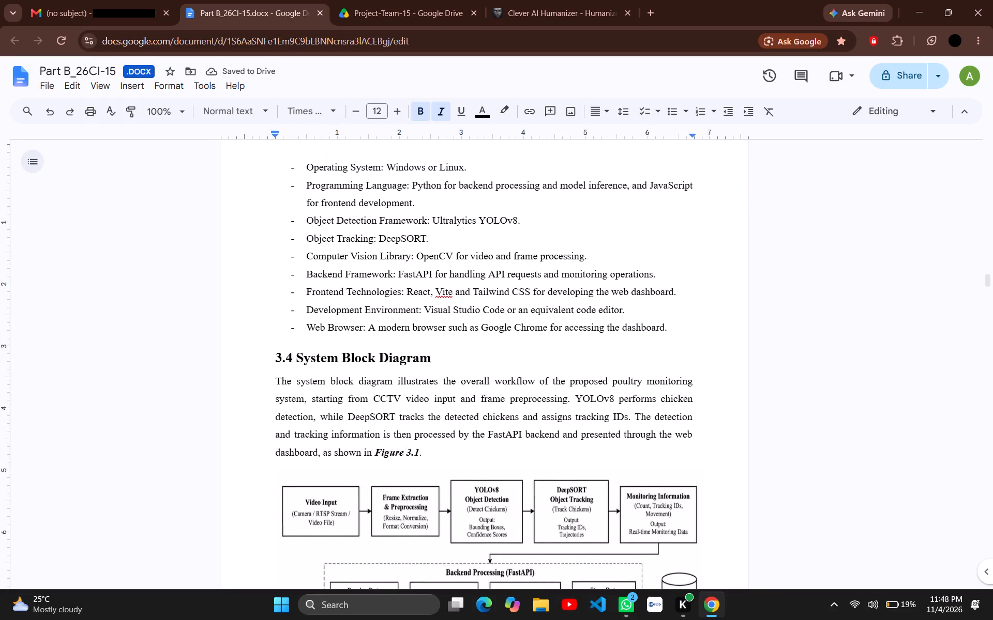
scroll(415, 296, "up", 3)
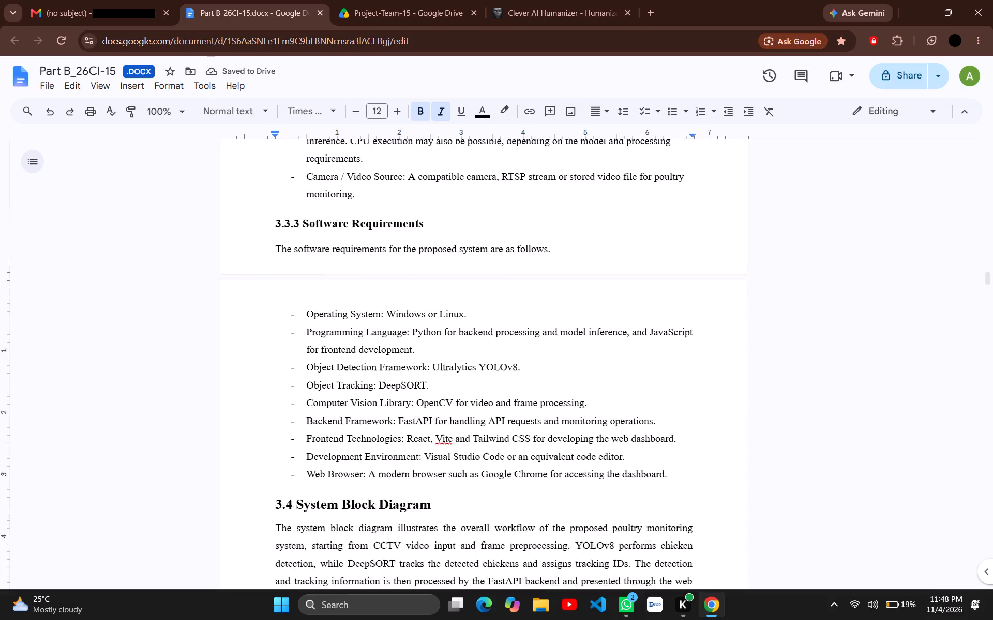
scroll(415, 296, "up", 5)
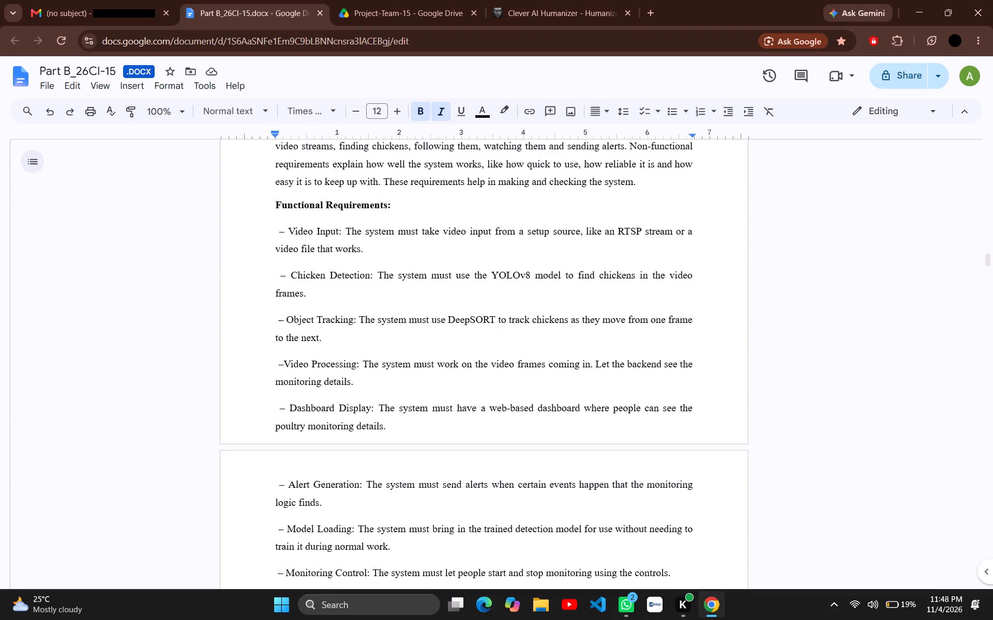
scroll(415, 296, "up", 6)
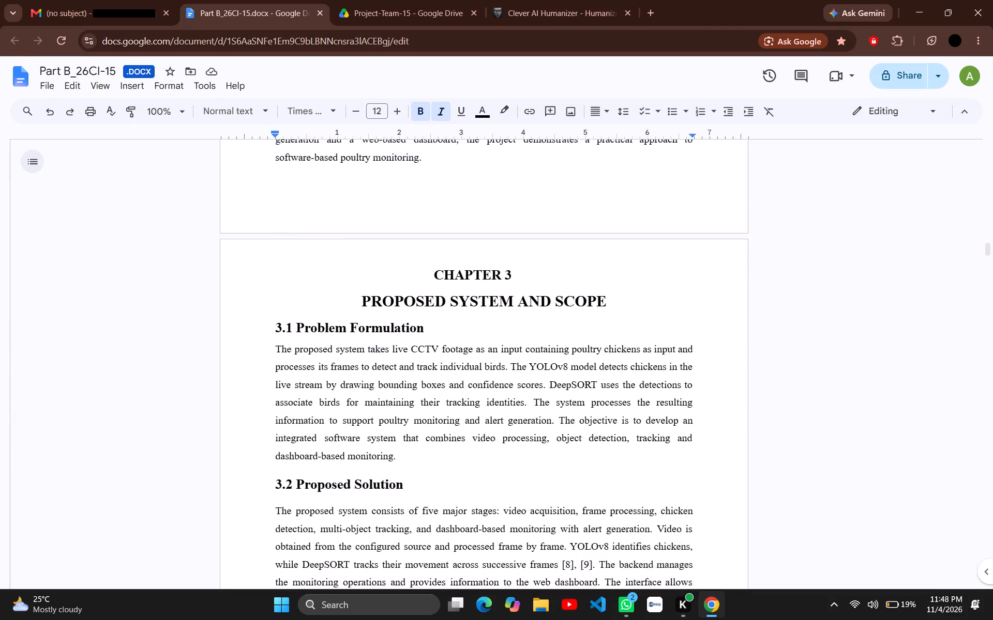
scroll(415, 296, "up", 7)
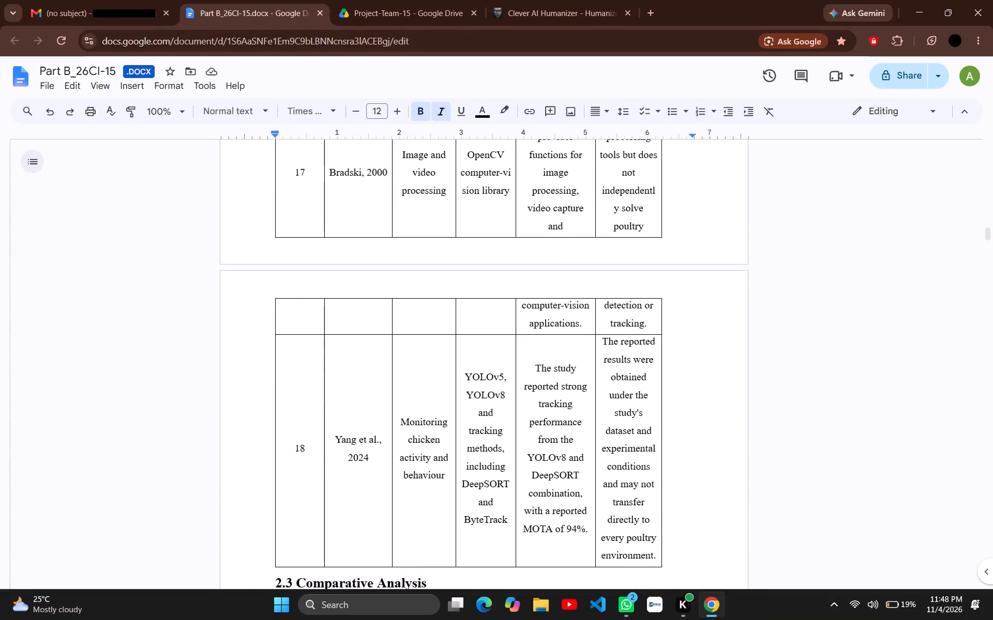
scroll(415, 296, "up", 7)
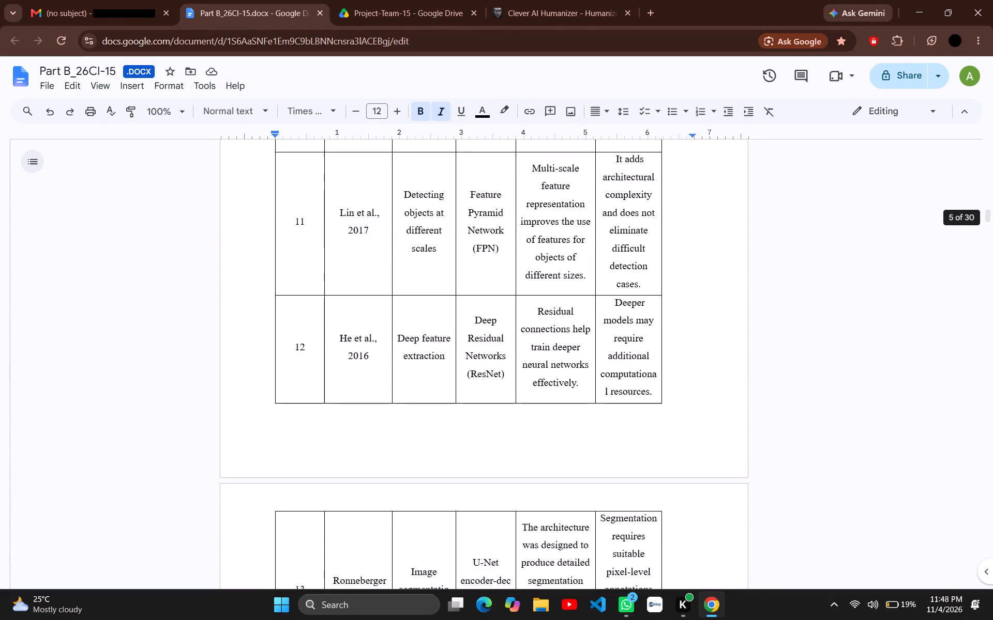
Switch from the grammar report to the similarity report DB_report_Part_B_26CI-15.pdf in the Drive folder and review its summary and matched sources.
left_click(387, 0)
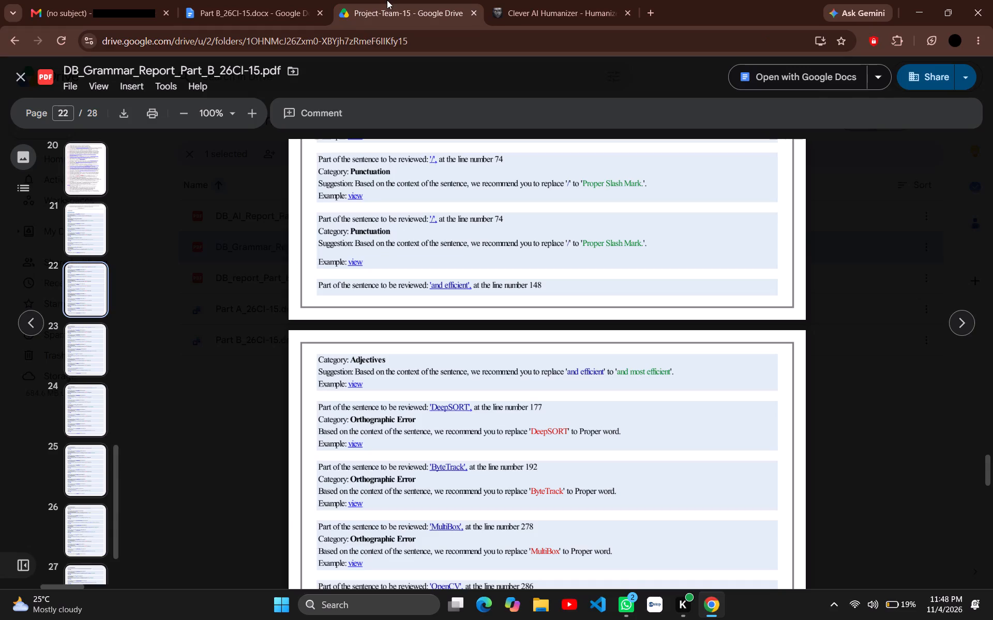
left_click(24, 79)
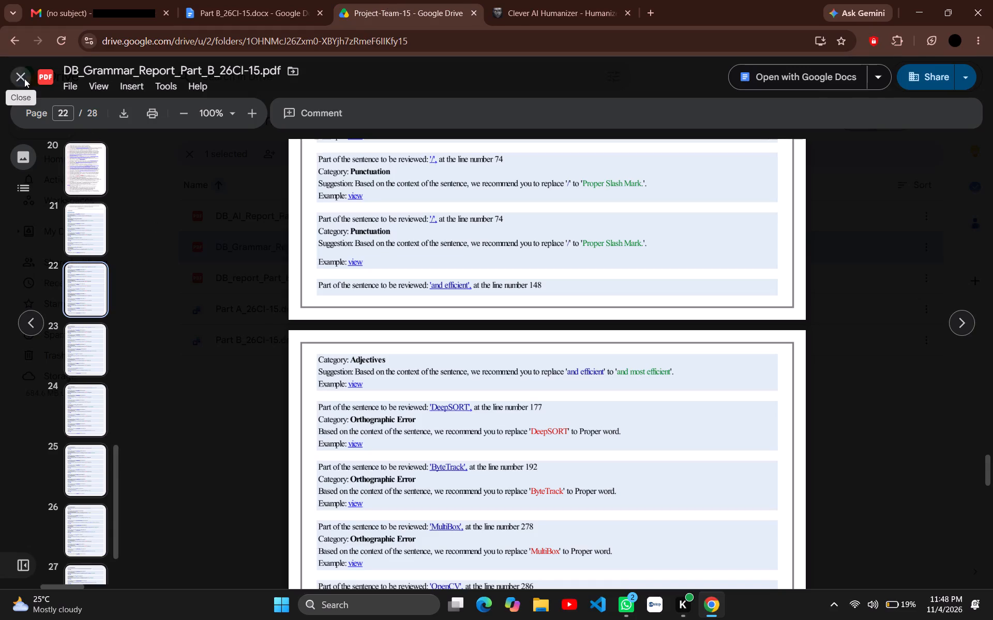
double_click(272, 277)
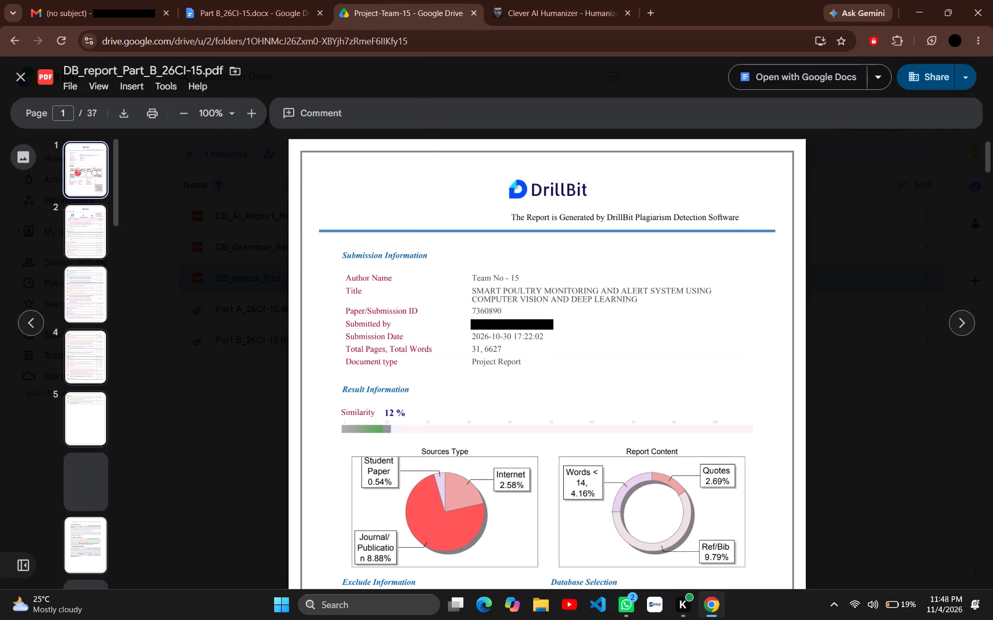
scroll(408, 322, "down", 4)
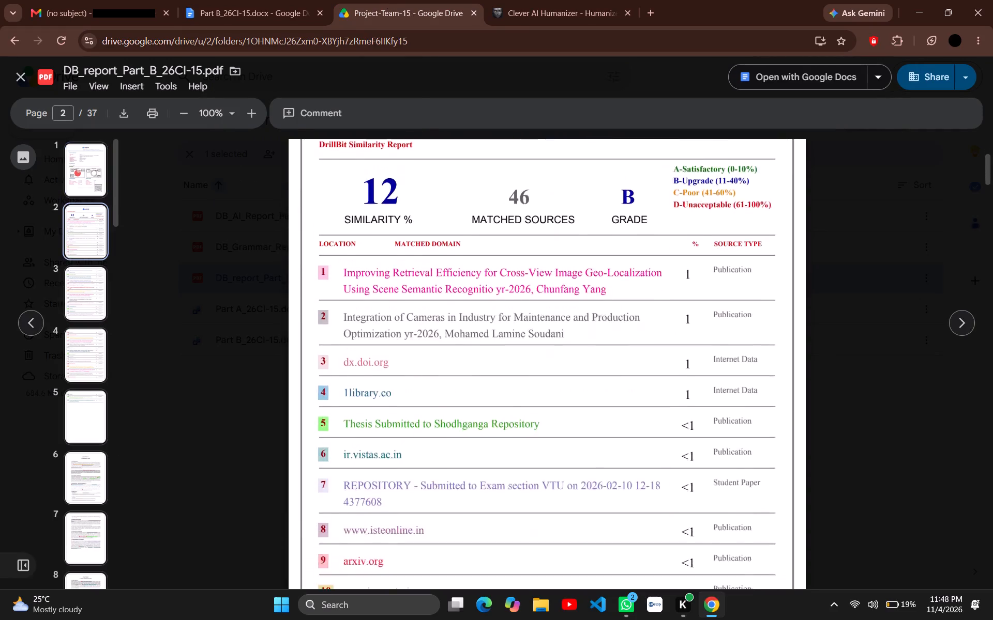
scroll(408, 322, "down", 6)
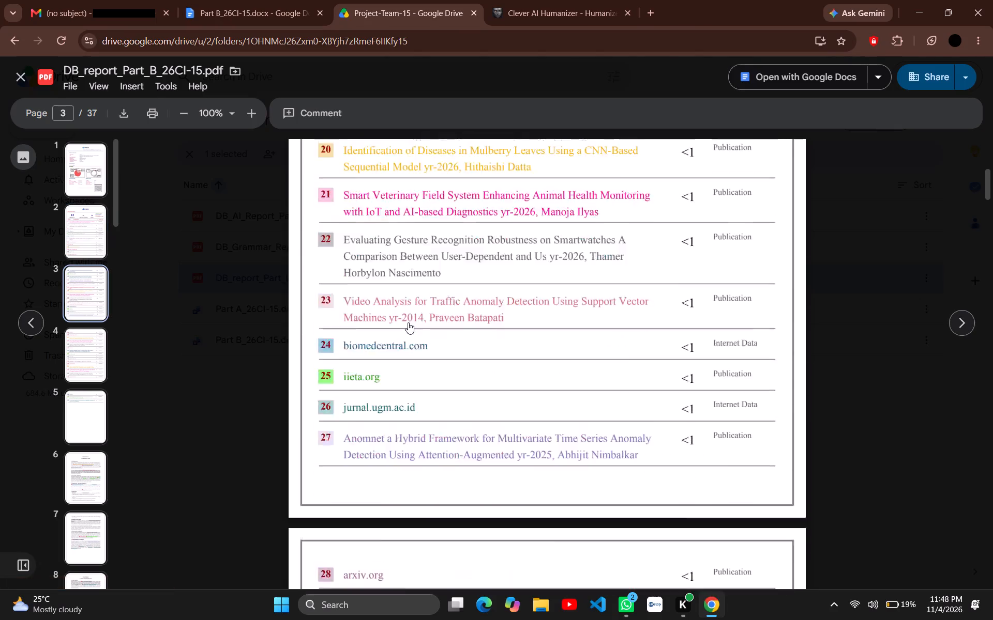
scroll(408, 322, "down", 6)
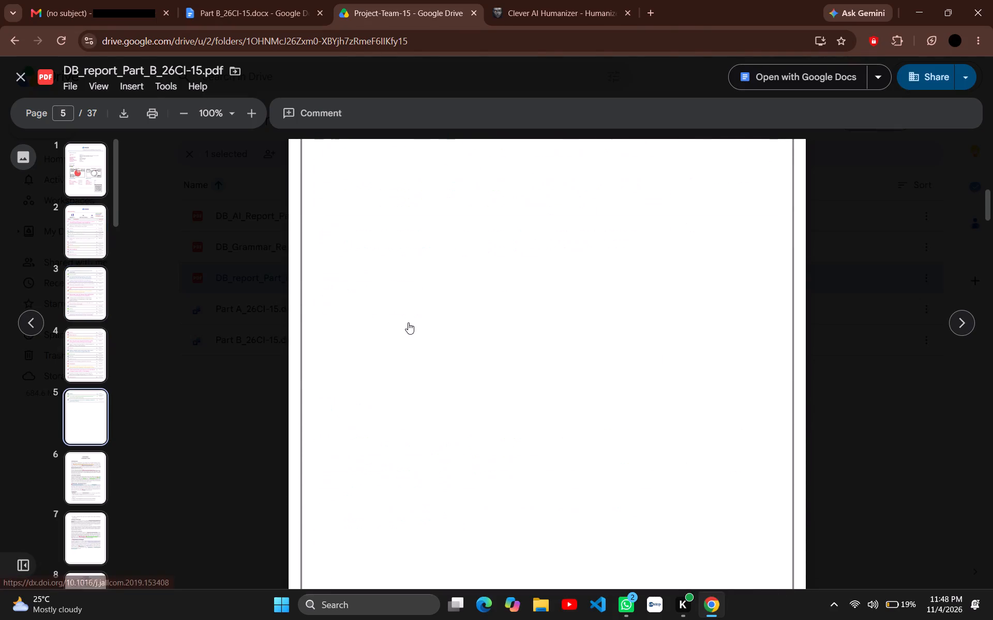
Examine the highlighted matches in Chapters 1 to 3 of the similarity report.
scroll(408, 322, "down", 4)
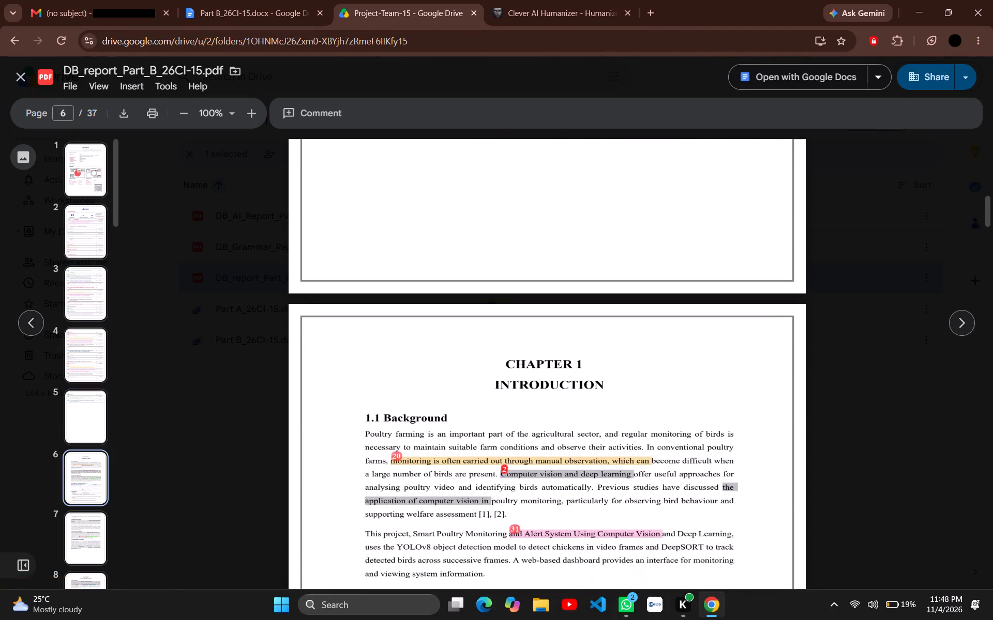
scroll(408, 322, "down", 6)
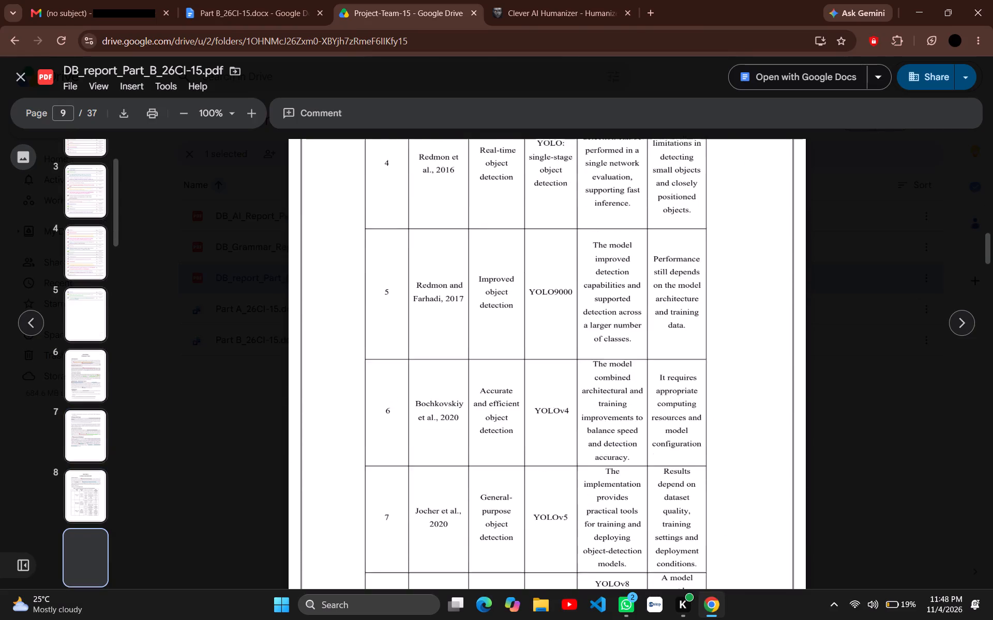
scroll(408, 322, "down", 3)
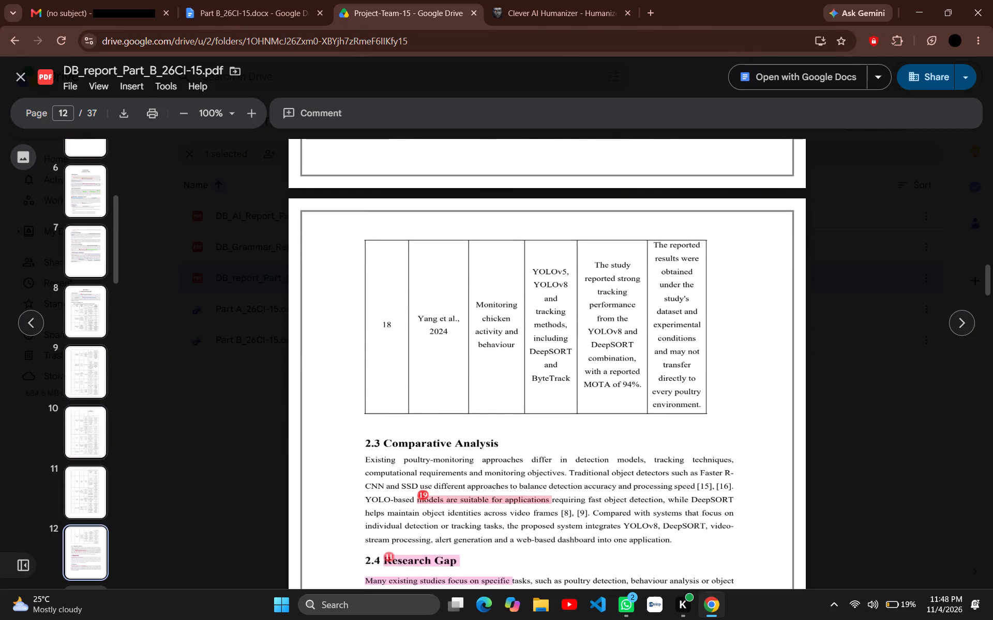
scroll(408, 322, "down", 3)
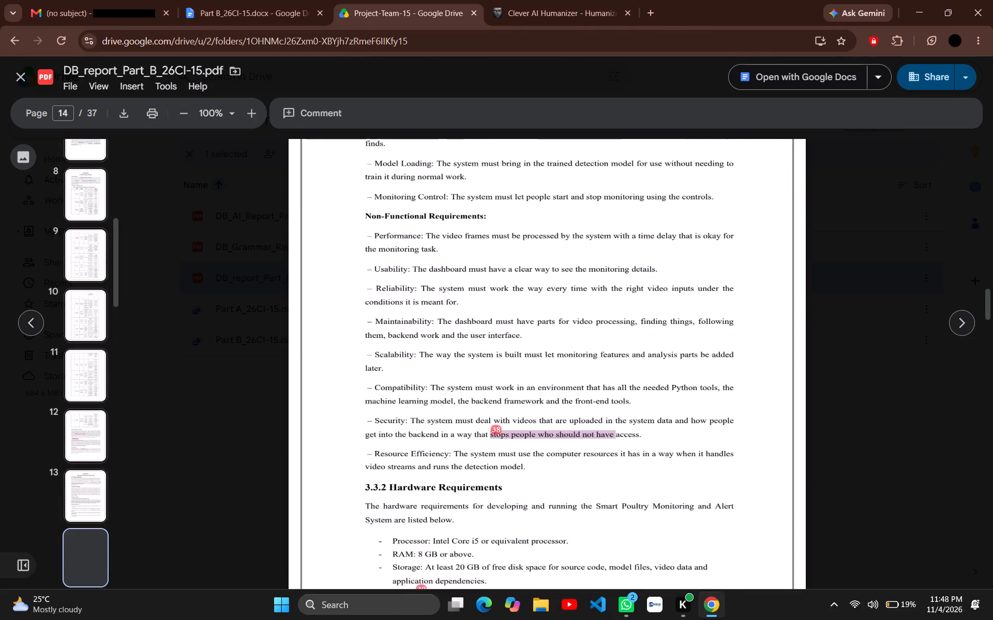
scroll(408, 322, "down", 3)
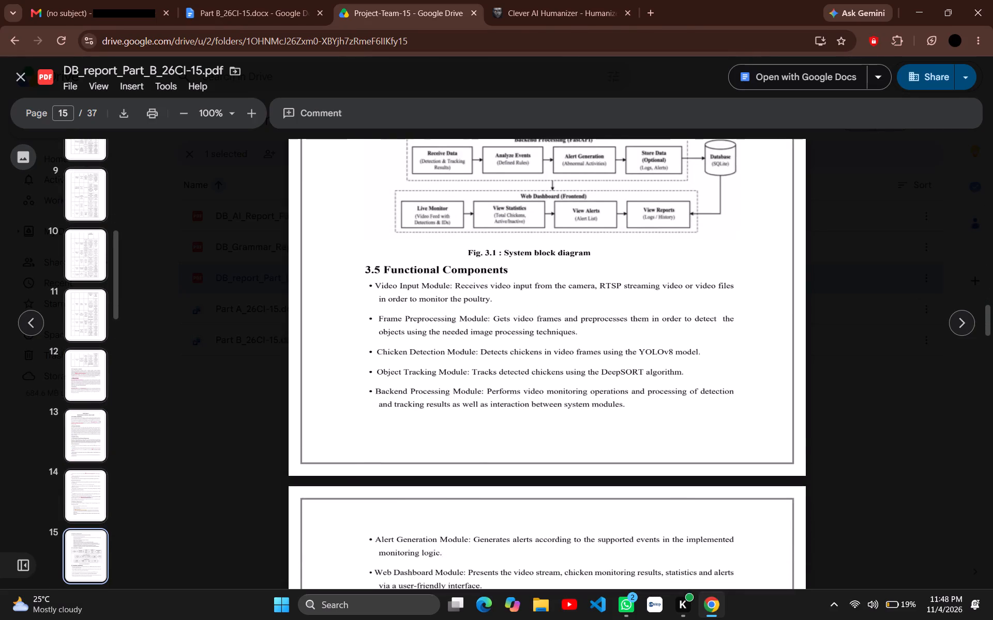
scroll(408, 322, "down", 4)
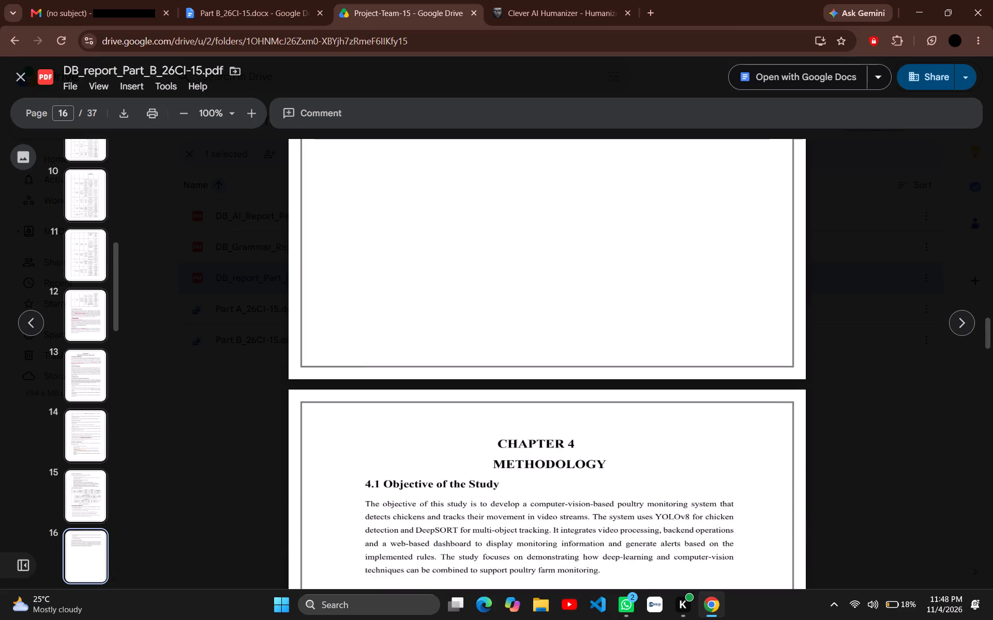
Examine the highlighted matches in Chapters 4 to 8 of the similarity report, from Methodology through Conclusion and Future Scope.
scroll(408, 322, "down", 5)
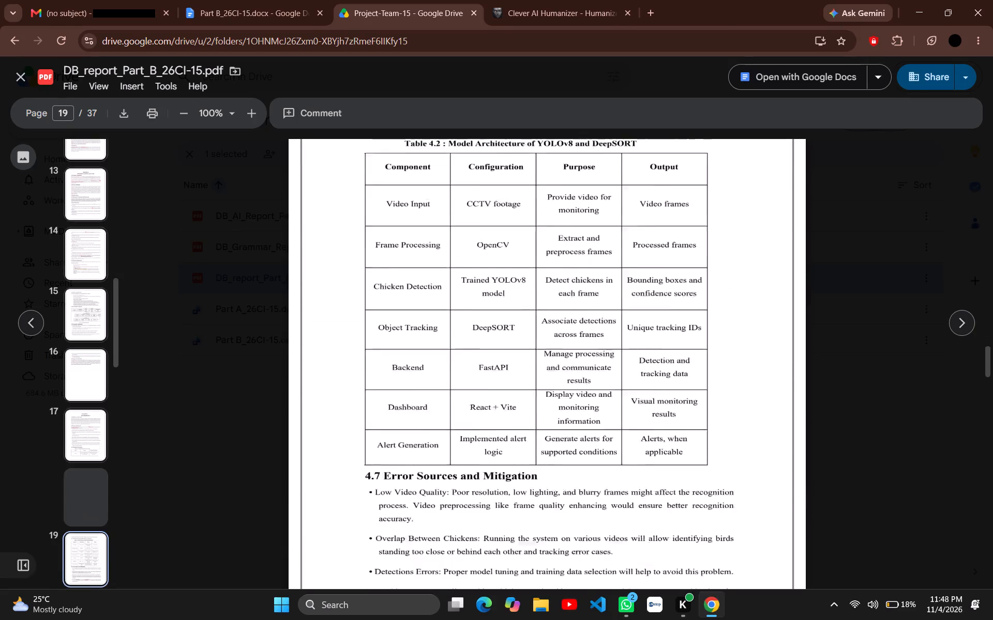
scroll(408, 322, "down", 5)
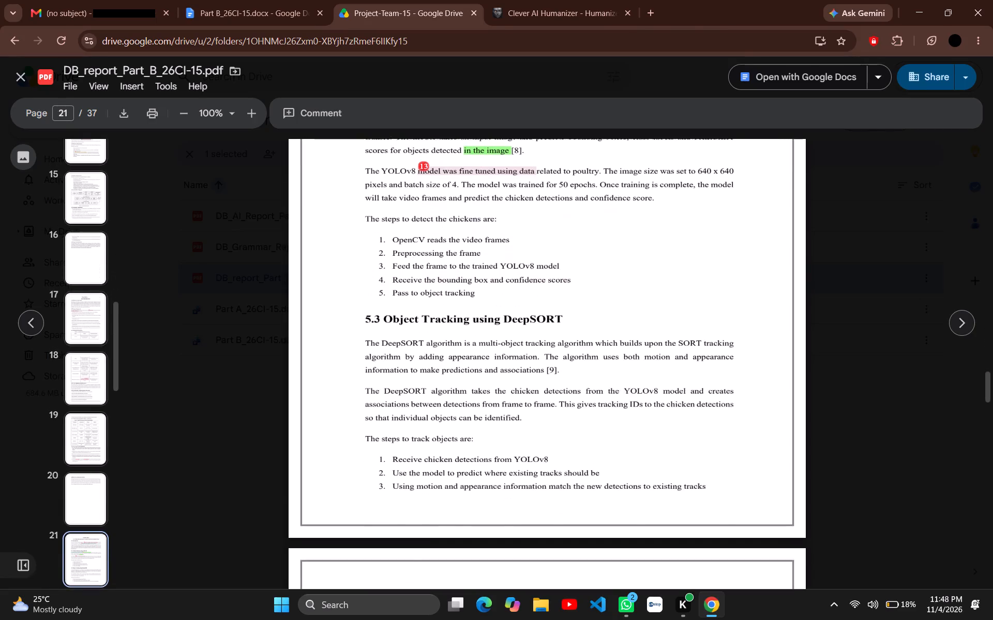
scroll(408, 322, "down", 6)
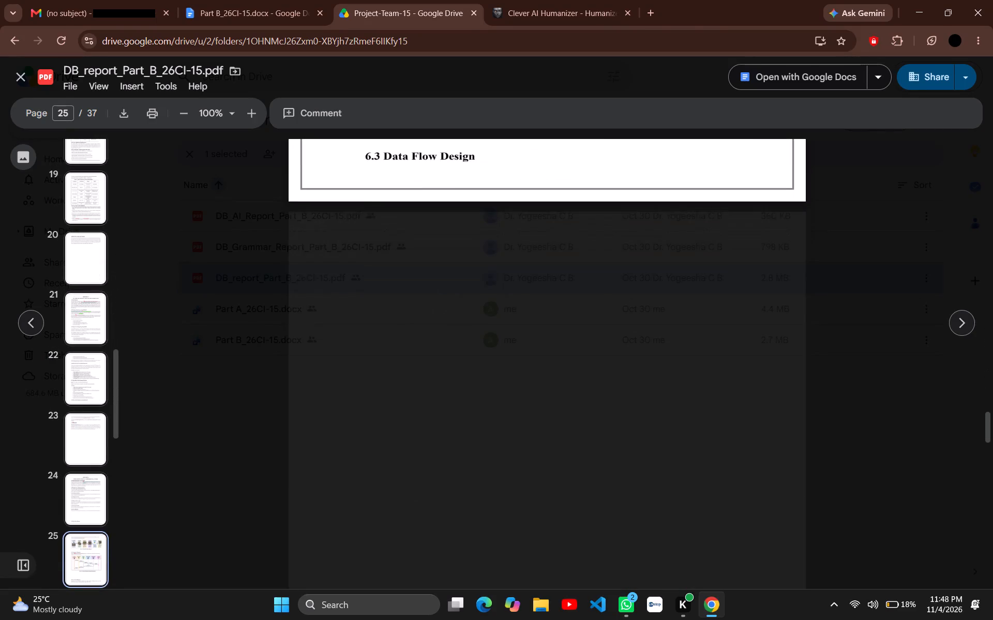
scroll(408, 322, "down", 1)
scroll(408, 322, "right", 1)
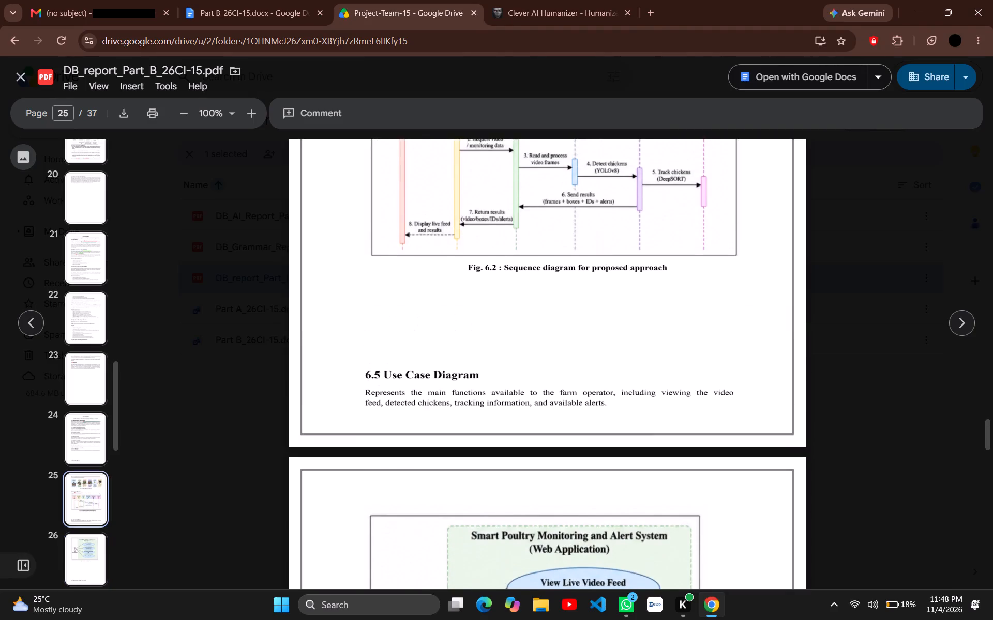
scroll(408, 322, "right", 1)
scroll(408, 322, "down", 5)
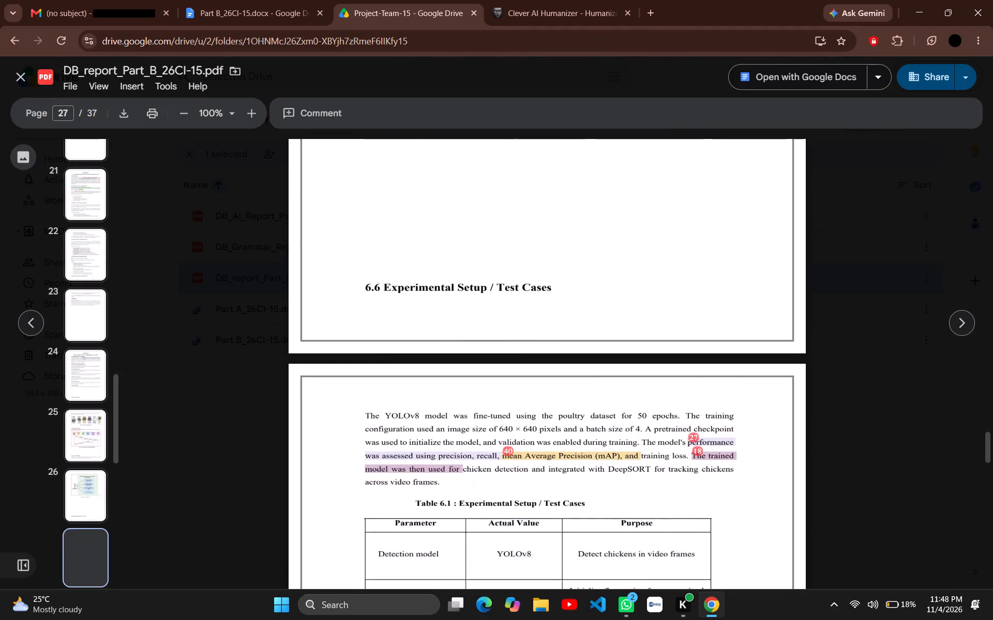
scroll(408, 322, "down", 3)
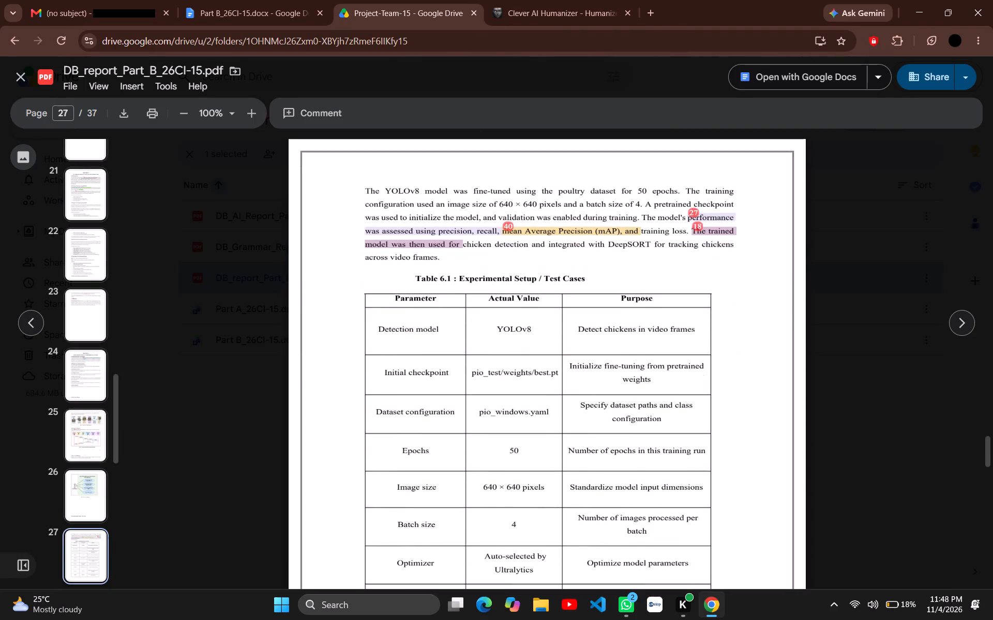
scroll(408, 322, "down", 5)
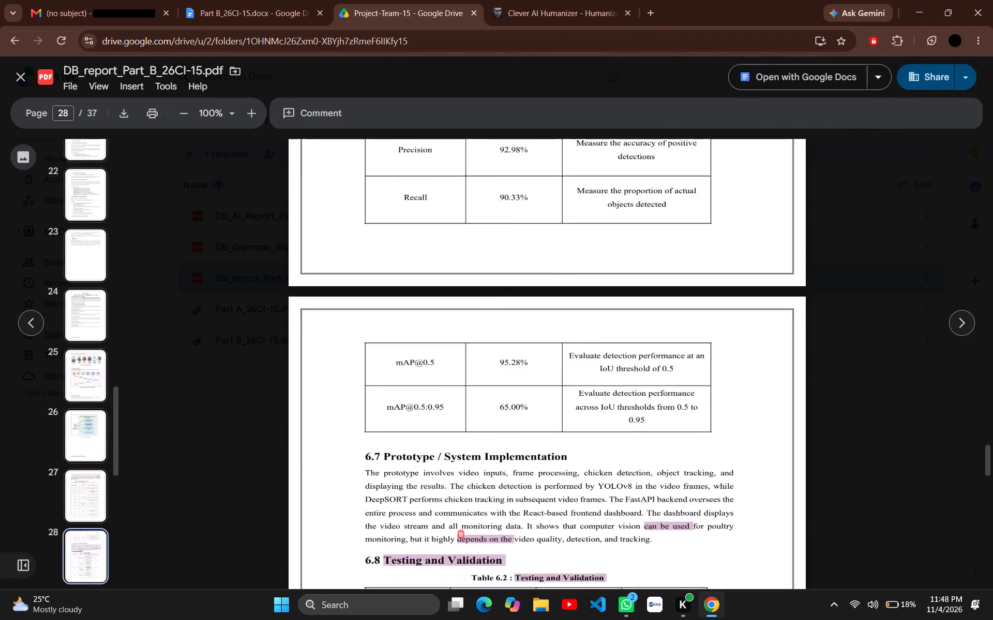
scroll(408, 322, "down", 5)
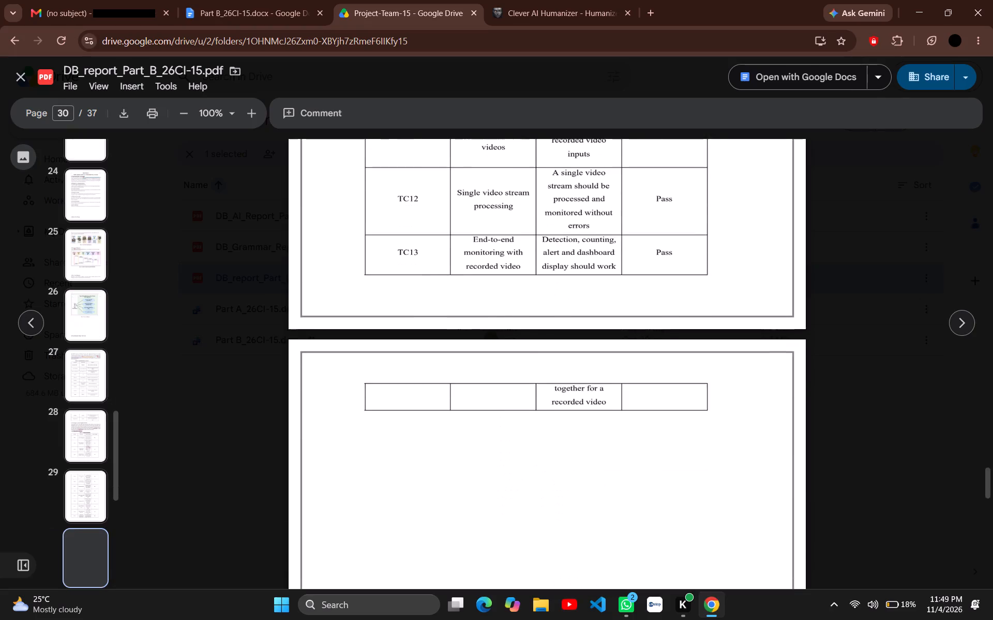
scroll(408, 322, "down", 4)
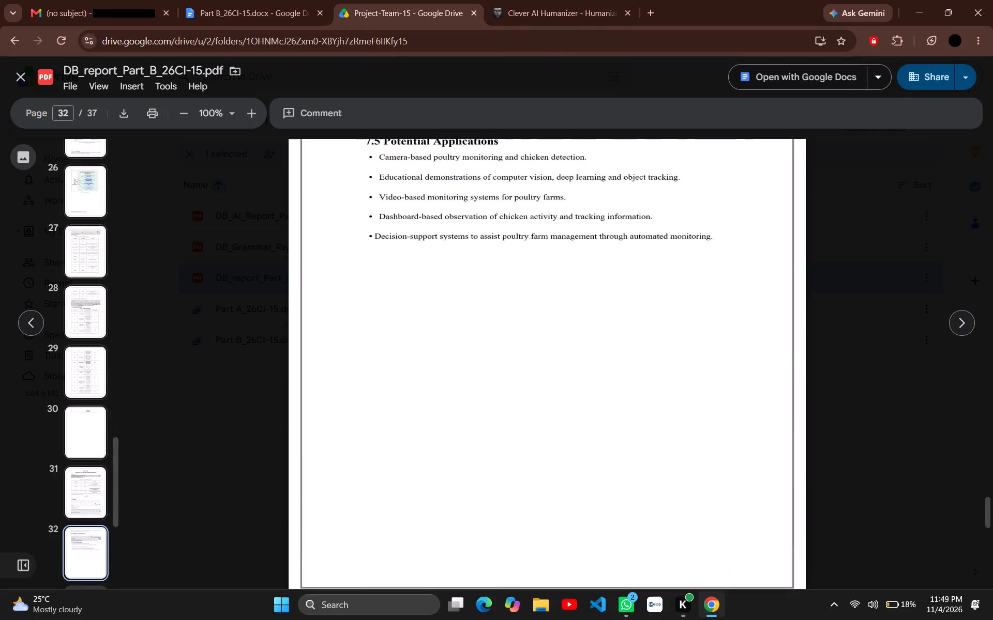
scroll(408, 322, "down", 4)
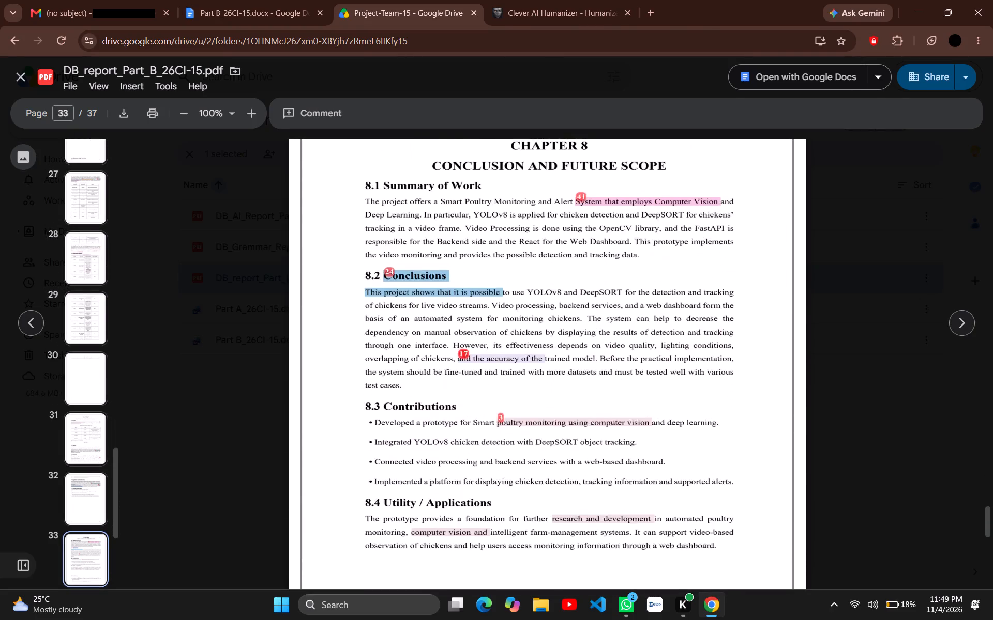
Examine the highlighted matches in the reference list at the end of the similarity report.
scroll(408, 322, "down", 5)
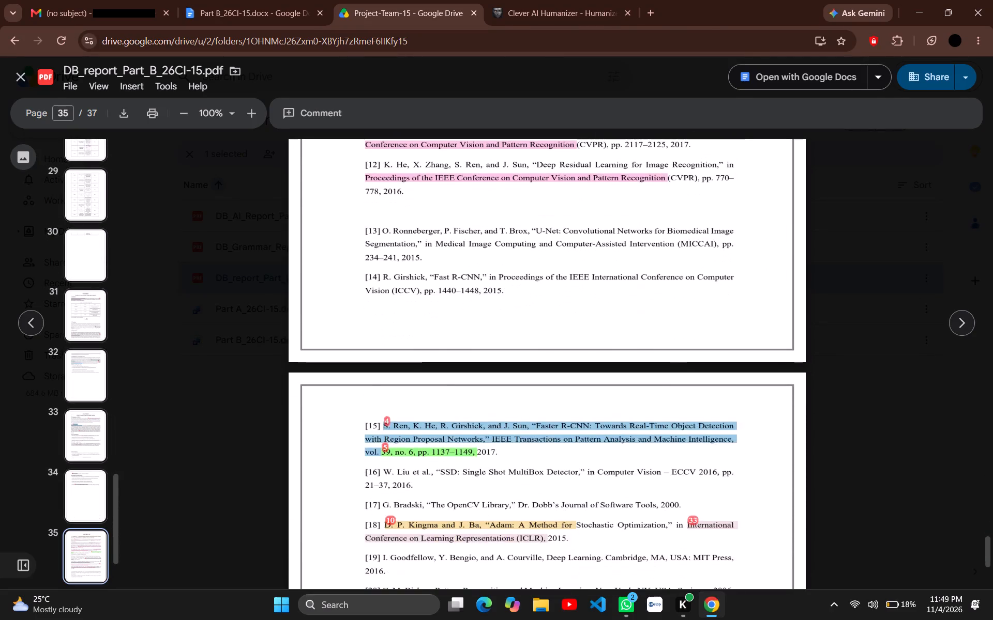
scroll(408, 322, "down", 4)
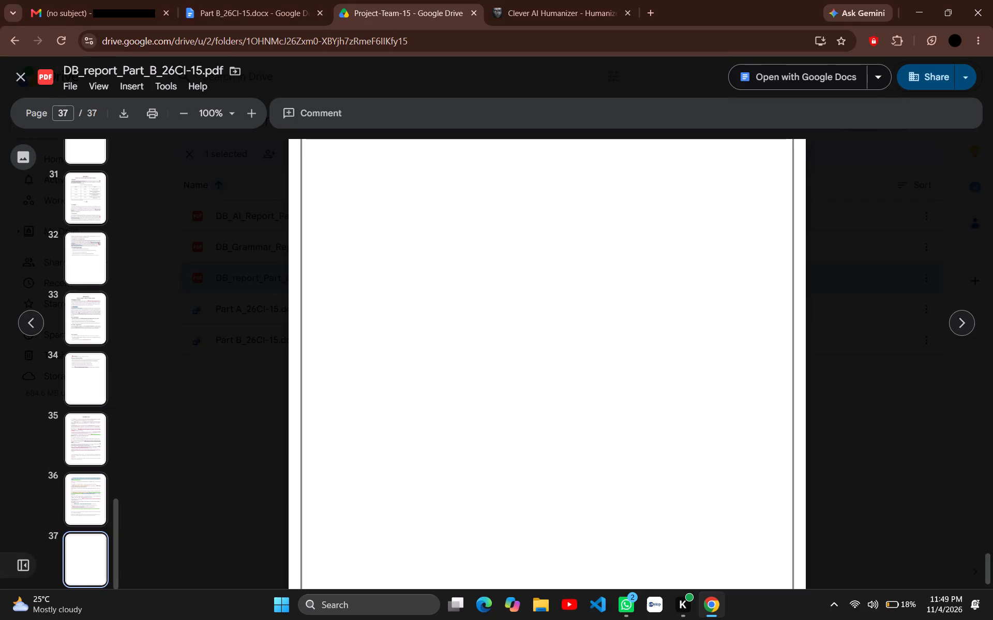
scroll(408, 322, "down", 3)
scroll(408, 322, "up", 4)
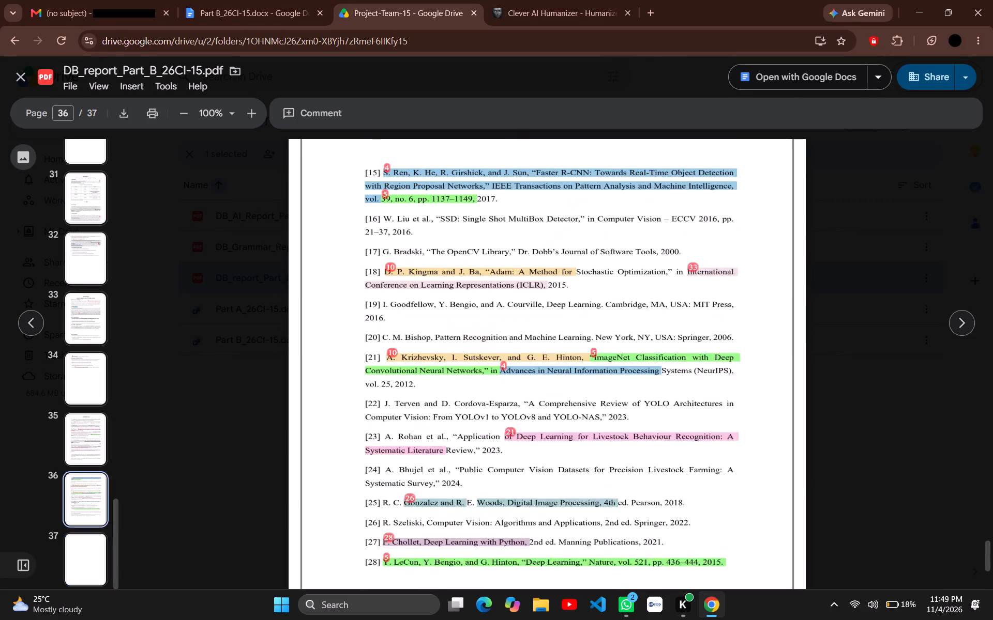
scroll(408, 322, "down", 1)
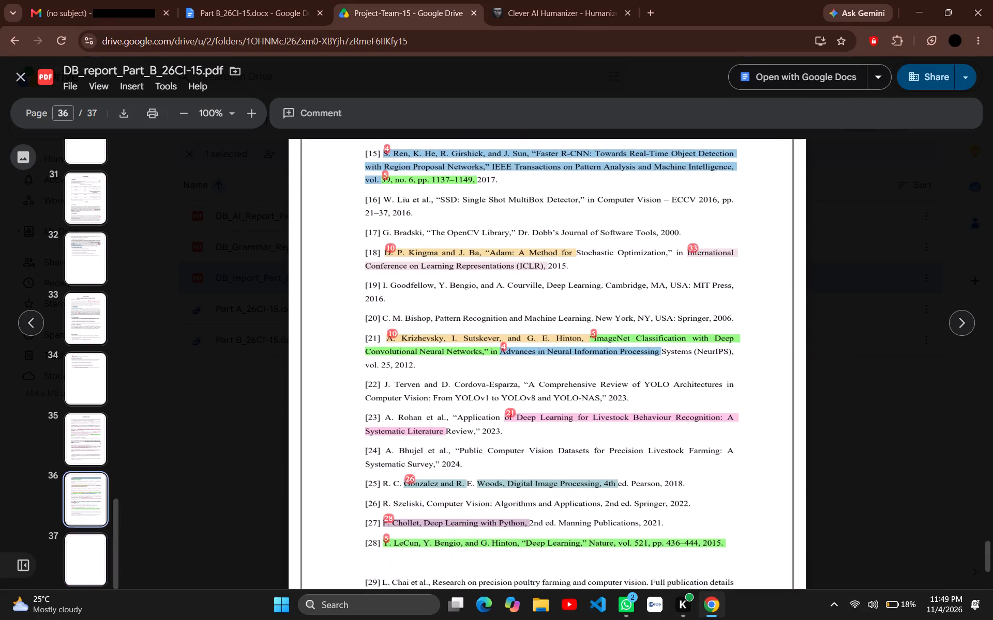
scroll(408, 322, "down", 1)
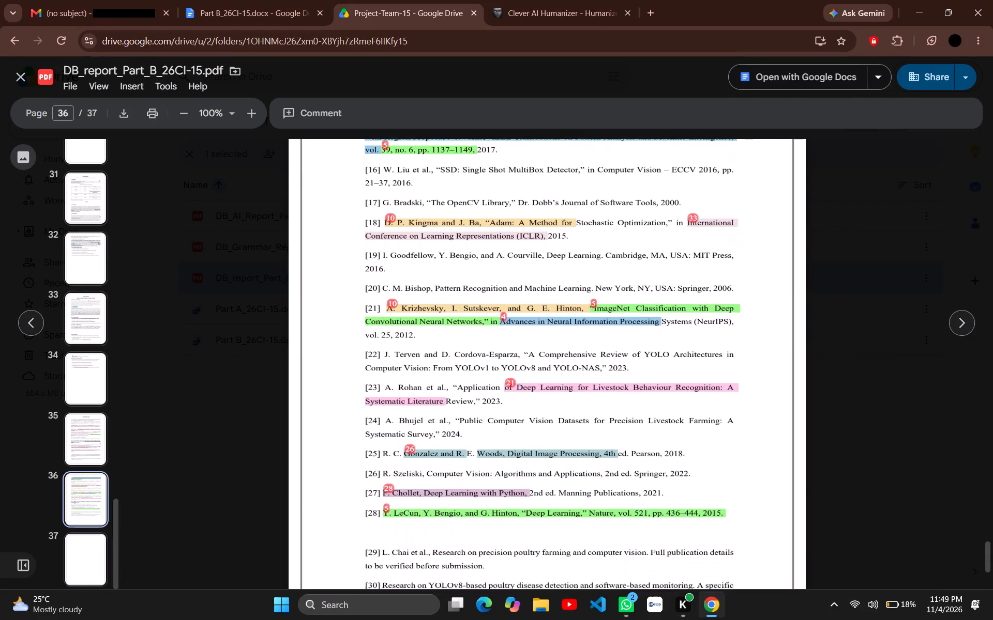
scroll(408, 322, "down", 1)
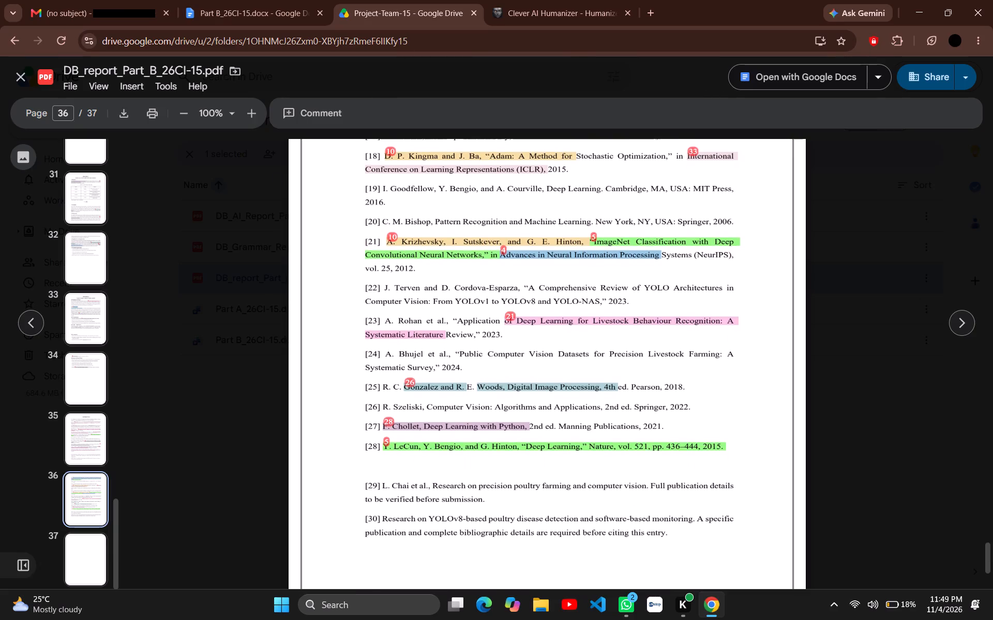
In the Part B_26CI-15 document, delete references [27] and [28] at the end of the reference list, checking them against the similarity report.
left_click(240, 0)
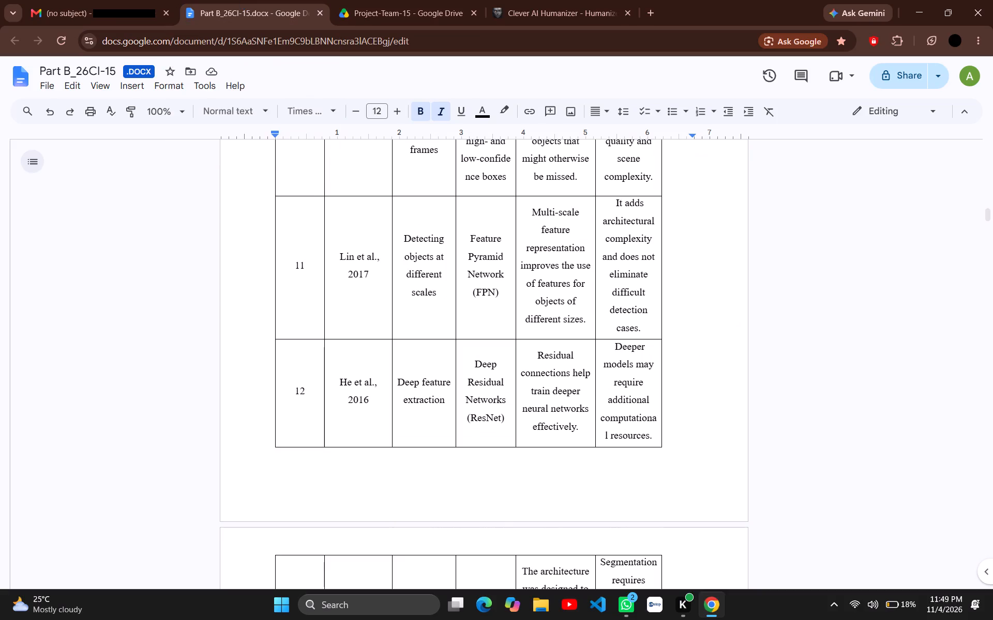
scroll(374, 330, "down", 18)
scroll(374, 330, "down", 8)
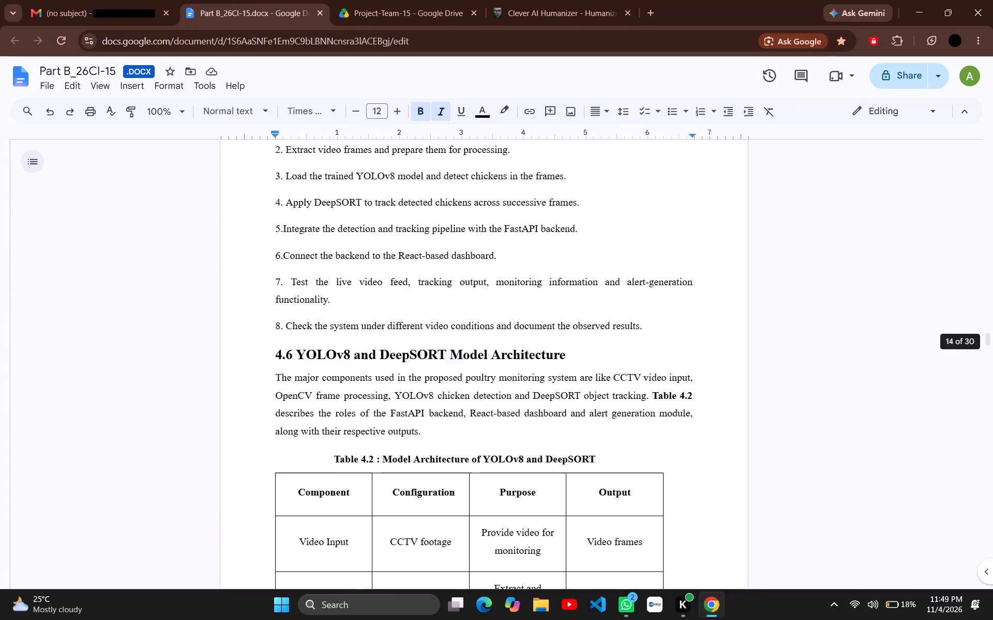
scroll(374, 330, "down", 11)
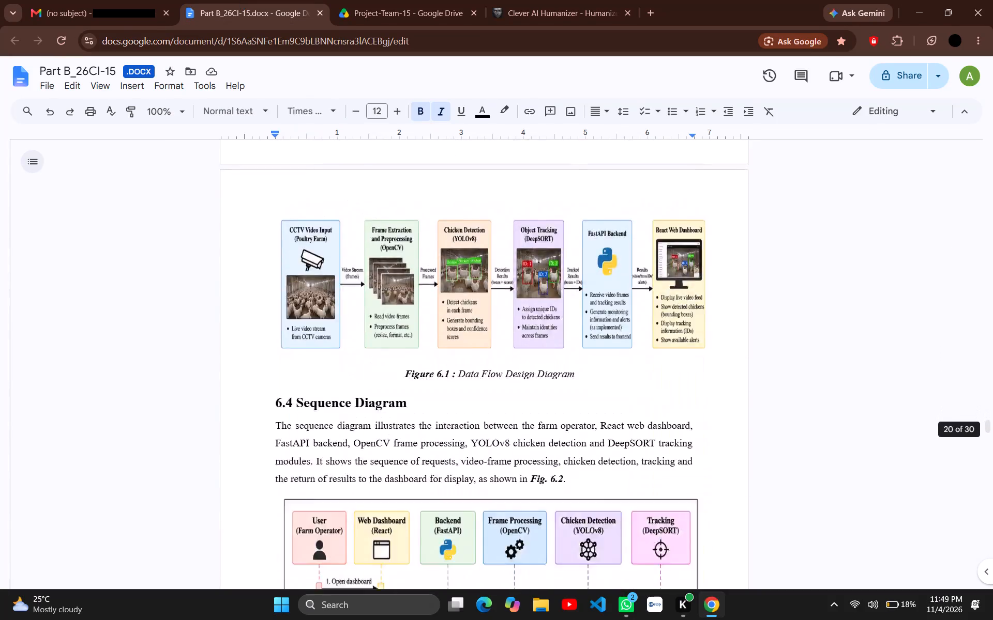
scroll(374, 330, "down", 19)
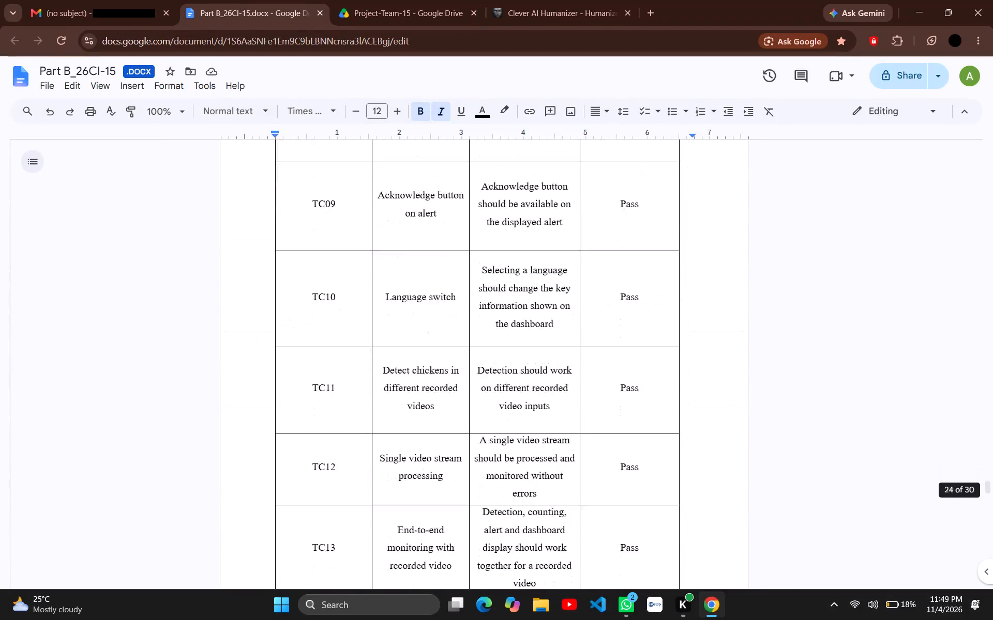
scroll(374, 330, "down", 16)
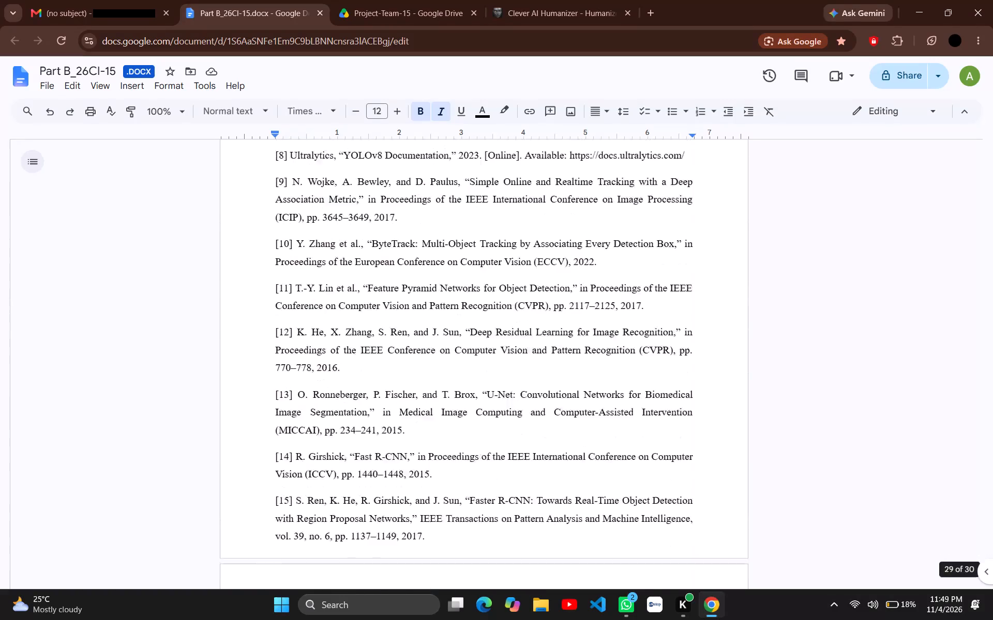
scroll(374, 330, "down", 10)
scroll(374, 330, "up", 2)
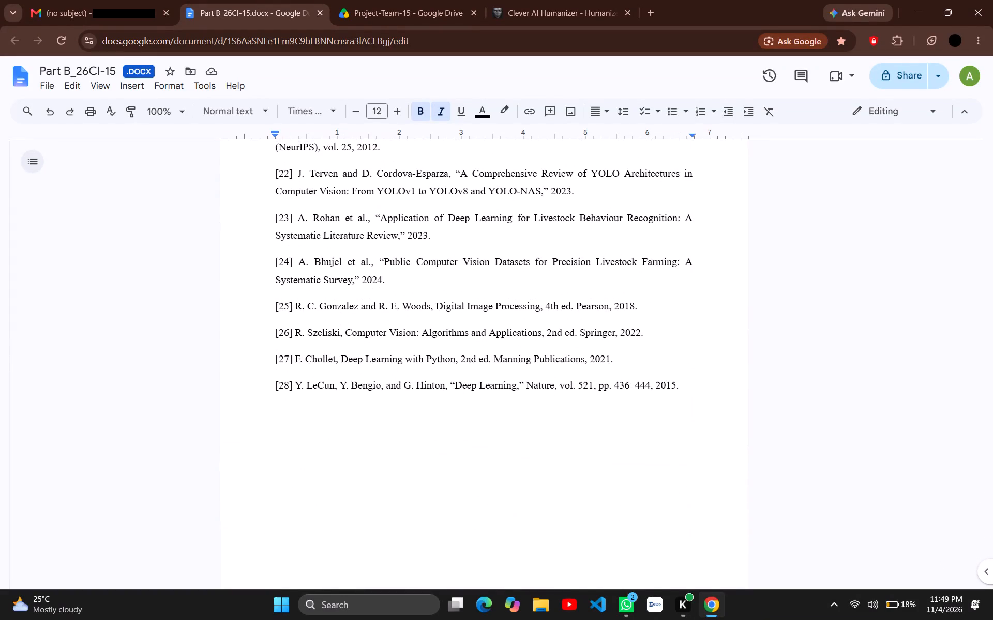
left_click(416, 0)
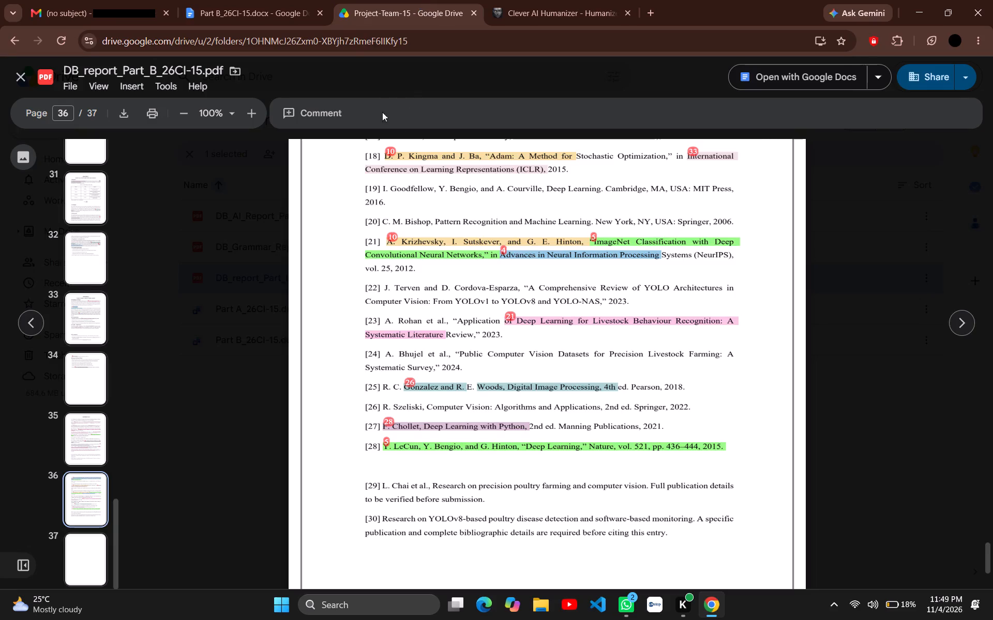
left_click(248, 0)
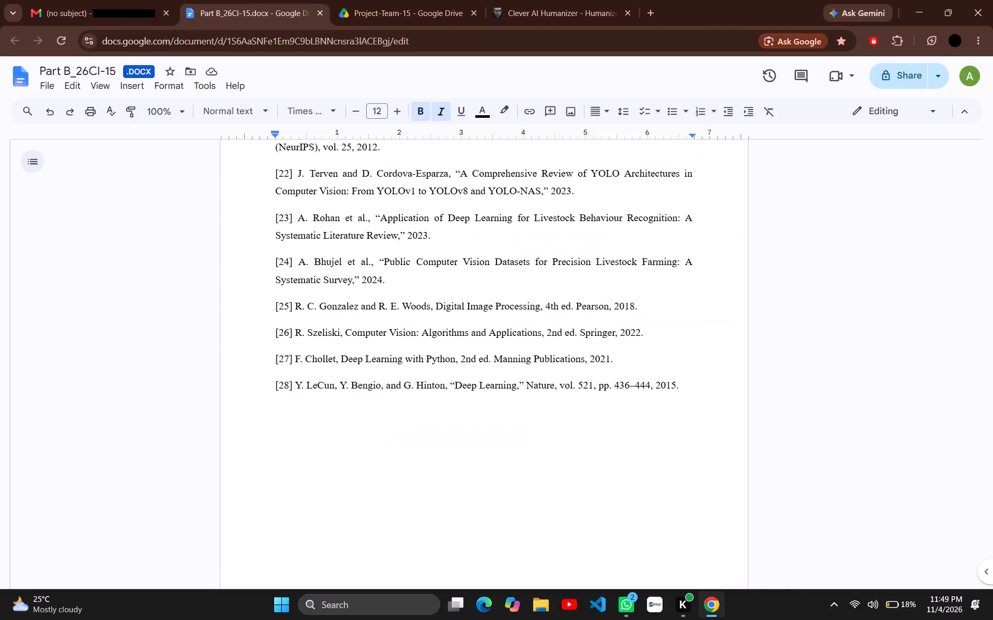
left_click_drag(273, 355, 347, 362)
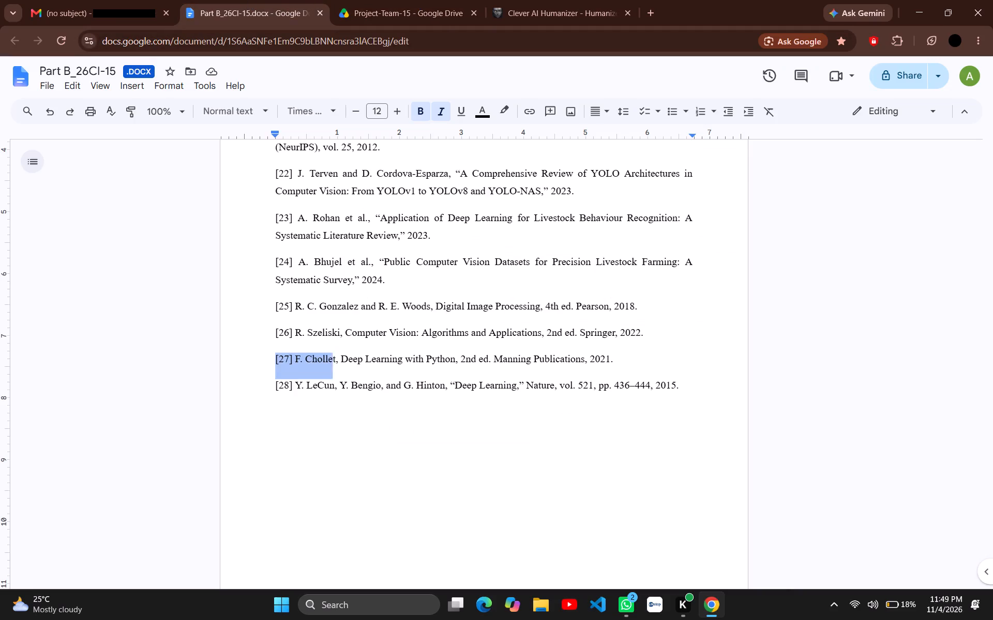
left_click_drag(347, 362, 685, 400)
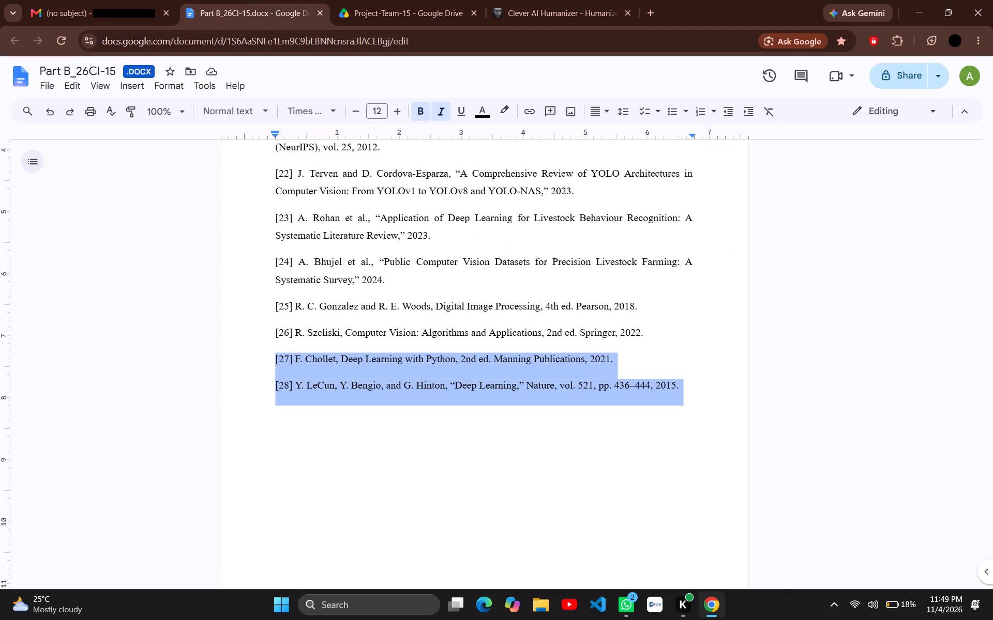
left_click_drag(685, 400, 695, 422)
key("BackSpace")
key("BackSpace")
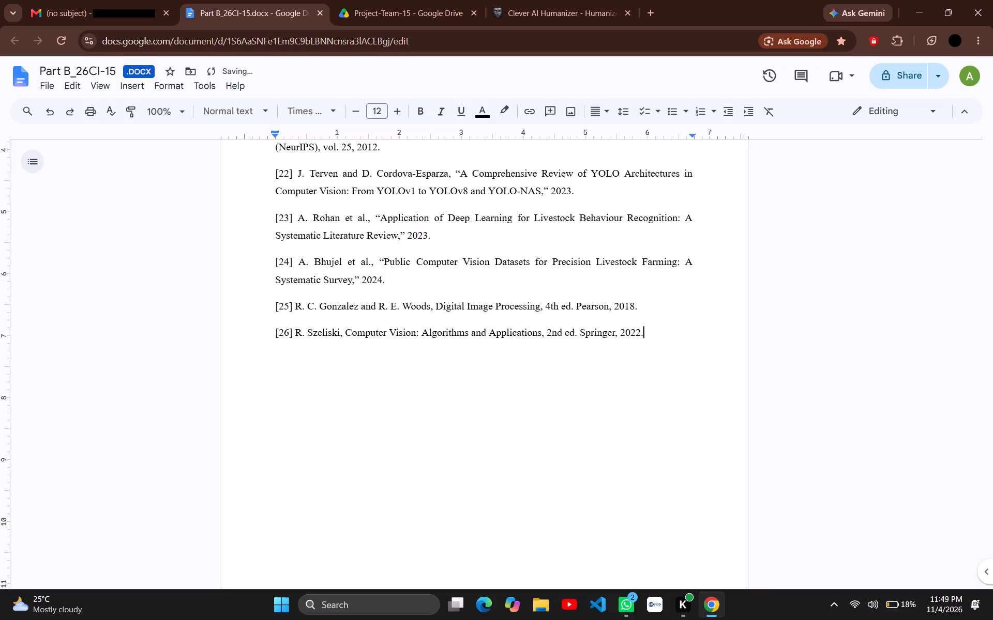
Delete reference [25], Digital Image Processing, from the document's reference list, checking it against the similarity report.
left_click(416, 0)
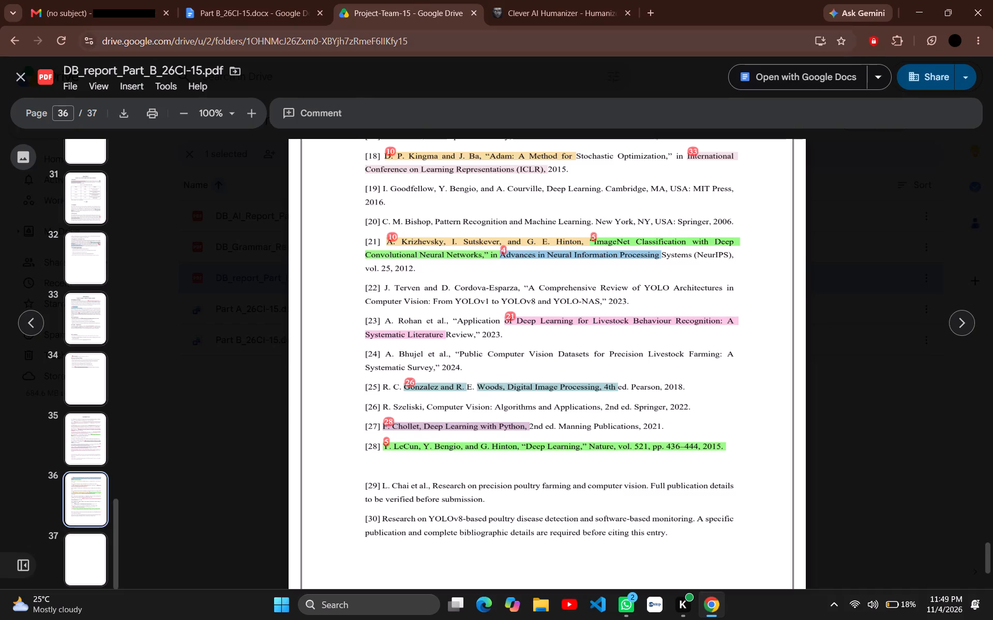
left_click(287, 0)
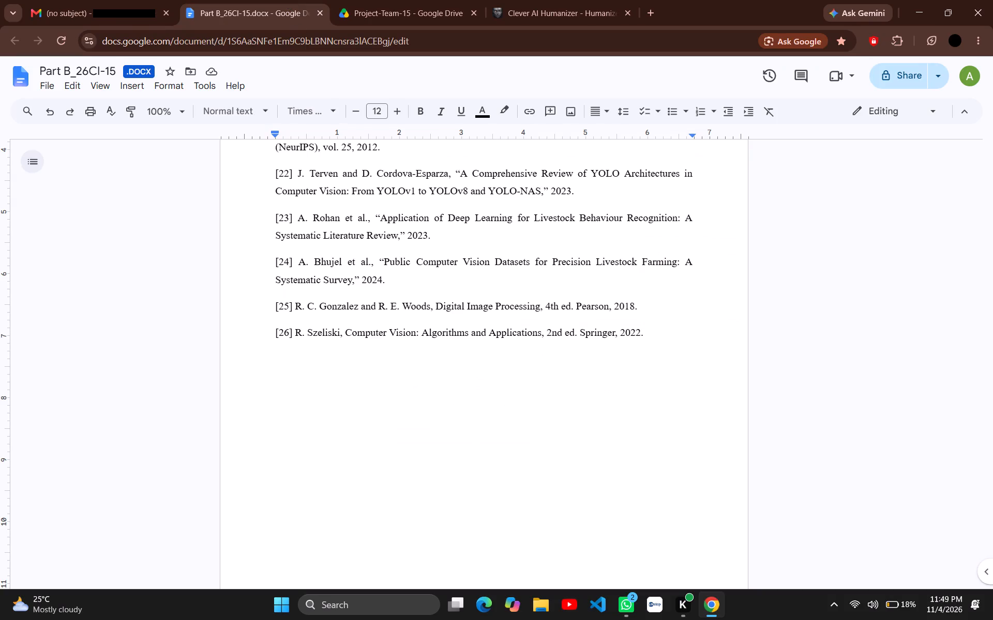
left_click_drag(273, 301, 580, 297)
left_click_drag(580, 297, 705, 304)
key("BackSpace")
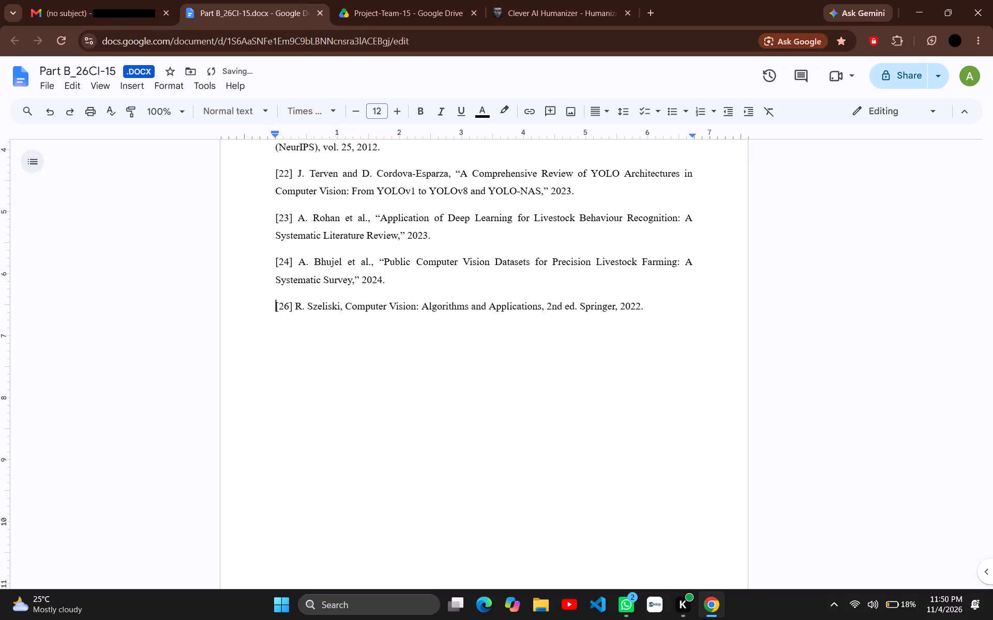
Check the similarity report for further flagged references and delete reference [21], ImageNet Classification, from the document.
left_click(443, 0)
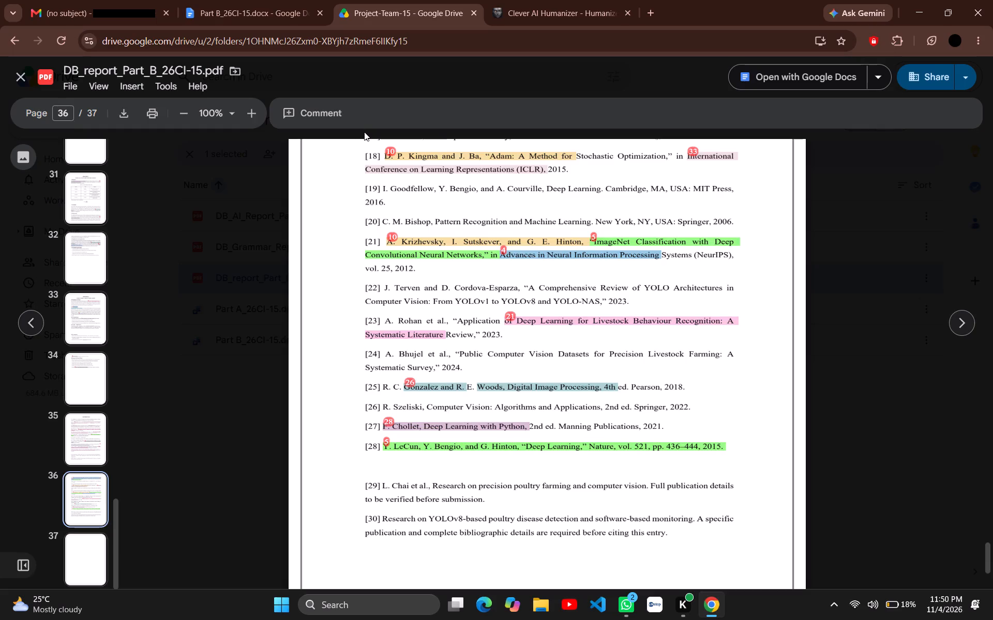
left_click(250, 0)
scroll(334, 226, "up", 1)
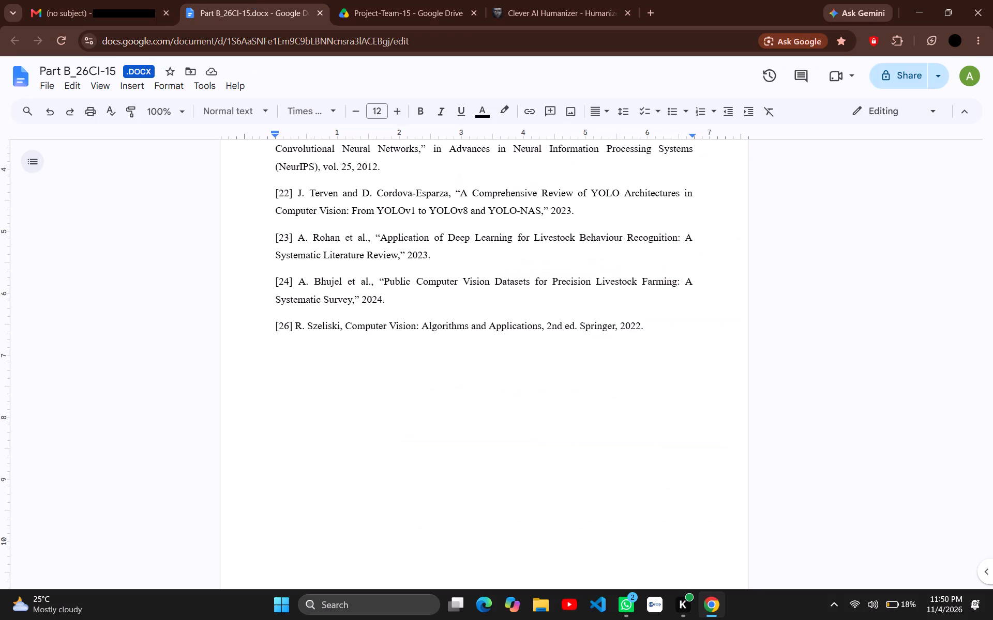
scroll(334, 226, "up", 2)
left_click(347, 0)
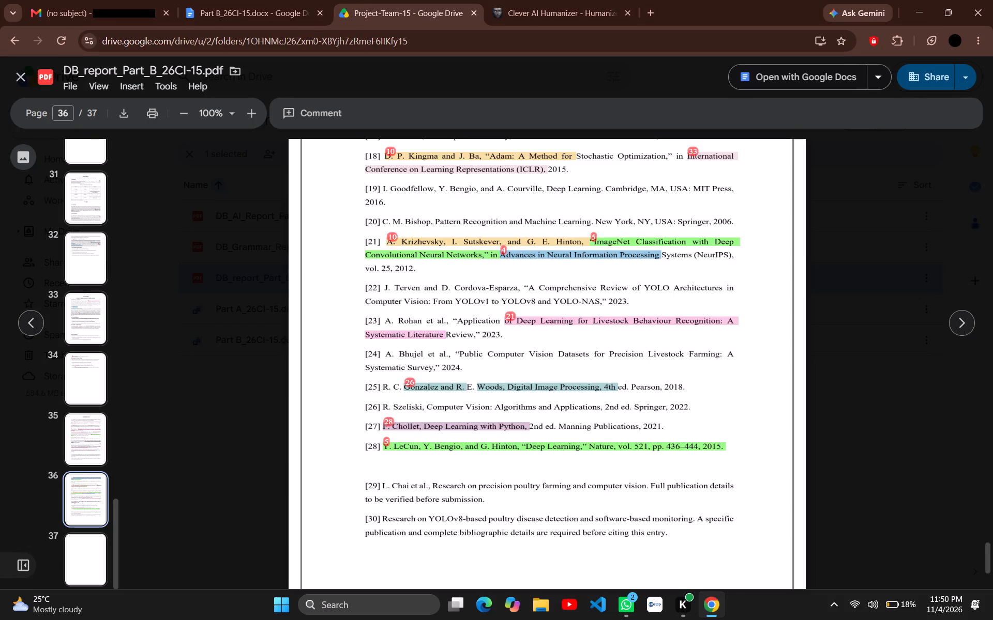
scroll(490, 327, "up", 2)
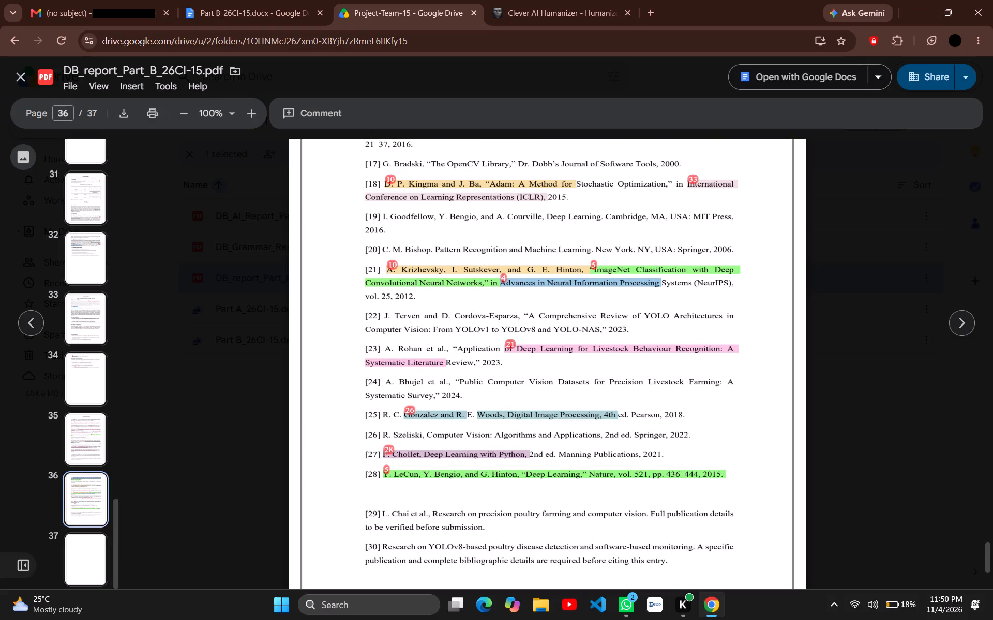
left_click(257, 0)
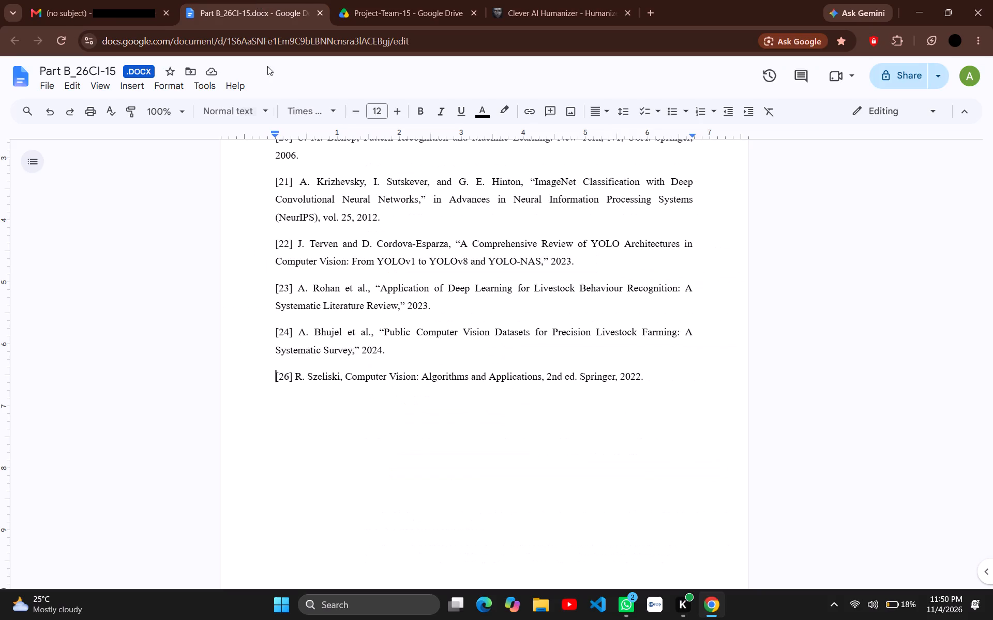
left_click_drag(275, 179, 361, 213)
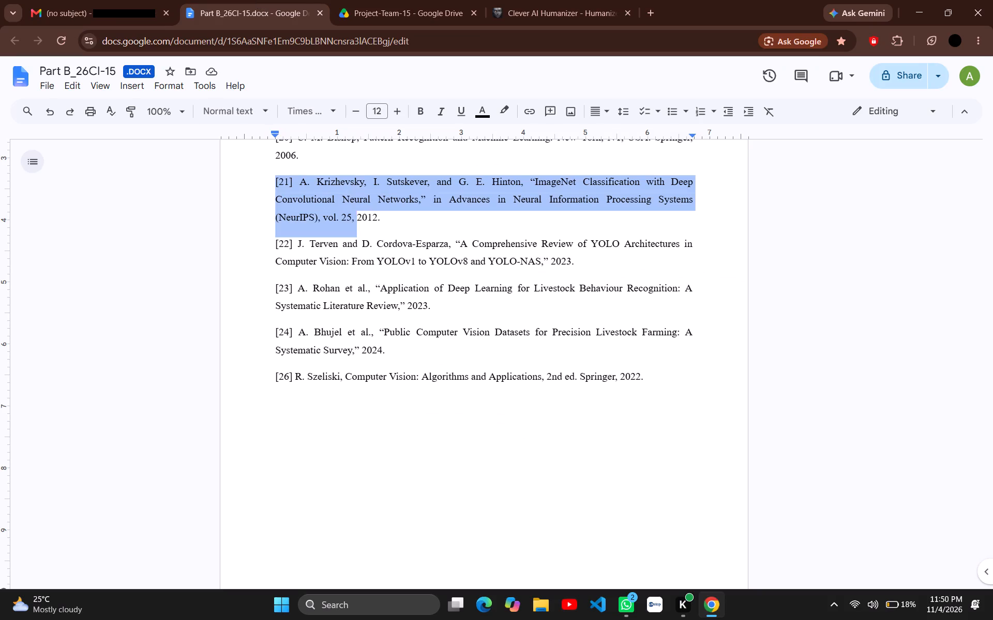
left_click_drag(361, 213, 390, 218)
key("BackSpace")
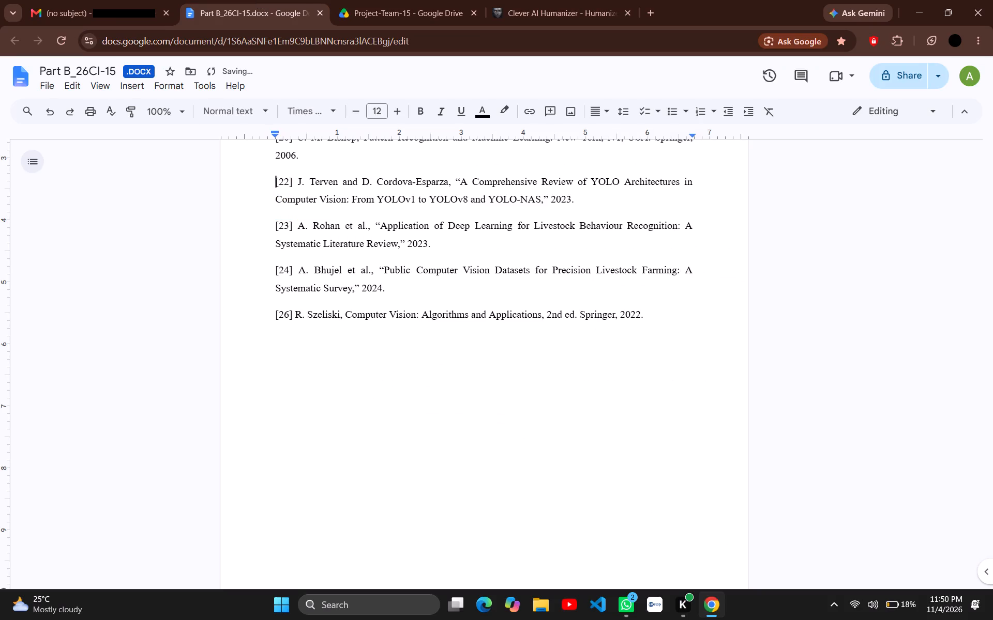
Delete reference [18], "Adam: A Method for Stochastic Optimization", from the document, checking it against the similarity report.
scroll(390, 218, "up", 2)
left_click(402, 0)
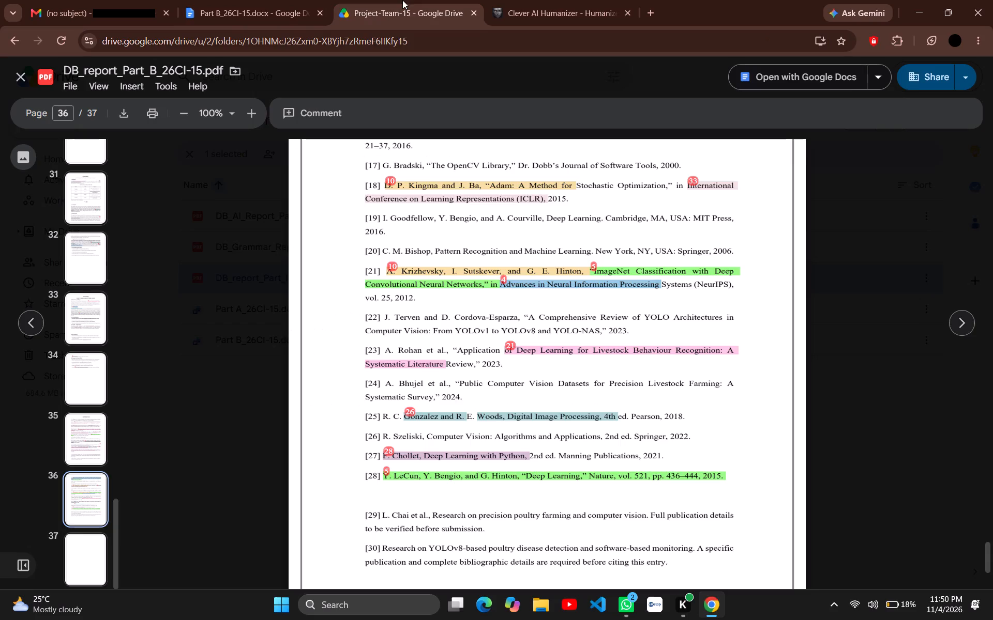
scroll(462, 286, "up", 1)
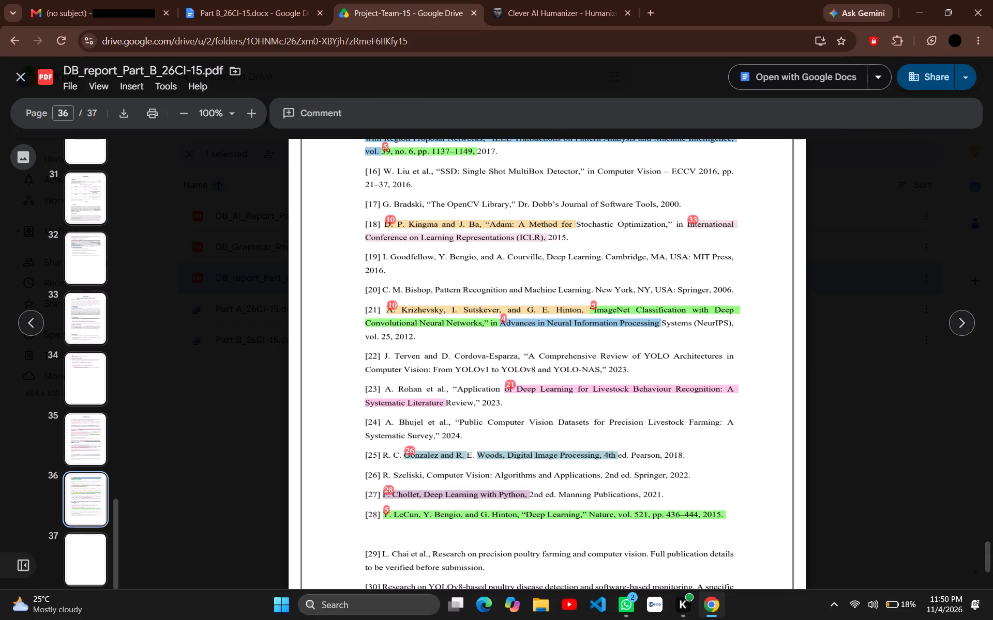
left_click(267, 0)
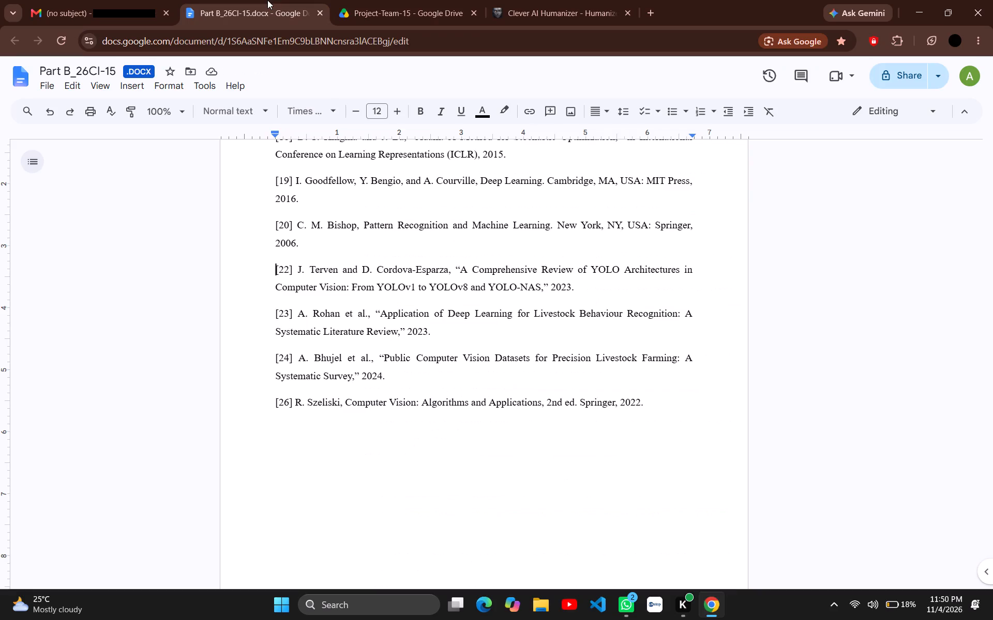
scroll(296, 215, "up", 1)
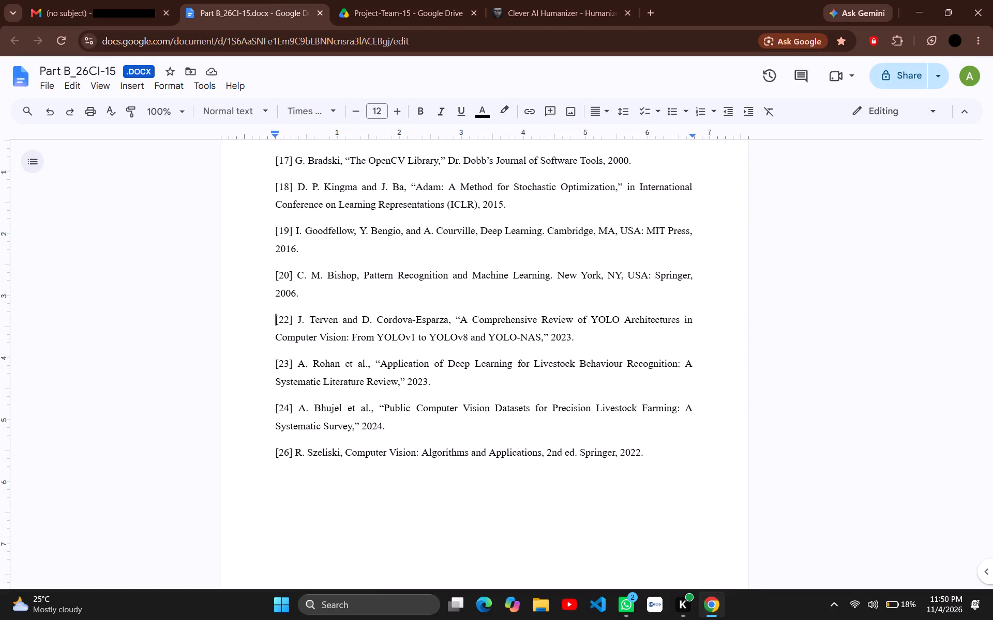
left_click_drag(274, 184, 458, 204)
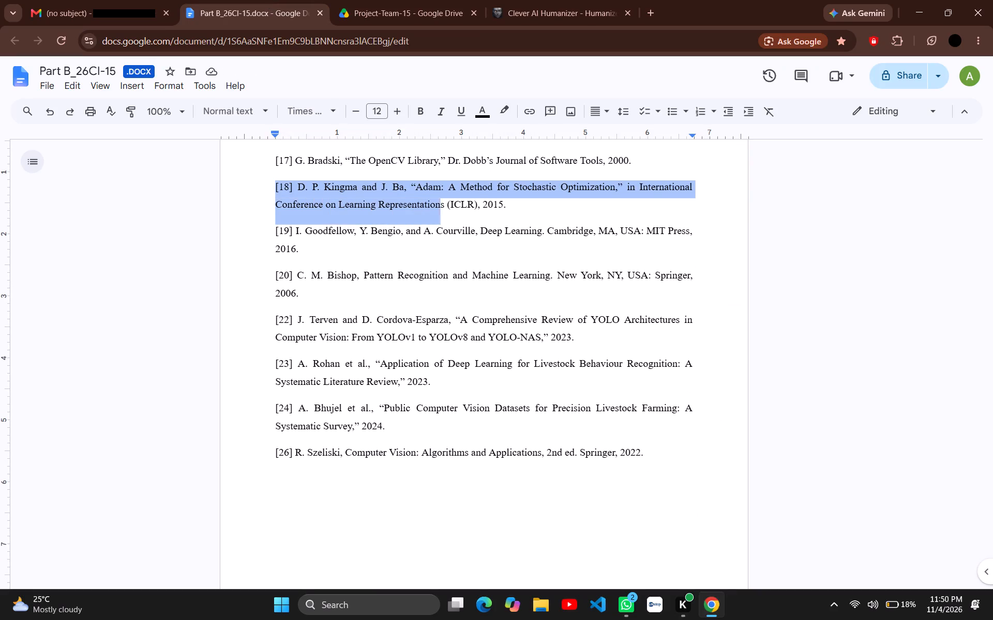
left_click_drag(458, 204, 543, 201)
key("BackSpace")
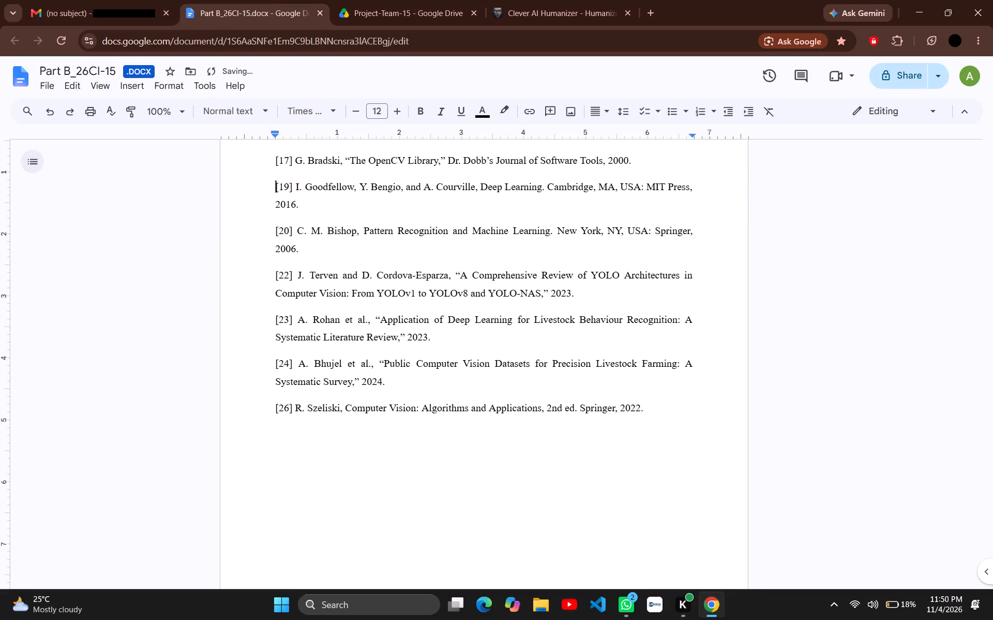
Examine the highlighted matches in references [1] to [17] of the similarity report against the document's reference list.
scroll(481, 269, "up", 2)
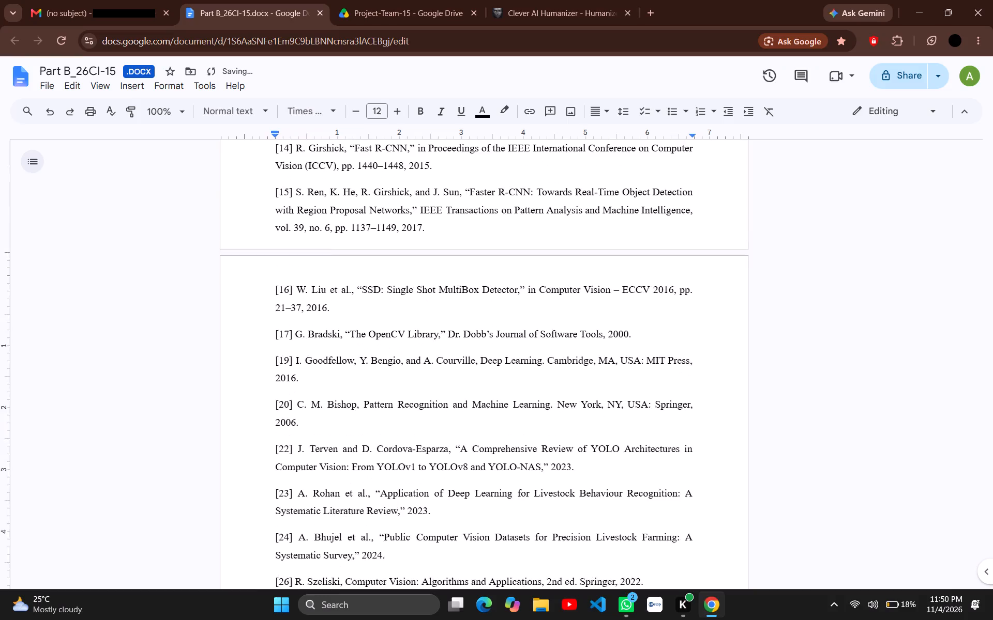
left_click(423, 0)
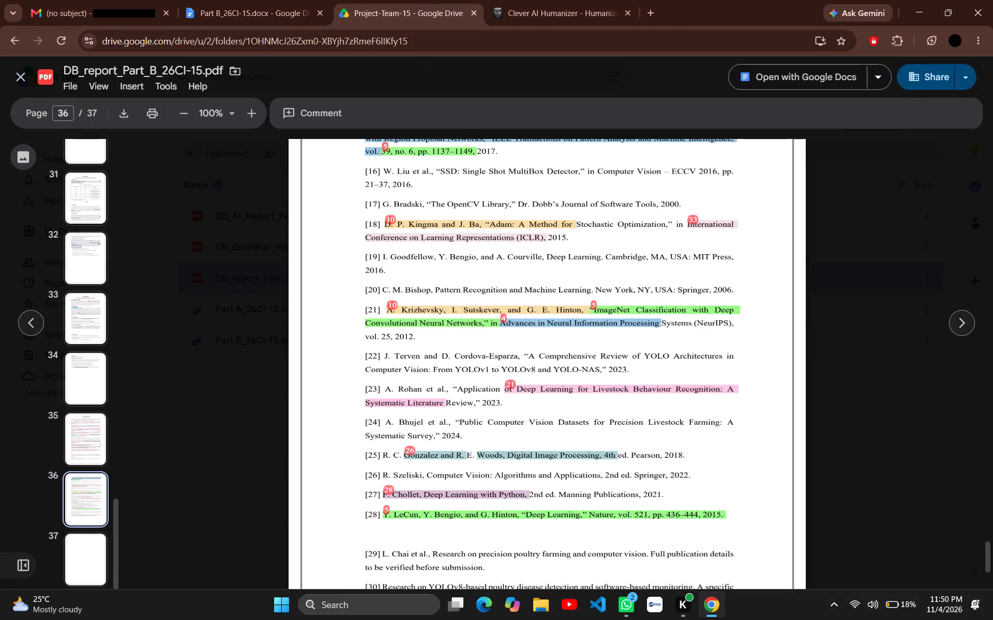
scroll(455, 298, "up", 4)
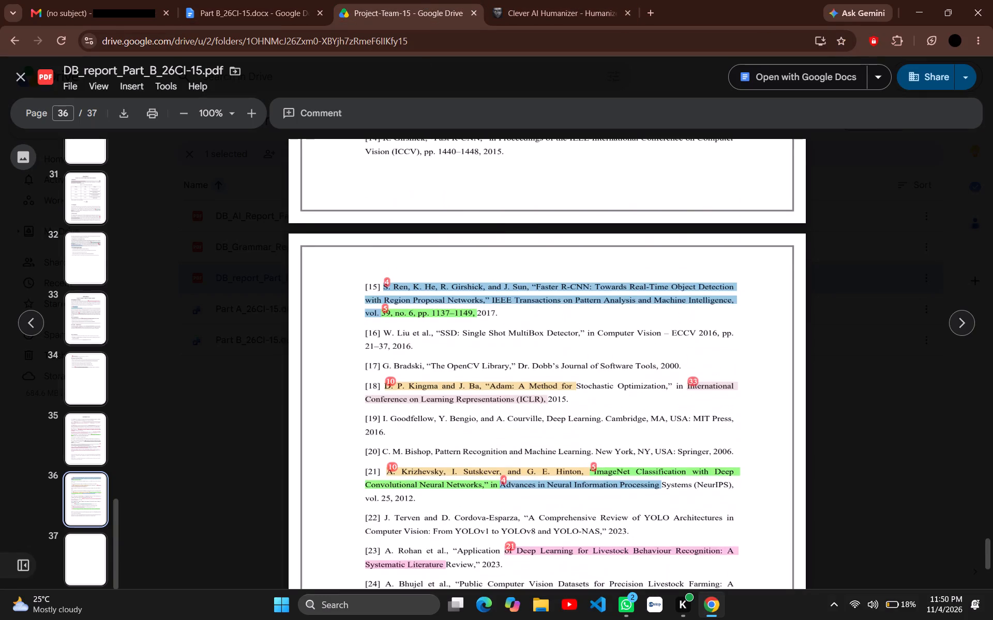
scroll(455, 298, "up", 1)
left_click(252, 0)
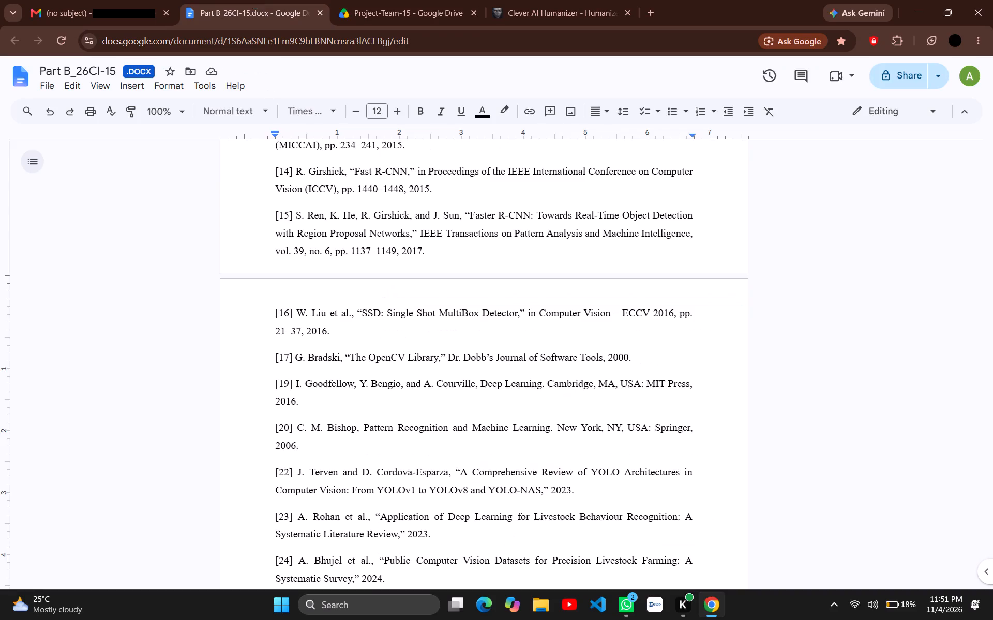
scroll(394, 281, "up", 2)
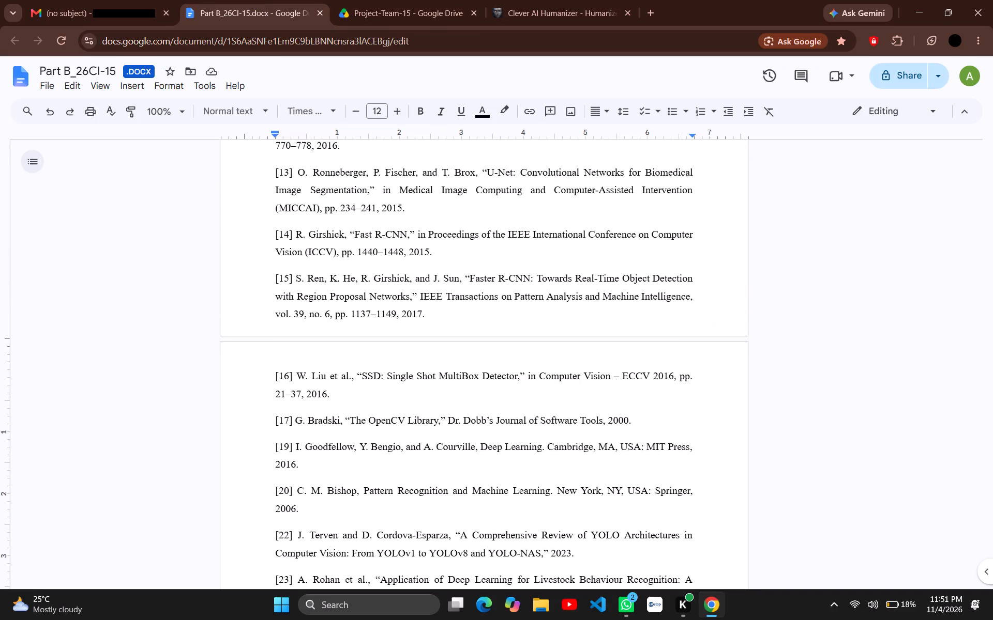
scroll(394, 281, "up", 1)
left_click(381, 15)
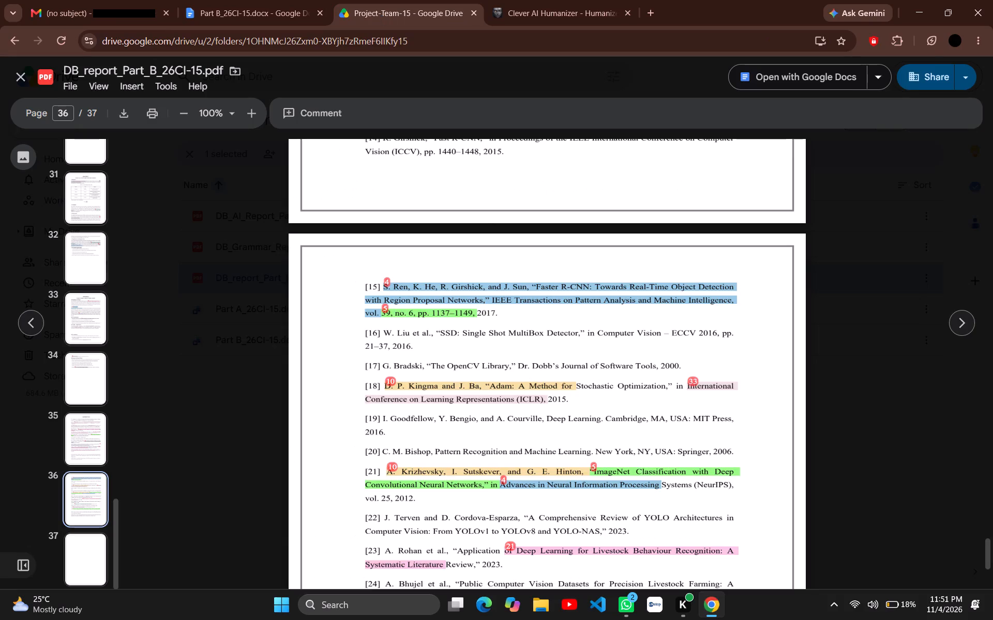
scroll(447, 242, "up", 1)
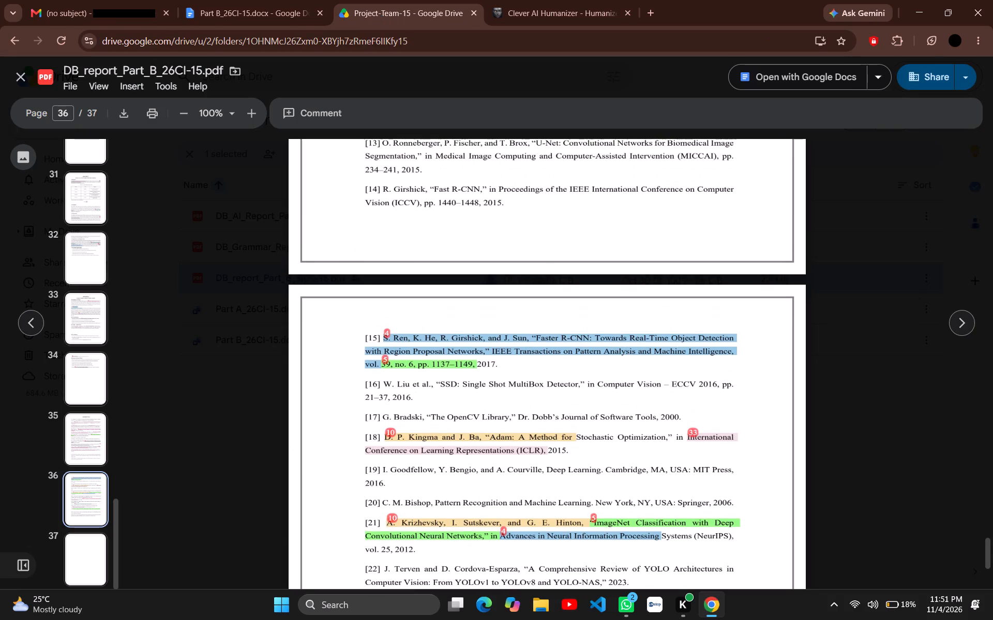
scroll(447, 242, "up", 1)
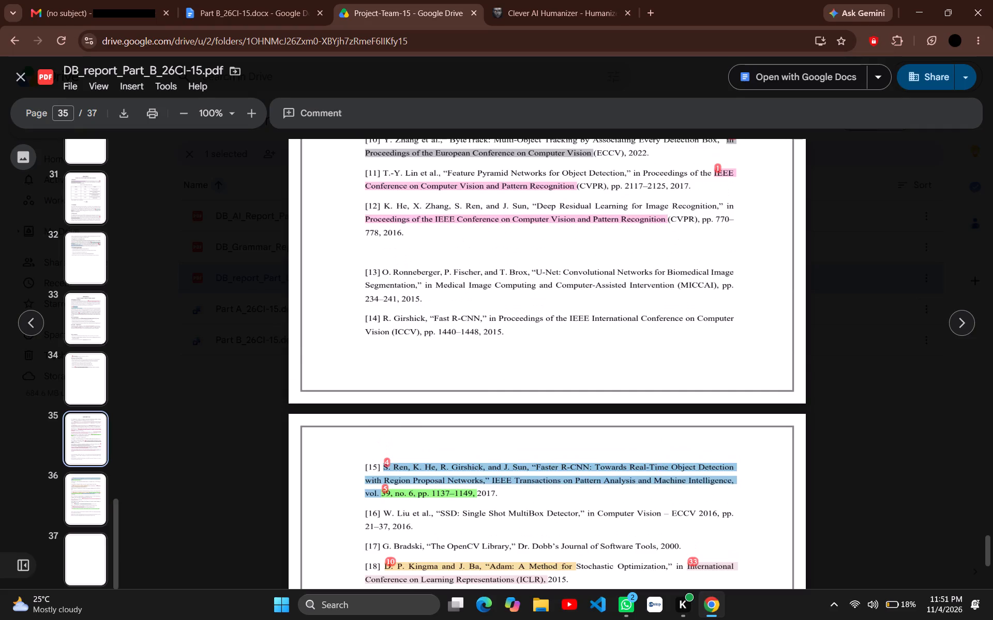
scroll(562, 285, "up", 3)
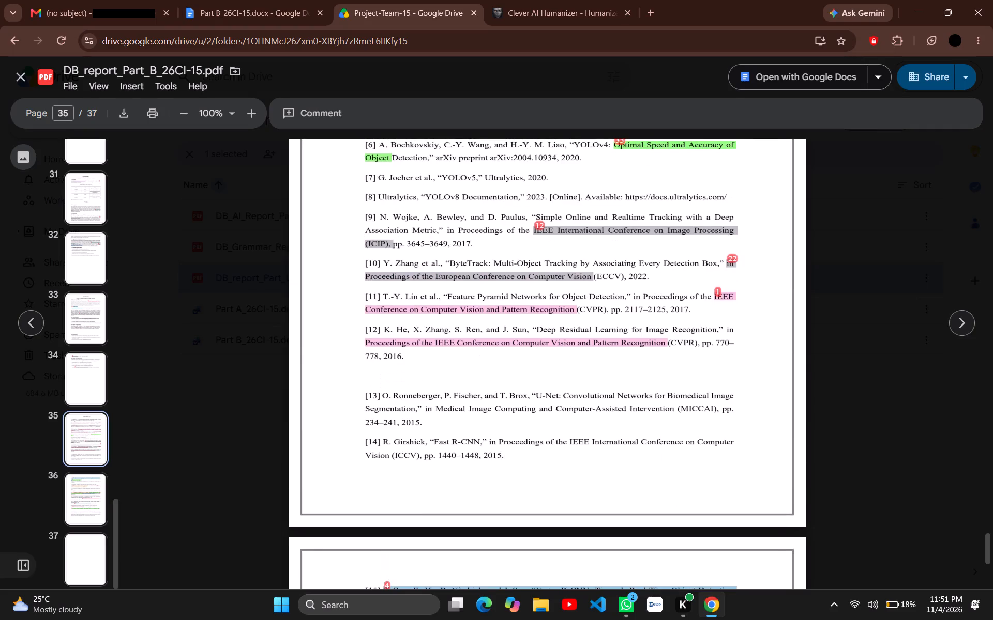
scroll(562, 285, "up", 3)
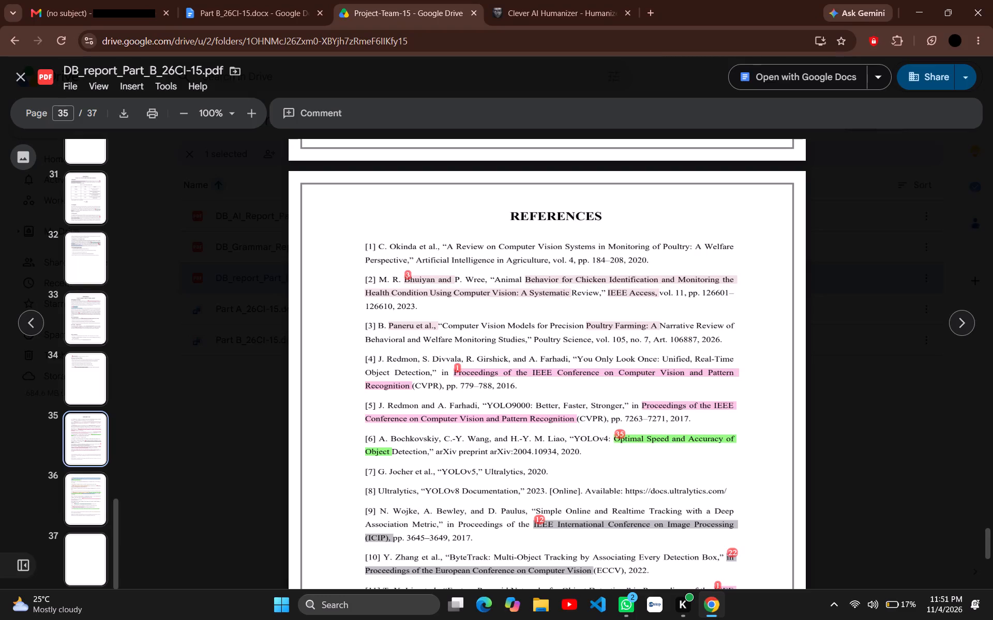
In the Part B_26CI-15 document, renumber the Deep Learning (MIT Press) reference after [17] as [18].
left_click(239, 0)
scroll(341, 347, "up", 1)
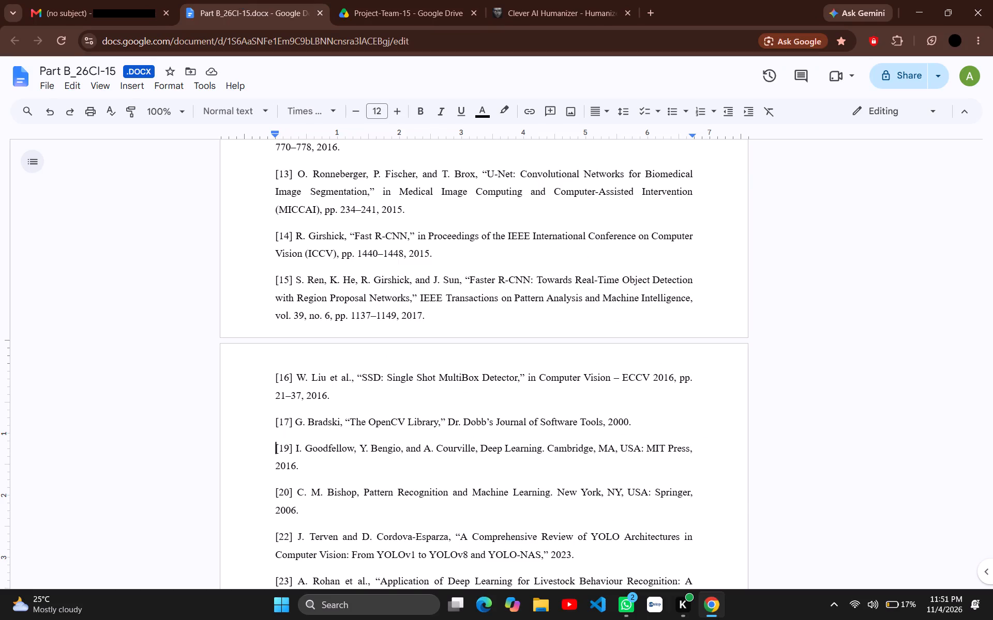
scroll(341, 347, "up", 2)
scroll(341, 347, "down", 1)
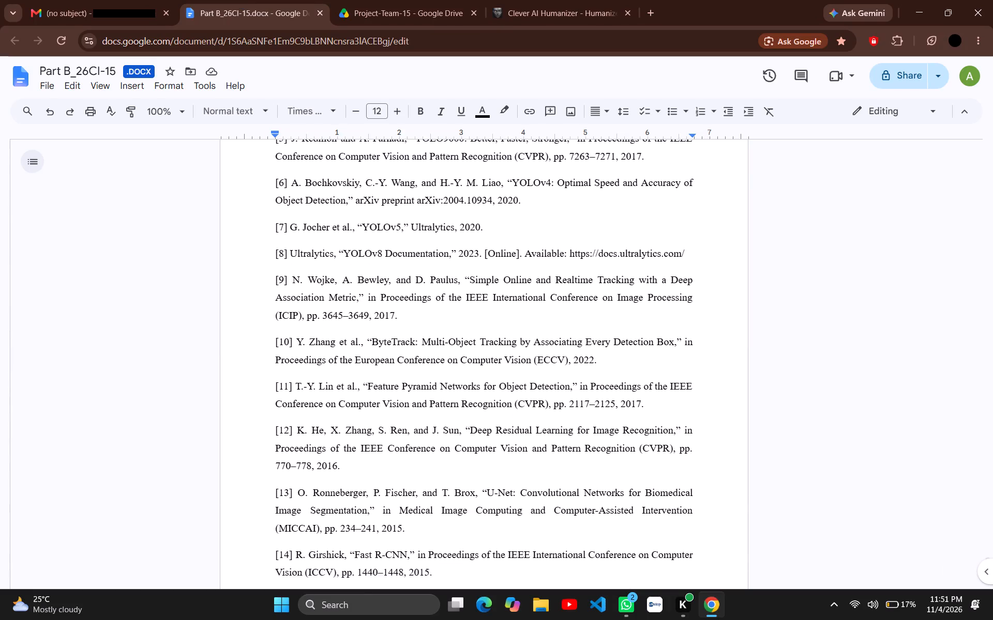
scroll(341, 347, "down", 5)
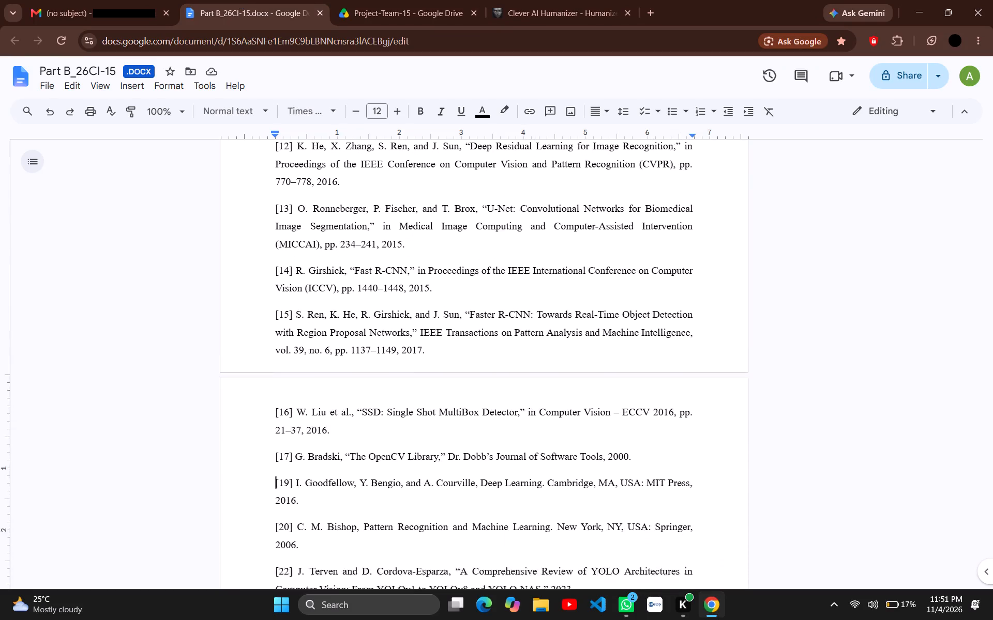
scroll(341, 347, "down", 4)
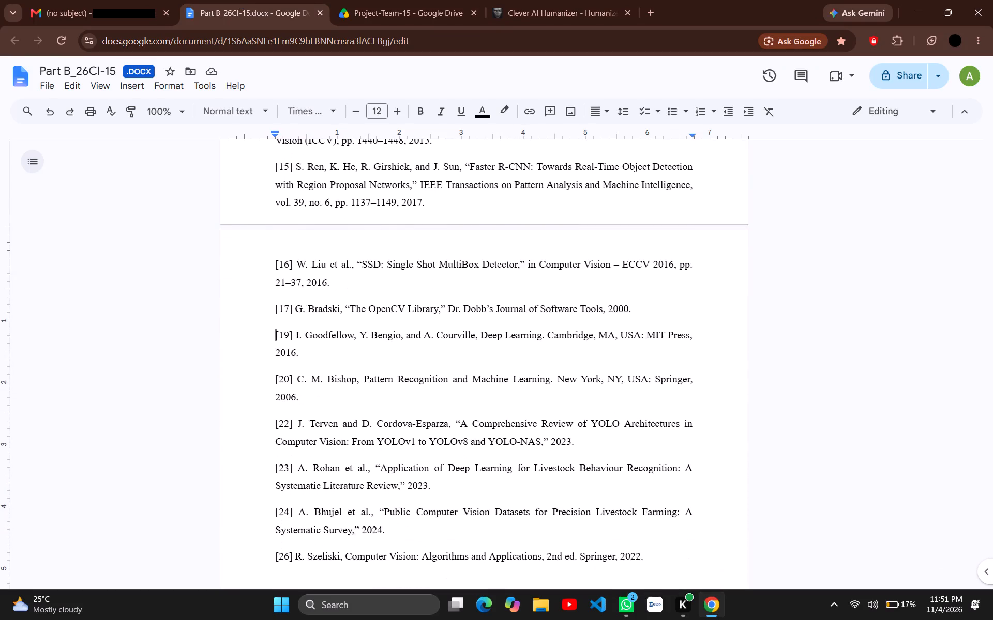
left_click(288, 333)
key("BackSpace")
key("8")
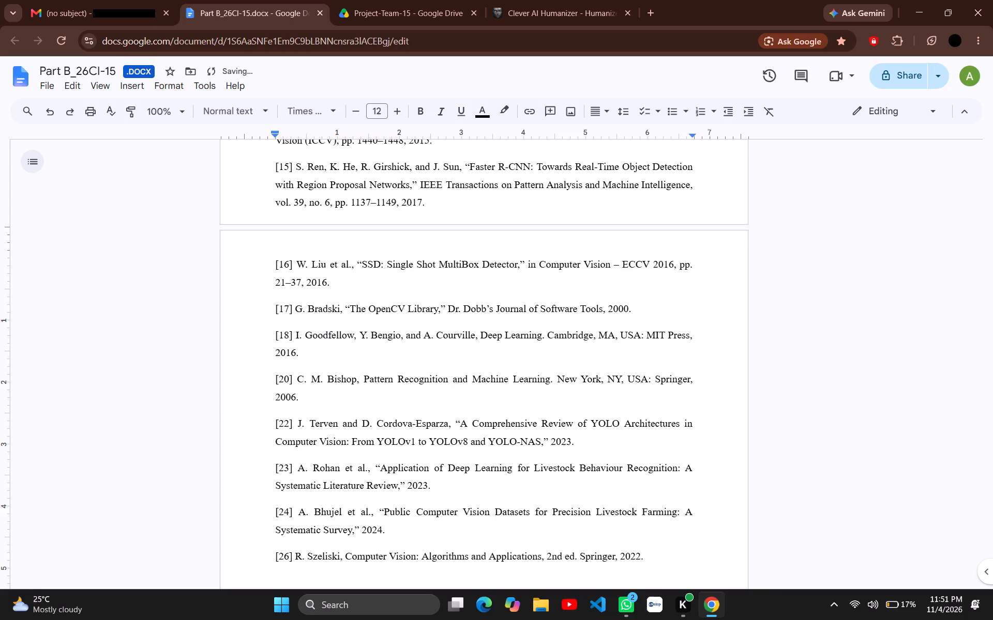
Renumber the reference "Pattern Recognition and Machine Learning" as [19] and the YOLO architectures review after it as [20].
left_click(288, 376)
key("BackSpace")
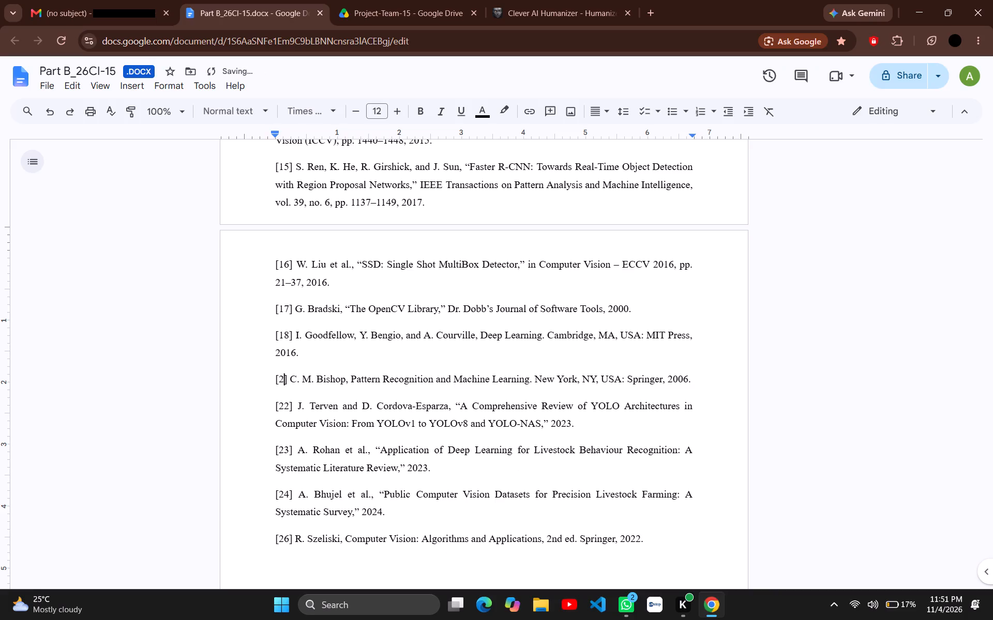
key("BackSpace")
type("19")
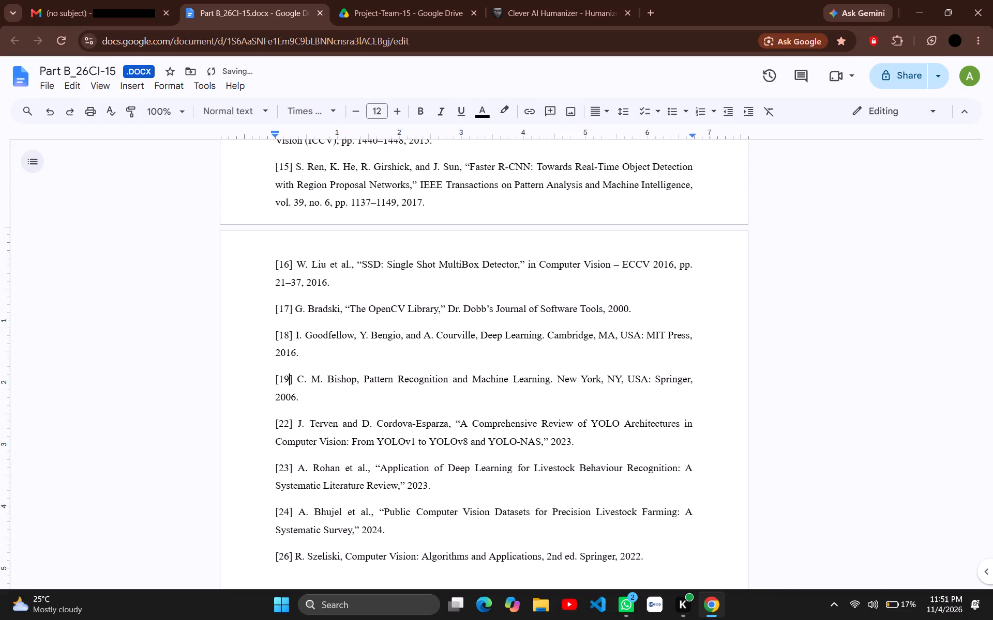
left_click(287, 421)
key("BackSpace")
key("0")
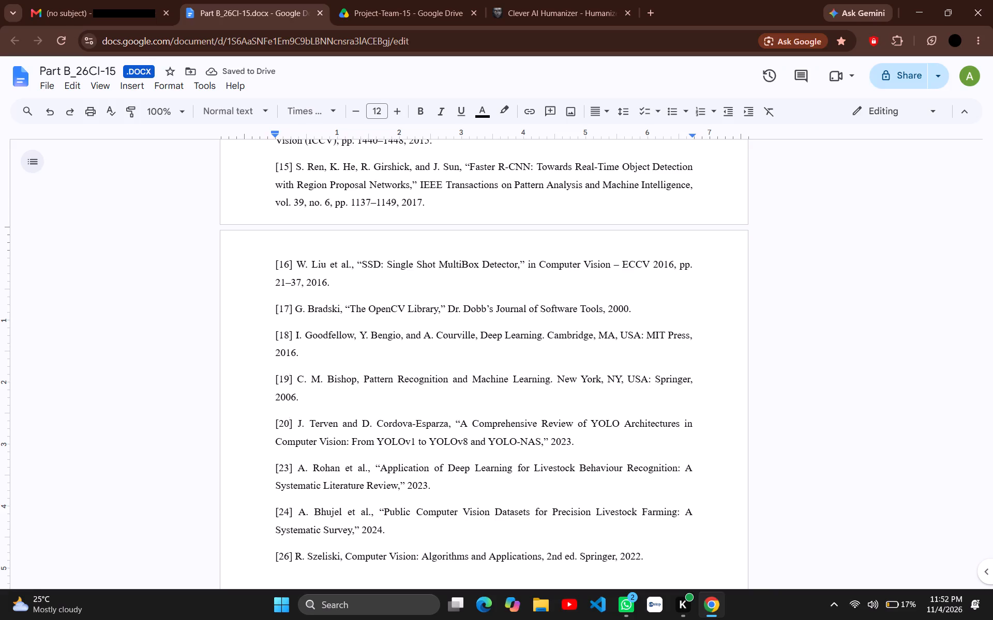
Renumber the livestock behaviour recognition review as [21], the precision livestock farming datasets survey as [22], and "Computer Vision: Algorithms and Applications" as [23].
key("Down")
key("Down")
key("BackSpace")
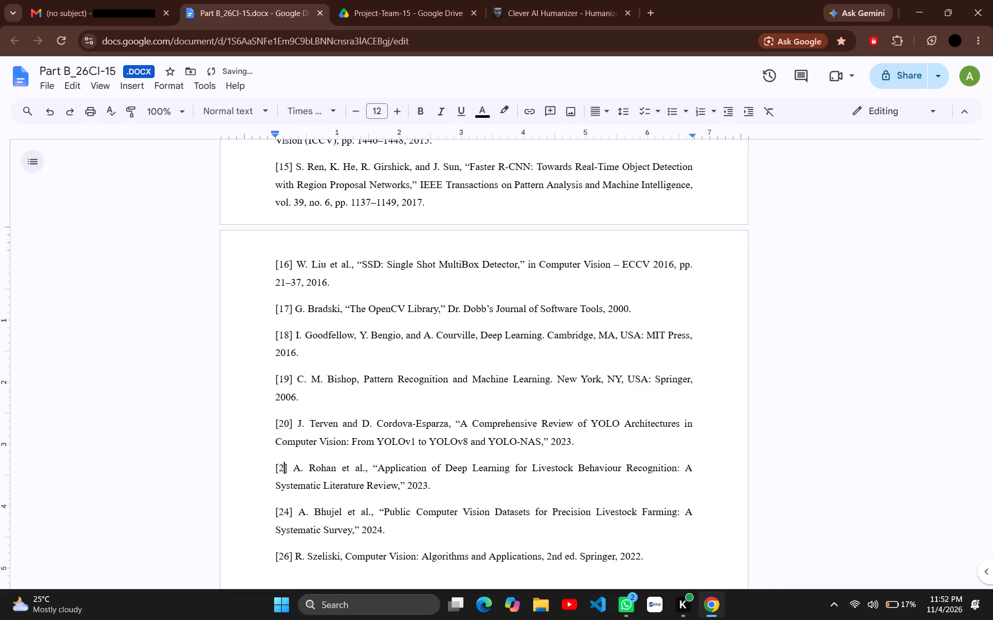
key("1")
key("Down")
key("Down")
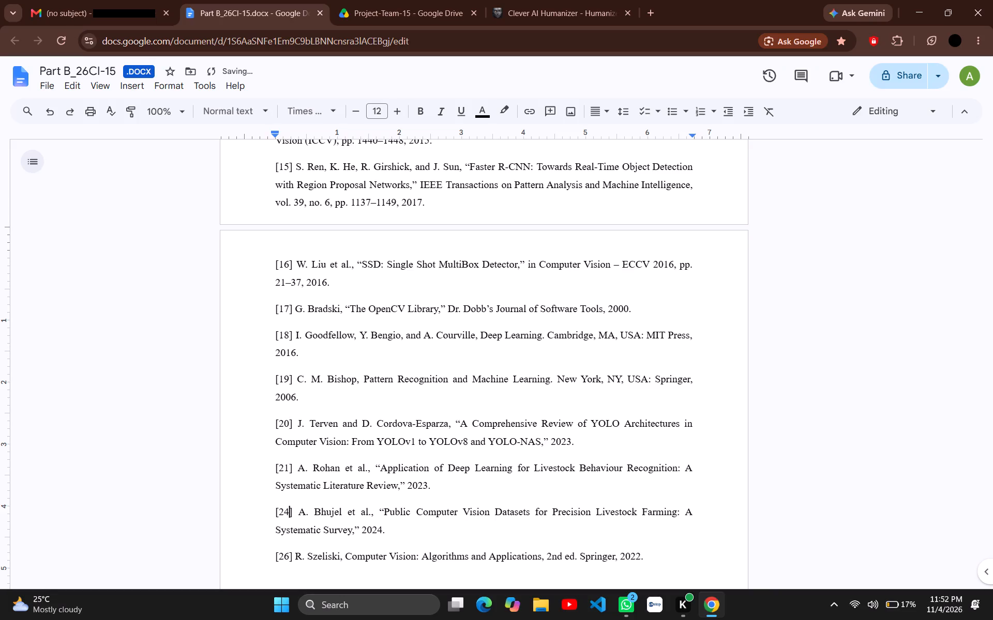
key("BackSpace")
key("2")
key("Down")
key("Down")
key("BackSpace")
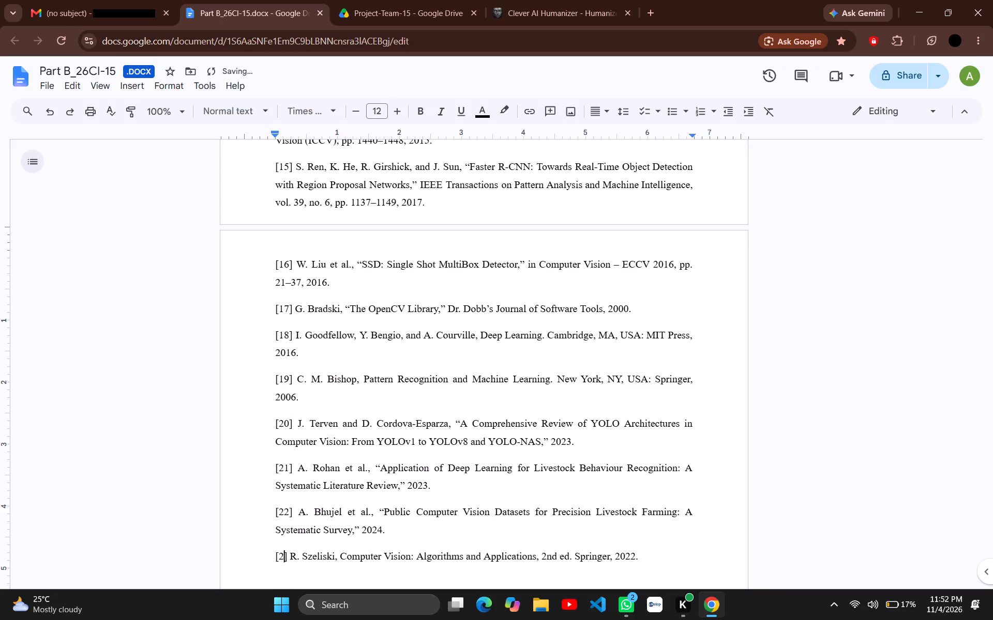
key("3")
key("Down")
key("Down")
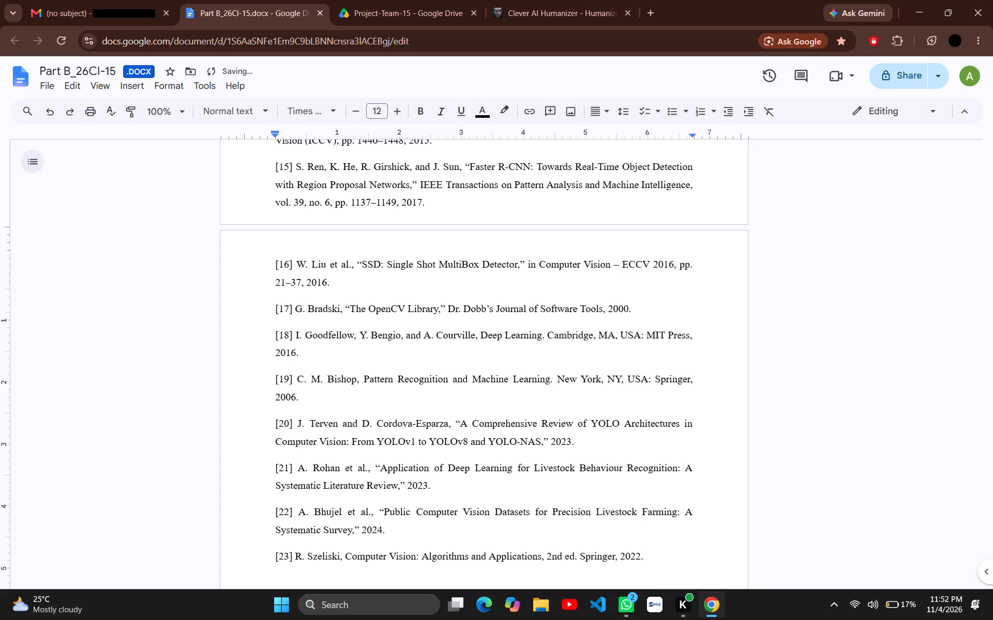
Compare the similarity report's highlighted matches in sections 8.5 Limitations and 8.6 Scope for Future Work with the document's current wording.
scroll(292, 427, "down", 1)
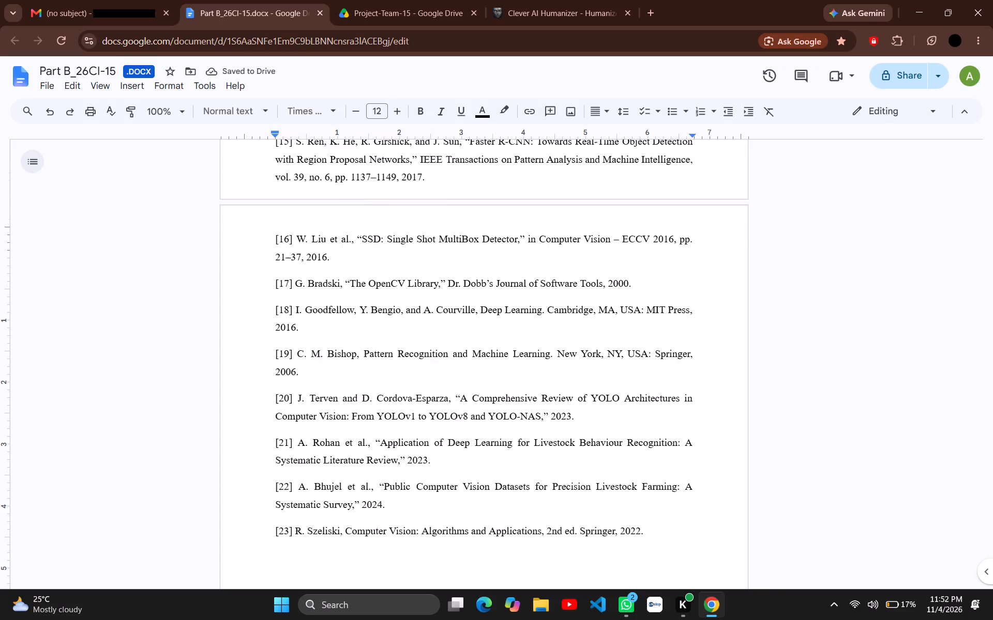
scroll(292, 427, "down", 4)
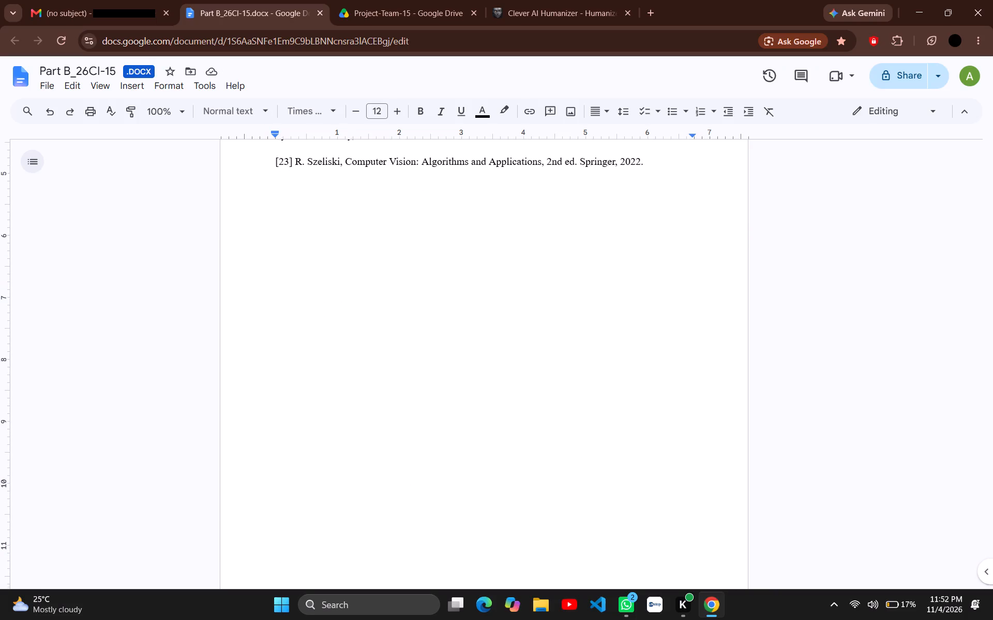
scroll(292, 427, "up", 6)
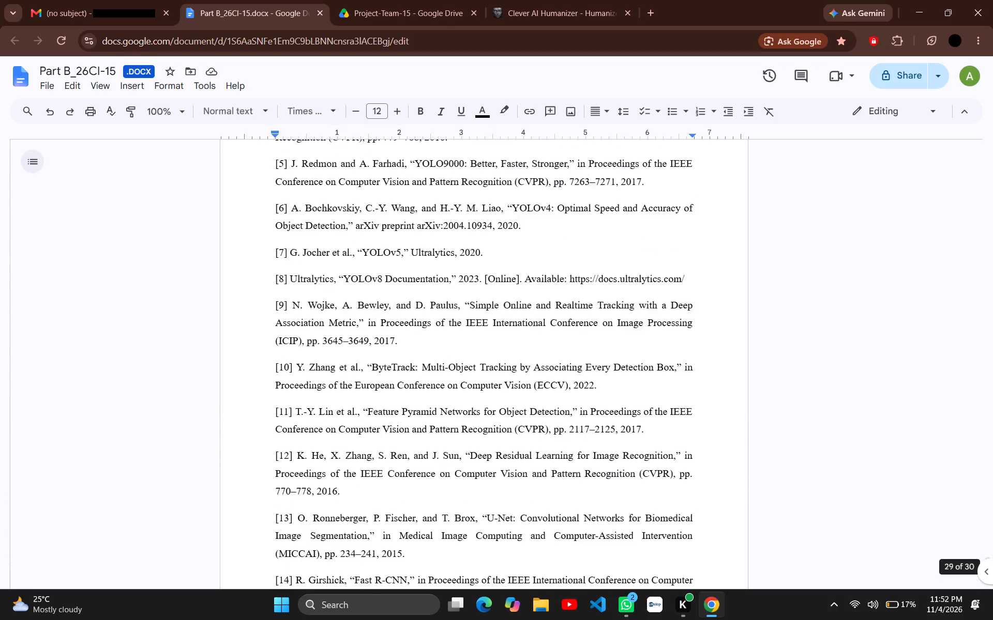
scroll(292, 427, "up", 4)
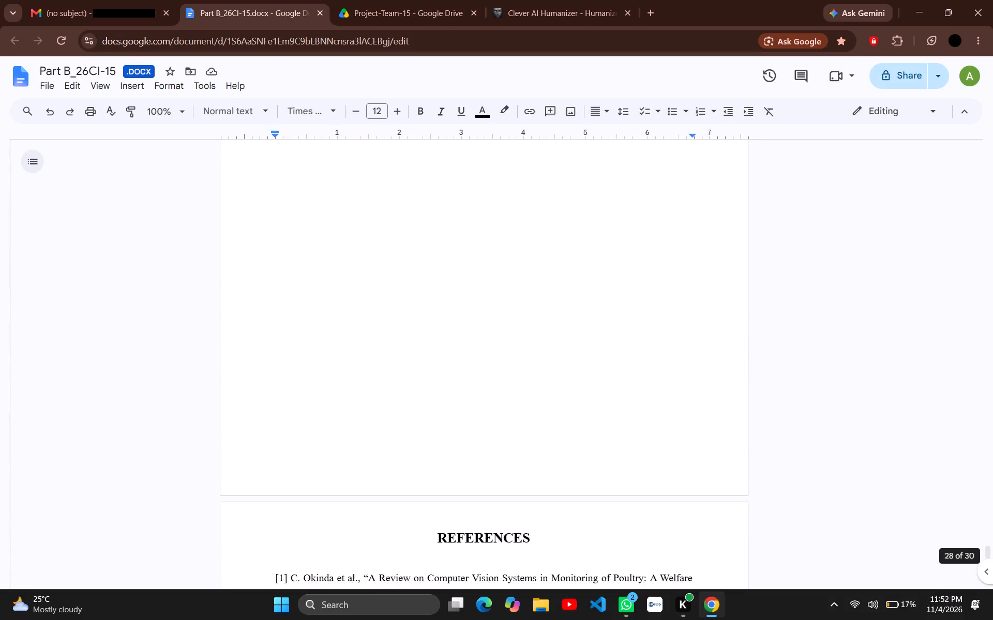
scroll(292, 427, "up", 2)
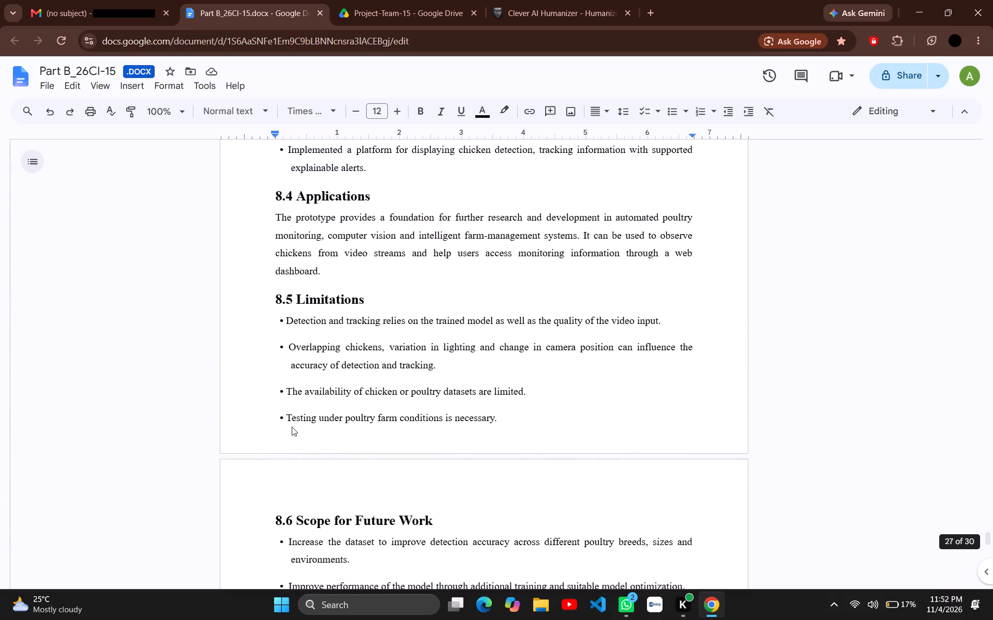
left_click(363, 0)
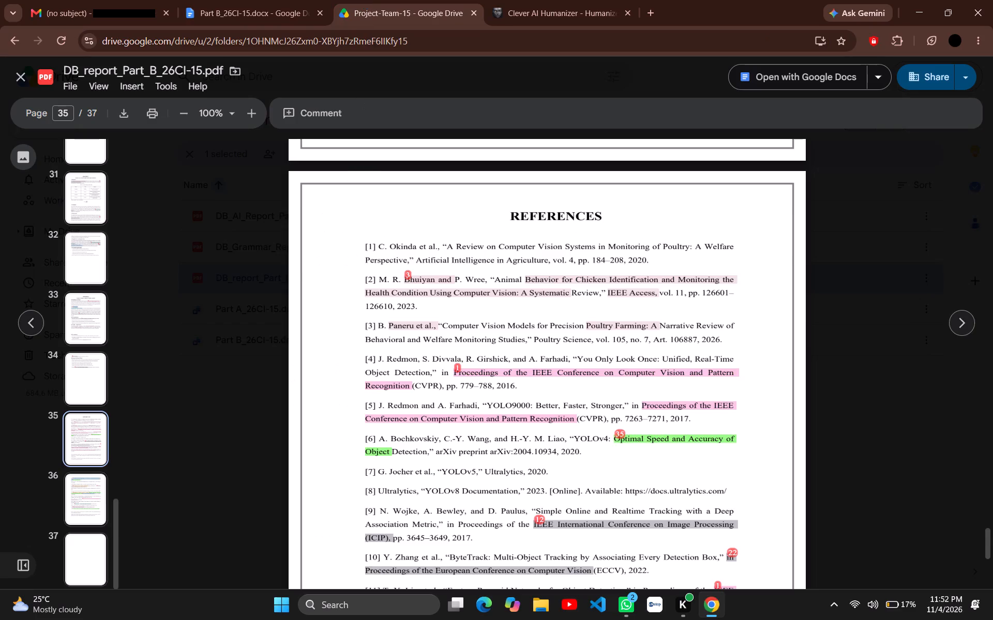
scroll(397, 335, "up", 5)
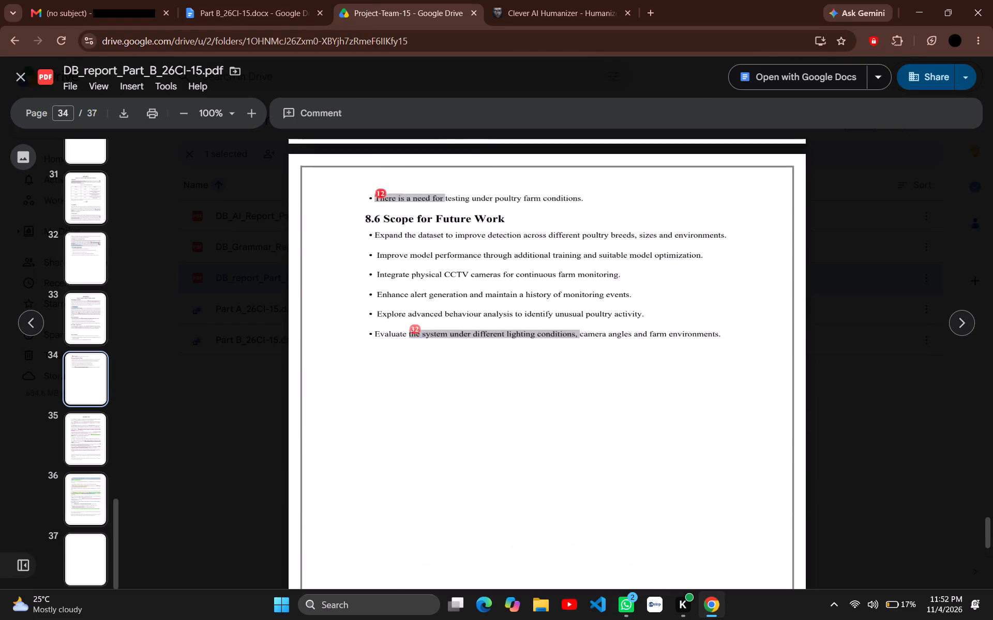
scroll(397, 335, "up", 1)
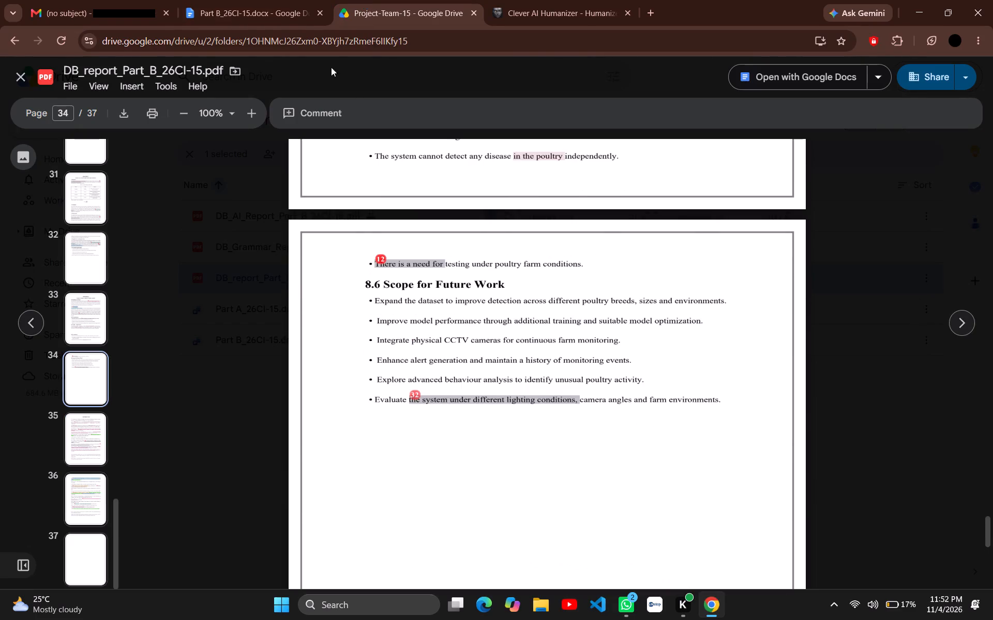
left_click(280, 0)
scroll(384, 412, "down", 1)
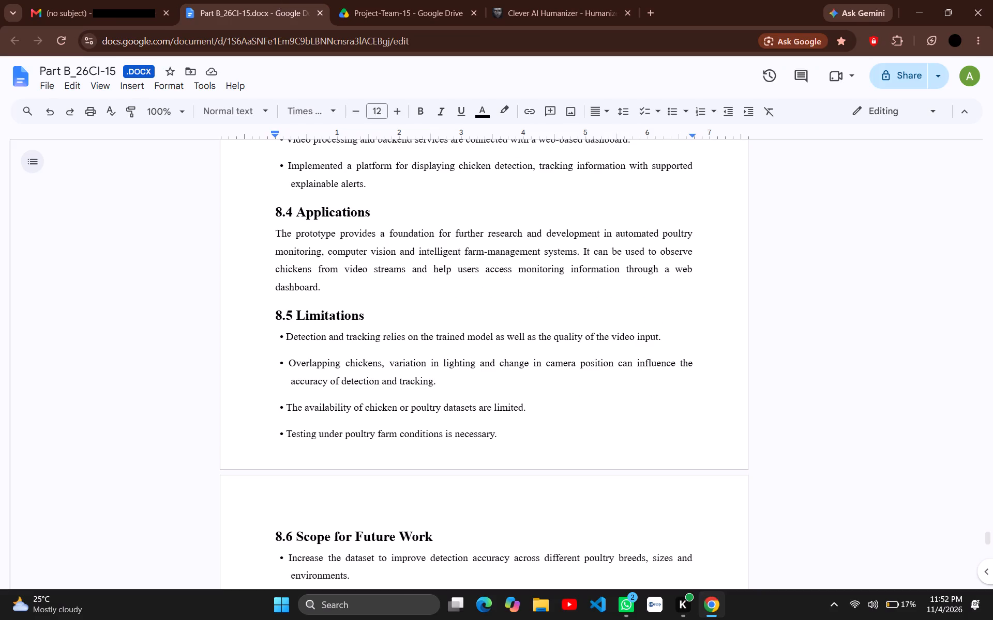
scroll(384, 412, "down", 3)
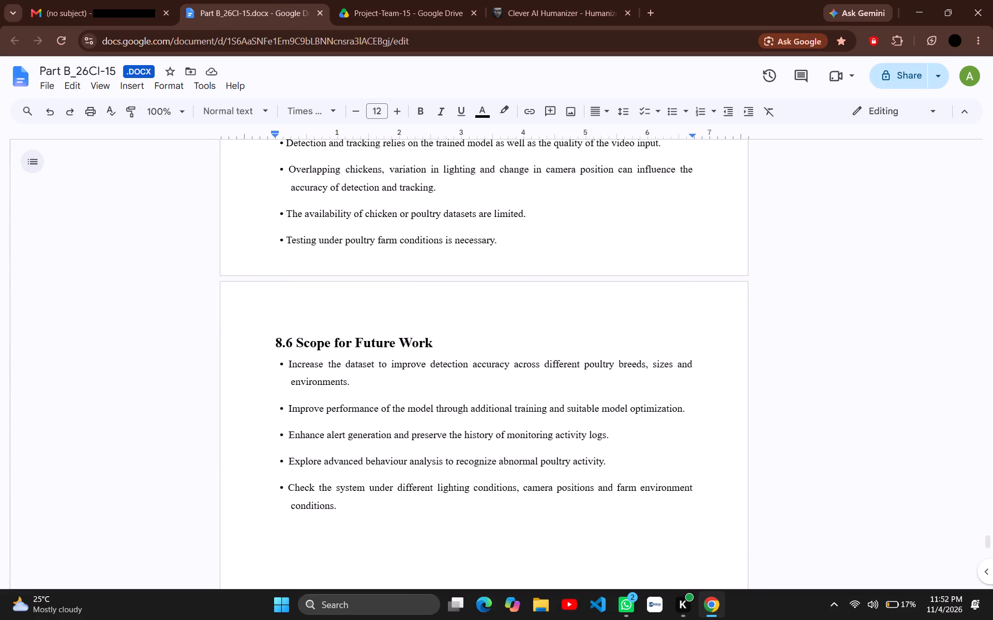
left_click(405, 0)
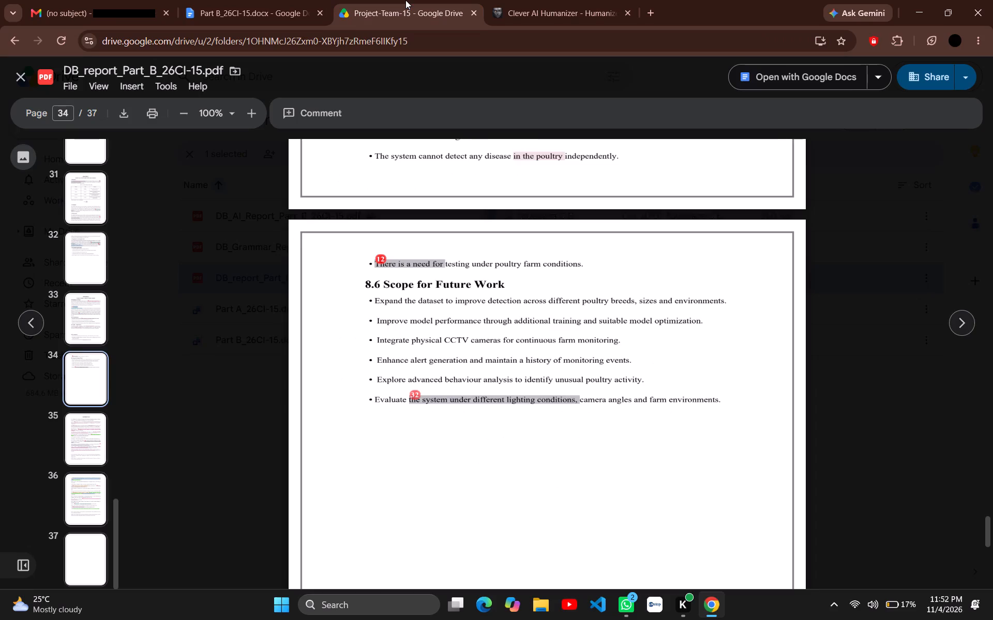
scroll(437, 241, "up", 2)
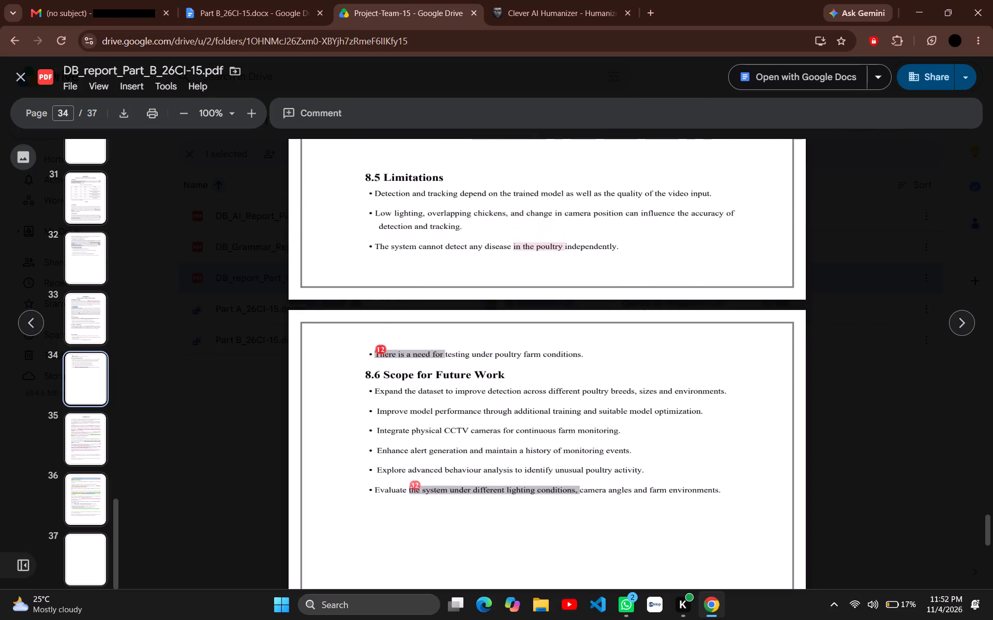
scroll(437, 241, "up", 1)
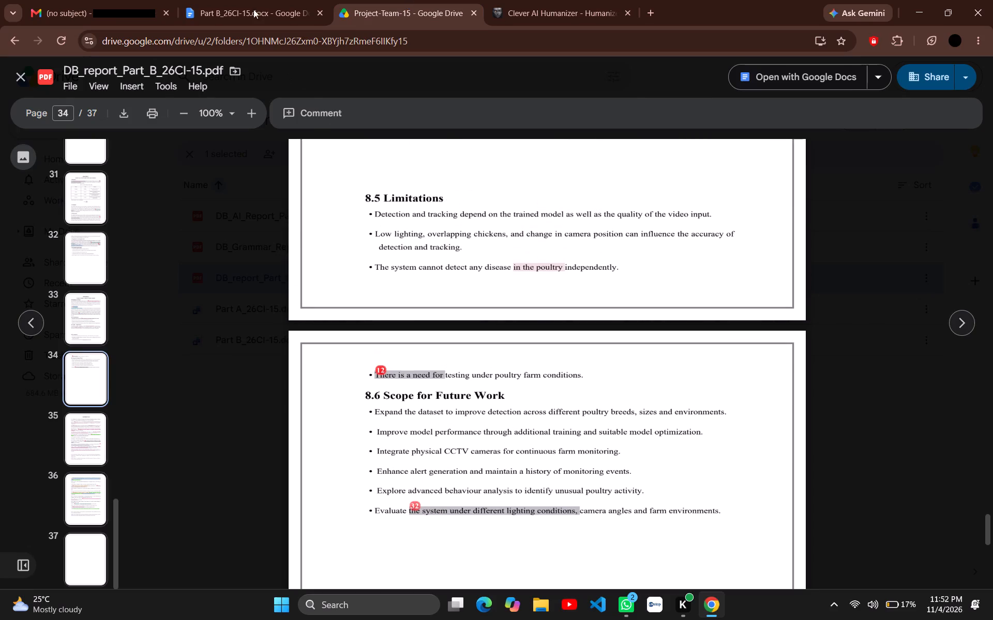
left_click(217, 0)
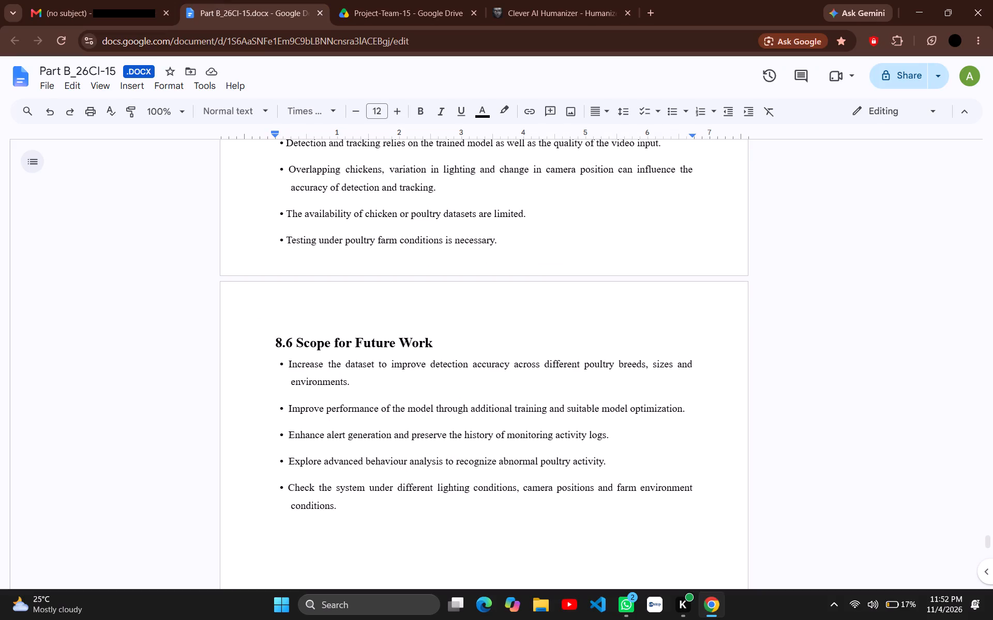
scroll(425, 338, "up", 1)
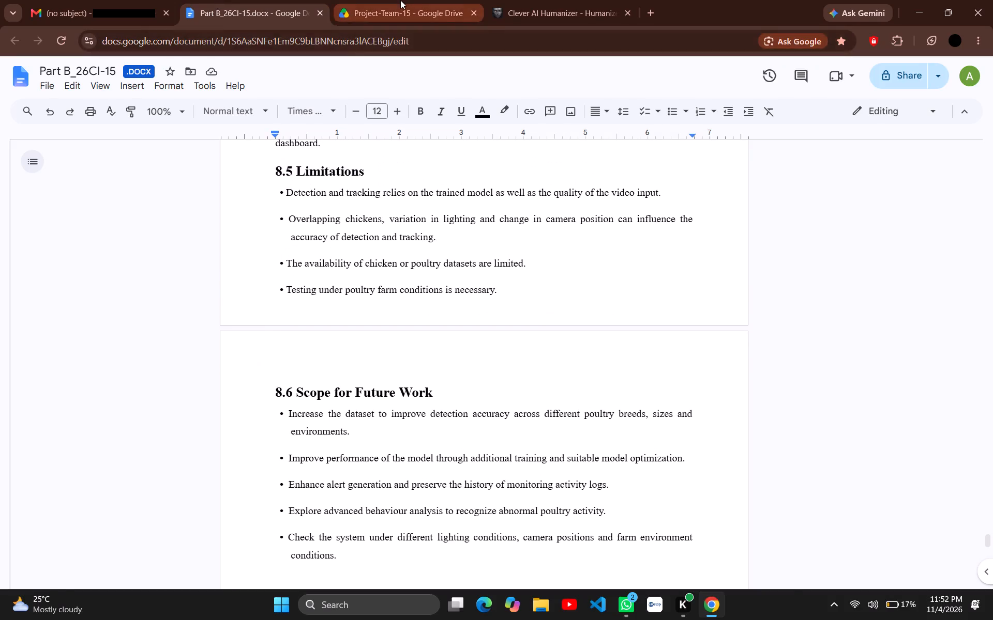
Compare the similarity report's highlighted matches in sections 8.3 Contributions and 8.4 Utility / Applications with the document's current wording.
left_click(400, 0)
scroll(453, 262, "up", 3)
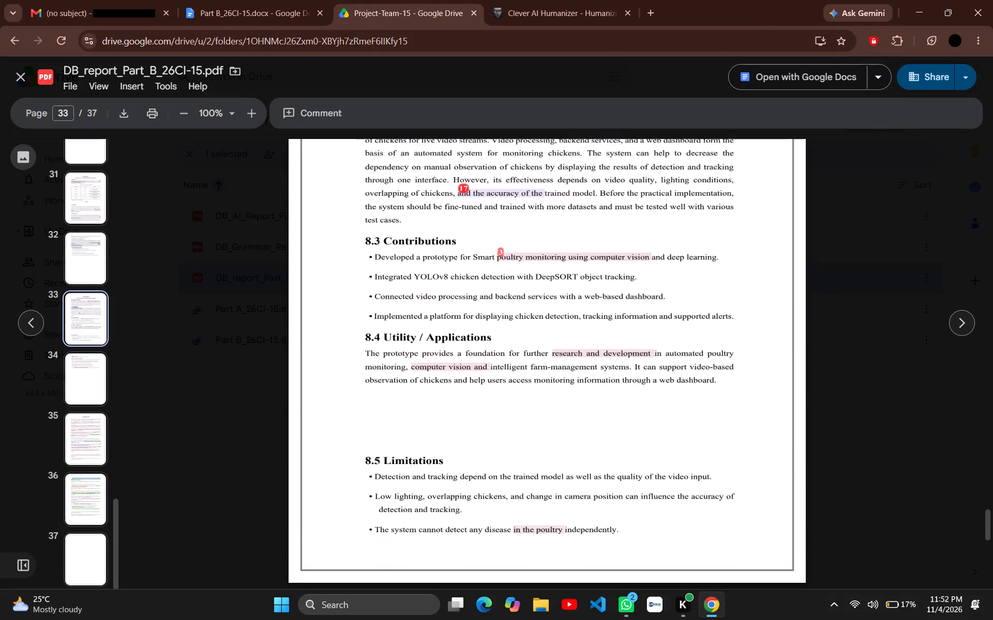
scroll(453, 262, "up", 1)
left_click(257, 4)
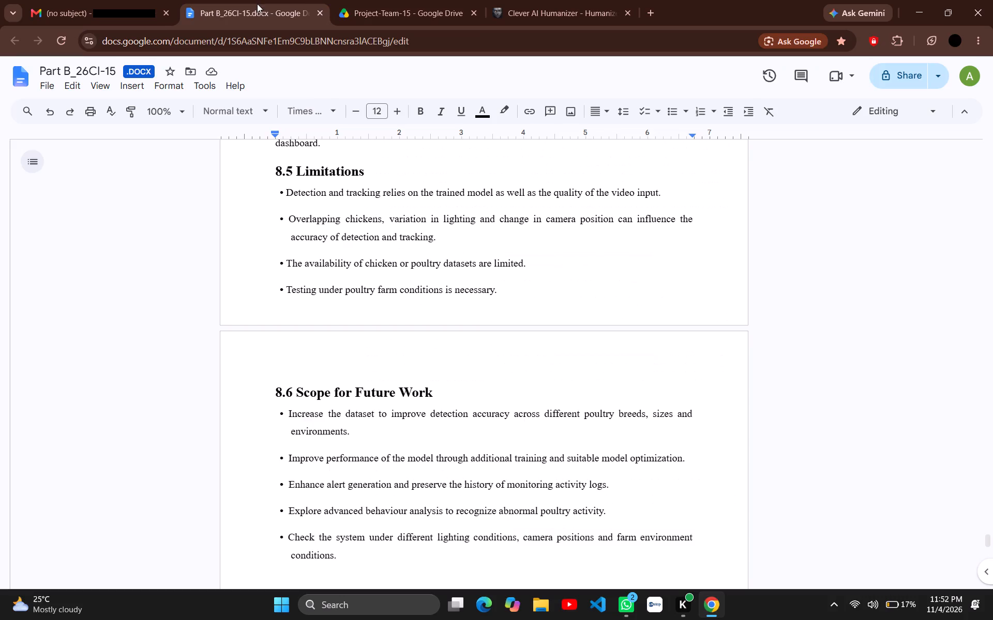
scroll(343, 180, "up", 3)
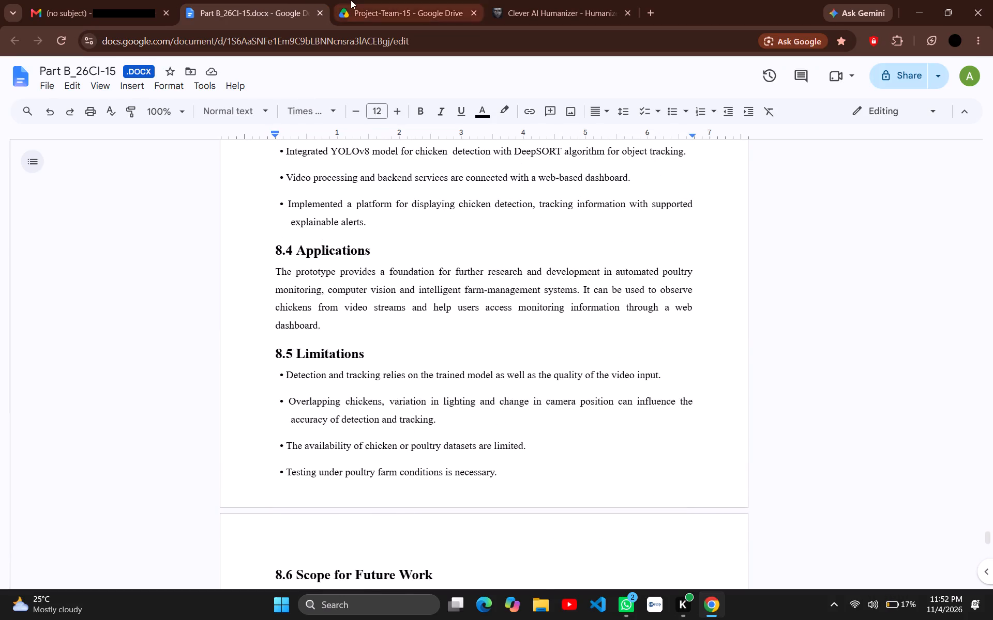
left_click(380, 0)
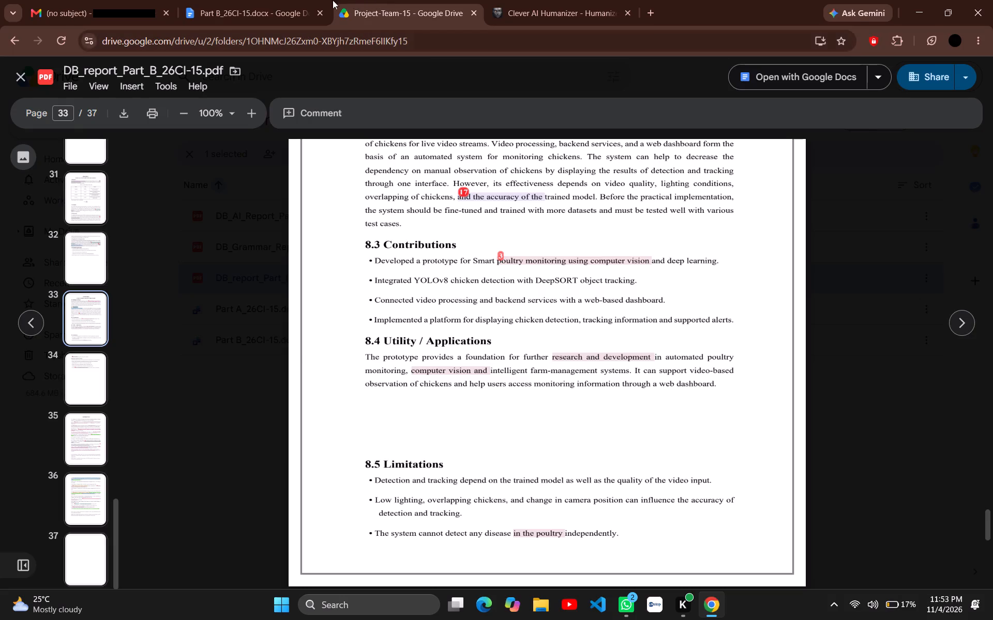
In the Part B_26CI-15 document, replace "prototype" with "project" in the first sentence of section 8.4 Applications.
left_click(292, 0)
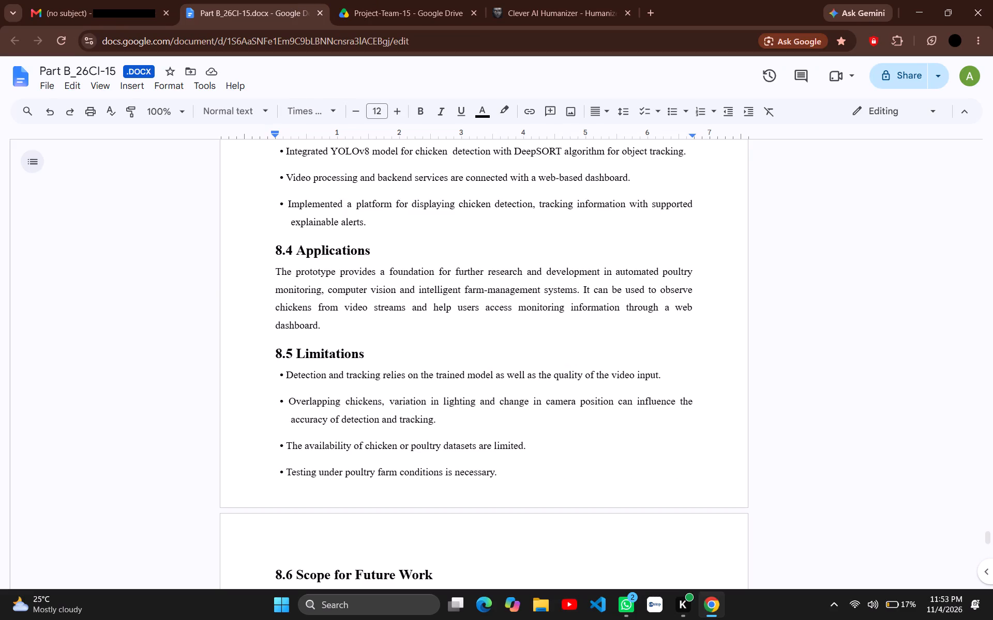
left_click(330, 268)
key("Right")
key("BackSpace")
key("BackSpace")
key("BackSpace")
key("BackSpace")
key("BackSpace")
key("BackSpace")
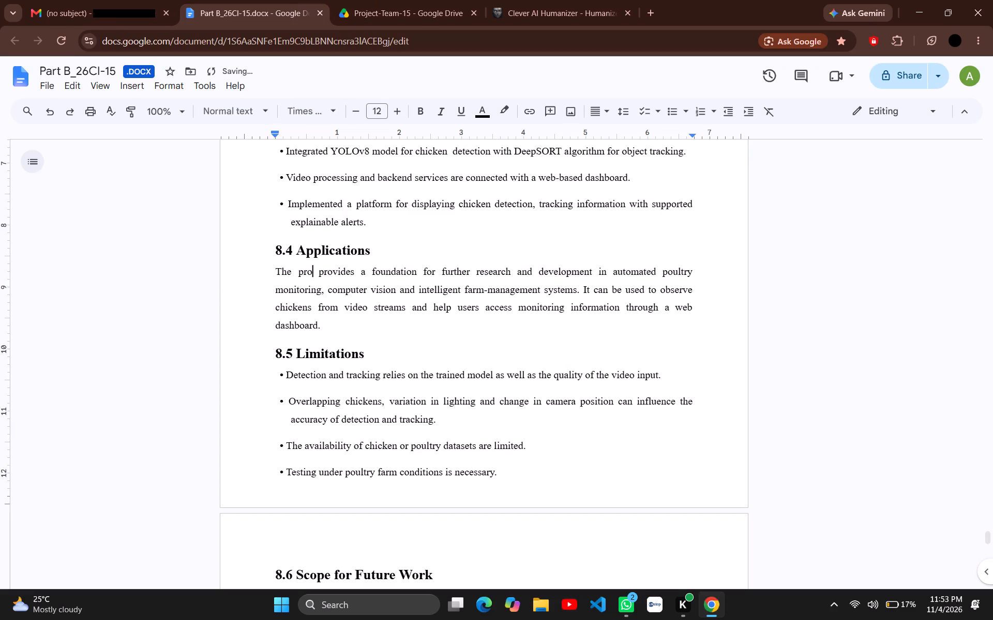
type("ject")
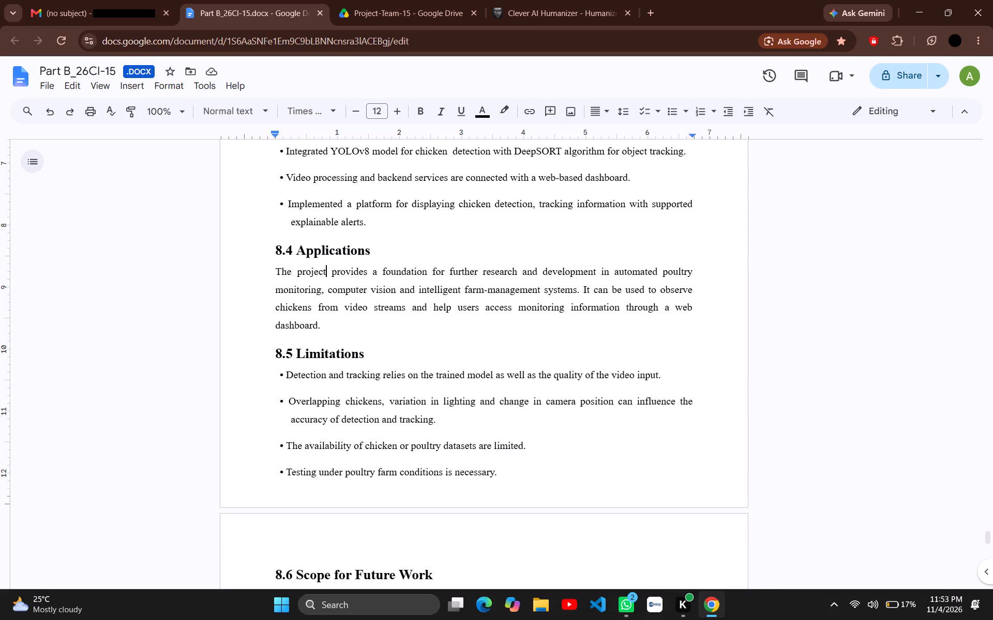
Delete the word "further" from the first sentence of section 8.4 Applications.
left_click(479, 272)
key("BackSpace")
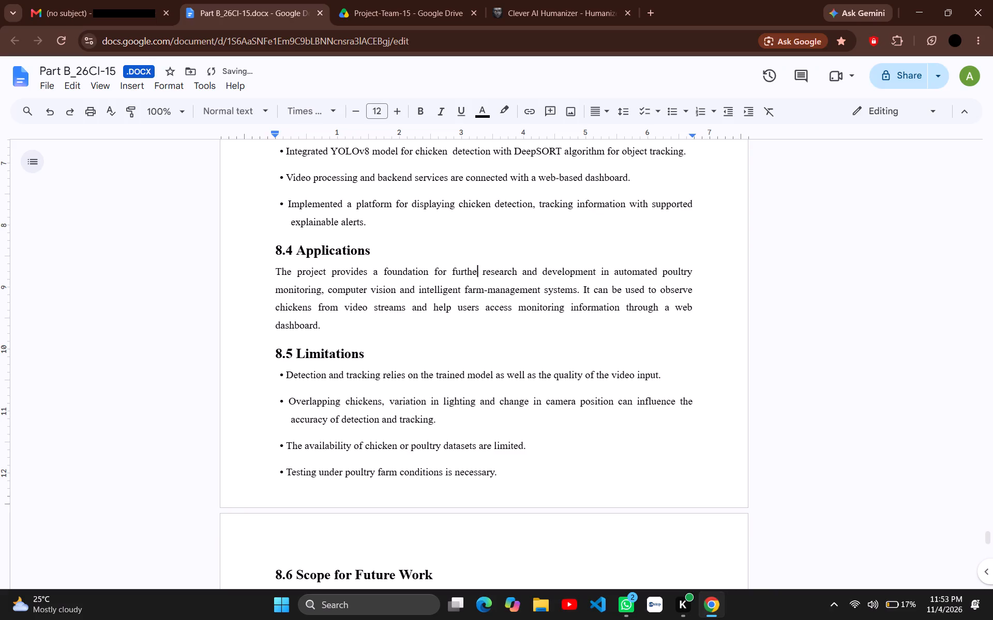
key("BackSpace")
key("BackSpace")
key("BackSpace")
key("BackSpace")
key("BackSpace")
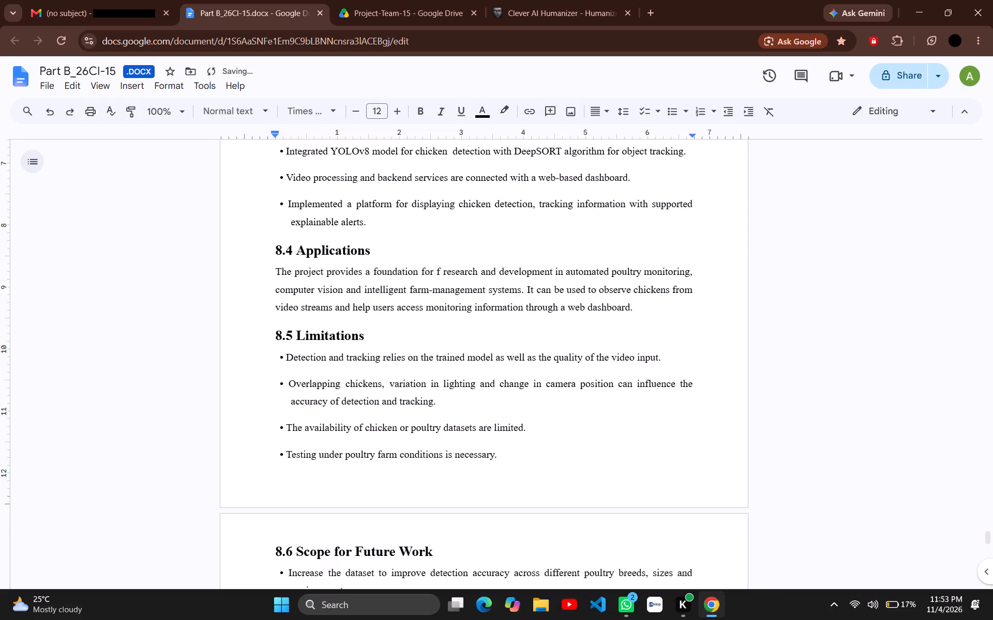
key("BackSpace")
key("BackSpace")
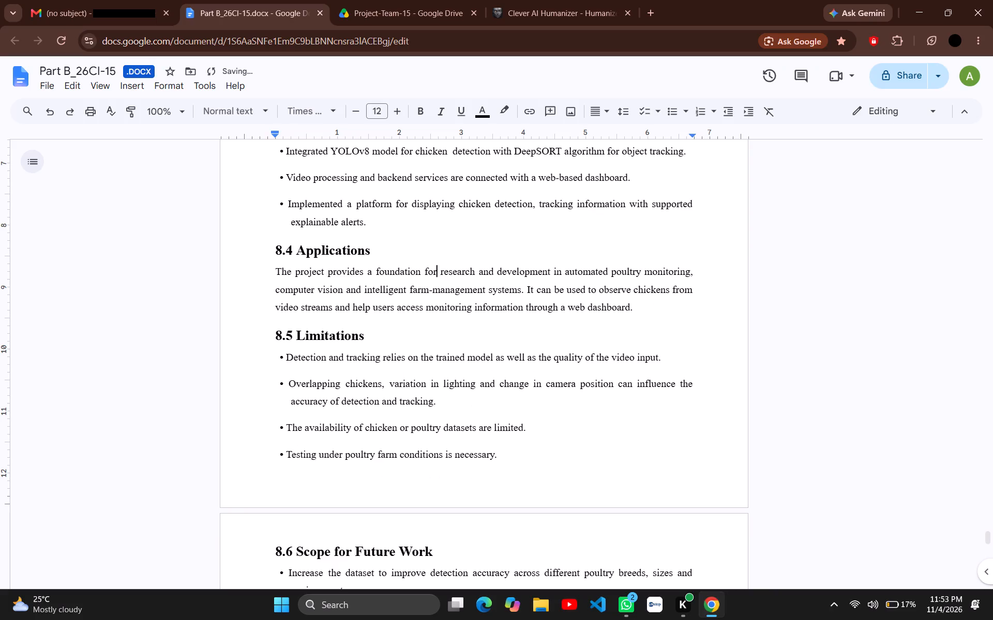
Reword "research and development" as "development and research" in the first sentence of section 8.4 Applications.
key("Right")
key("Right")
key("Right")
key("Right")
key("Right")
key("Right")
key("Right")
key("Right")
key("Right")
key("Right")
key("Right")
key("Right")
key("Right")
key("Right")
key("Right")
key("Right")
key("Right")
key("Right")
key("Right")
key("Right")
key("Right")
key("Right")
key("Right")
key("Right")
key("Right")
key("Right")
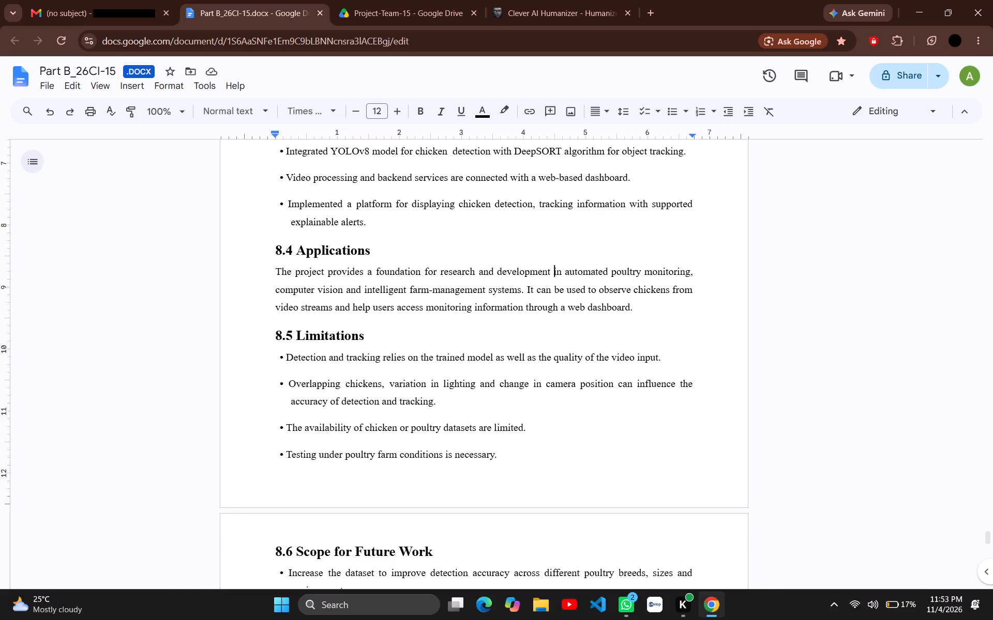
left_click(498, 272)
key("BackSpace")
key("BackSpace")
key("BackSpace")
key("BackSpace")
key("BackSpace")
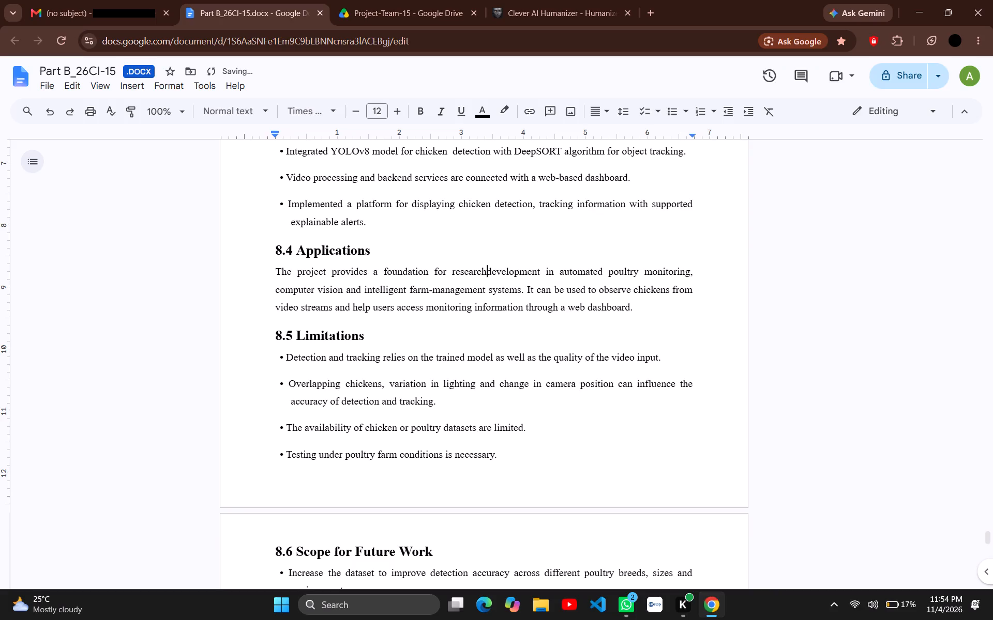
key("BackSpace")
key("BackSpace")
key("BackSpace")
key("BackSpace")
key("BackSpace")
key("BackSpace")
key("BackSpace")
key("BackSpace")
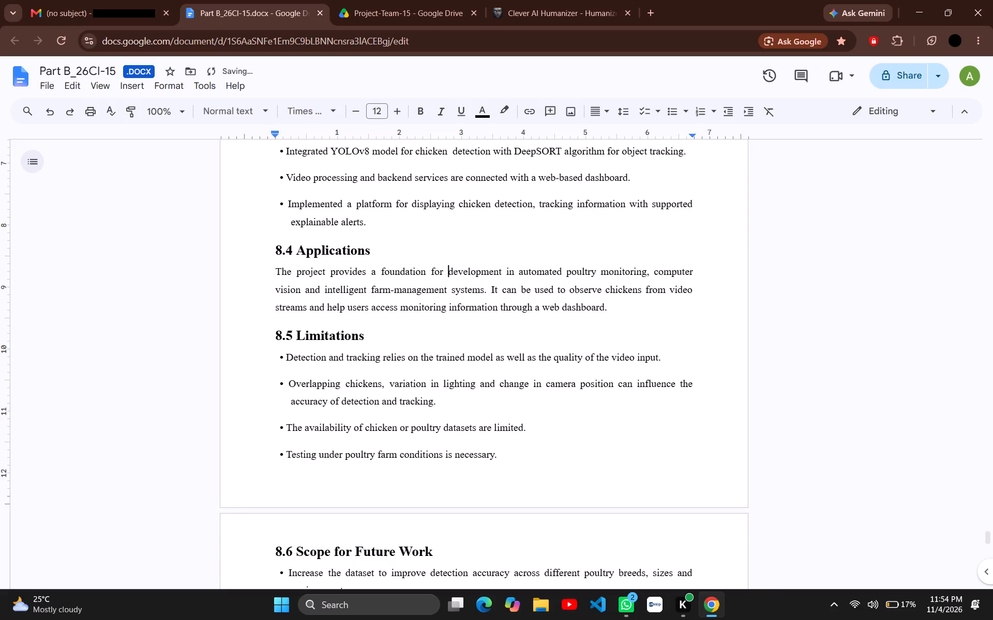
key("Right")
key("Right")
key("Right")
key("Right")
key("Right")
key("Right")
key("Right")
key("Right")
key("Right")
key("Right")
key("Right")
key("space")
type("and")
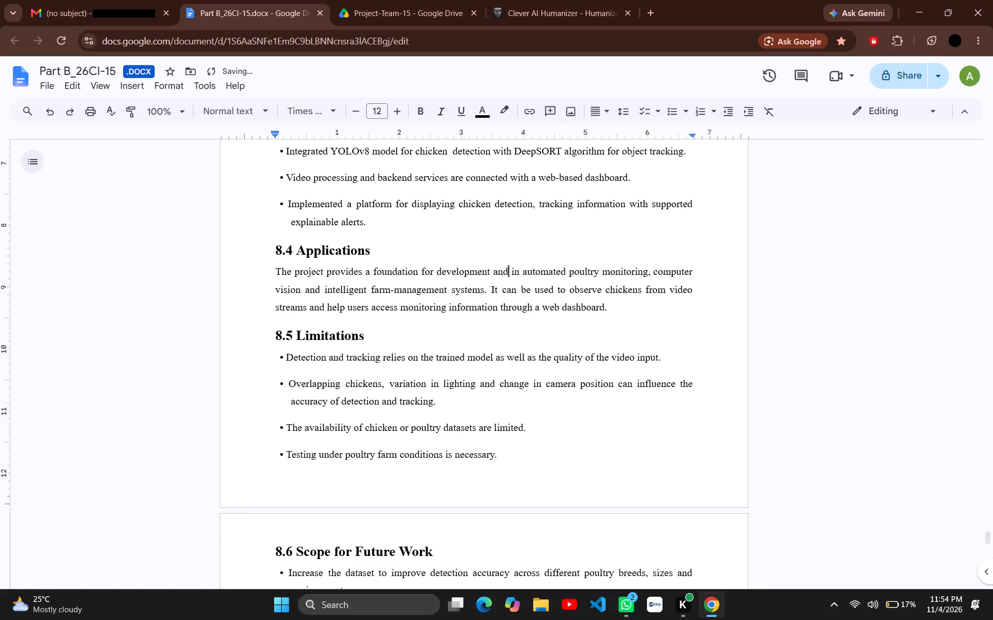
key("space")
type("resear")
type("ch")
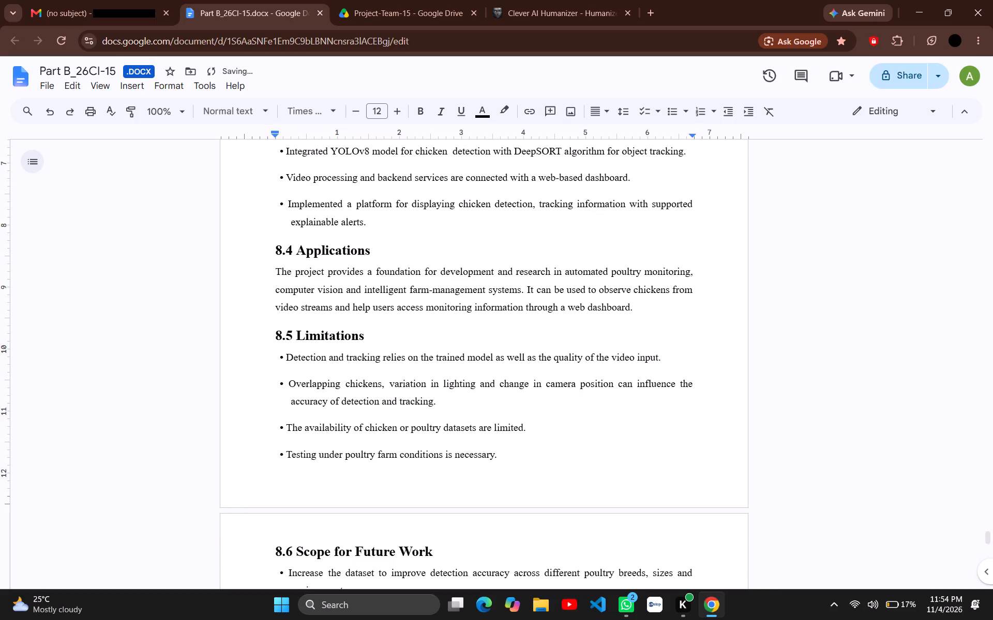
Compare the similarity report's highlighted matches in sections 8.1 Summary of Work and 8.2 Conclusions with the document's current wording.
left_click(447, 0)
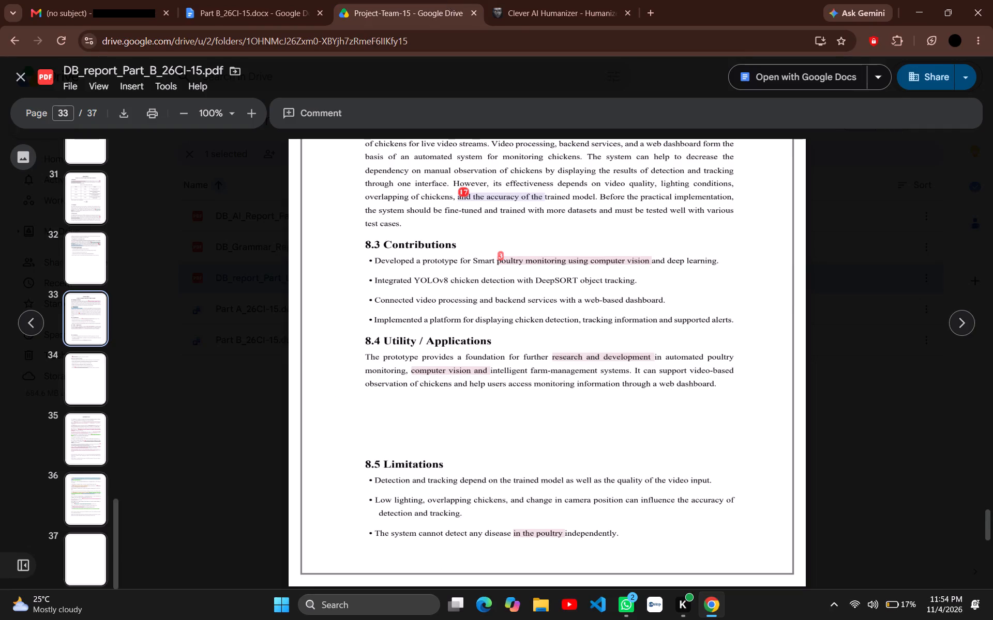
scroll(473, 273, "up", 2)
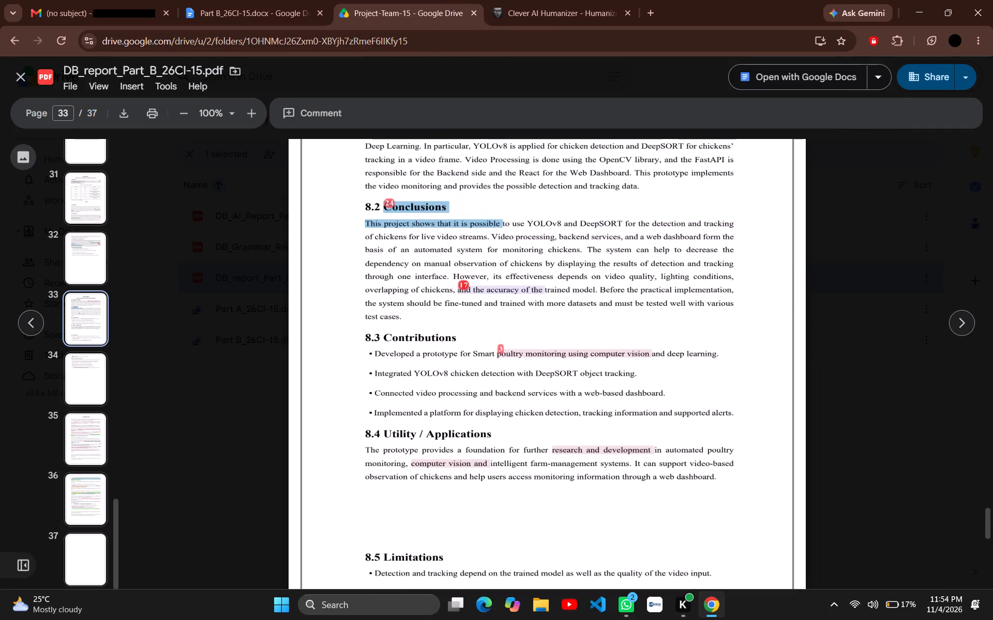
scroll(473, 273, "up", 1)
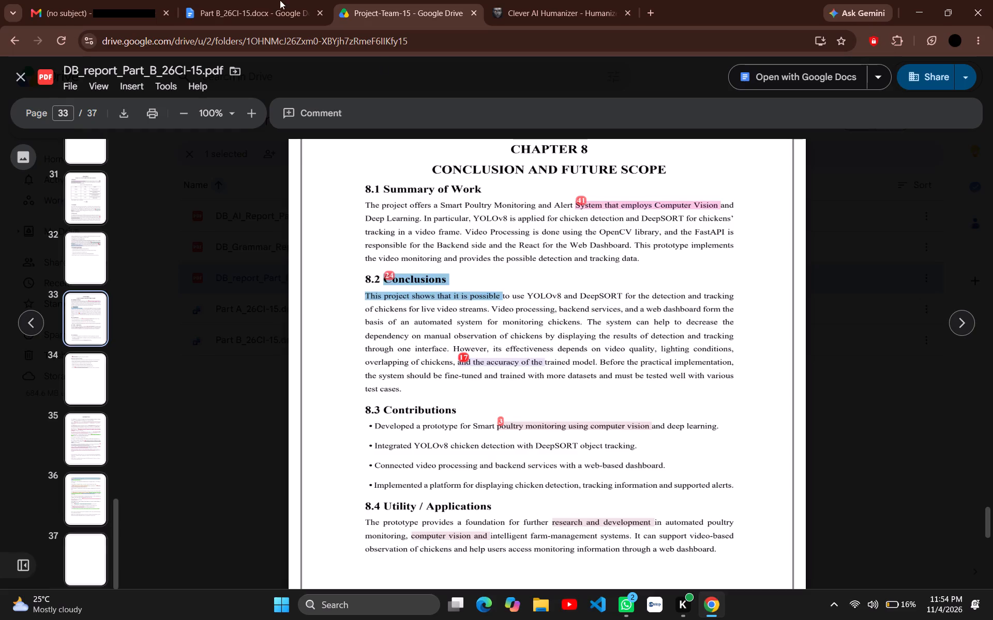
left_click(254, 0)
scroll(358, 263, "up", 1)
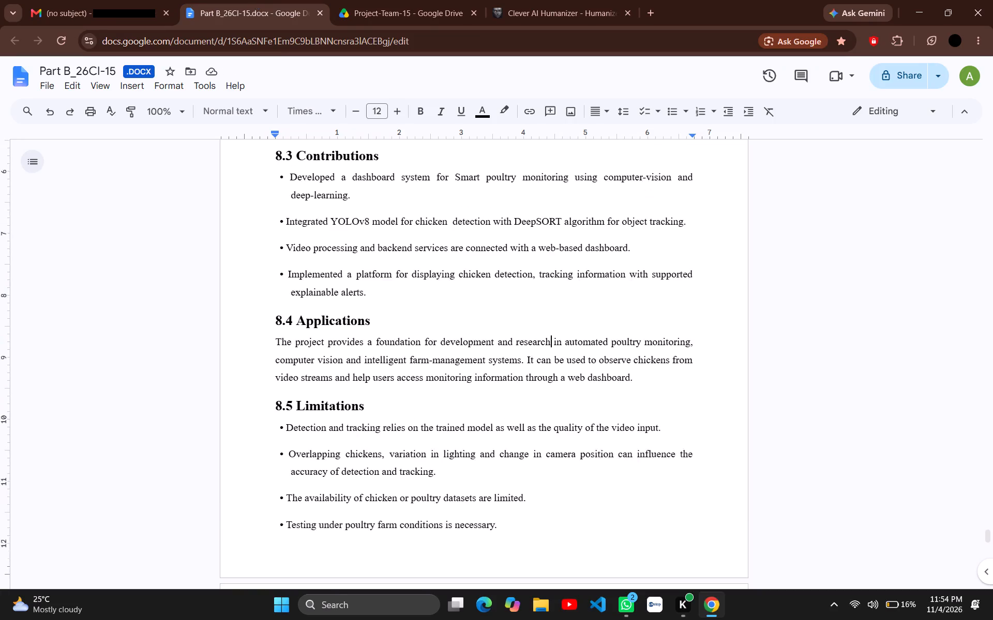
scroll(358, 263, "up", 1)
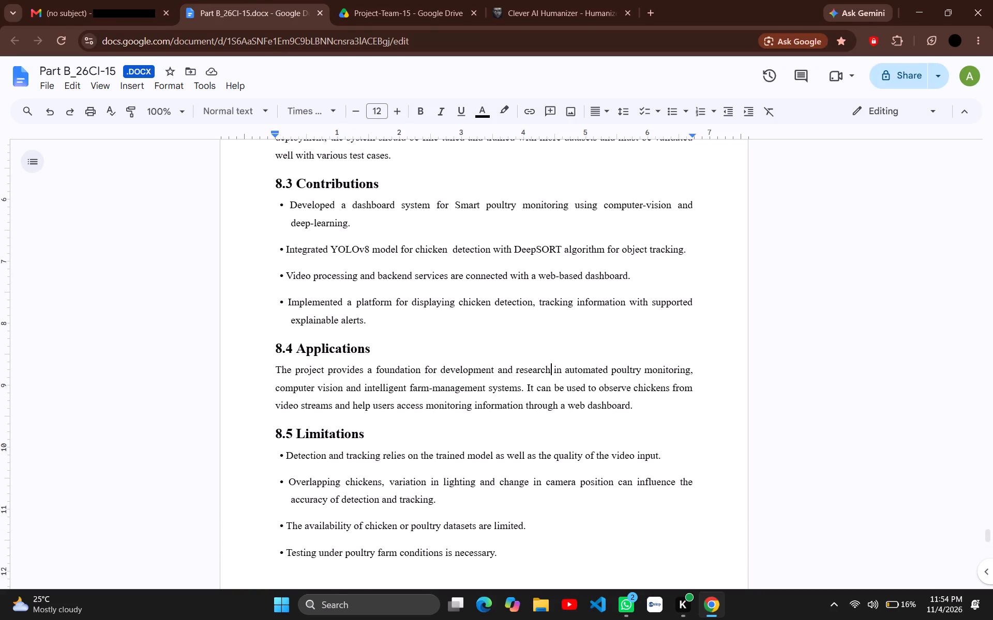
scroll(373, 230, "up", 1)
left_click(380, 0)
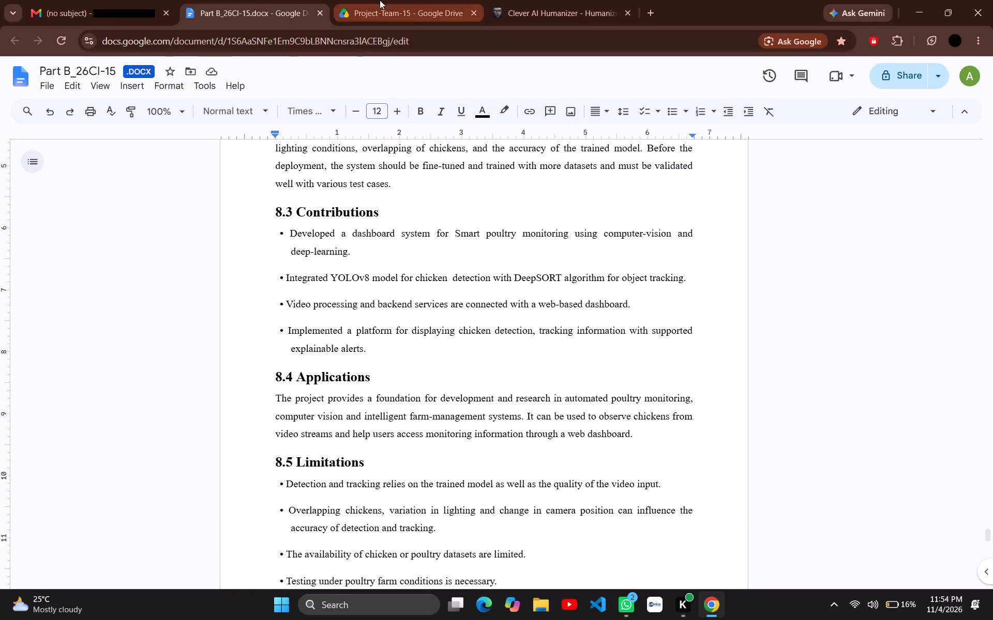
scroll(414, 229, "up", 3)
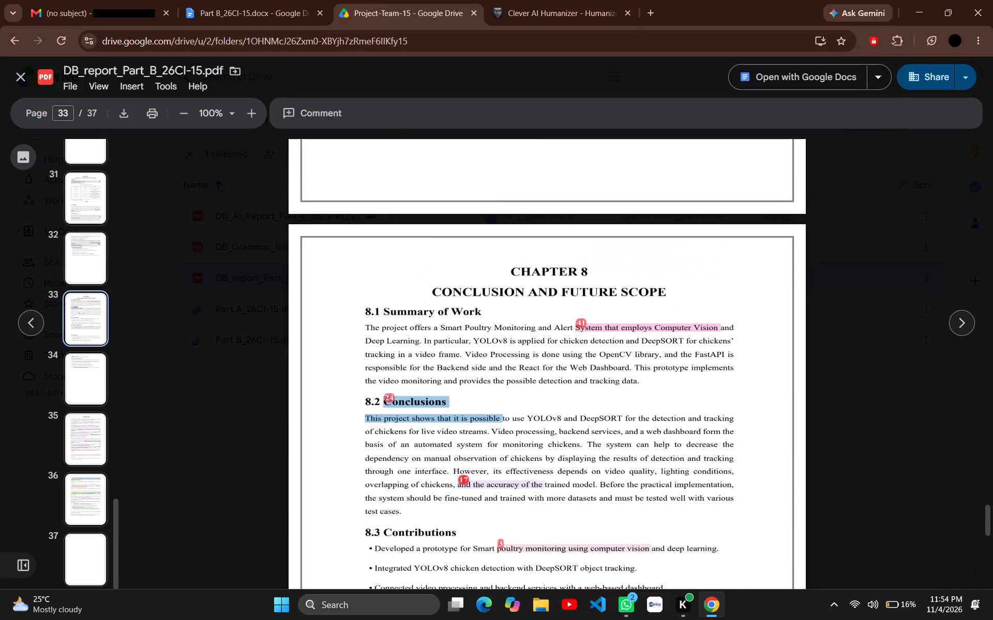
scroll(414, 229, "up", 1)
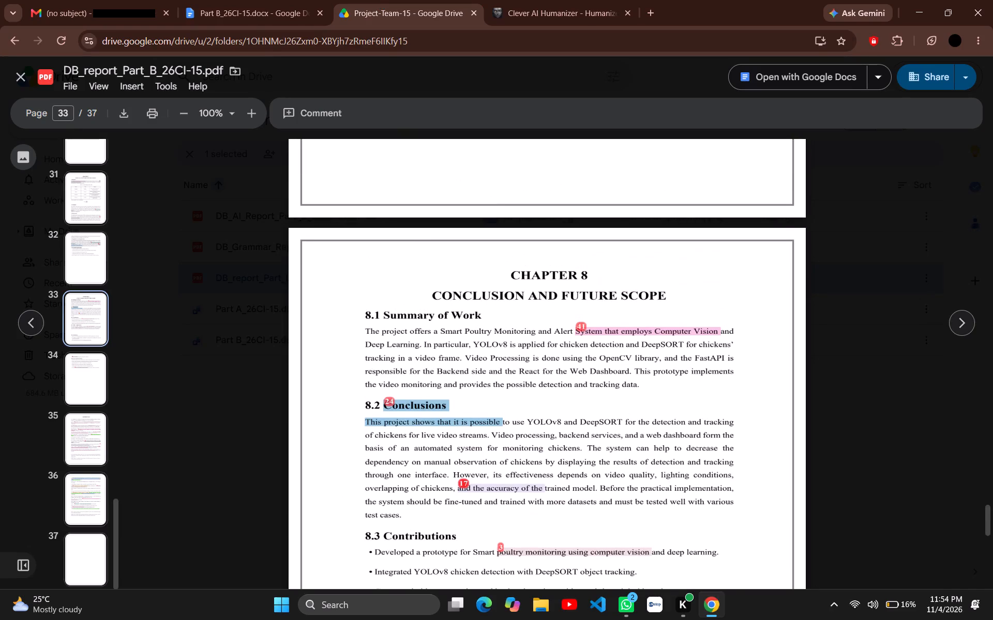
left_click(239, 0)
scroll(330, 245, "up", 1)
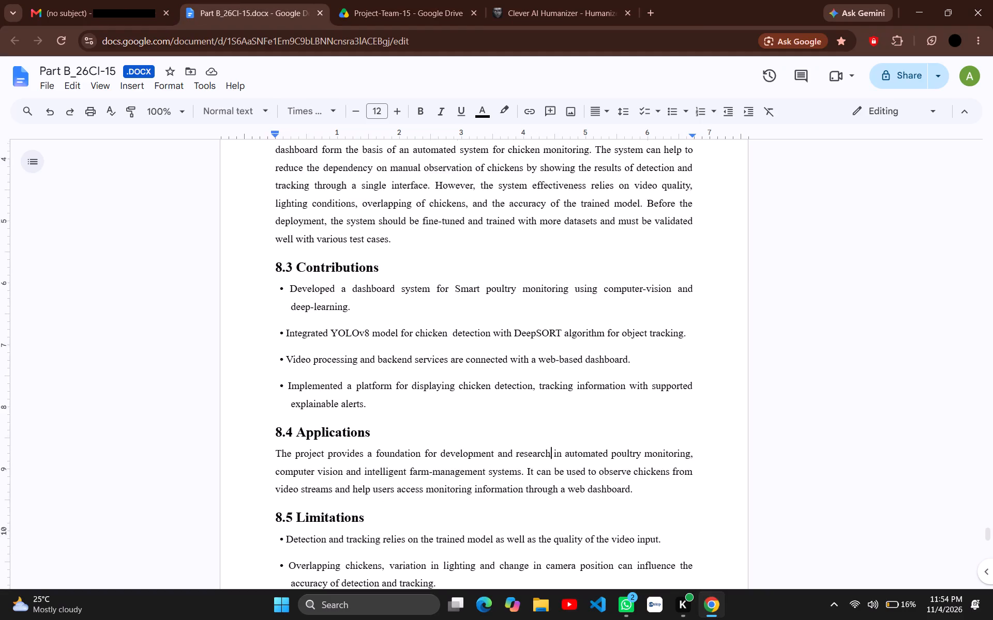
scroll(330, 245, "up", 2)
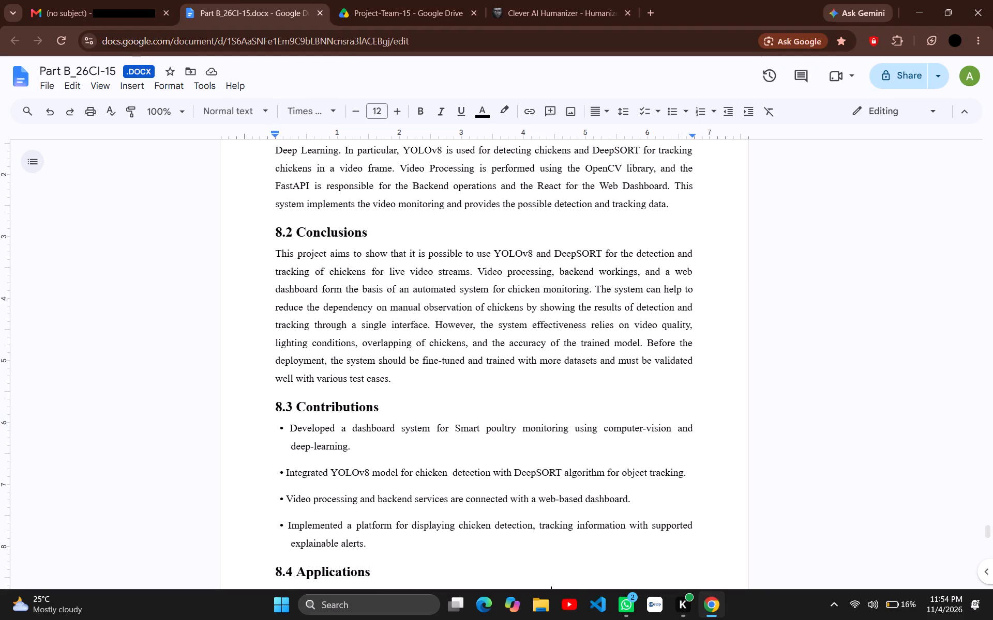
left_click(357, 0)
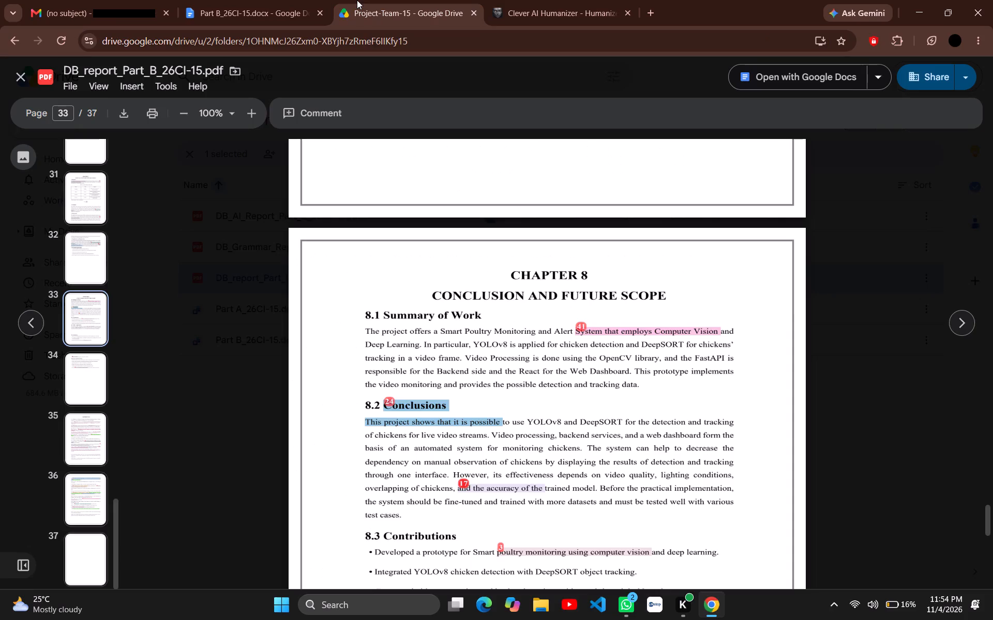
scroll(401, 378, "up", 1)
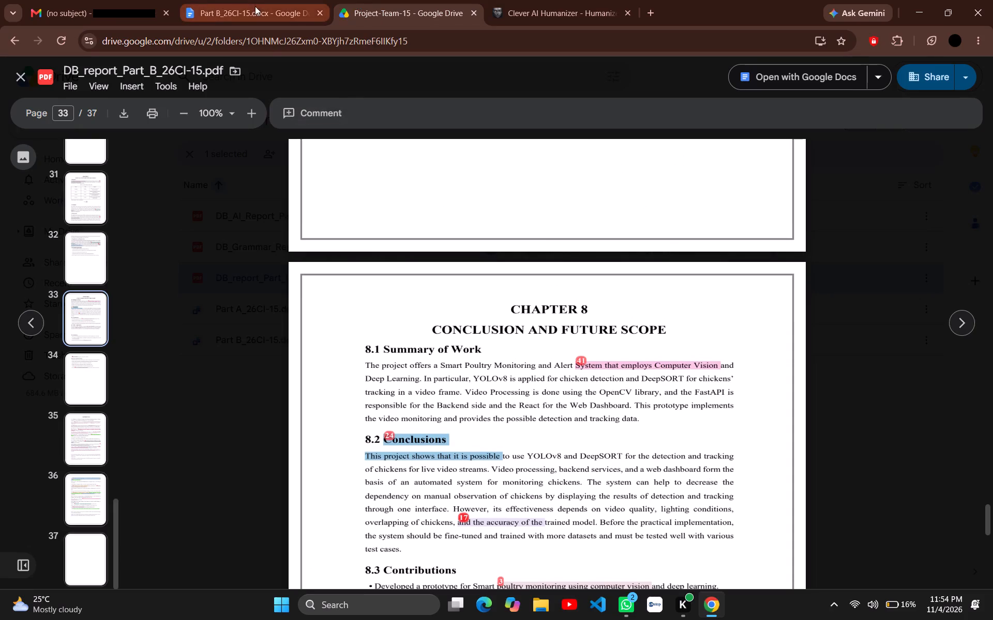
left_click(203, 0)
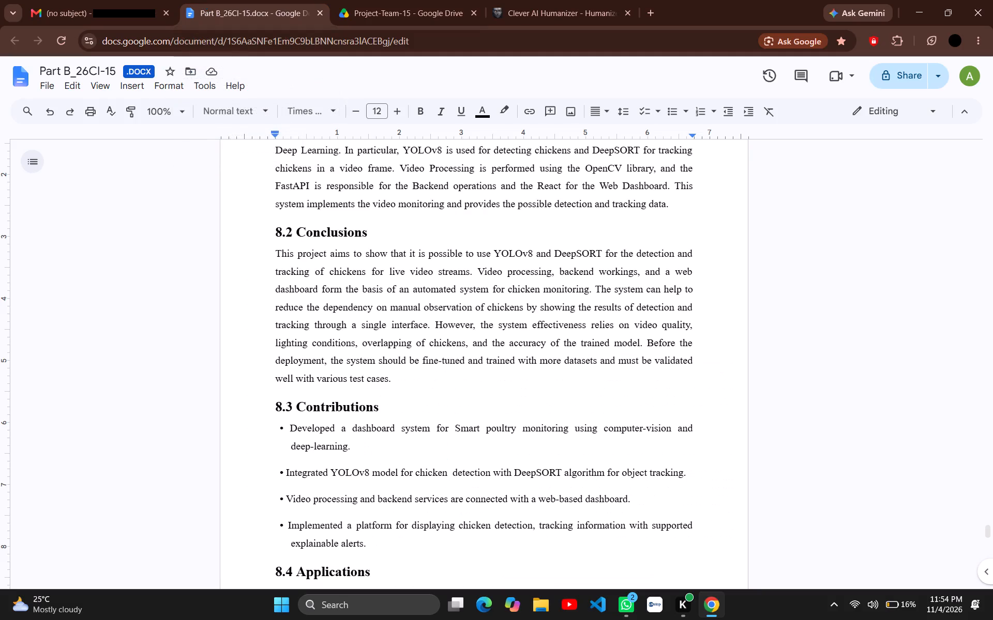
scroll(360, 263, "up", 2)
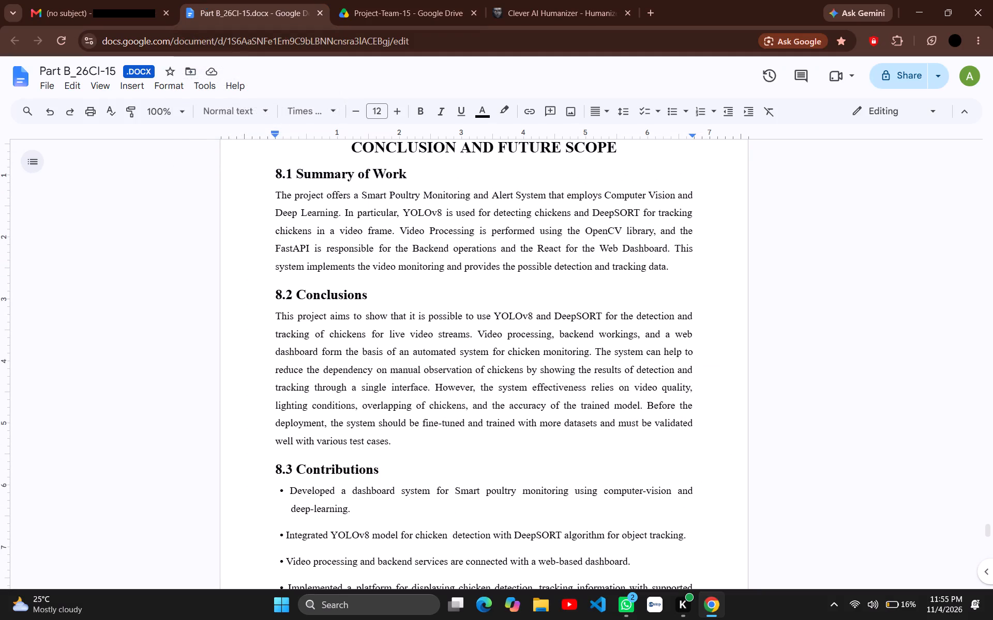
Replace "employs" with "implements" in the first sentence of section 8.1 Summary of Work.
left_click(603, 198)
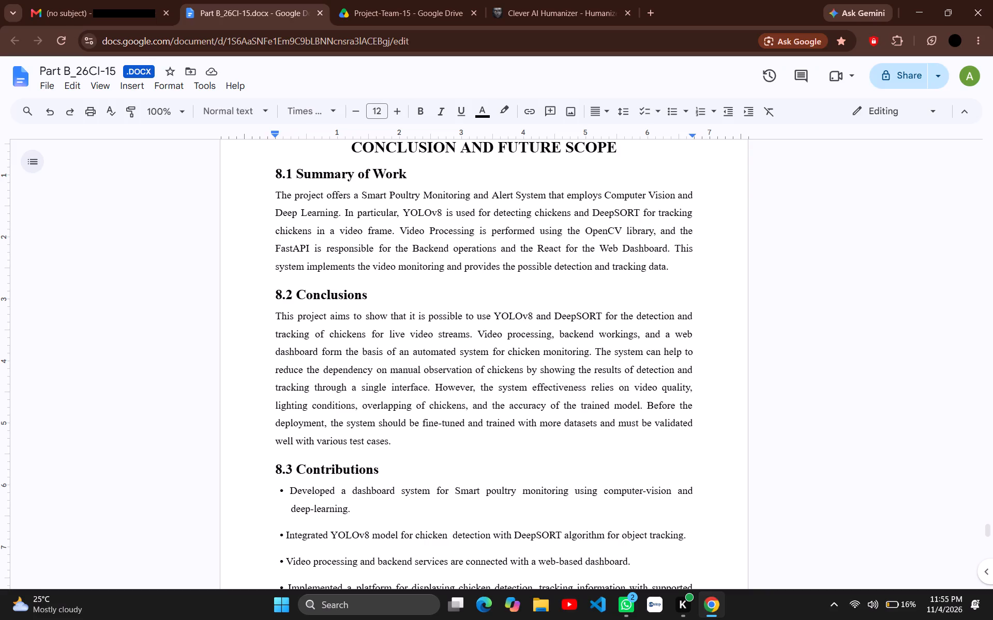
key("BackSpace")
key("BackSpace")
key("BackSpace")
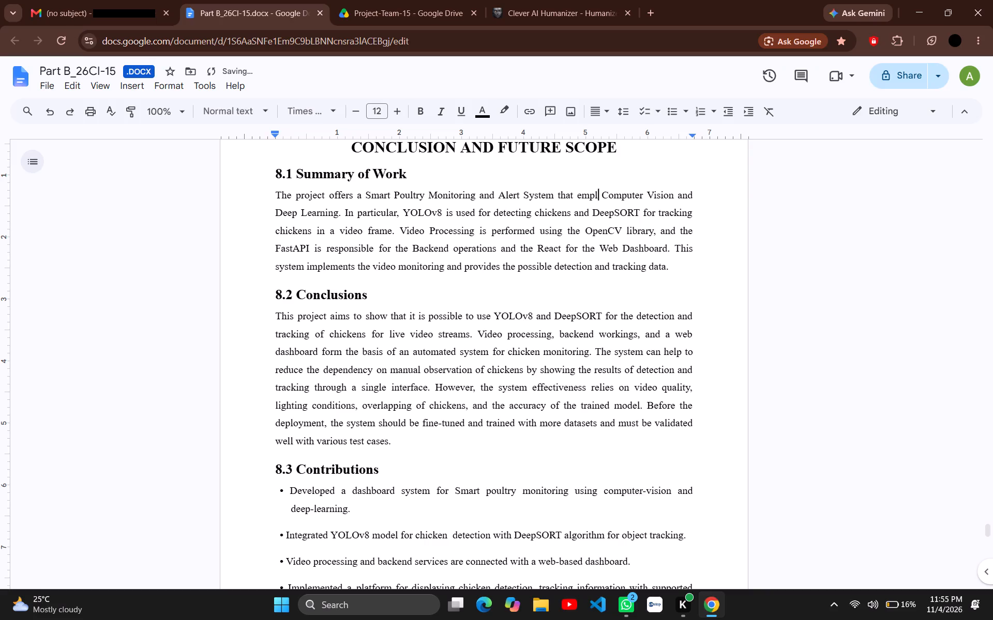
key("BackSpace")
key("BackSpace")
key("BackSpace")
key("BackSpace")
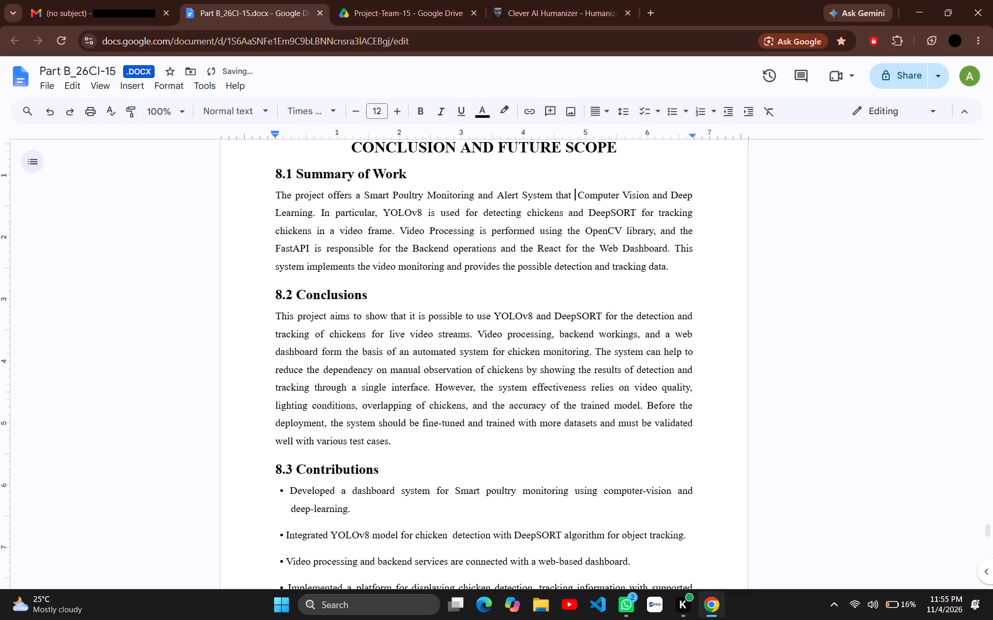
type("implements")
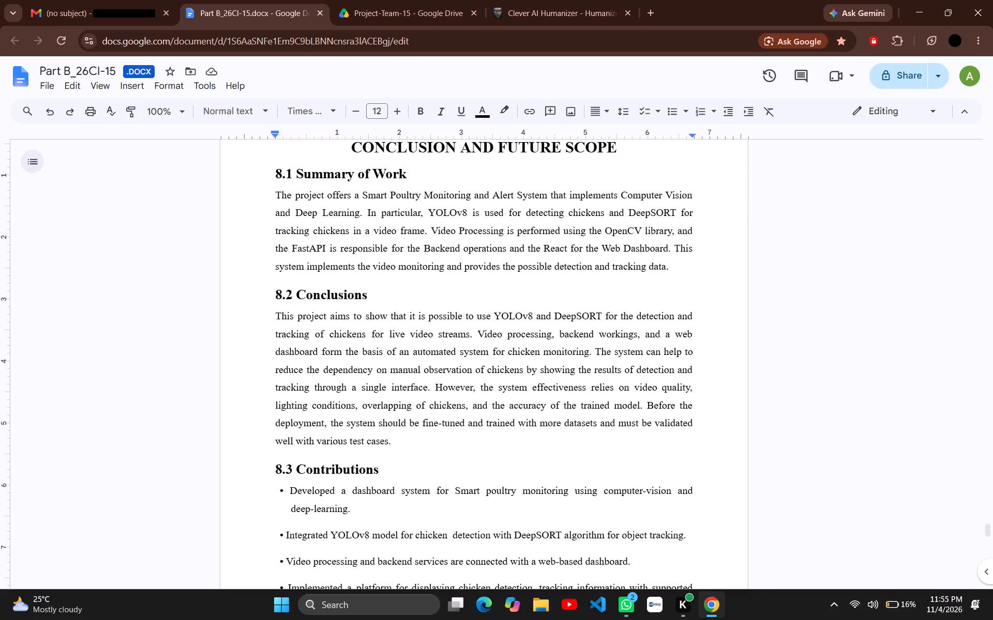
Compare the similarity report's highlighted matches in section 7.4 Significance and Implications with the document's current wording.
left_click(447, 13)
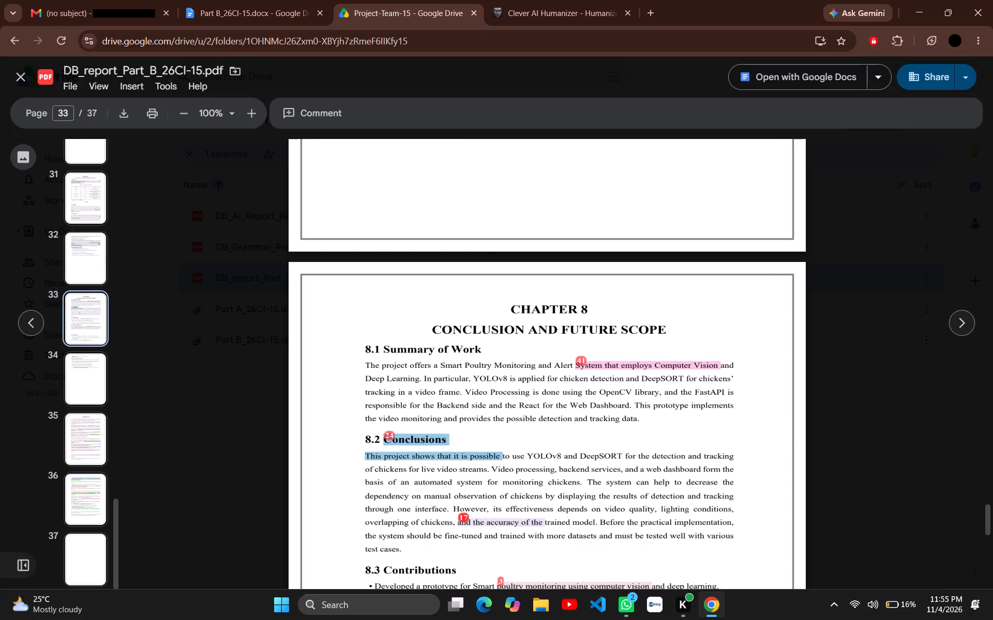
scroll(479, 337, "up", 6)
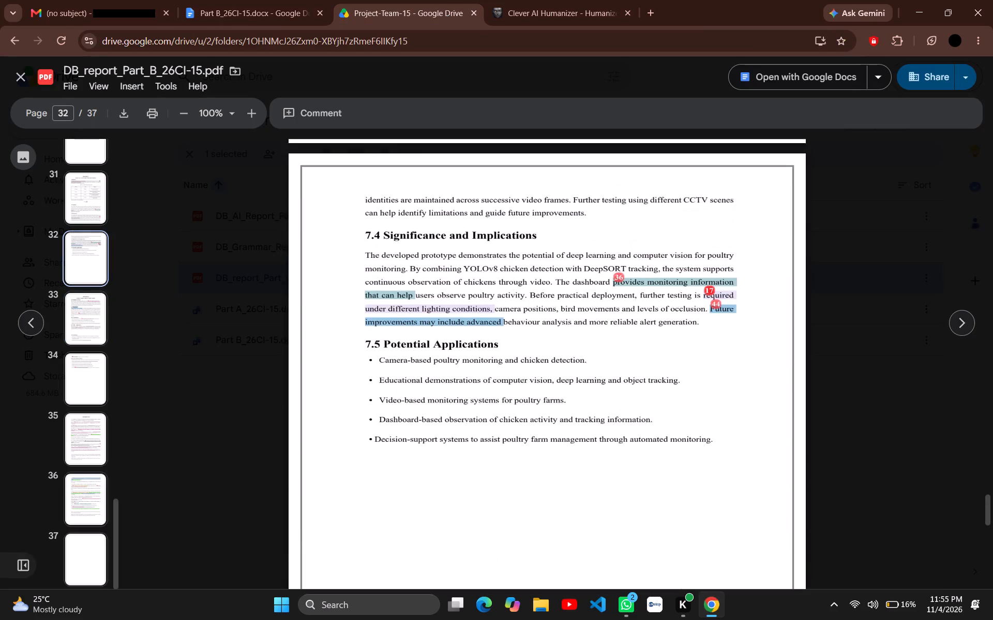
scroll(479, 337, "up", 2)
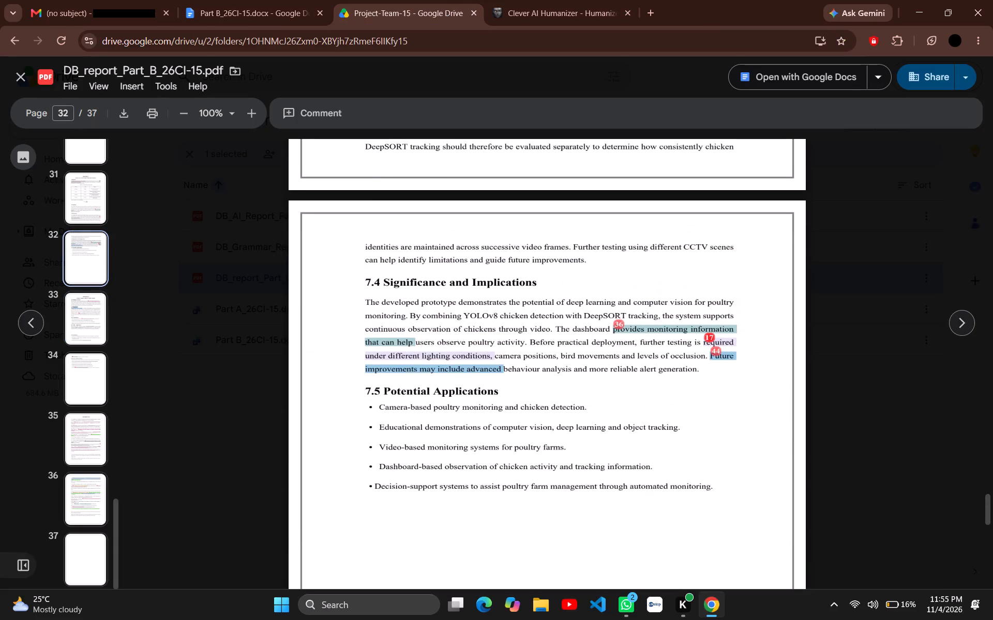
left_click(254, 0)
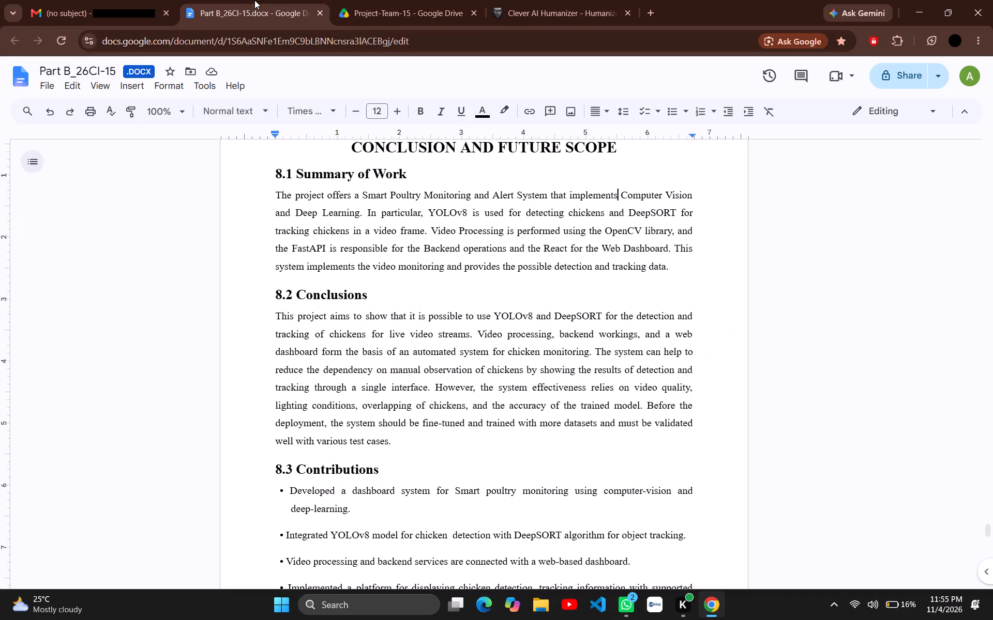
scroll(333, 280, "up", 5)
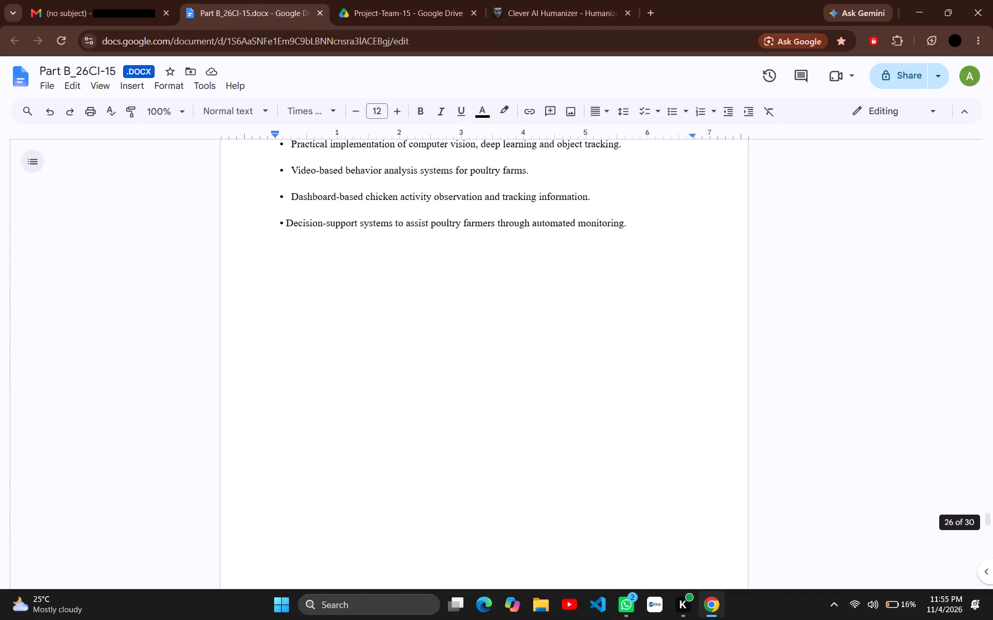
scroll(333, 280, "up", 3)
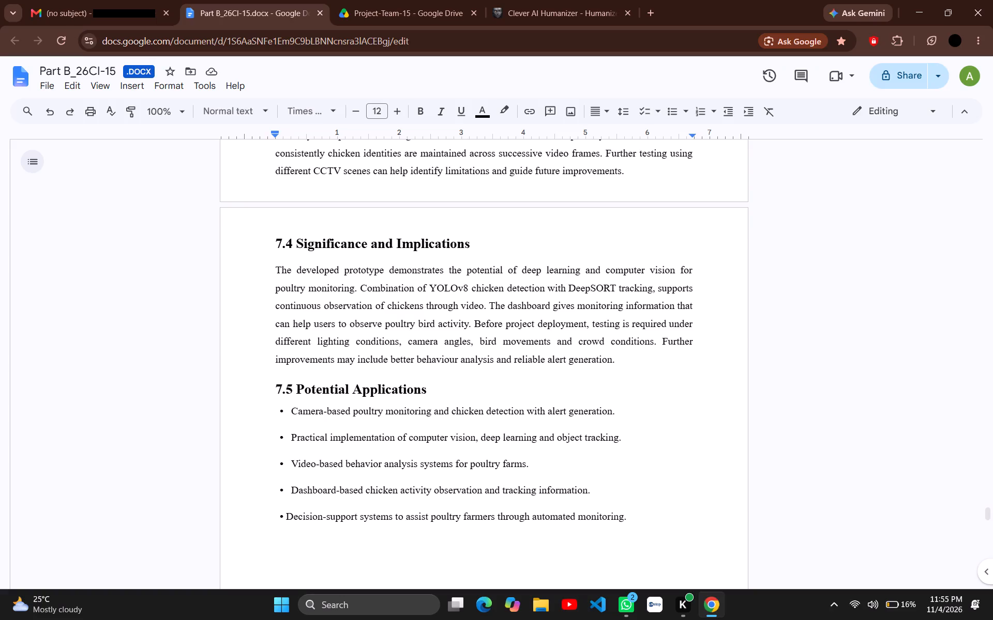
left_click(417, 0)
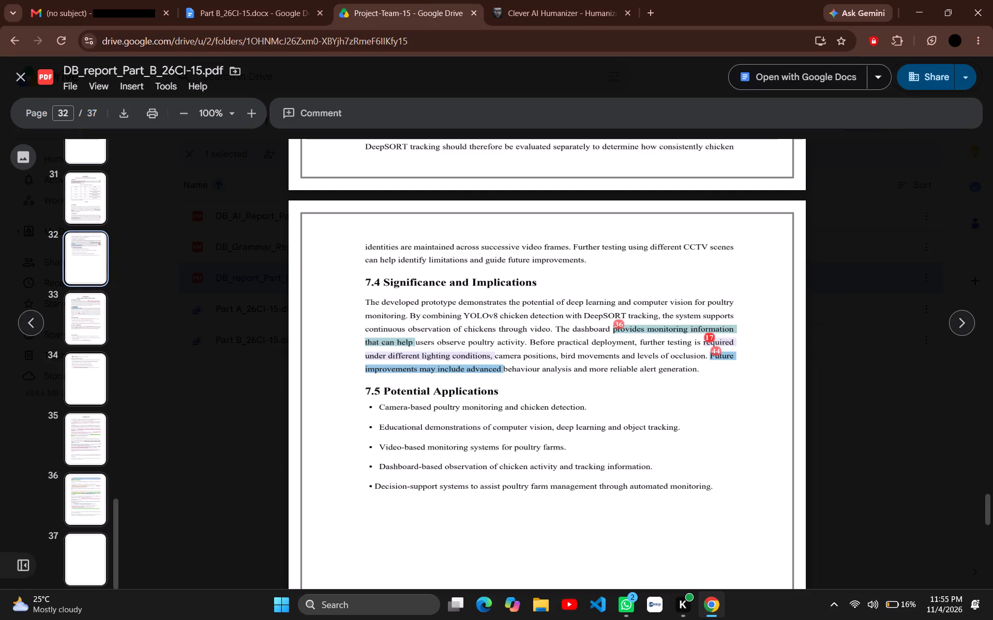
left_click(289, 16)
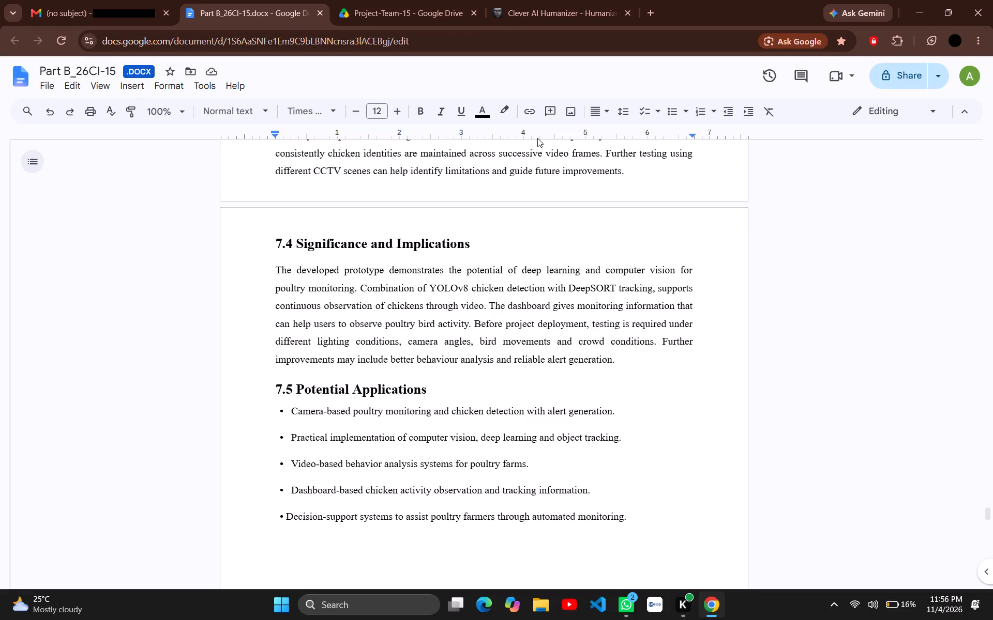
left_click(415, 0)
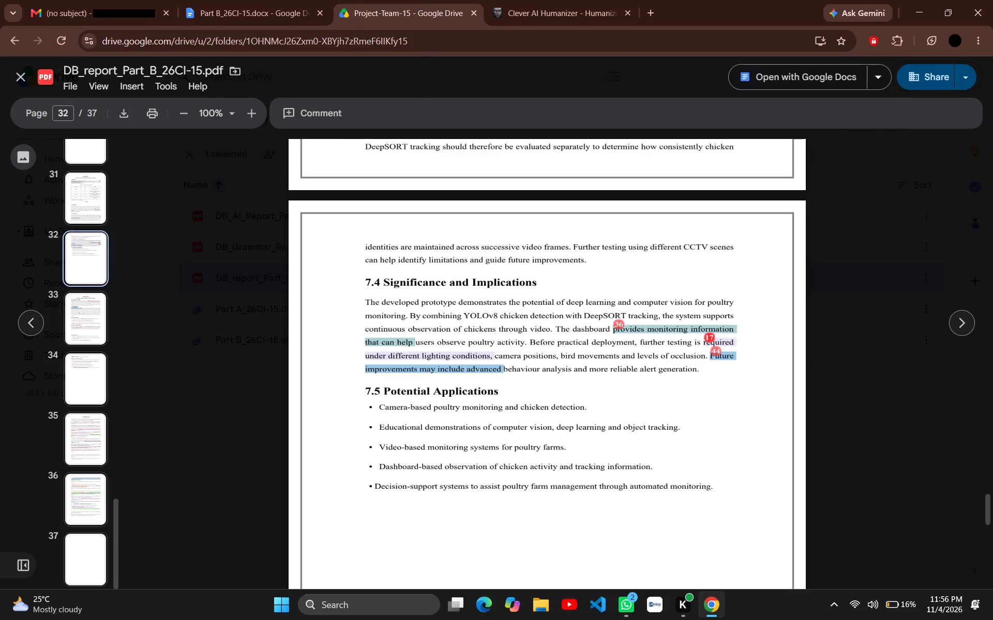
left_click(274, 0)
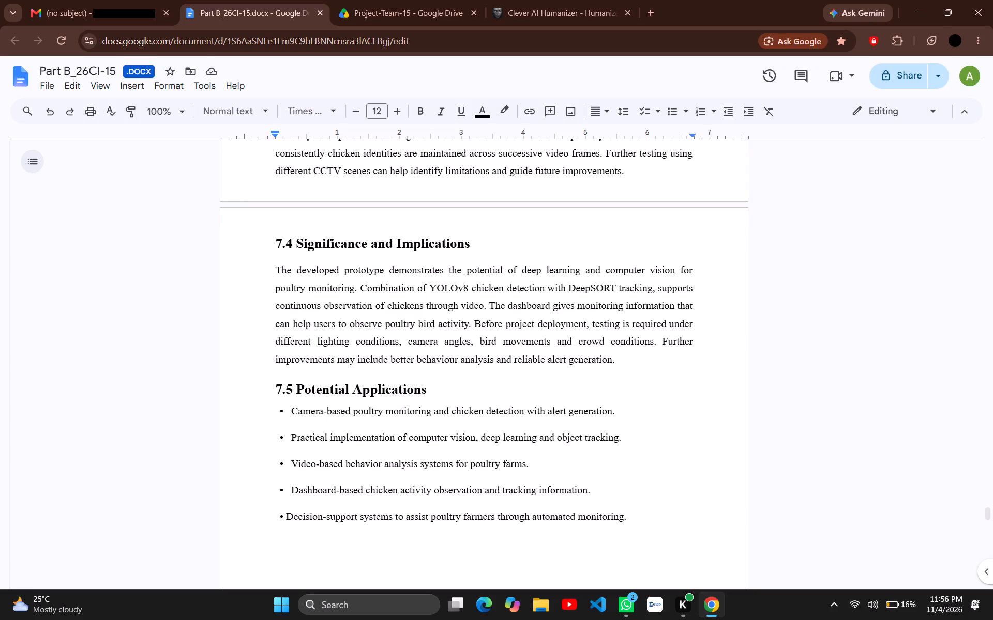
left_click(362, 0)
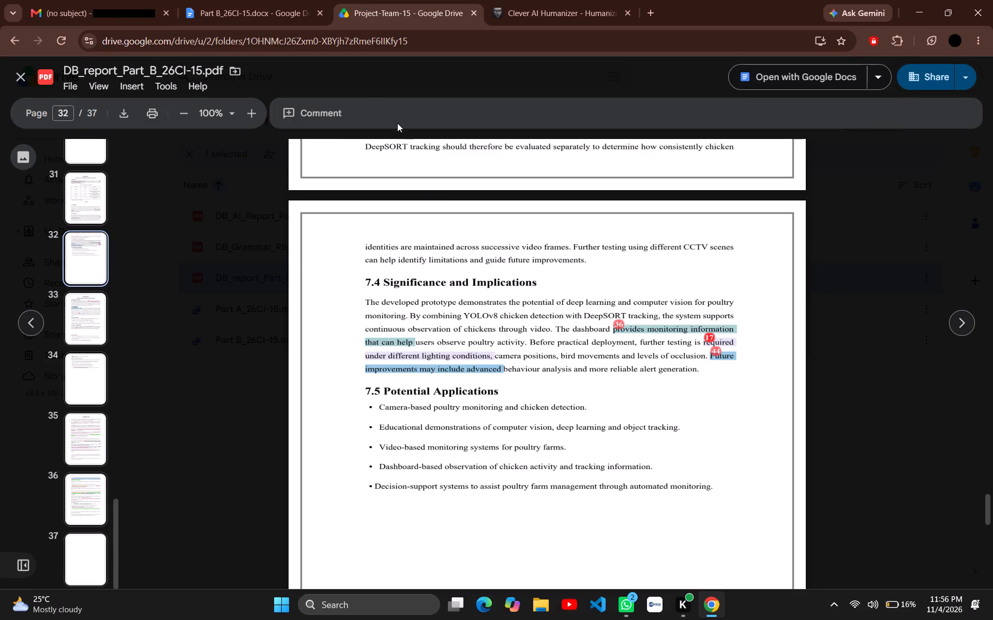
left_click(275, 0)
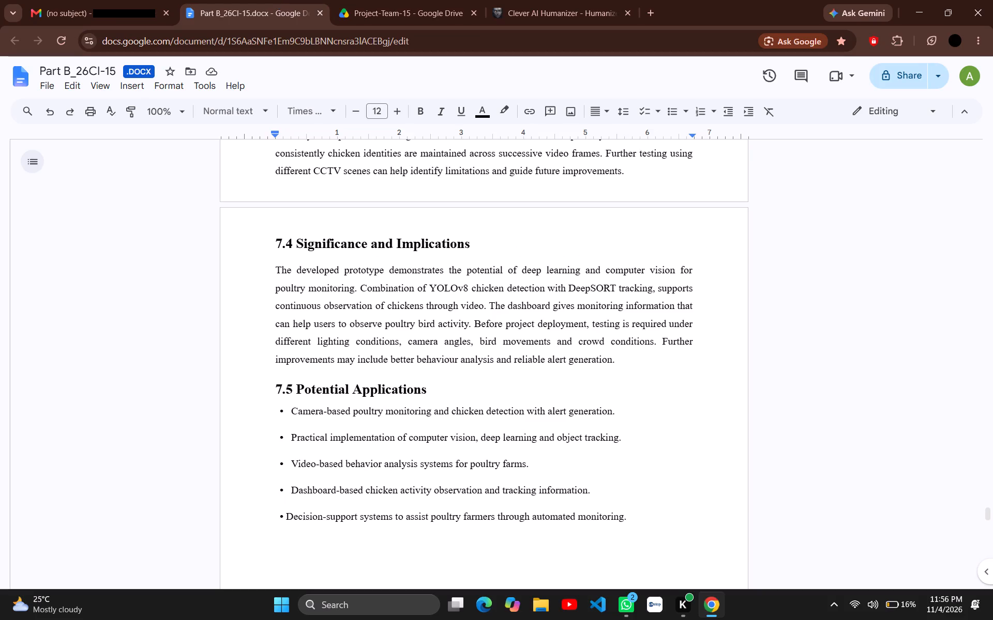
Replace "required" with "needed" in the testing sentence of section 7.4 Significance and Implications.
left_click(670, 324)
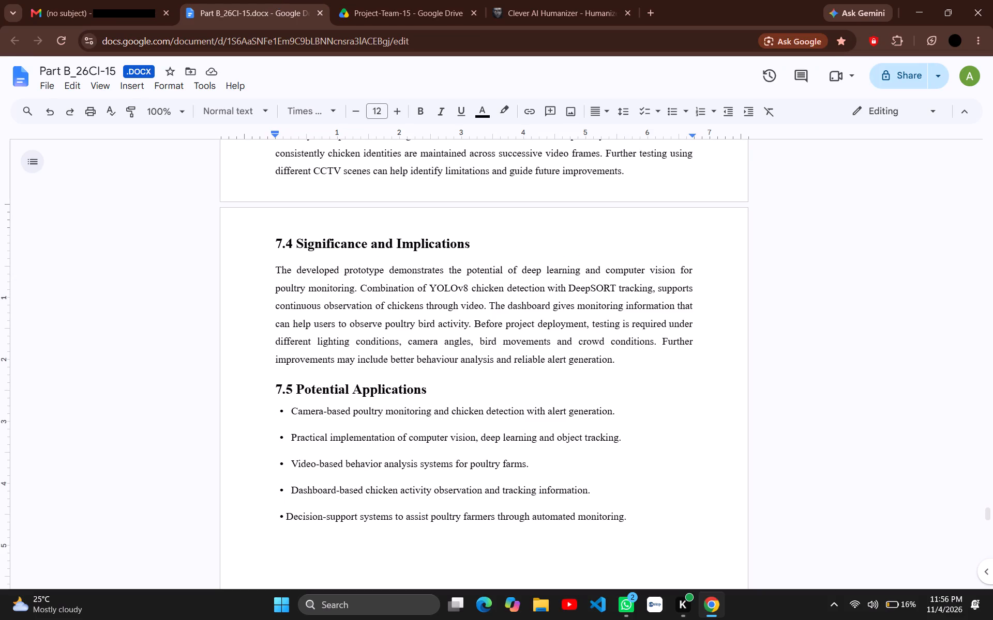
key("Left")
key("BackSpace")
key("BackSpace")
key("BackSpace")
key("BackSpace")
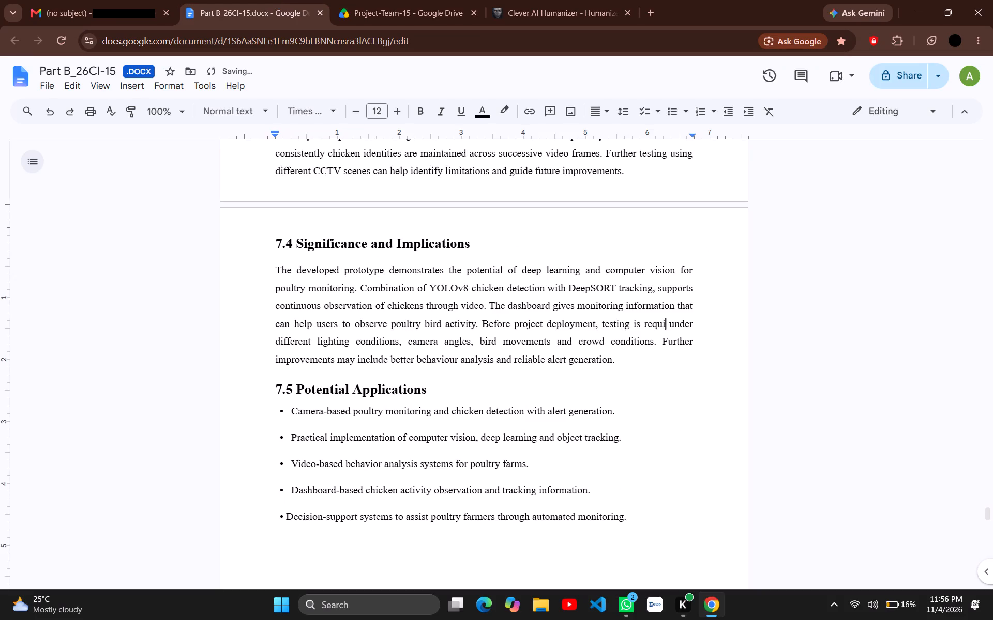
key("BackSpace")
key("BackSpace")
key("BackSpace")
key("BackSpace")
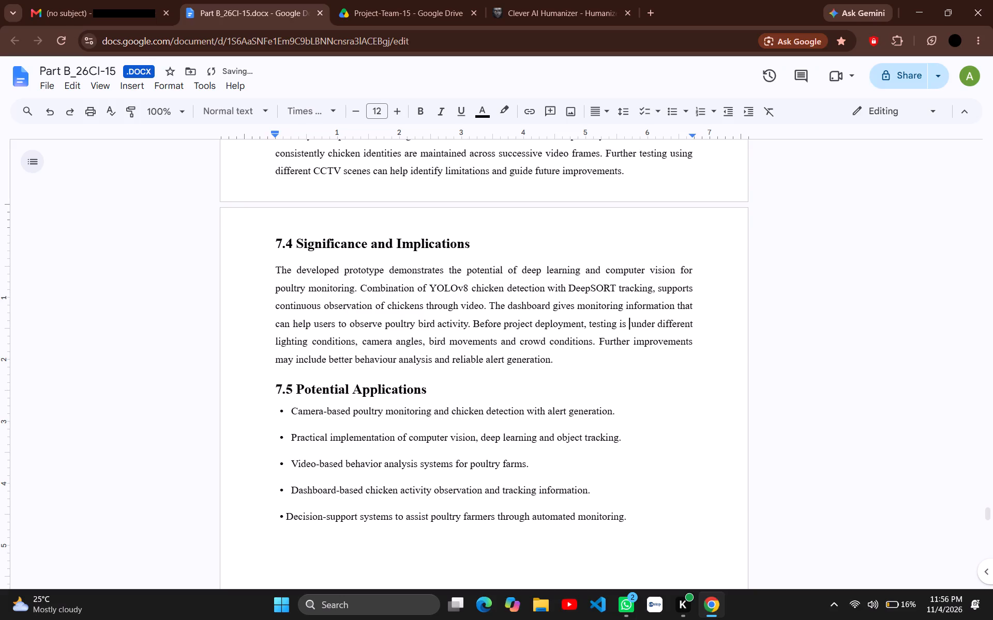
type("needed")
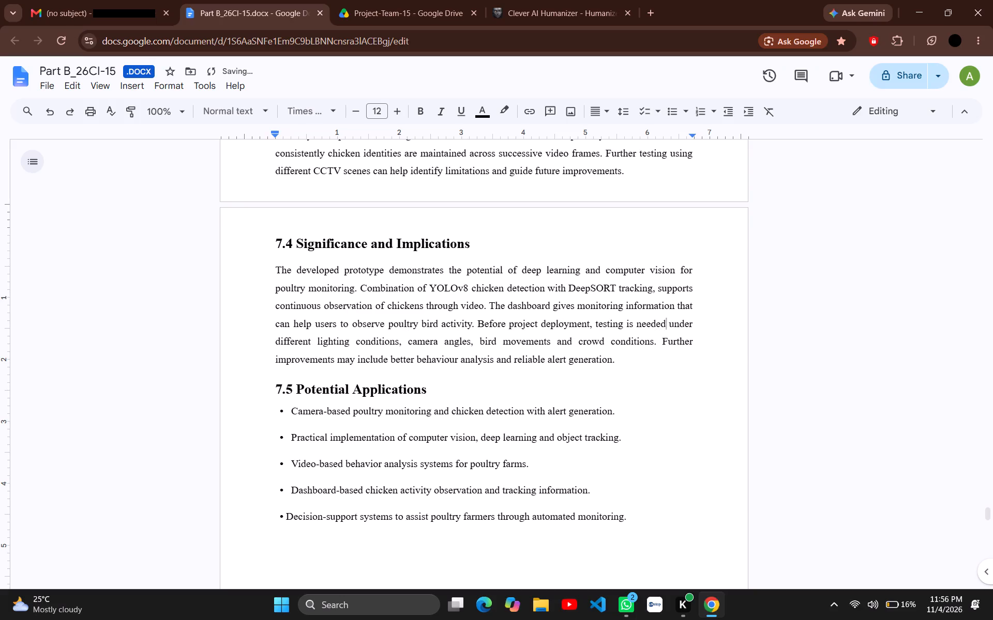
Replace "different" with "varying" before "lighting conditions" in section 7.4 Significance and Implications.
left_click(309, 342)
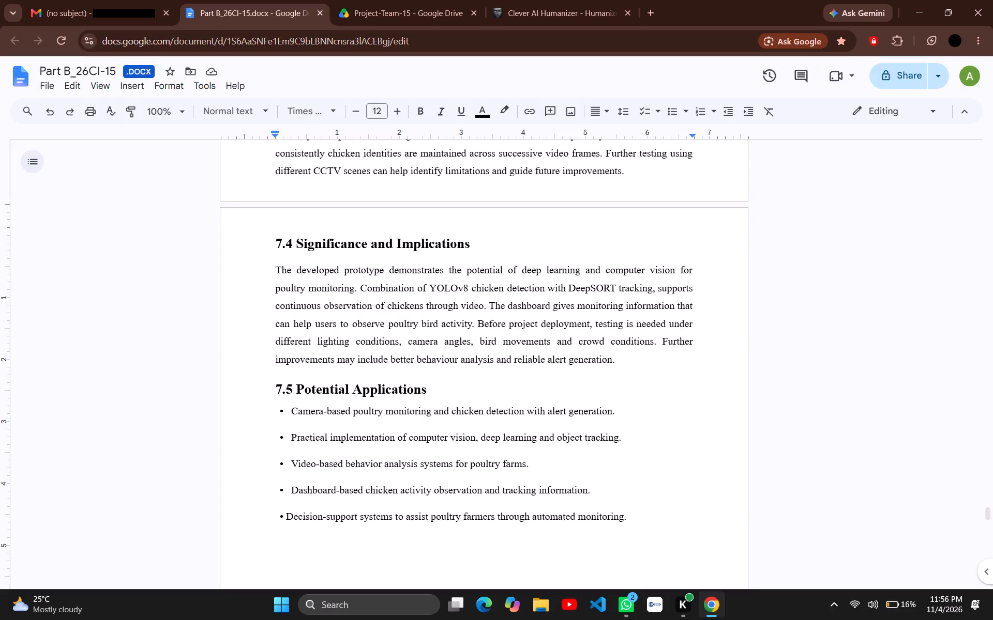
left_click(309, 342)
key("Right")
key("BackSpace")
key("BackSpace")
key("BackSpace")
key("BackSpace")
key("BackSpace")
key("BackSpace")
key("BackSpace")
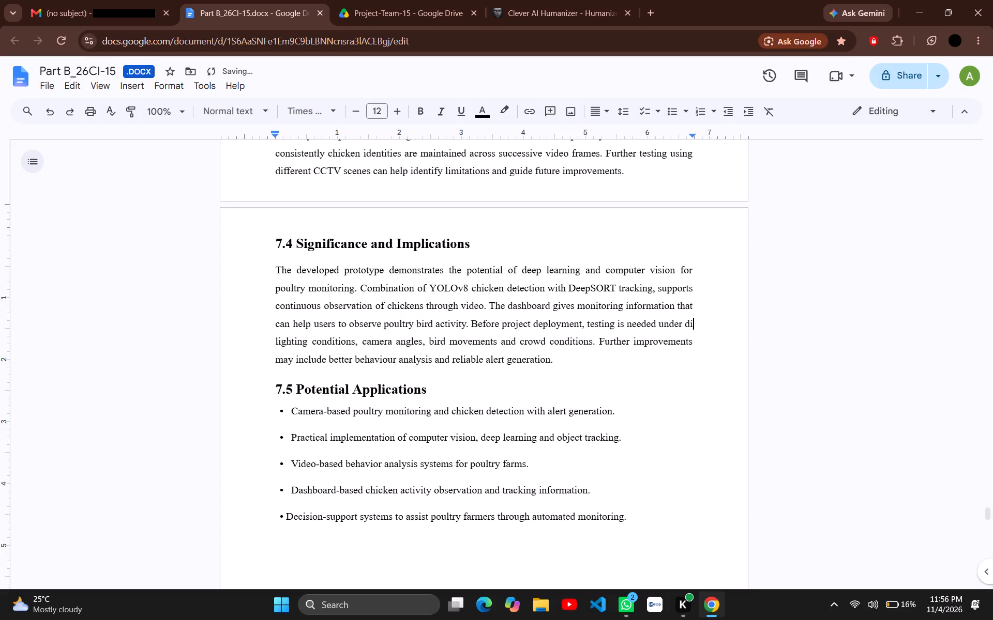
key("BackSpace")
key("BackSpace")
type("varyin")
key("g")
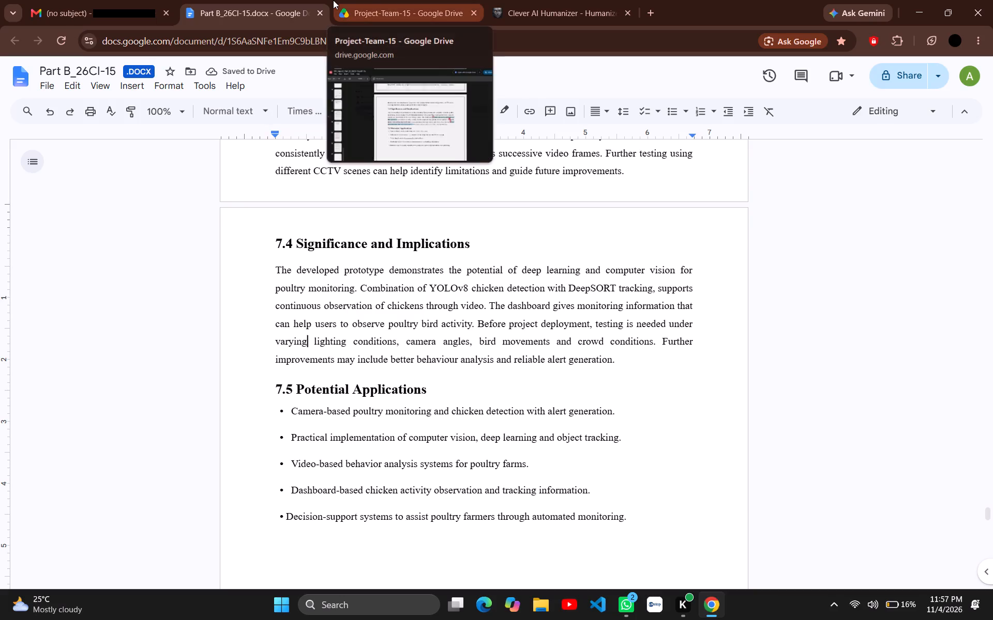
Compare the similarity report's highlighted matches in sections 7.2 to 7.4 with the document's current wording.
left_click(416, 8)
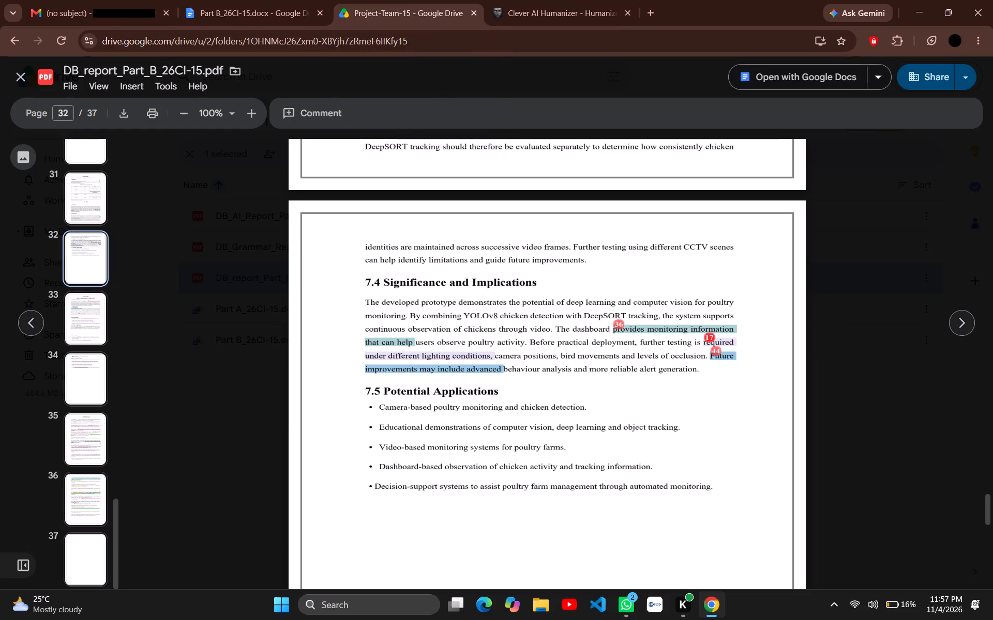
left_click(285, 7)
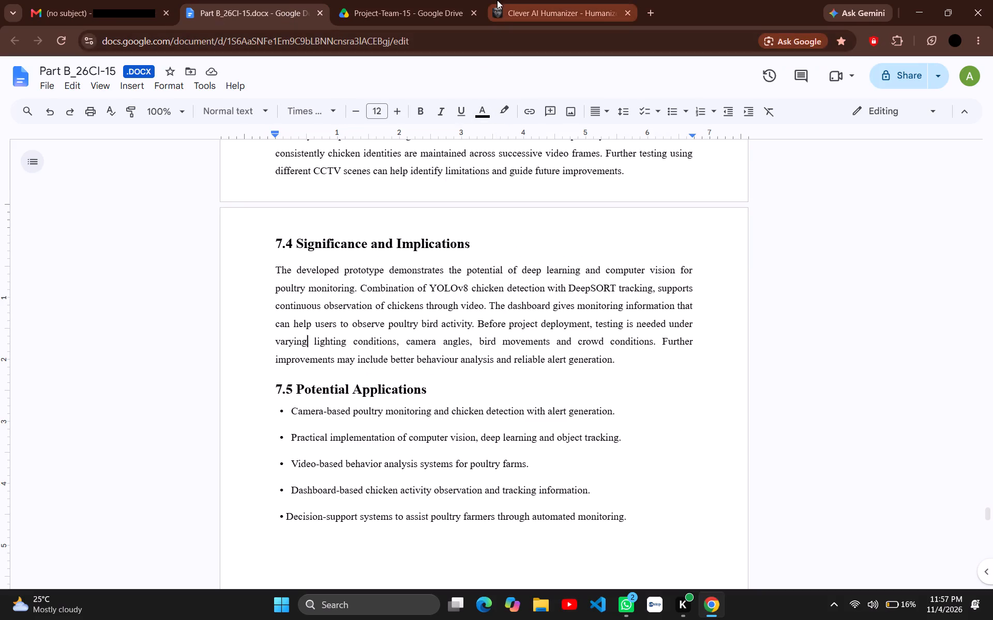
left_click(439, 0)
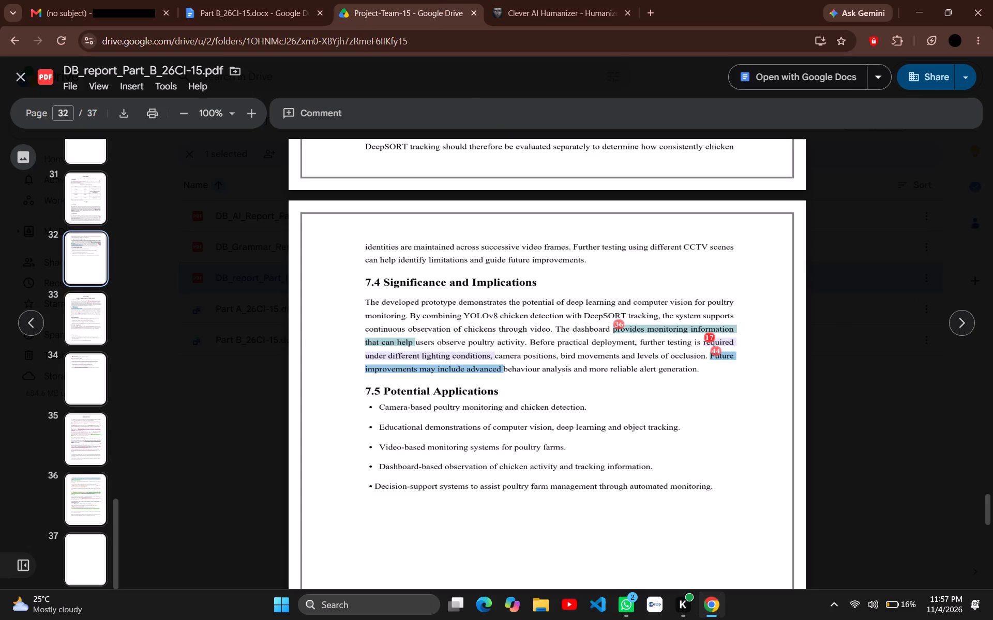
scroll(516, 207, "up", 3)
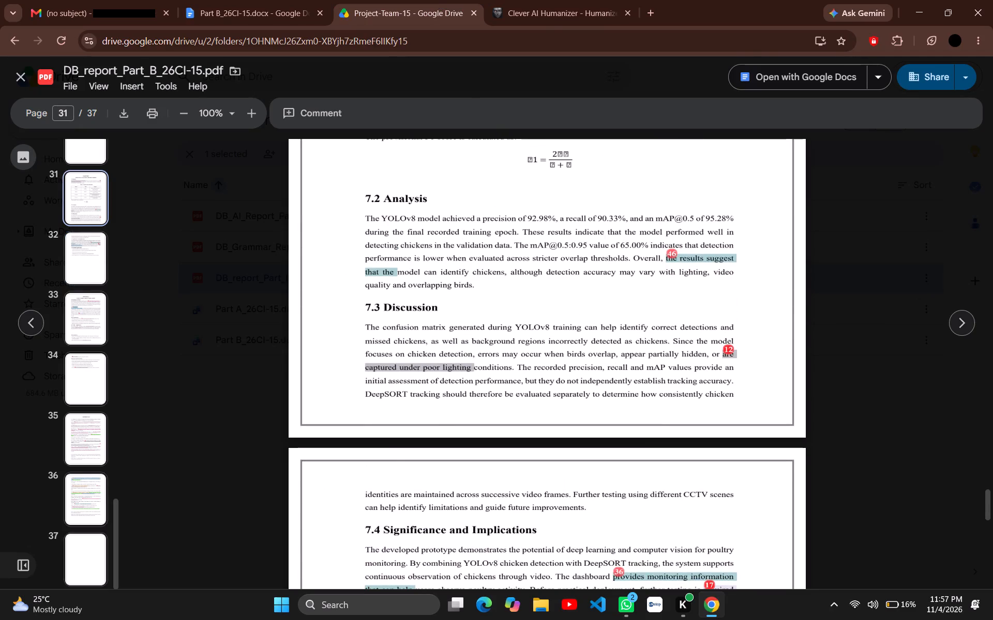
left_click(253, 0)
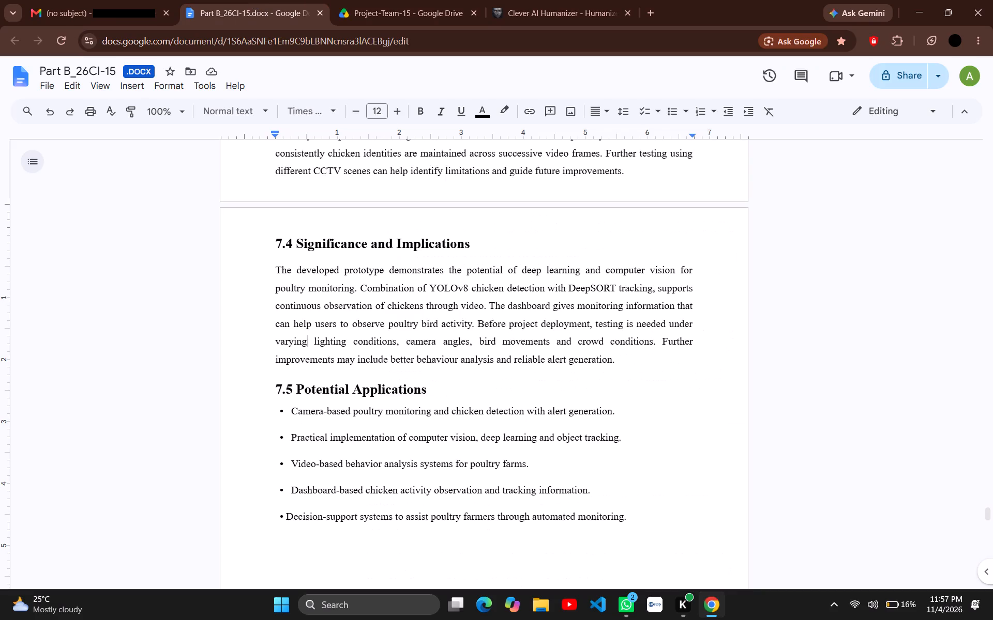
scroll(357, 316, "up", 2)
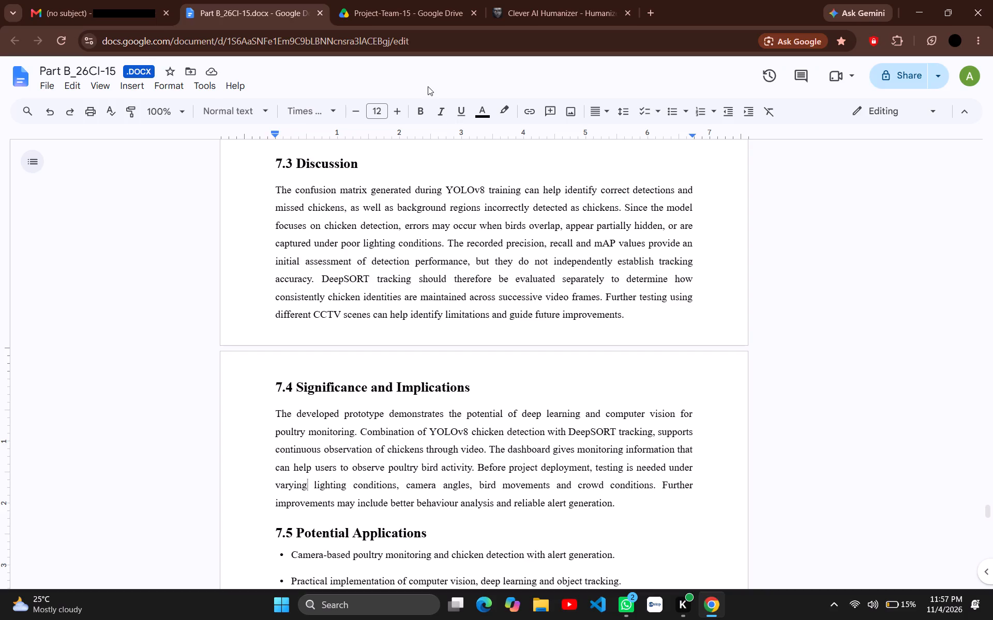
left_click(404, 0)
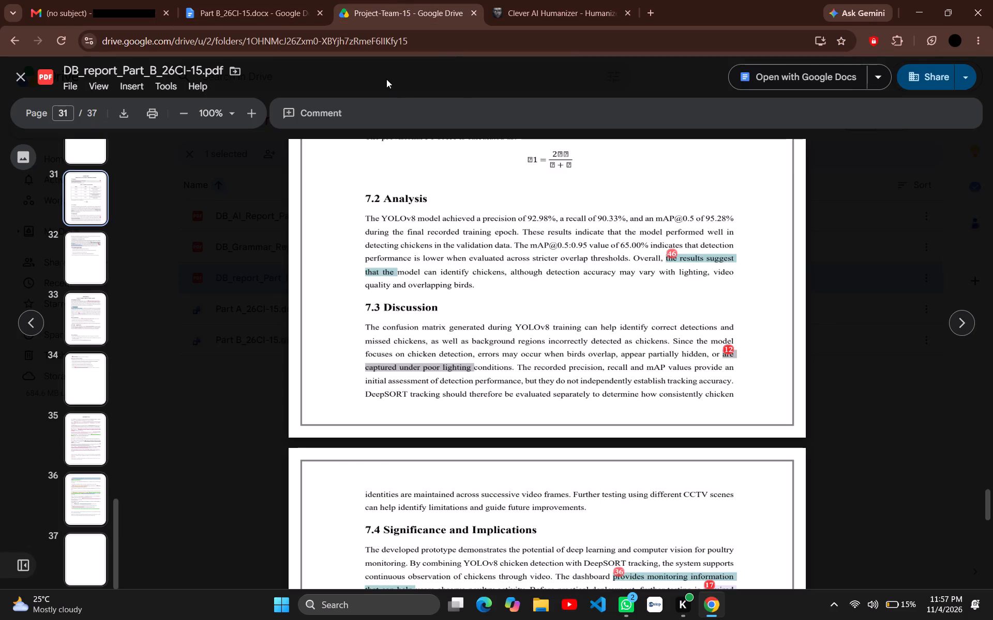
left_click(297, 0)
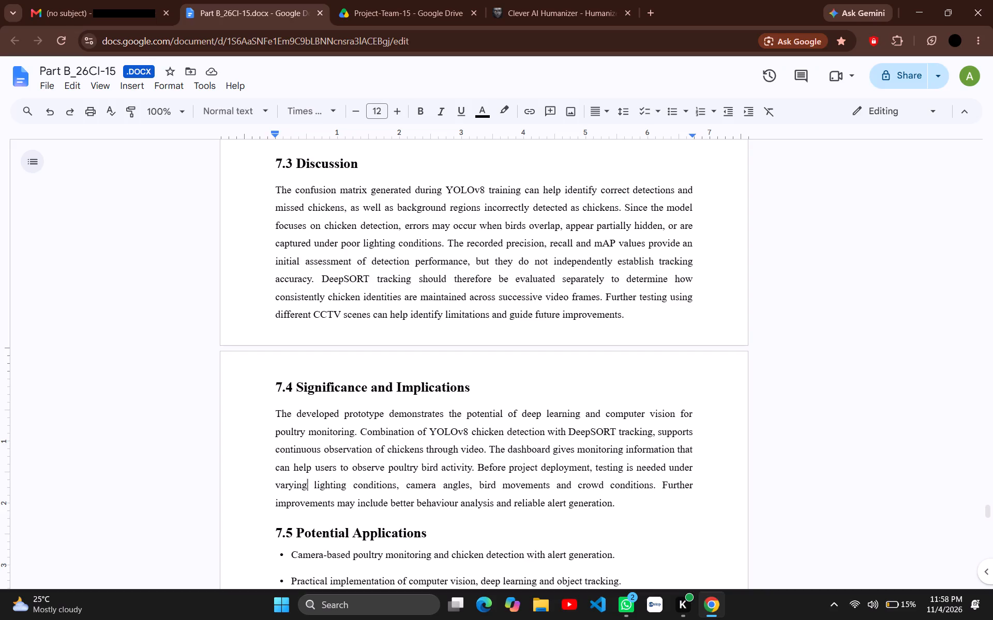
left_click(311, 245)
left_click(359, 245)
left_click(378, 0)
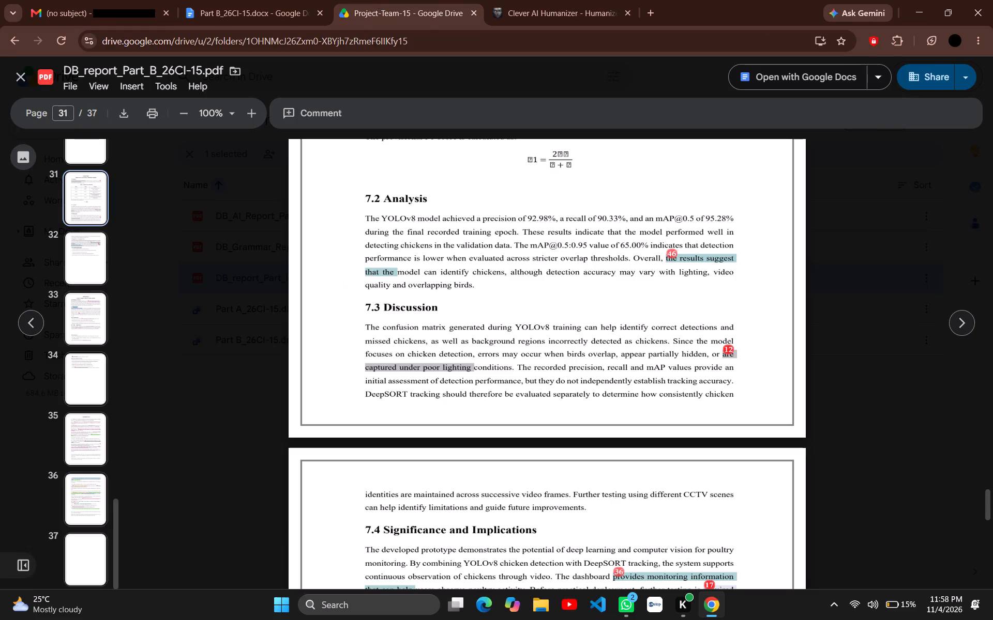
scroll(505, 271, "up", 1)
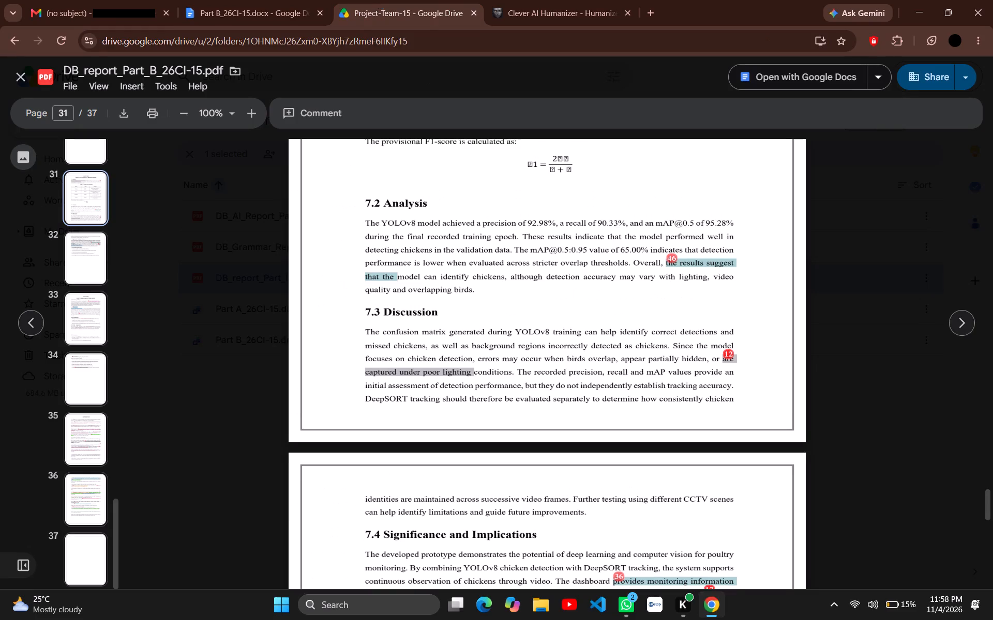
scroll(505, 271, "up", 2)
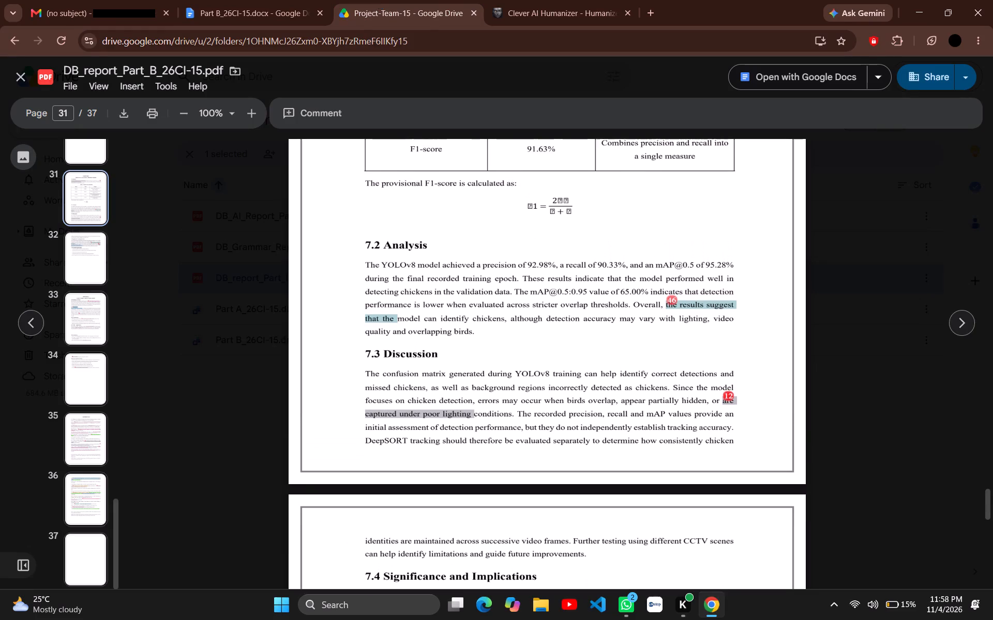
scroll(505, 271, "up", 1)
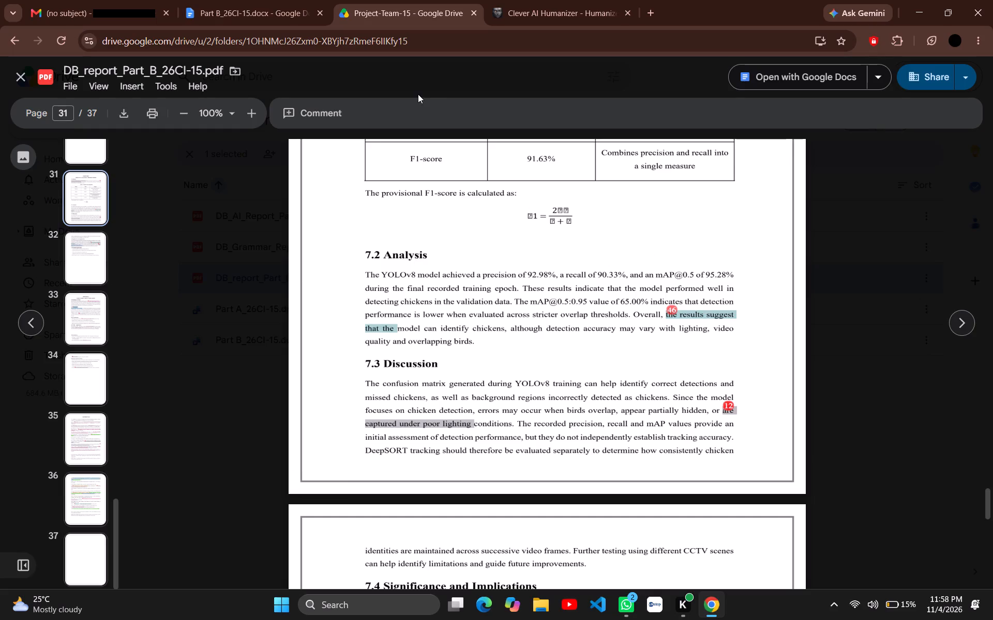
left_click(244, 0)
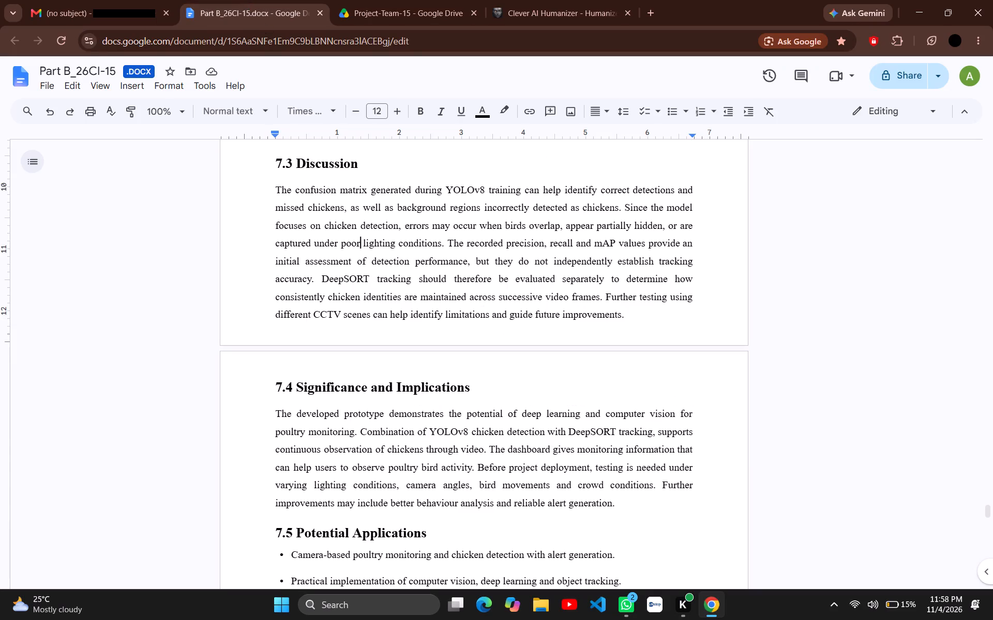
Replace "under" with "with" before "poor lighting conditions" in section 7.3 Discussion.
left_click(338, 240)
key("BackSpace")
key("BackSpace")
key("BackSpace")
key("BackSpace")
key("BackSpace")
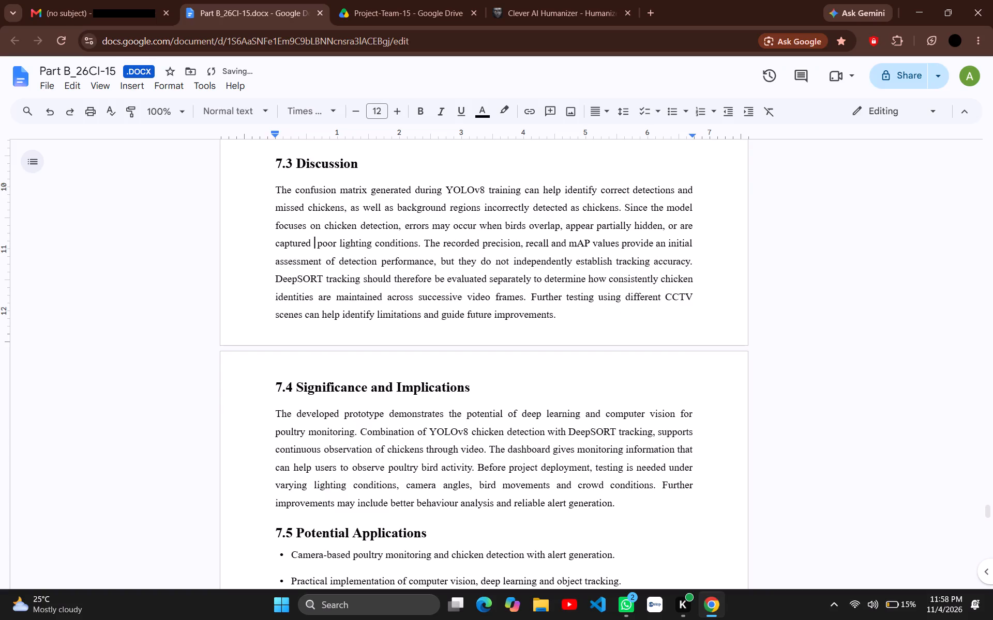
type("with")
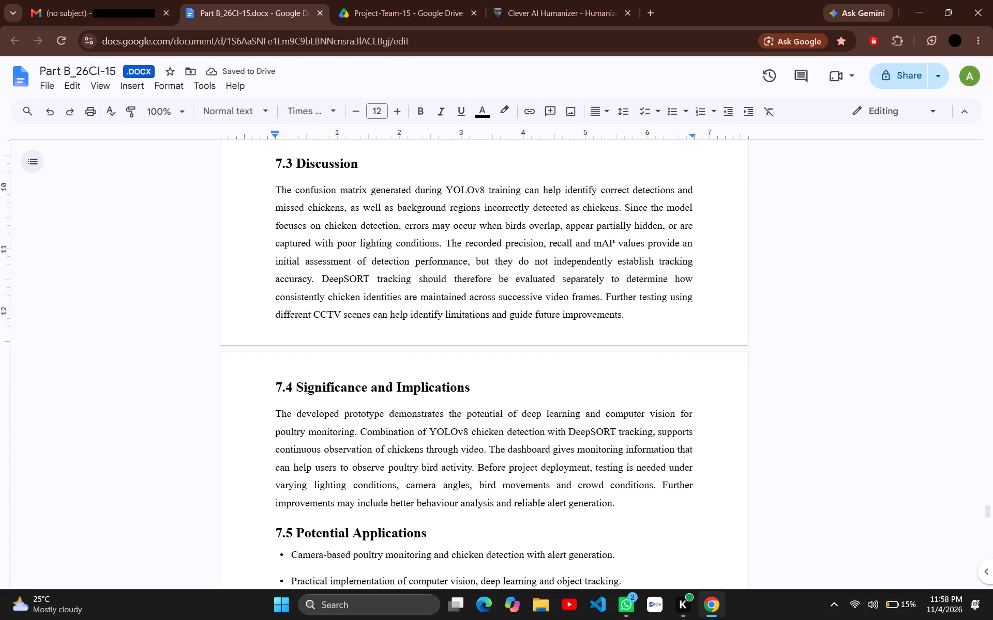
key("Down")
left_click(394, 212)
Using the similarity report's match in section 7.2 Analysis, replace "suggest" with "indicates" in the document's "Overall, the results" sentence.
left_click(448, 0)
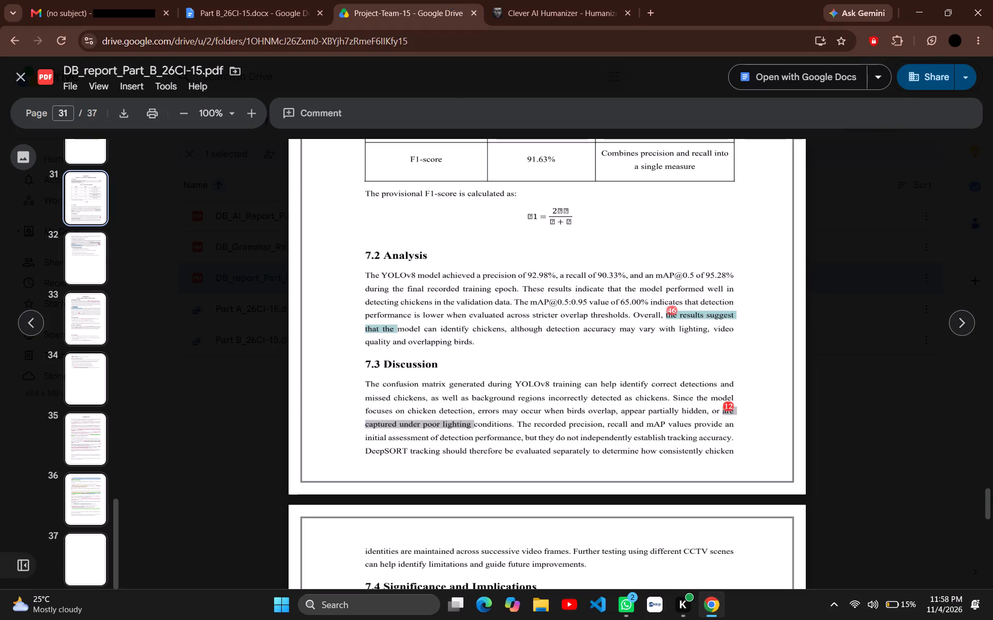
scroll(543, 333, "up", 2)
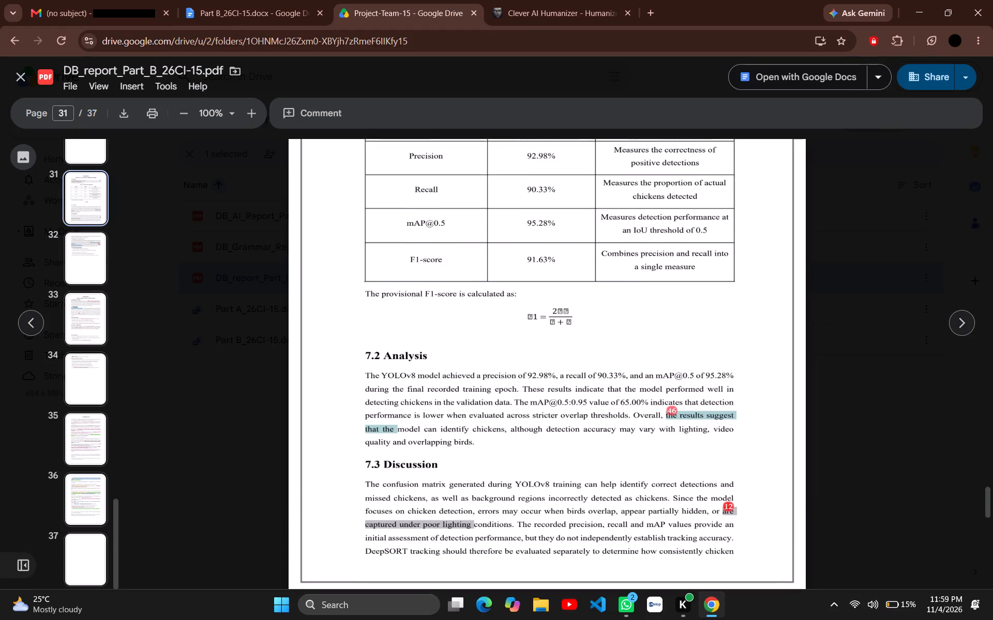
scroll(543, 333, "up", 2)
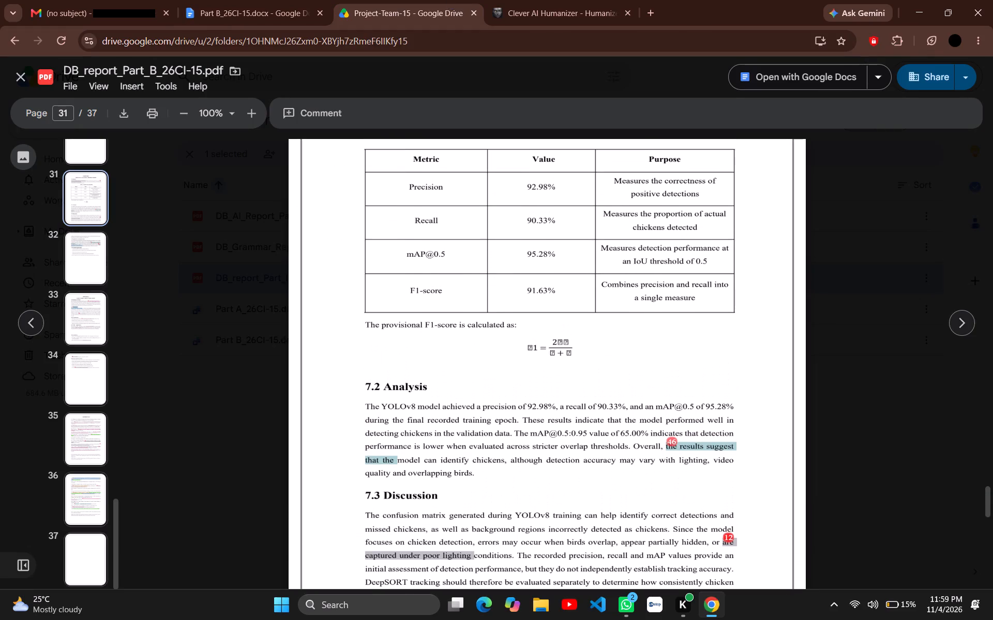
scroll(543, 333, "up", 2)
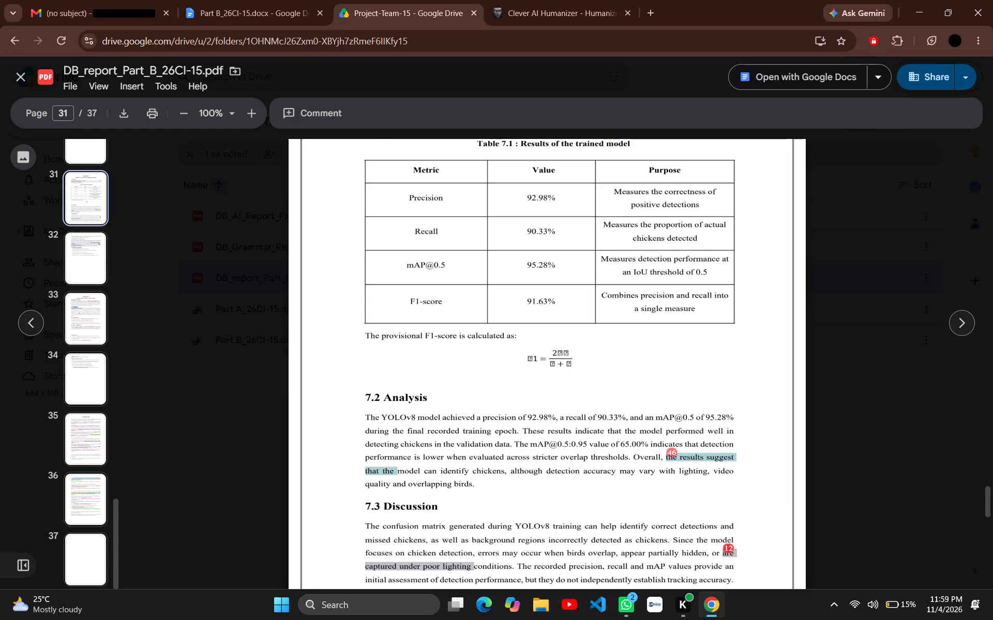
left_click(247, 0)
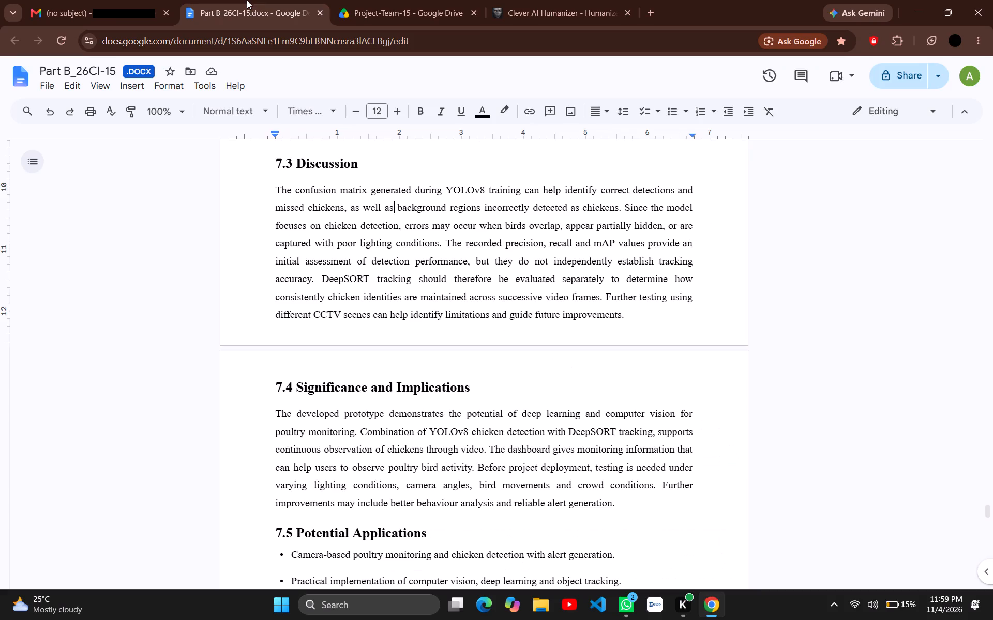
scroll(424, 278, "up", 2)
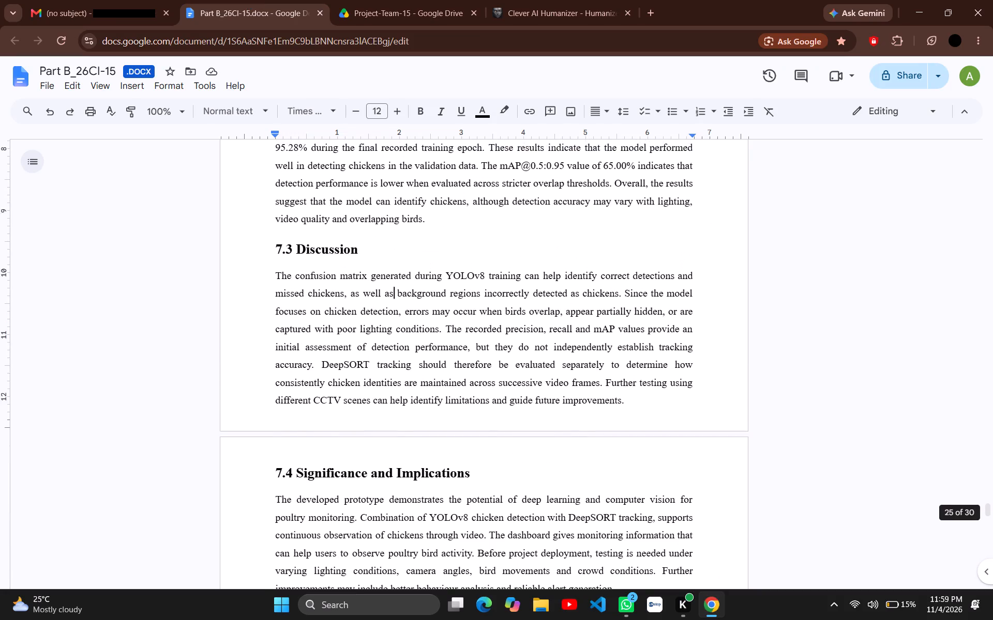
scroll(424, 278, "up", 3)
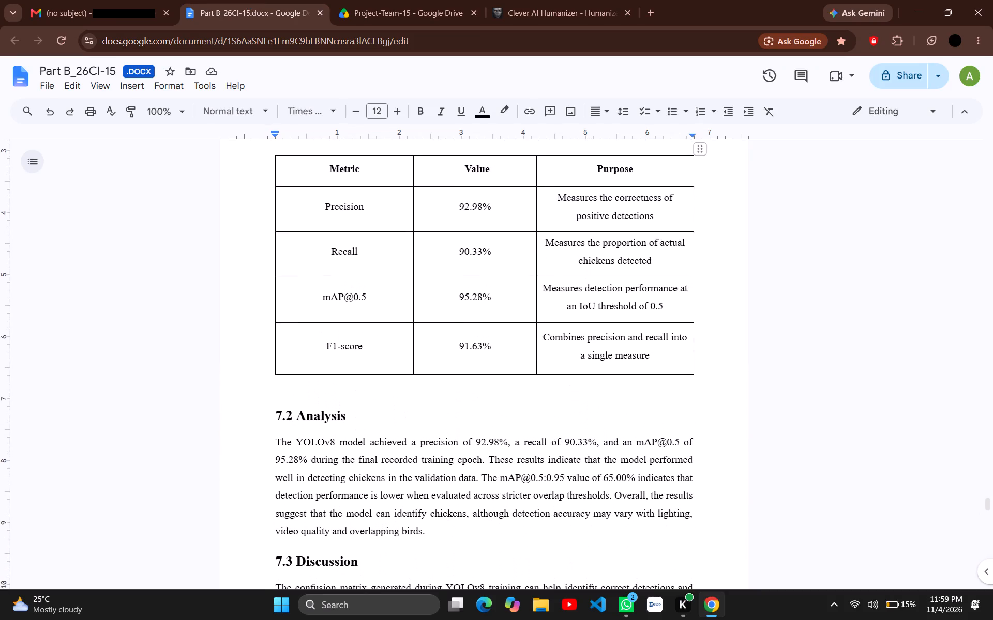
scroll(424, 278, "down", 1)
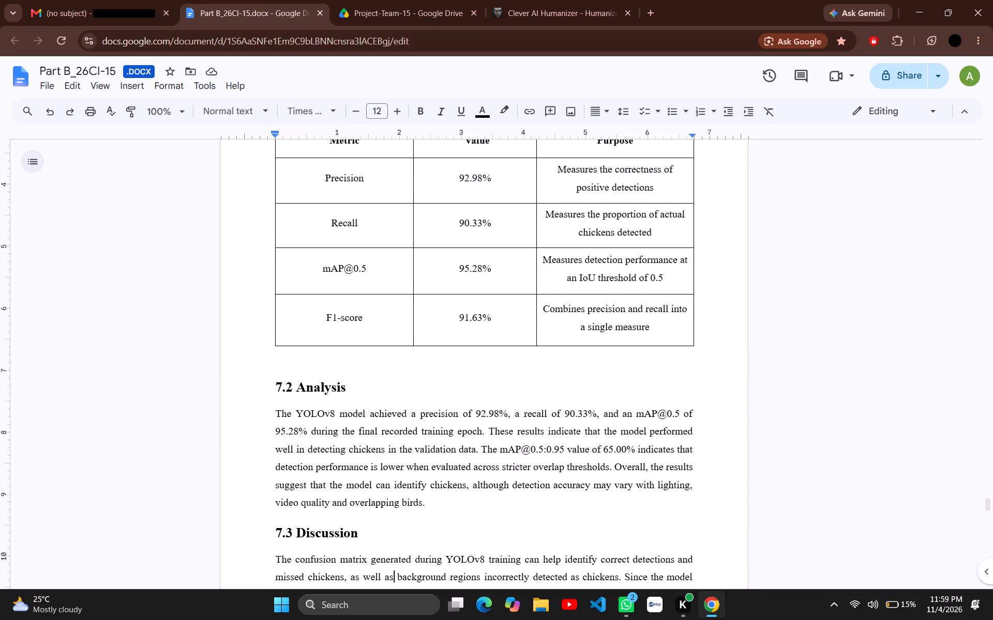
left_click(308, 484)
key("BackSpace")
key("BackSpace")
key("BackSpace")
key("BackSpace")
key("BackSpace")
key("BackSpace")
key("BackSpace")
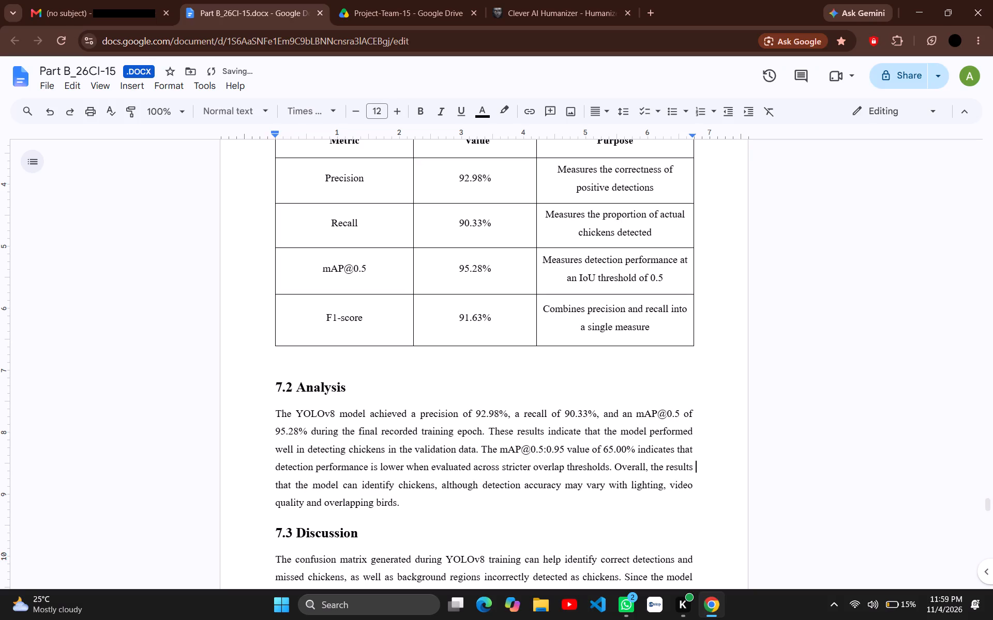
key("i")
type("ndicates")
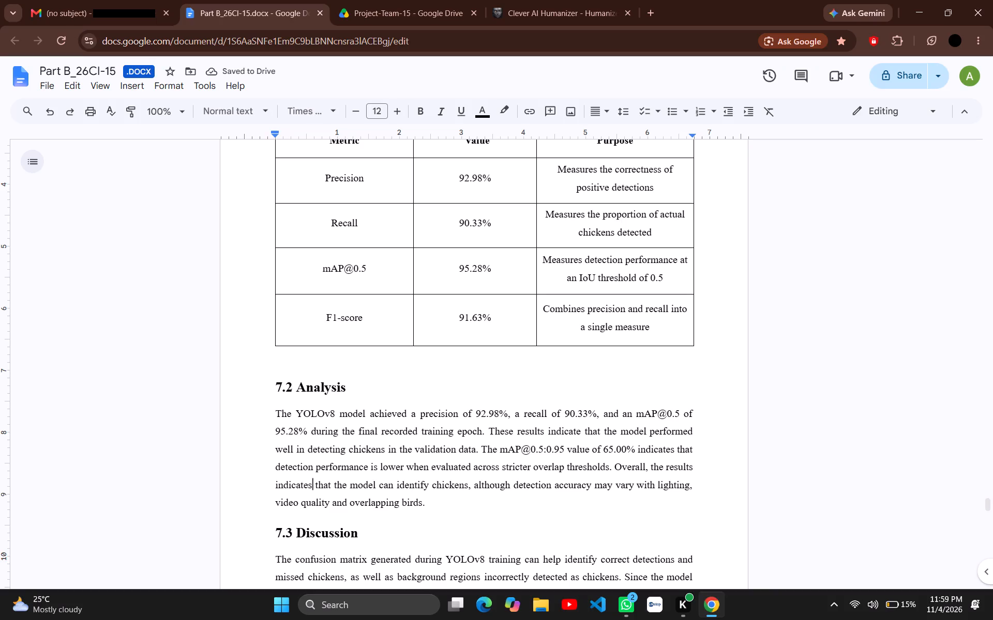
Correct the flagged verb "indicates" to "indicate" in the last sentence of section 7.2 Analysis.
left_click(428, 484)
left_click(299, 483)
left_click(305, 466)
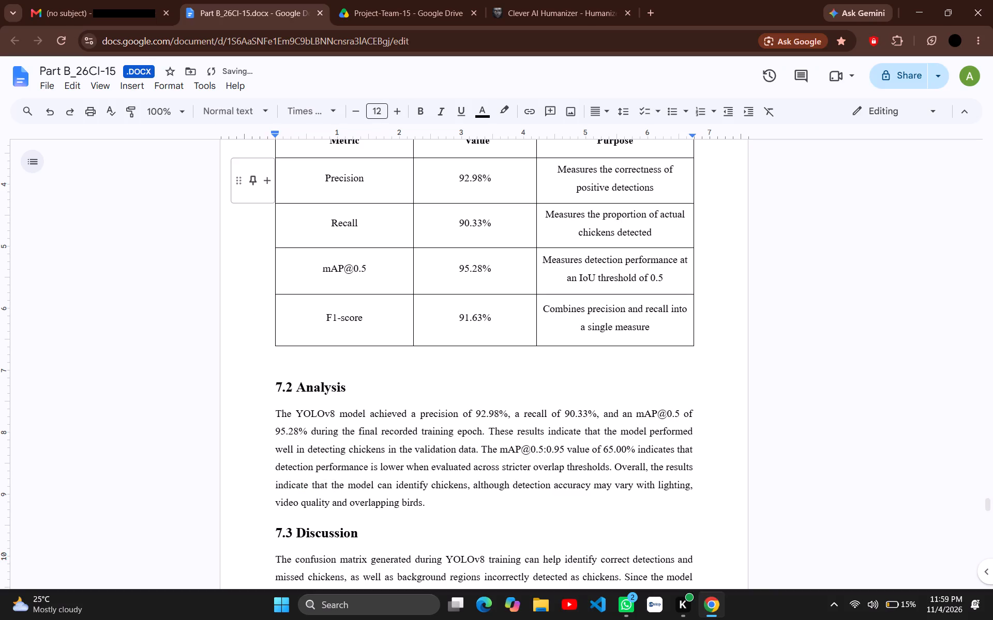
Using the similarity report's match in section 7.1 Results, replace "evaluated" with "tested" in the section's first sentence of the document.
left_click(396, 0)
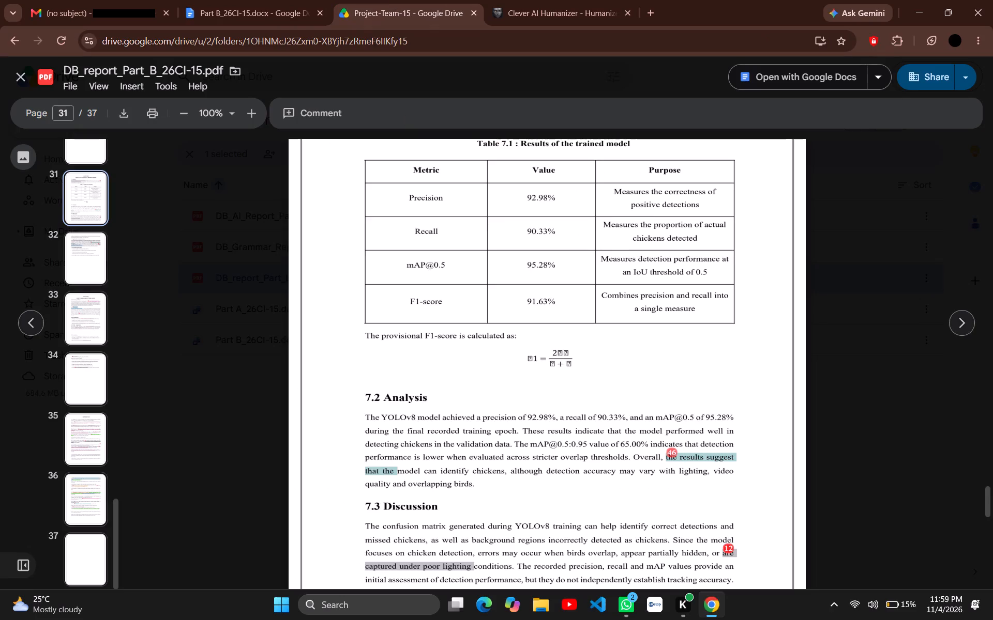
scroll(521, 345, "up", 1)
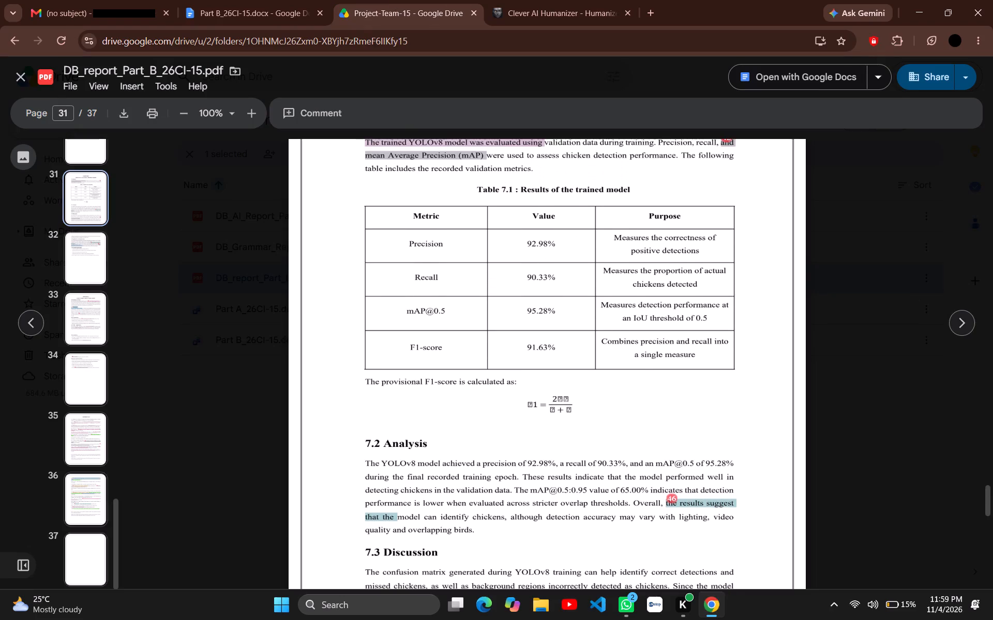
scroll(521, 345, "up", 2)
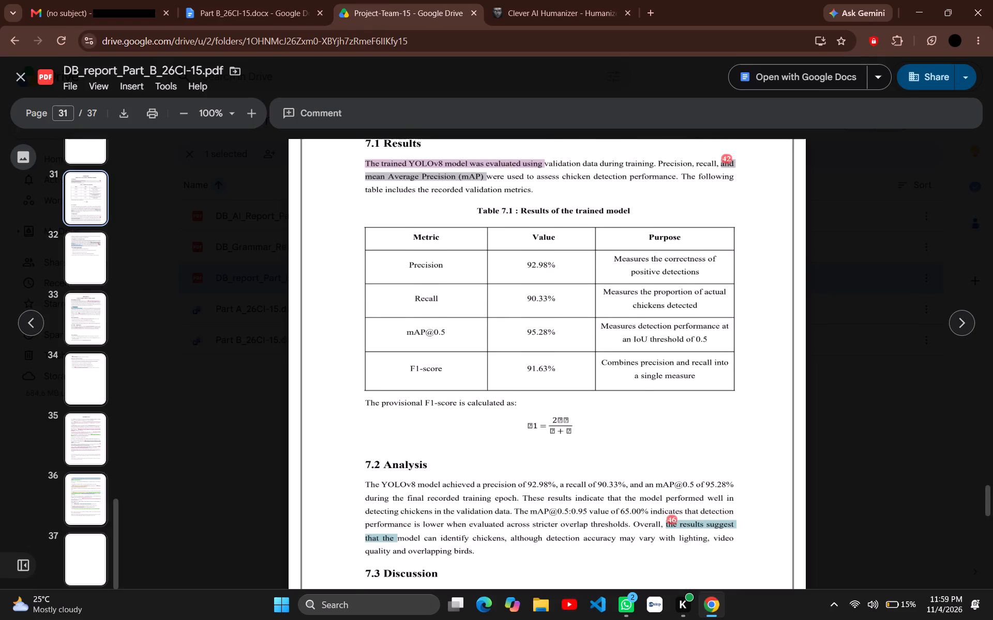
scroll(521, 345, "up", 1)
left_click(521, 345)
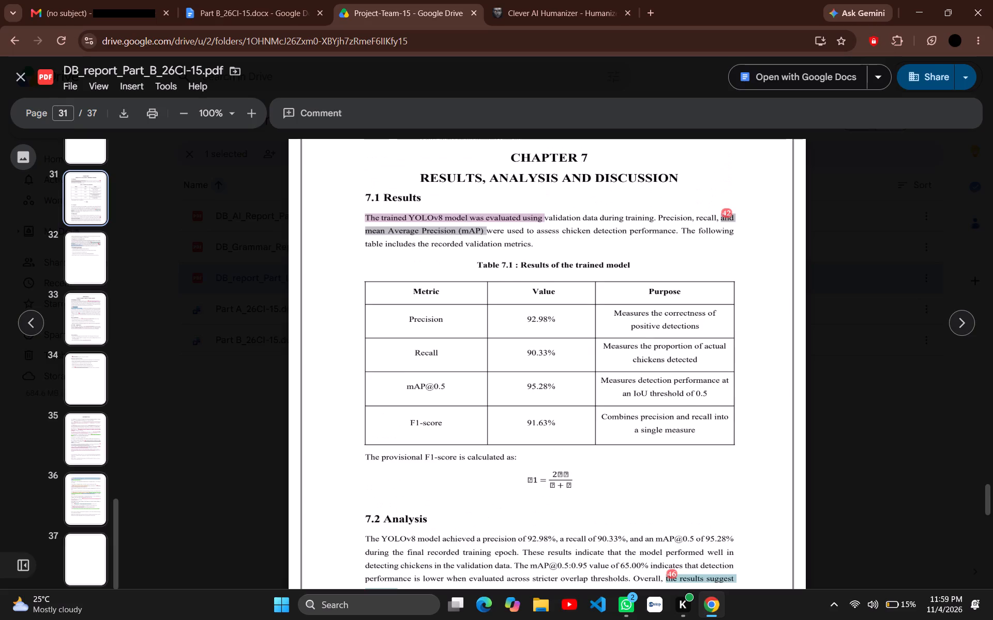
scroll(532, 375, "up", 3)
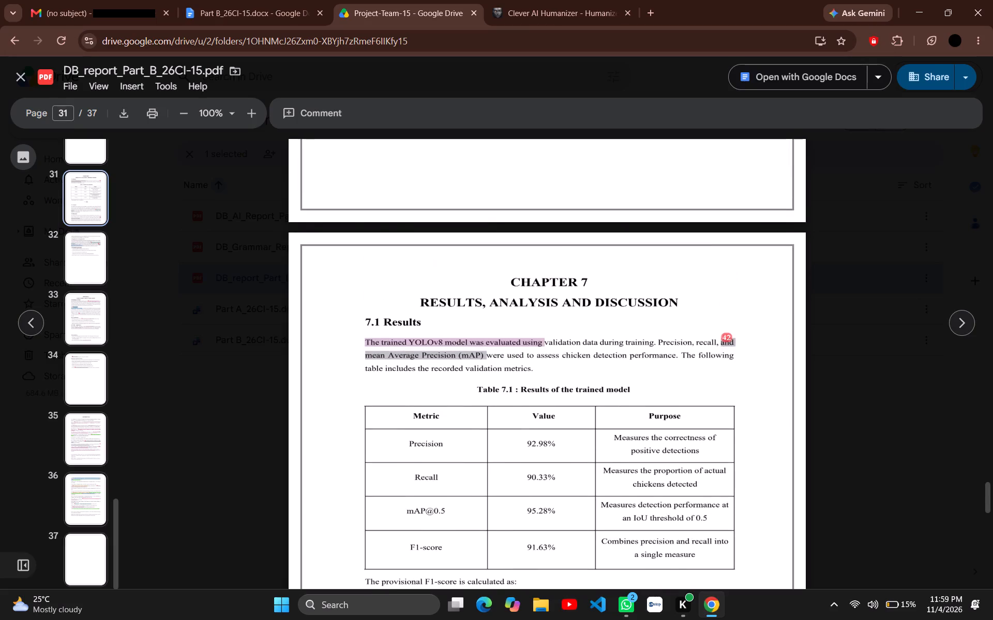
scroll(532, 375, "up", 1)
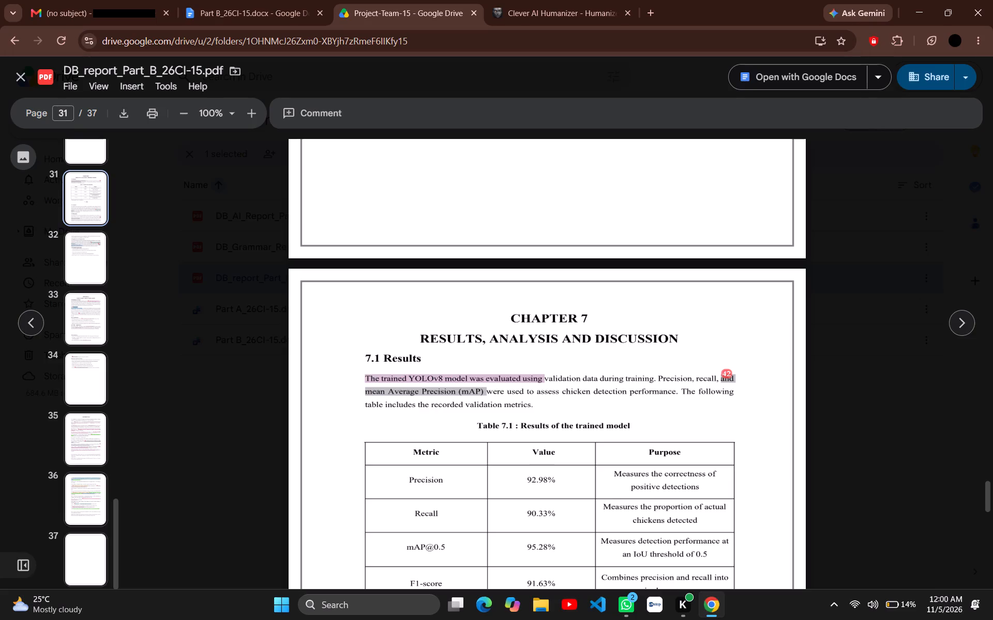
left_click(288, 0)
scroll(374, 318, "up", 4)
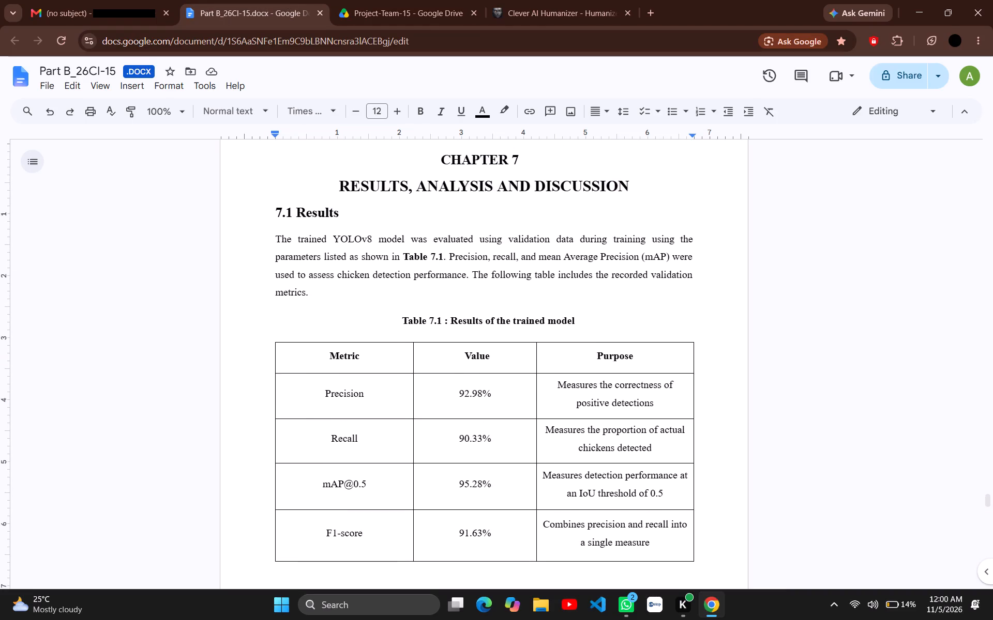
scroll(374, 318, "up", 1)
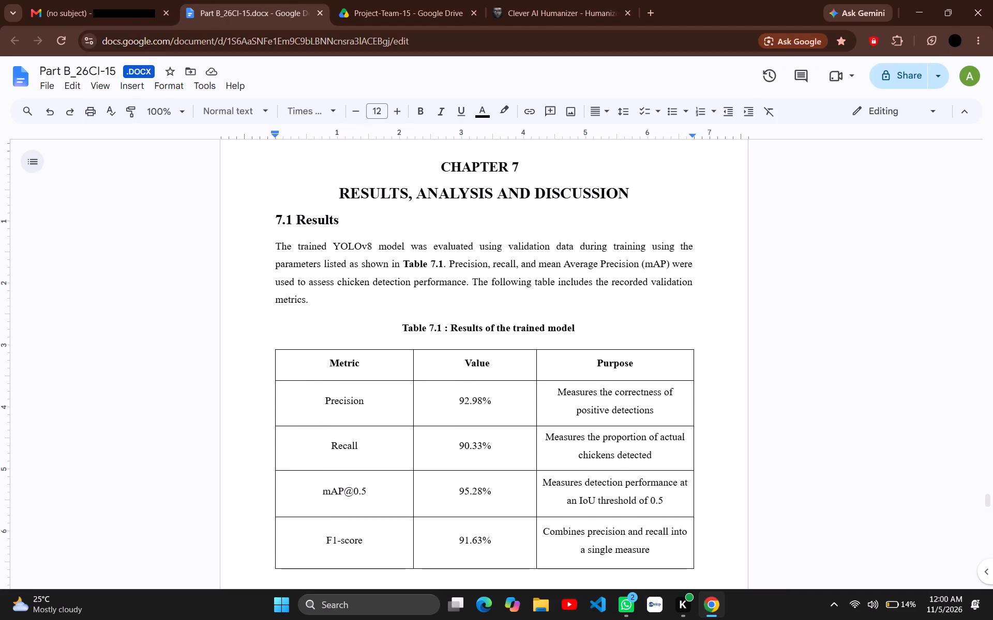
left_click(474, 245)
key("BackSpace")
key("BackSpace")
key("BackSpace")
key("BackSpace")
key("BackSpace")
key("BackSpace")
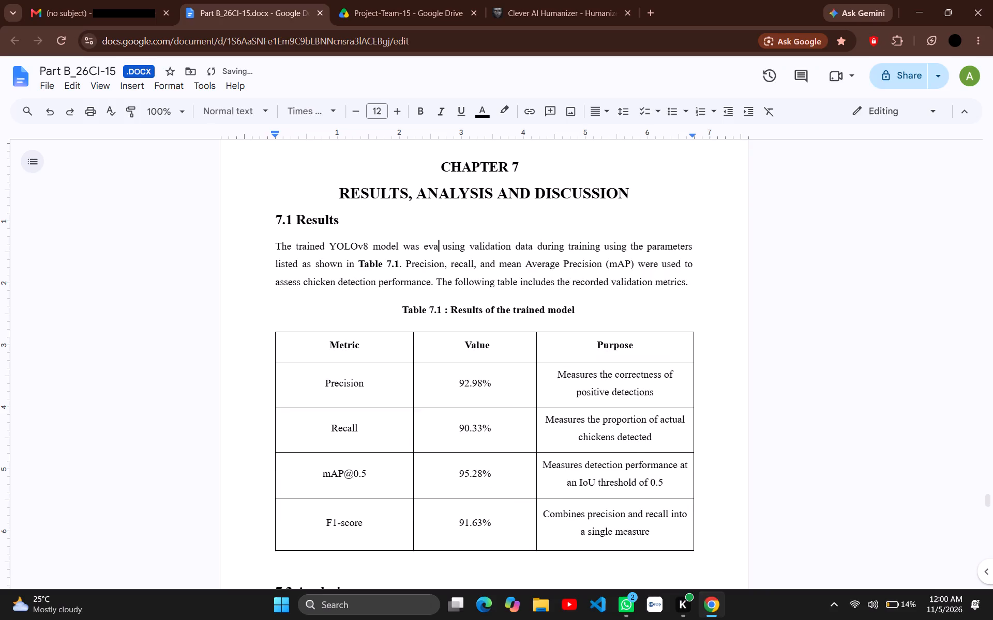
key("BackSpace")
key("BackSpace")
key("BackSpace")
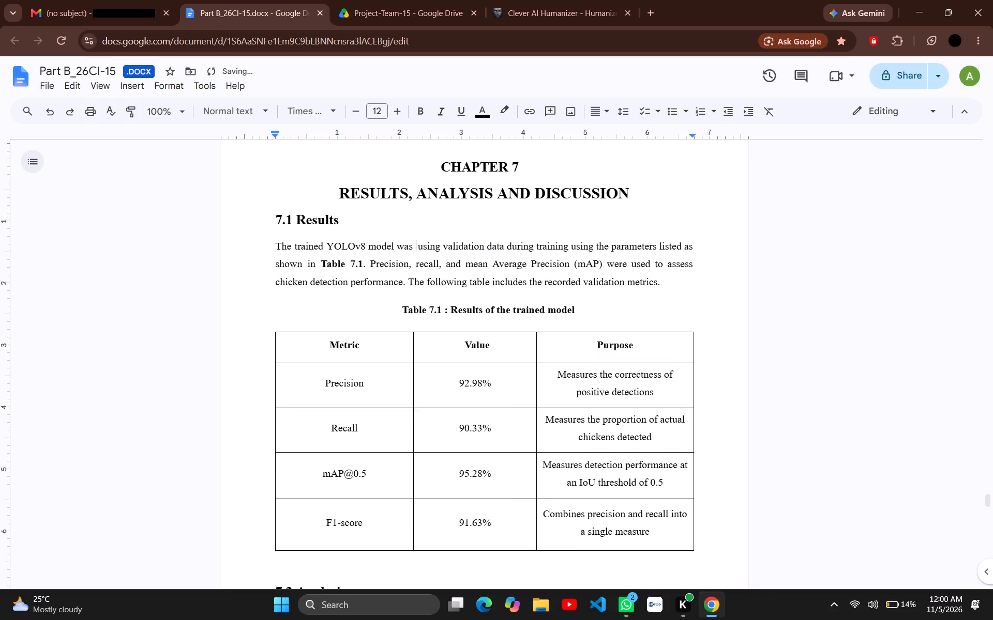
key("r")
key("BackSpace")
type("tested")
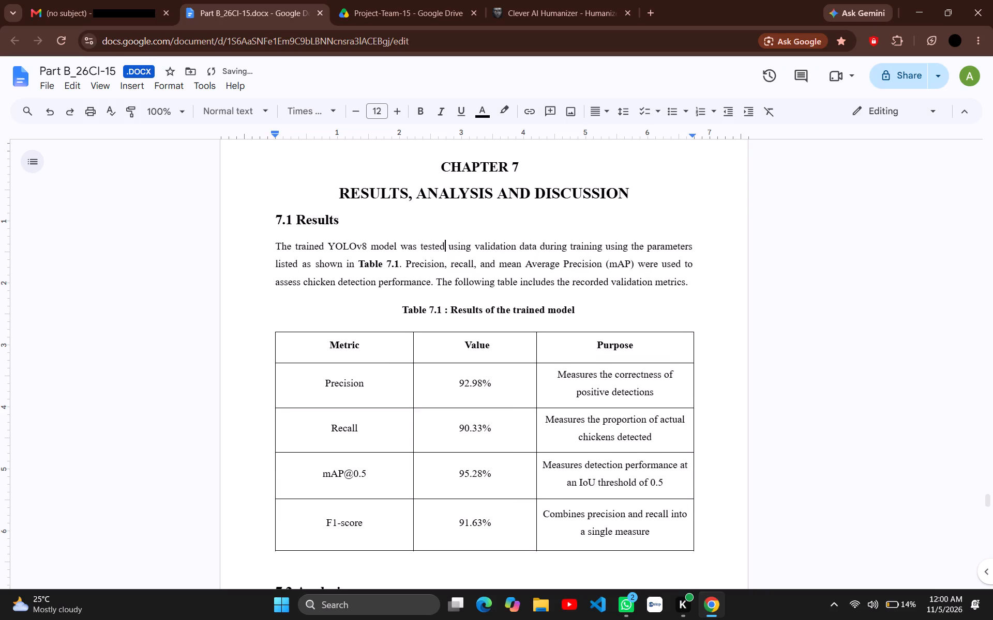
Examine the similarity report's highlighted matches in the section 6.8 heading, Table 6.2 and the end of the preceding paragraph.
left_click(411, 0)
scroll(463, 360, "up", 4)
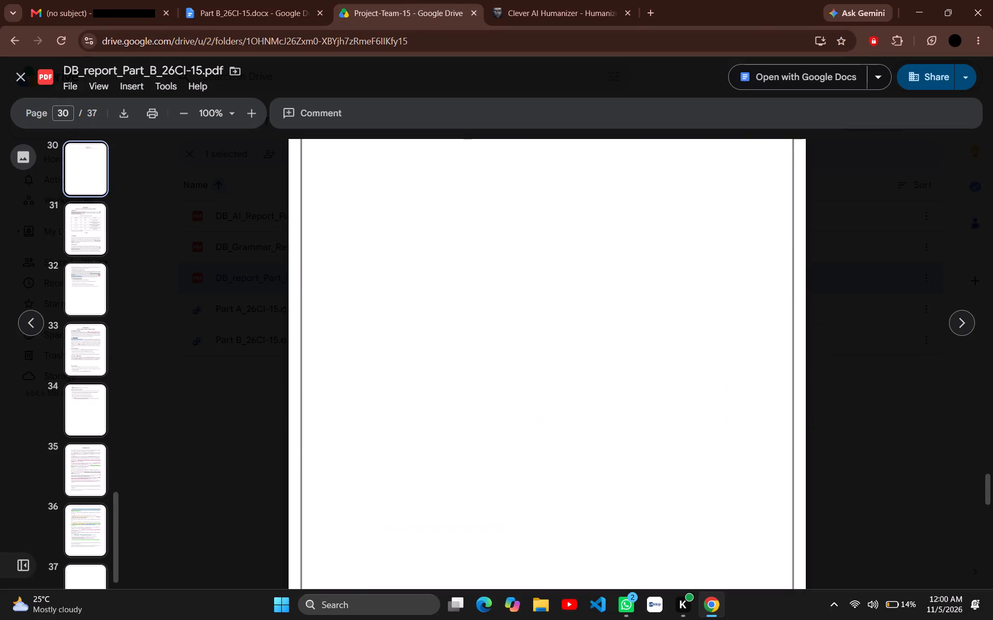
scroll(463, 360, "up", 3)
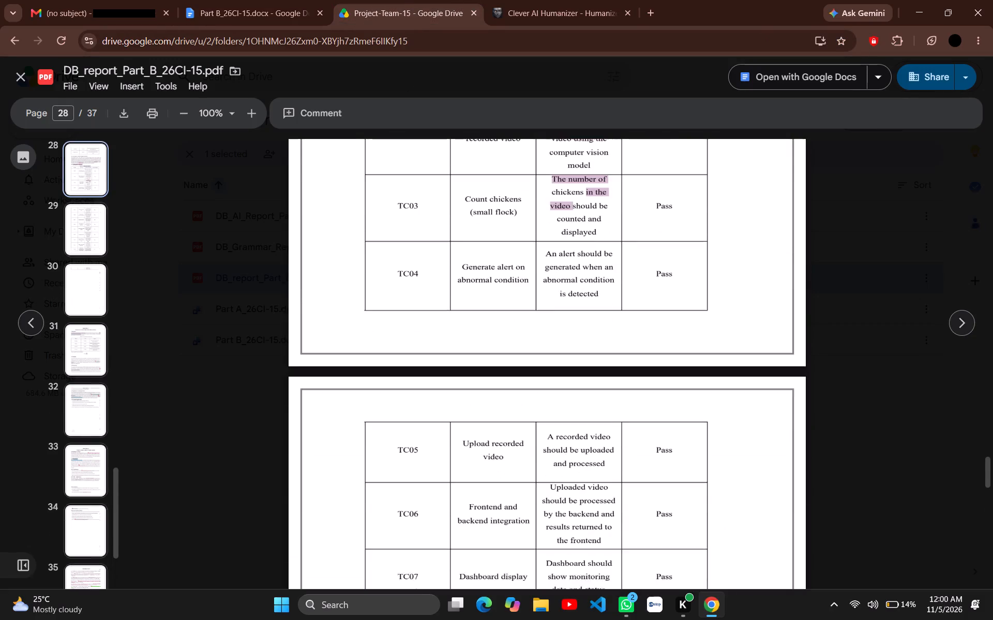
scroll(463, 360, "up", 3)
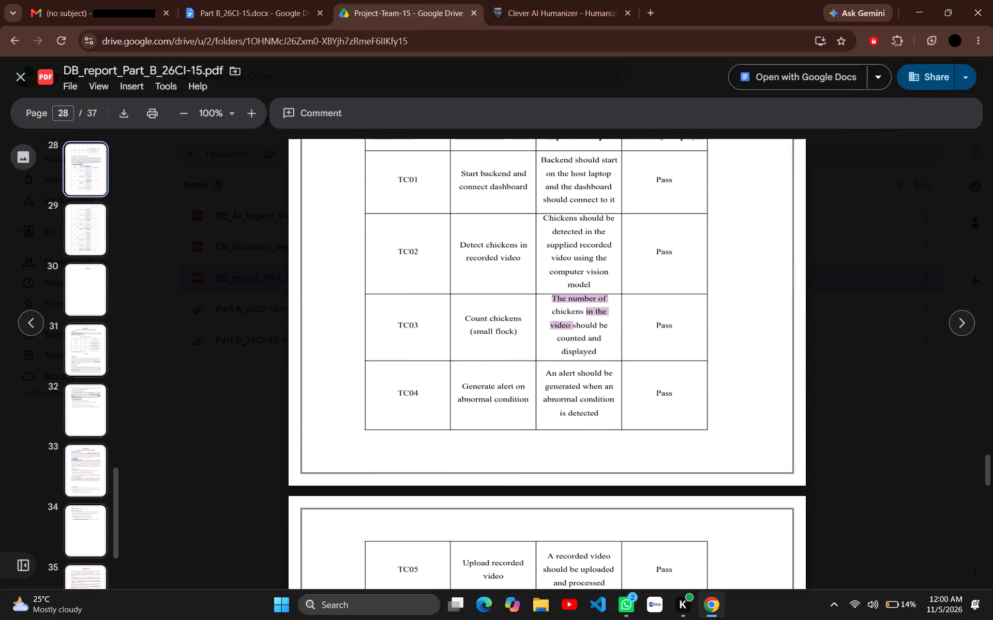
scroll(463, 360, "up", 2)
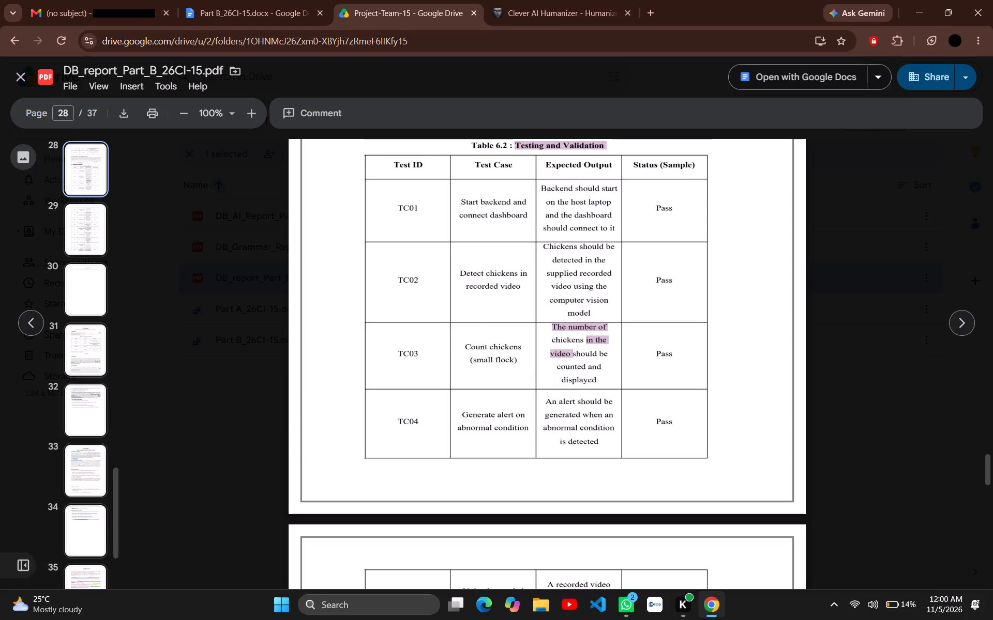
scroll(474, 306, "up", 3)
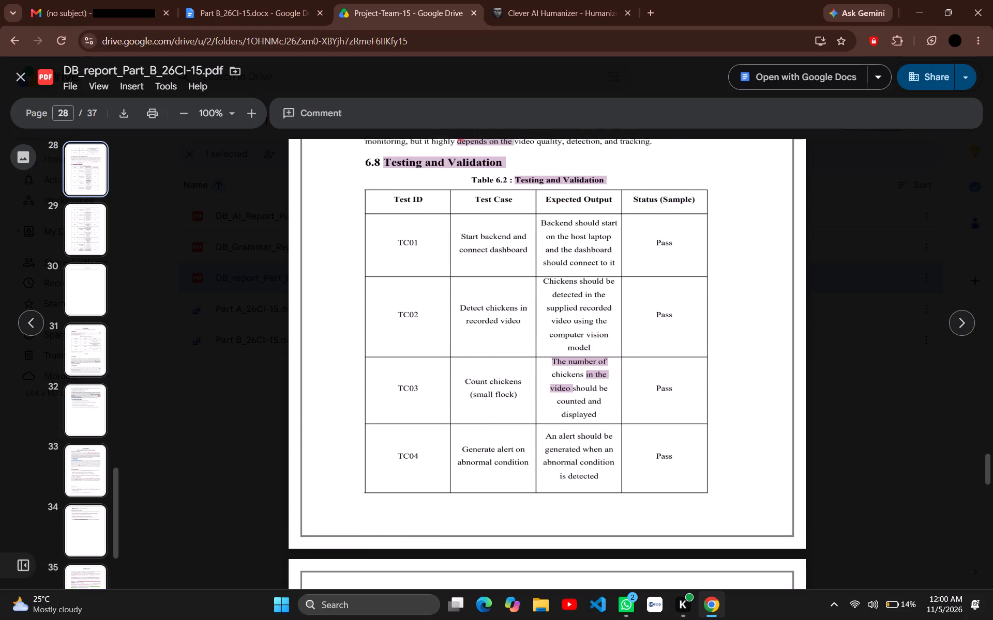
scroll(474, 306, "up", 1)
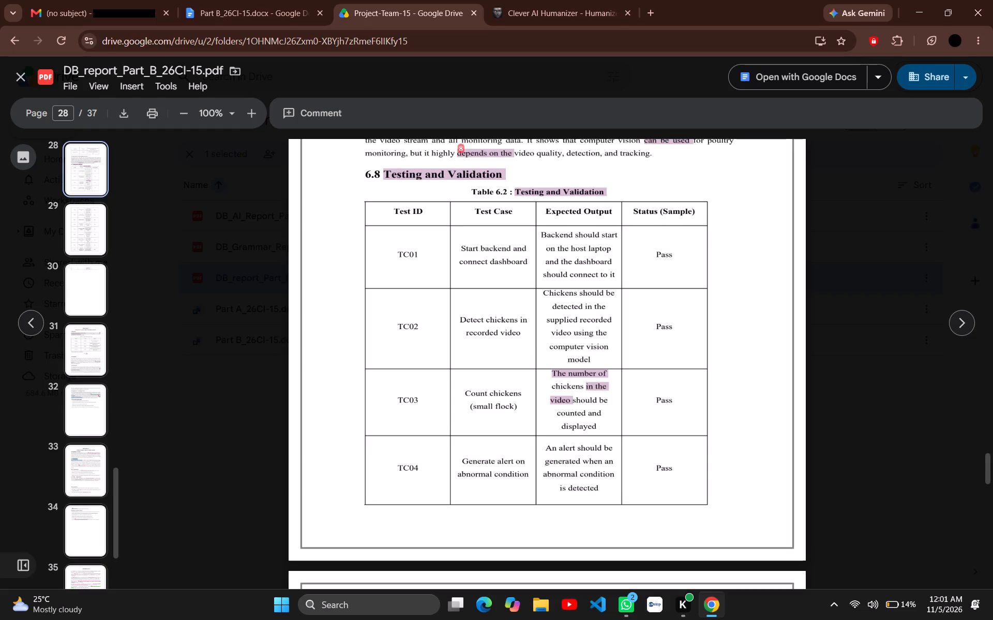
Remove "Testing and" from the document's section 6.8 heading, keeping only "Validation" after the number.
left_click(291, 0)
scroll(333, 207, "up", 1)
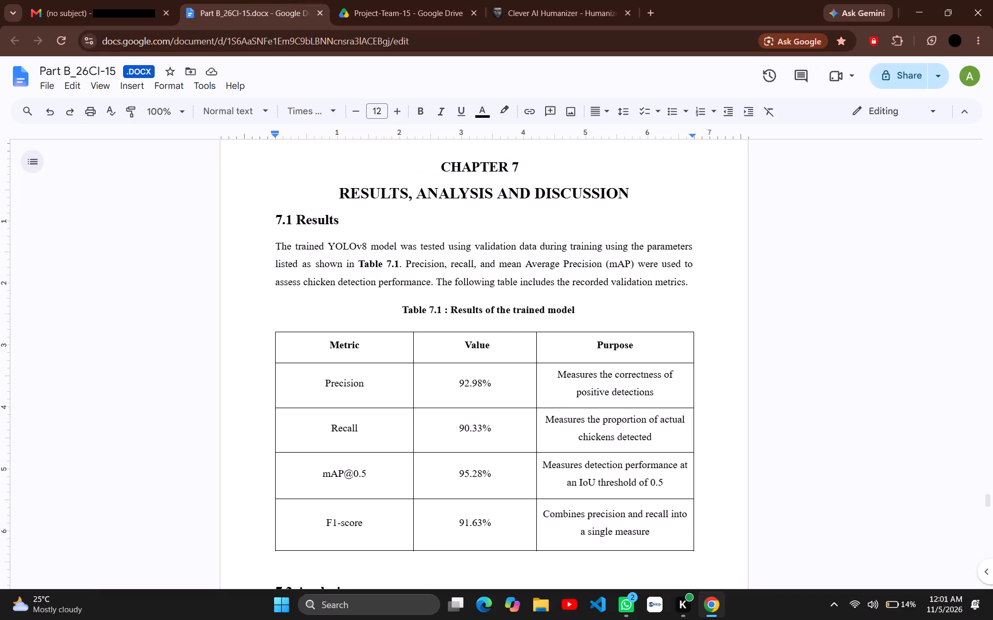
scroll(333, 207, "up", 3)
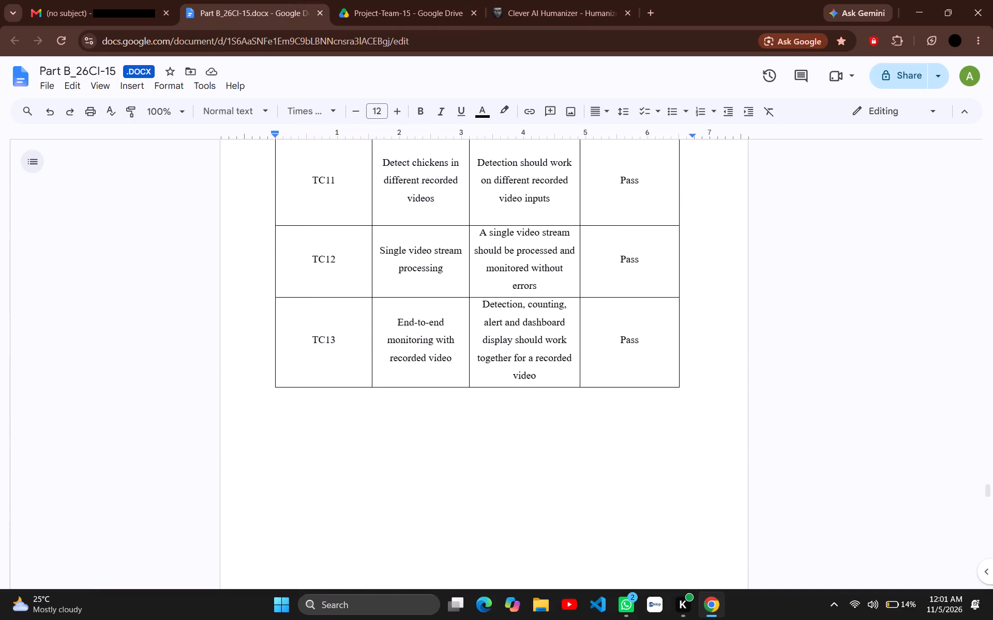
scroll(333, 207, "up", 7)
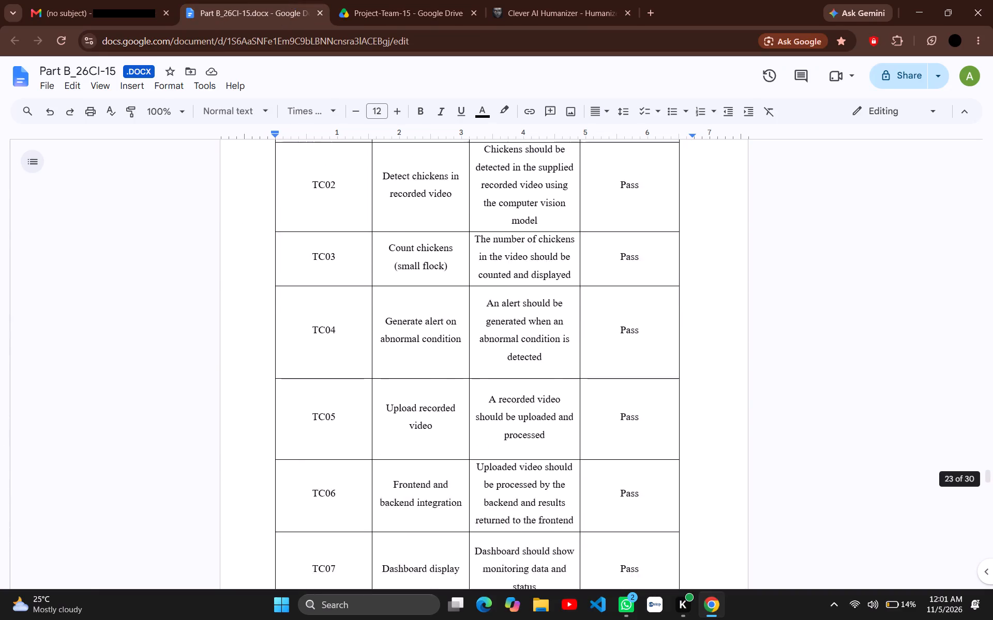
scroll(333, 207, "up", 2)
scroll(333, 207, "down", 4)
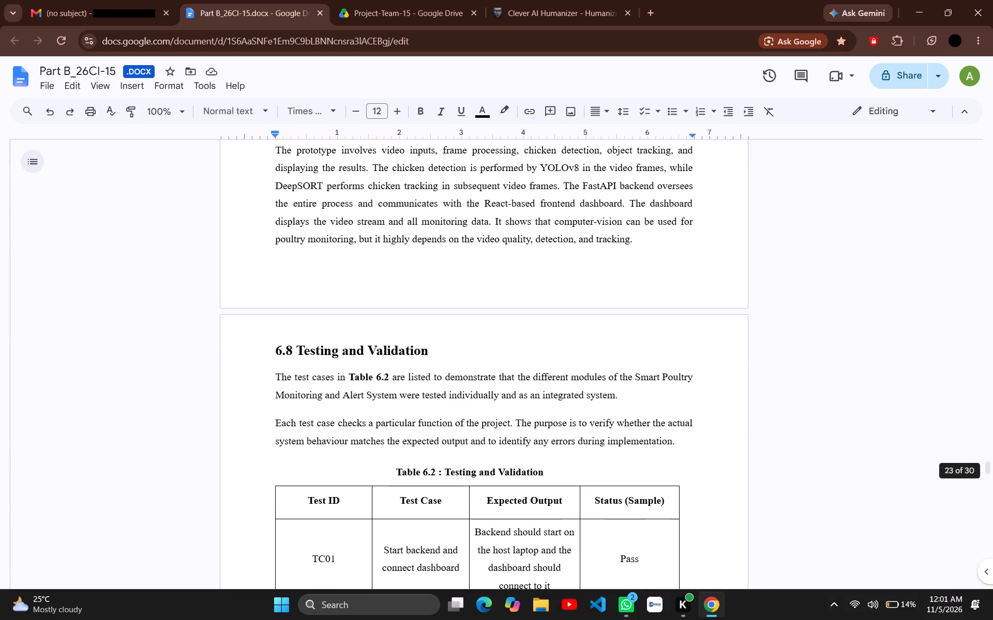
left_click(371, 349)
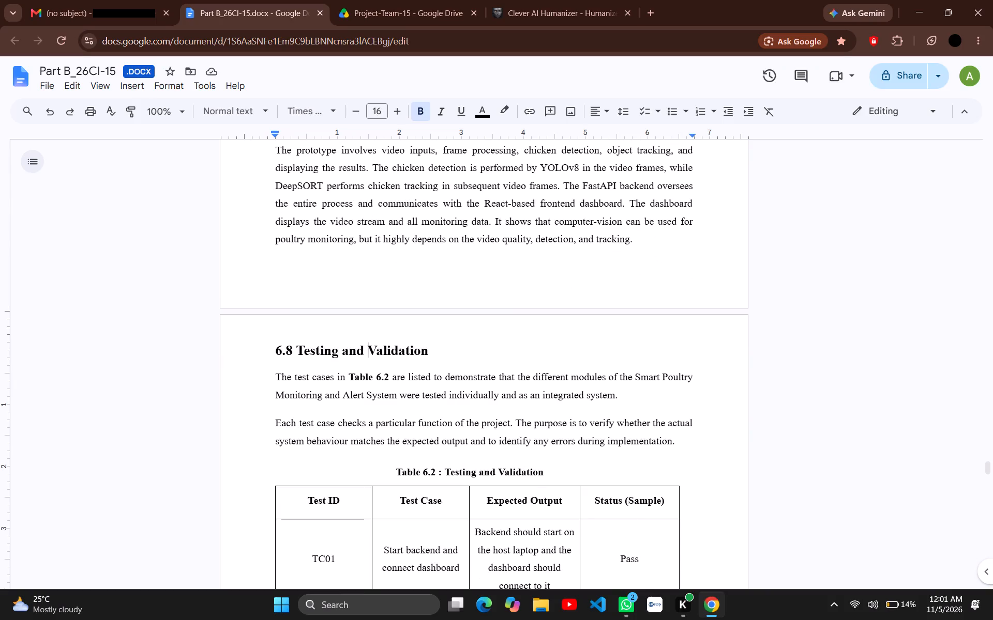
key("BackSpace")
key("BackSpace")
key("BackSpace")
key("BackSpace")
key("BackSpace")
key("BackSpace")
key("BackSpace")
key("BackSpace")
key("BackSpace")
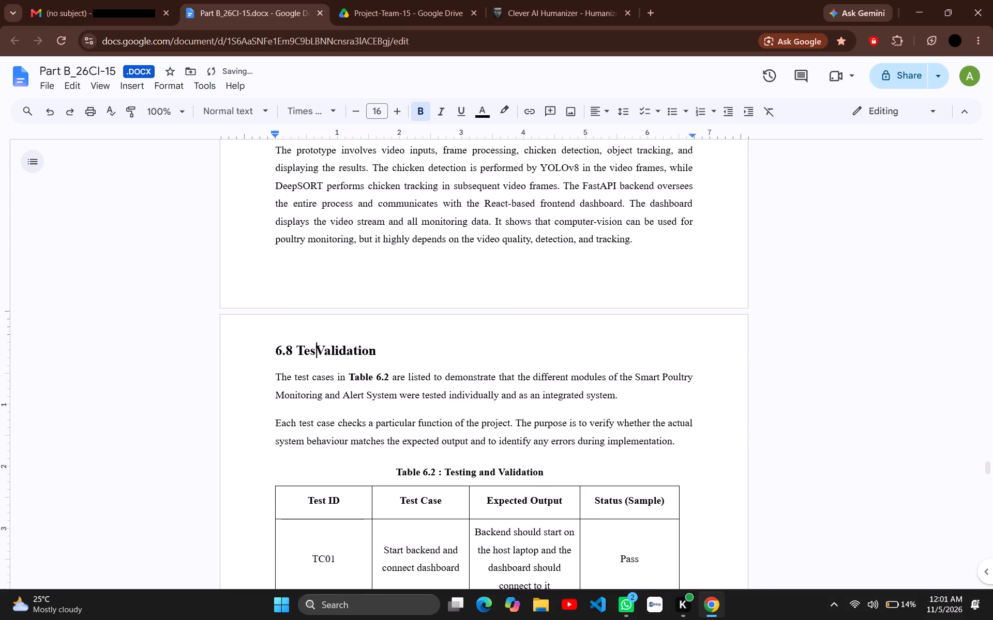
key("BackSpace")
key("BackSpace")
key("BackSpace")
Replace "Validation" with "Testing" in the section 6.8 heading.
key("Right")
key("Right")
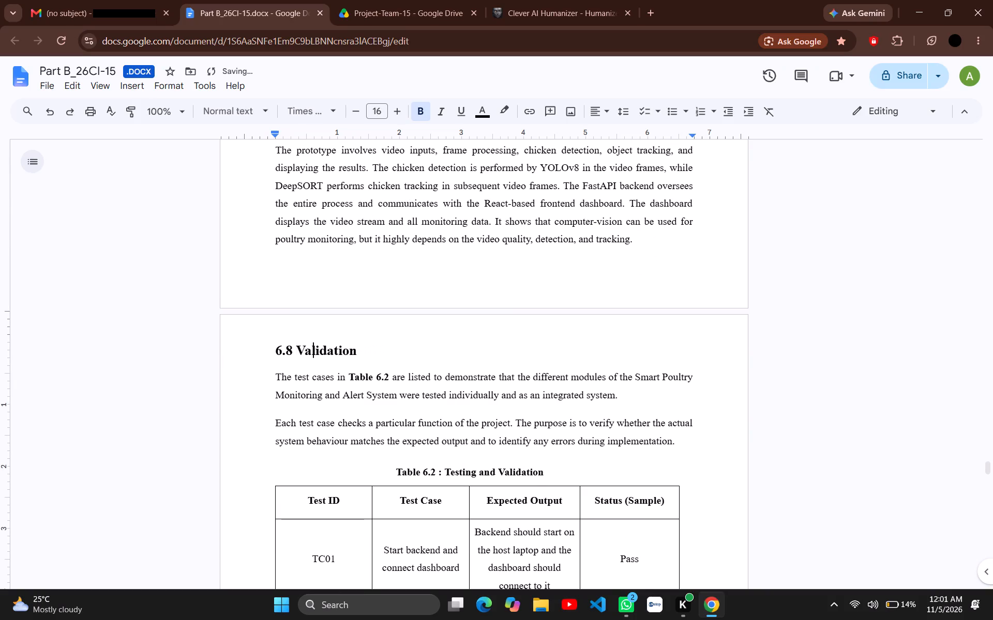
key("Right")
key("Right")
key("Right")
key("Right")
key("Right")
key("Right")
key("Right")
key("Right")
key("Left")
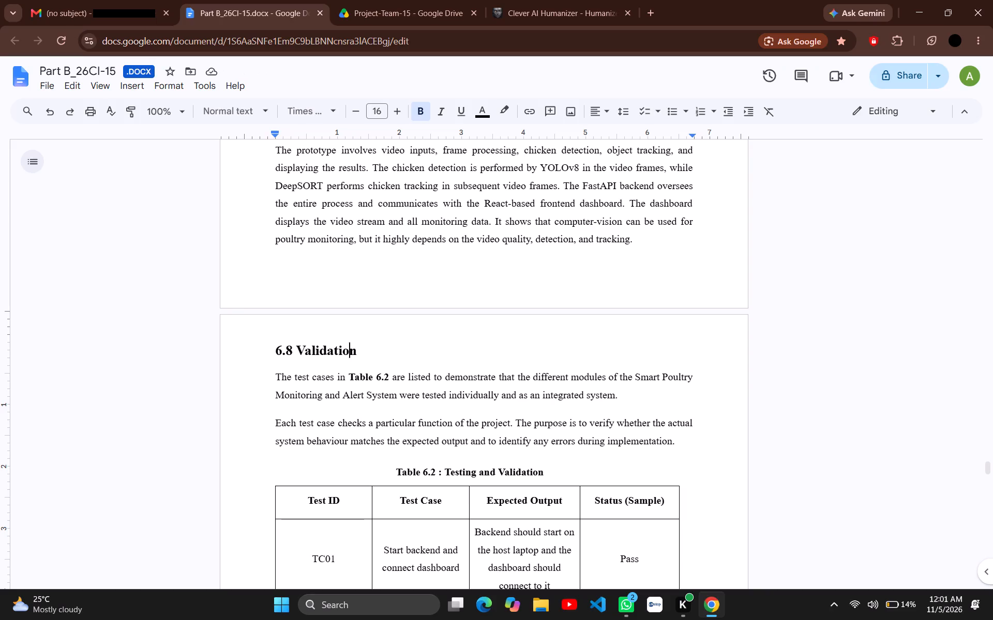
key("Left")
key("Right")
key("Right")
key("BackSpace")
key("BackSpace")
key("BackSpace")
key("BackSpace")
key("BackSpace")
key("BackSpace")
key("BackSpace")
key("BackSpace")
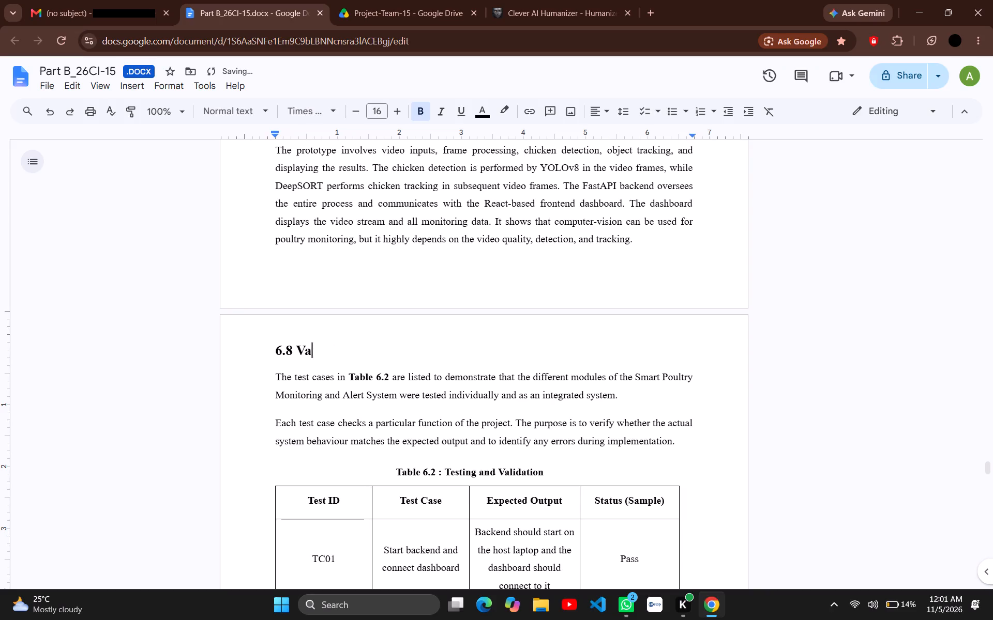
key("BackSpace")
key("BackSpace")
type("Testing")
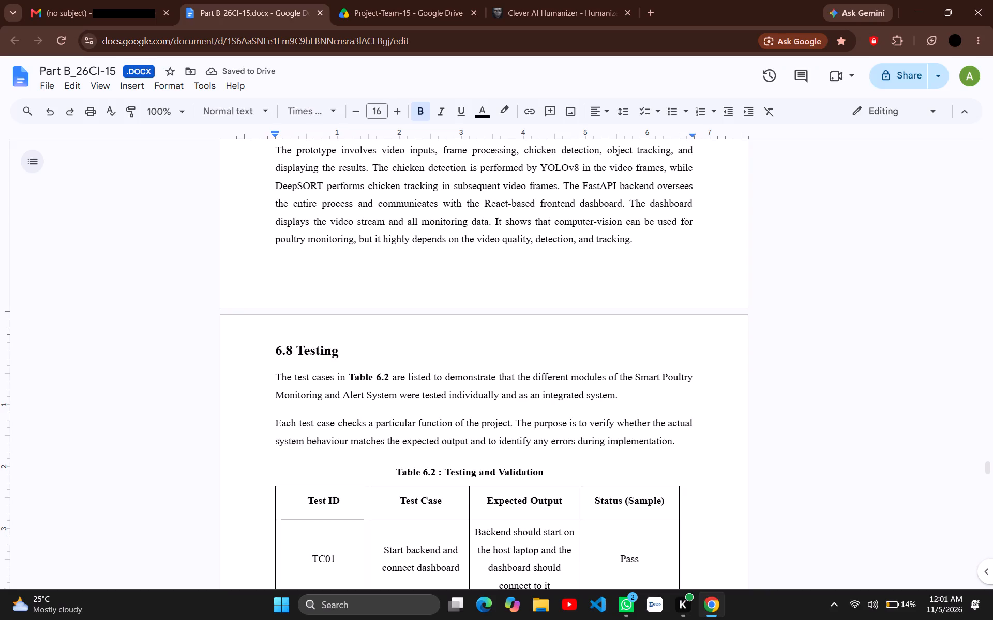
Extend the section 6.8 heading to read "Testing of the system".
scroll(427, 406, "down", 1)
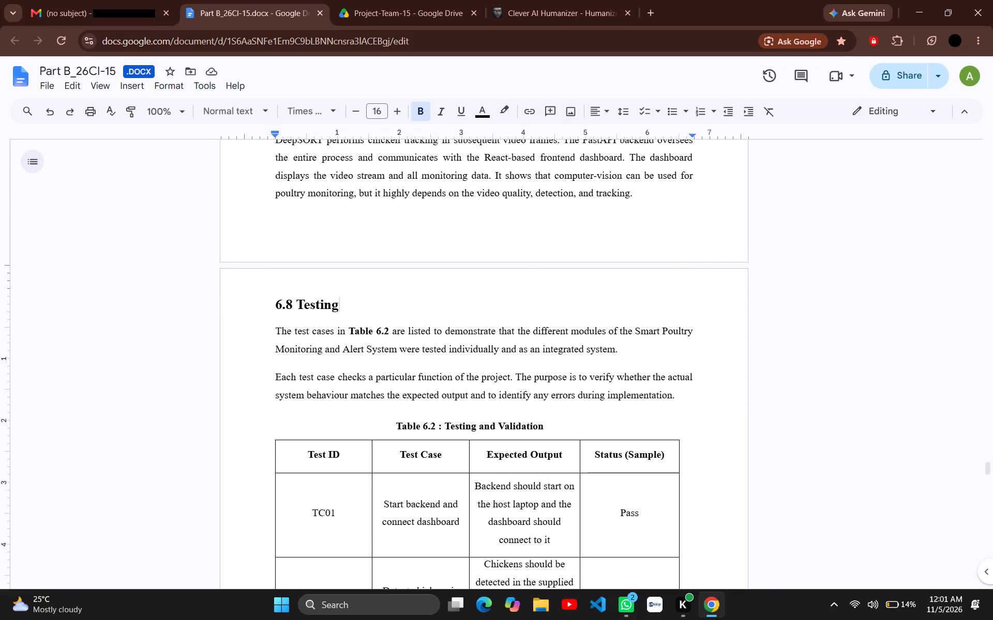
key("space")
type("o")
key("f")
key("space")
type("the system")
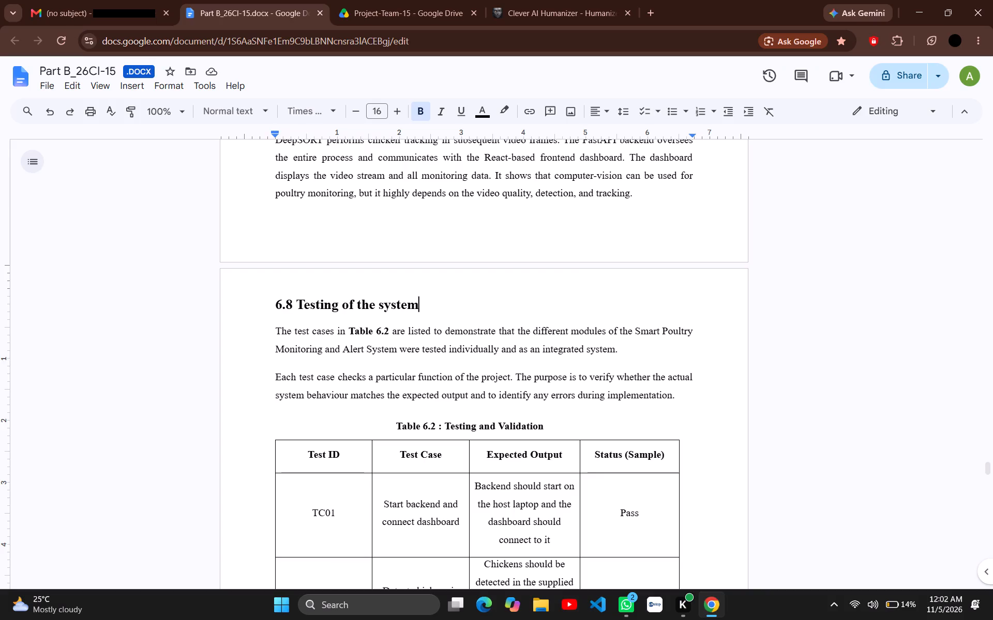
Replace the section 6.8 heading text after the number with "Functional Testing".
key("BackSpace")
key("BackSpace")
key("BackSpace")
key("BackSpace")
key("BackSpace")
key("BackSpace")
key("BackSpace")
key("BackSpace")
key("BackSpace")
key("BackSpace")
key("BackSpace")
key("BackSpace")
key("BackSpace")
key("BackSpace")
key("BackSpace")
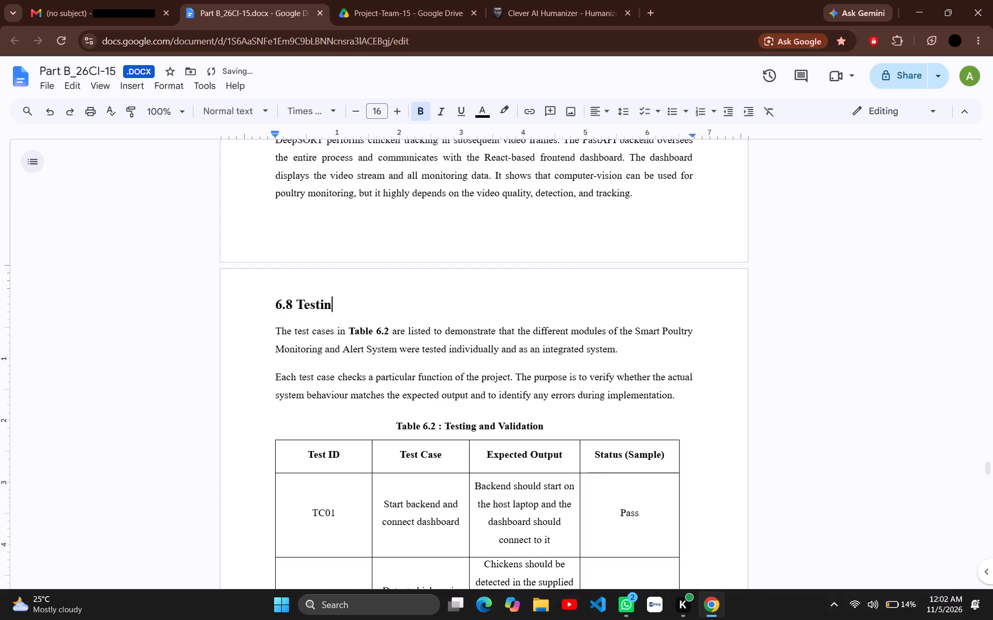
key("BackSpace")
key("BackSpace")
key("BackSpace")
key("BackSpace")
key("BackSpace")
key("BackSpace")
type("Functional")
key("space")
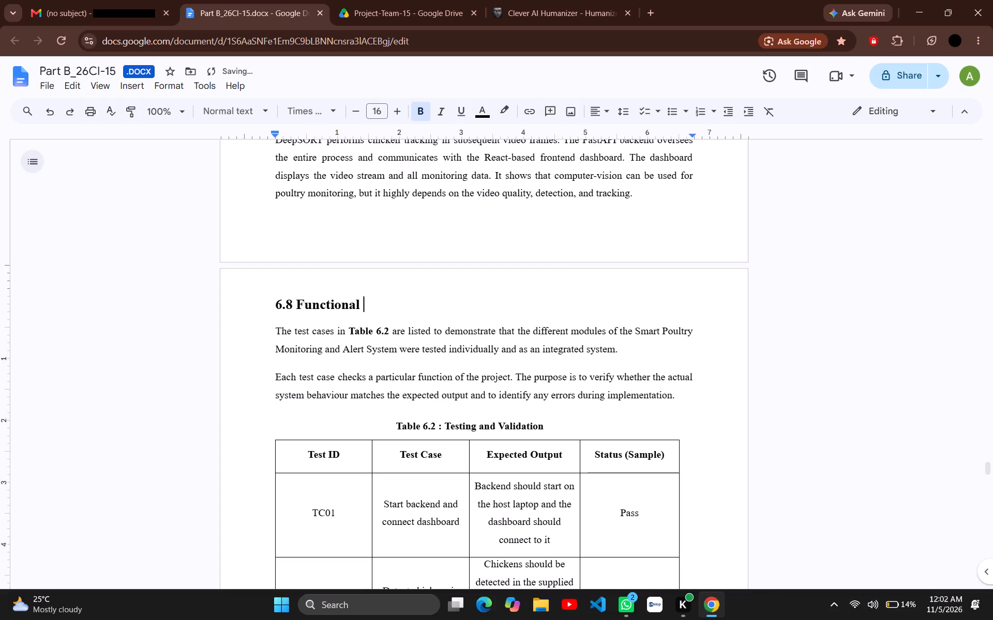
type("Testing")
Replace "Testing and Validation" in the Table 6.2 caption with "Functional testing".
left_click(543, 425)
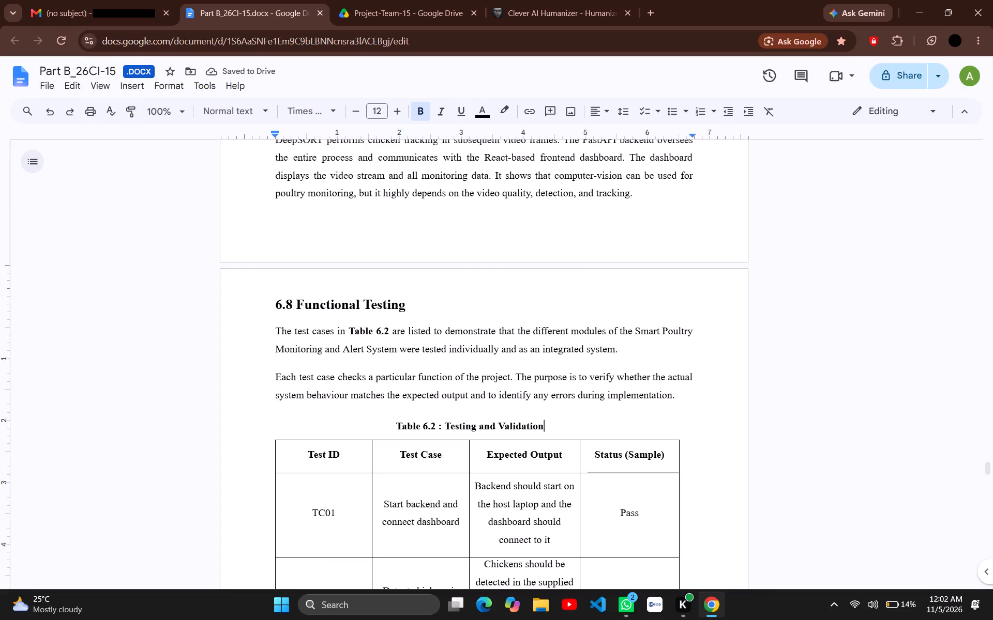
key("BackSpace")
key("BackSpace")
key("BackSpace")
key("BackSpace")
key("BackSpace")
key("BackSpace")
key("BackSpace")
key("BackSpace")
key("BackSpace")
key("BackSpace")
key("BackSpace")
key("BackSpace")
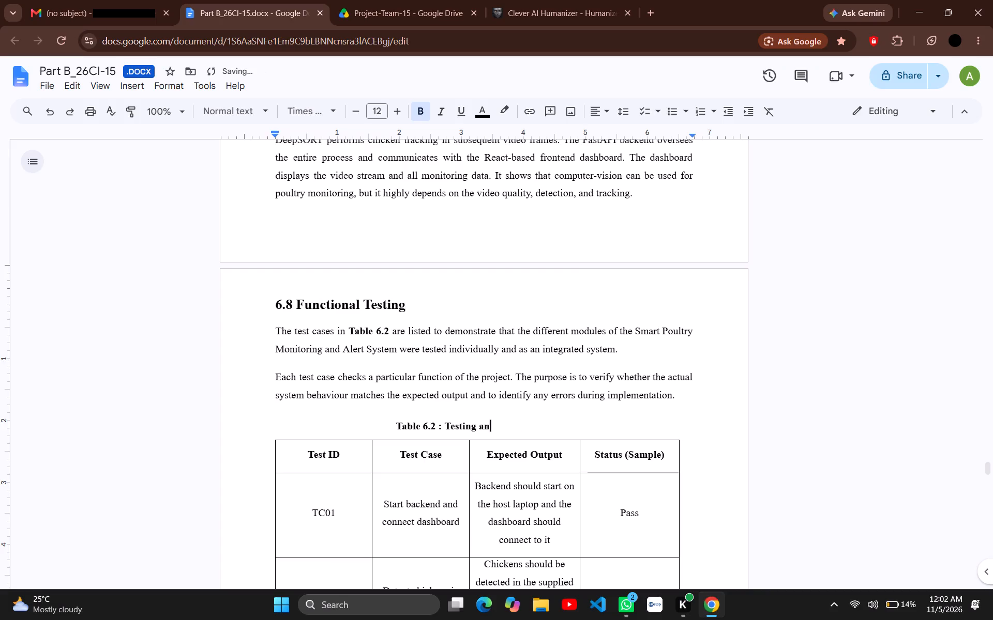
key("BackSpace")
key("BackSpace")
key("BackSpace")
key("BackSpace")
key("BackSpace")
key("BackSpace")
key("BackSpace")
key("BackSpace")
key("BackSpace")
key("BackSpace")
type("Fu")
key("n")
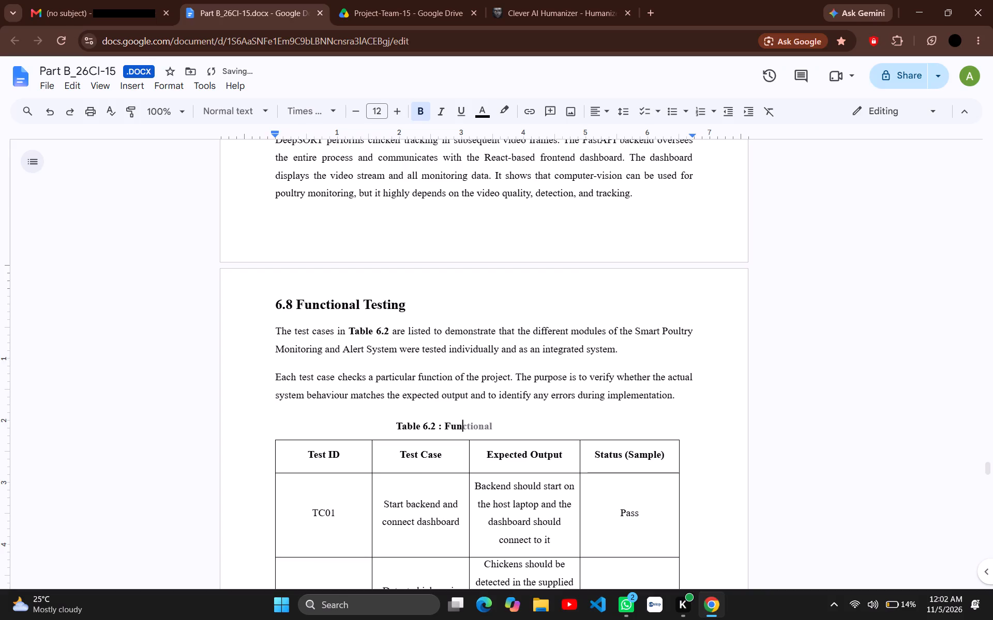
key("Right")
key("space")
type("te")
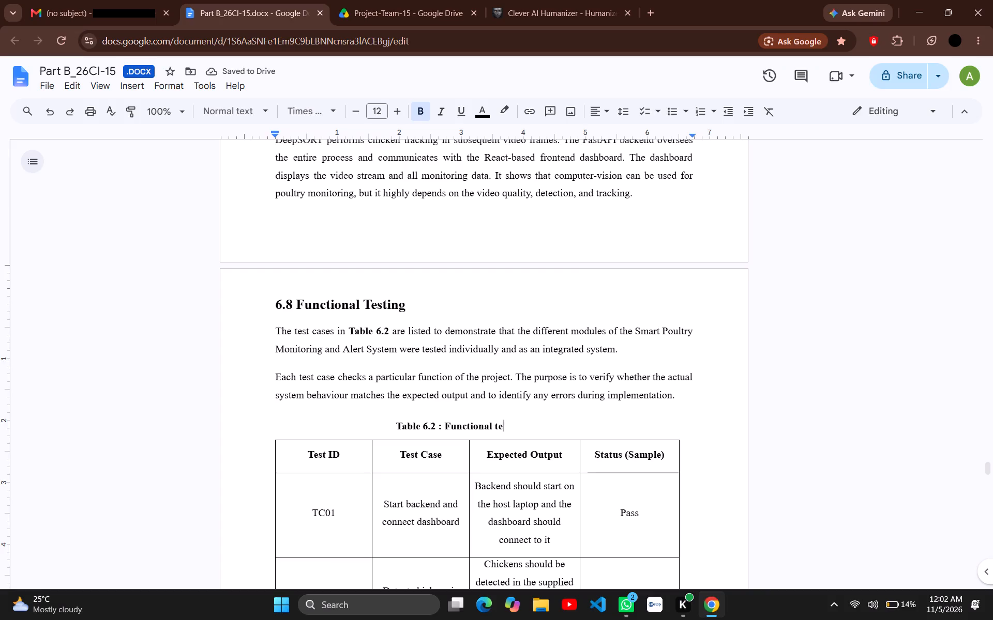
type("sting")
Capitalise the second word of the Table 6.2 caption so it reads "Functional Testing".
key("Left")
key("Left")
key("Left")
key("Left")
key("Left")
key("Left")
key("BackSpace")
key("shift+t")
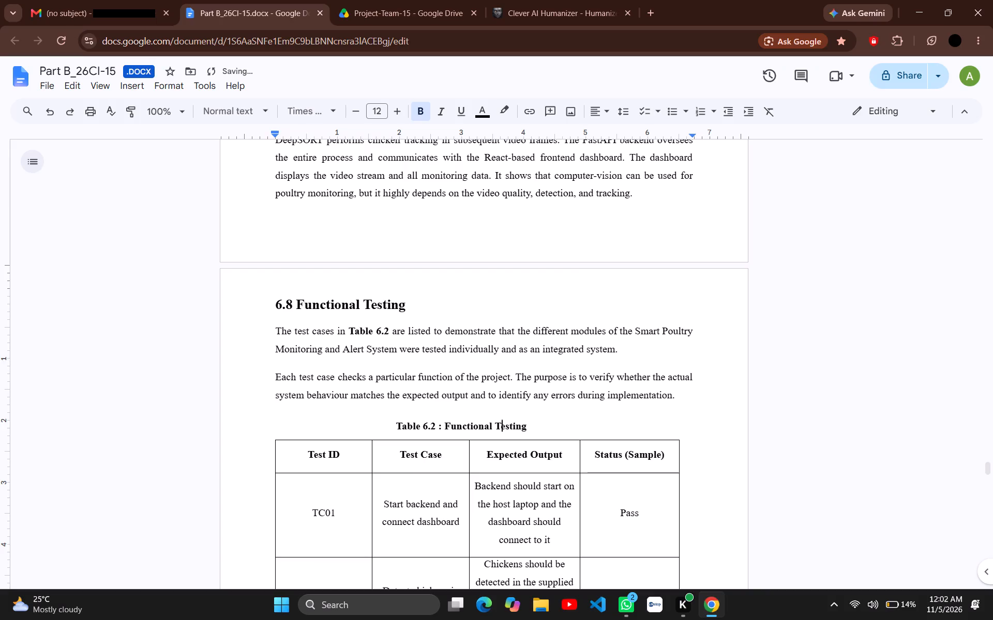
key("Right")
key("Right")
key("Right")
key("Right")
key("Right")
key("Right")
Check the report's match in row TC03 and reword its expected output to "The chickens in the video should be counted and displayed".
scroll(521, 515, "down", 2)
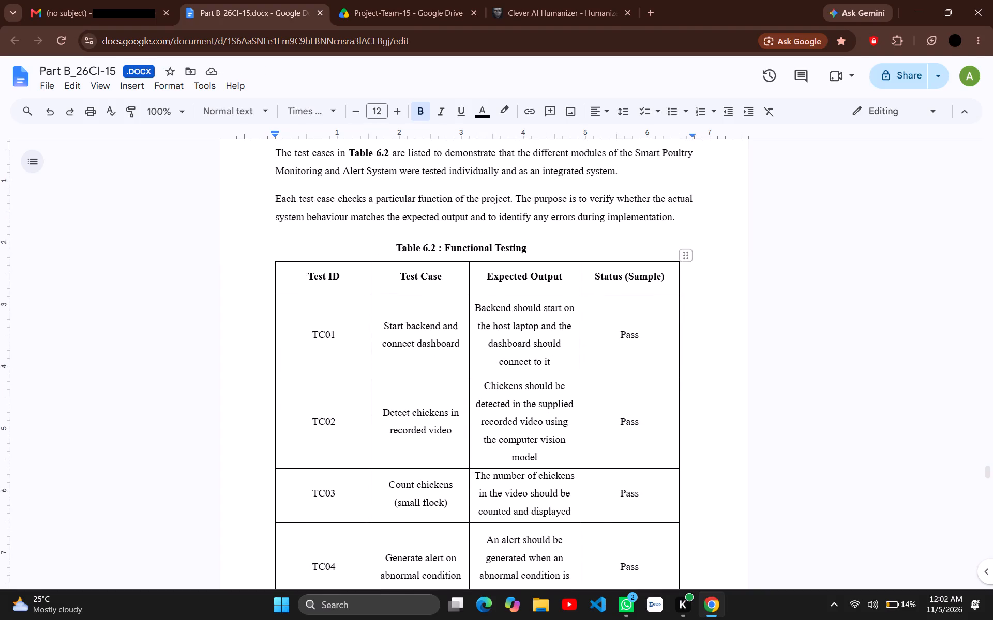
scroll(521, 515, "down", 1)
left_click(382, 6)
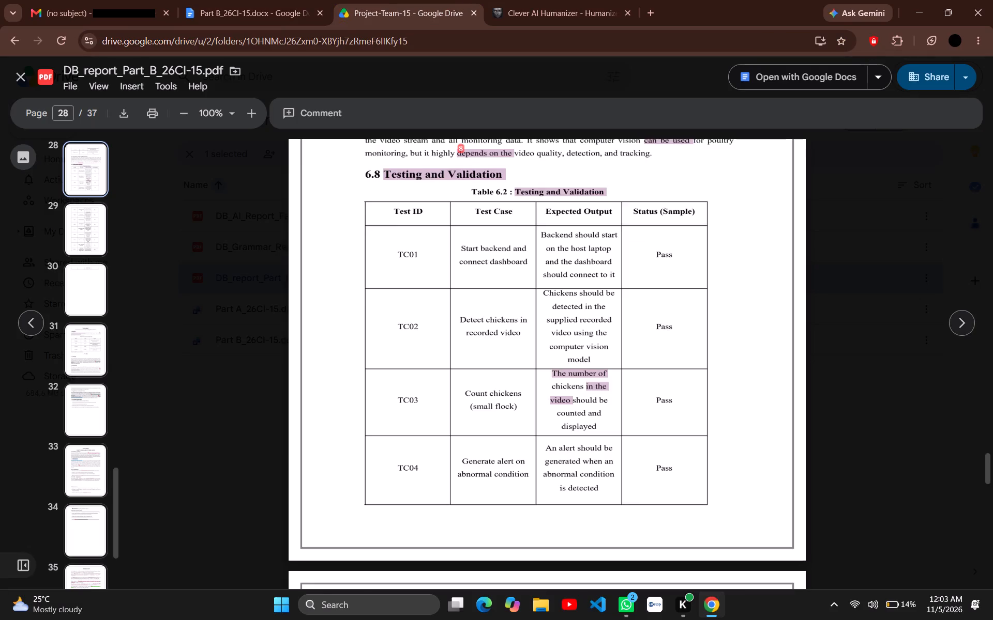
left_click(250, 0)
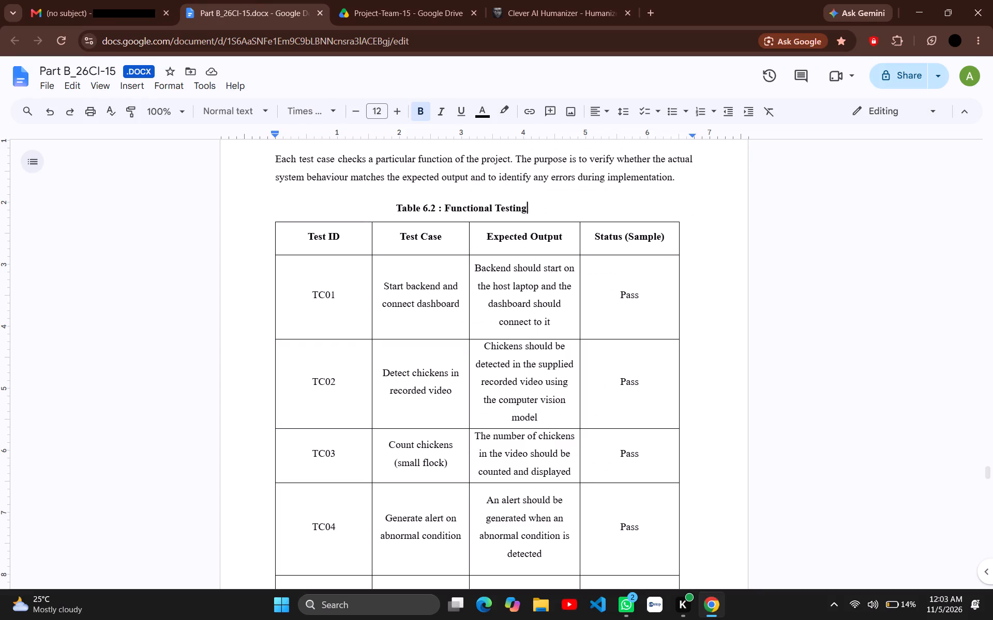
scroll(512, 450, "down", 1)
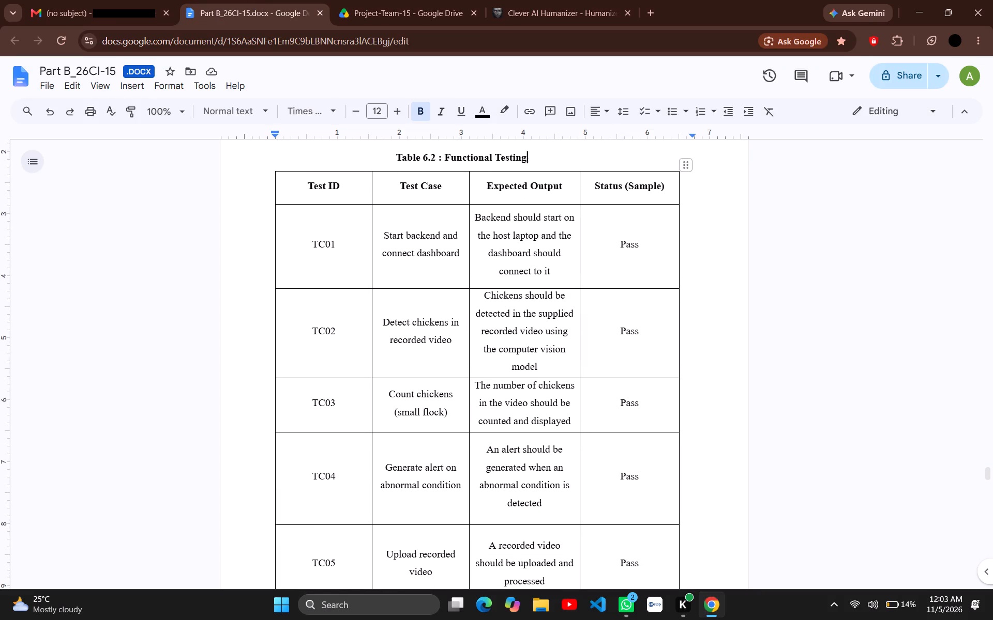
scroll(512, 450, "down", 1)
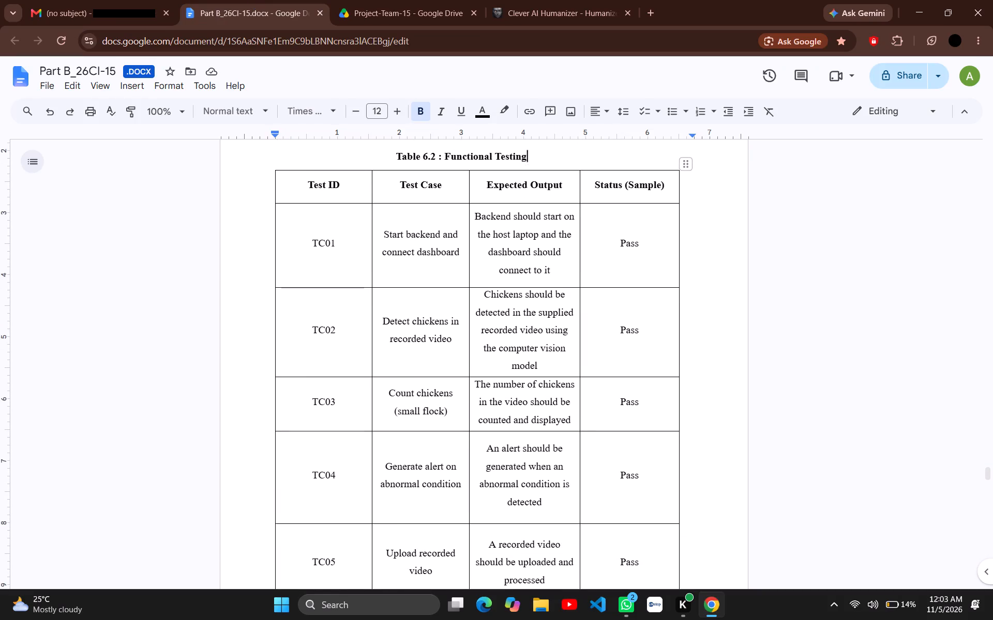
left_click(541, 386)
key("Left")
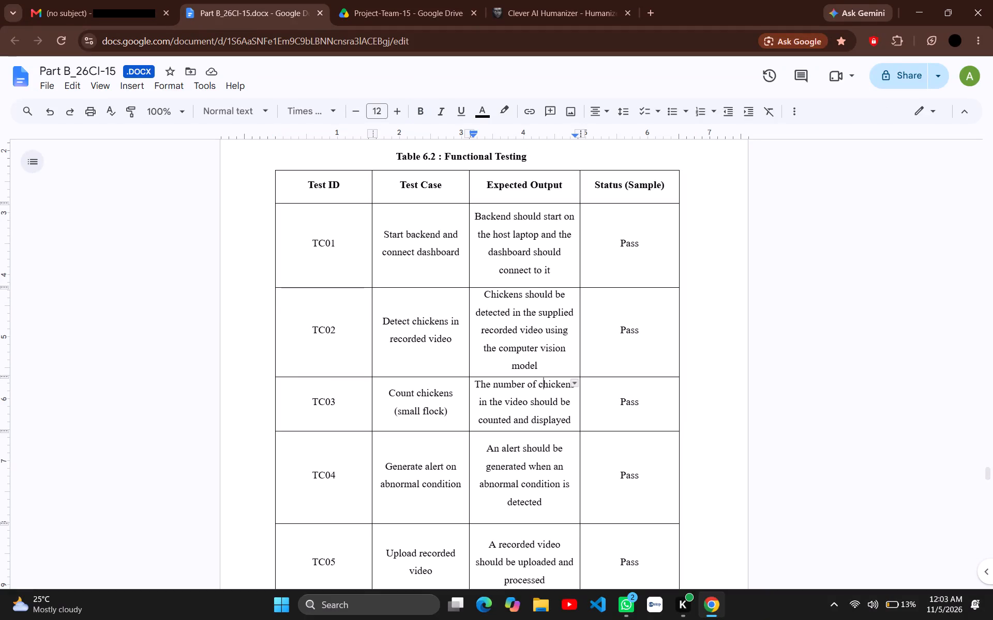
key("BackSpace")
key("BackSpace")
key("BackSpace")
key("BackSpace")
key("BackSpace")
key("BackSpace")
key("BackSpace")
key("BackSpace")
key("BackSpace")
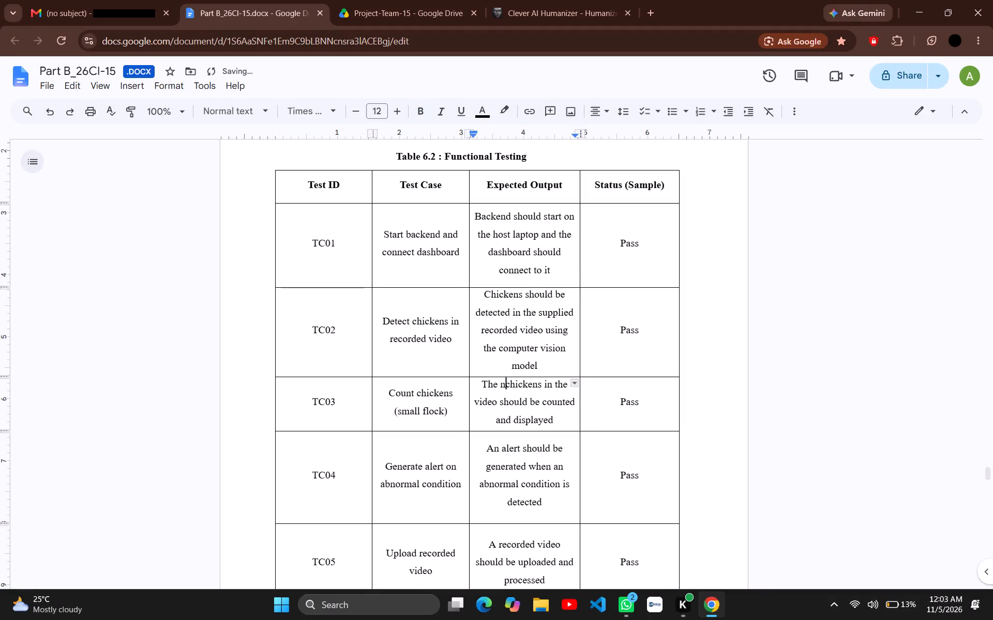
key("BackSpace")
key("BackSpace")
key("BackSpace")
type("e")
key("space")
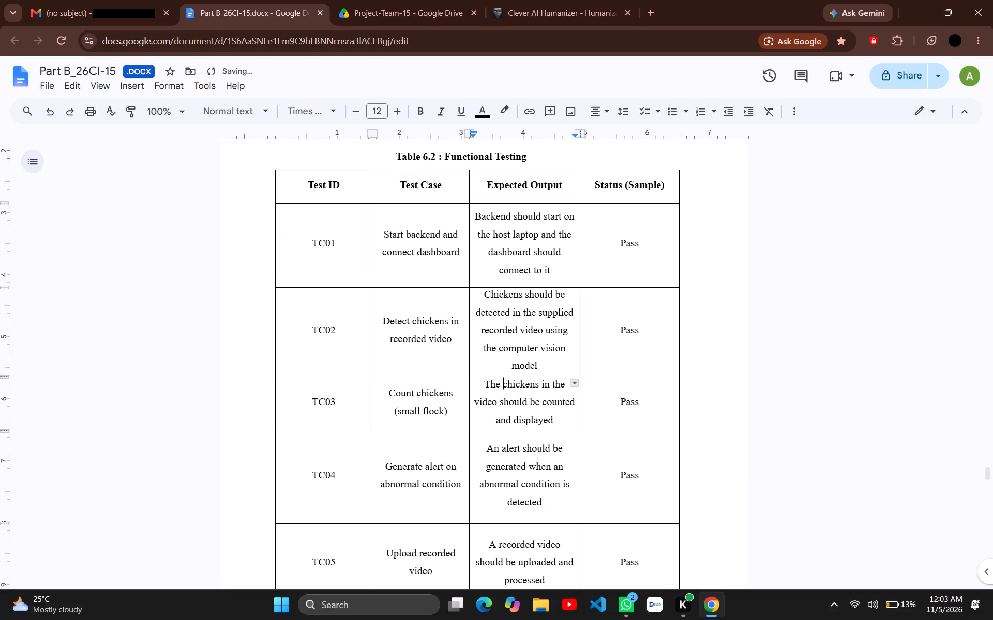
Check the report's matches in section 6.7 and replace "depends" with "relies" in the document section's last sentence.
scroll(541, 427, "down", 2)
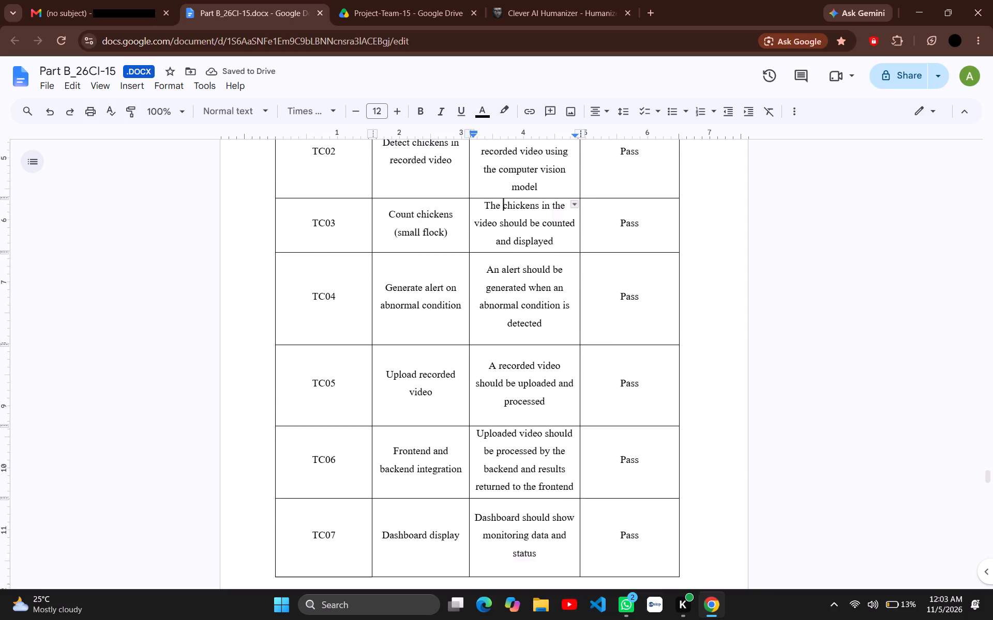
scroll(541, 427, "up", 2)
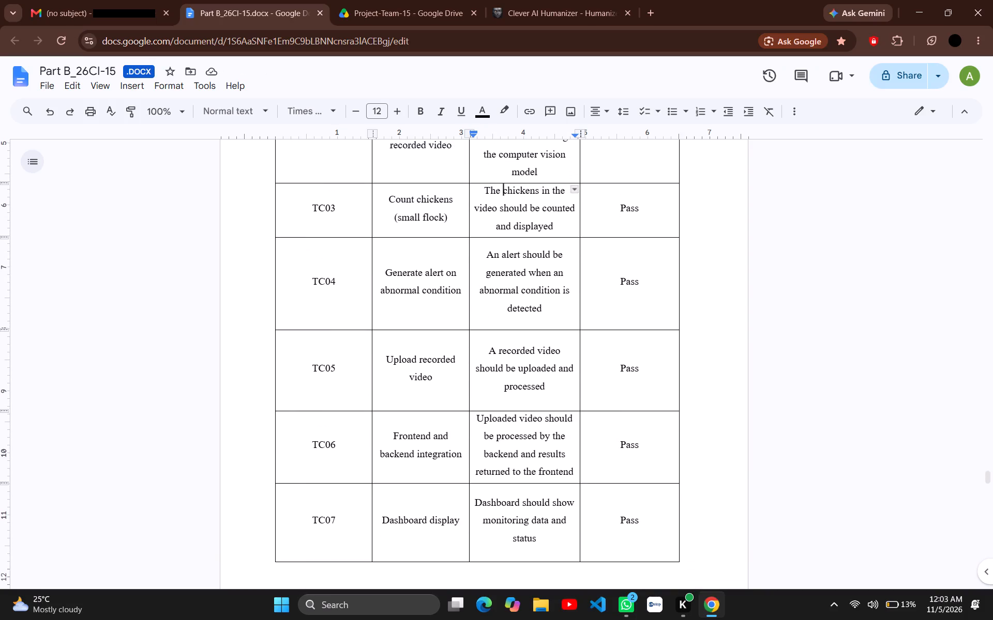
scroll(541, 427, "up", 2)
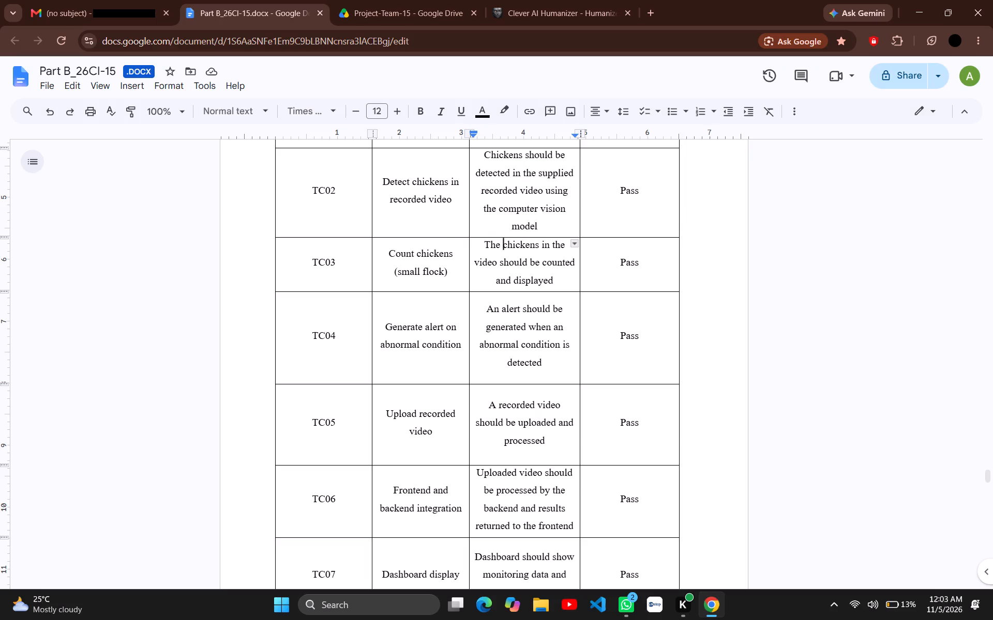
left_click(403, 0)
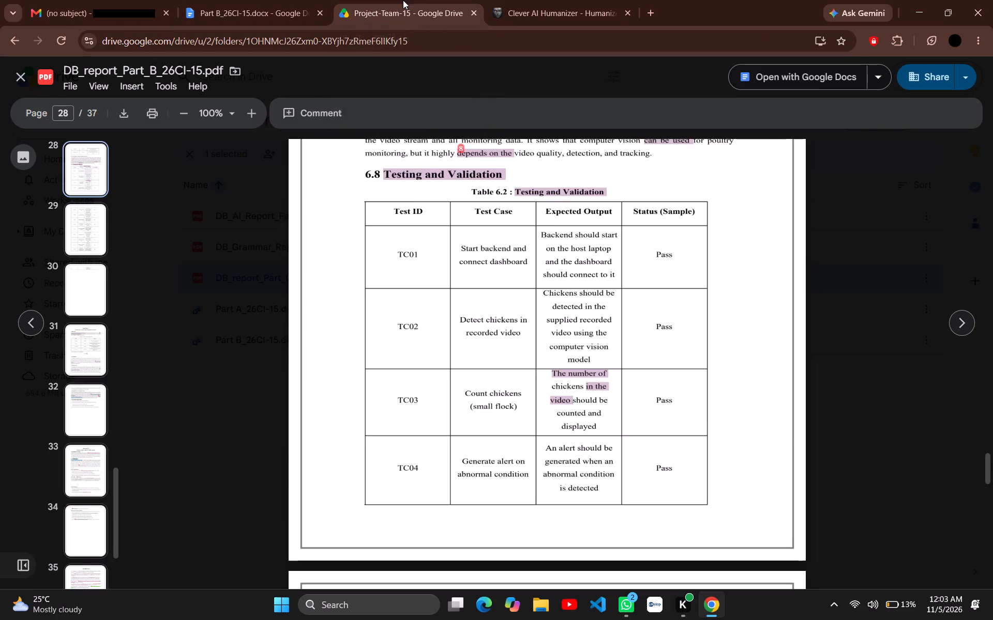
scroll(538, 314, "up", 3)
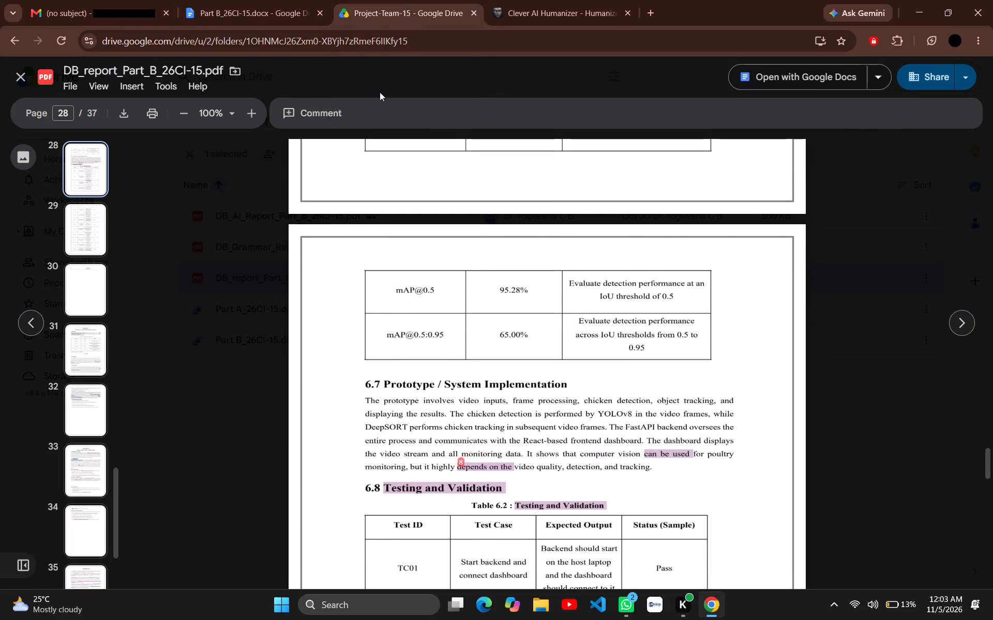
left_click(248, 2)
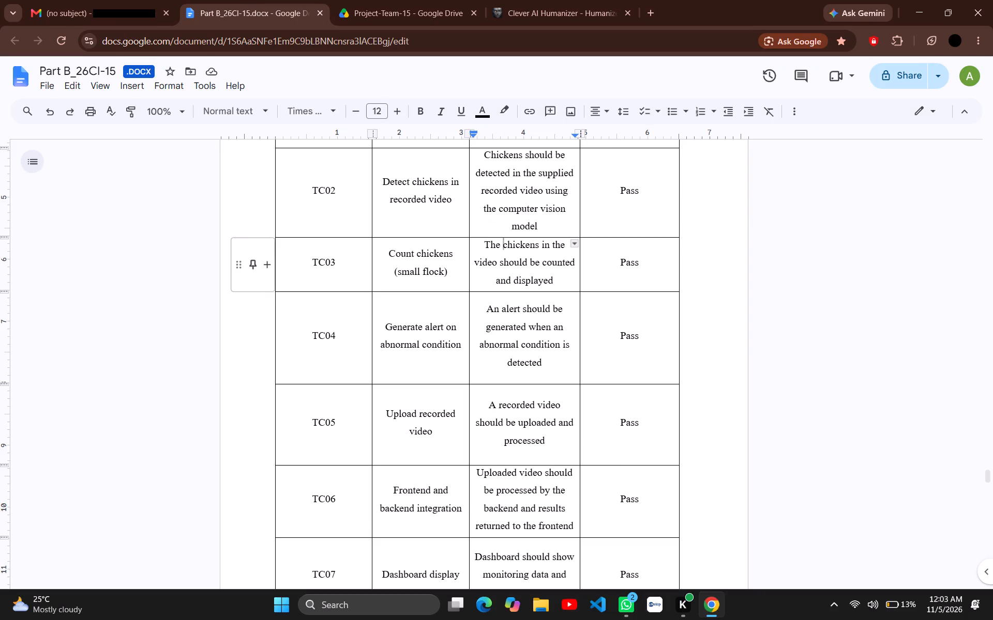
scroll(353, 266, "up", 5)
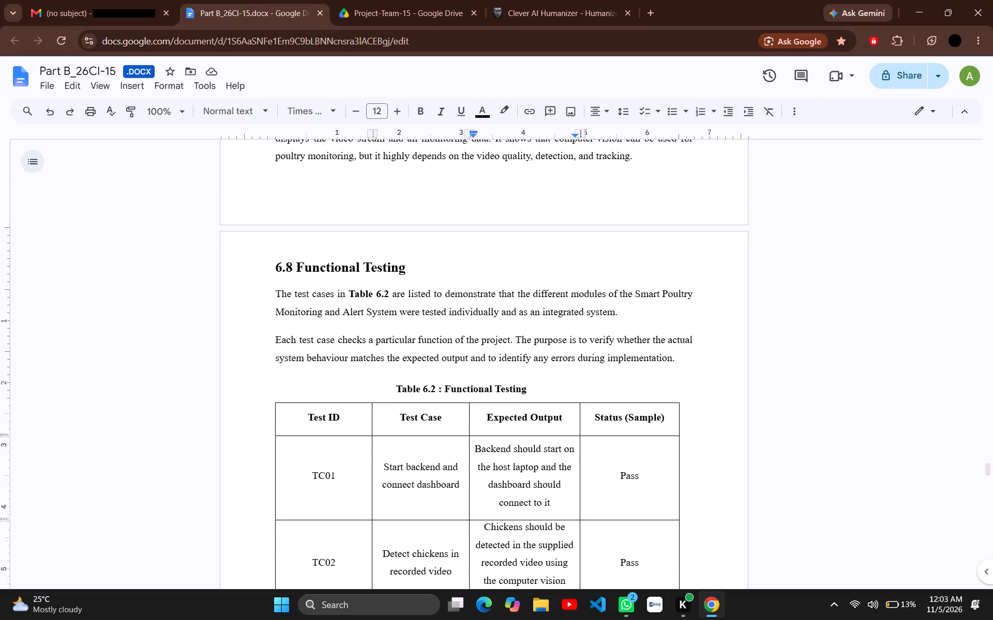
scroll(353, 266, "up", 1)
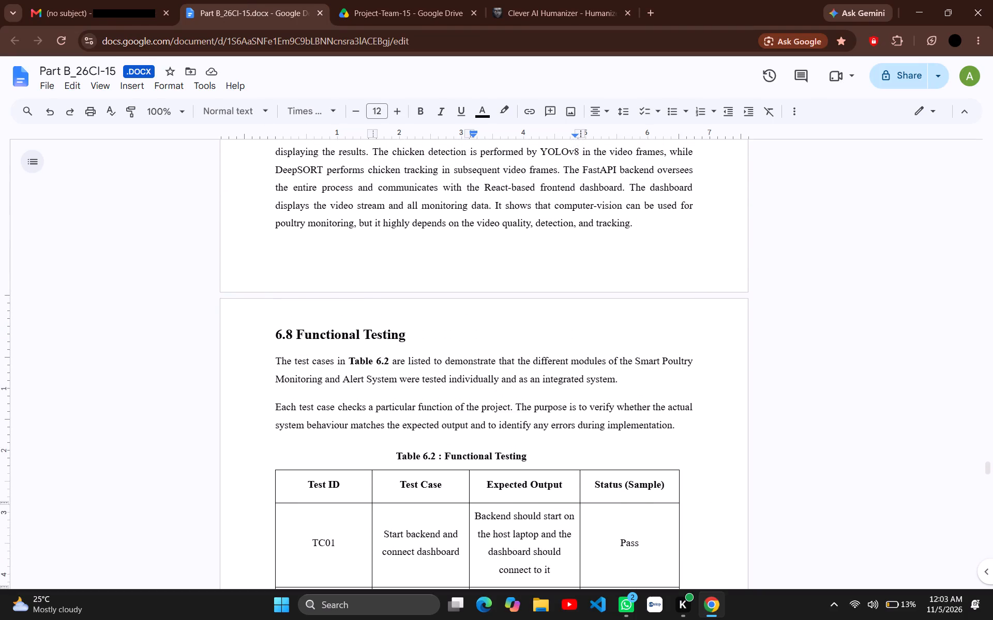
left_click(443, 223)
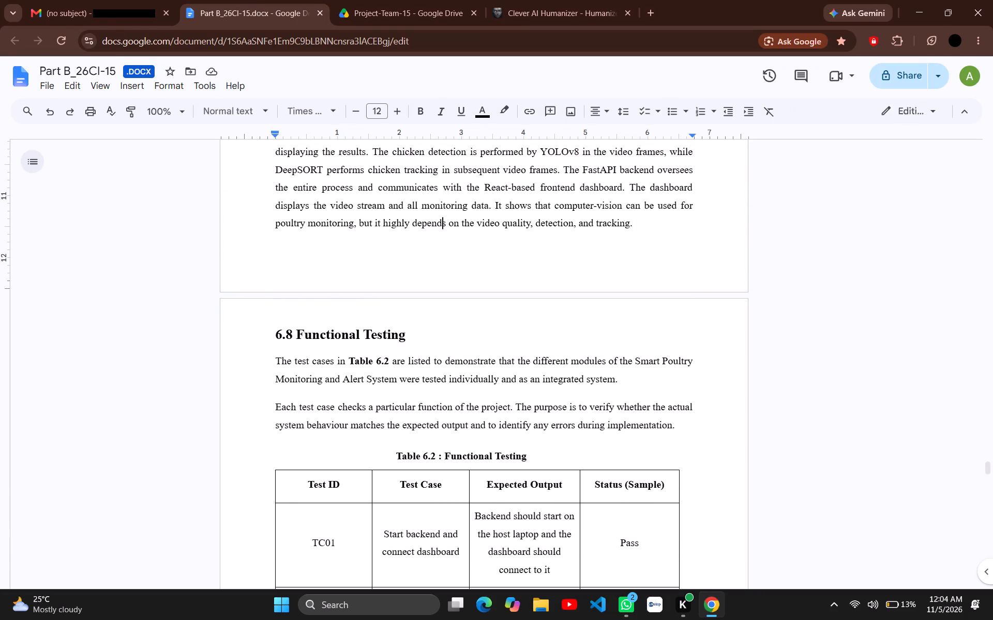
key("Right")
key("BackSpace")
key("BackSpace")
key("BackSpace")
key("BackSpace")
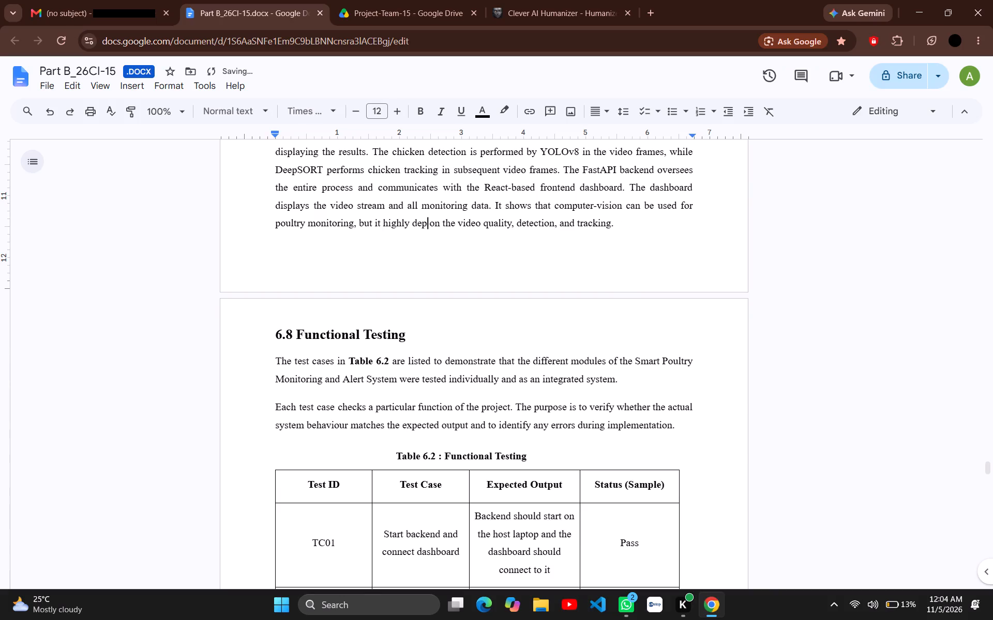
key("BackSpace")
key("BackSpace")
key("BackSpace")
type("relies")
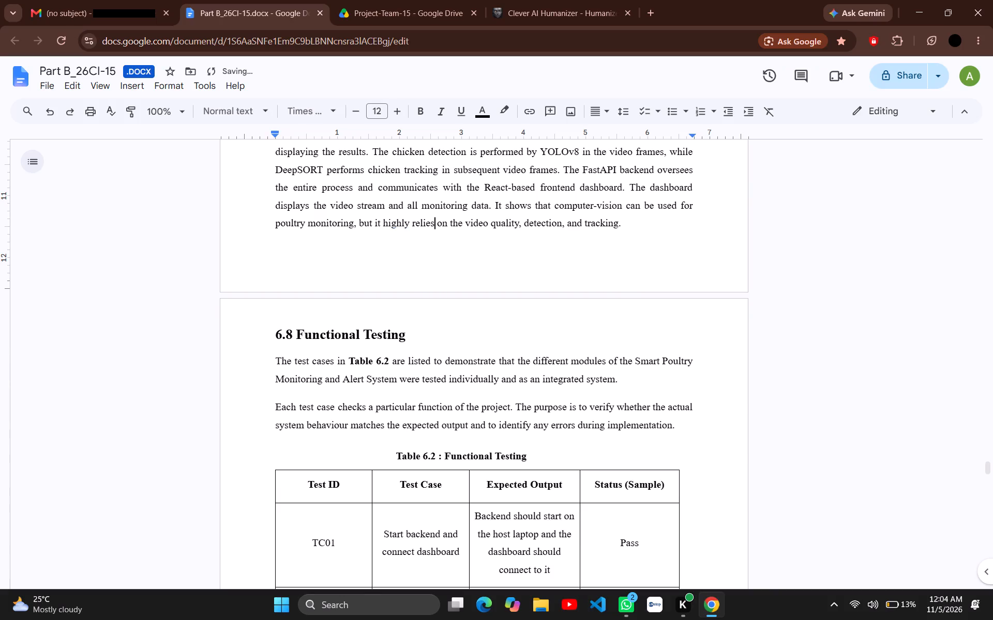
Examine the similarity report for highlighted matches in section 6.7 and the metrics table above it.
left_click(409, 0)
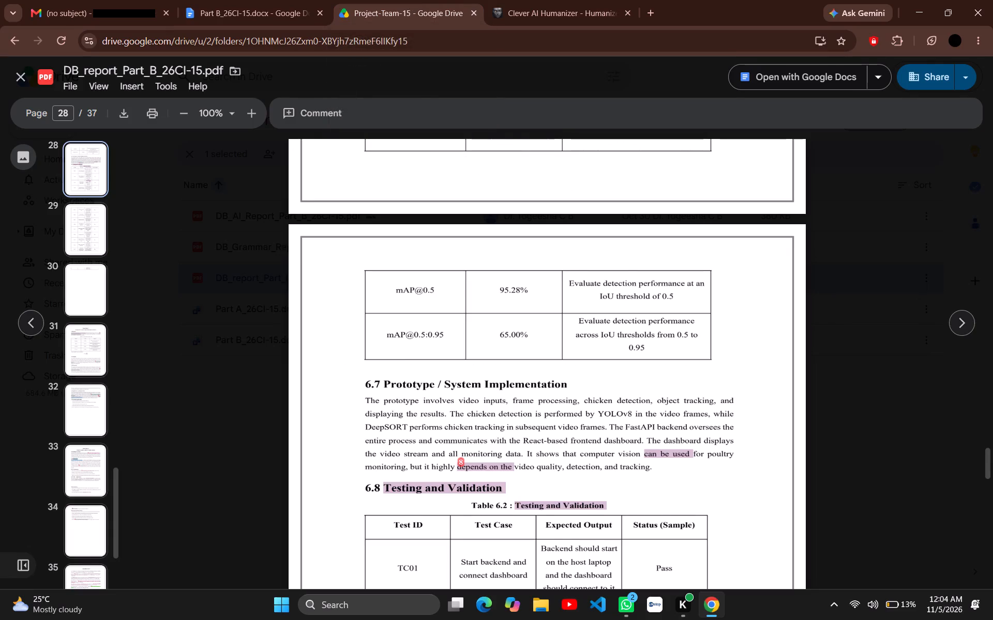
scroll(568, 391, "up", 1)
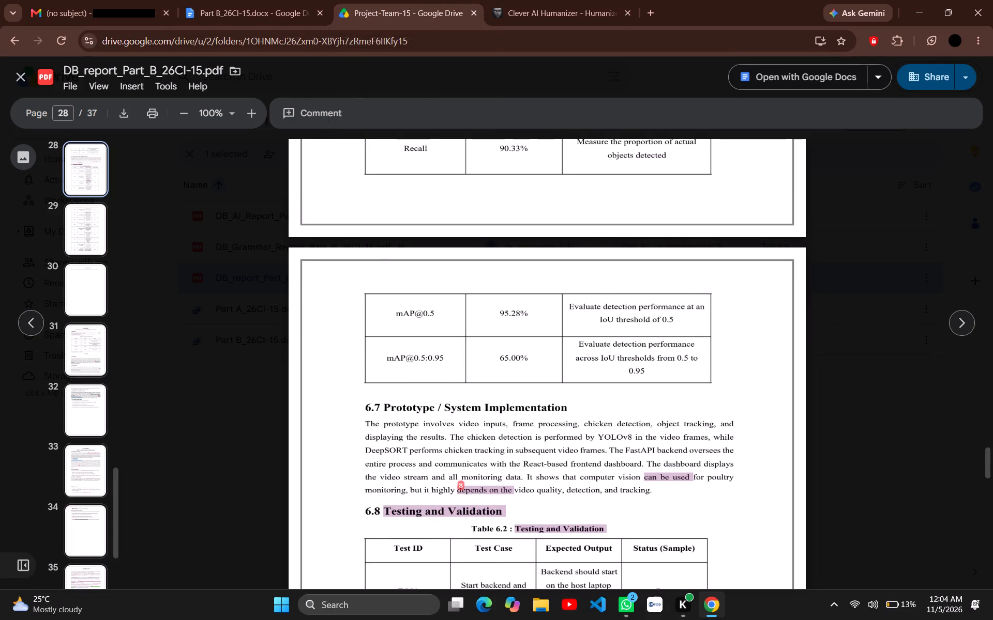
scroll(568, 391, "up", 3)
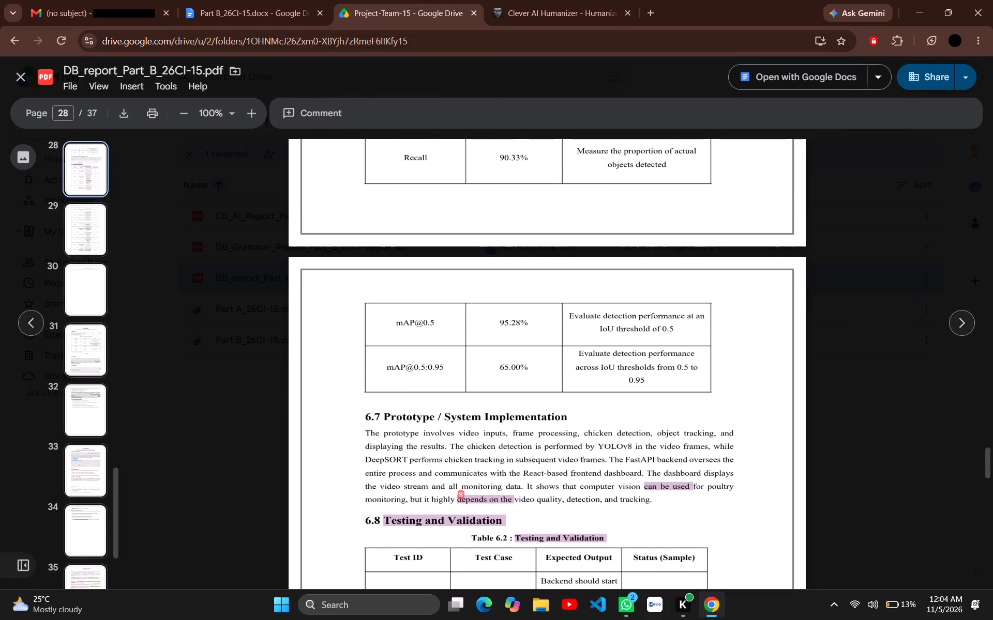
scroll(568, 391, "up", 1)
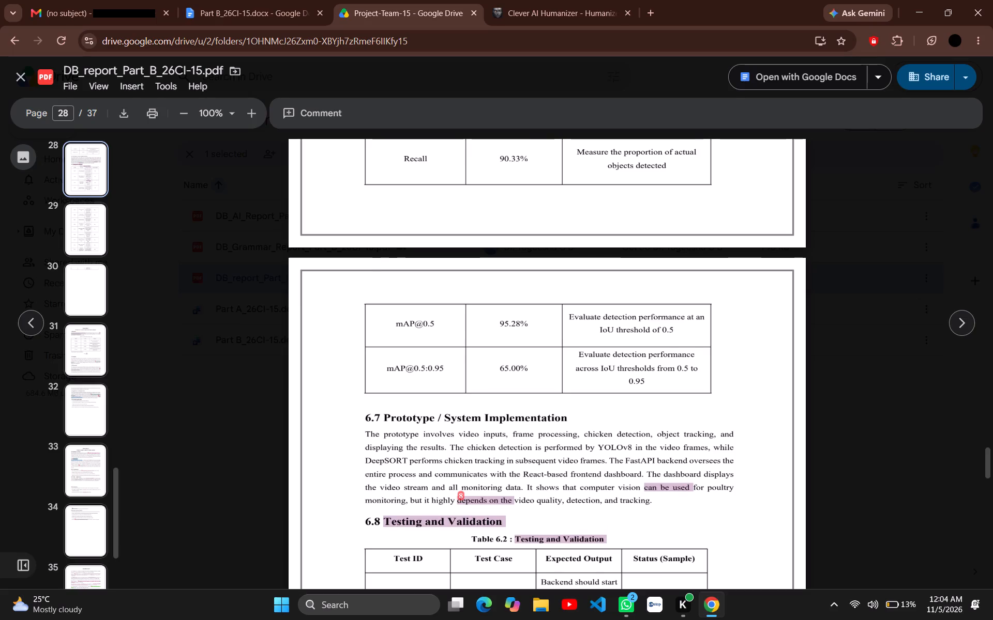
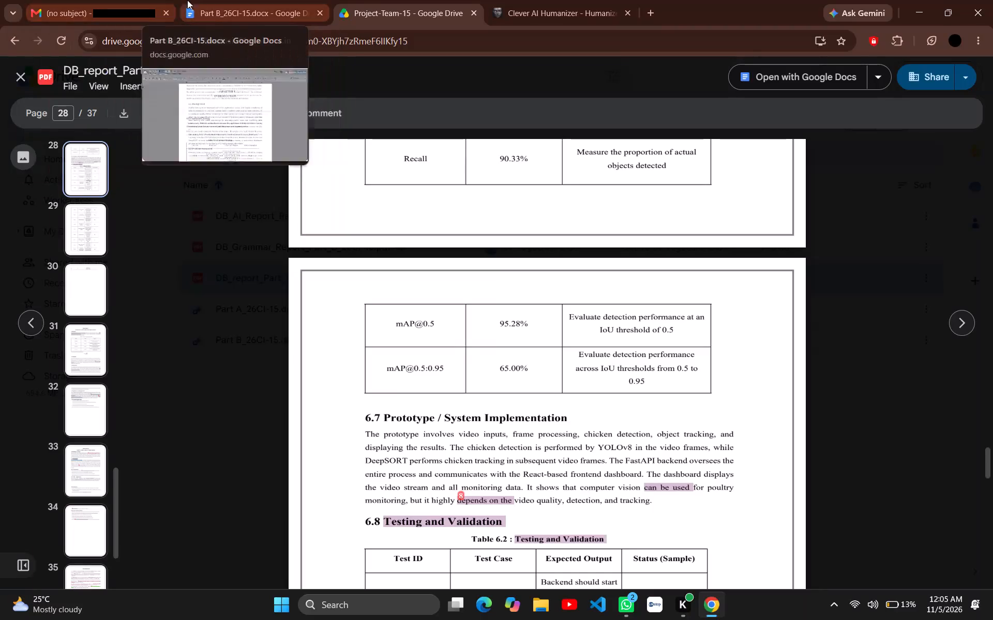
In section 6.7 of the Part B document, reword the highlighted phrase to "computer-vision can be adopted for poultry monitoring".
left_click(208, 0)
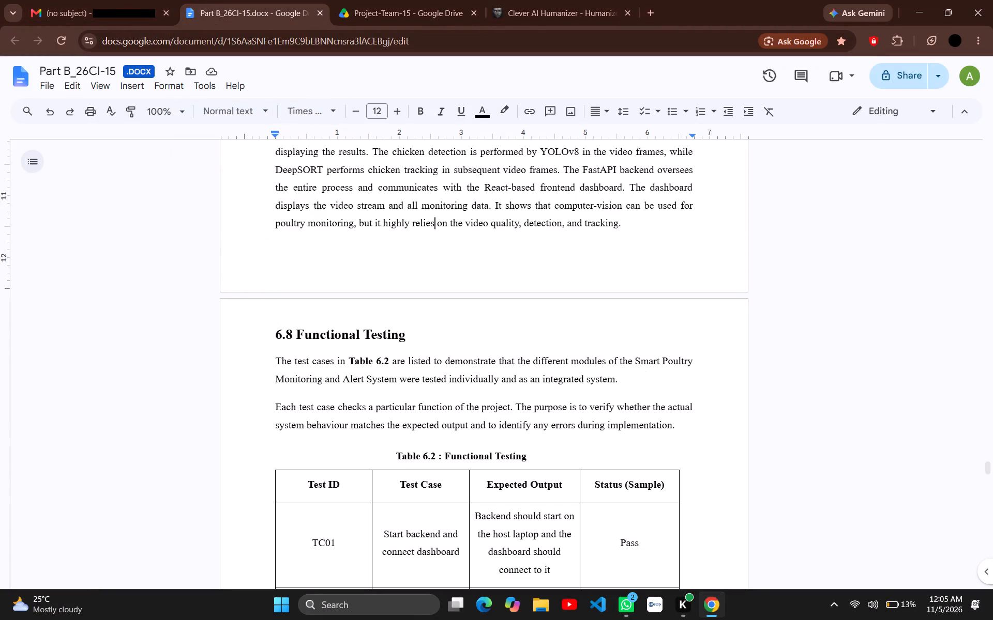
left_click(676, 207)
left_click(397, 0)
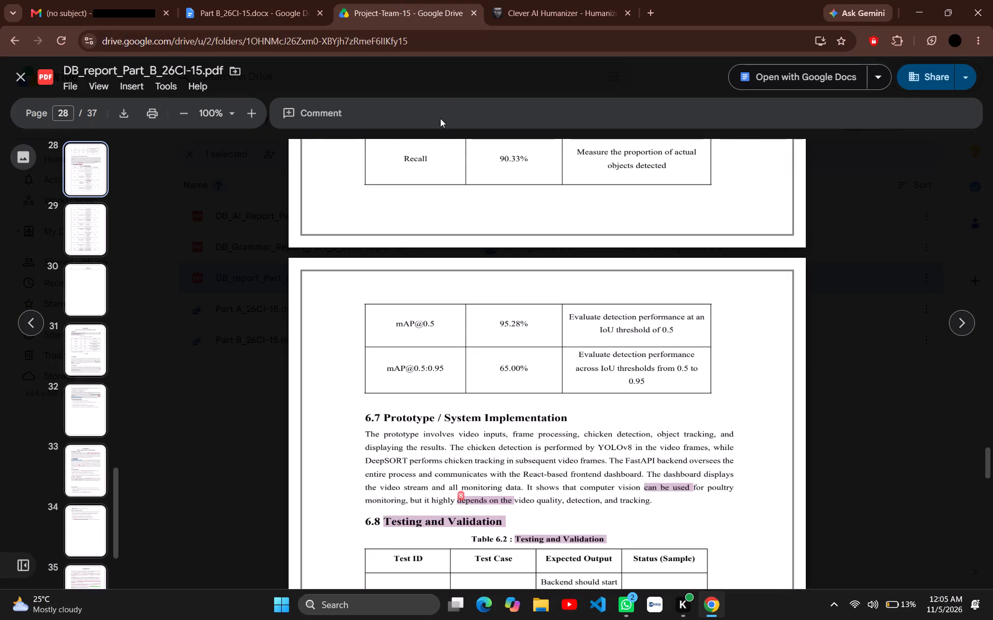
left_click(283, 4)
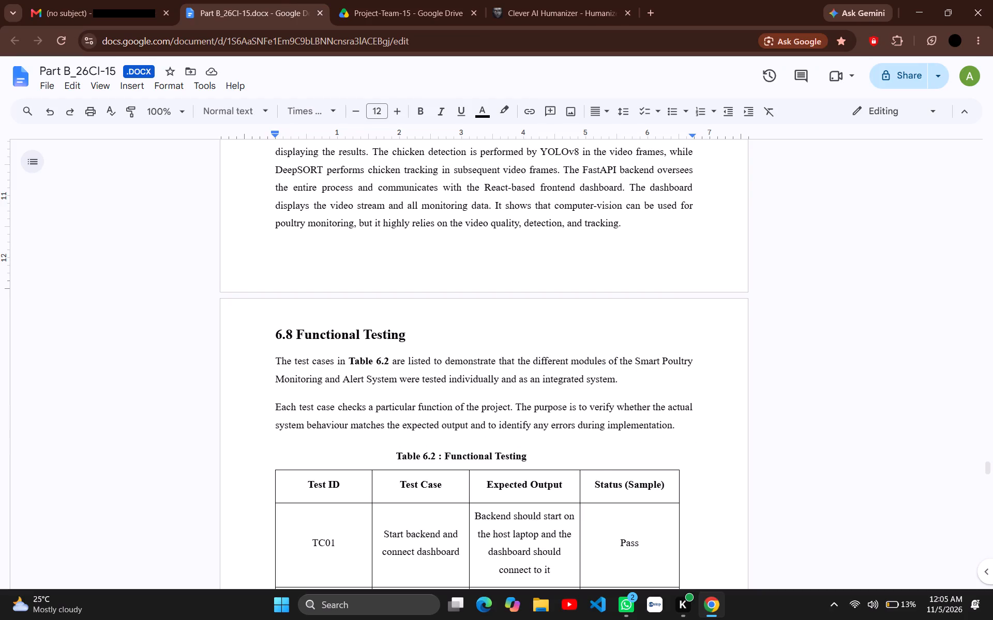
key("BackSpace")
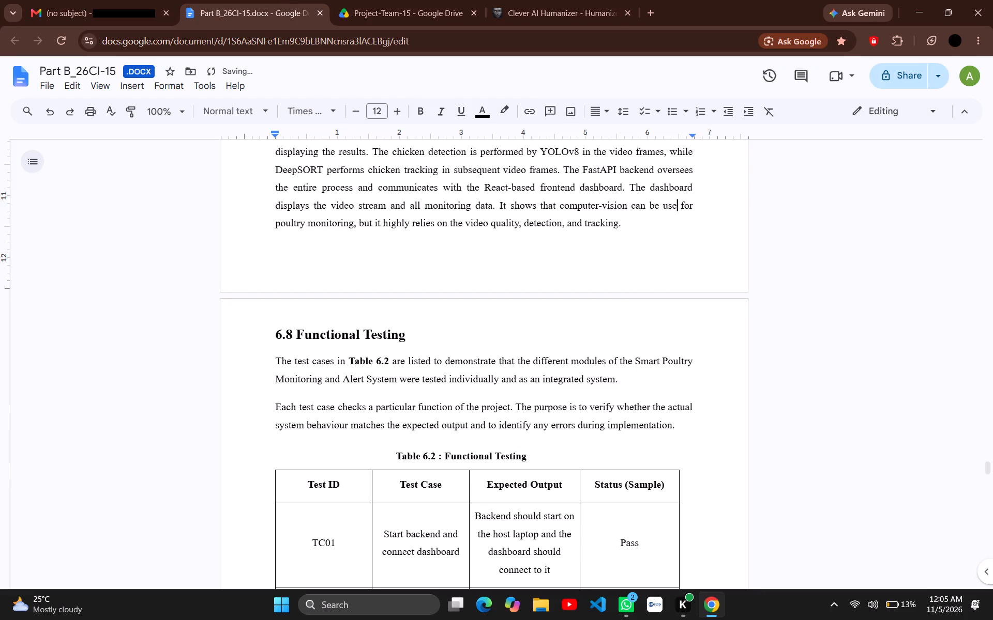
key("BackSpace")
key("BackSpace")
key("BackSpace")
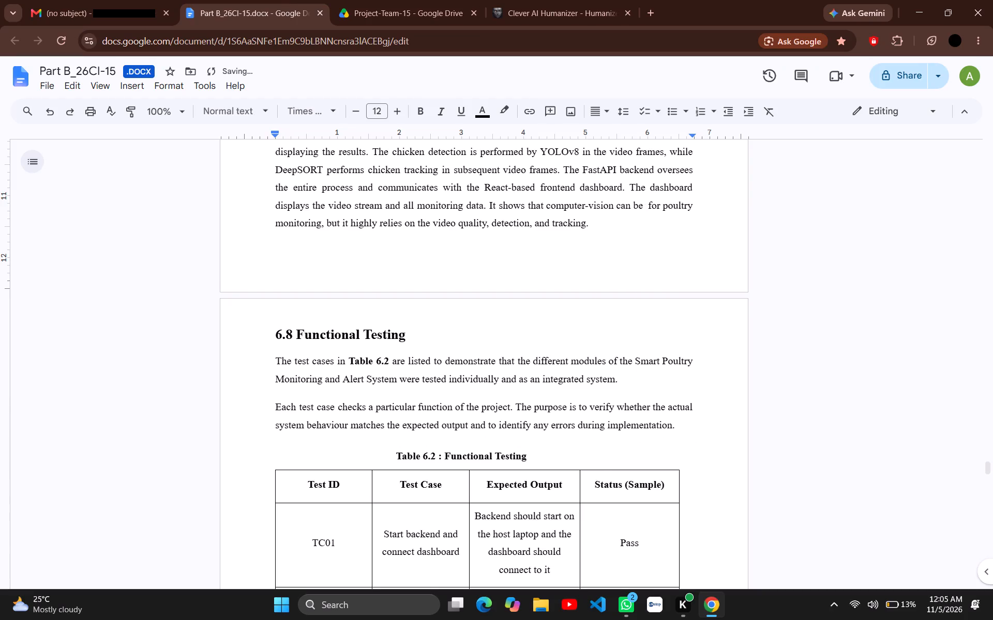
type("ad")
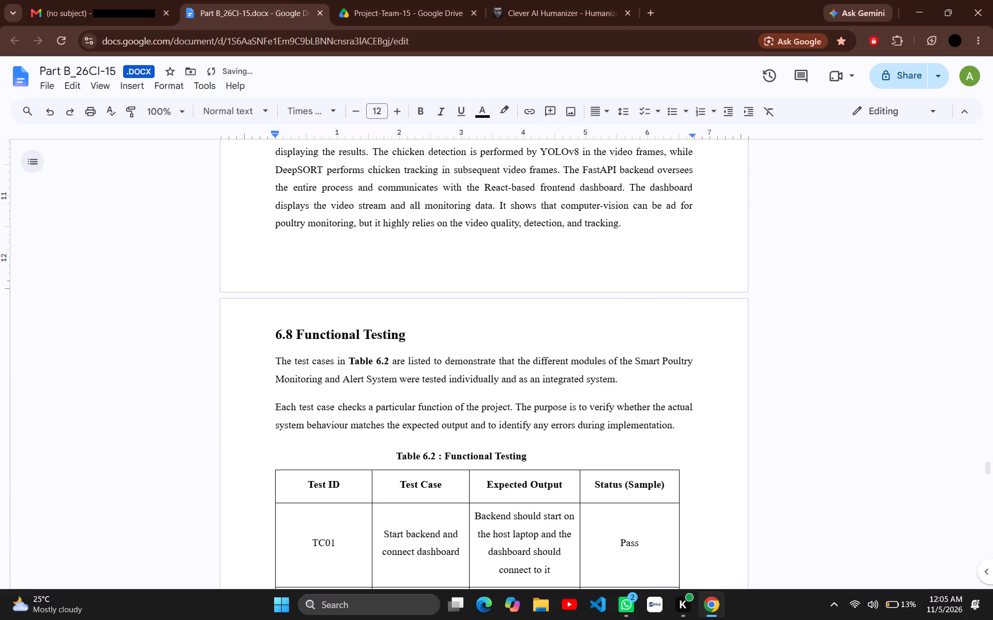
type("op")
type("ted")
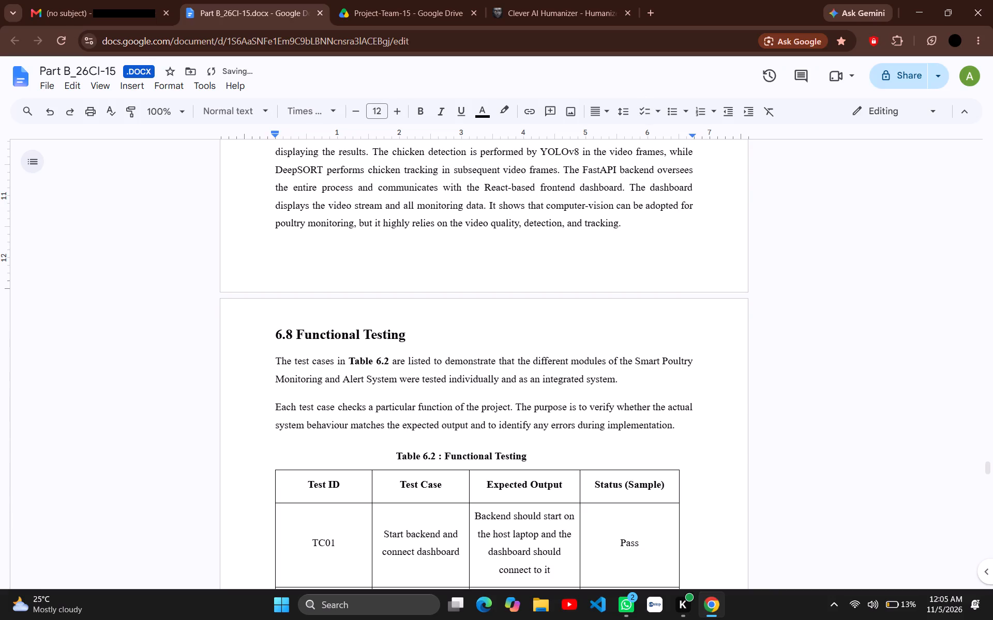
left_click(556, 183)
Following the report PDF's highlights for section 6.6, reword the matching document sentence to "The model's performance was evaluated using precision".
left_click(348, 0)
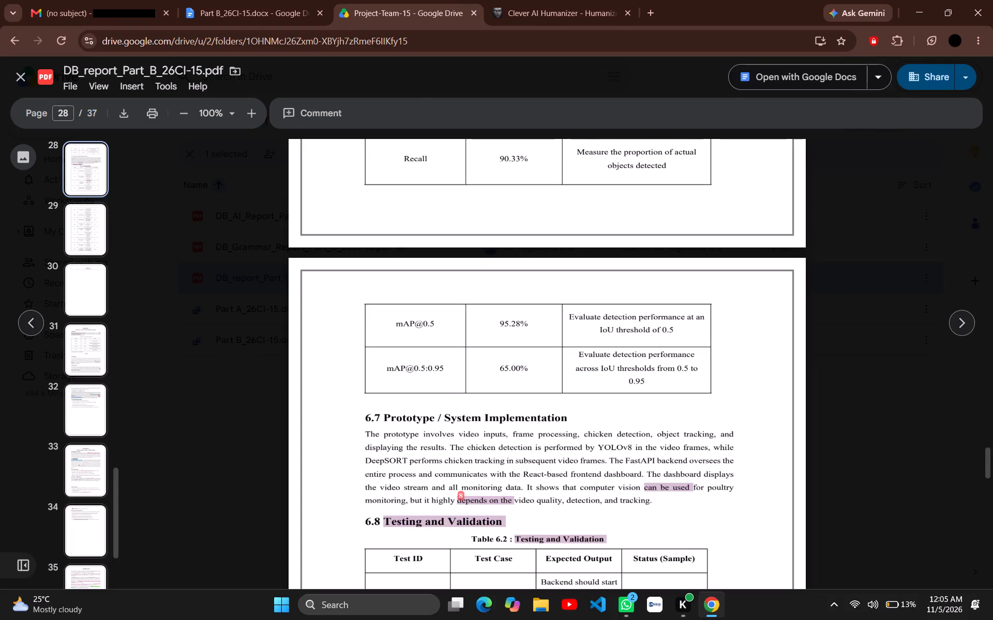
scroll(544, 332, "up", 4)
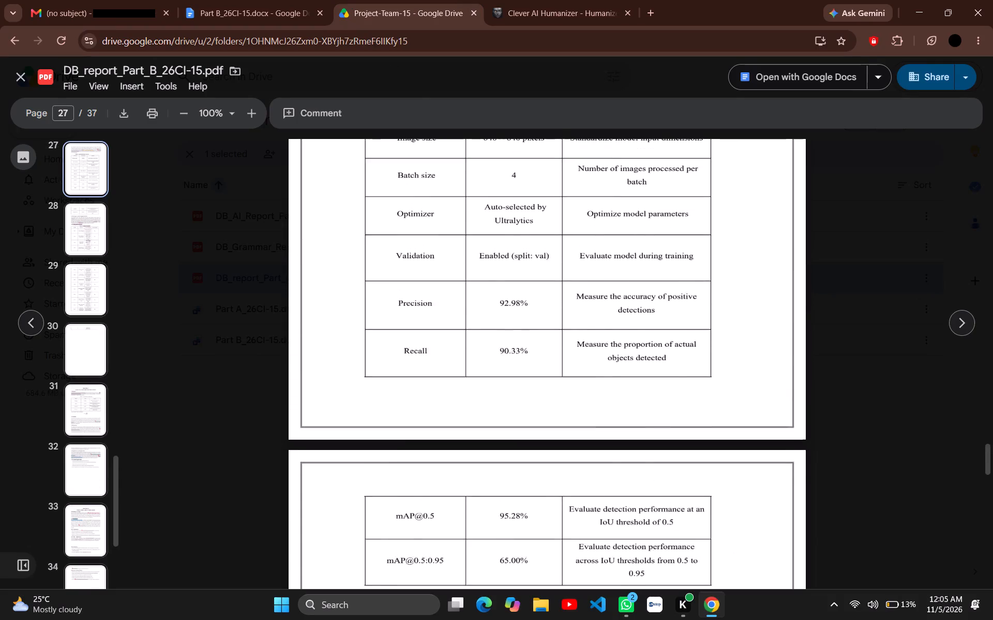
scroll(544, 332, "up", 3)
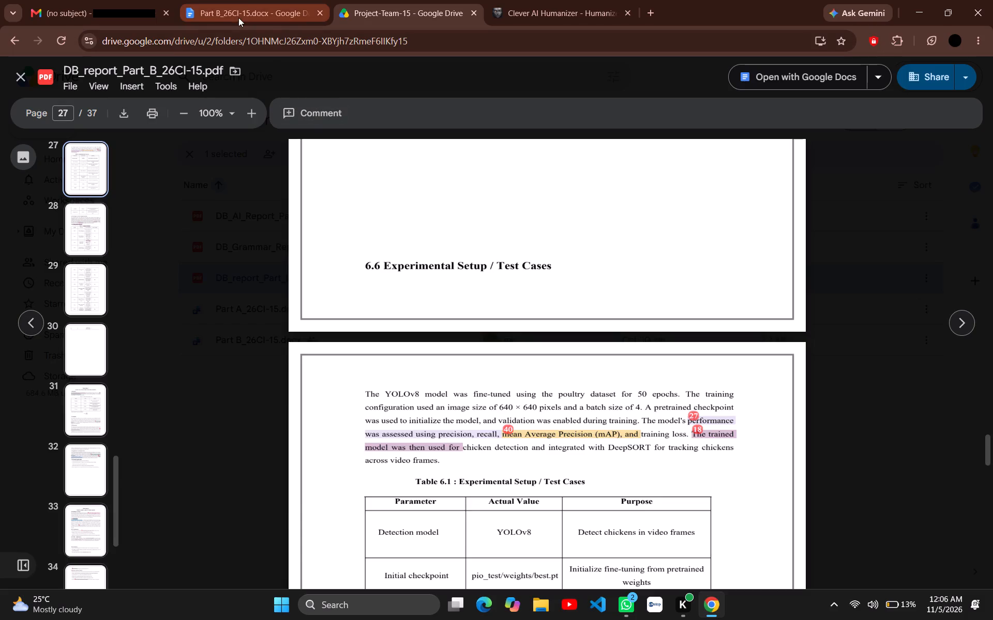
left_click(238, 0)
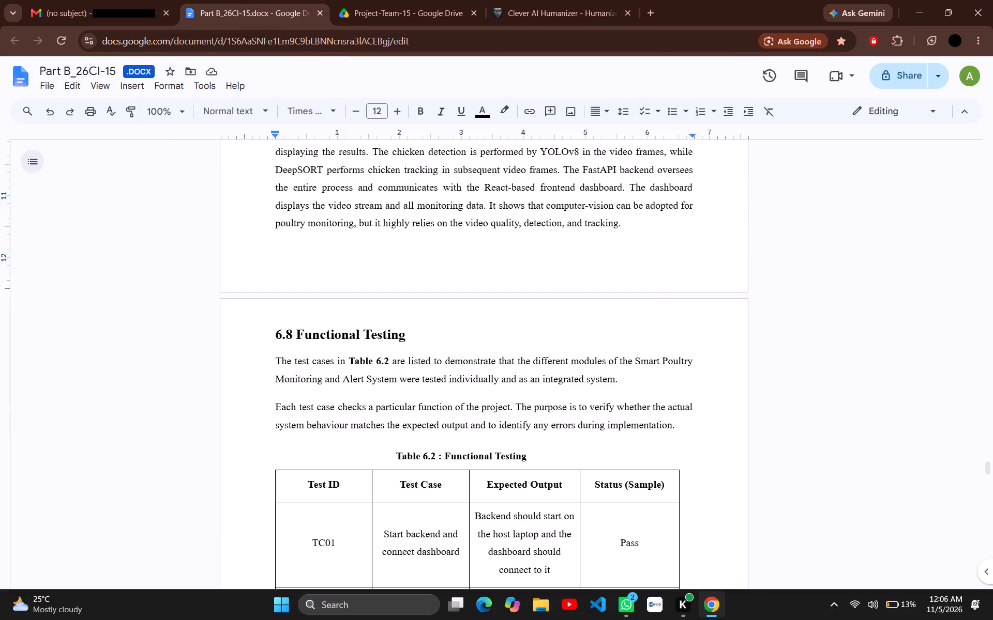
left_click(357, 21)
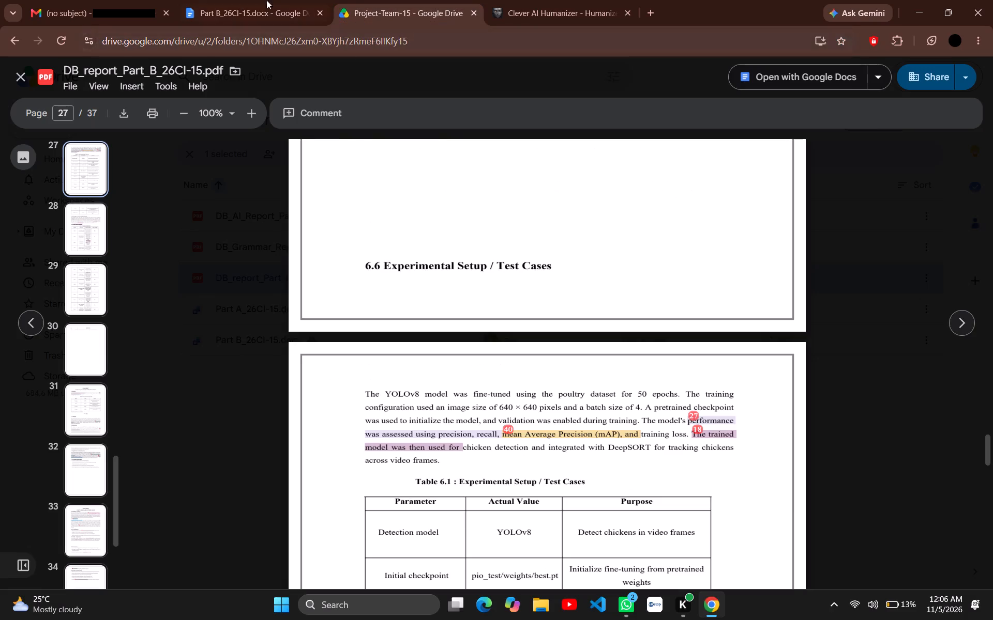
left_click(237, 0)
scroll(327, 280, "up", 3)
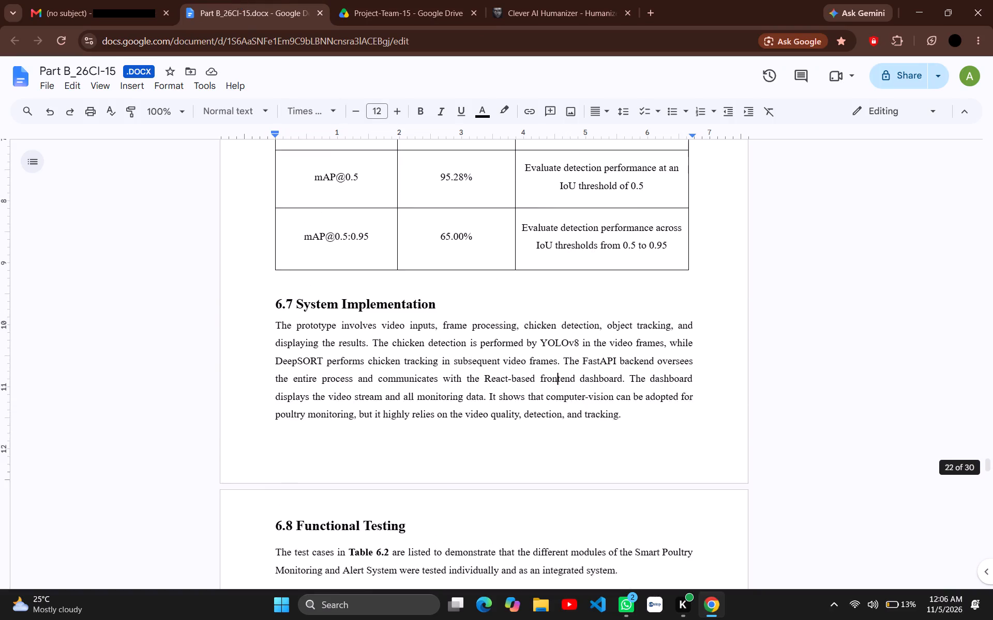
scroll(327, 280, "up", 5)
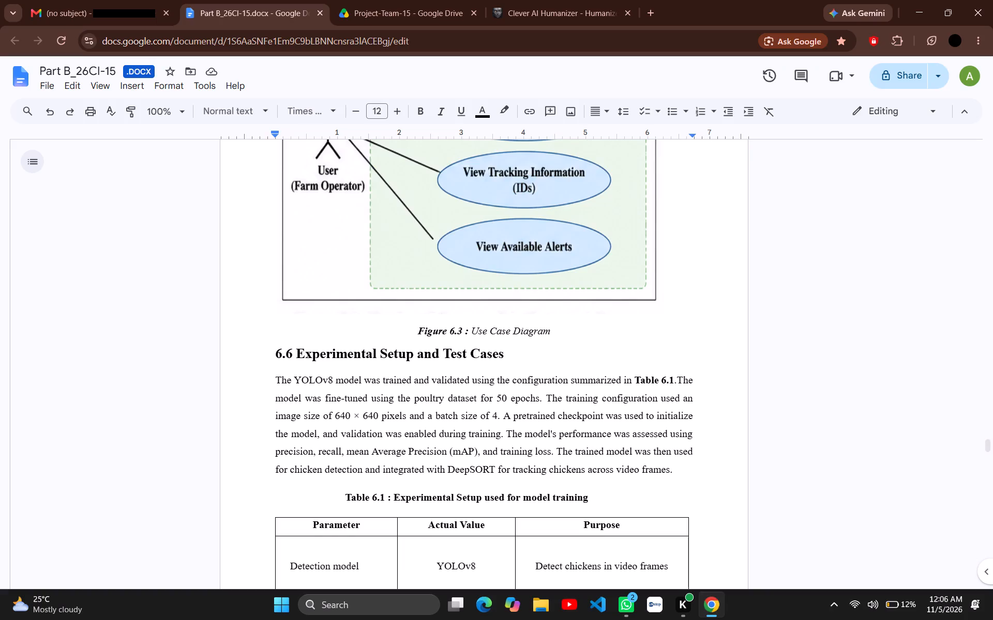
left_click(437, 0)
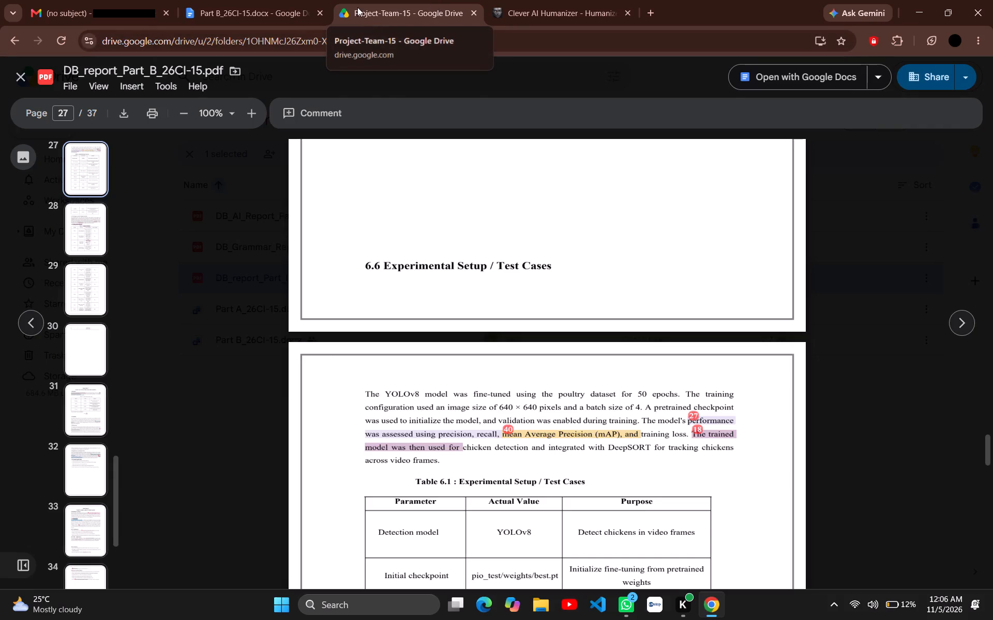
left_click(272, 0)
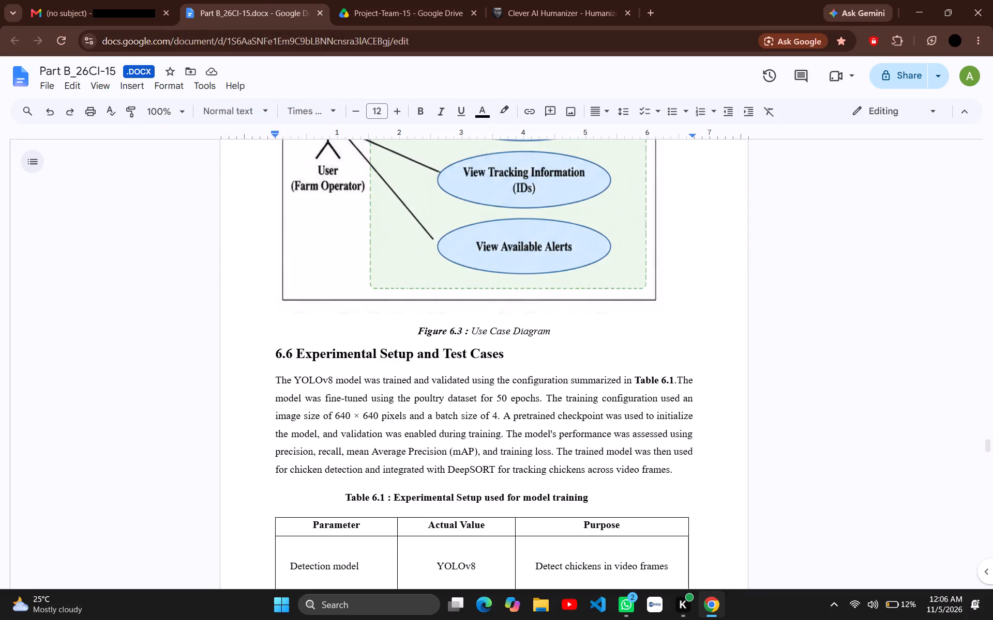
left_click(664, 435)
key("BackSpace")
key("BackSpace")
key("BackSpace")
key("BackSpace")
key("BackSpace")
key("BackSpace")
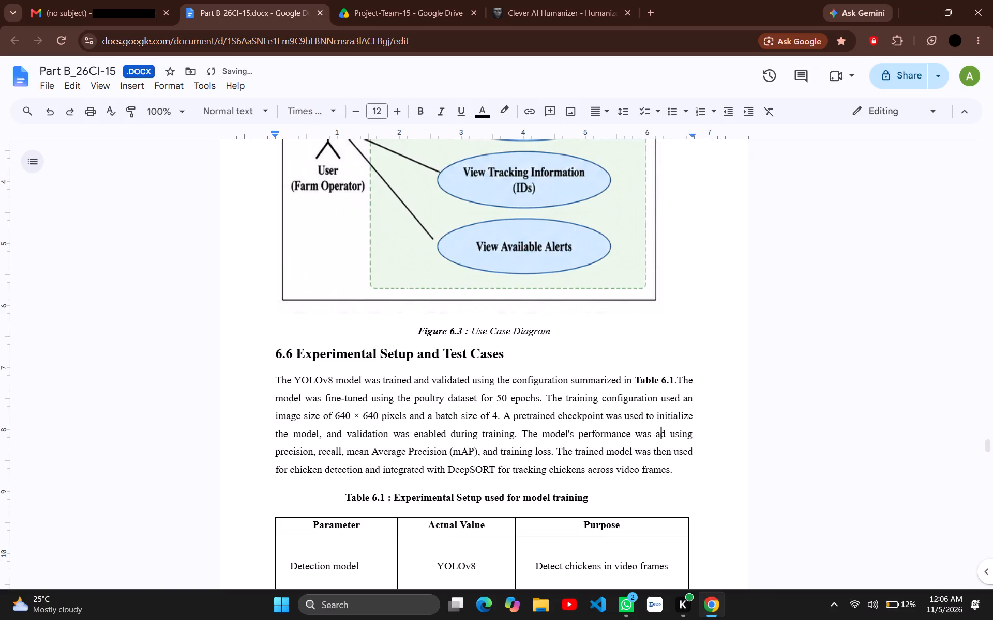
key("BackSpace")
type("evaluate")
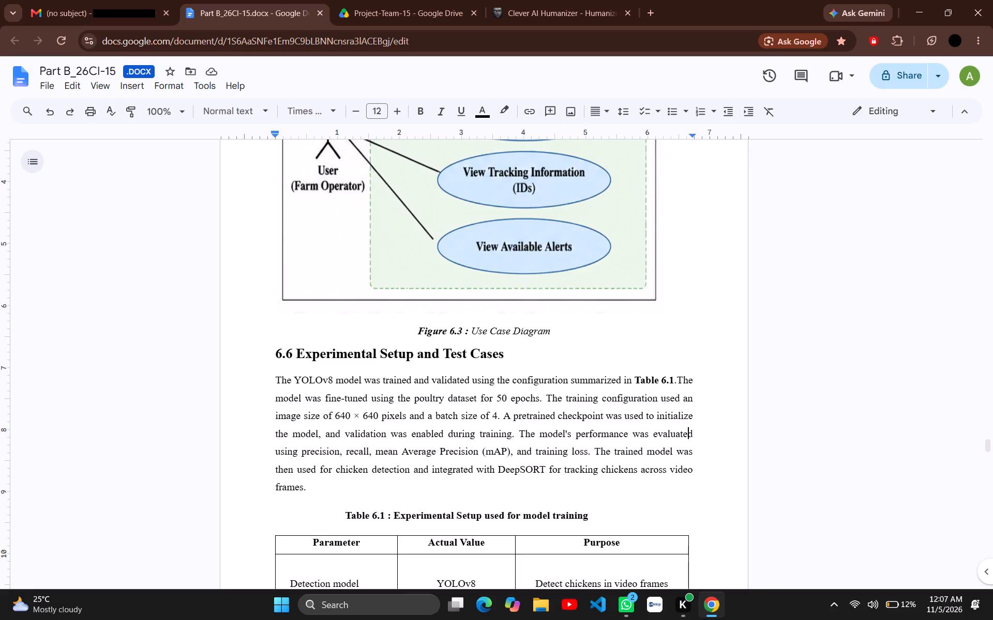
Examine the report PDF's use case, sequence and data flow diagram sections for highlighted matching text.
scroll(576, 364, "up", 4)
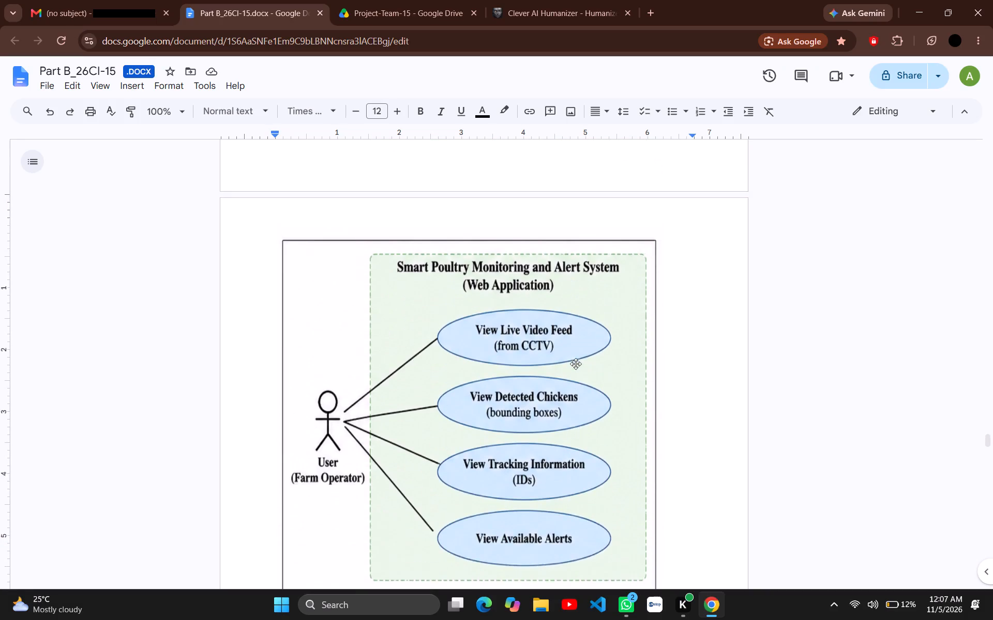
left_click(389, 0)
scroll(536, 413, "up", 2)
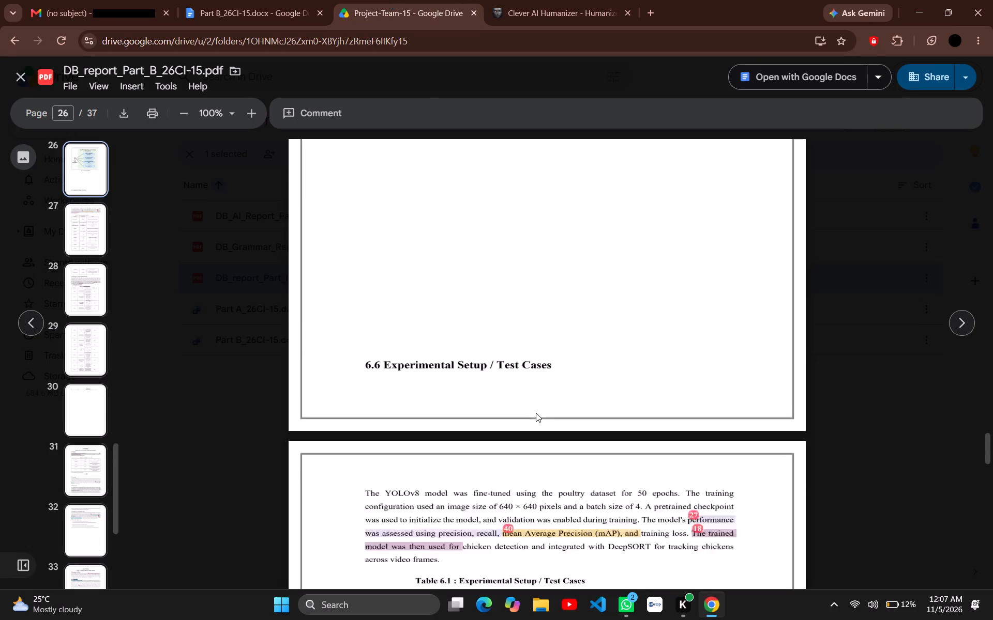
scroll(536, 413, "up", 3)
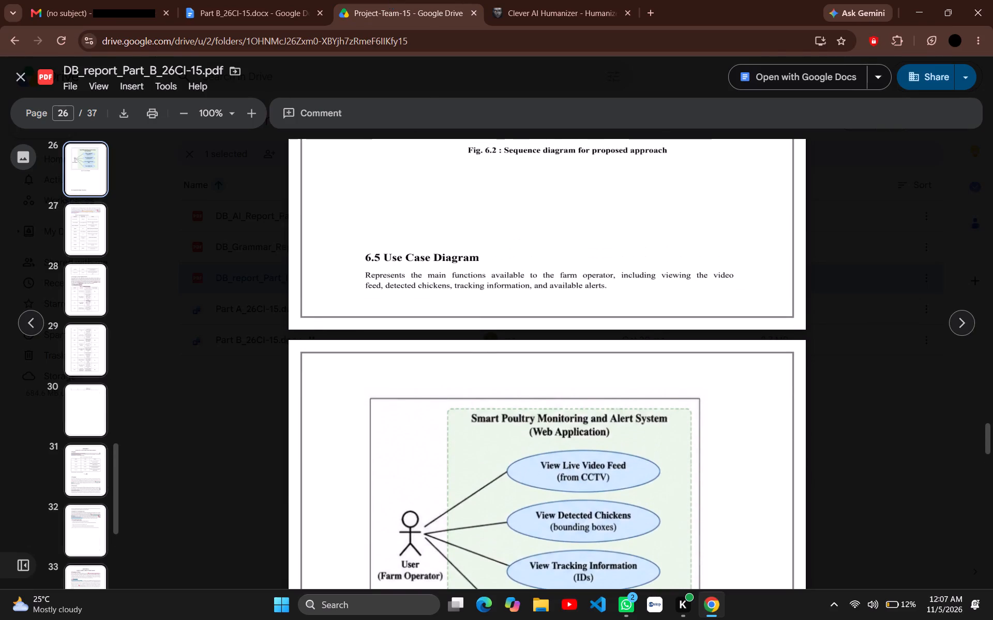
scroll(536, 413, "down", 3)
scroll(536, 413, "right", 1)
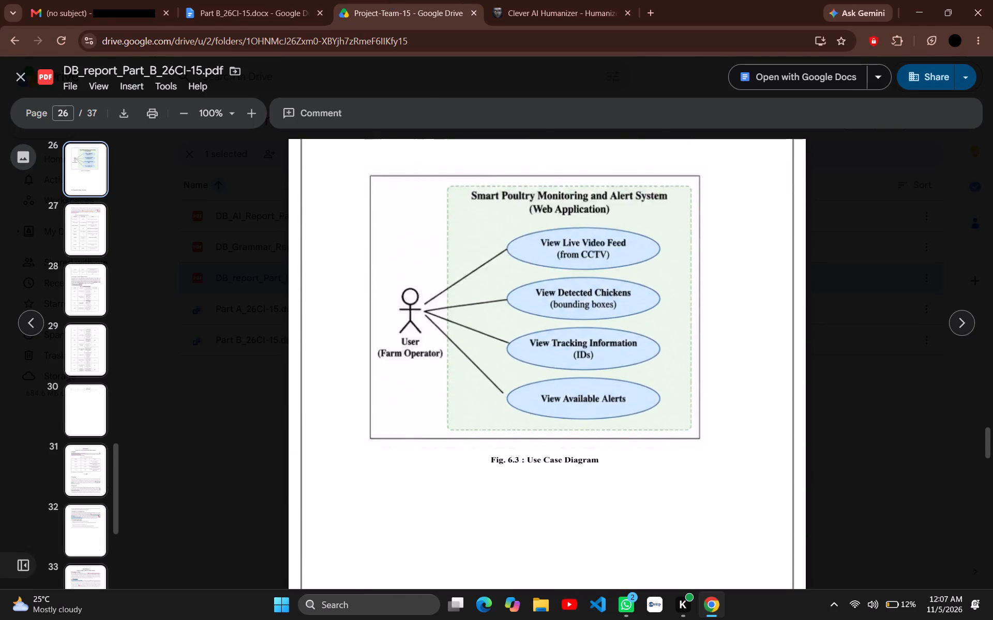
scroll(536, 413, "right", 1)
scroll(536, 413, "up", 4)
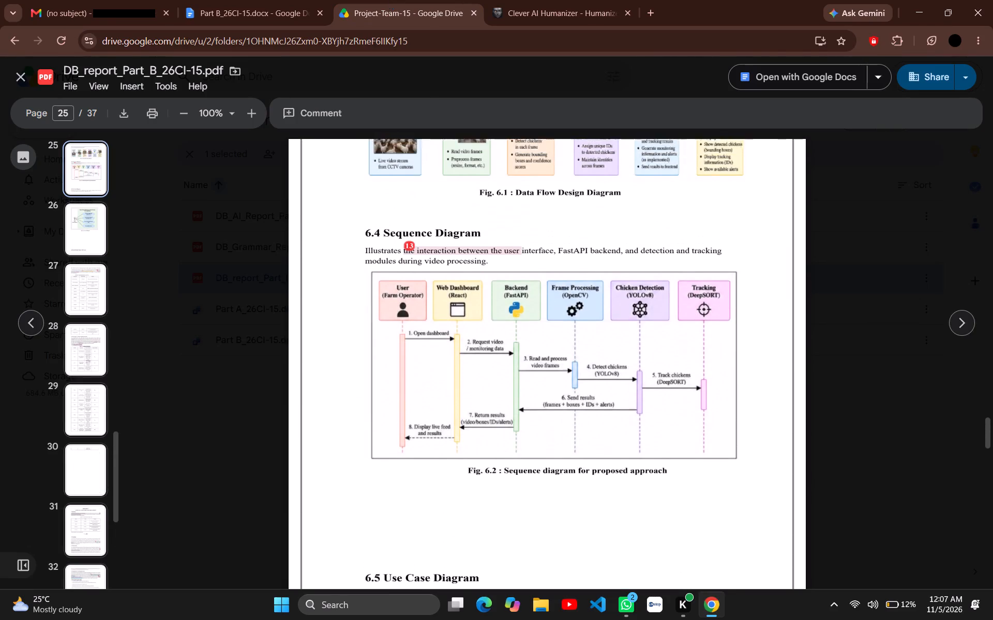
scroll(536, 413, "up", 2)
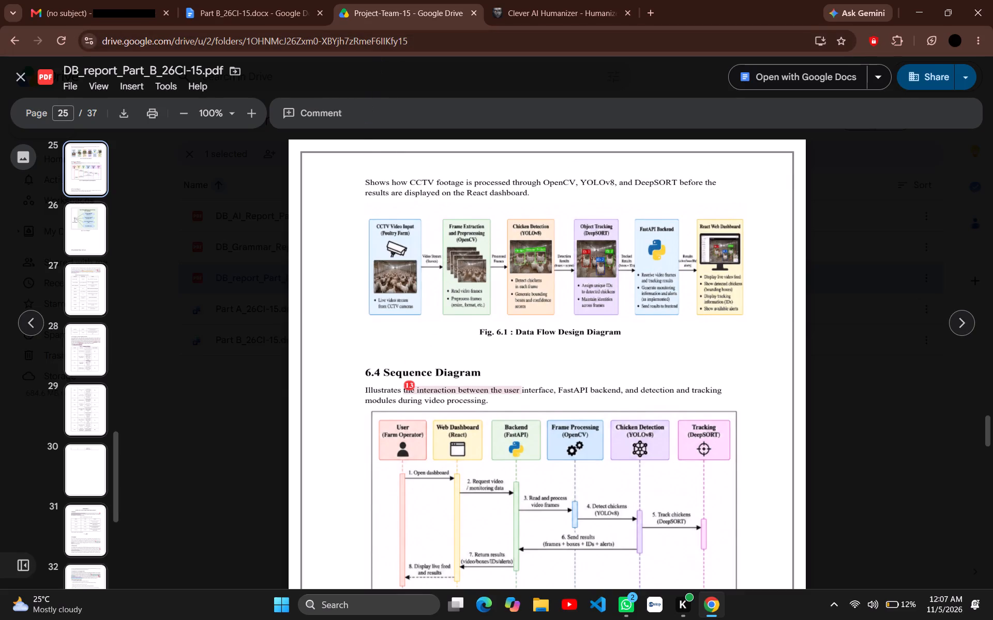
In the section 6.4 Sequence Diagram paragraph of the Part B document, spell out the figure reference as "Figure 6.2".
left_click(296, 0)
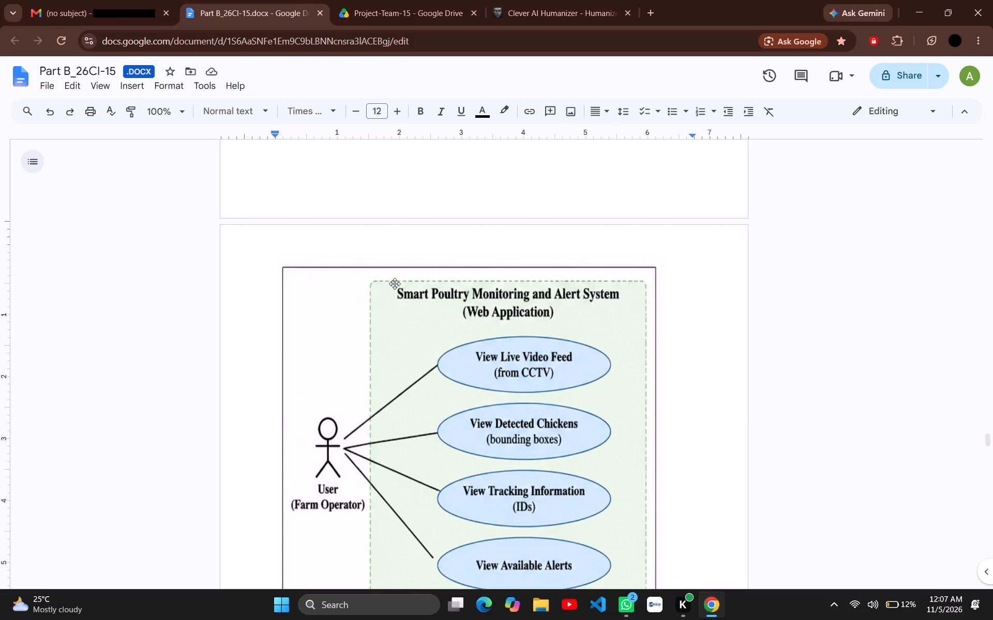
scroll(404, 329, "up", 4)
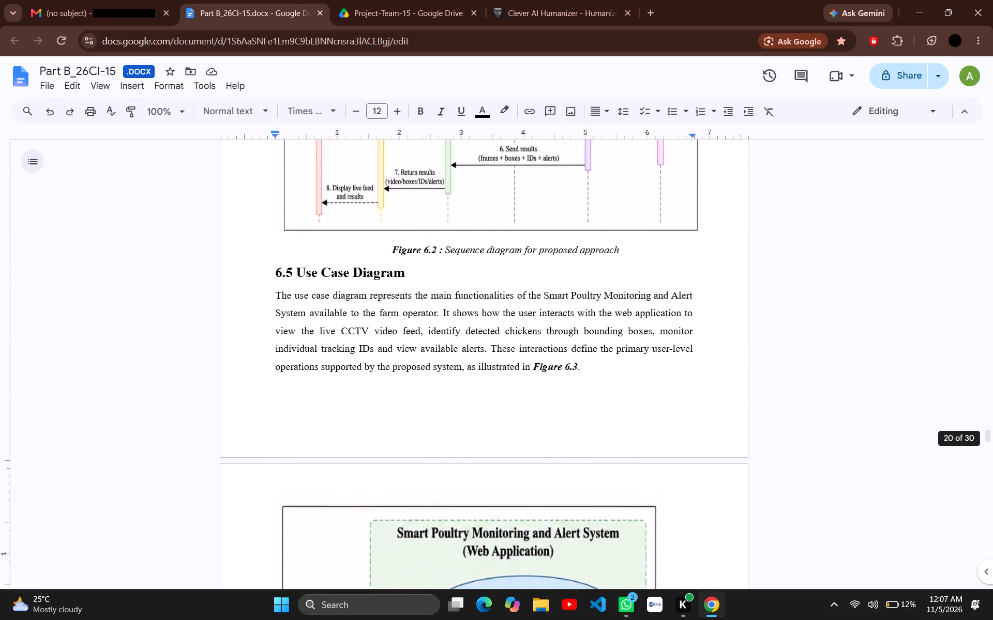
scroll(404, 329, "up", 4)
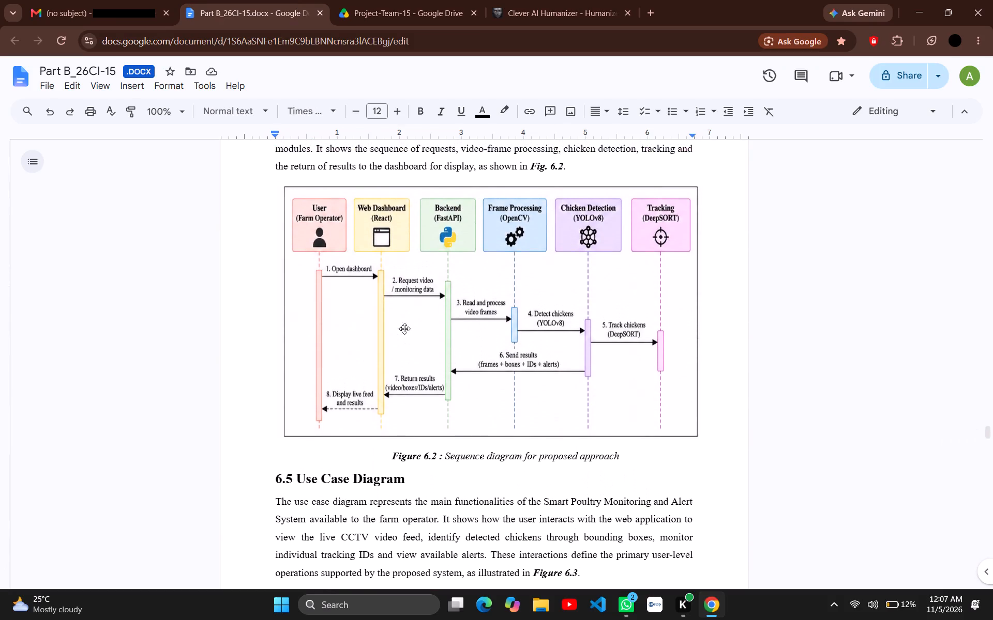
scroll(404, 329, "up", 1)
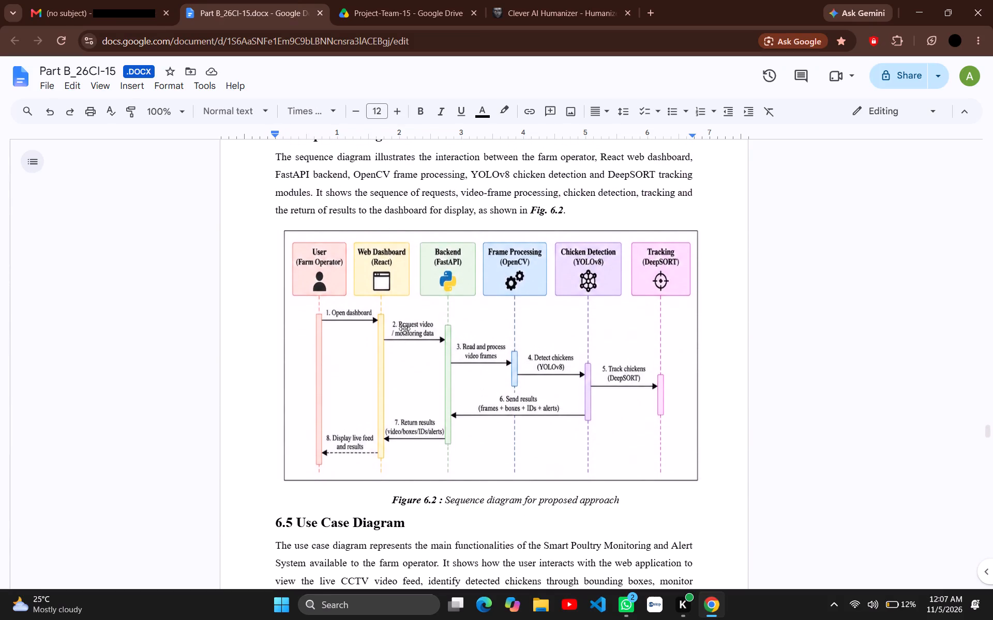
scroll(404, 329, "up", 5)
scroll(404, 329, "down", 3)
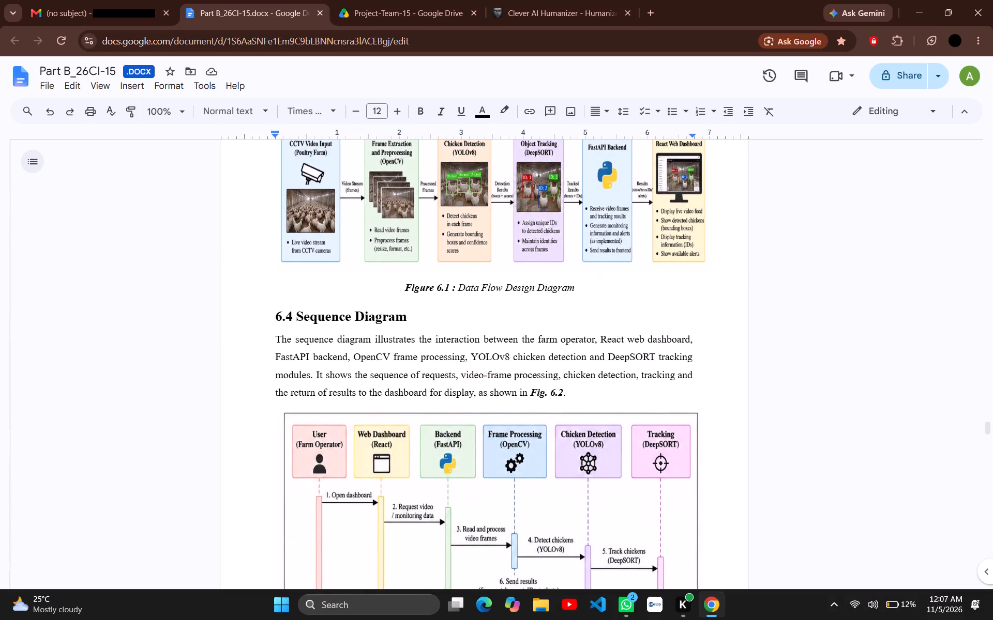
left_click(549, 385)
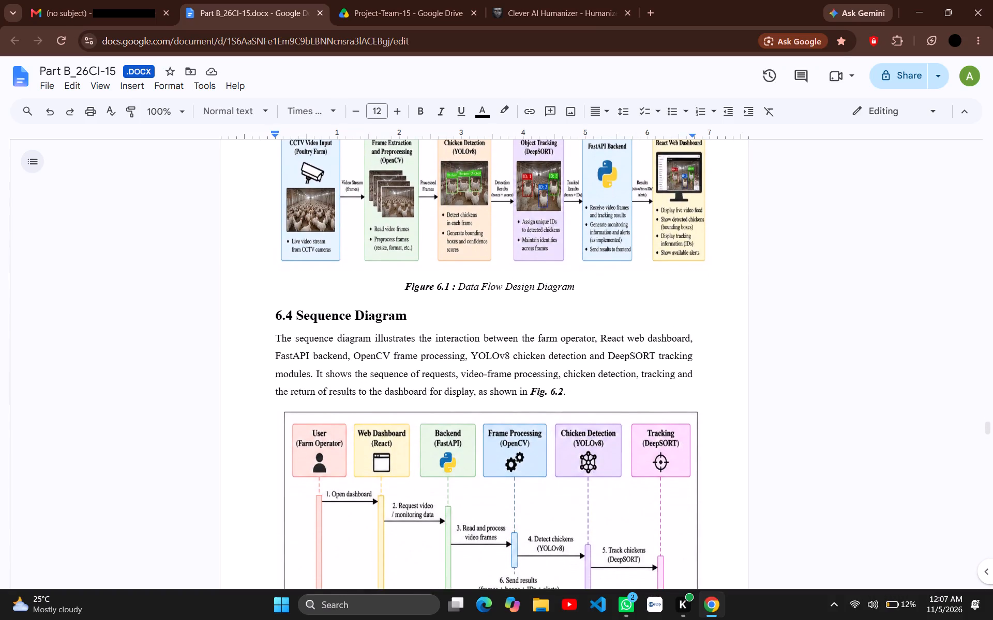
key("Down")
key("BackSpace")
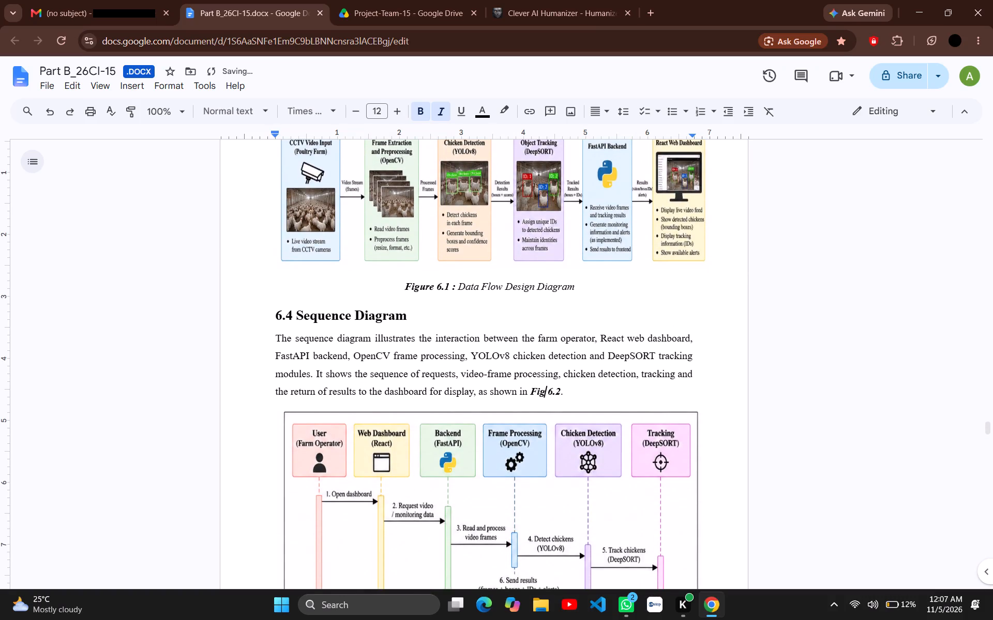
type("ure")
scroll(592, 427, "down", 3)
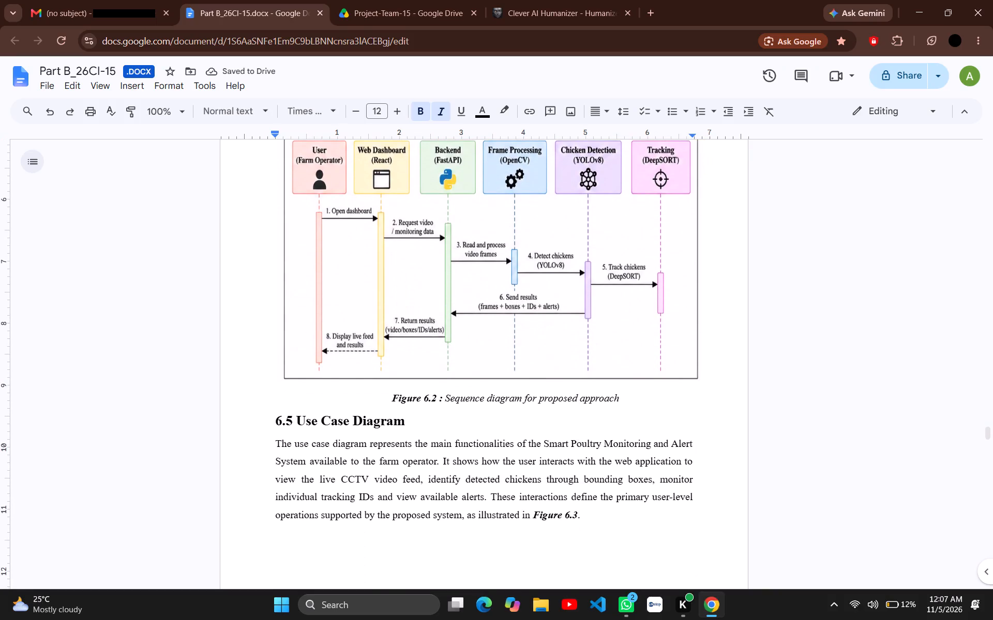
Review sections 6.2 to 6.4 of the Part B document, checking the module descriptions and the data flow text.
scroll(592, 427, "up", 4)
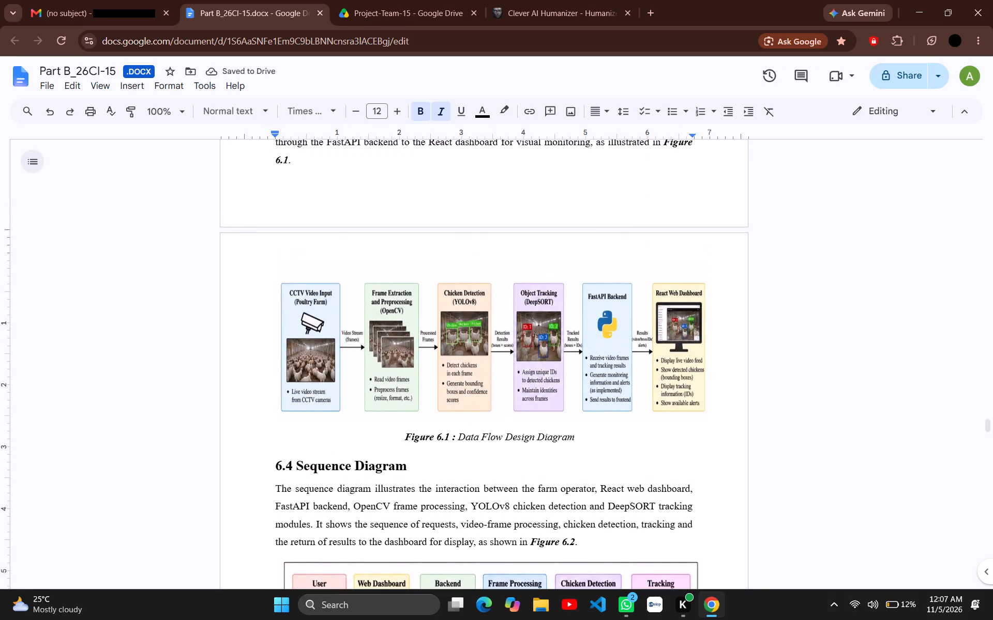
scroll(592, 427, "up", 2)
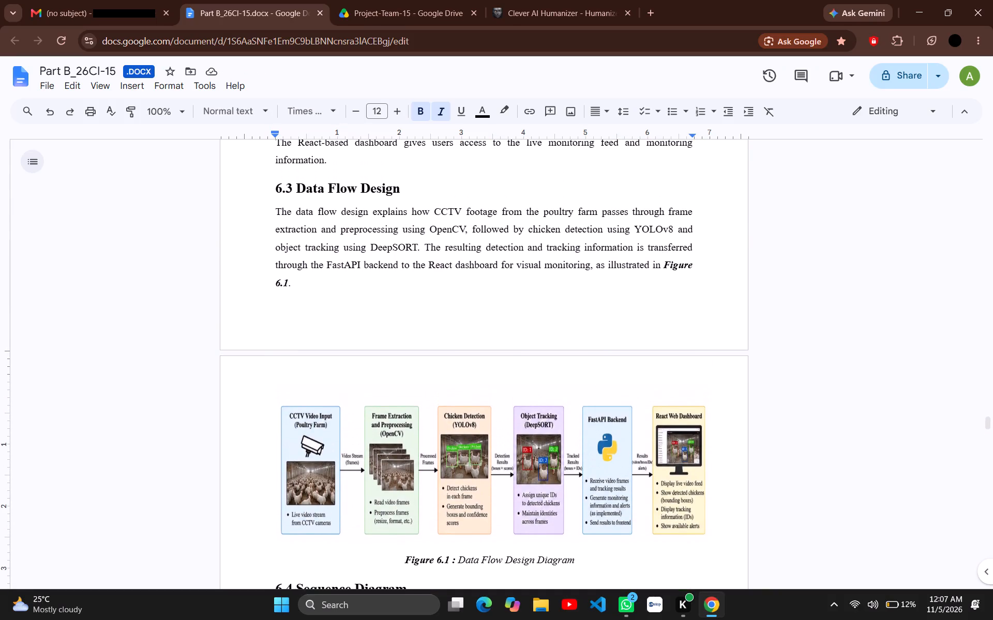
scroll(604, 381, "up", 3)
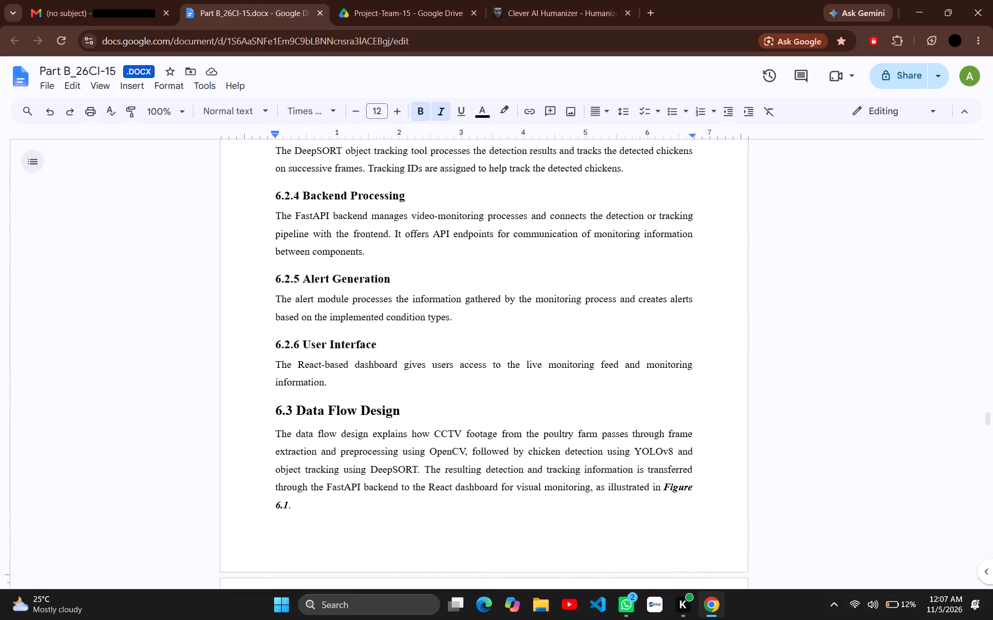
scroll(604, 381, "up", 2)
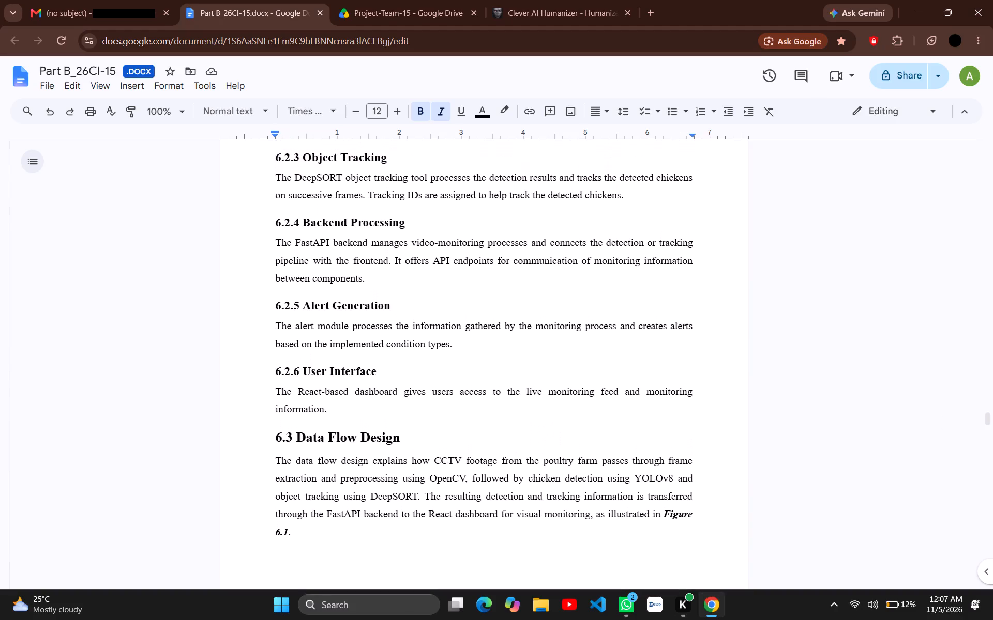
scroll(604, 381, "up", 1)
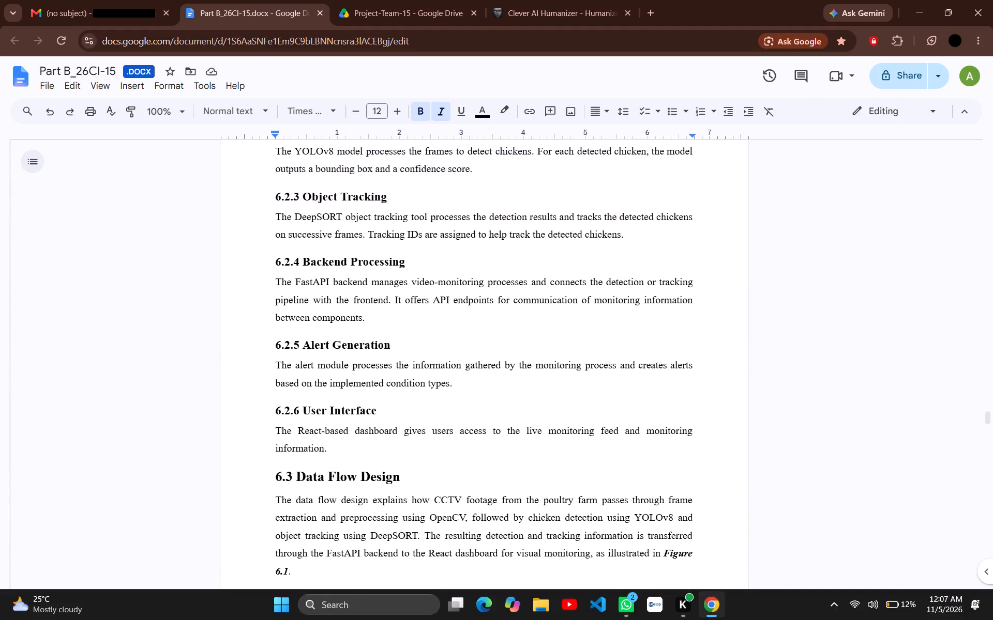
scroll(604, 381, "up", 2)
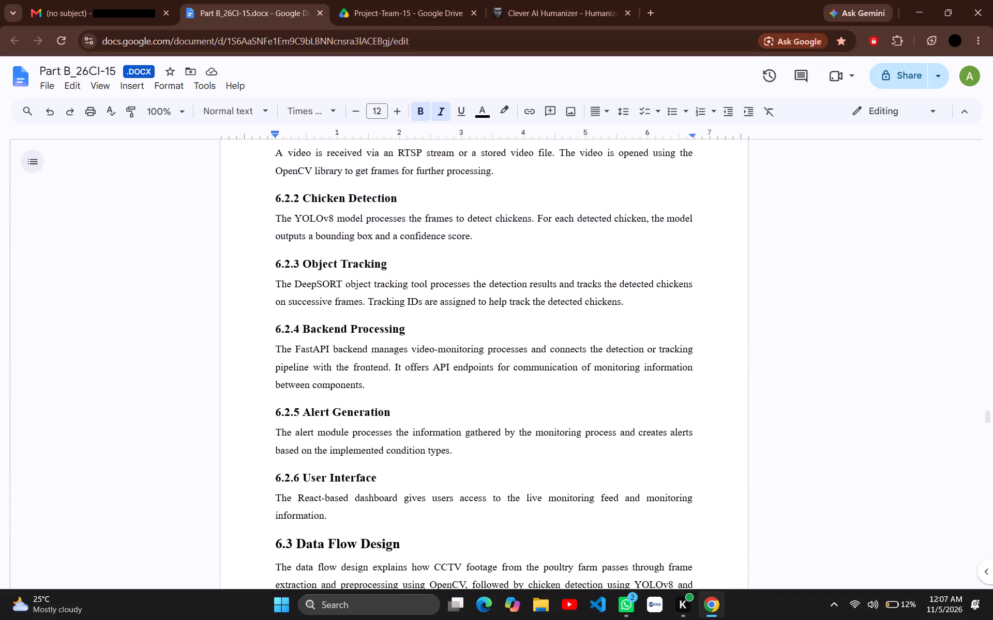
scroll(604, 381, "up", 1)
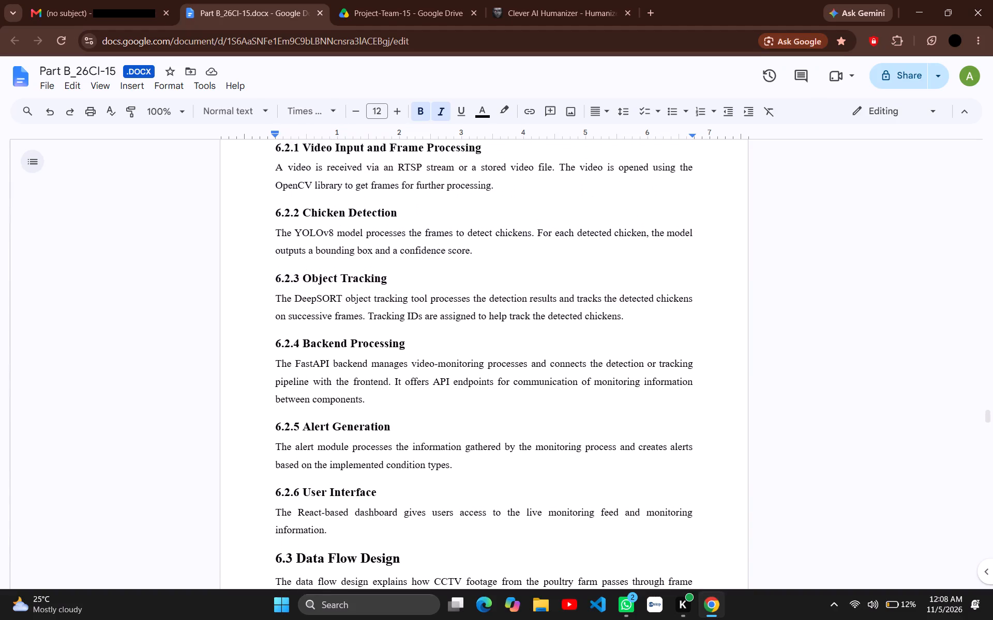
scroll(604, 381, "up", 1)
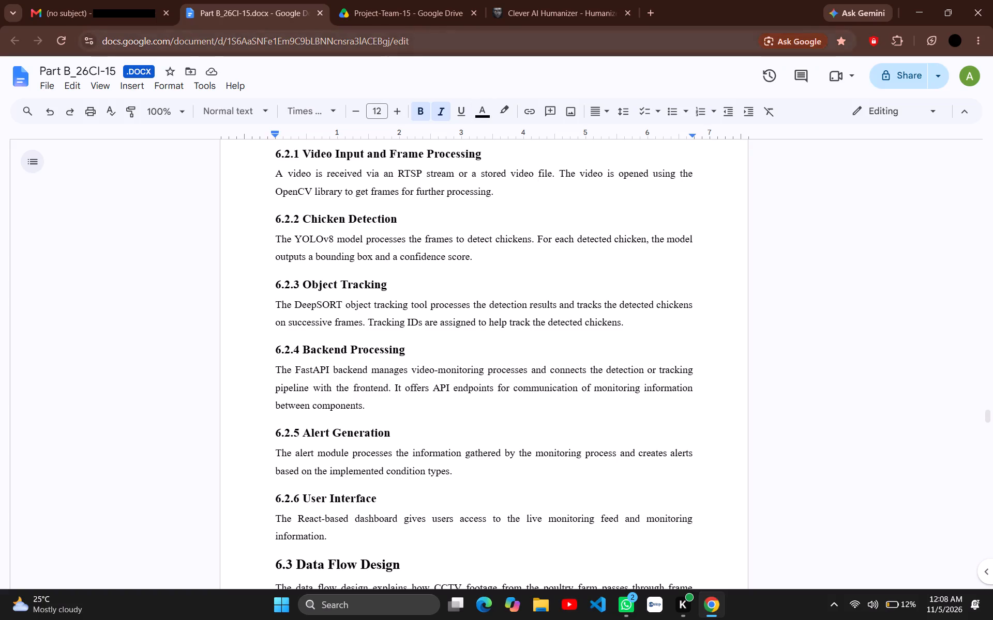
Following the report PDF's highlight in section 6.1, reword the document's opening sentence to "System is designed using Python".
left_click(427, 6)
scroll(470, 281, "up", 2)
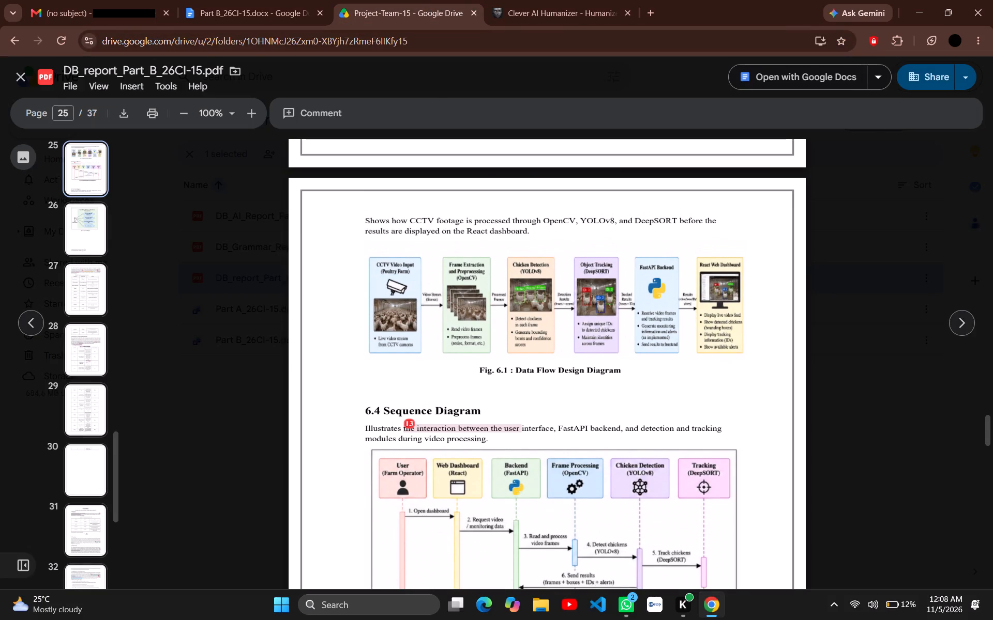
scroll(470, 281, "up", 5)
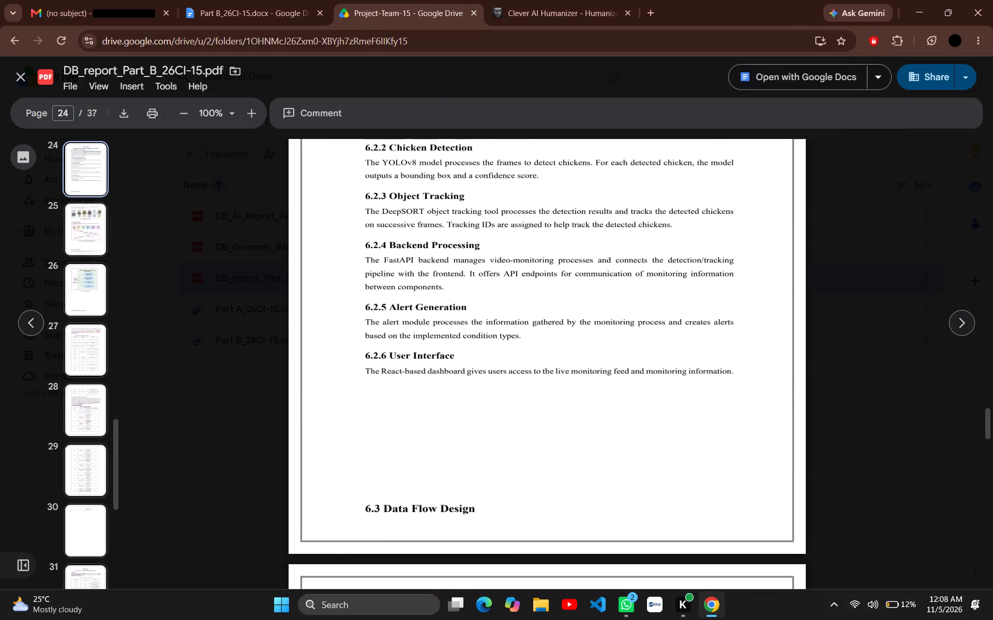
scroll(470, 281, "up", 3)
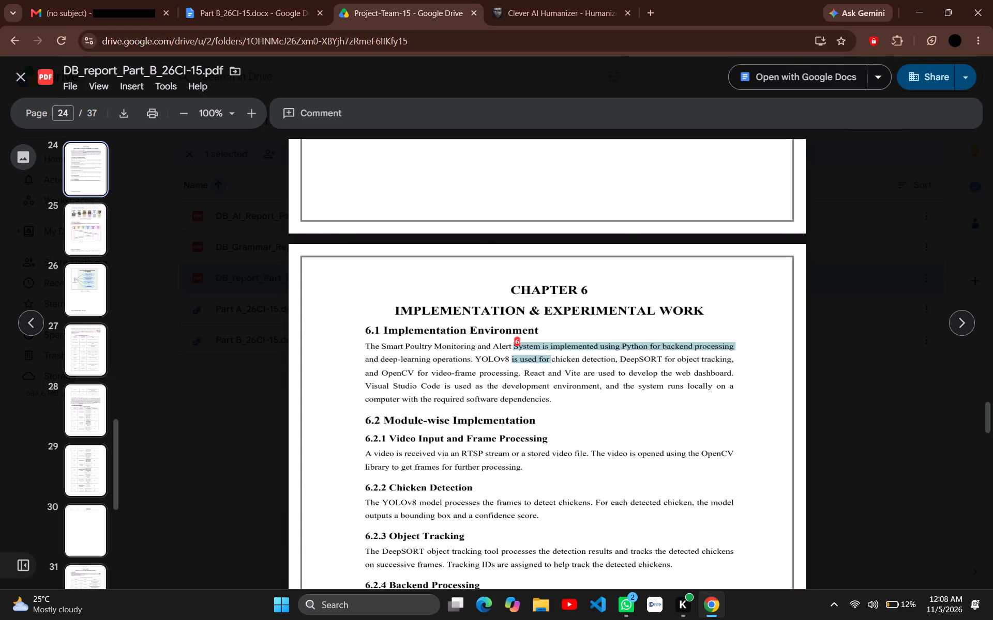
left_click(295, 0)
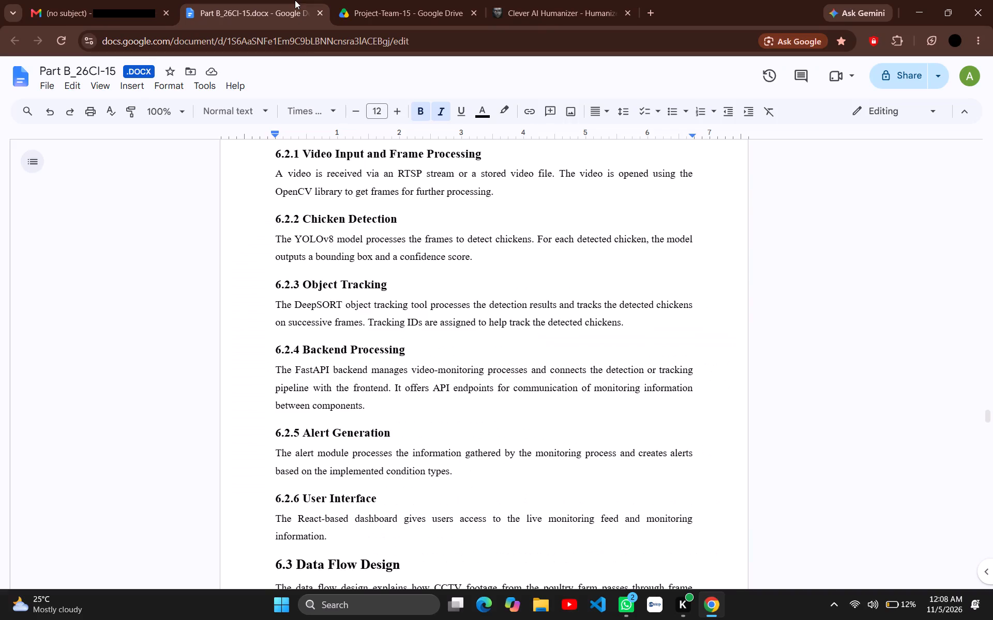
scroll(347, 209, "up", 3)
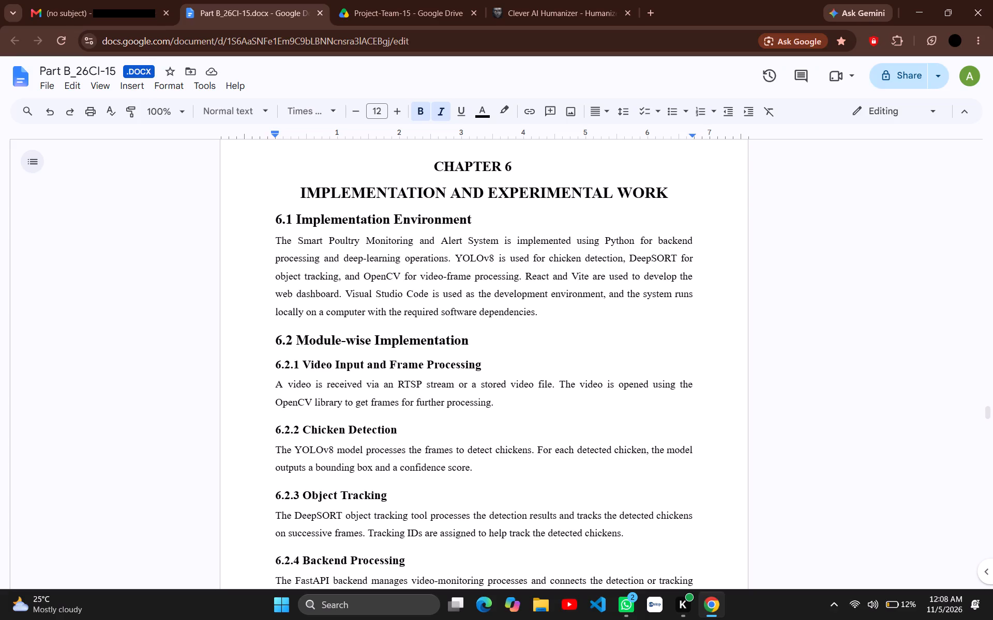
left_click(571, 242)
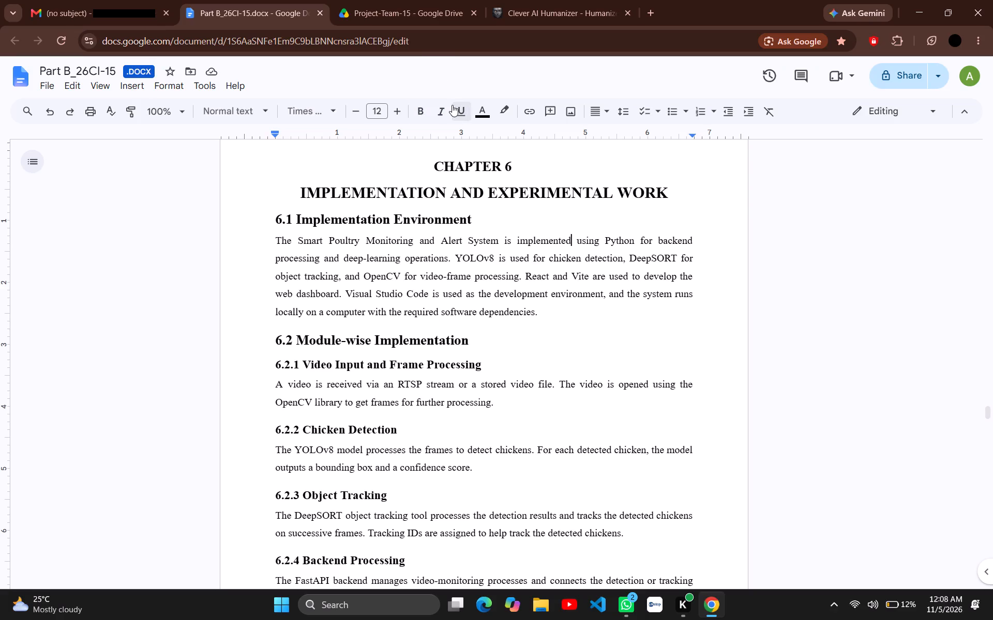
key("BackSpace")
key("BackSpace")
key("BackSpace")
key("BackSpace")
key("BackSpace")
key("BackSpace")
key("BackSpace")
key("BackSpace")
key("BackSpace")
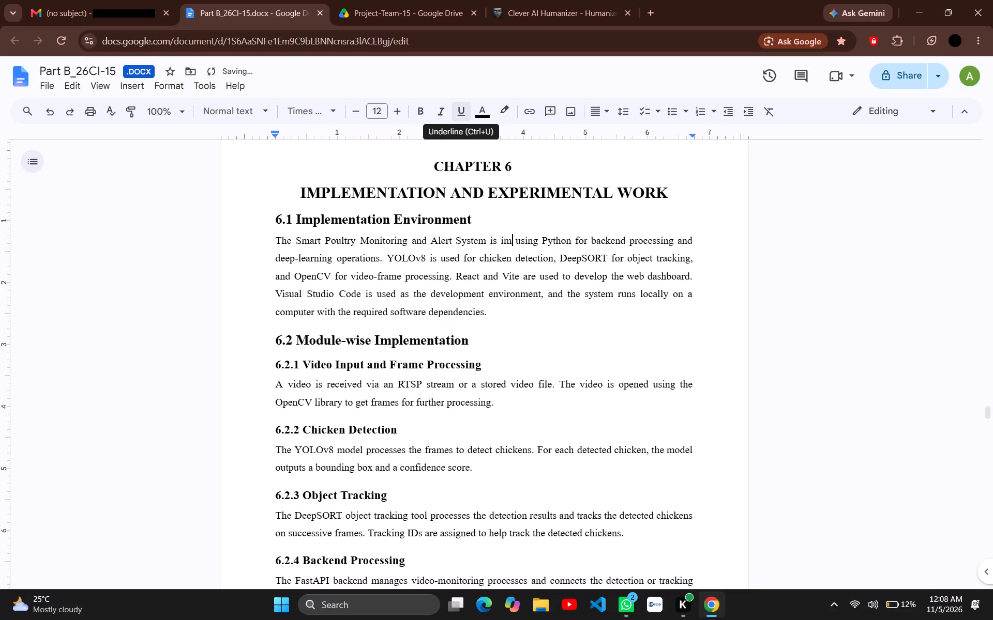
key("BackSpace")
key("BackSpace")
type("de")
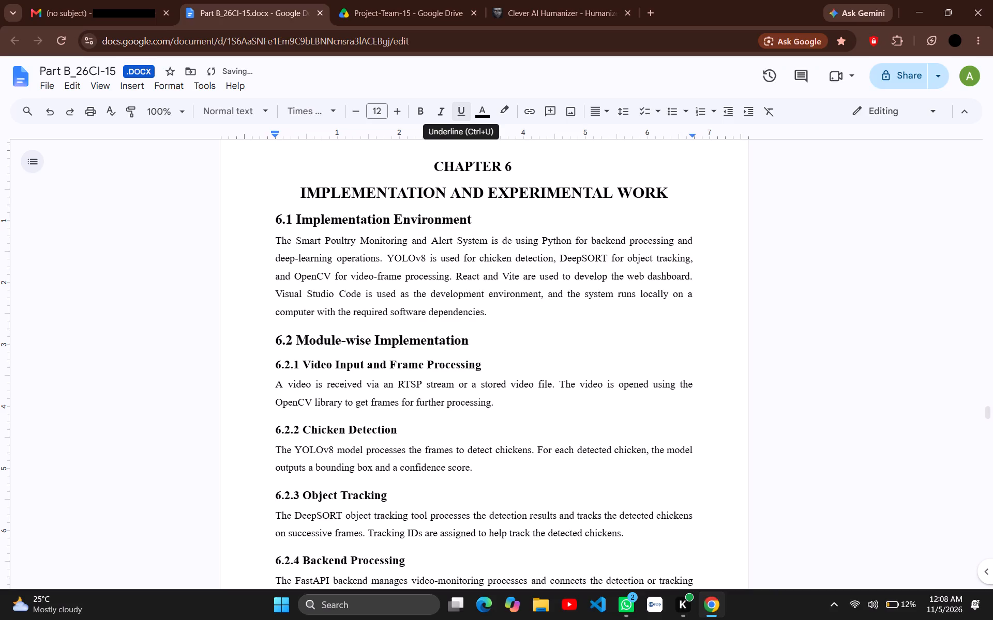
key("d")
key("BackSpace")
type("signed")
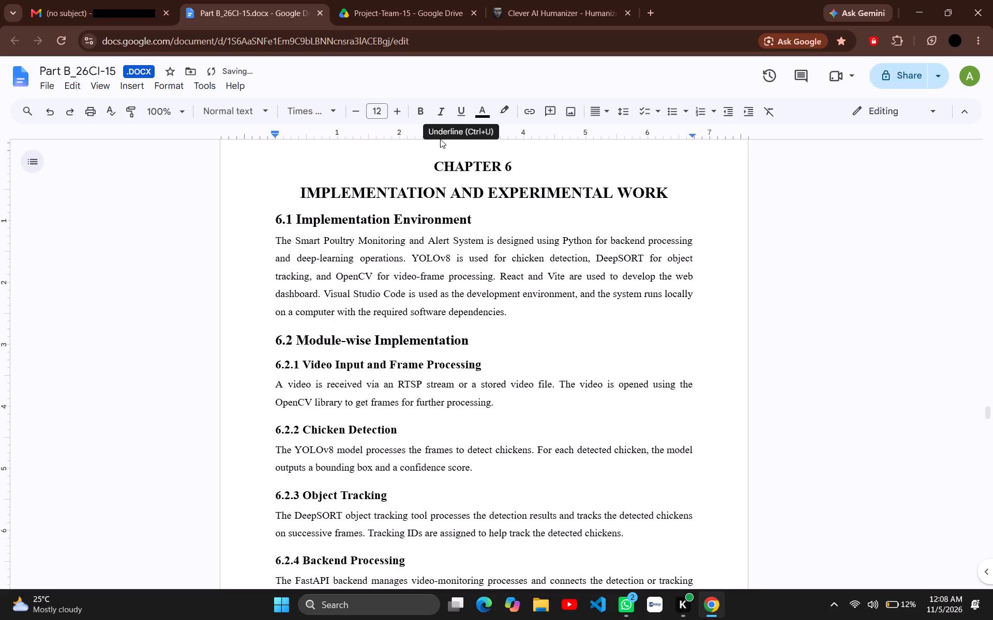
Compare the report PDF's highlighted passages in sections 6.1, 5.7 and 5.6 with the matching text in the Part B document.
left_click(405, 0)
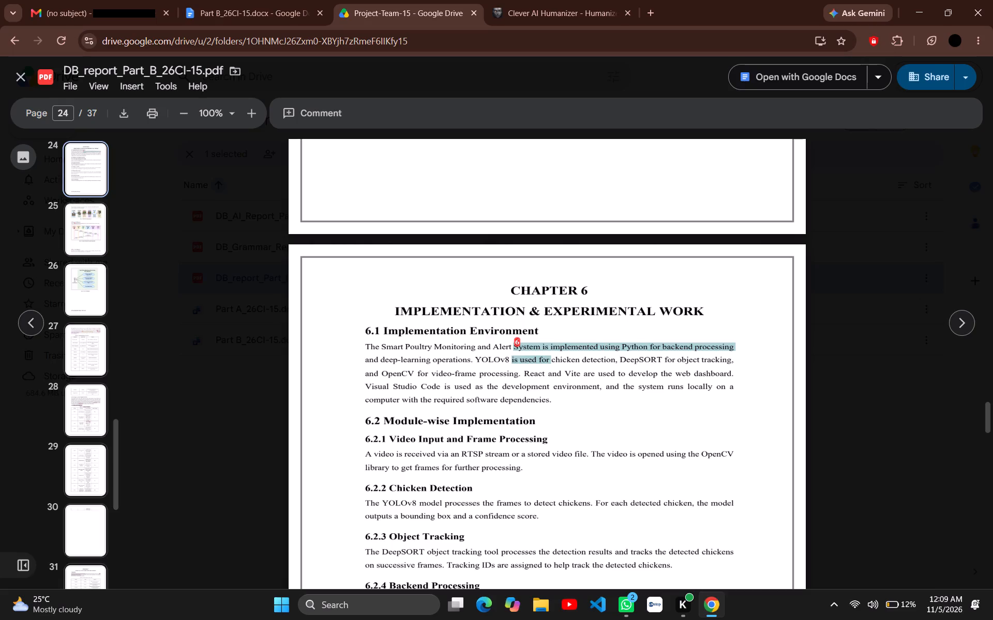
left_click(243, 0)
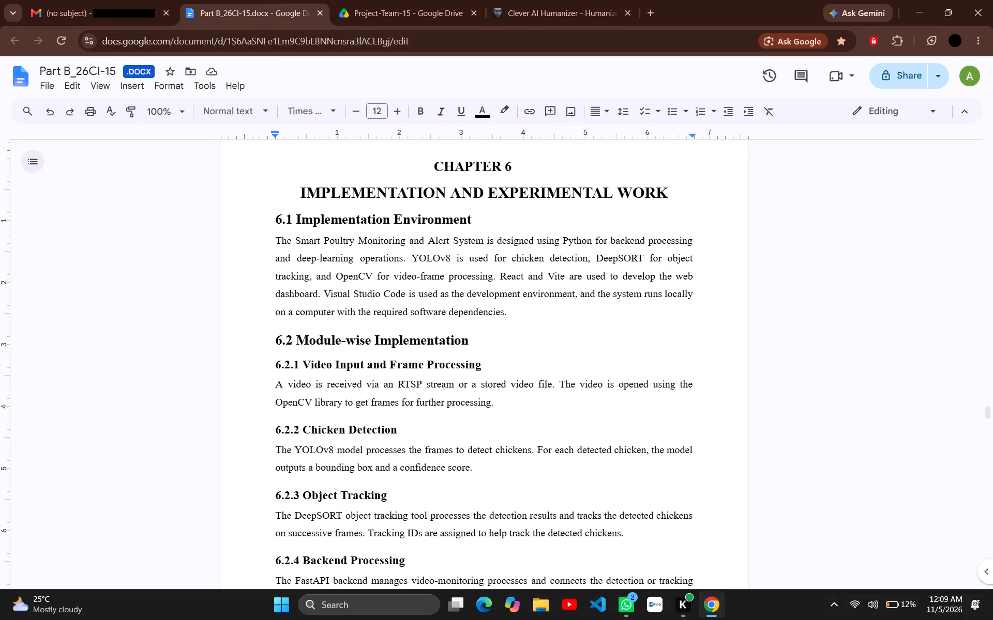
left_click(380, 0)
scroll(513, 388, "up", 1)
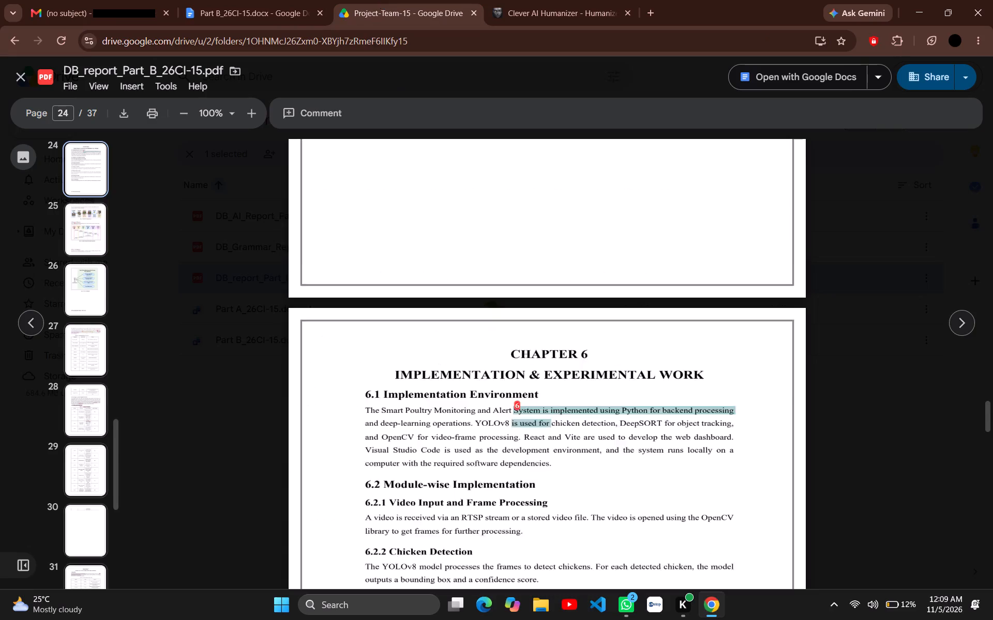
scroll(513, 388, "up", 5)
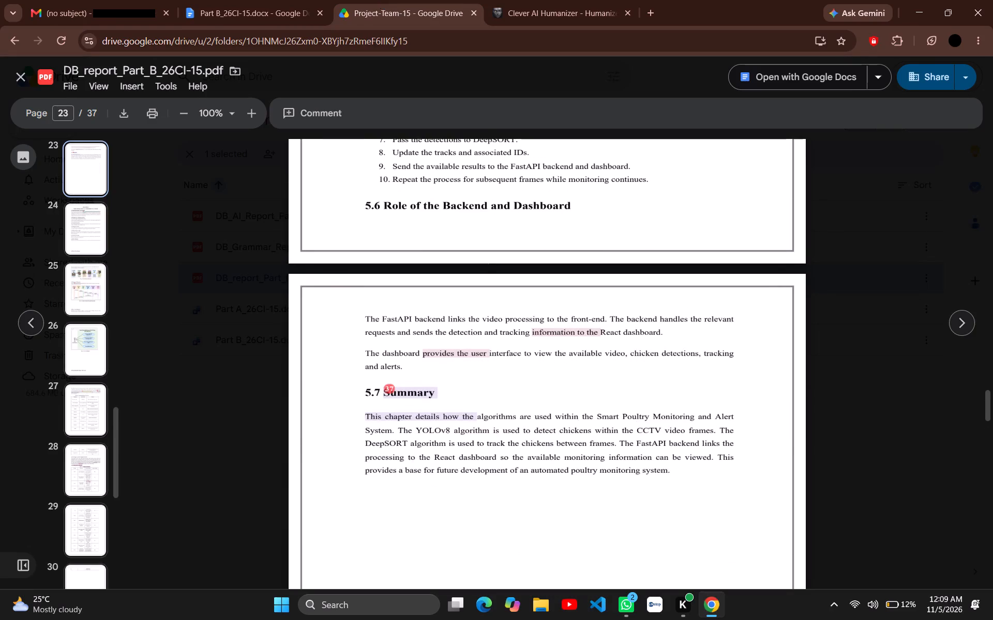
left_click(213, 0)
scroll(304, 277, "up", 2)
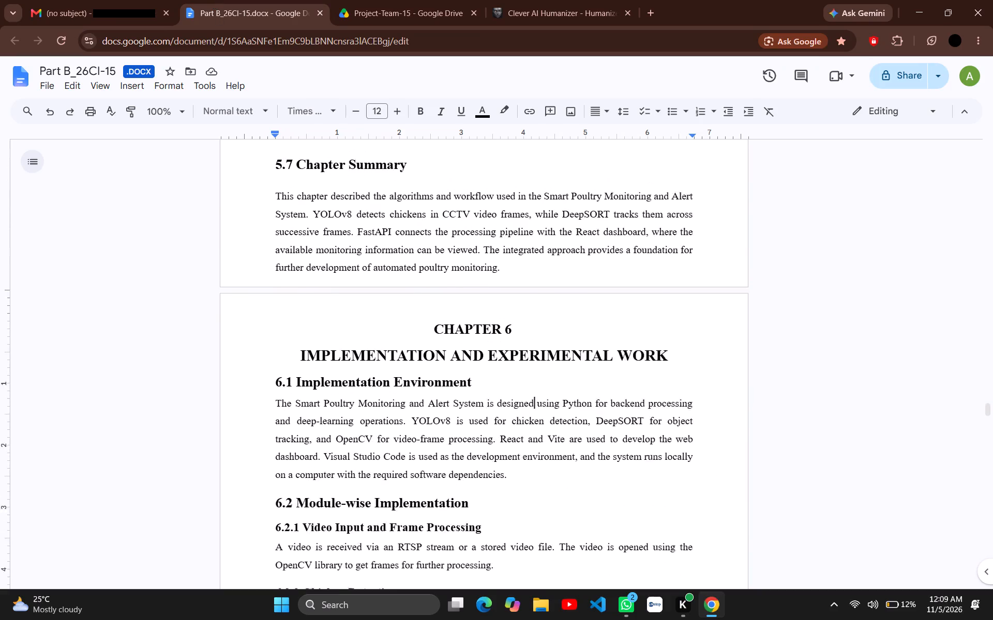
scroll(304, 277, "up", 1)
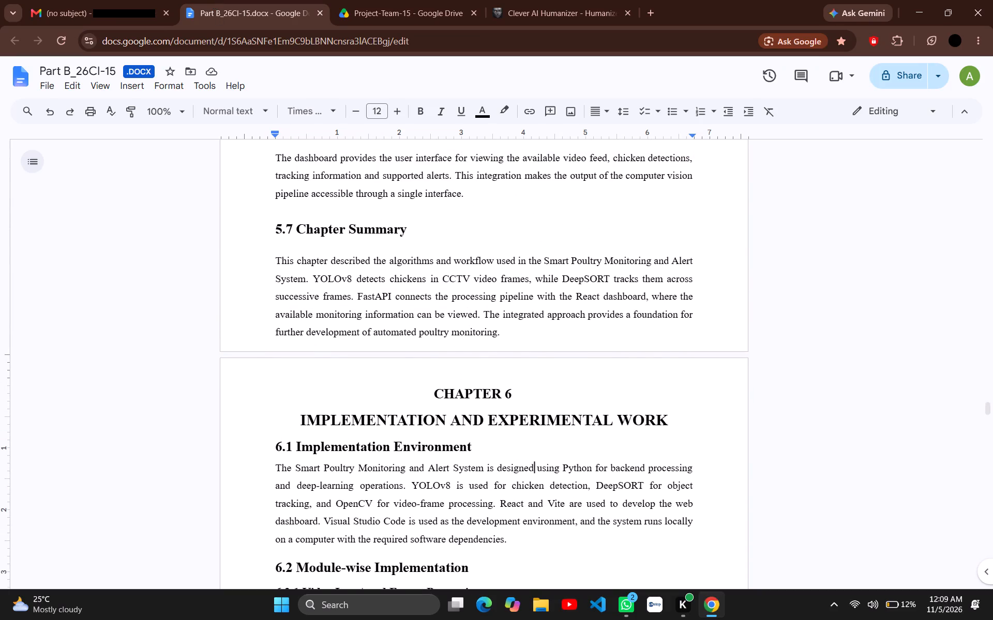
left_click(369, 0)
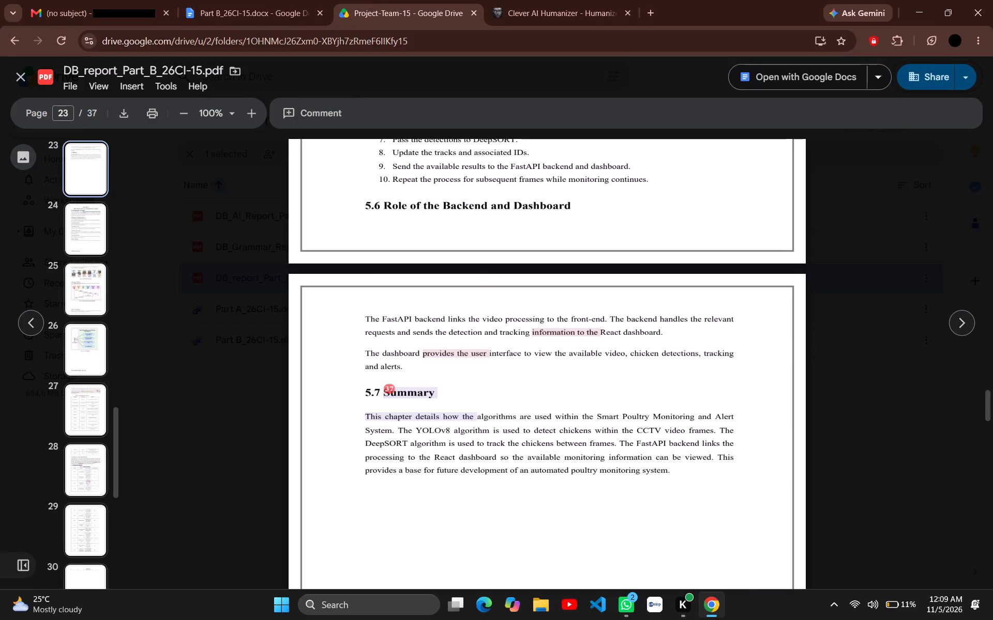
scroll(399, 328, "up", 2)
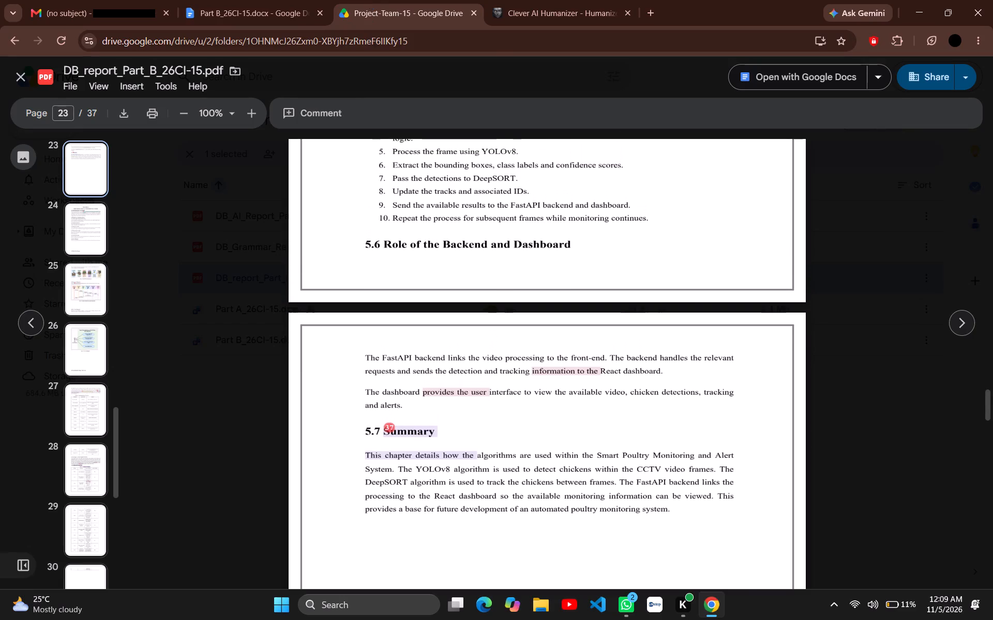
scroll(399, 328, "up", 2)
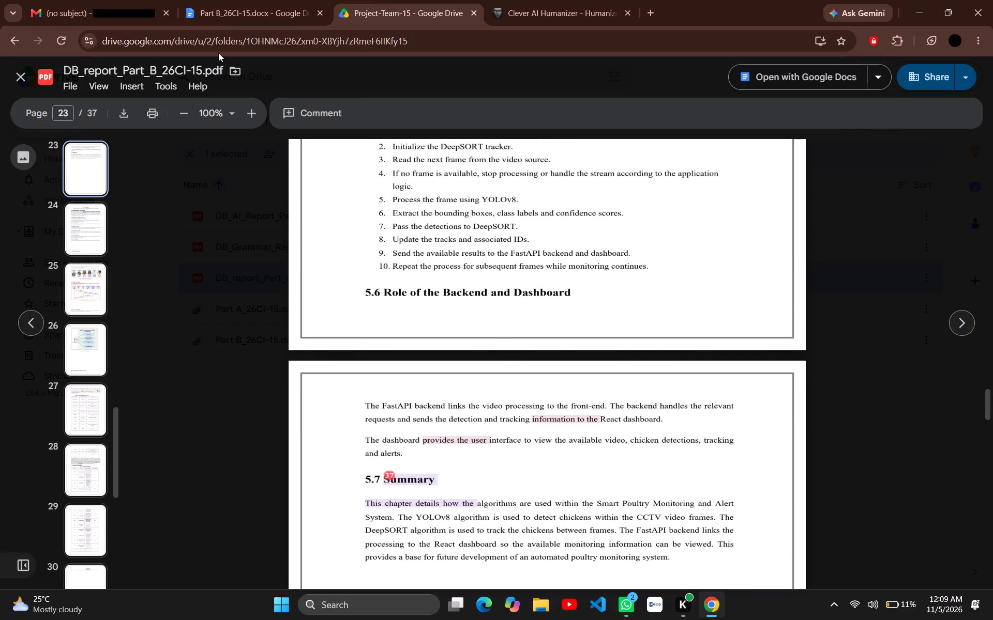
In the second paragraph of section 5.6 in the Part B document, reword the opening to "The dashboard gives the user interface".
left_click(202, 0)
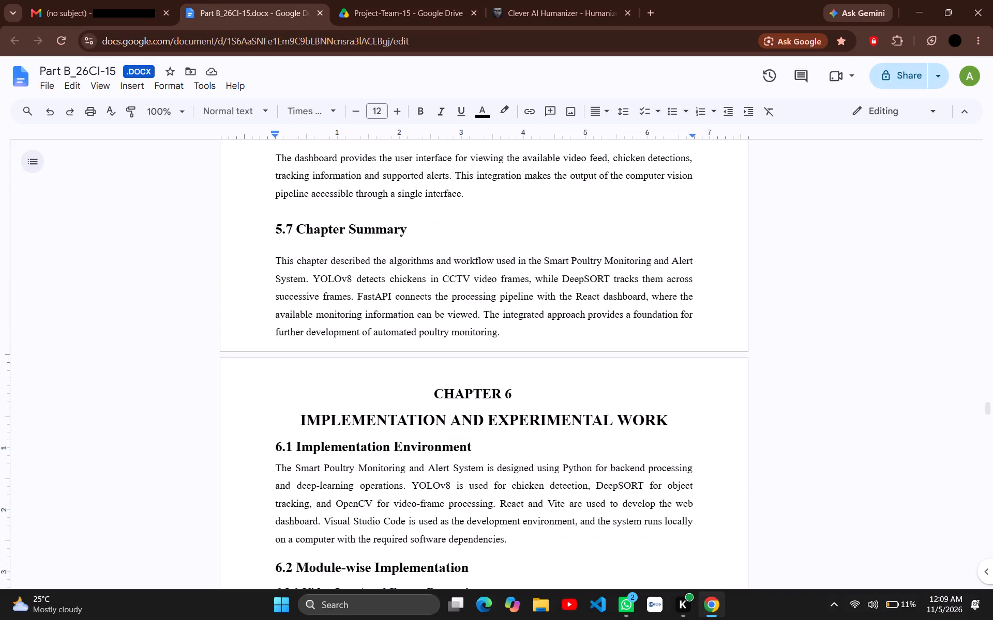
scroll(327, 241, "up", 2)
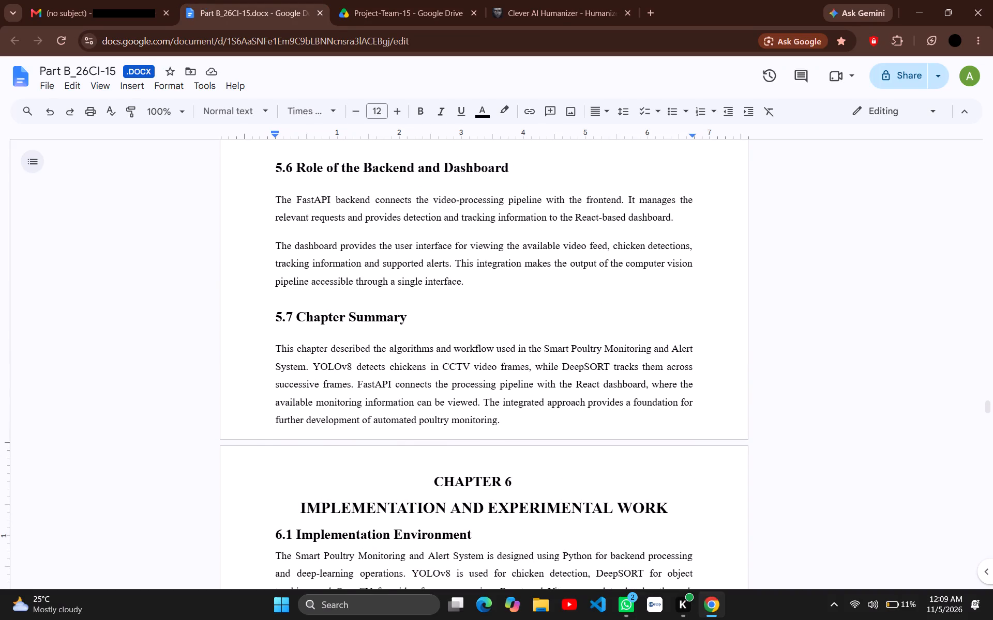
left_click(375, 247)
key("BackSpace")
key("BackSpace")
key("BackSpace")
key("BackSpace")
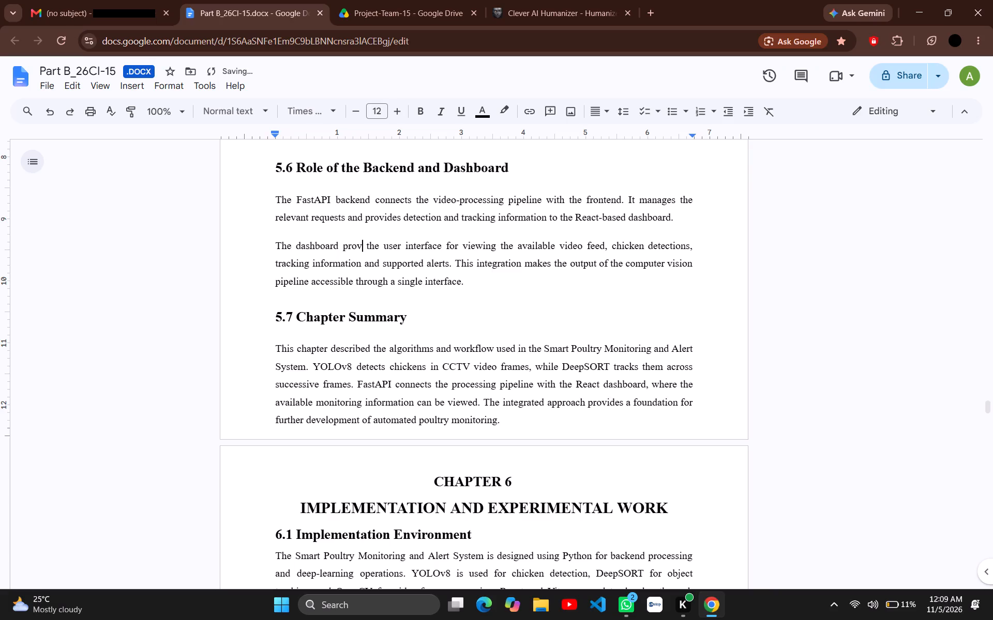
key("BackSpace")
key("BackSpace")
key("BackSpace")
key("BackSpace")
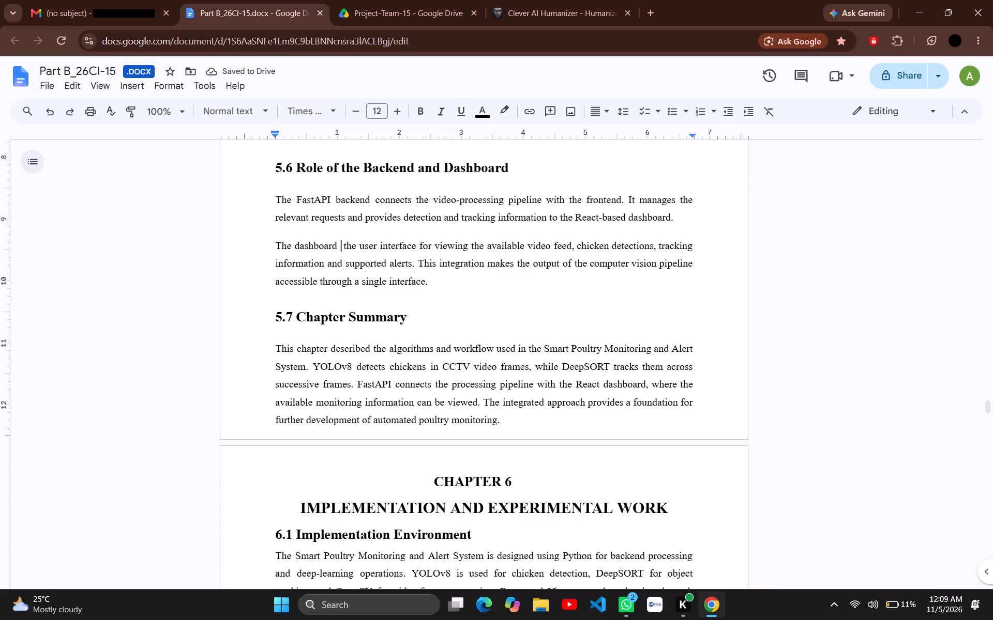
type("gives")
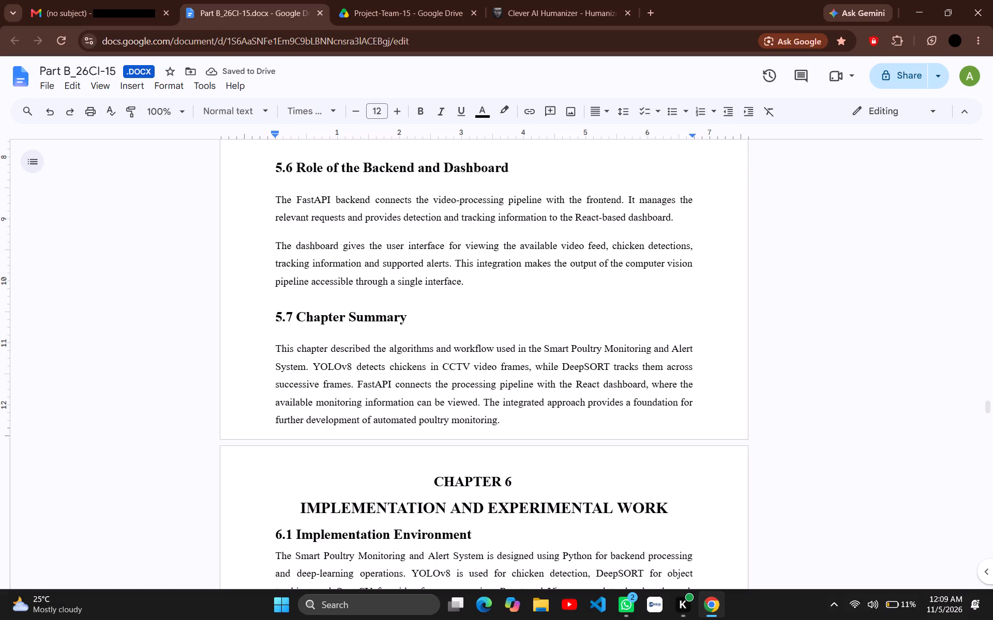
key("Down")
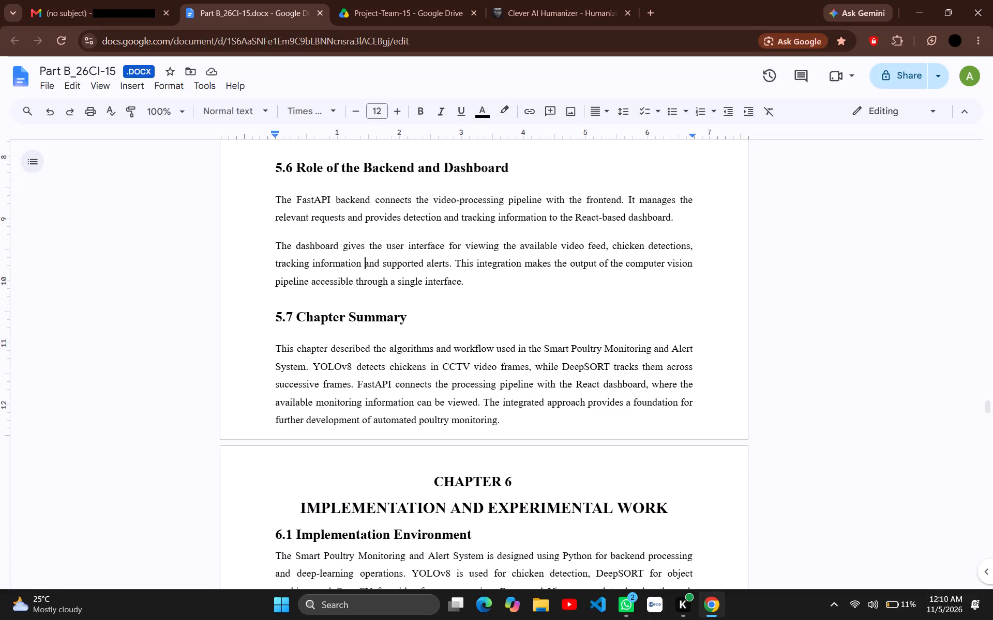
key("Up")
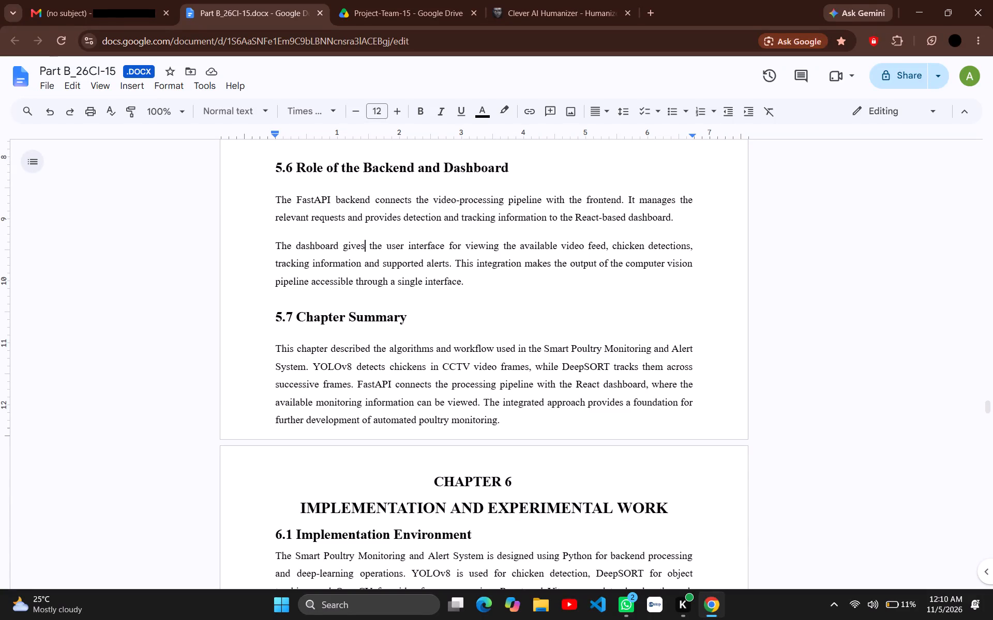
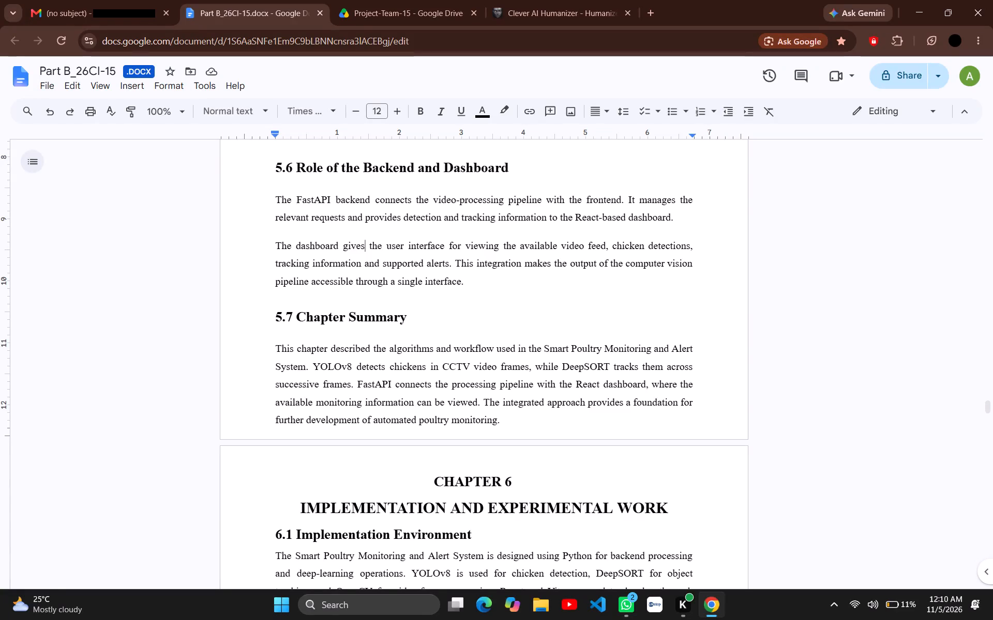
Remove the word "gives" from the opening of the second paragraph in section 5.6.
key("BackSpace")
key("BackSpace")
key("BackSpace")
key("BackSpace")
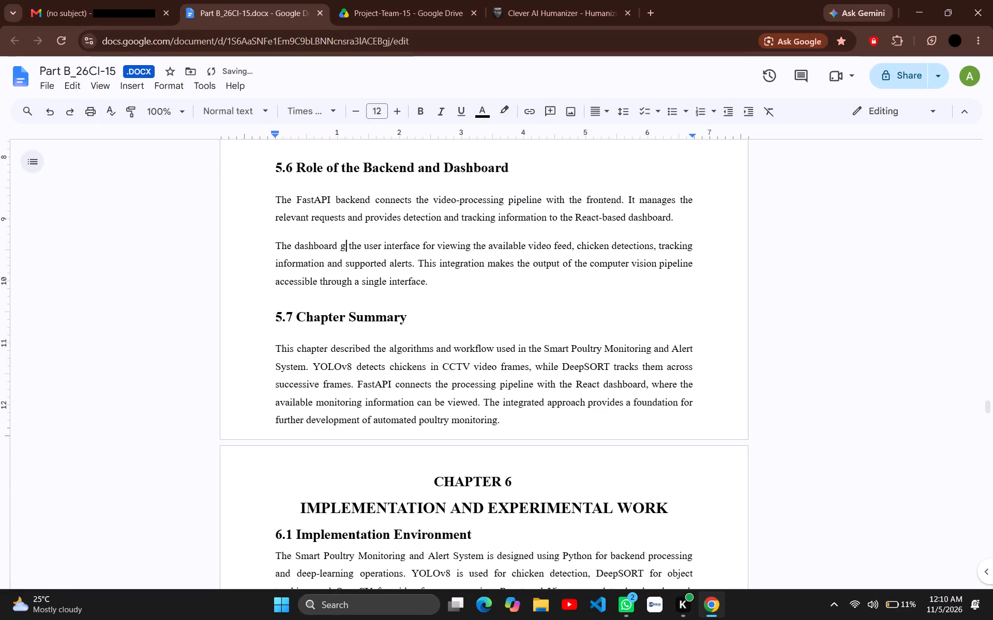
key("BackSpace")
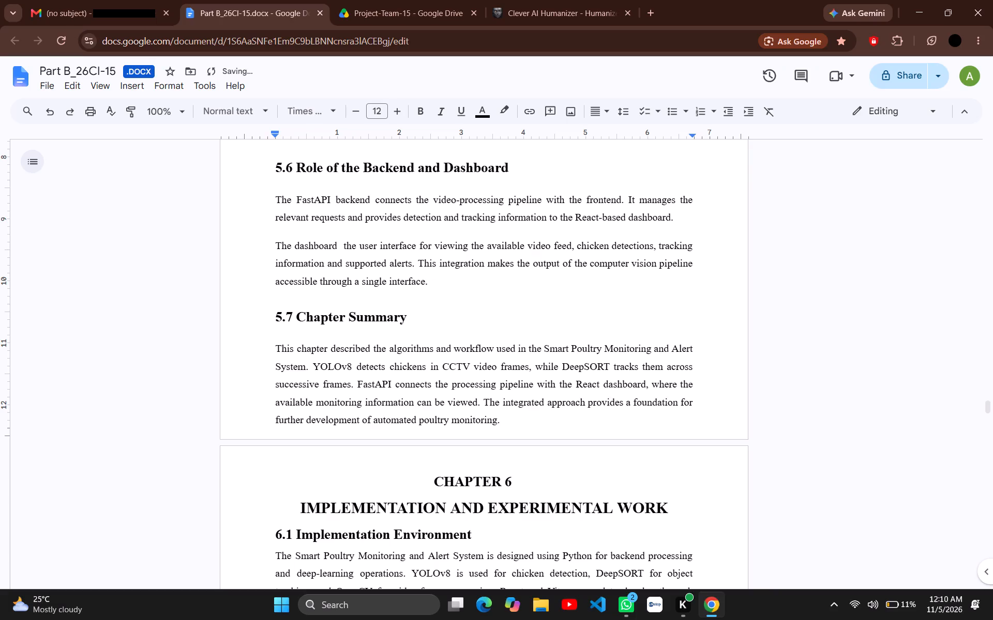
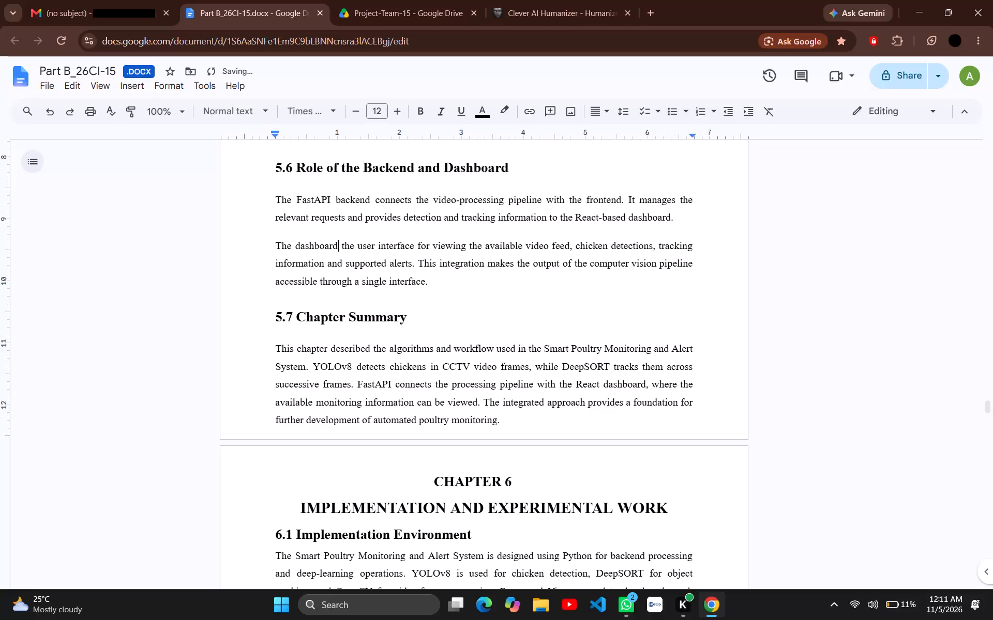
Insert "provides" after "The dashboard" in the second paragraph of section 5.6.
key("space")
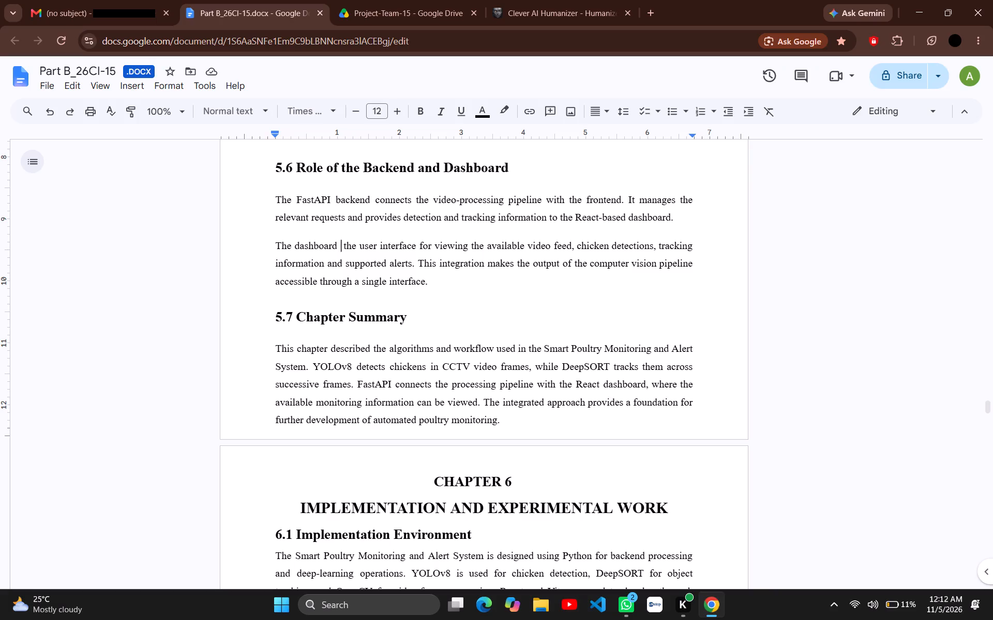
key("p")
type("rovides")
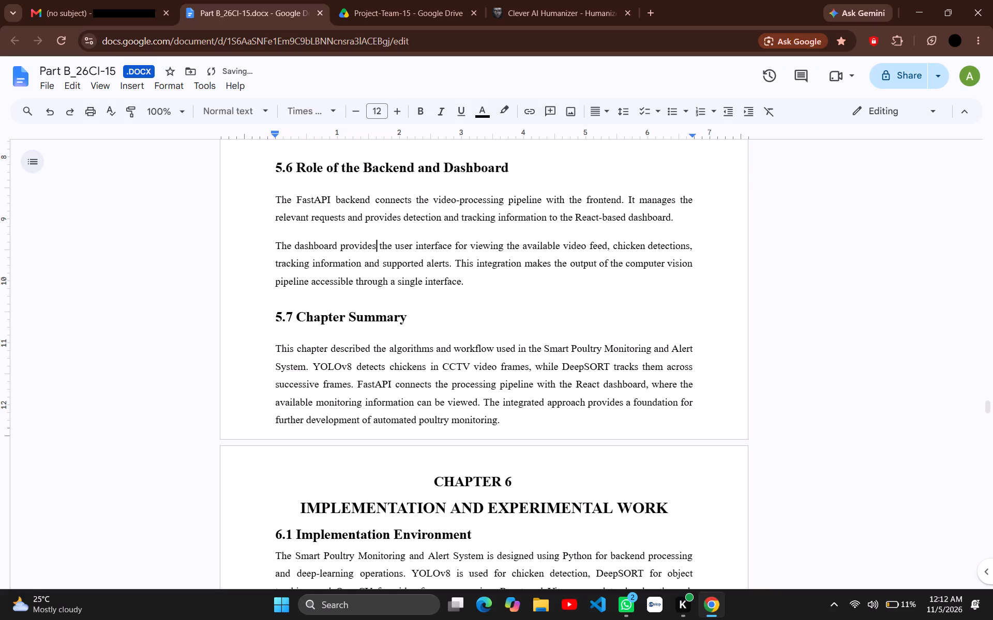
Delete "dashboard provides the" from the second paragraph of section 5.6 so that it opens with "The user interface".
left_click(385, 244)
left_click(453, 247)
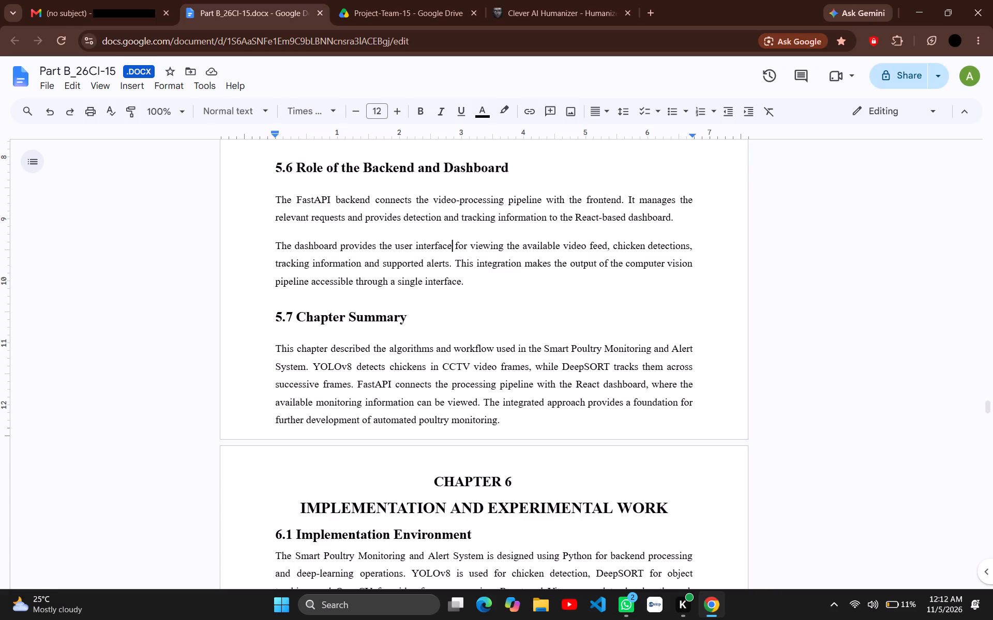
left_click(399, 244)
key("BackSpace")
key("BackSpace")
key("BackSpace")
key("BackSpace")
key("BackSpace")
key("BackSpace")
key("BackSpace")
key("BackSpace")
key("BackSpace")
key("BackSpace")
key("BackSpace")
key("BackSpace")
key("BackSpace")
key("BackSpace")
key("BackSpace")
key("BackSpace")
key("BackSpace")
key("BackSpace")
key("BackSpace")
key("BackSpace")
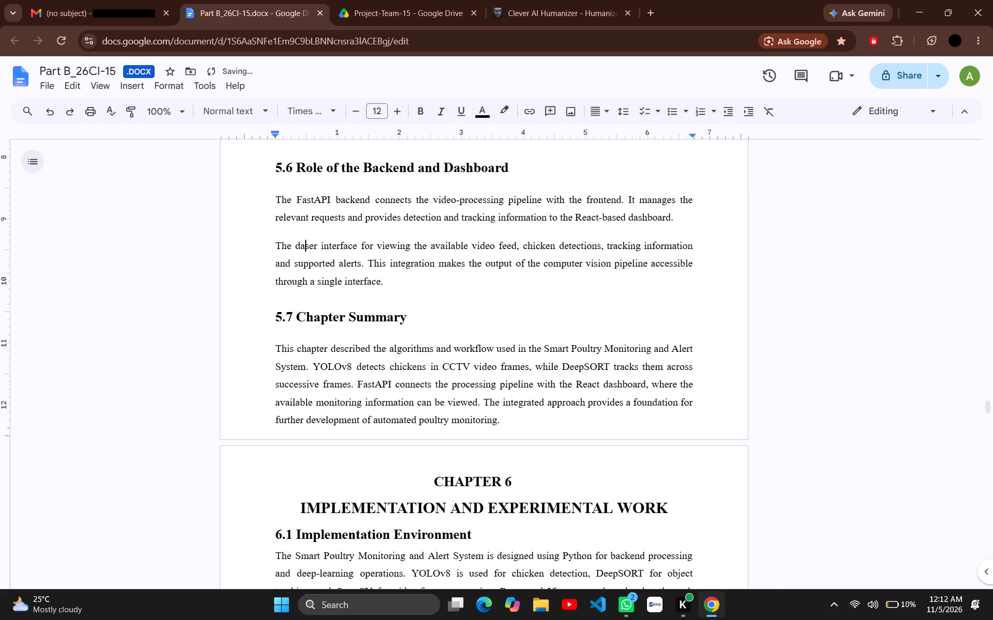
key("BackSpace")
key("BackSpace")
key("shift+u")
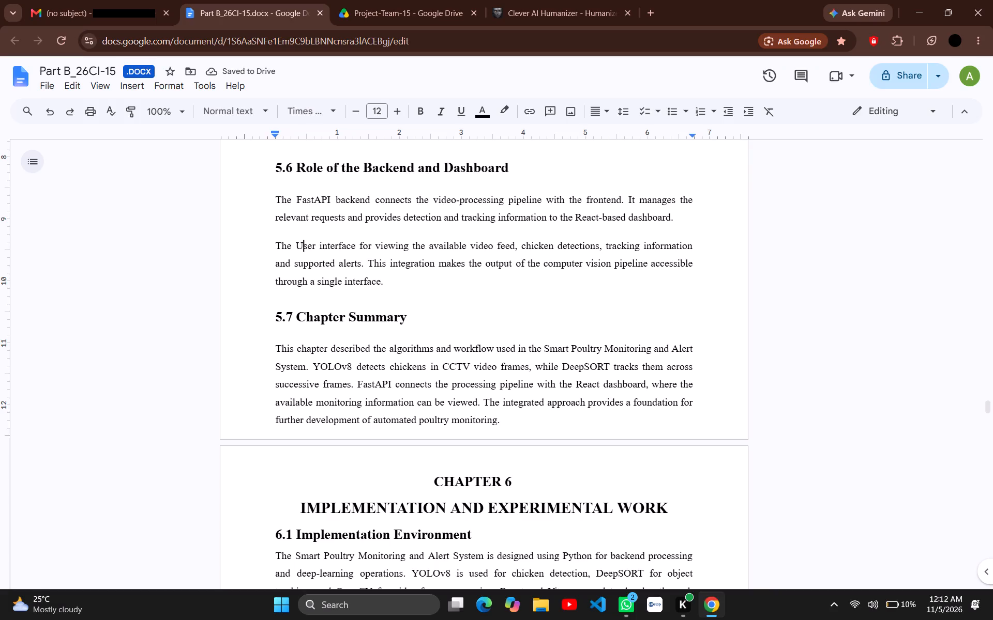
key("BackSpace")
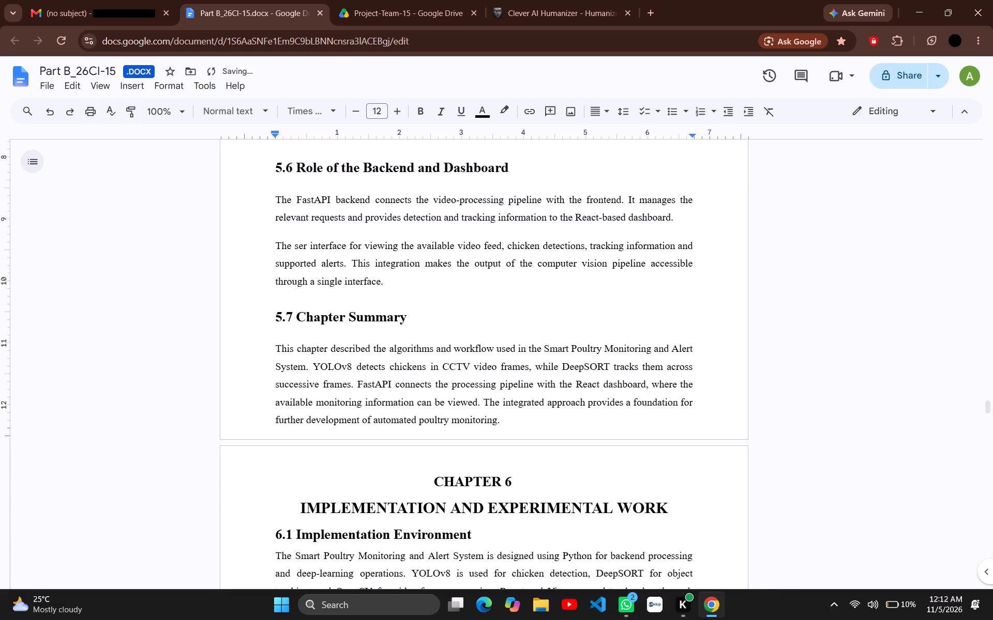
key("u")
Insert "is provided by dashboard" after "The user interface" in the second paragraph of section 5.6.
key("Right")
key("Right")
key("Right")
key("Right")
key("Right")
key("Right")
key("Right")
key("Right")
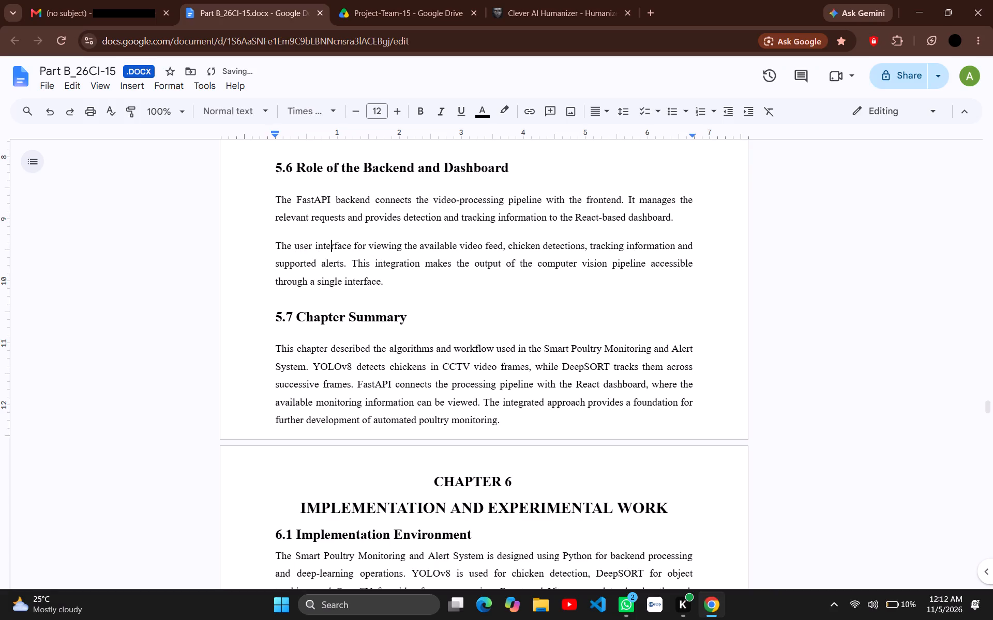
key("Right")
key("Right")
key("Right")
key("Right")
key("Right")
key("space")
type("is provided")
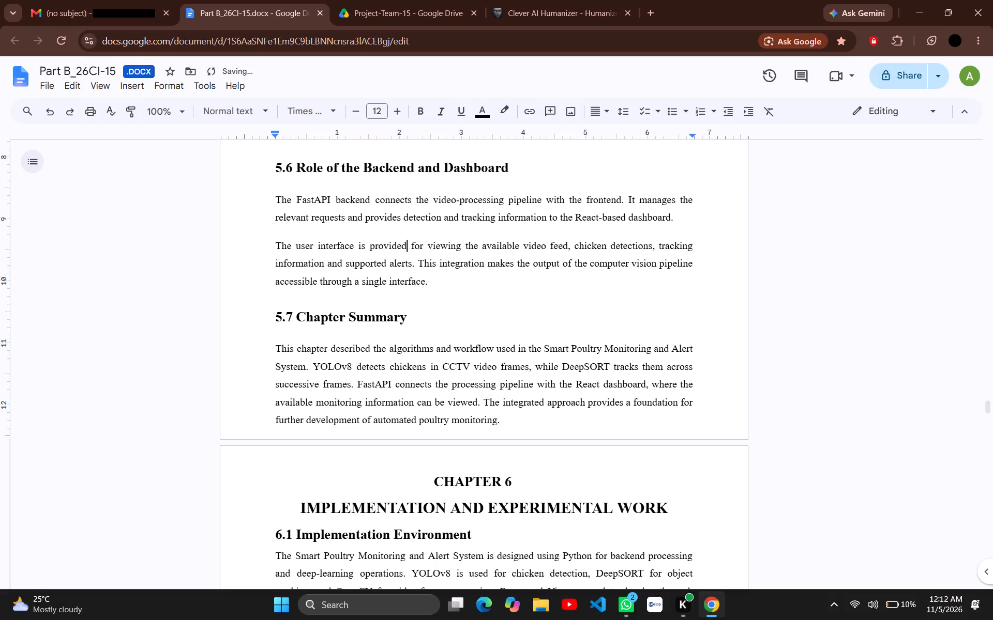
key("space")
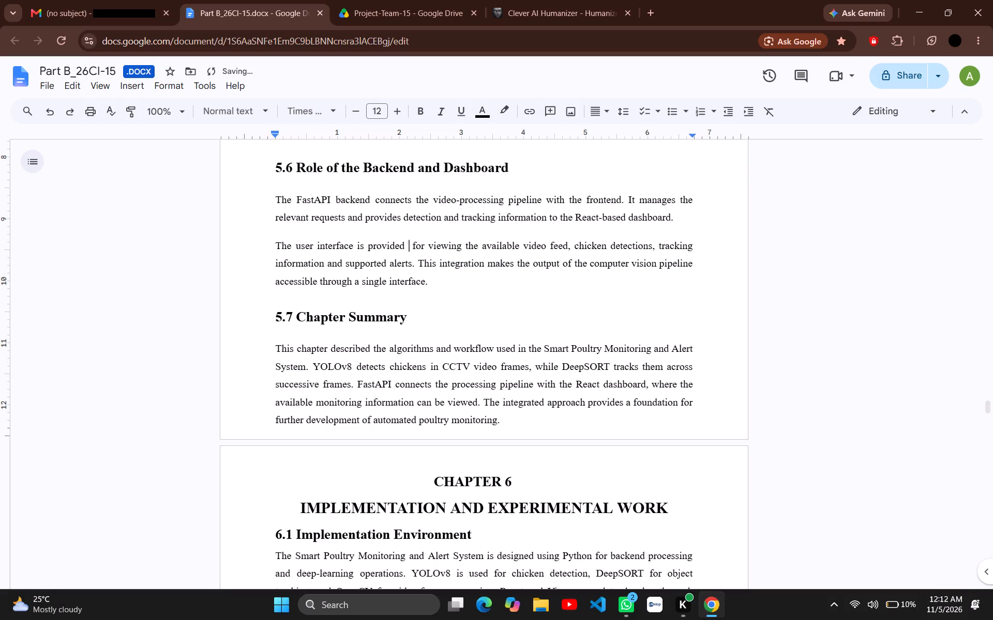
type("by")
key("space")
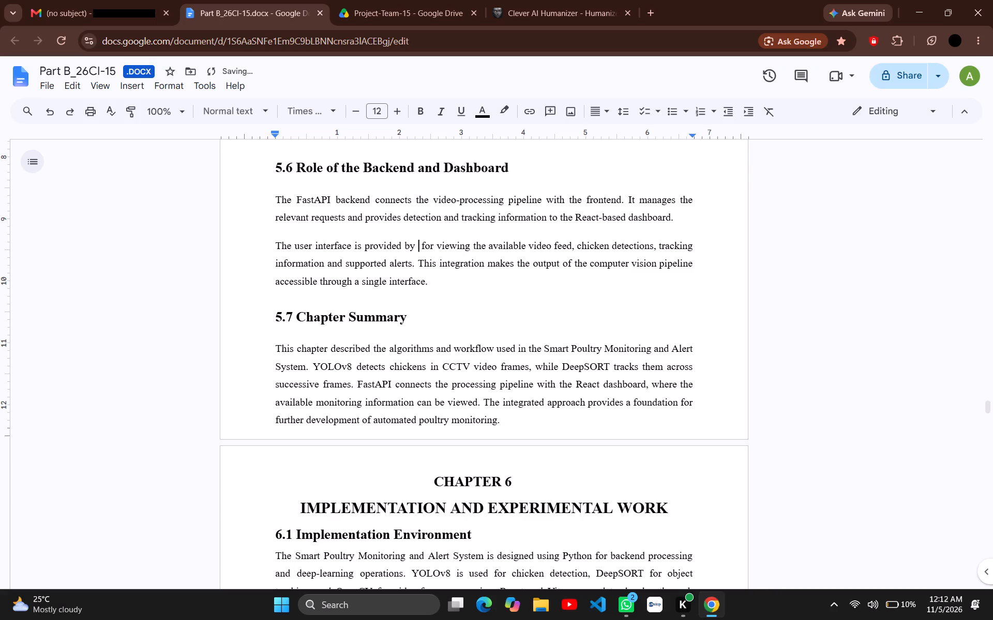
type("dashbo")
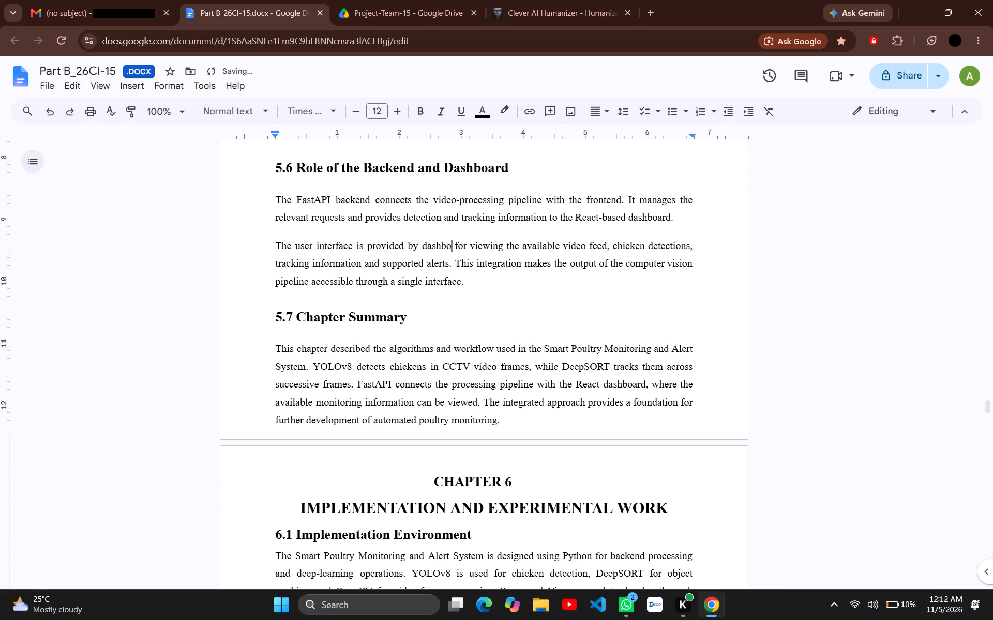
key("a")
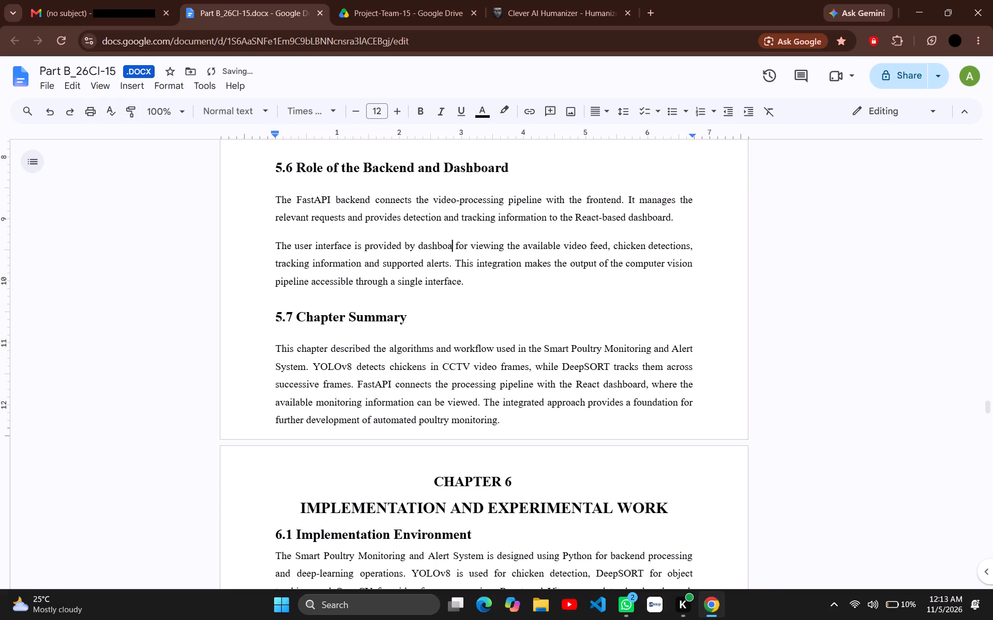
type("rd")
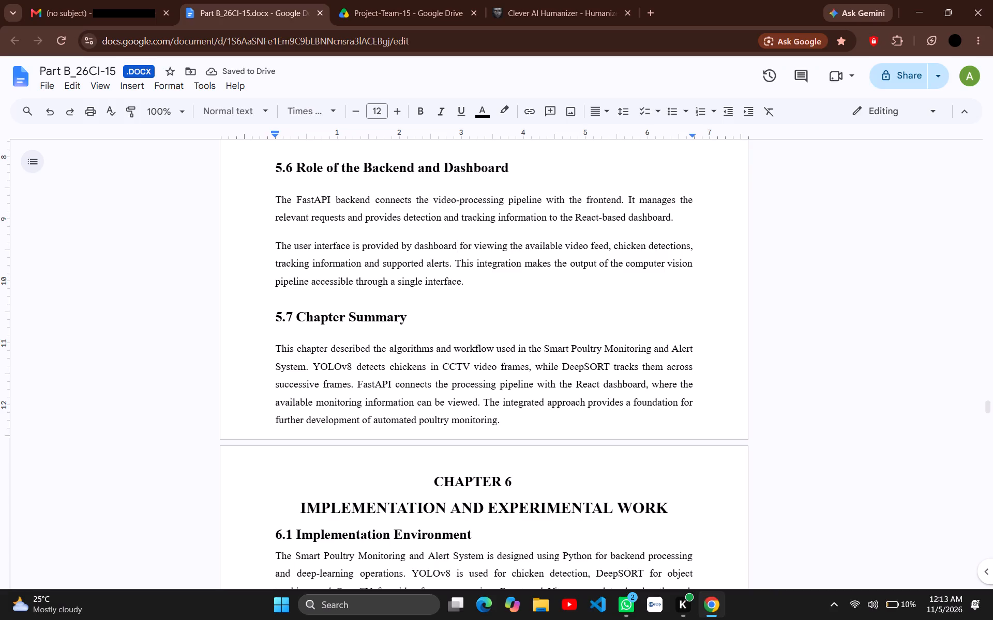
Apply the suggested article correction before "dashboard" in that sentence, and change the article to "the".
left_click(375, 272)
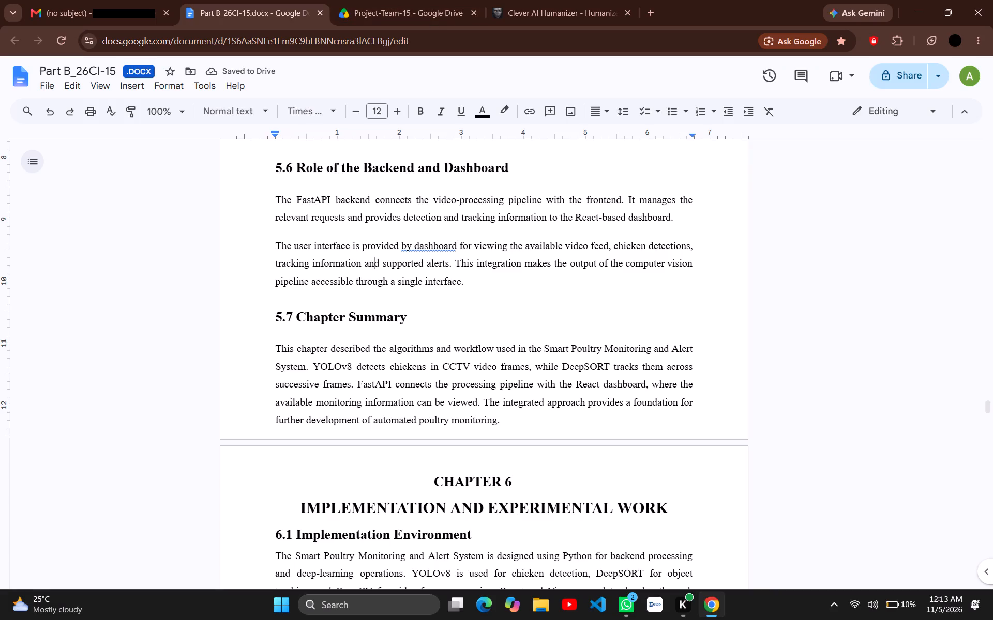
left_click(443, 241)
left_click(443, 225)
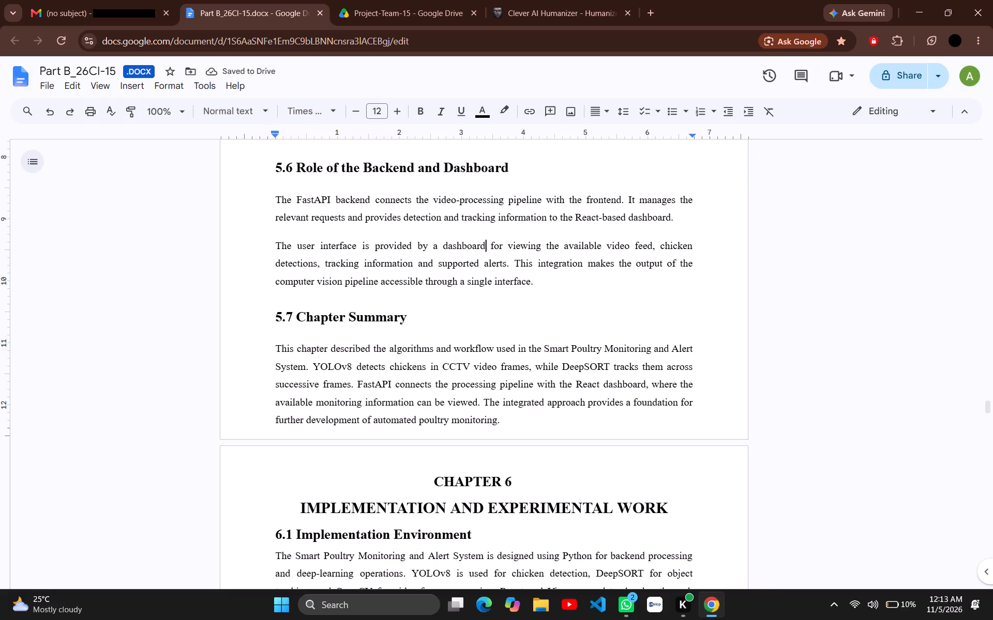
left_click(440, 247)
key("BackSpace")
type("the")
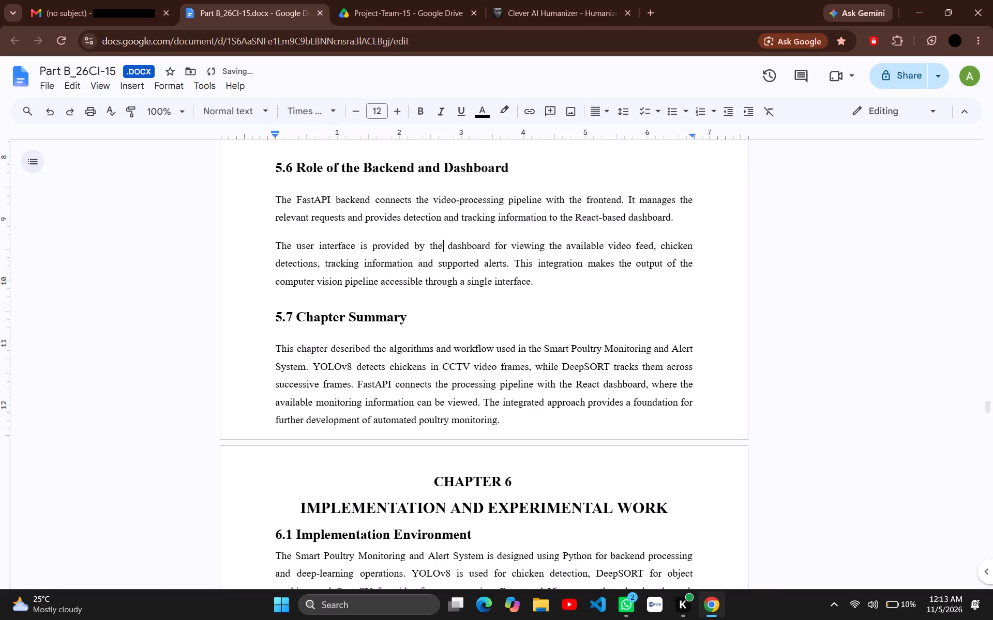
left_click(512, 248)
left_click(445, 268)
Remove the opening "The" from the second paragraph of section 5.6 and start it with capitalized "User interface".
left_click(301, 241)
key("BackSpace")
key("BackSpace")
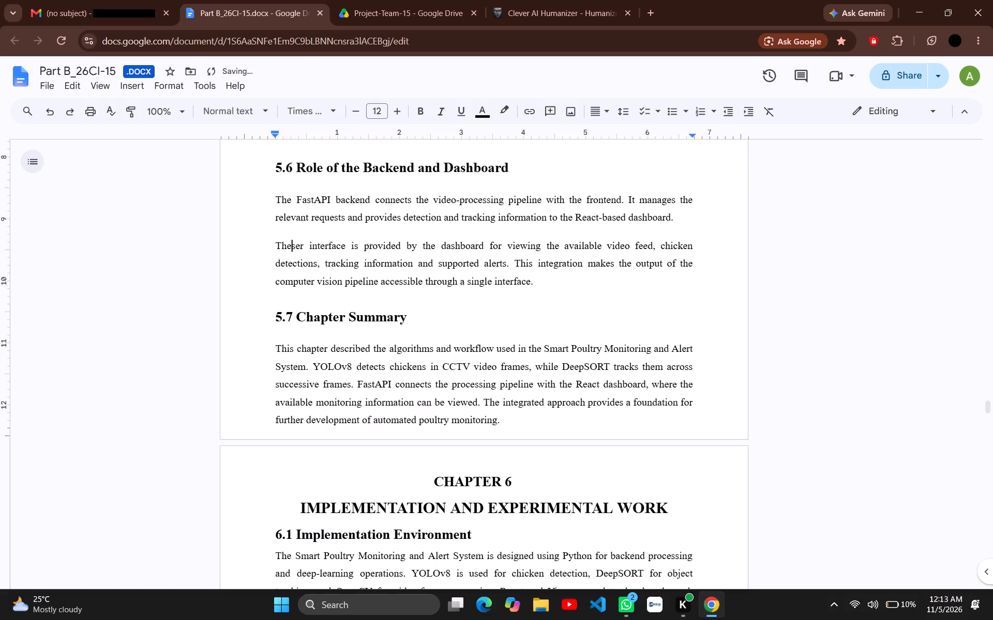
key("BackSpace")
key("BackSpace")
key("BackSpace")
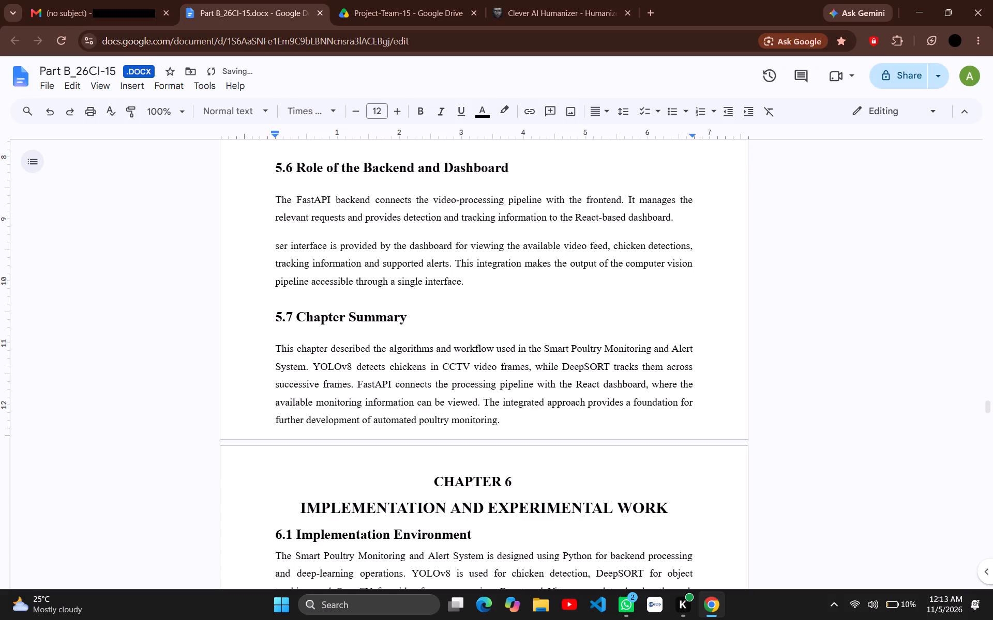
key("shift+u")
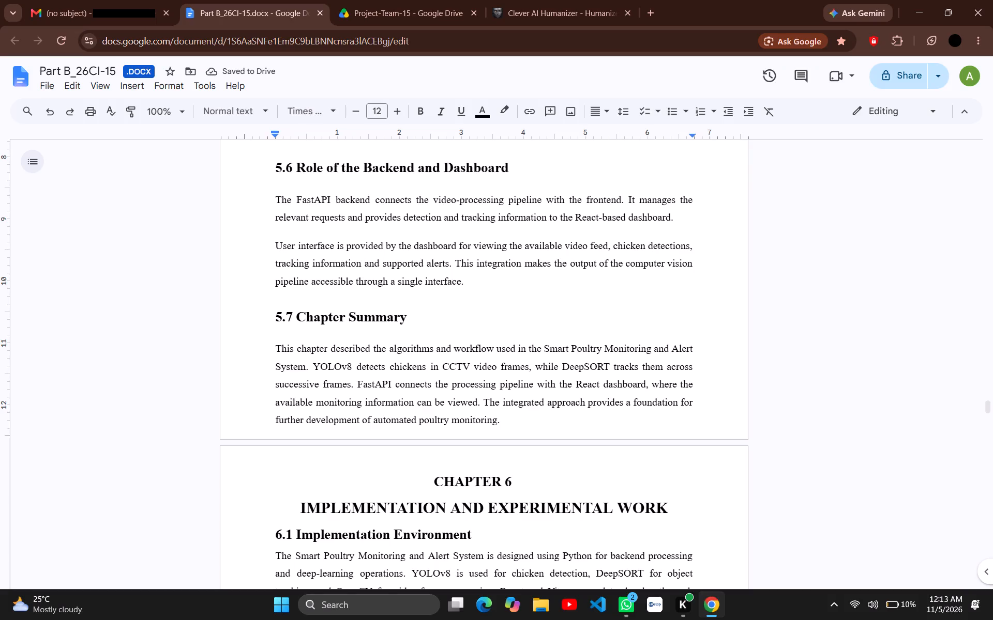
key("Down")
key("Right")
Review the report PDF from section 5.6 back to section 5.2 for highlighted passages, comparing them with the document's wording.
scroll(379, 203, "up", 1)
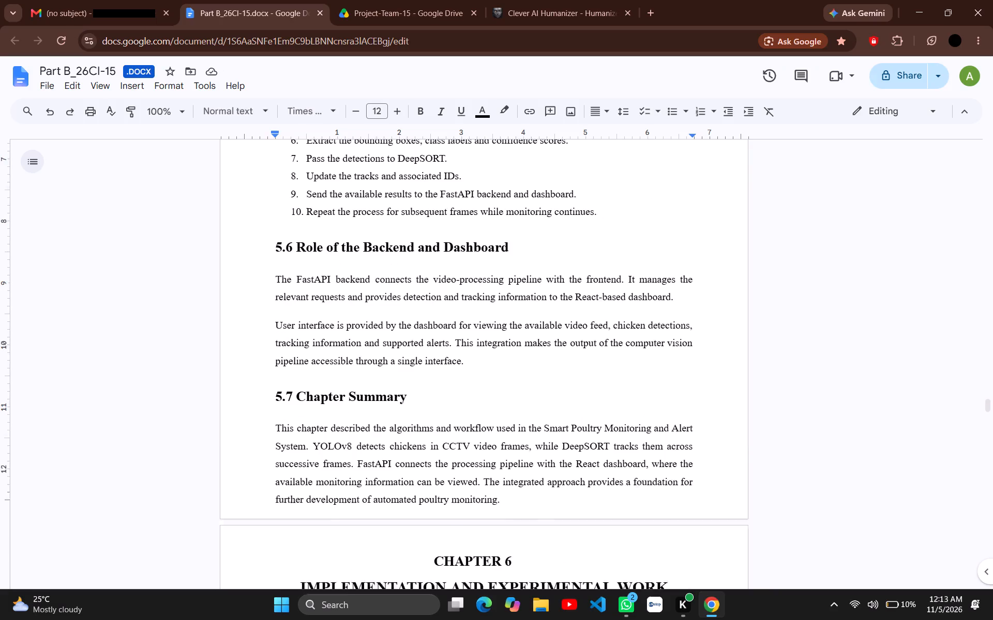
scroll(379, 203, "up", 1)
left_click(379, 203)
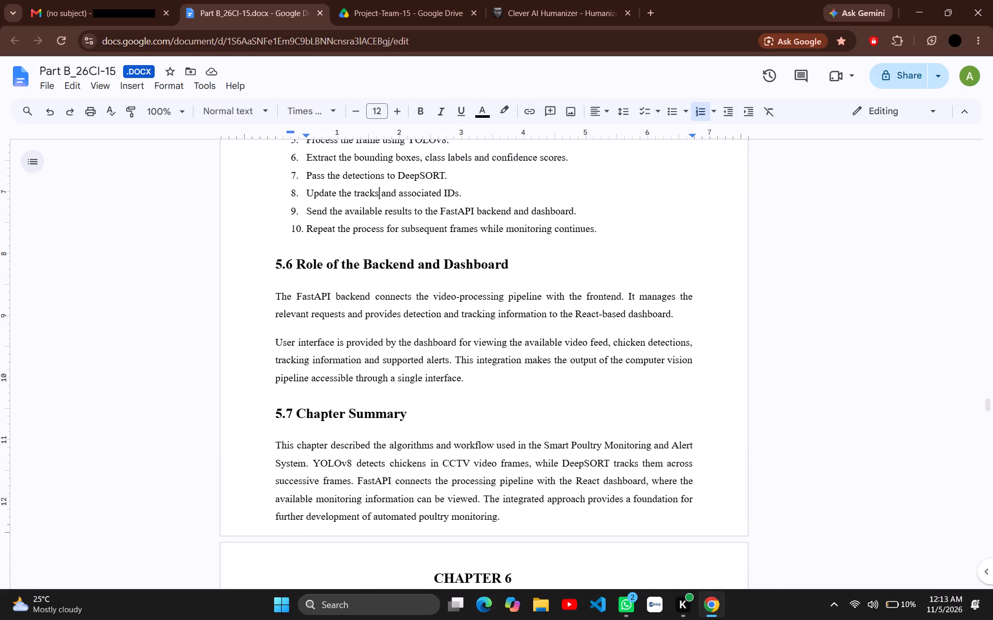
scroll(397, 340, "up", 2)
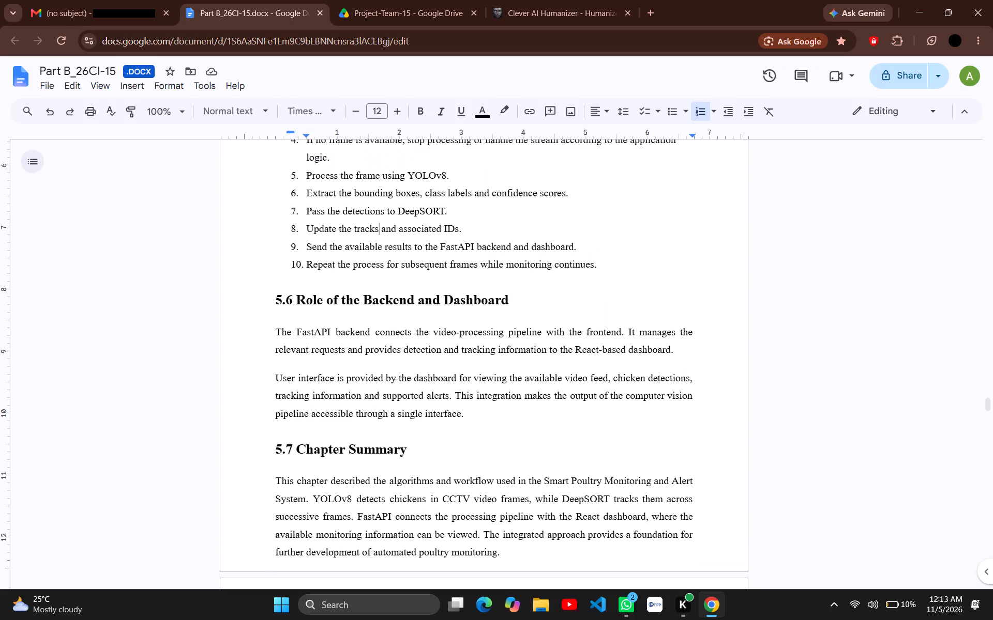
left_click(394, 0)
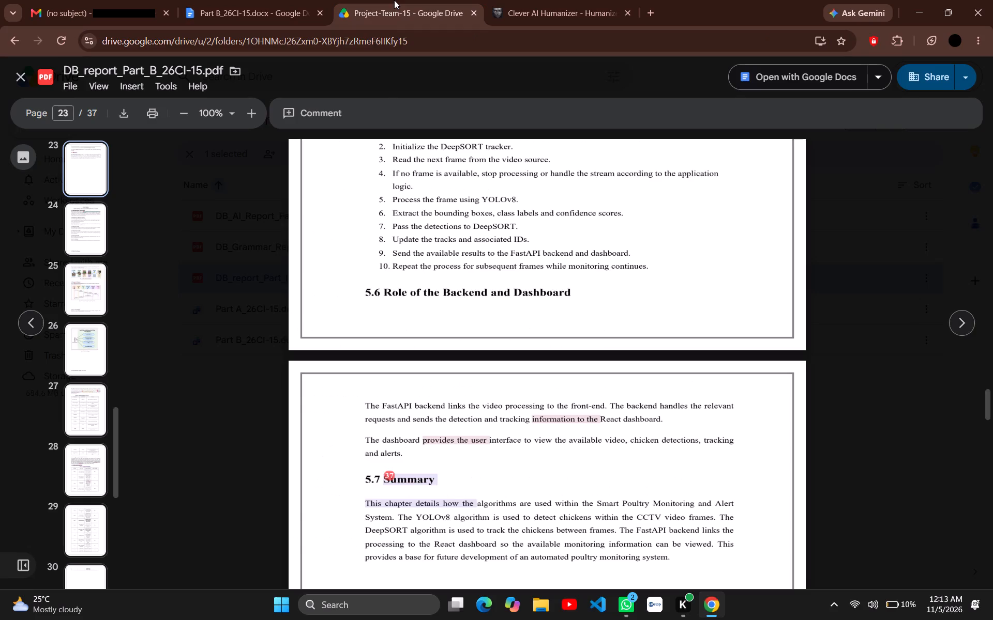
scroll(416, 246, "up", 2)
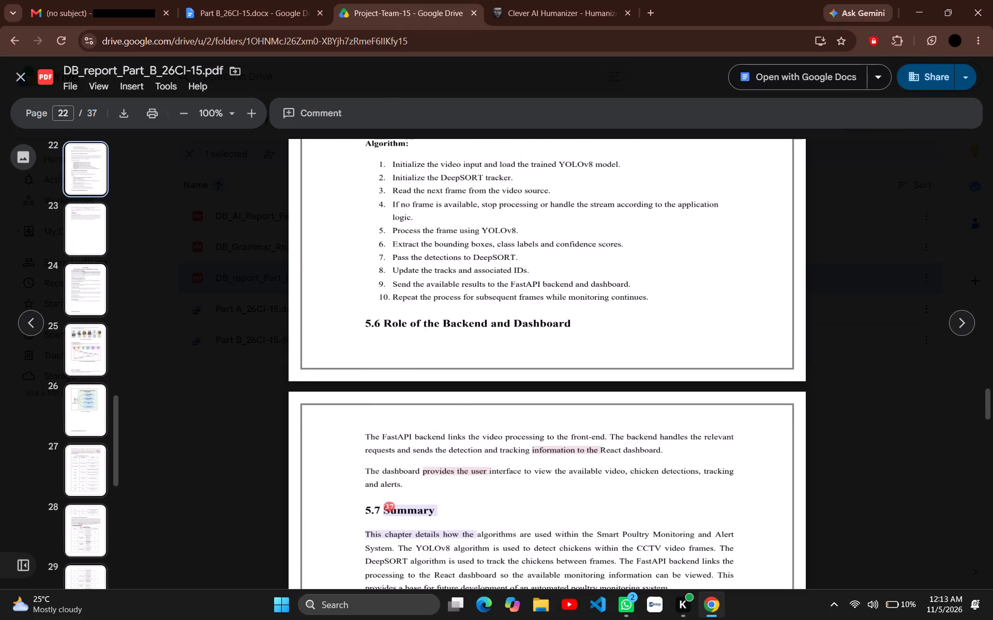
scroll(416, 246, "up", 1)
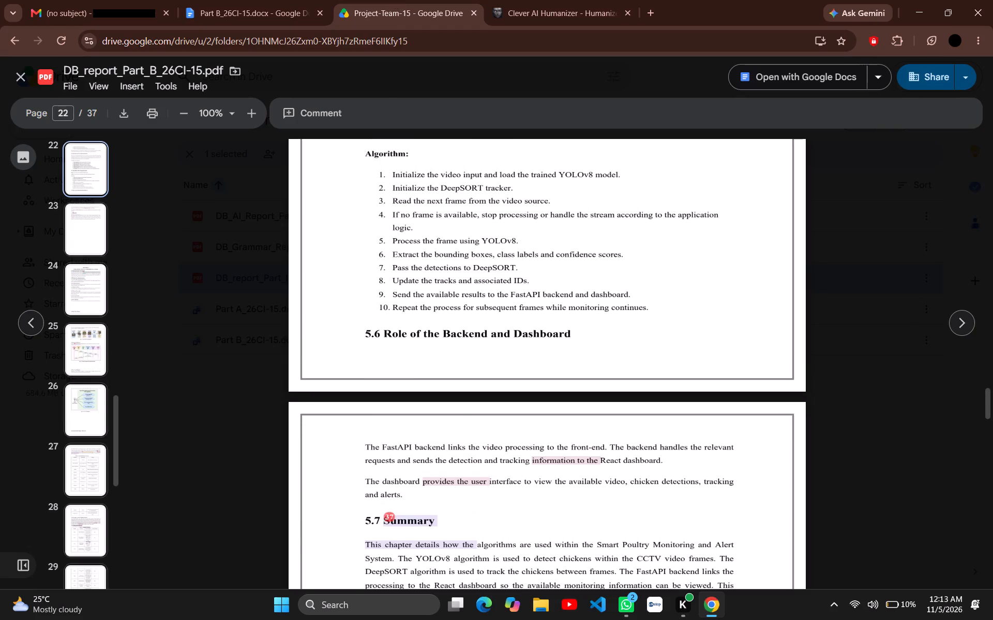
left_click(254, 9)
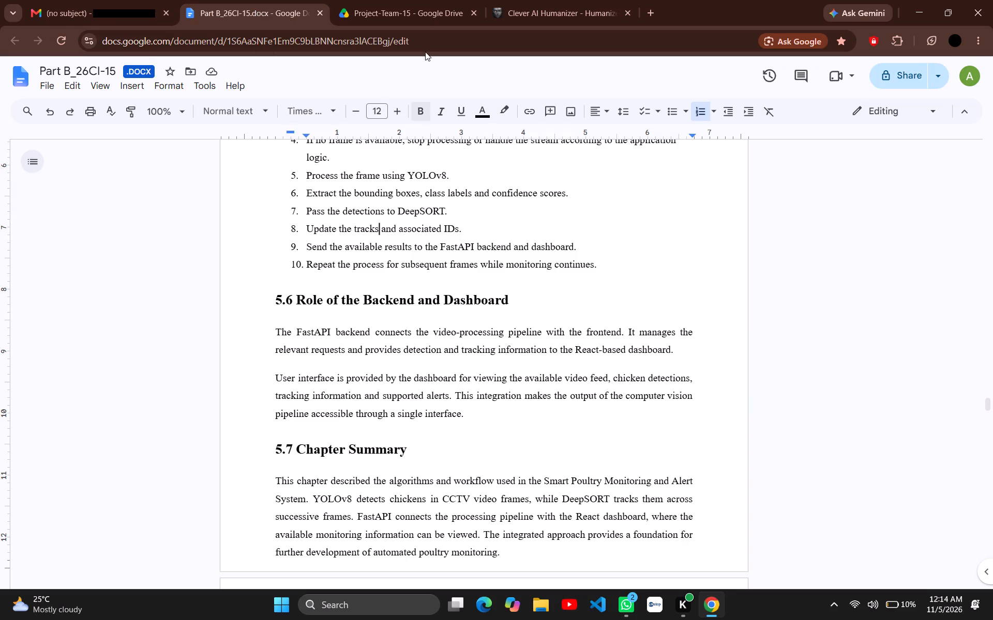
left_click(404, 0)
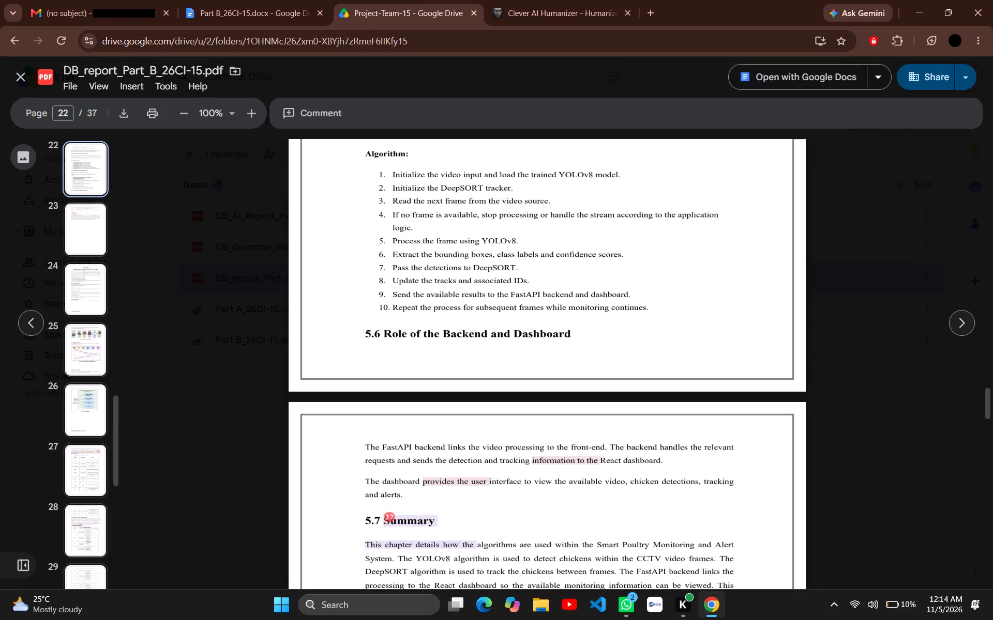
scroll(478, 294, "up", 5)
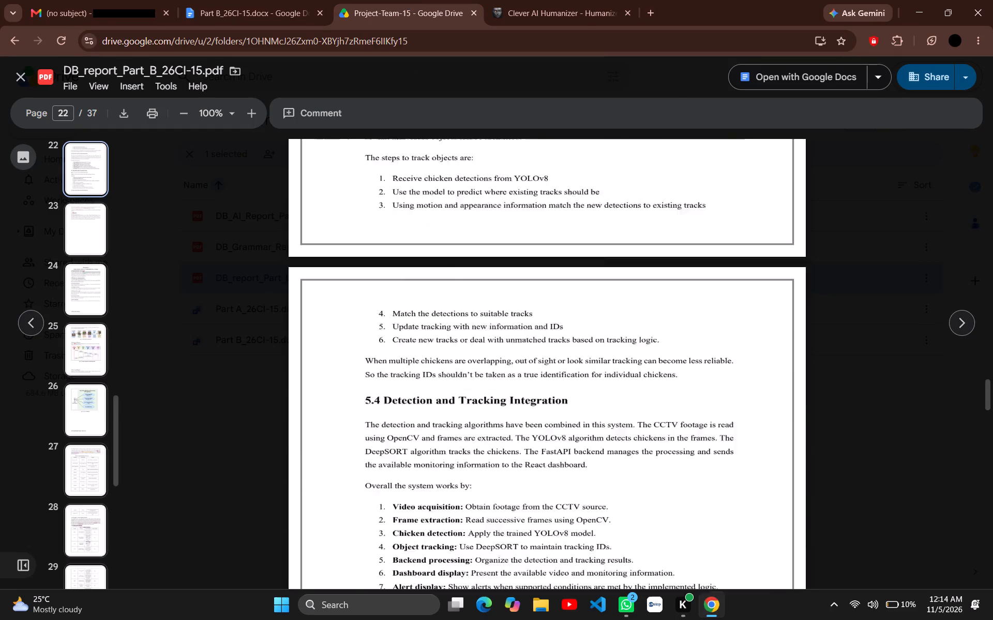
scroll(478, 294, "up", 4)
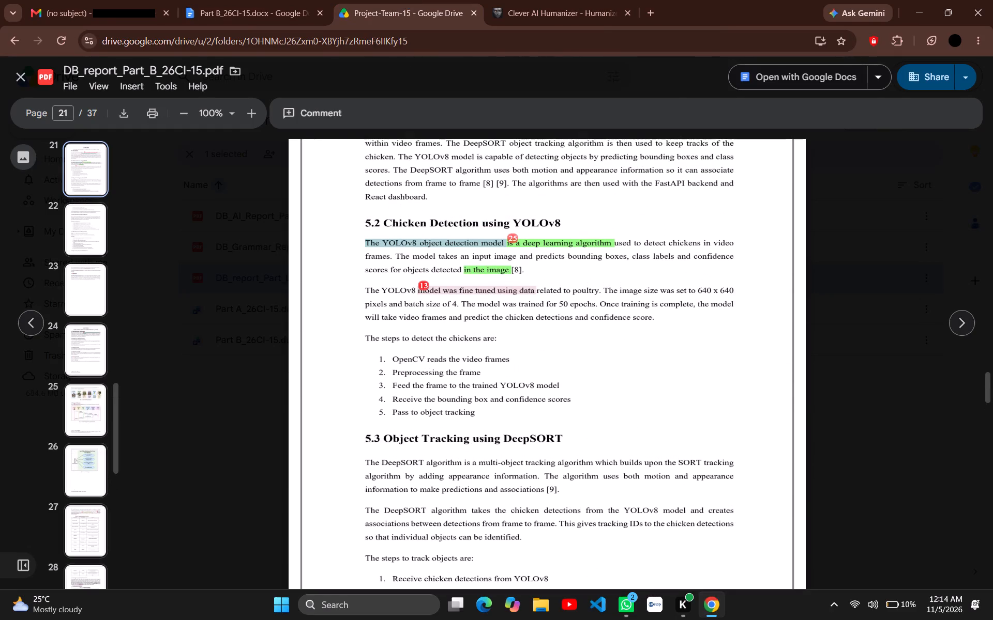
Change the abbreviation "Fig." to "Figure" in the Figure 5.1 reference closing the section 5.4 paragraph of the document.
left_click(264, 0)
scroll(348, 312, "up", 4)
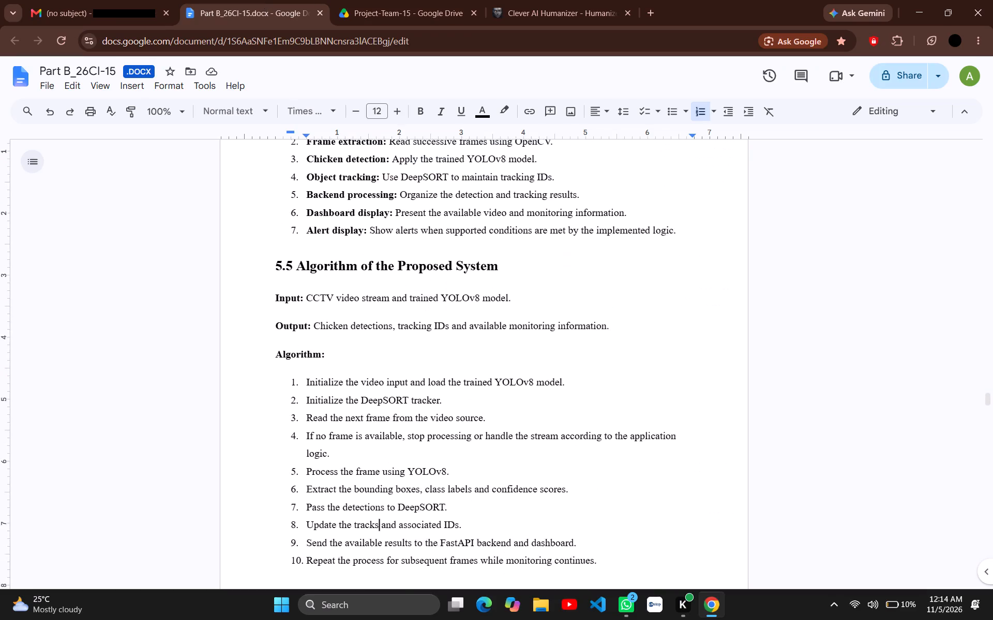
scroll(348, 312, "up", 5)
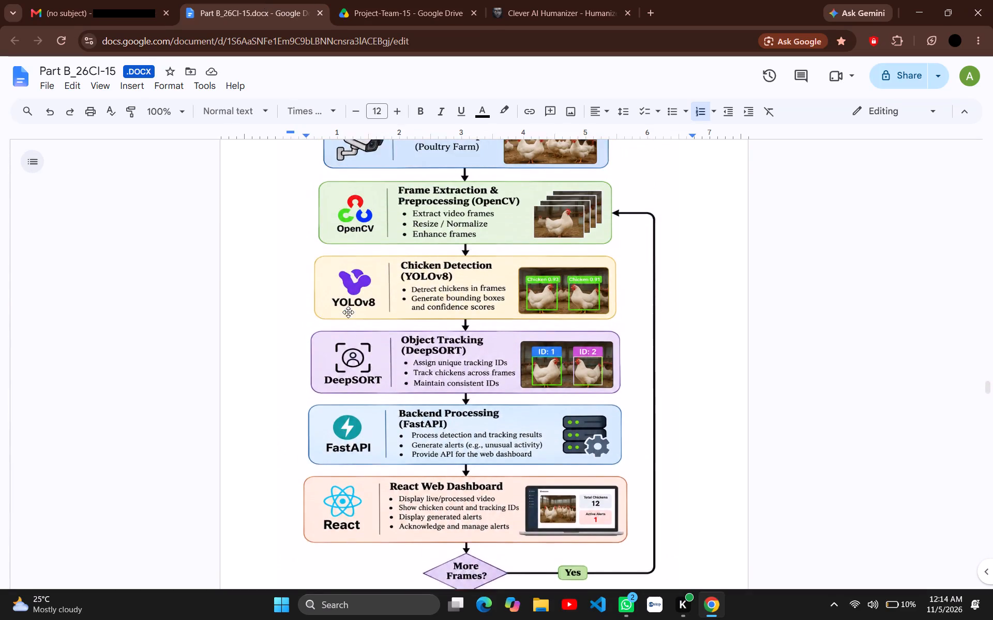
scroll(348, 312, "down", 1)
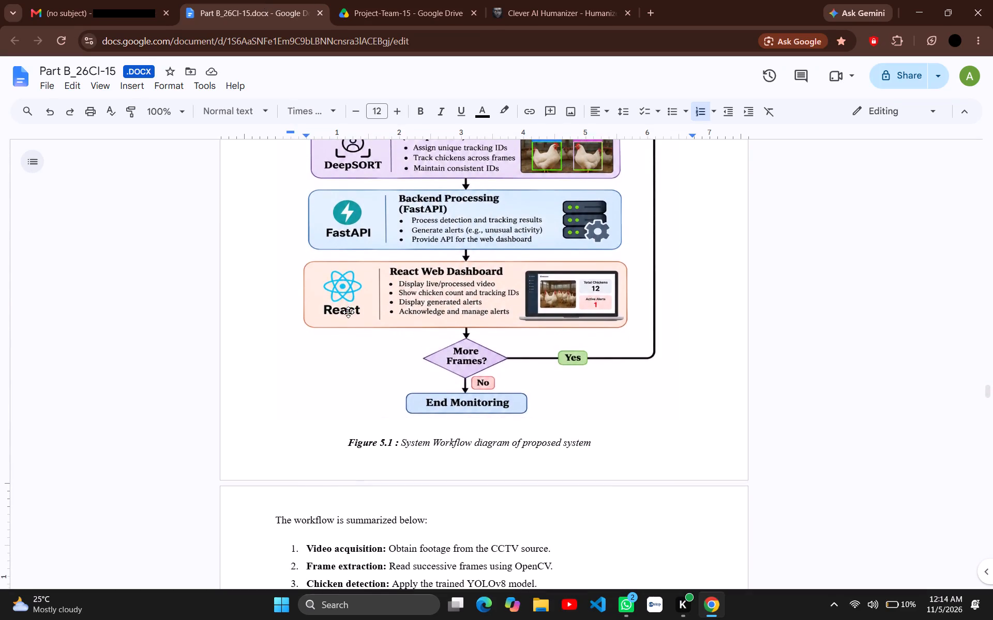
scroll(348, 312, "up", 4)
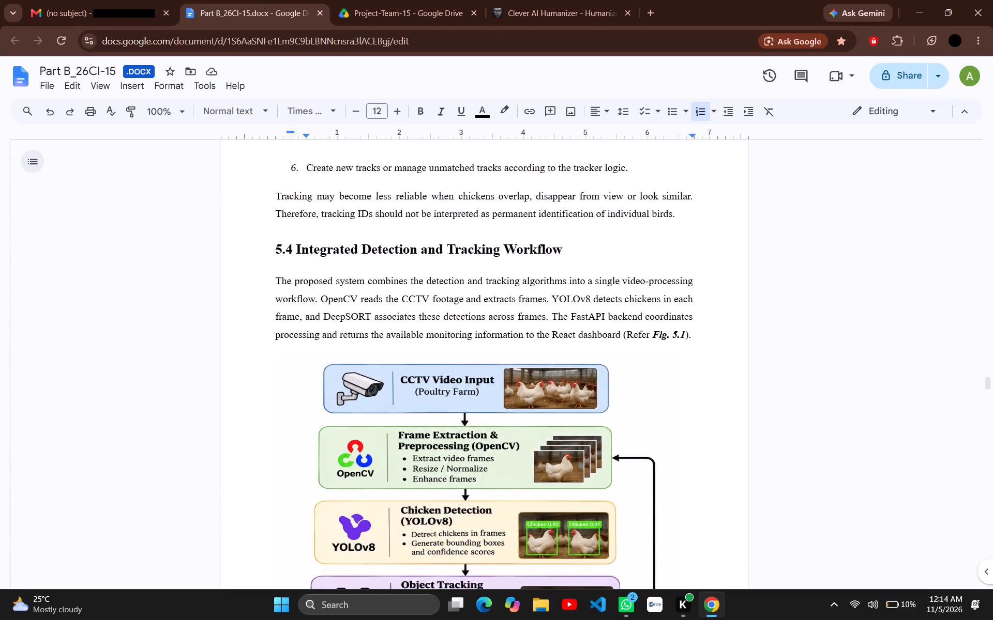
left_click(671, 337)
key("BackSpace")
type("ure")
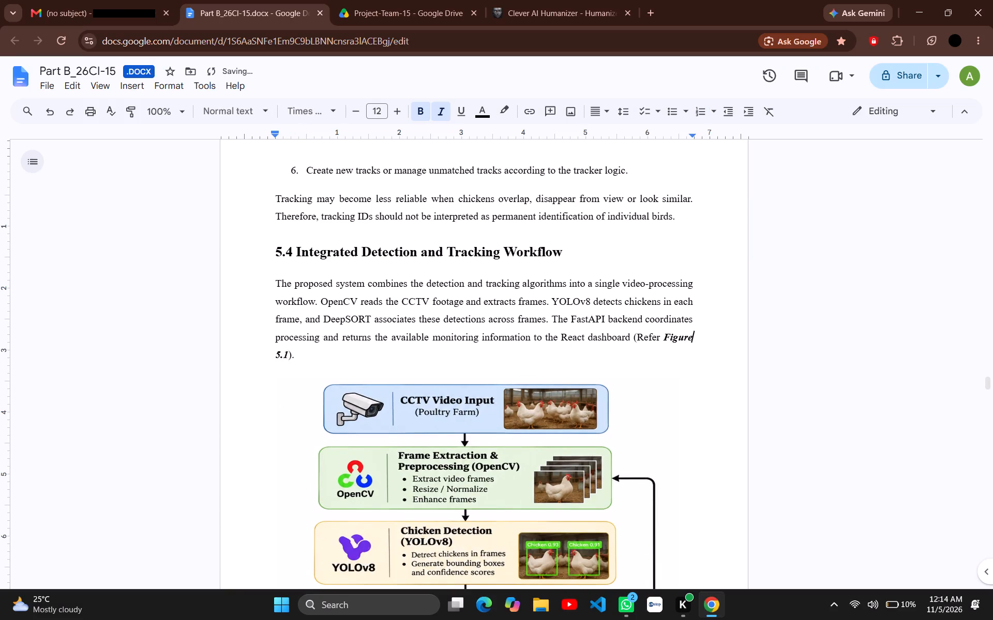
Compare the document's sections 5.3 and 5.2 with the report PDF, and examine the passages highlighted in its sections 5.2 and 5.1.
scroll(506, 352, "up", 1)
scroll(506, 352, "down", 4)
scroll(506, 352, "up", 2)
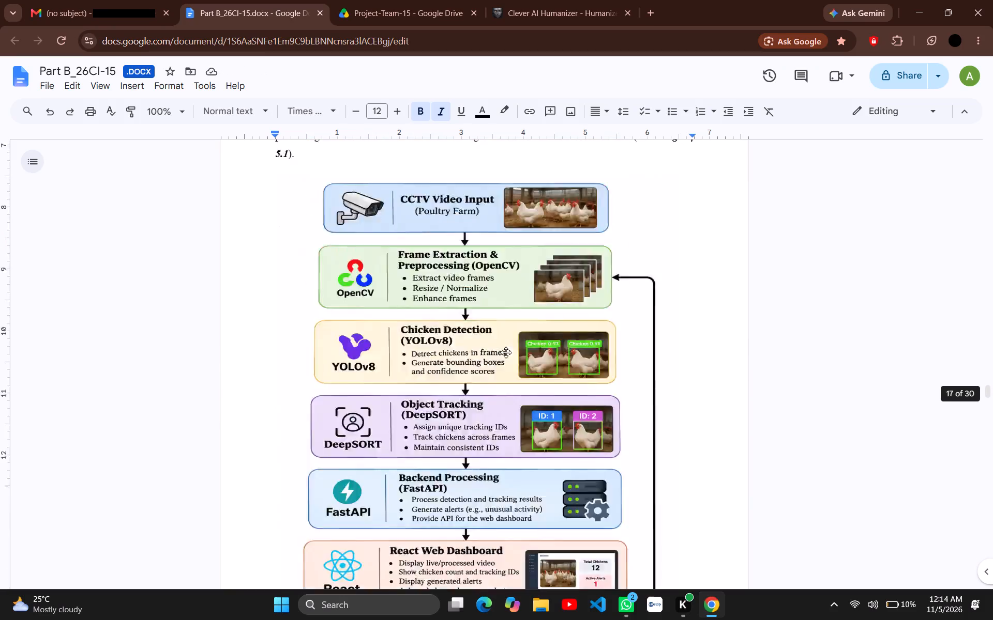
scroll(506, 352, "up", 2)
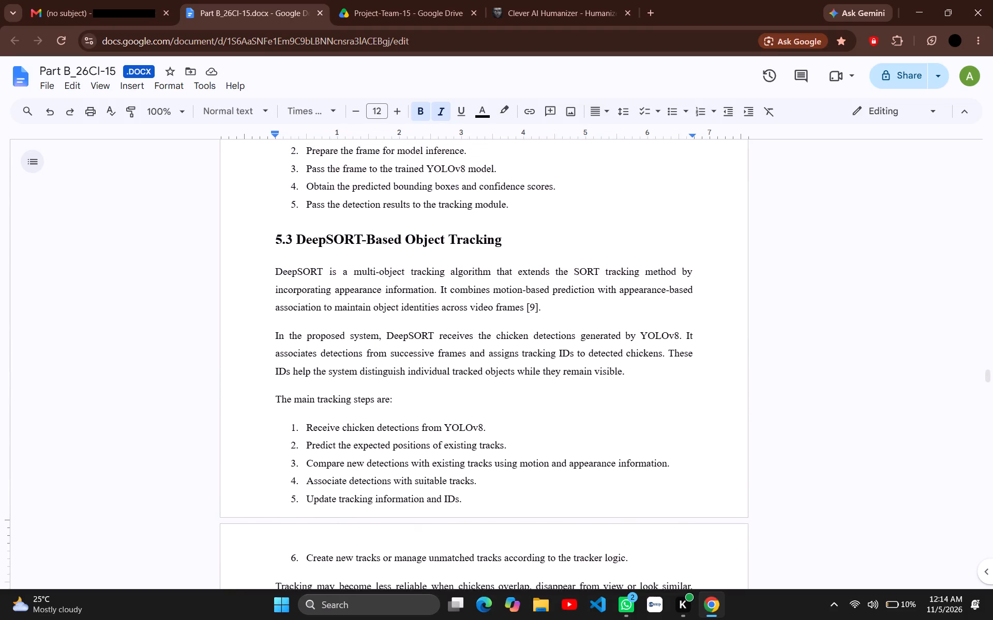
scroll(506, 352, "up", 3)
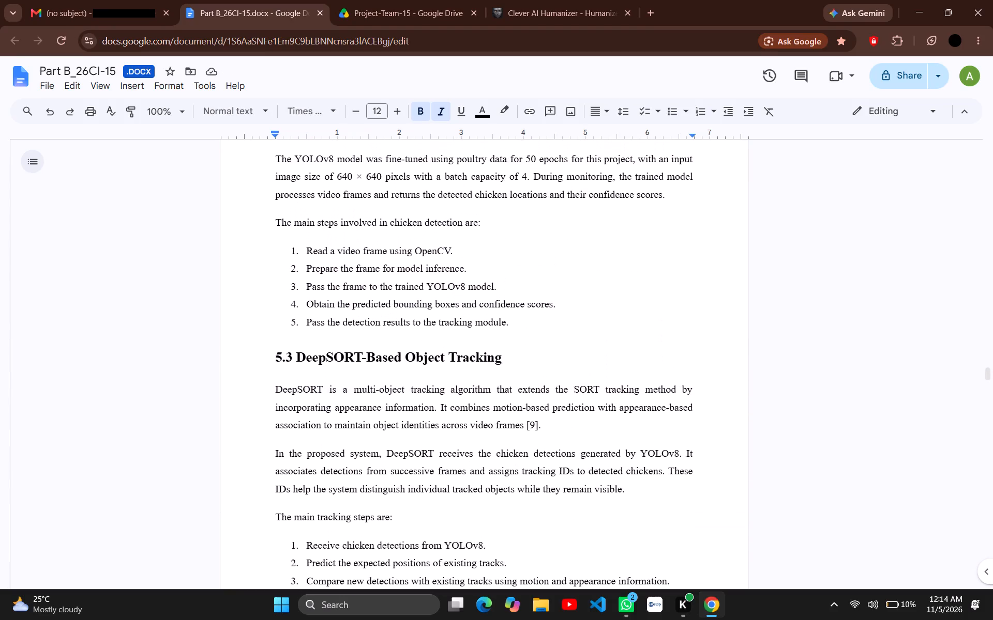
scroll(506, 352, "up", 2)
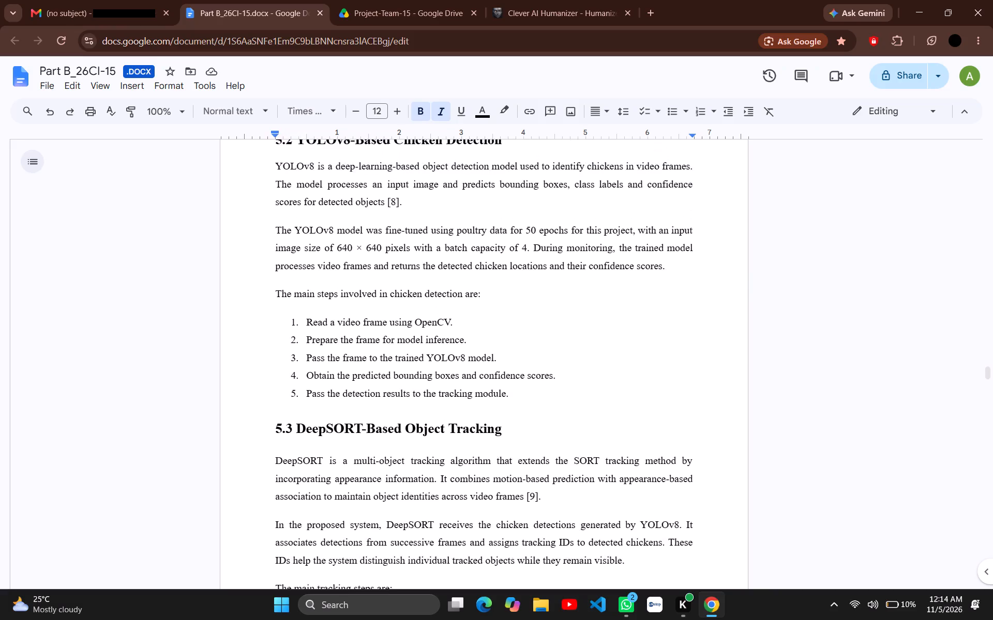
scroll(506, 352, "up", 1)
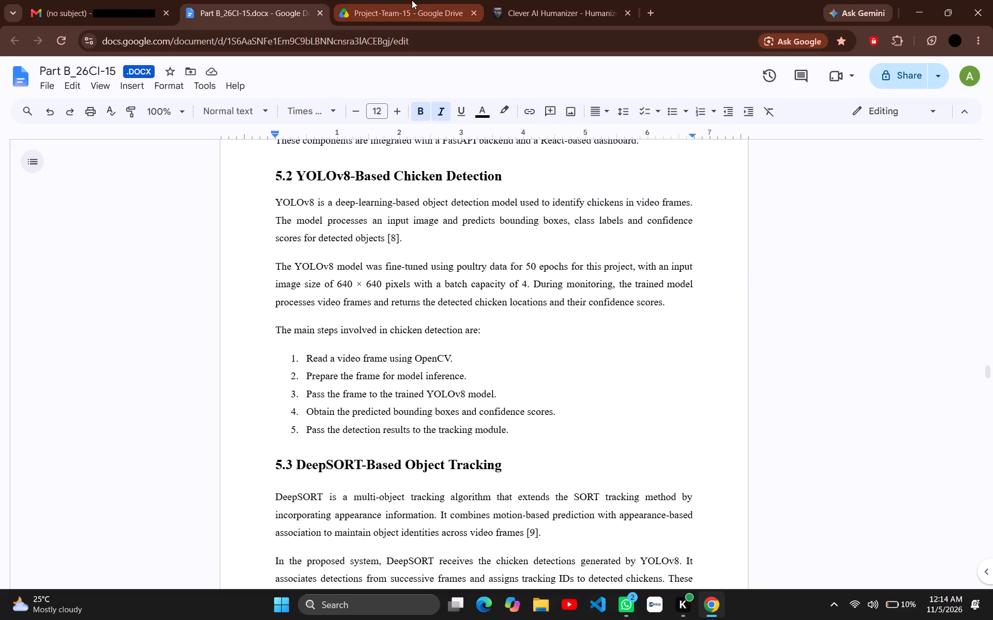
left_click(412, 0)
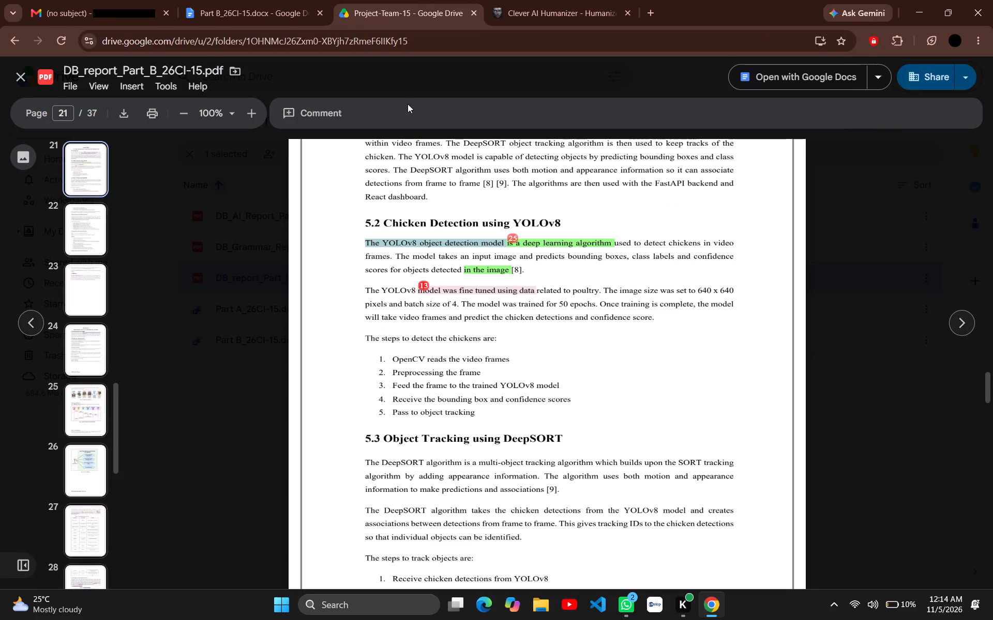
left_click(288, 0)
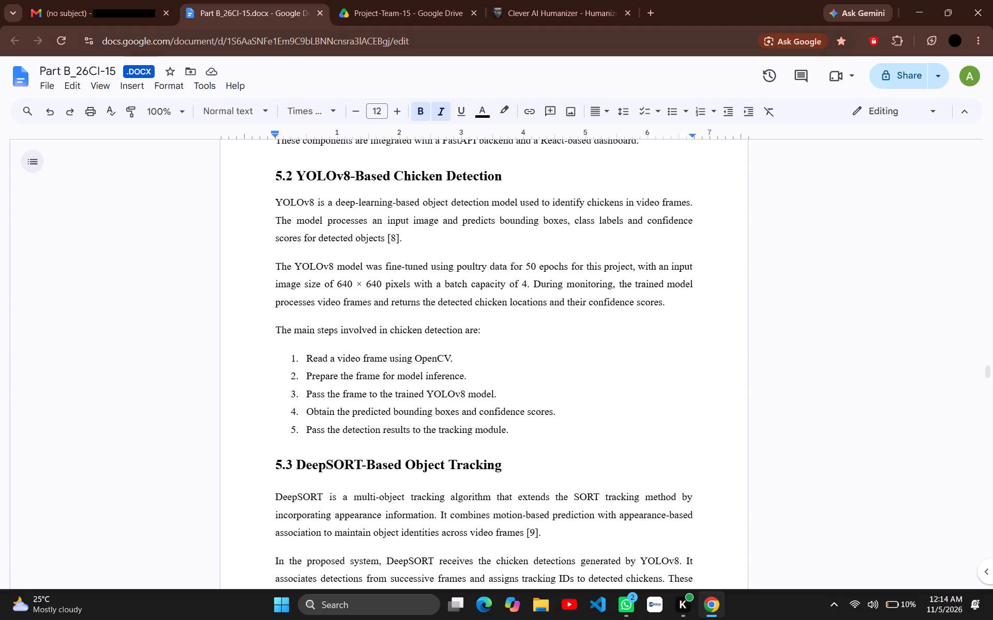
left_click(392, 2)
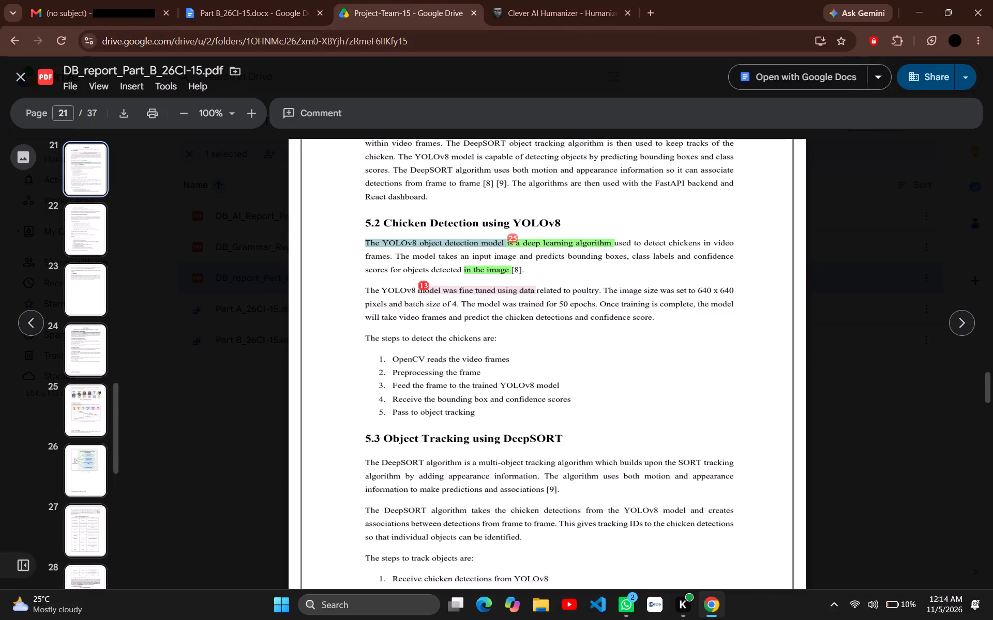
scroll(501, 269, "up", 1)
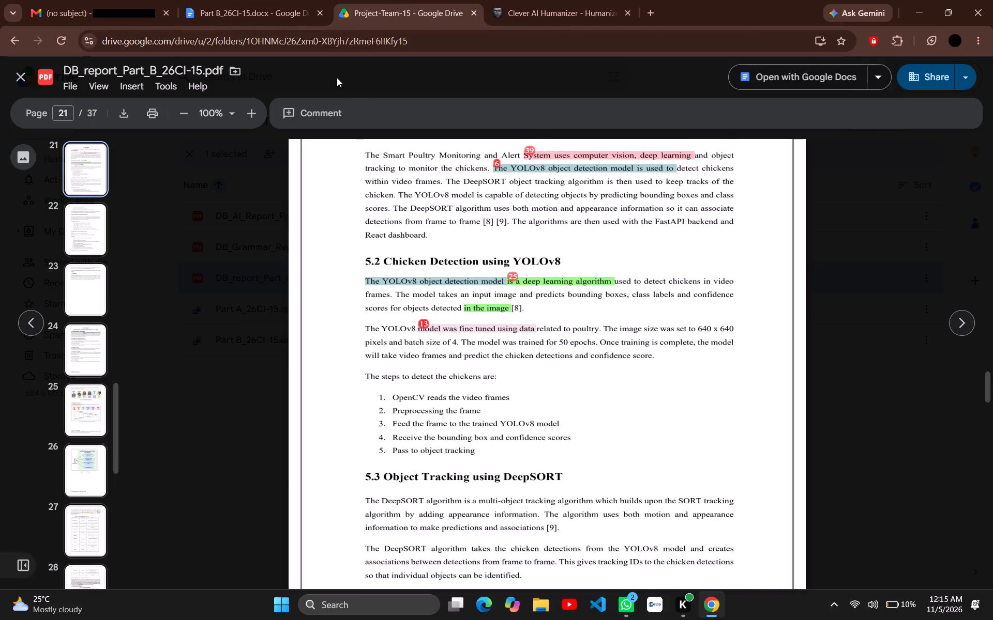
scroll(425, 250, "up", 1)
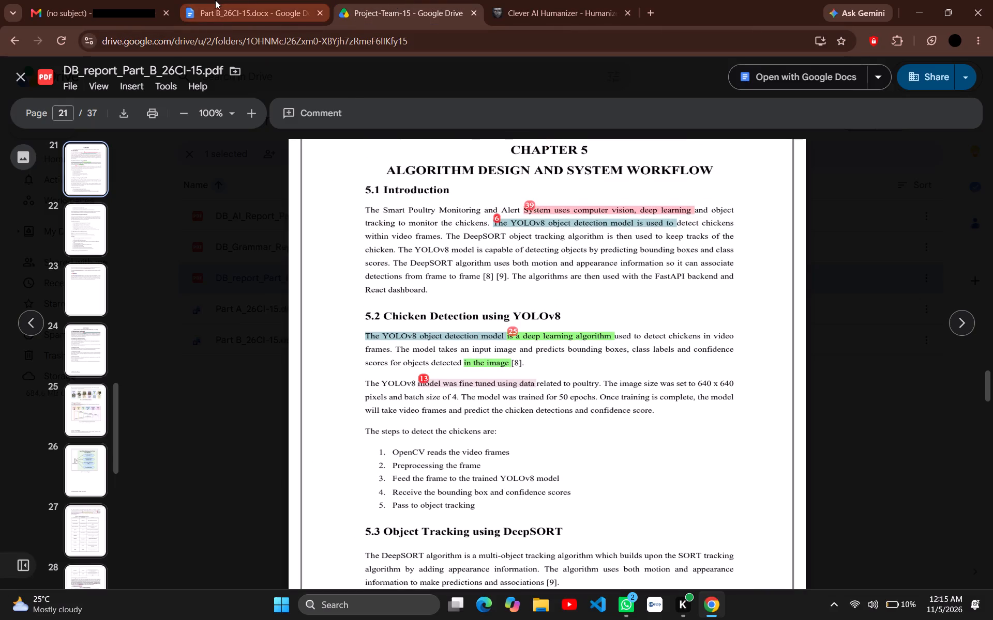
left_click(215, 0)
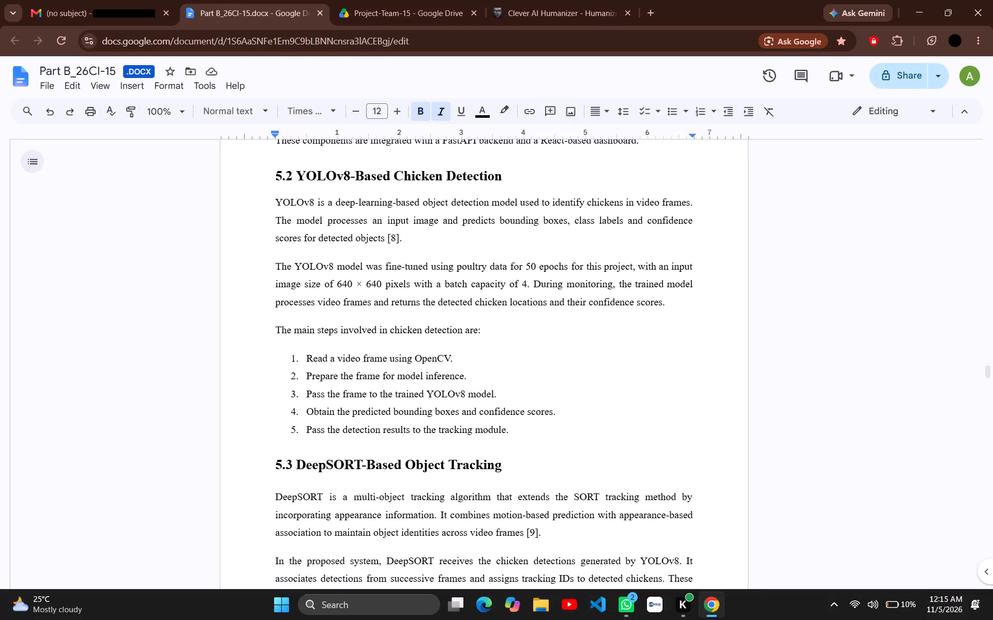
left_click(367, 2)
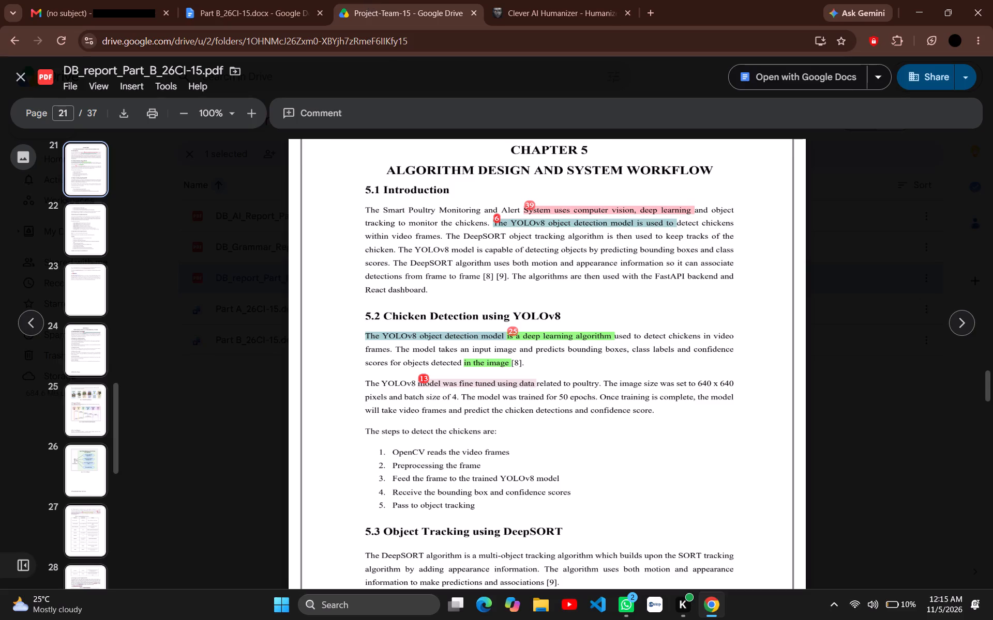
scroll(453, 268, "up", 1)
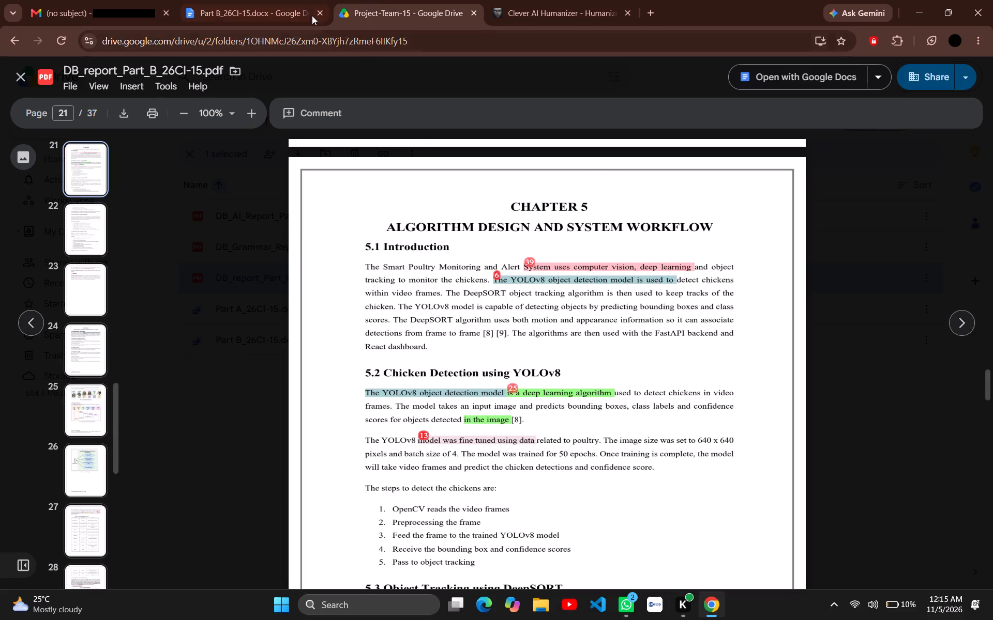
Hyphenate "deep learning" as "deep-learning" in the first sentence of section 5.1 in the document.
left_click(274, 0)
scroll(352, 258, "up", 2)
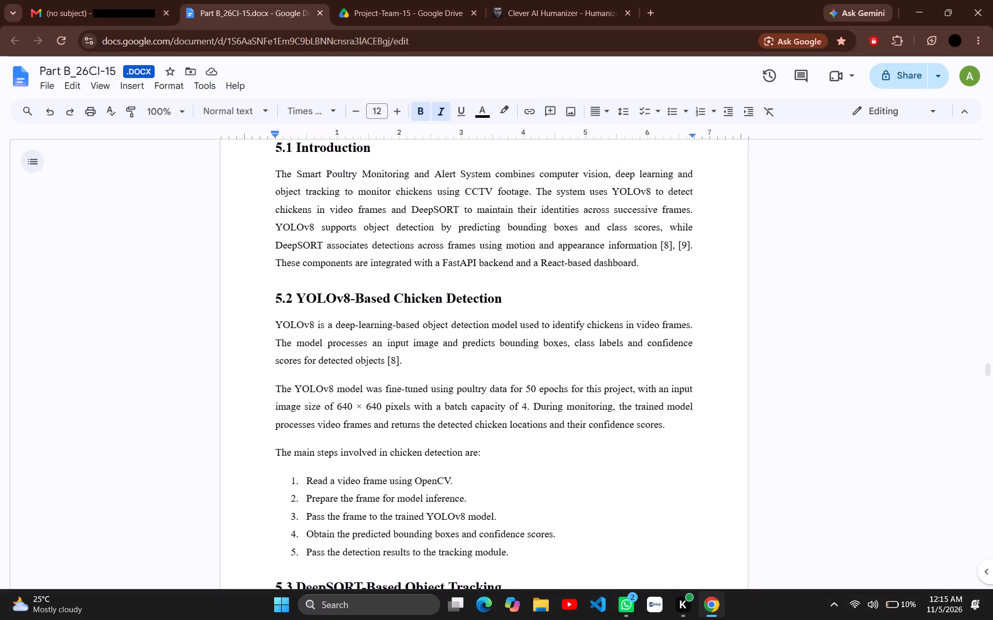
scroll(352, 258, "up", 1)
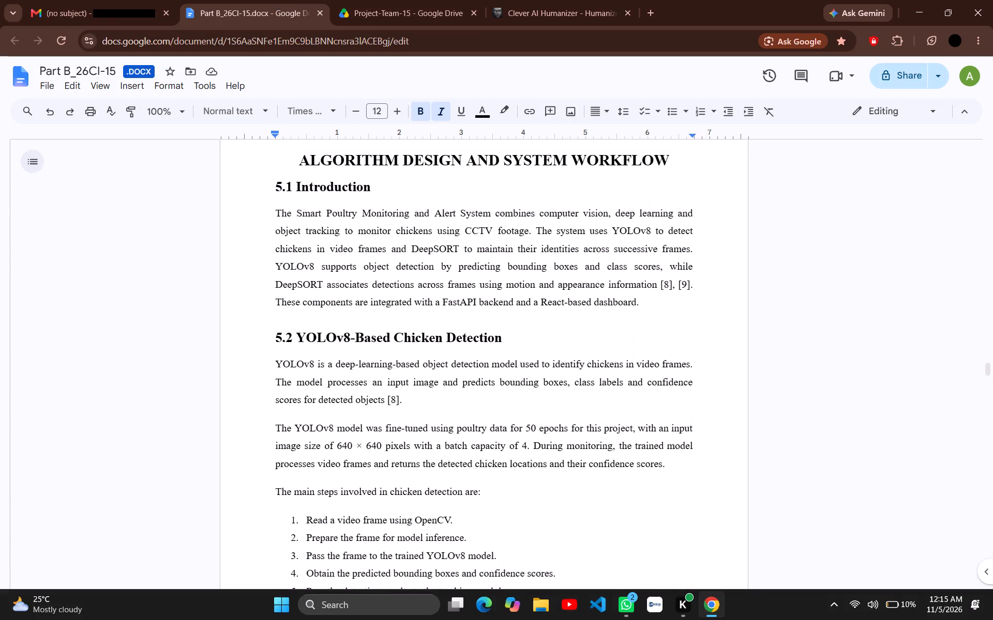
left_click(642, 212)
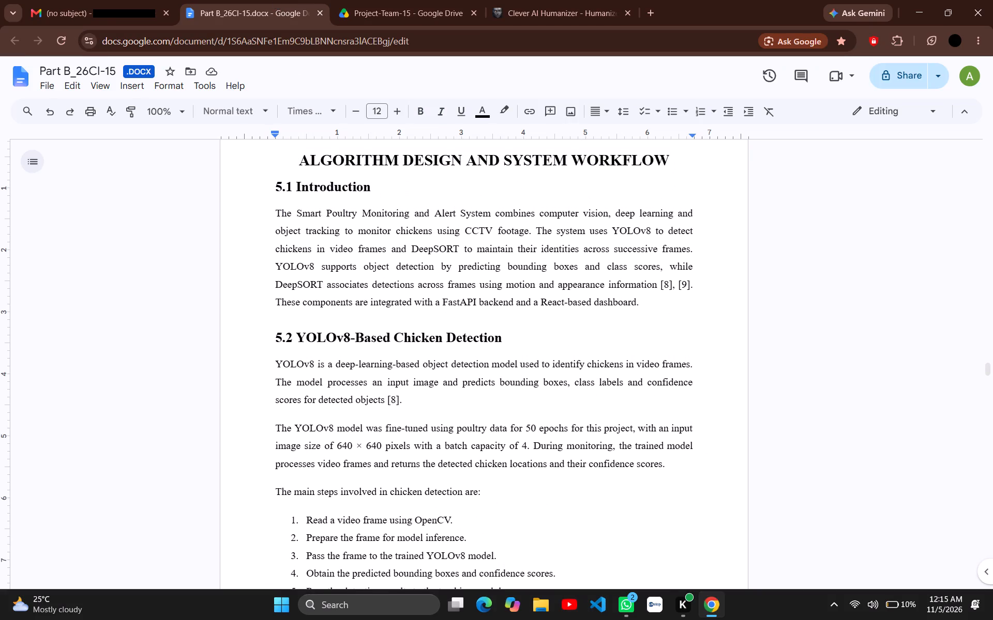
key("Left")
key("BackSpace")
key("minus")
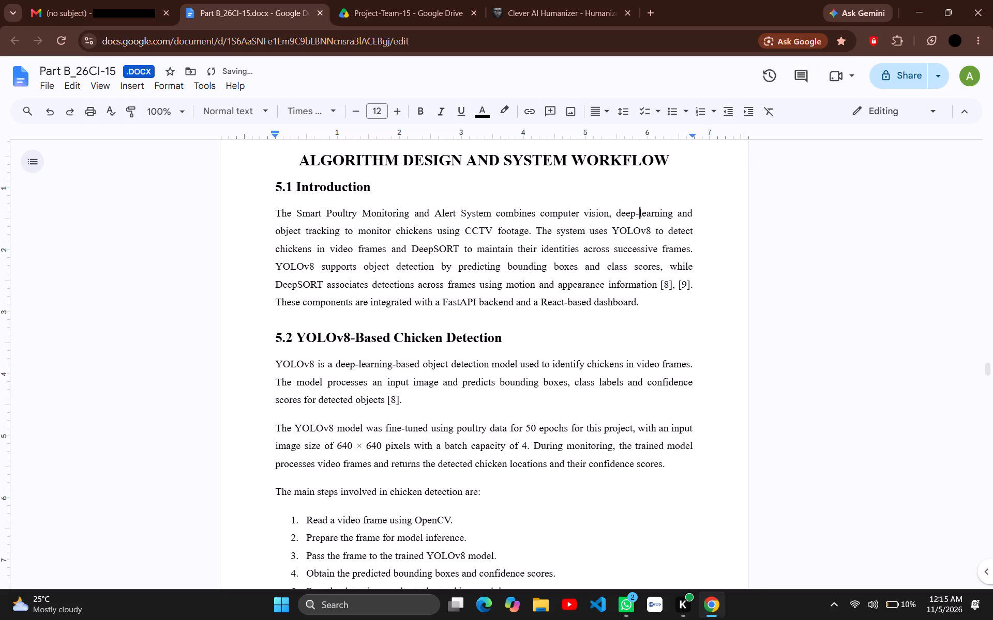
Recheck section 5.1 against the report PDF, review the PDF back to section 4.7 for highlighted passages, and locate that section in the document.
left_click(385, 0)
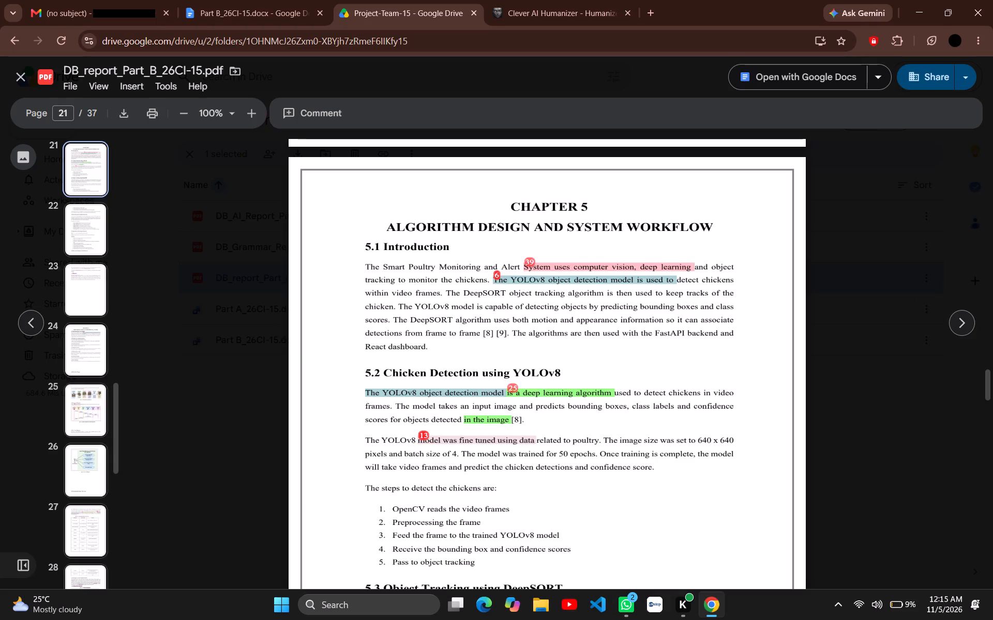
left_click(268, 0)
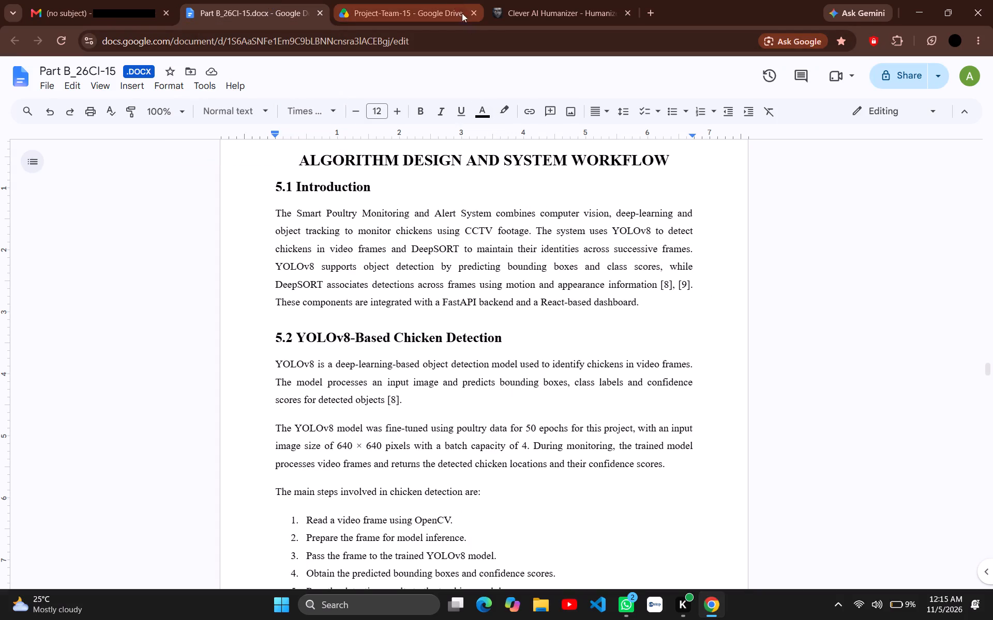
left_click(446, 0)
scroll(506, 289, "up", 3)
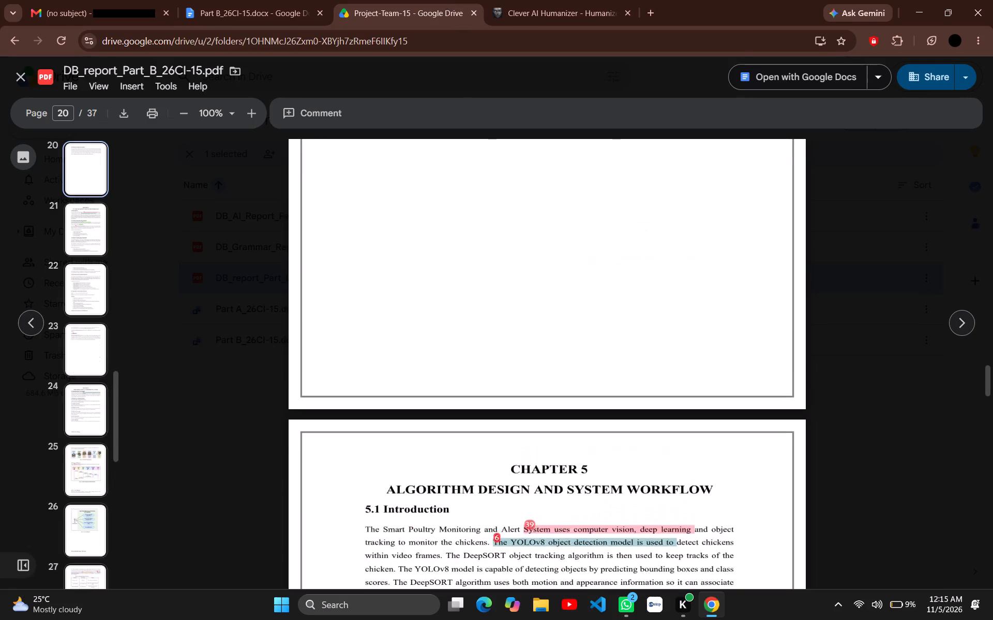
scroll(506, 289, "up", 4)
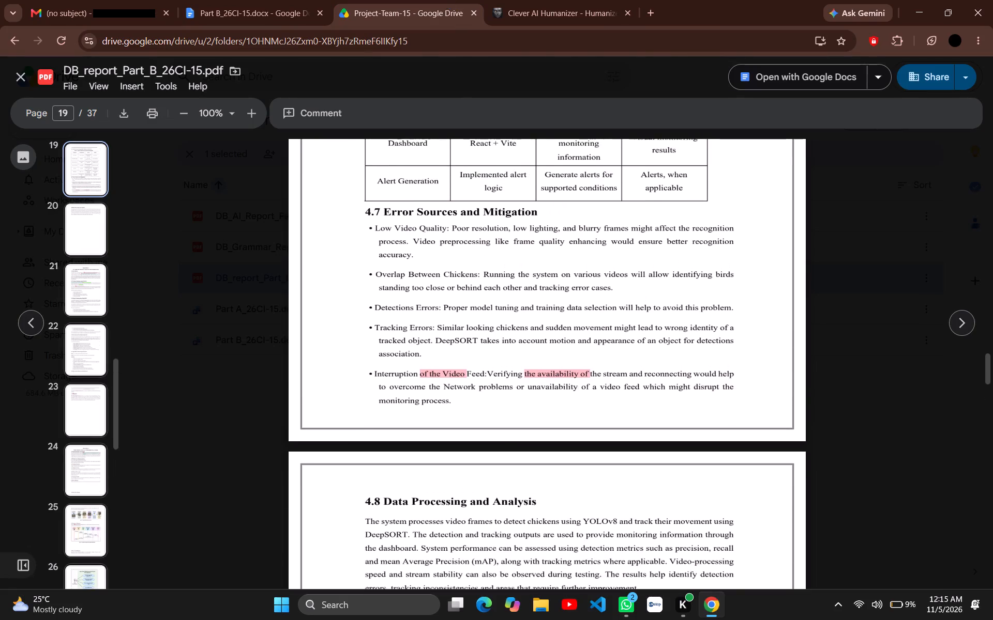
scroll(506, 289, "up", 1)
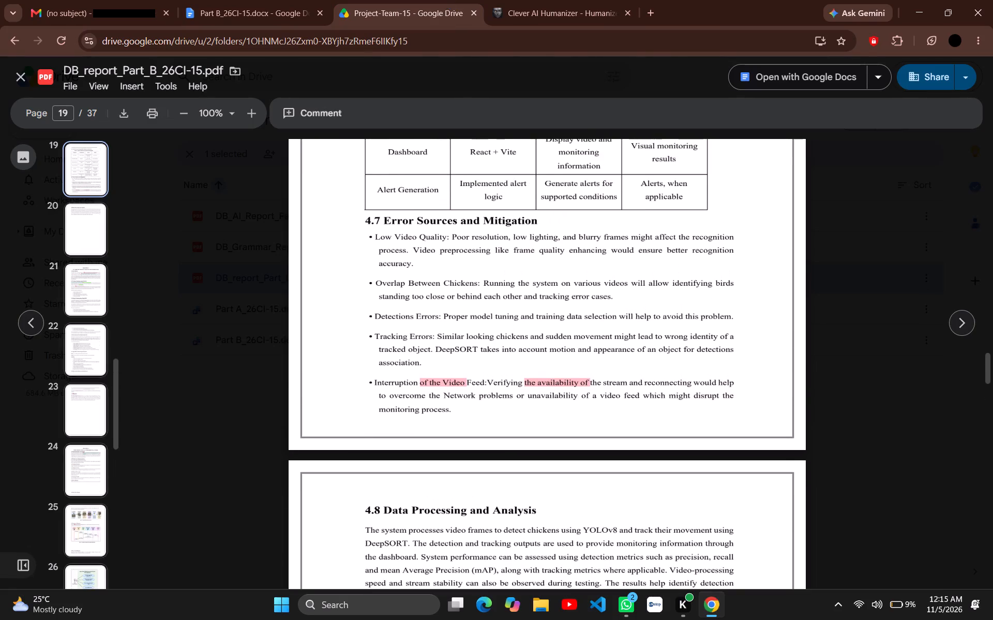
left_click(200, 0)
scroll(342, 287, "up", 3)
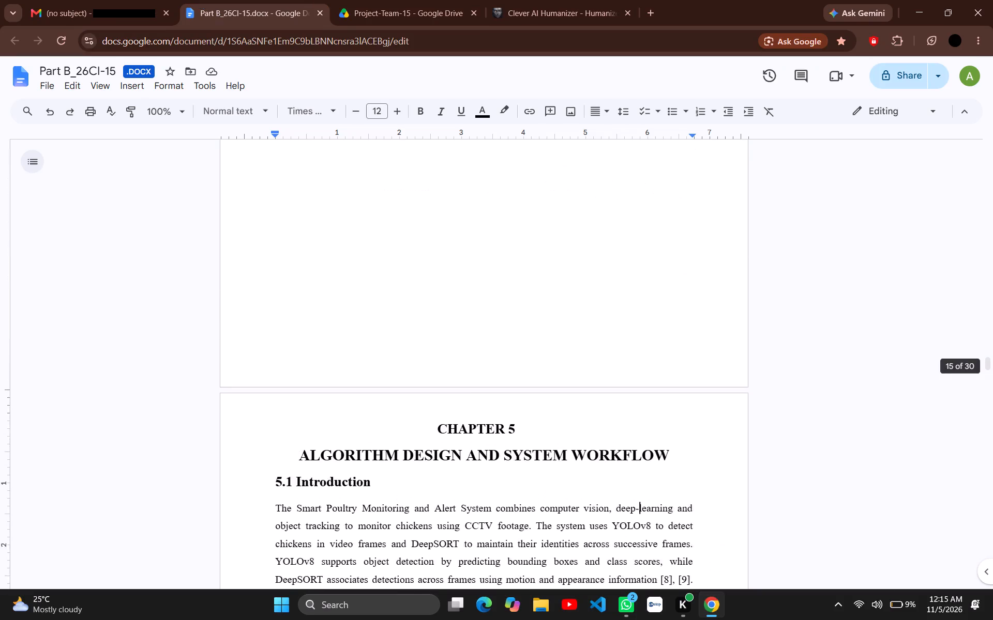
scroll(342, 287, "up", 3)
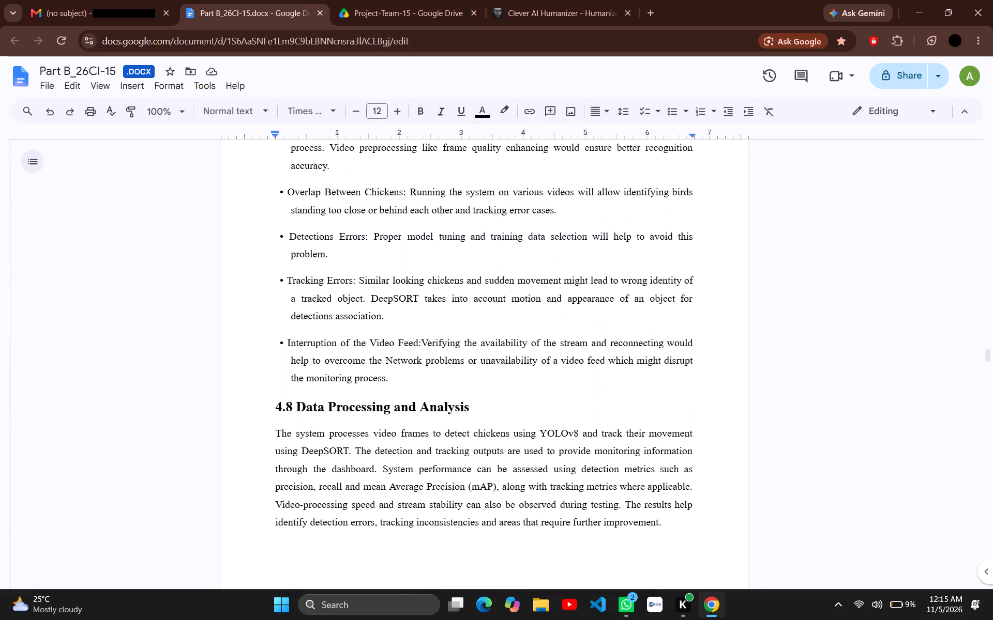
scroll(342, 287, "up", 1)
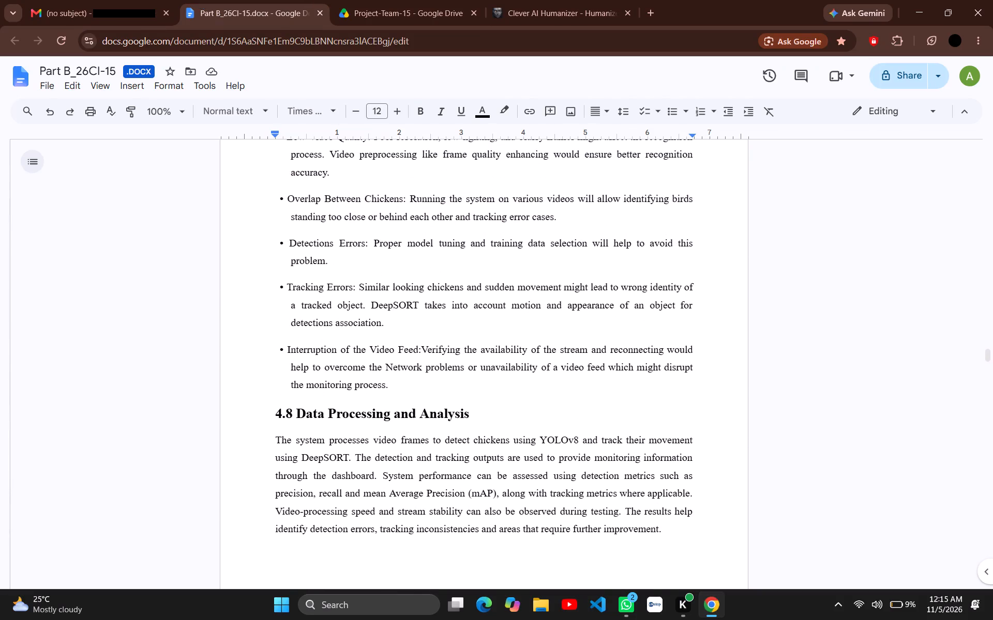
Reword the label of the last bullet in section 4.7, "Interruption of the Video Feed", as "Video Feed interruption".
left_click(371, 347)
key("BackSpace")
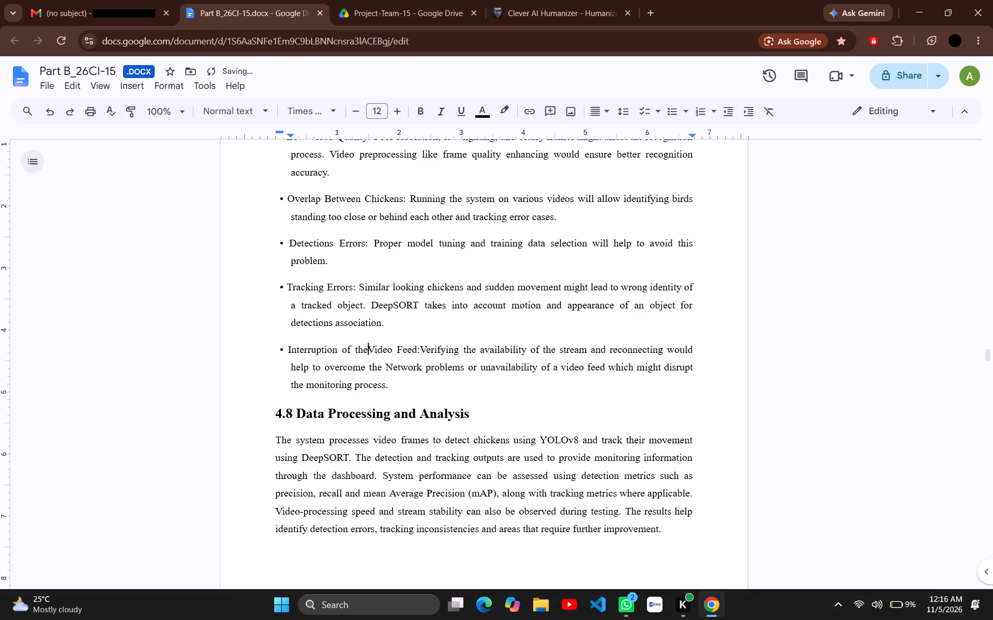
key("BackSpace")
key("BackSpace")
key("BackSpace")
key("BackSpace")
key("BackSpace")
key("BackSpace")
key("BackSpace")
key("BackSpace")
key("BackSpace")
key("BackSpace")
key("BackSpace")
key("BackSpace")
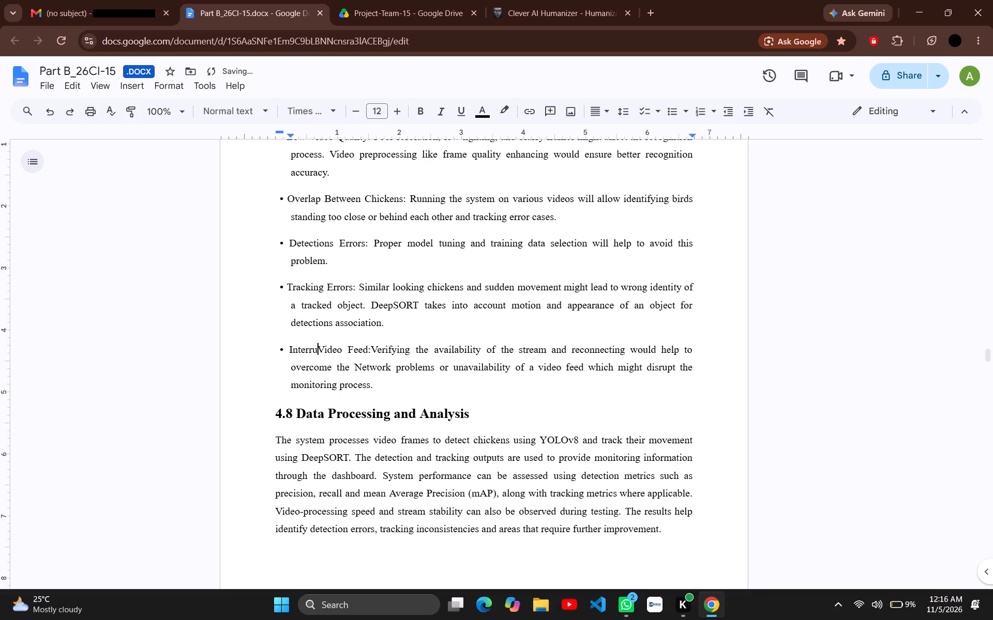
key("BackSpace")
key("BackSpace")
key("BackSpace")
key("BackSpace")
key("BackSpace")
key("BackSpace")
key("BackSpace")
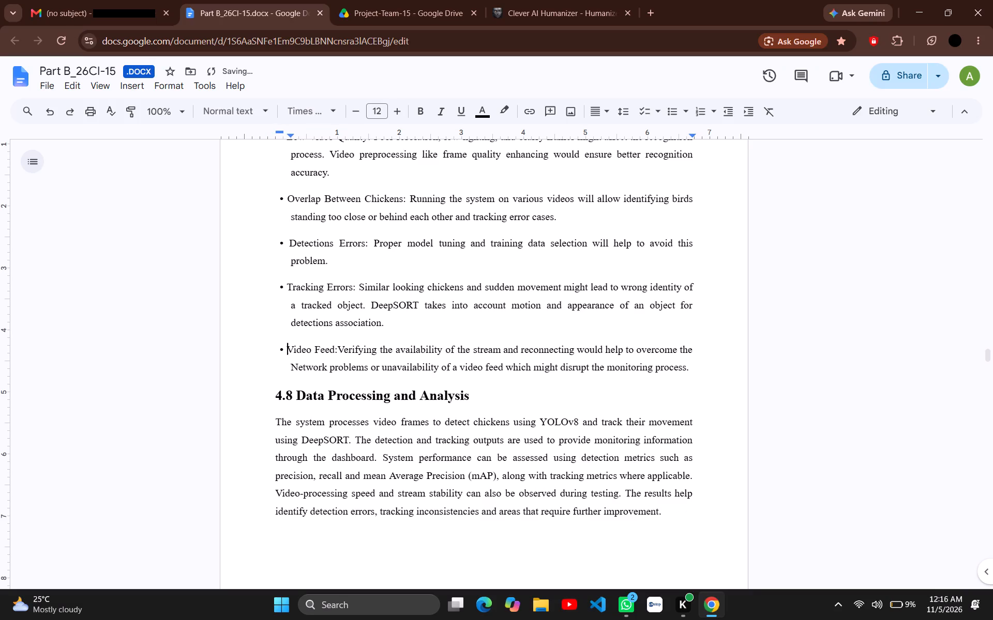
key("Right")
key("Right")
key("Right")
key("Right")
key("Right")
key("Right")
key("Right")
key("Right")
key("Right")
key("Right")
key("space")
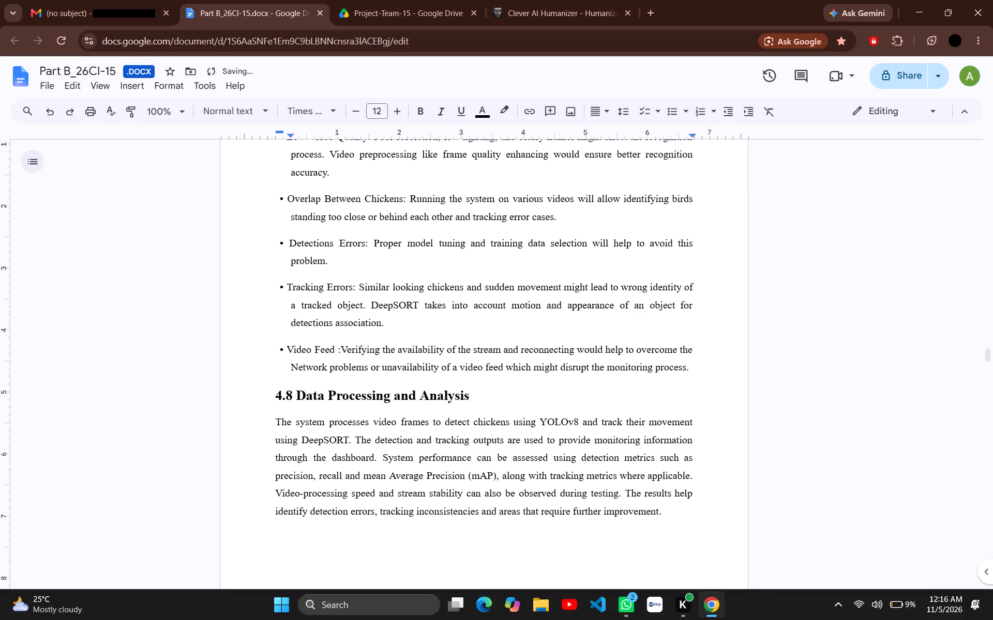
key("shift+i")
key("n")
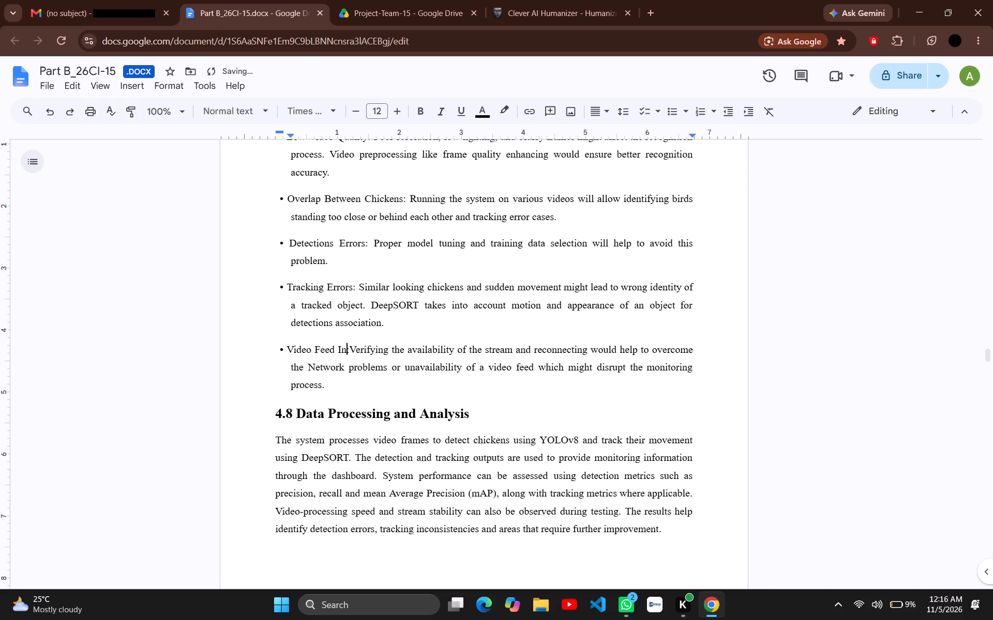
key("BackSpace")
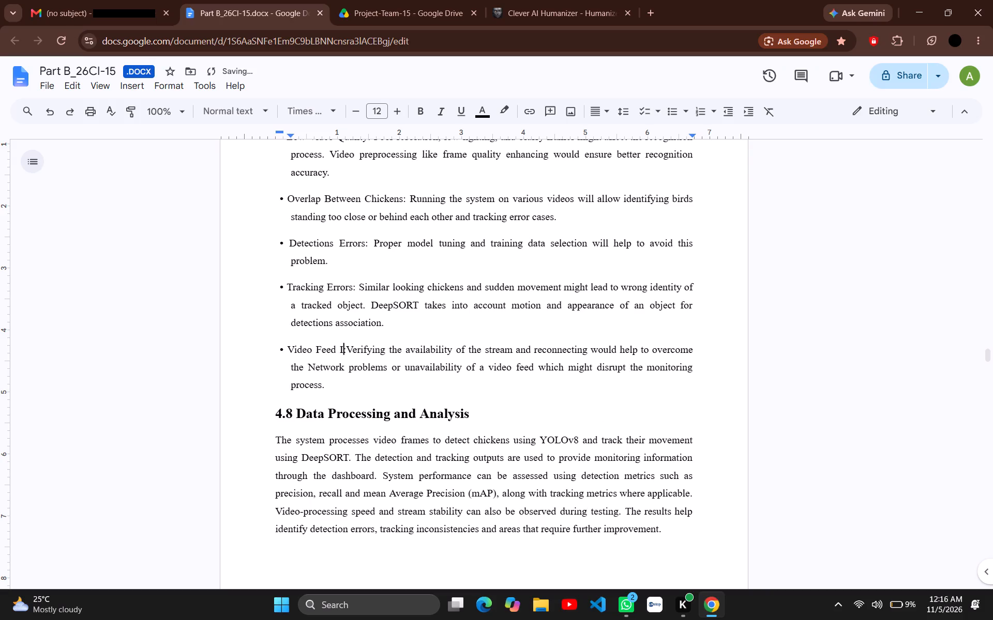
key("BackSpace")
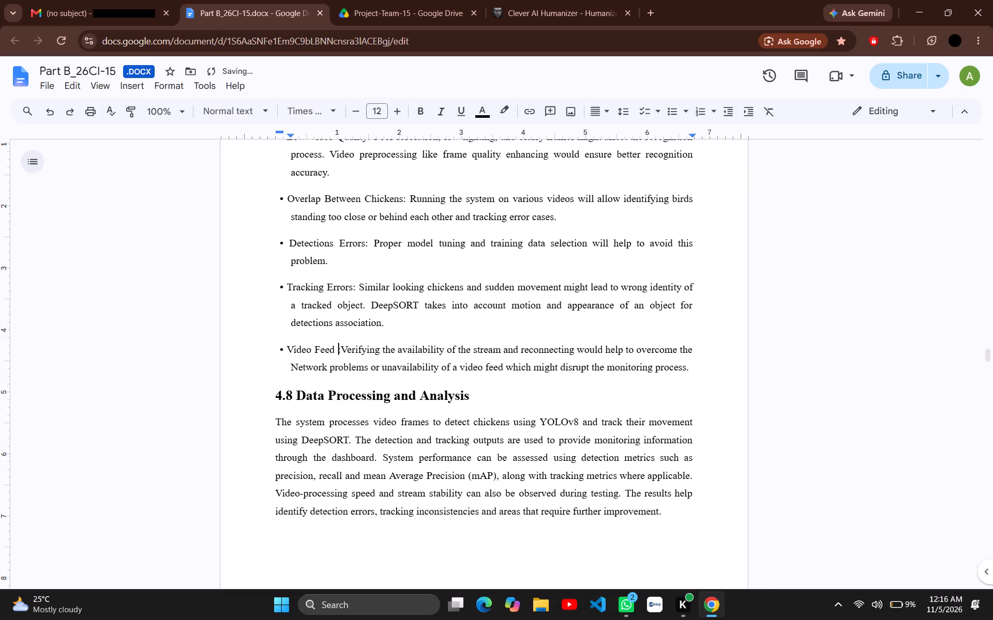
type("interruption")
Capitalise "Interruption" in the "Video Feed" bullet label of section 4.7.
scroll(404, 373, "up", 1)
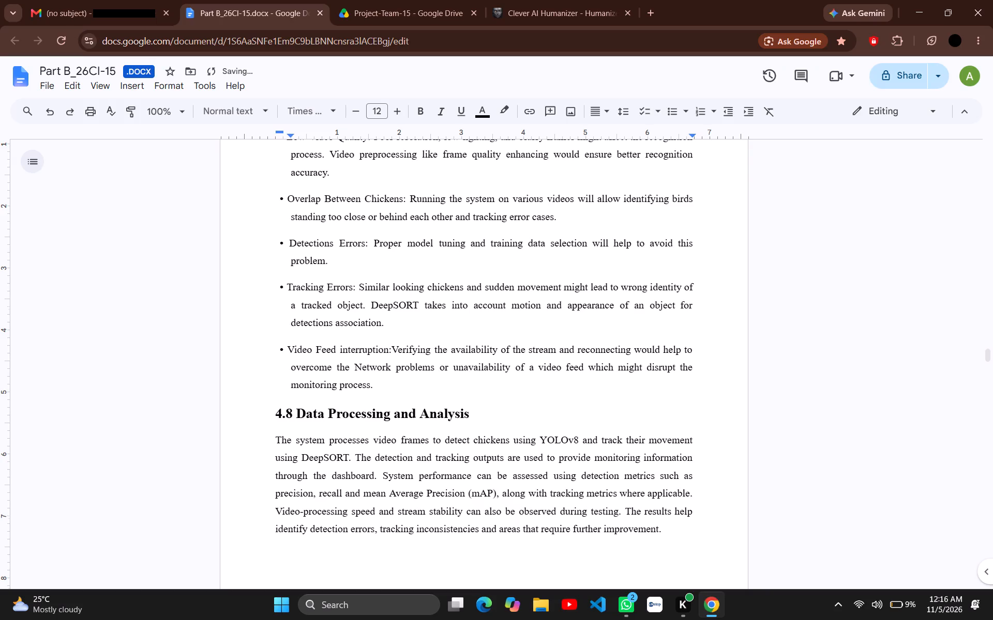
scroll(404, 373, "up", 1)
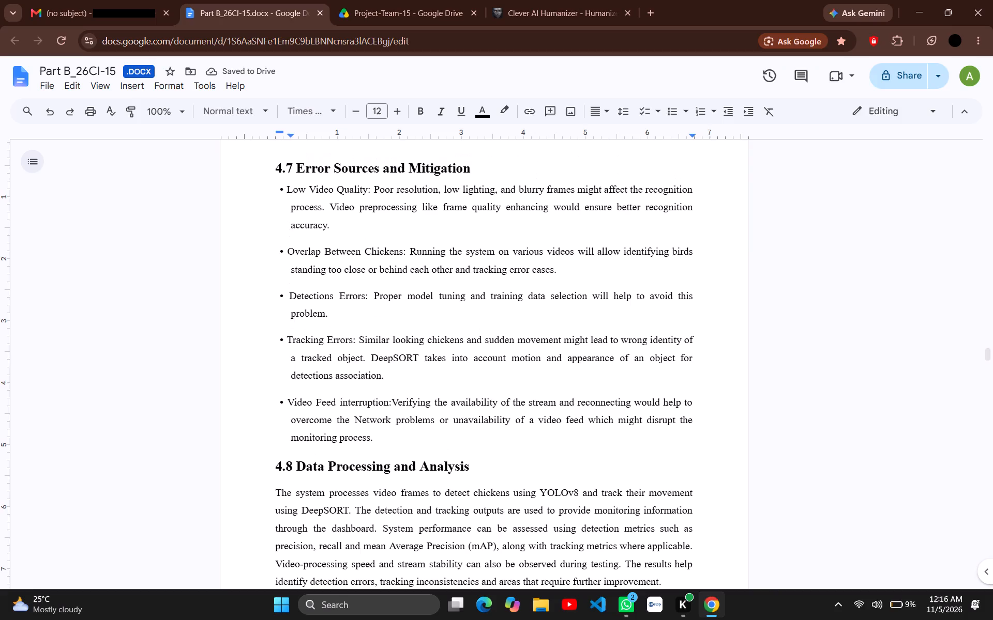
key("Left")
key("Left")
key("Left")
key("Left")
key("Left")
key("Left")
key("Left")
key("Left")
key("Left")
key("Left")
key("Left")
key("BackSpace")
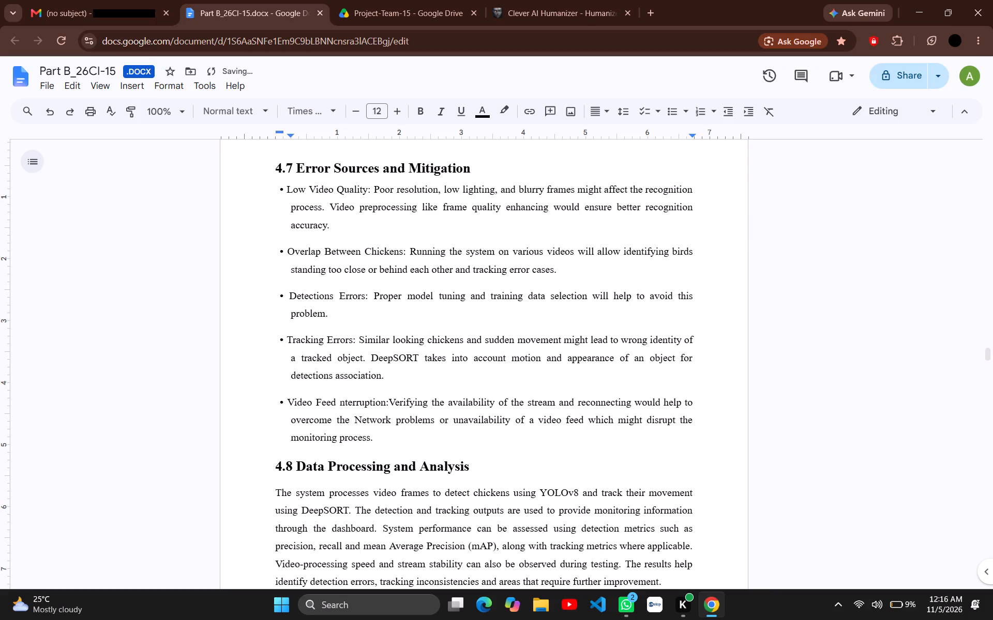
key("shift+i")
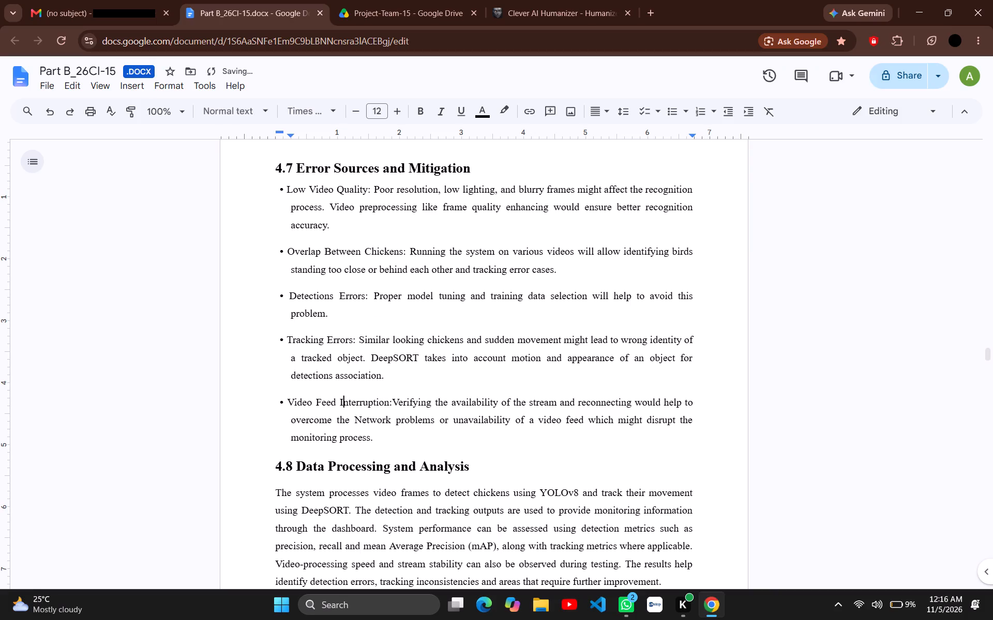
Check the highlighted wording in the report PDF and reword "the availability of the stream" as "the stream availability" in the section 4.7 Video Feed bullet.
left_click(426, 0)
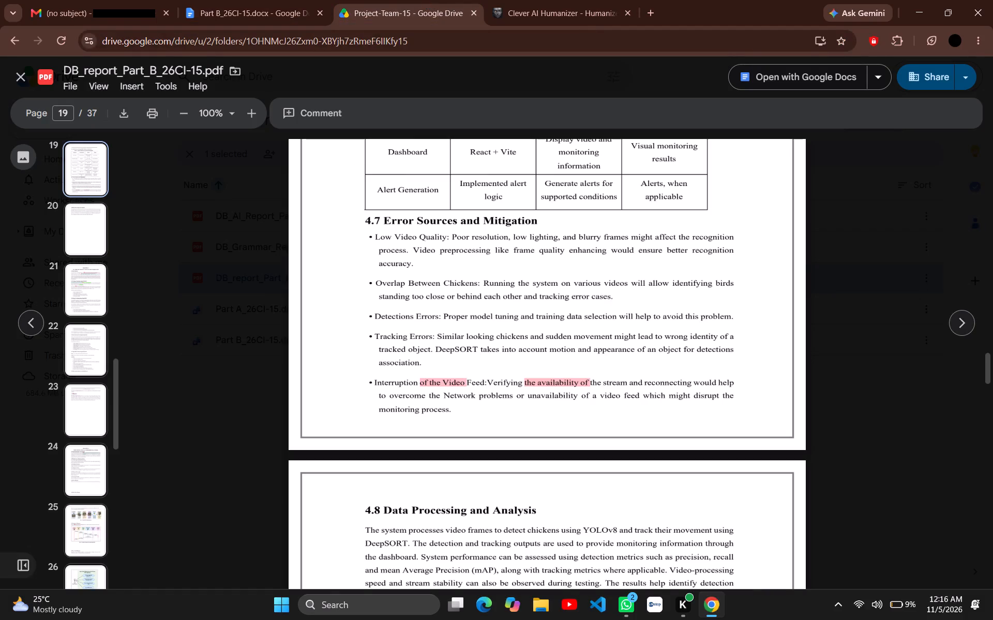
left_click(270, 0)
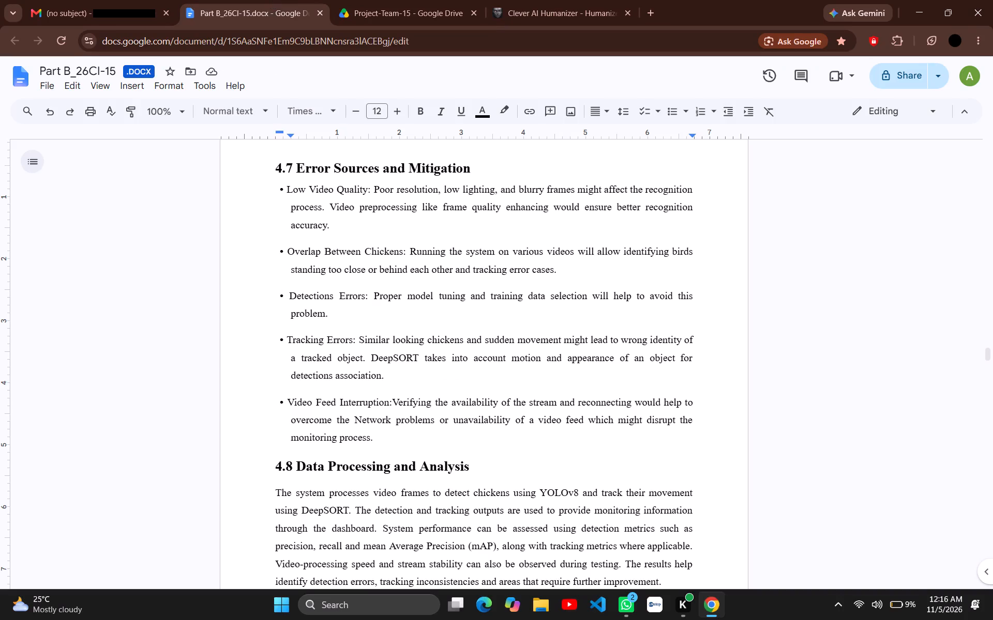
left_click(533, 400)
key("Left")
key("BackSpace")
key("BackSpace")
key("BackSpace")
key("BackSpace")
key("BackSpace")
key("BackSpace")
key("BackSpace")
key("BackSpace")
key("BackSpace")
key("BackSpace")
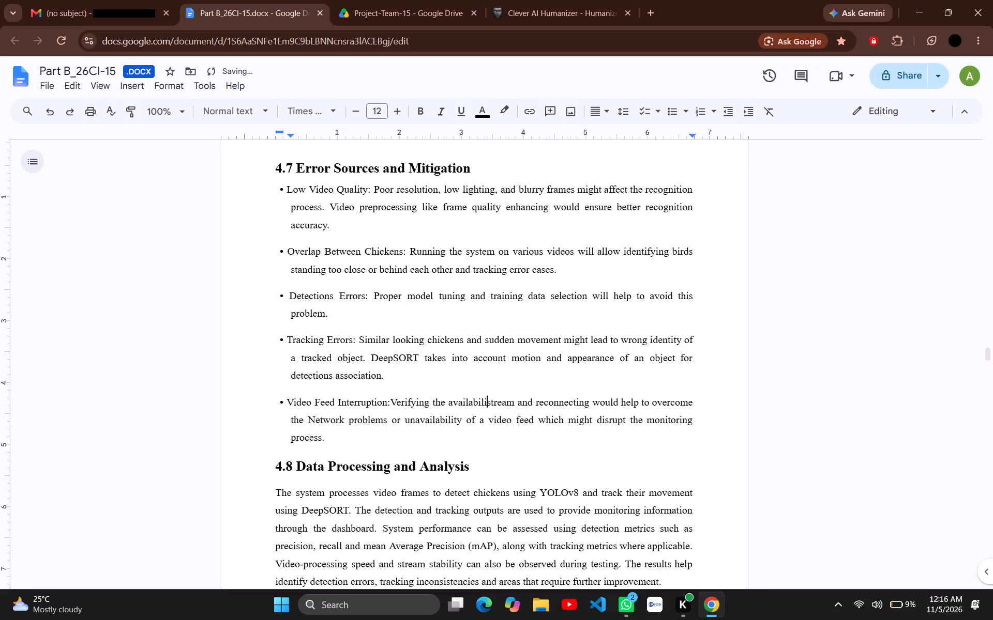
key("BackSpace")
key("BackSpace")
key("BackSpace")
key("BackSpace")
key("BackSpace")
key("BackSpace")
key("BackSpace")
key("BackSpace")
key("BackSpace")
key("BackSpace")
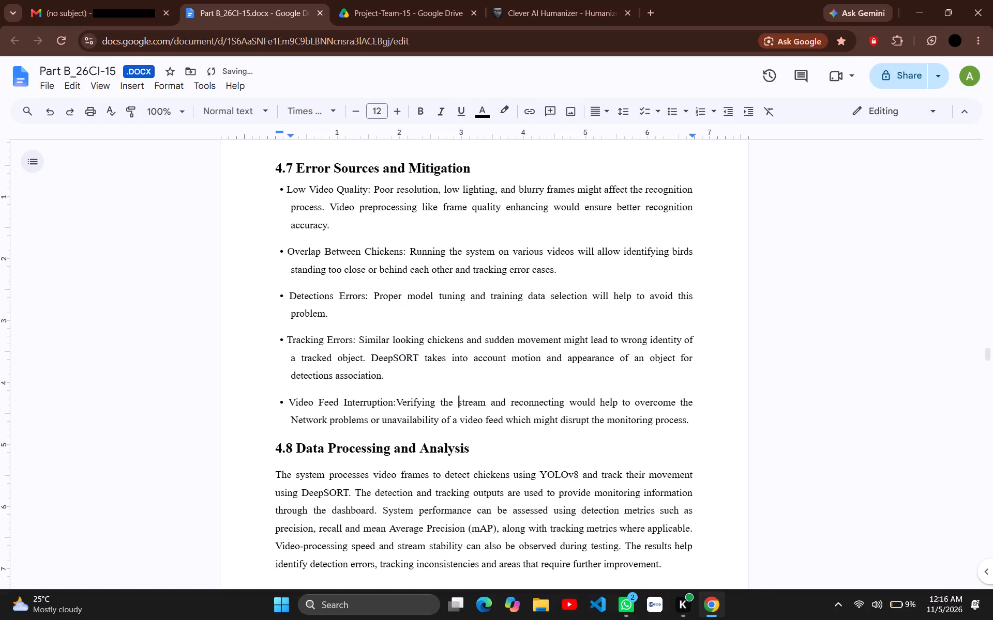
key("Right")
key("Right")
key("Right")
key("Right")
key("Right")
key("Right")
key("Right")
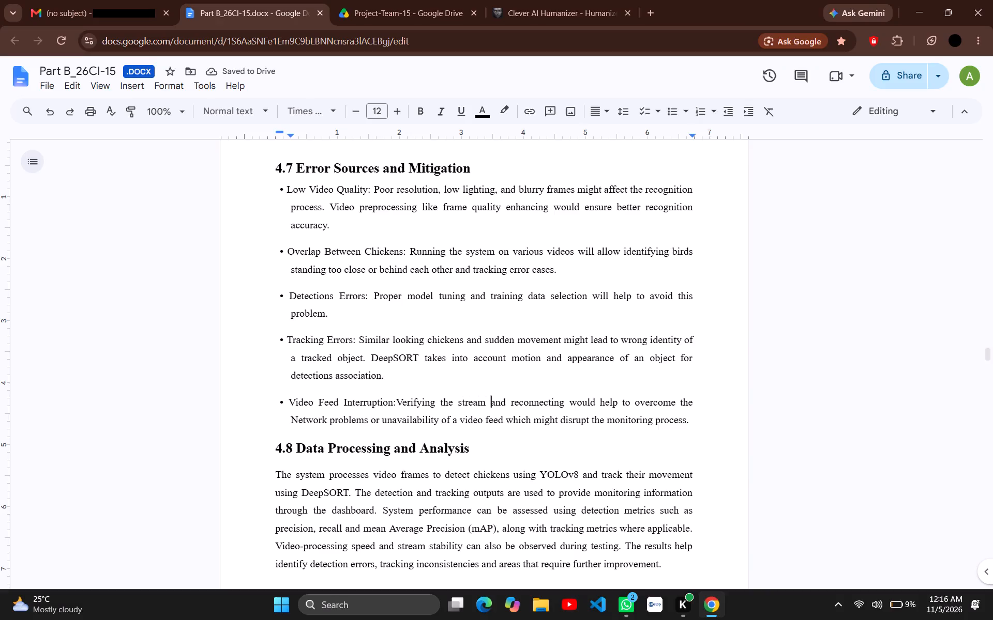
type("availability")
key("space")
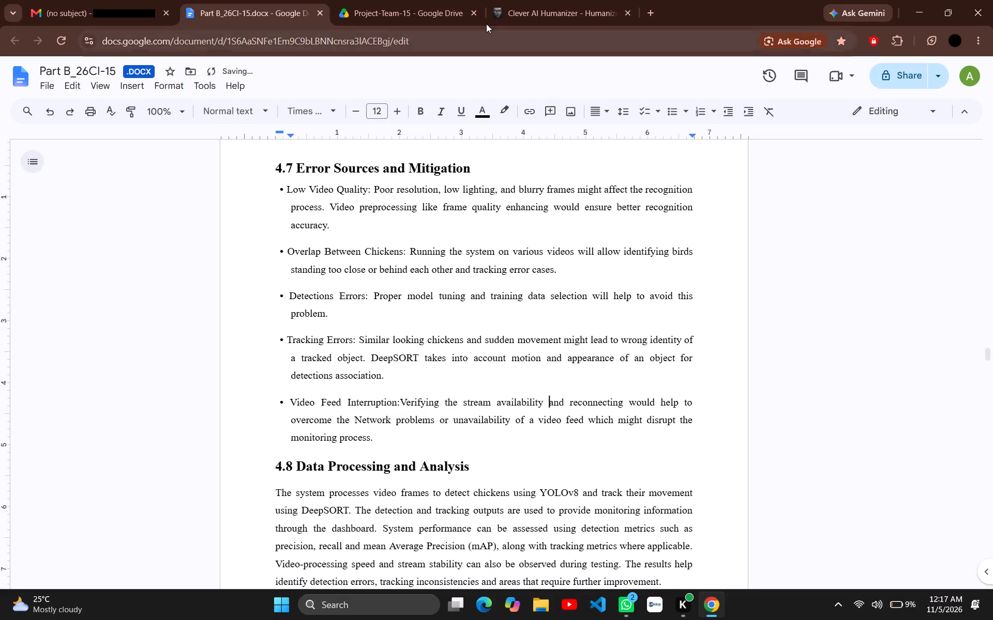
Review the report PDF from section 4.7 back to the FPS row of Table 4.1 for highlighted passages.
left_click(396, 0)
scroll(429, 298, "up", 4)
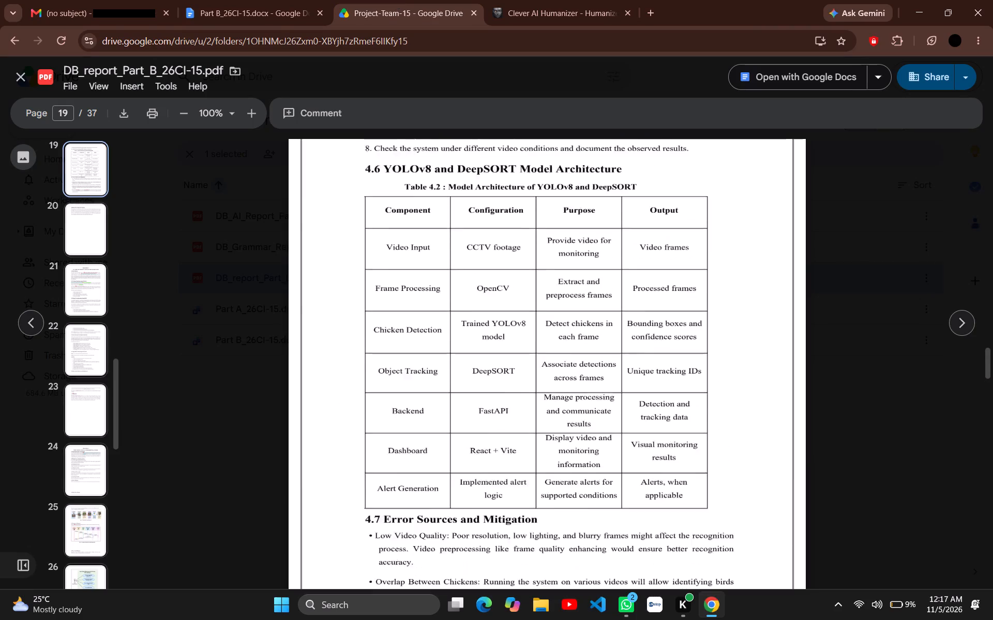
scroll(429, 298, "up", 5)
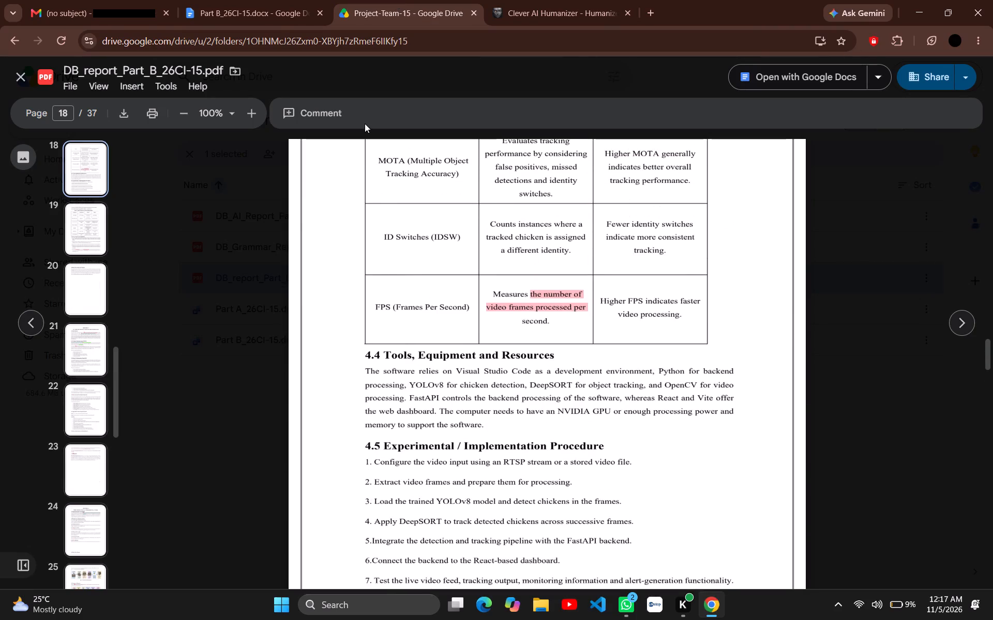
scroll(370, 246, "up", 1)
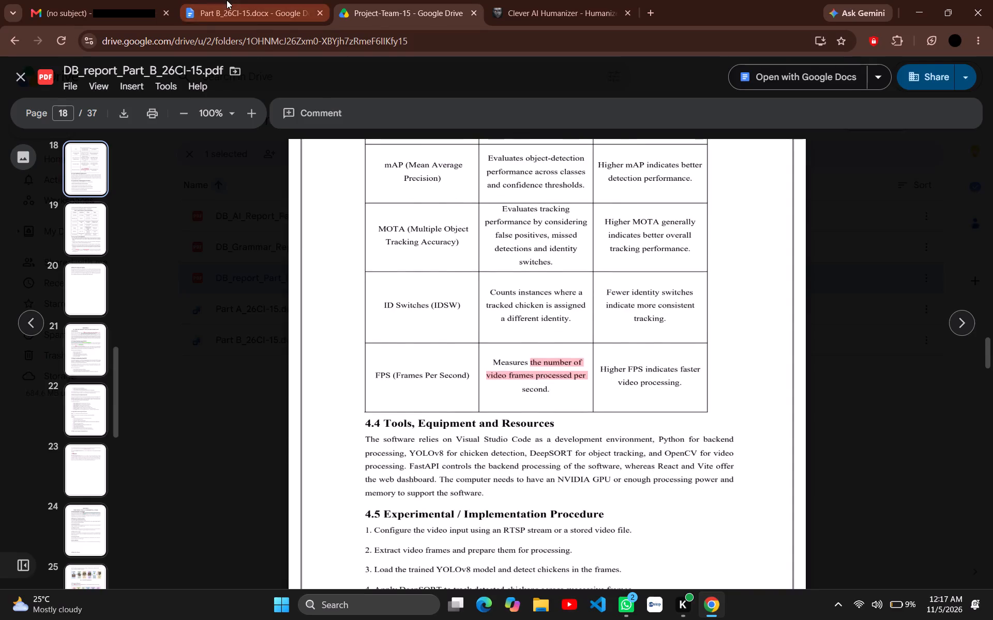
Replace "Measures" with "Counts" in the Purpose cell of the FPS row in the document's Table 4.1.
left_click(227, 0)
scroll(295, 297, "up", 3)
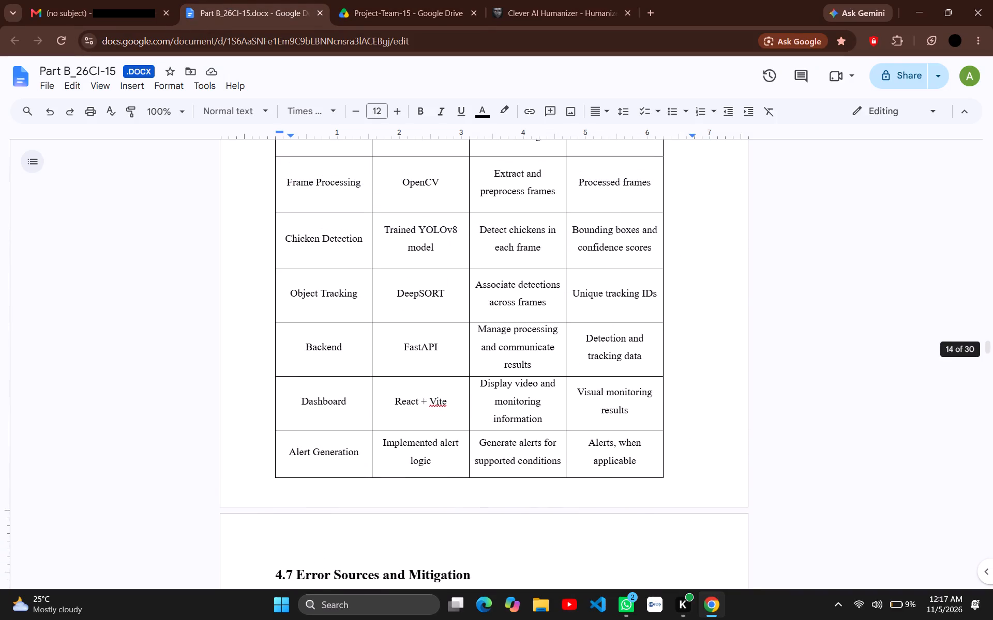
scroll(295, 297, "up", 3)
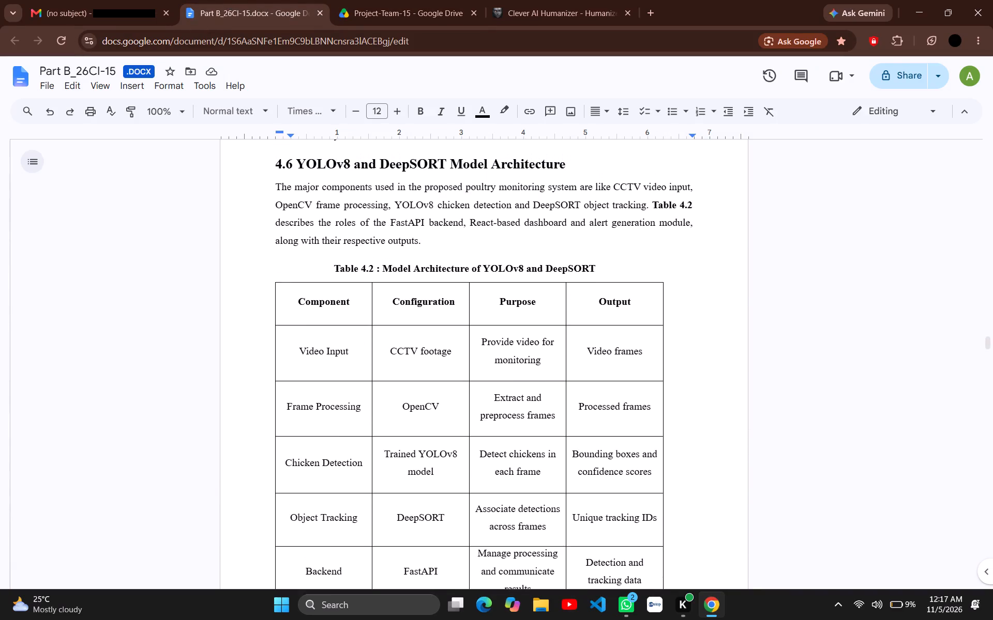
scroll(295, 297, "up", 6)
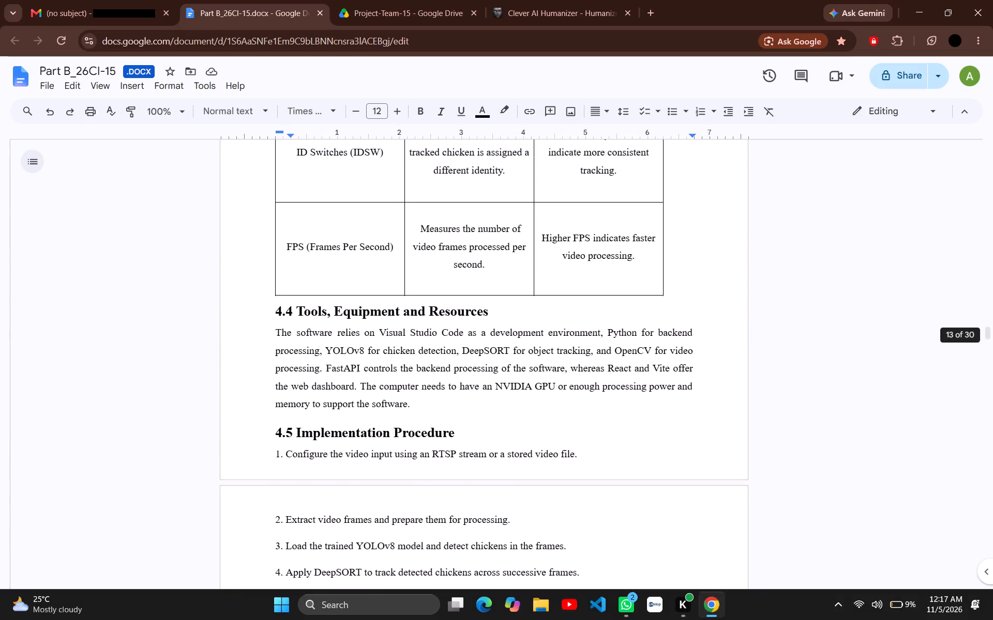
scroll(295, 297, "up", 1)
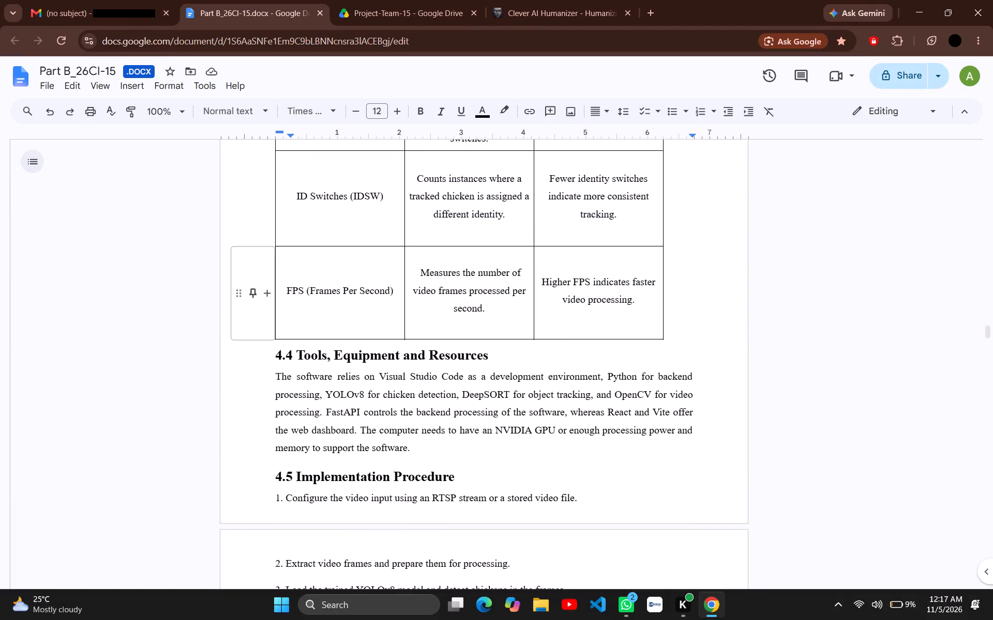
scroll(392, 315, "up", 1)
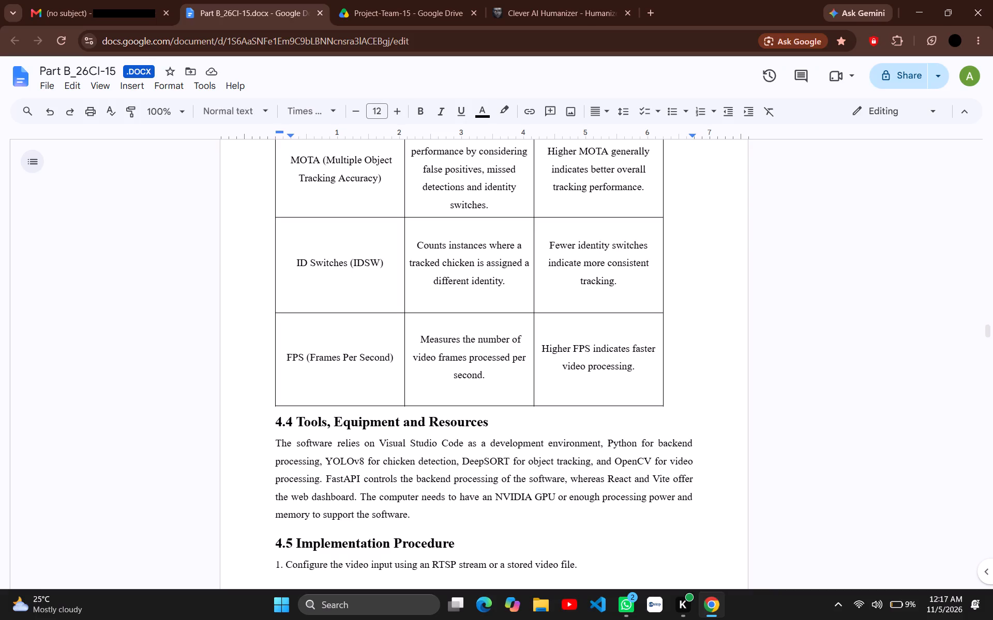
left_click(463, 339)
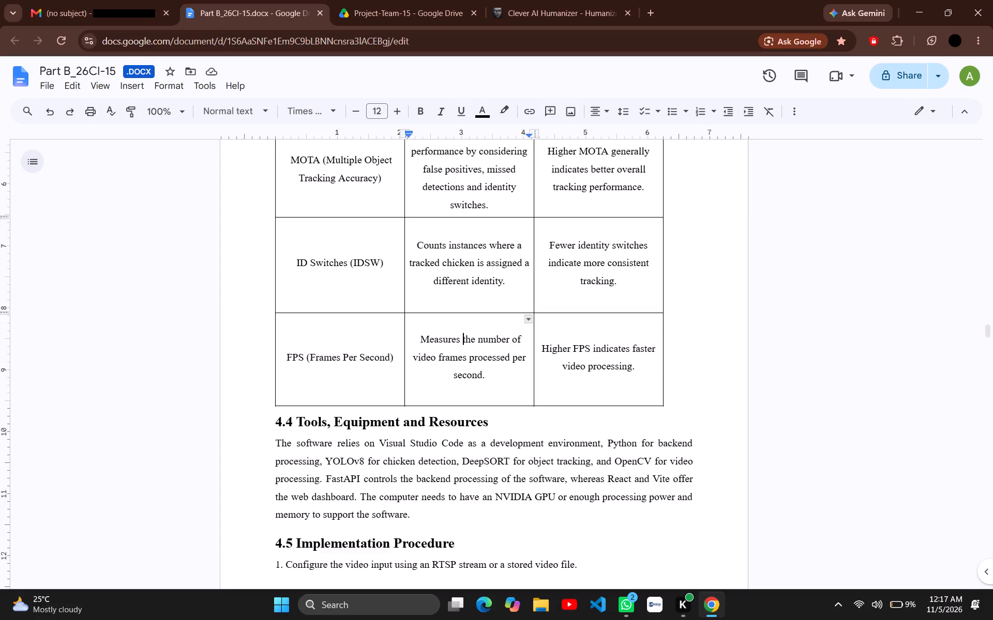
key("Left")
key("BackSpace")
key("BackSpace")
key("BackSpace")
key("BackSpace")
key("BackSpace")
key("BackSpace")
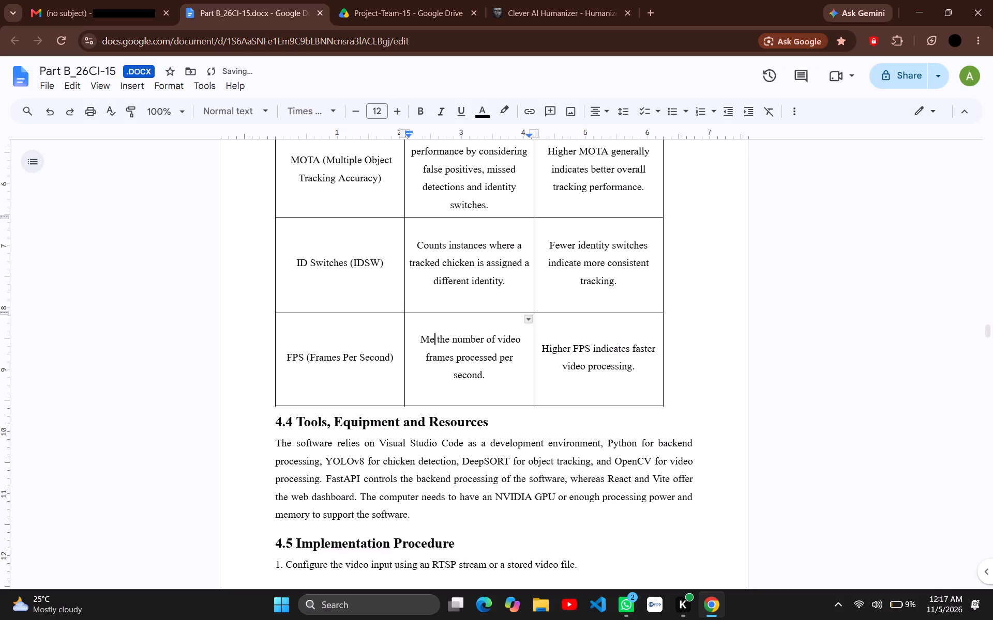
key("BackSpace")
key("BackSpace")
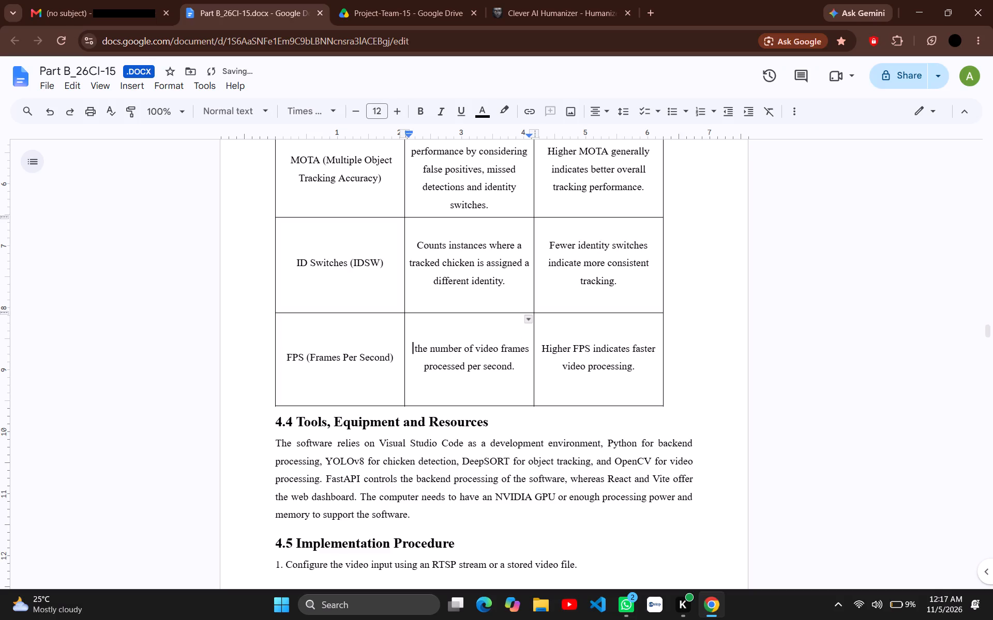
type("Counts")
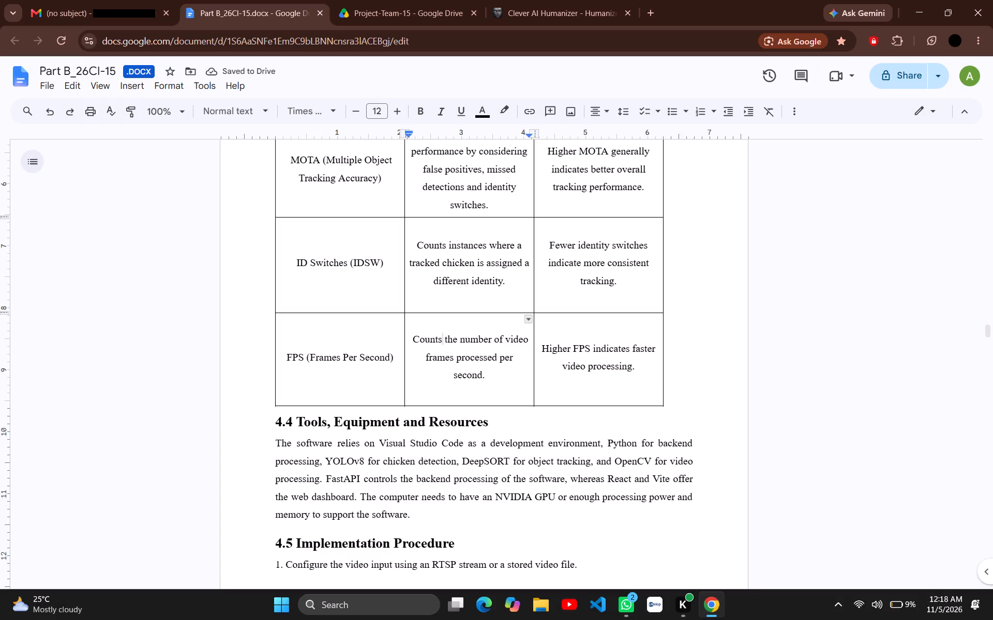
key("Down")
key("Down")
Separate the Part B document from the report PDF into its own maximised browser window.
scroll(492, 330, "up", 2)
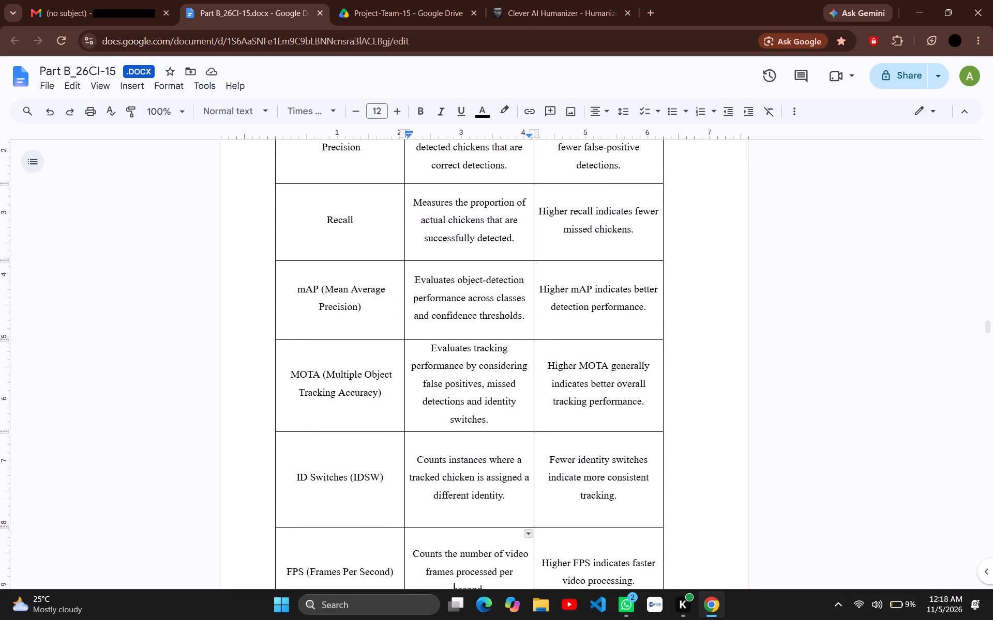
left_click(397, 0)
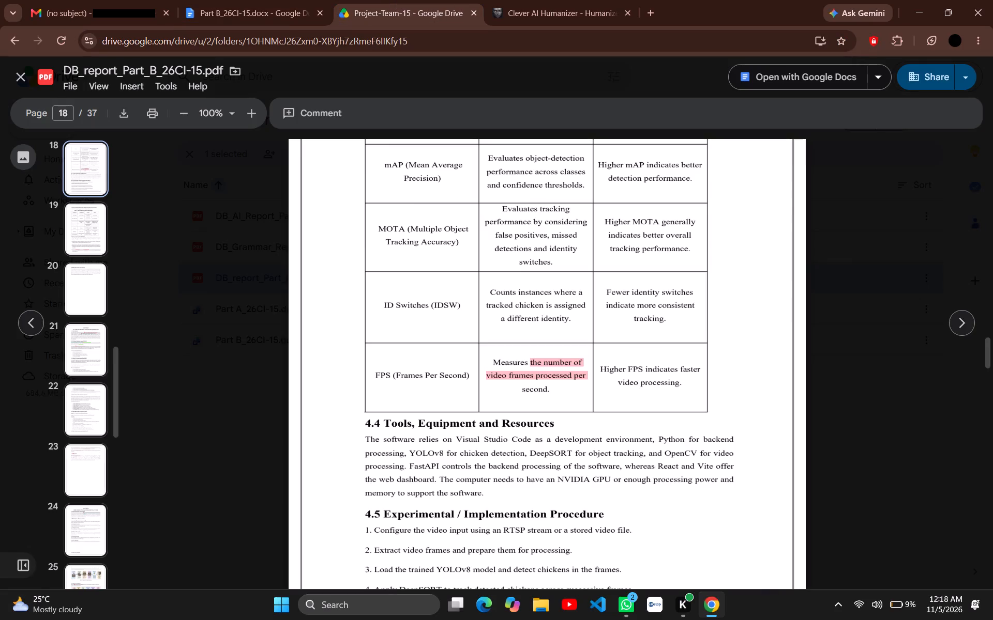
left_click_drag(265, 0, 412, 362)
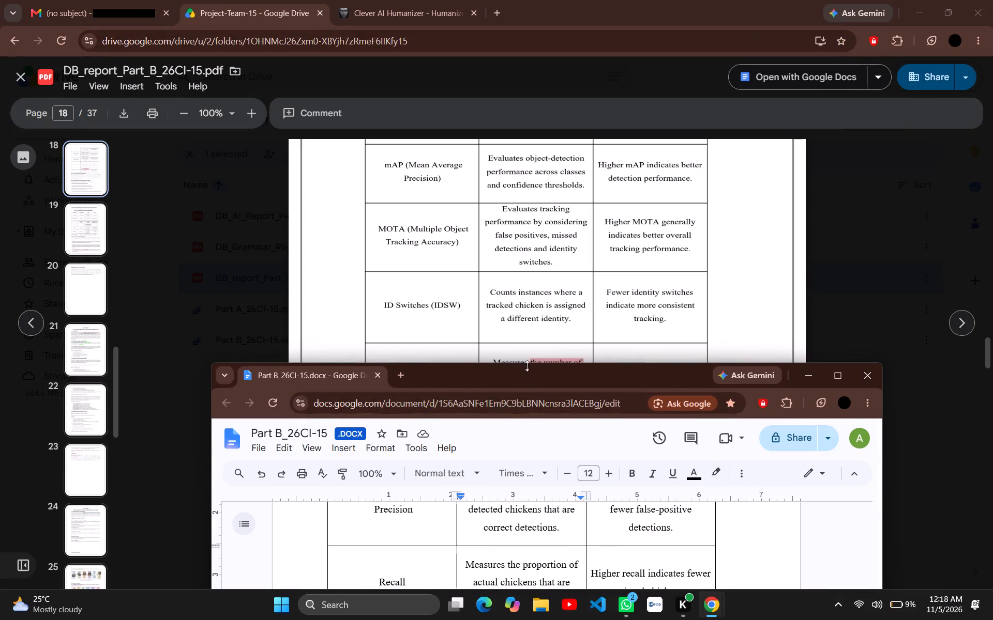
scroll(508, 411, "down", 2)
scroll(508, 411, "up", 1)
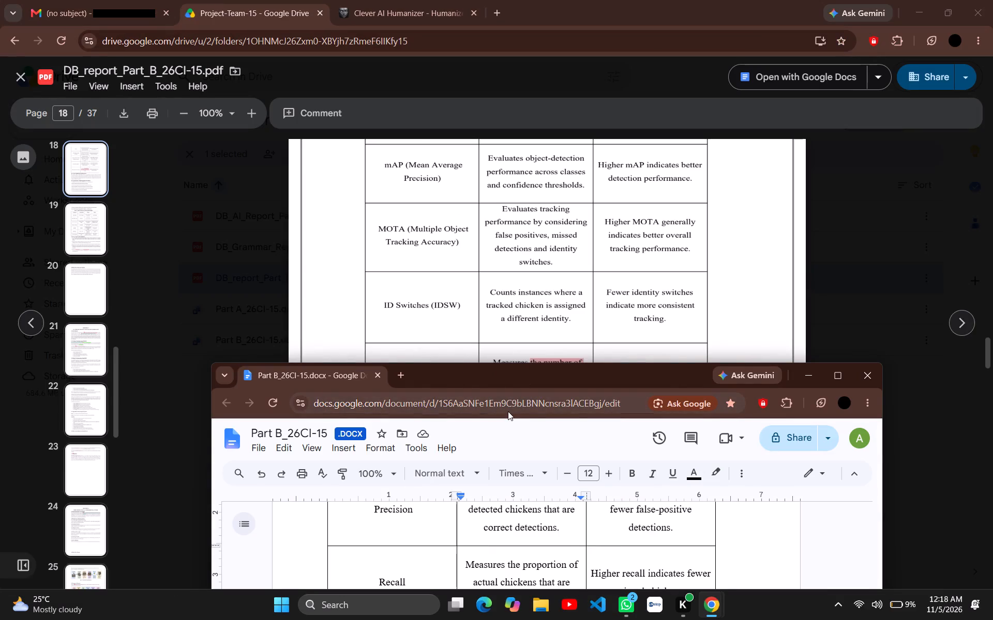
left_click(834, 373)
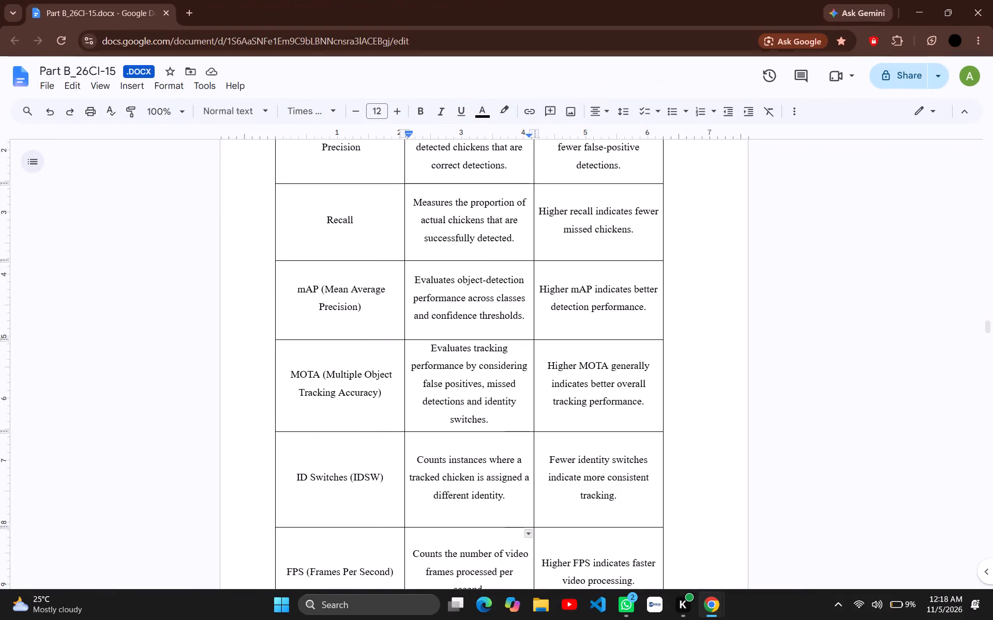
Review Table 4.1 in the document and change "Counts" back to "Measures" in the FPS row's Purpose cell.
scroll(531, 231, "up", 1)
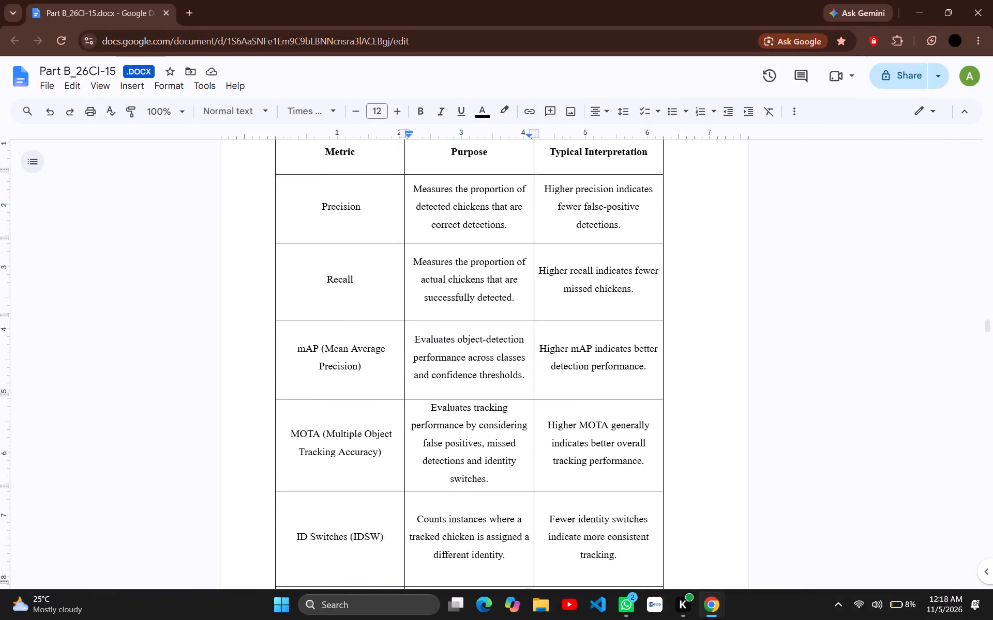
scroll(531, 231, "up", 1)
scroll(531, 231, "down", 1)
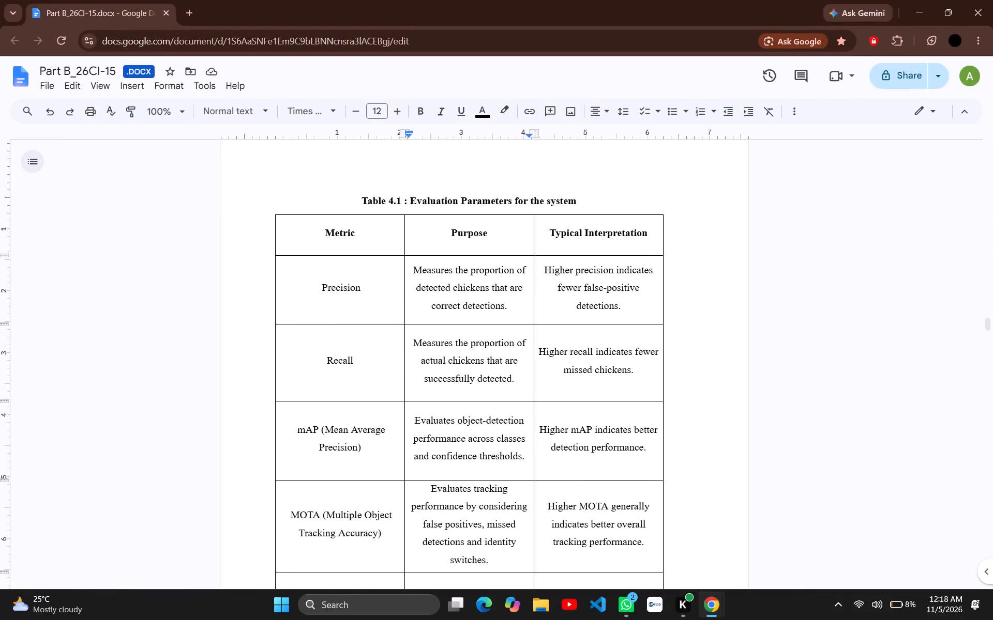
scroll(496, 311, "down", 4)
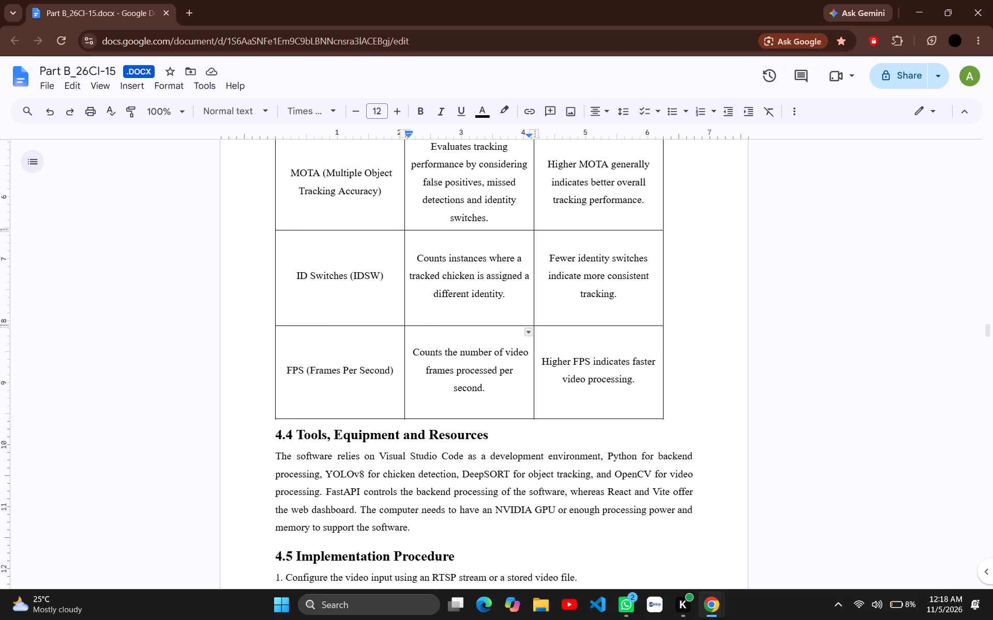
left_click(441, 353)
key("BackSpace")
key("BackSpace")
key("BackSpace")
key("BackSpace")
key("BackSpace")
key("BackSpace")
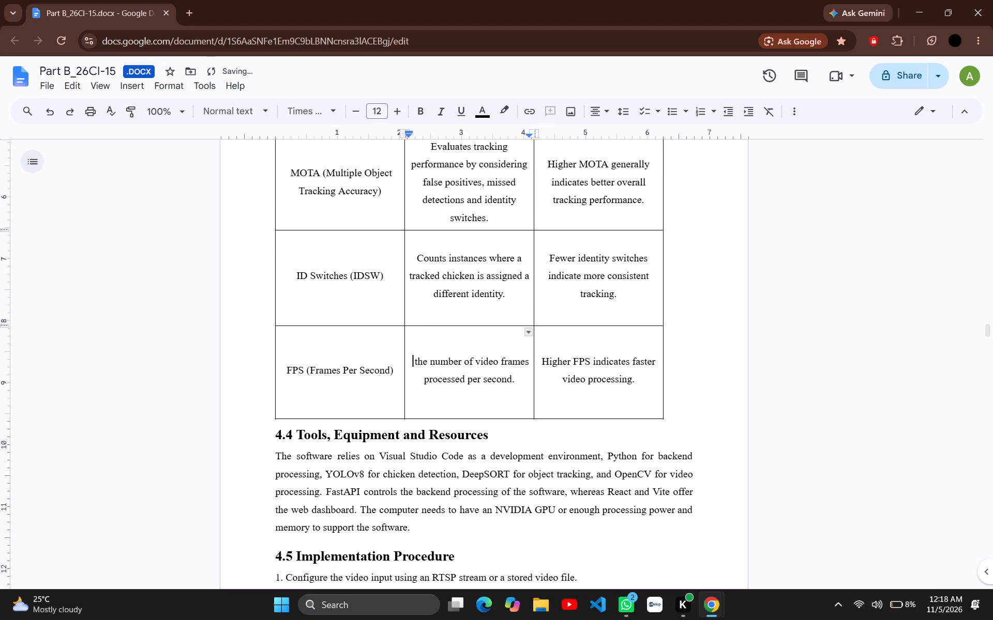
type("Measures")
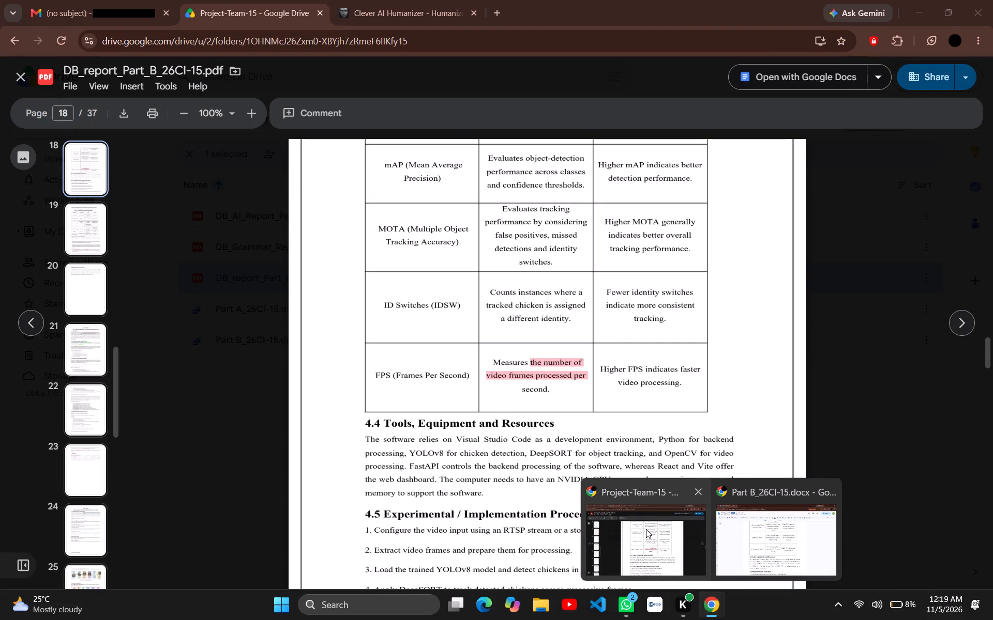
Switch to the report PDF and review it back through section 4.2 for highlighted passages.
left_click(646, 529)
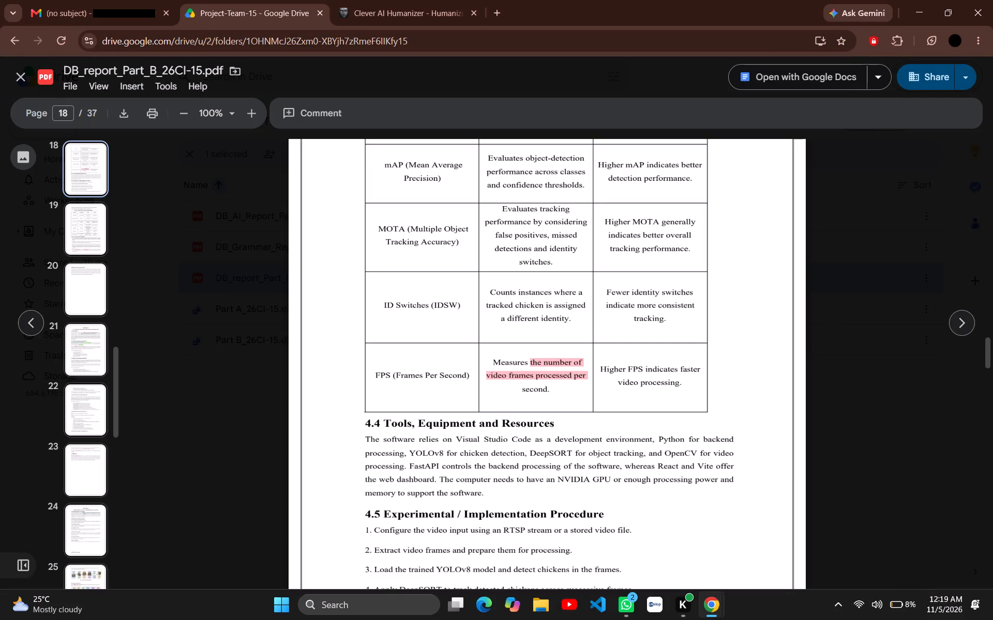
scroll(550, 416, "up", 5)
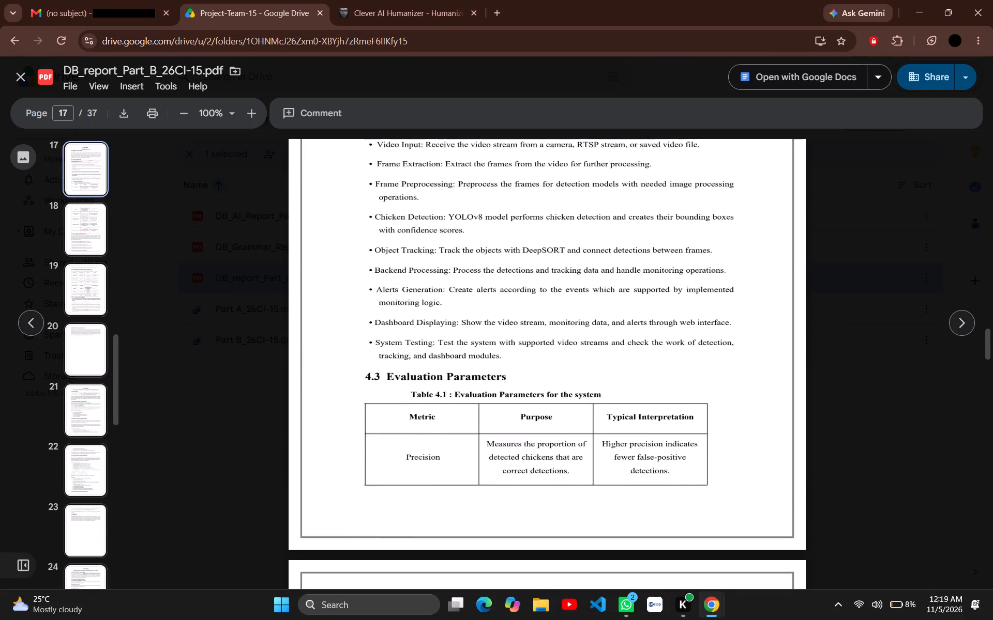
scroll(550, 416, "up", 3)
scroll(550, 416, "down", 4)
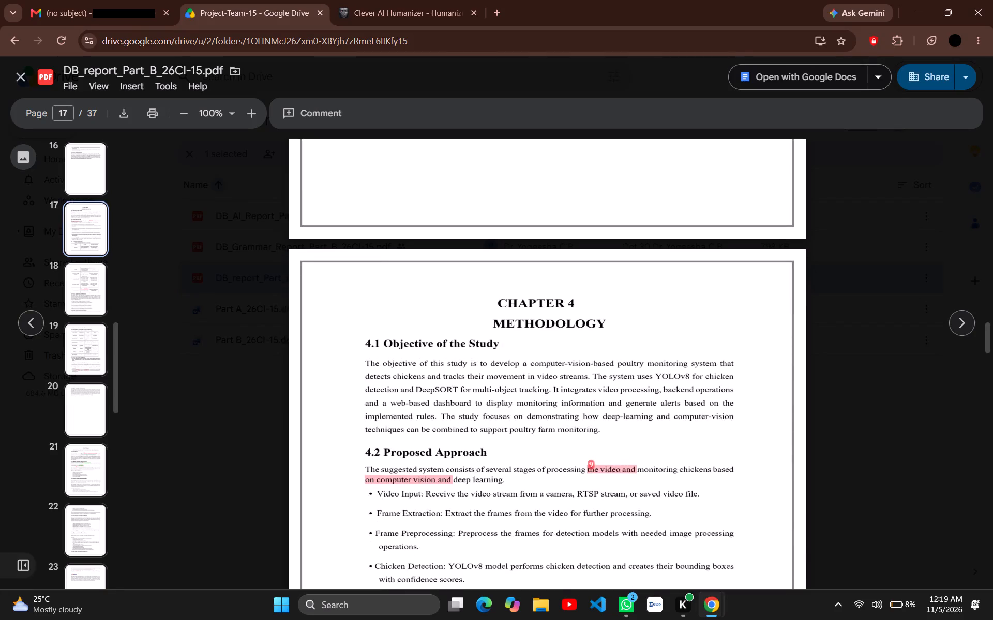
scroll(550, 416, "down", 1)
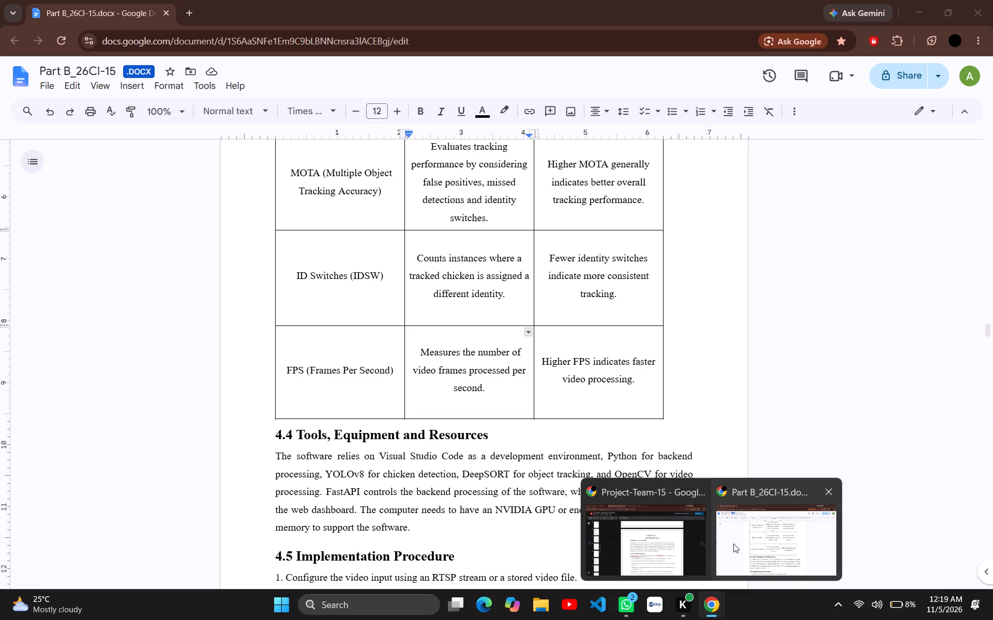
Switch to the Part B document and hyphenate "deep-learning" in the introductory sentence of section 4.2 Proposed Approach.
left_click(733, 544)
scroll(548, 424, "up", 3)
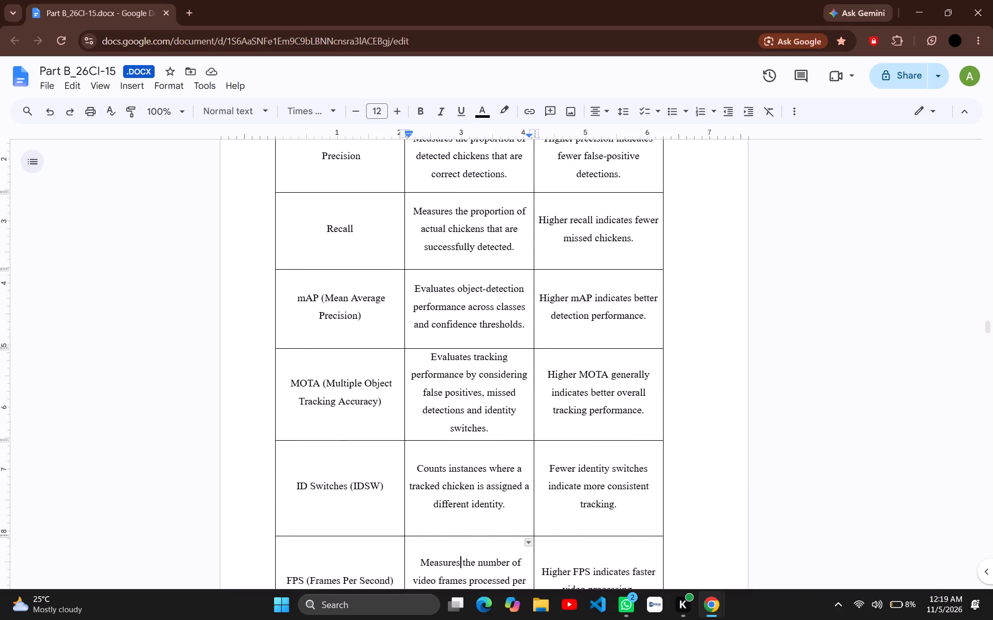
scroll(548, 424, "up", 5)
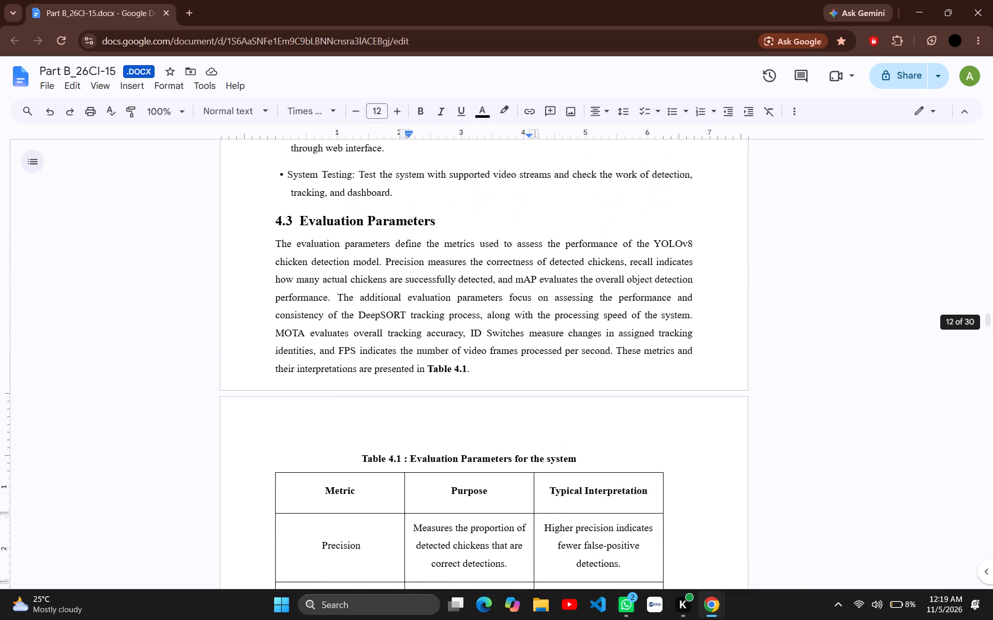
scroll(548, 424, "up", 1)
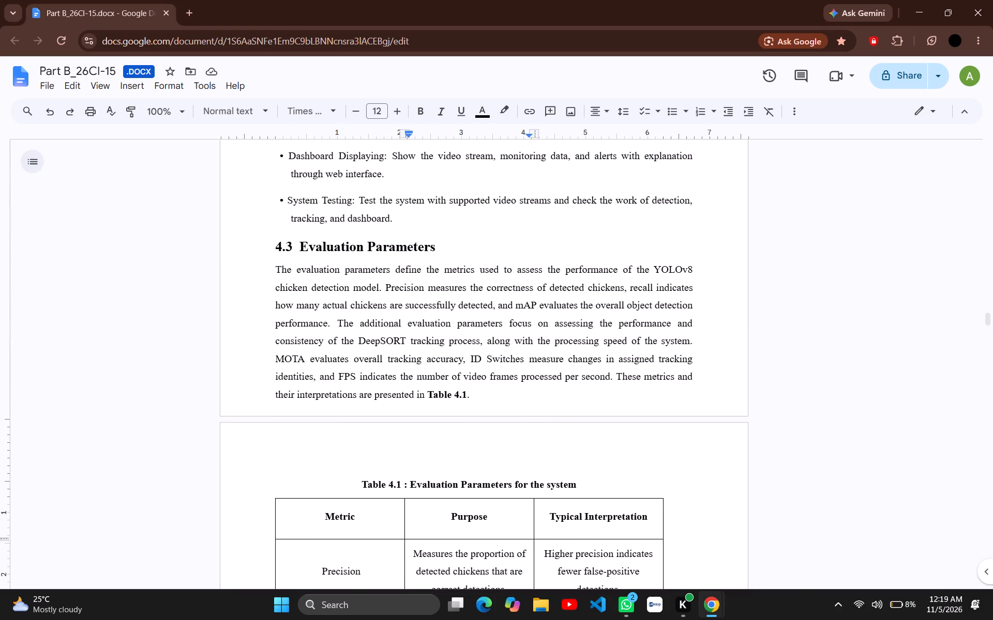
scroll(548, 424, "up", 4)
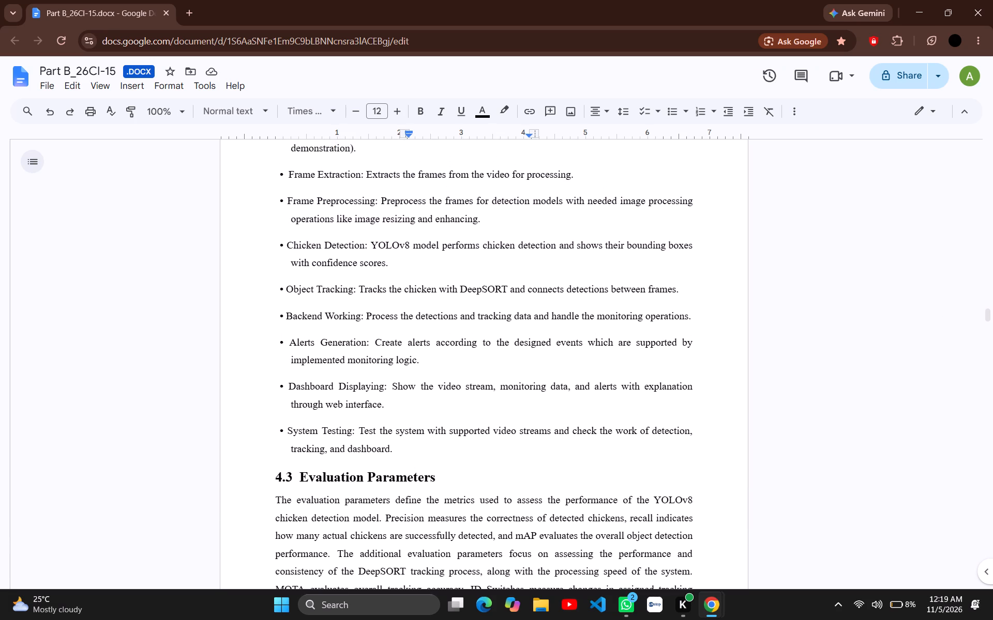
scroll(548, 424, "up", 2)
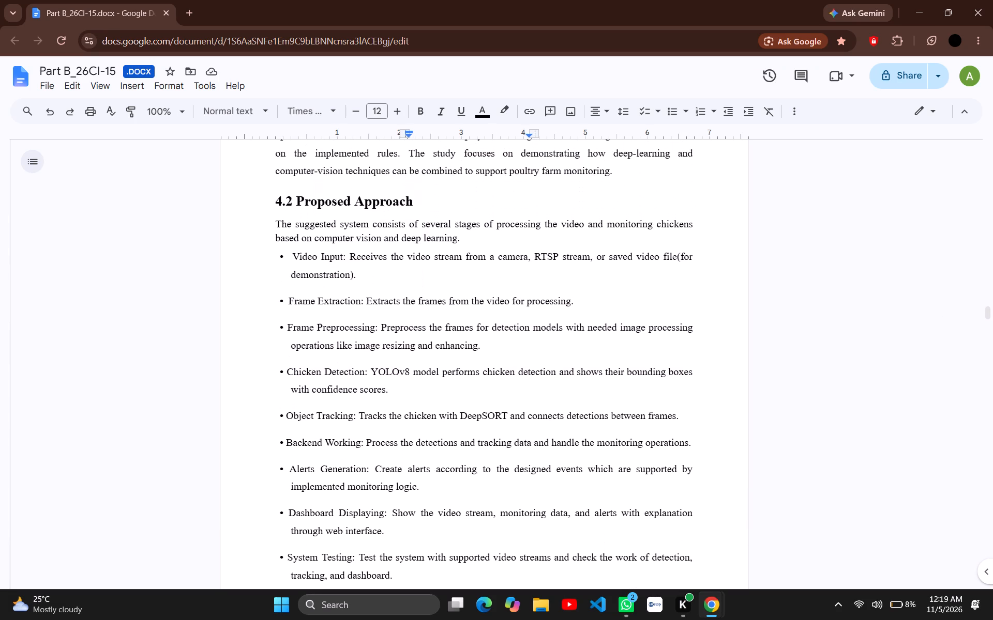
scroll(548, 424, "up", 1)
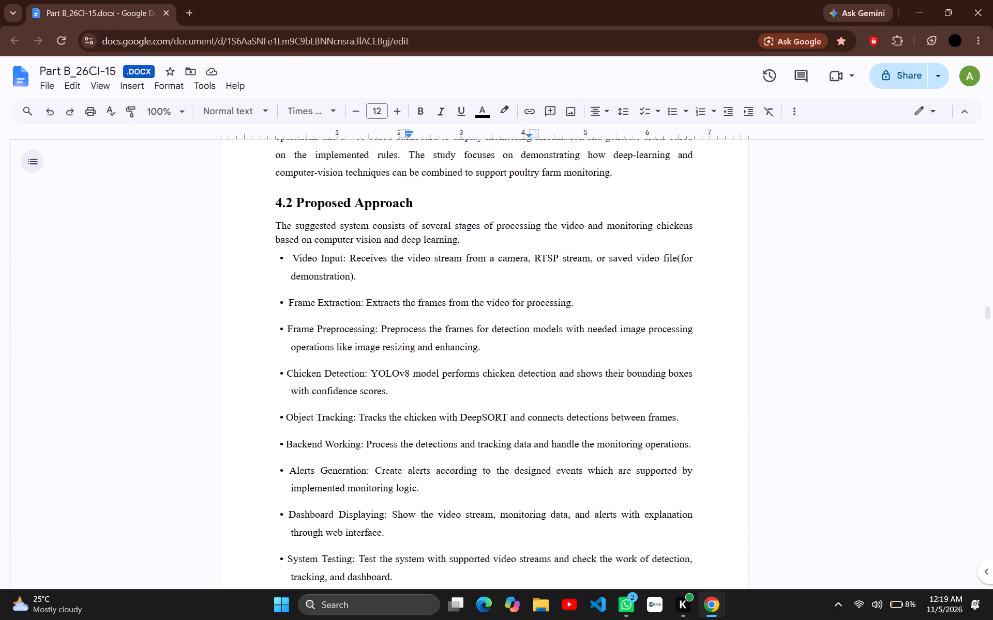
left_click(423, 244)
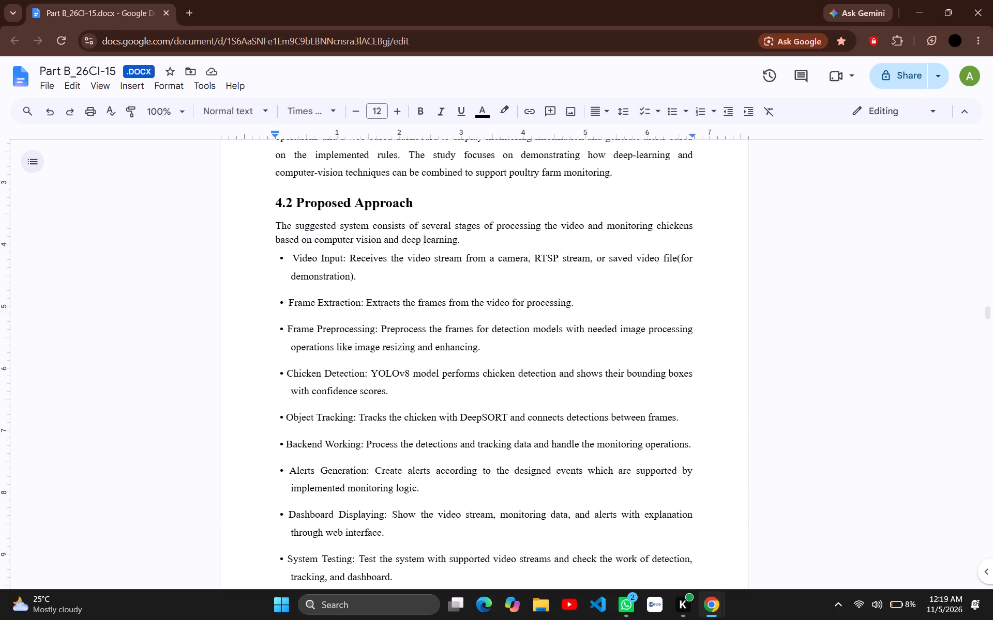
key("BackSpace")
key("minus")
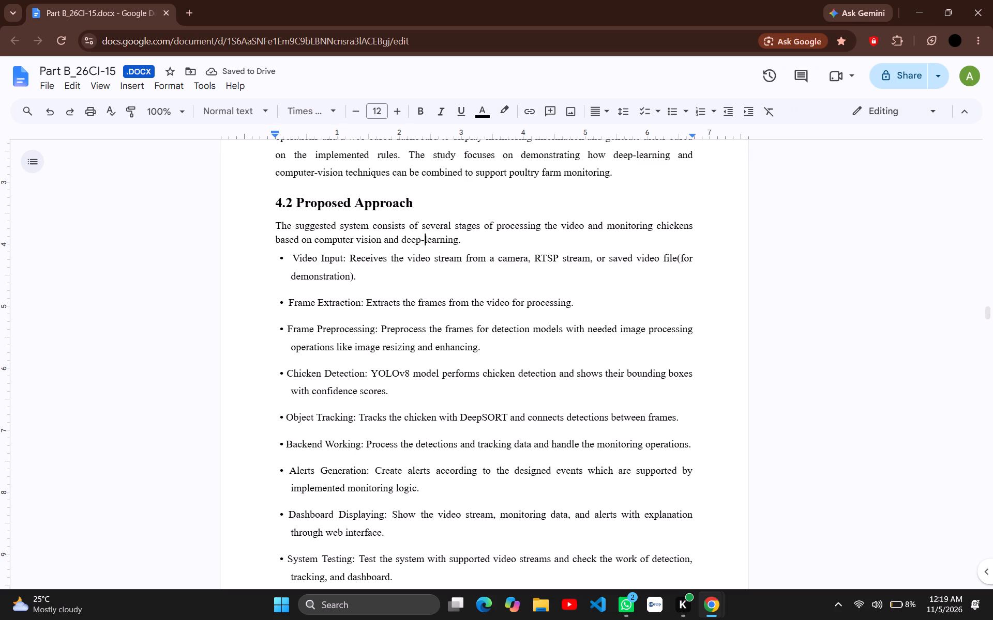
Hyphenate "computer-vision" in the same introductory sentence of section 4.2.
left_click(355, 238)
key("Right")
key("BackSpace")
key("minus")
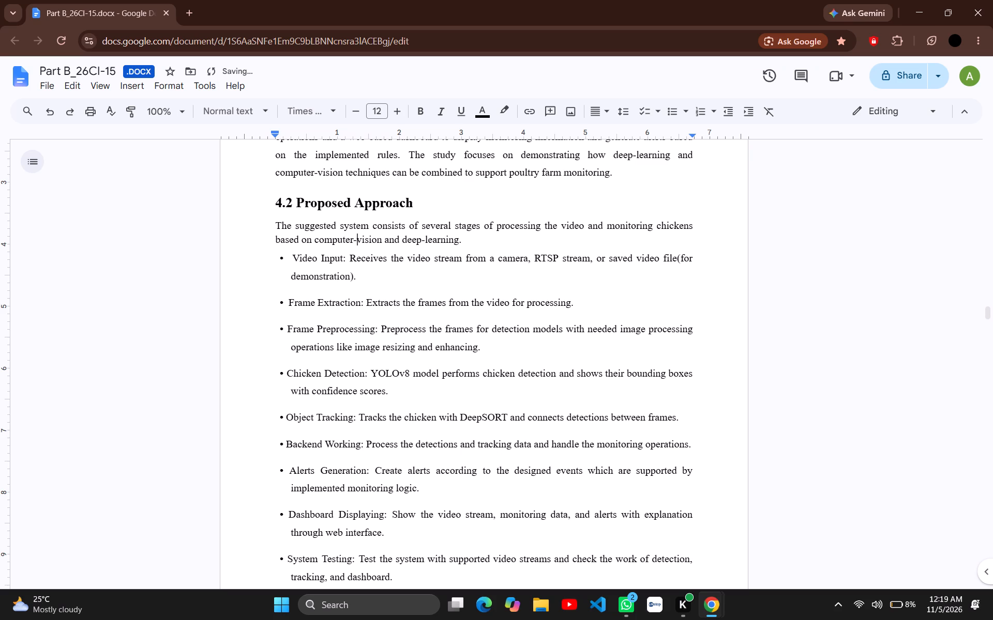
left_click(394, 260)
Switch to the report PDF and review it from Chapter 4 back to section 3.3.2 and the requirements above it for highlighted passages.
scroll(394, 260, "up", 2)
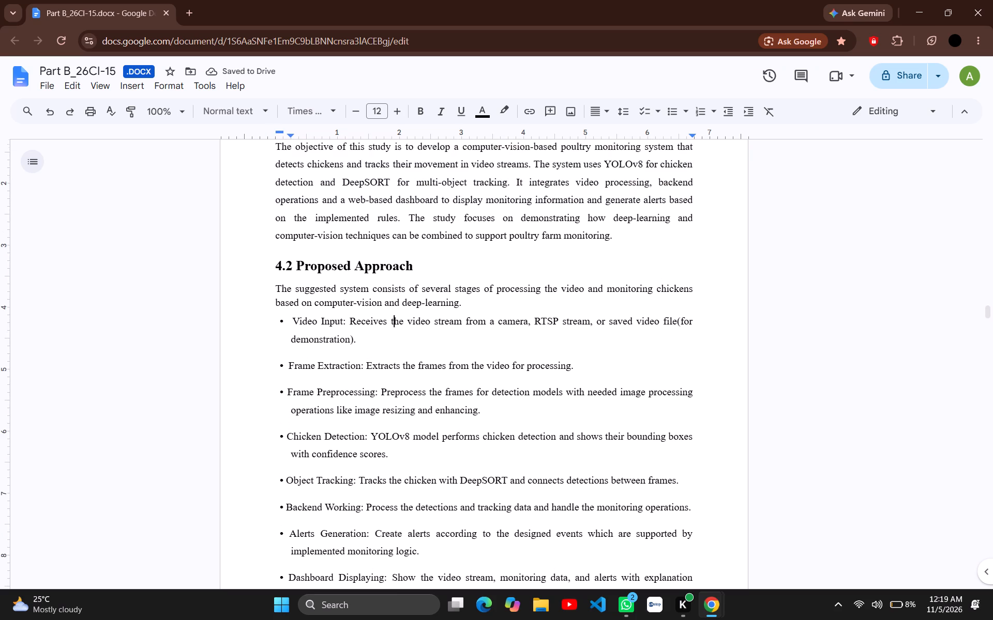
scroll(394, 260, "up", 1)
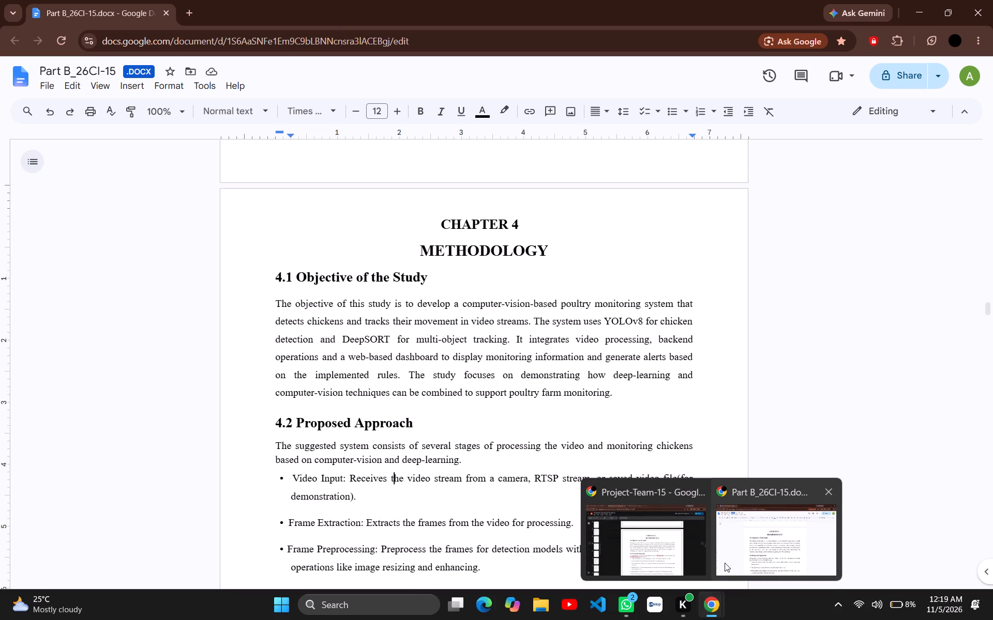
left_click(669, 541)
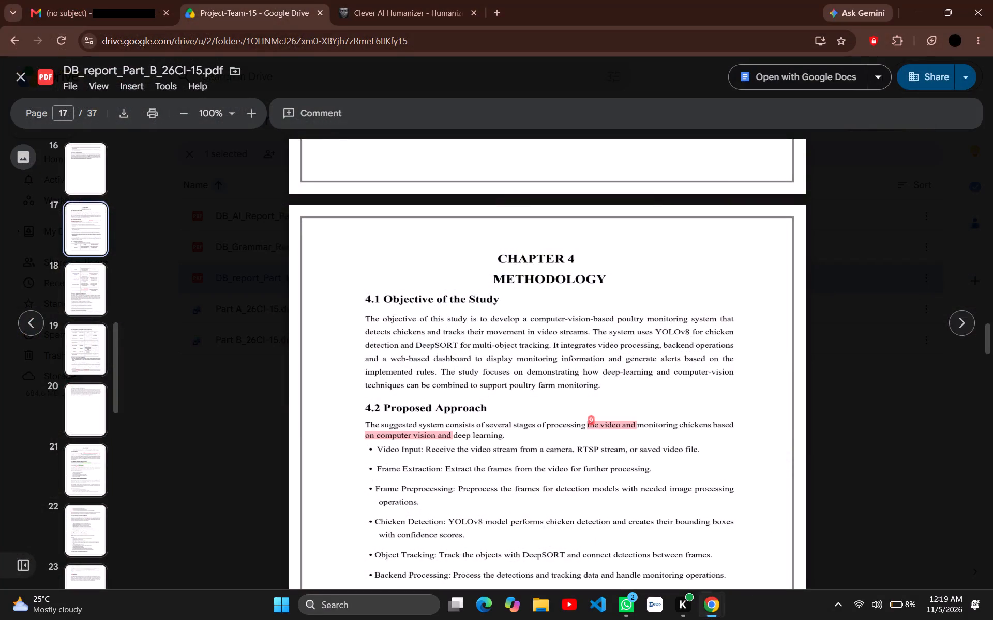
scroll(648, 414, "up", 6)
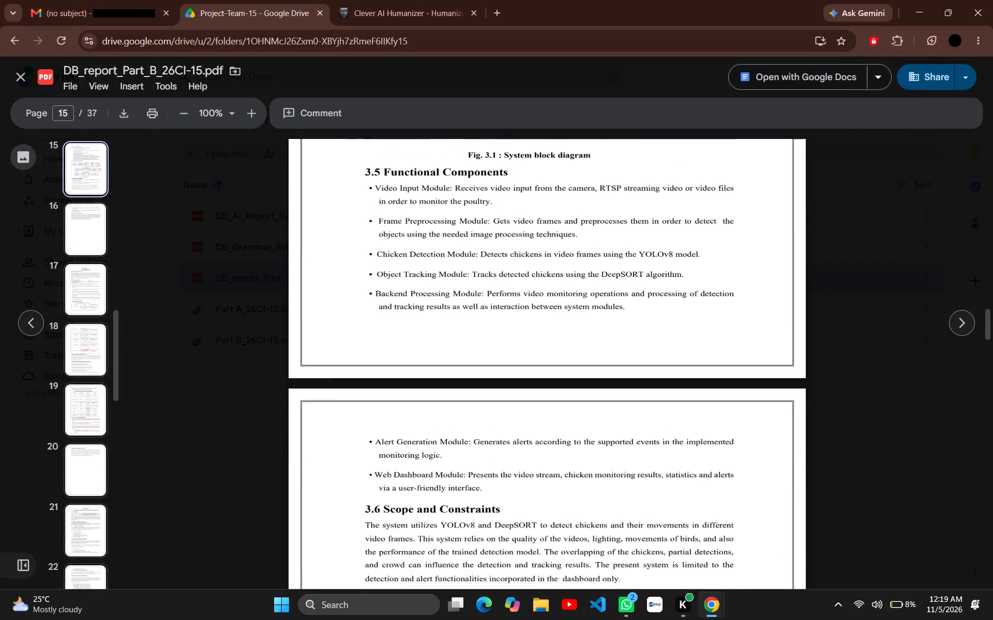
scroll(648, 414, "up", 2)
scroll(648, 414, "right", 1)
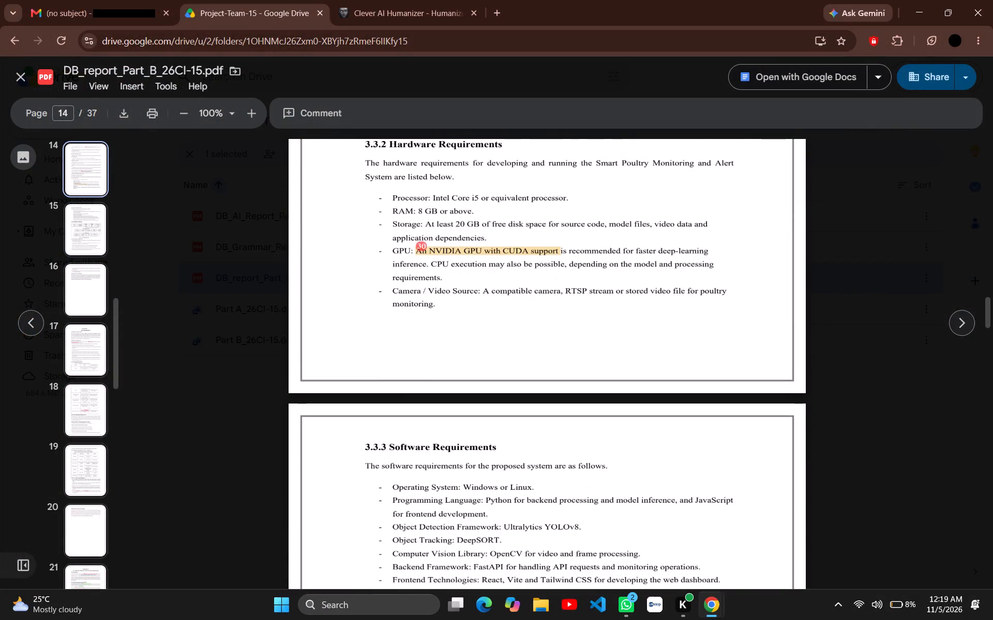
scroll(648, 414, "right", 1)
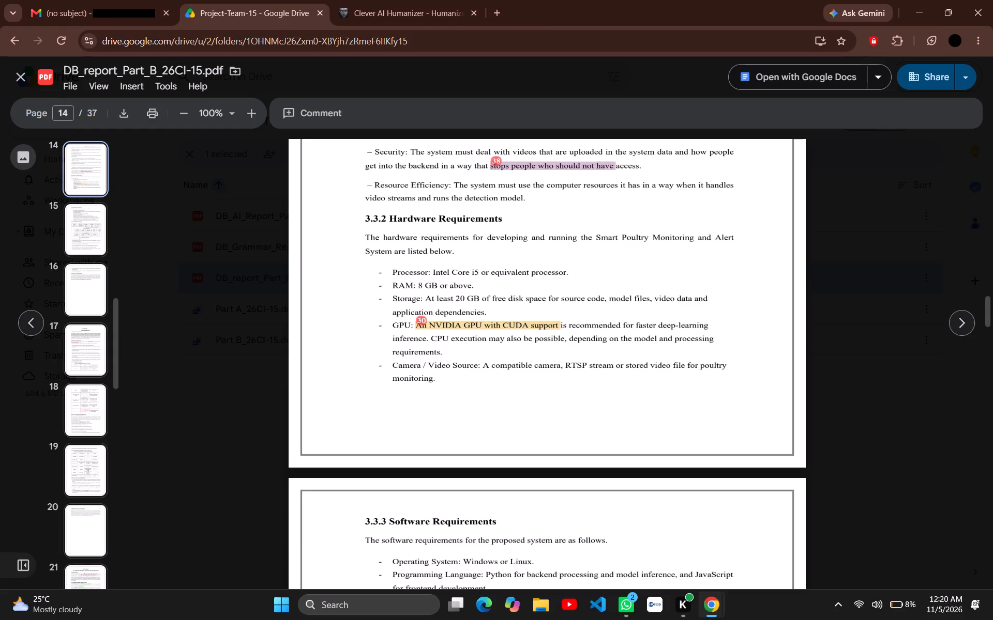
scroll(588, 362, "up", 2)
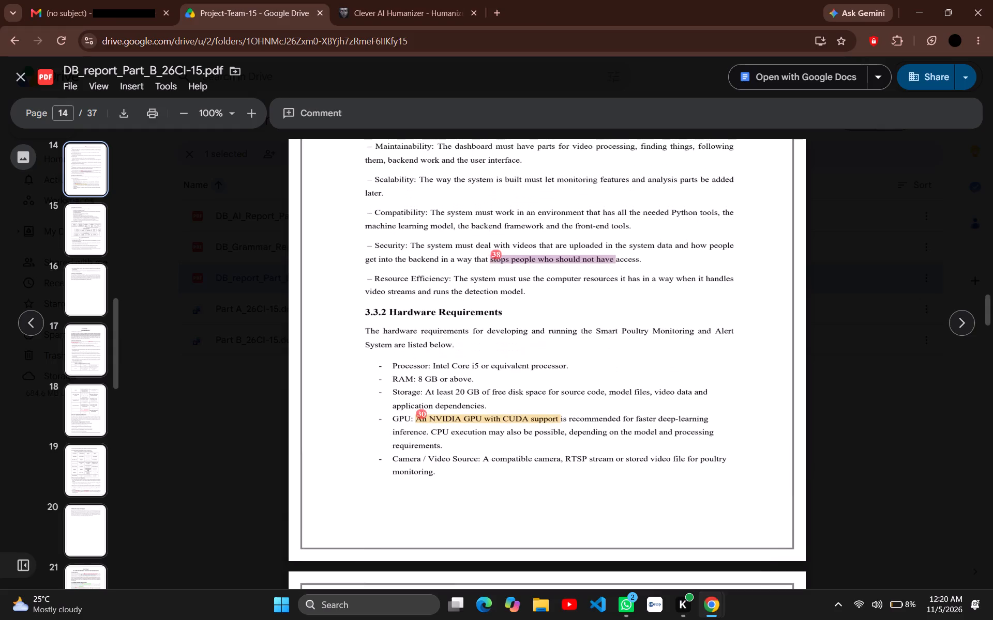
scroll(588, 362, "up", 1)
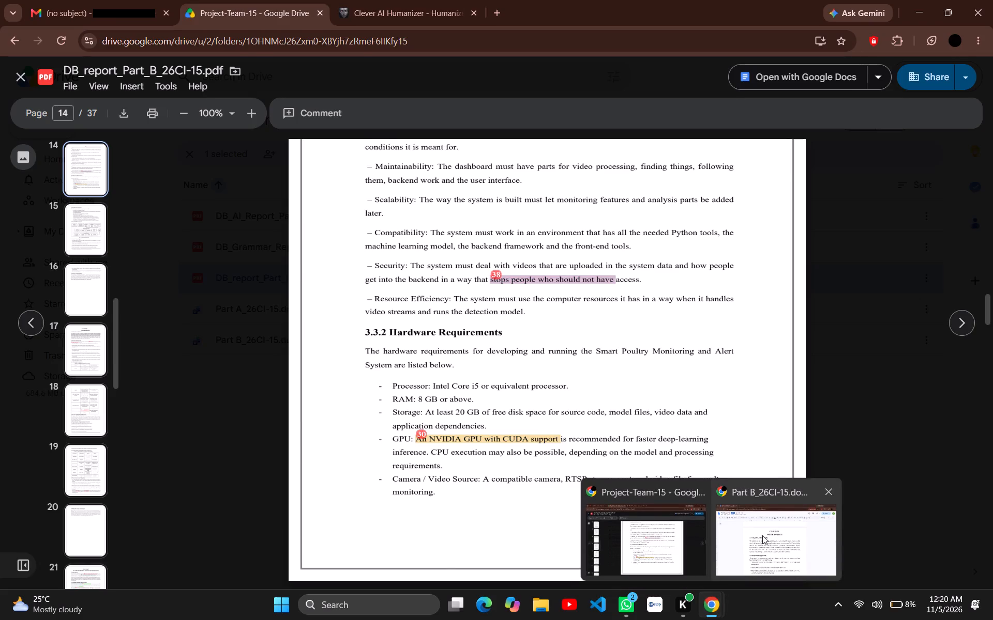
Return to the document and insert "along" before "with CUDA support" in the GPU item of section 3.3.2 Hardware Requirements.
left_click(762, 535)
scroll(550, 381, "up", 2)
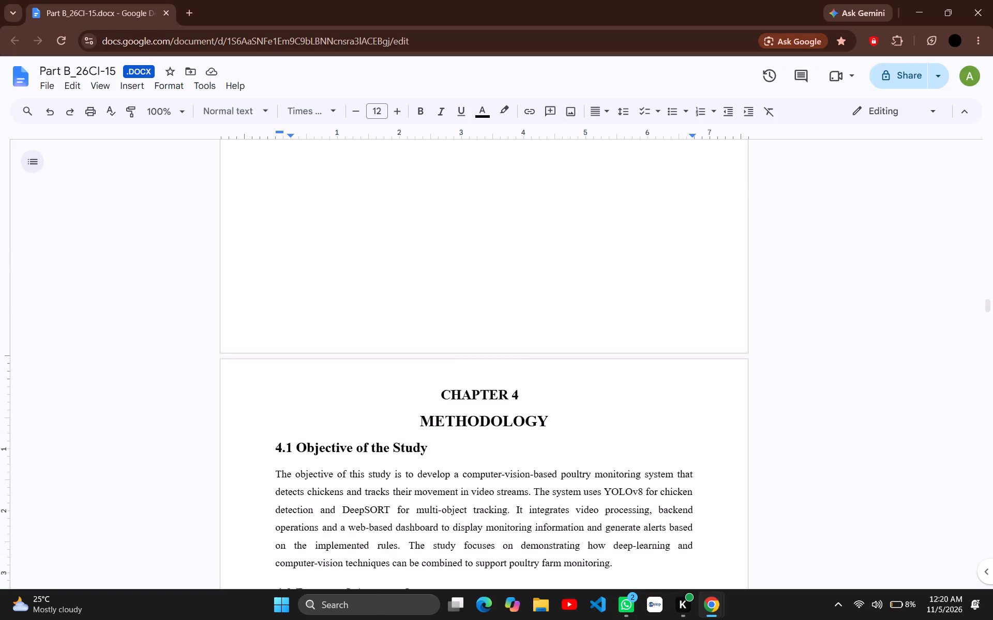
scroll(550, 381, "up", 5)
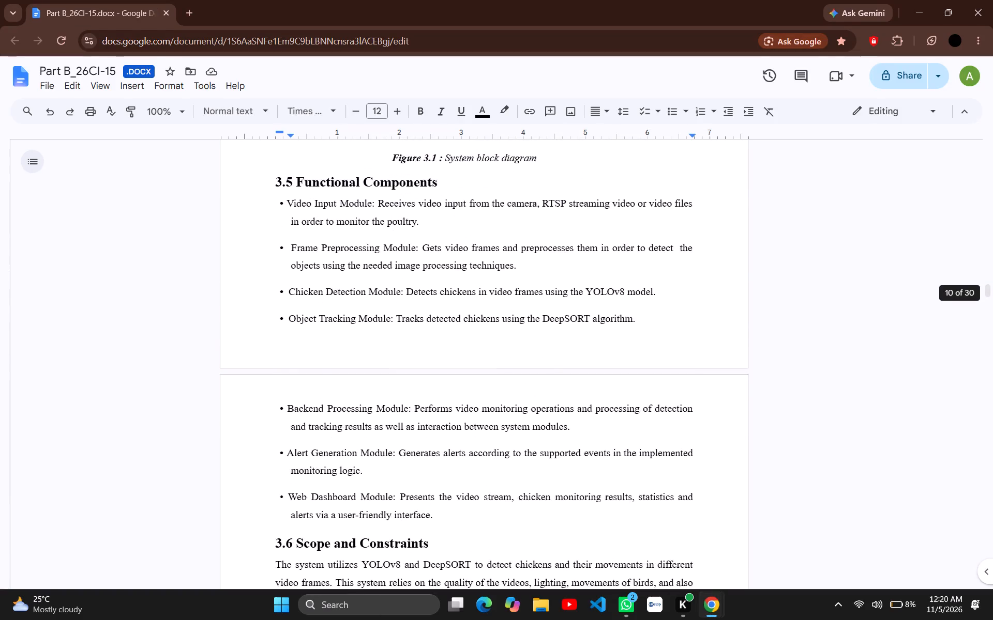
scroll(550, 381, "up", 2)
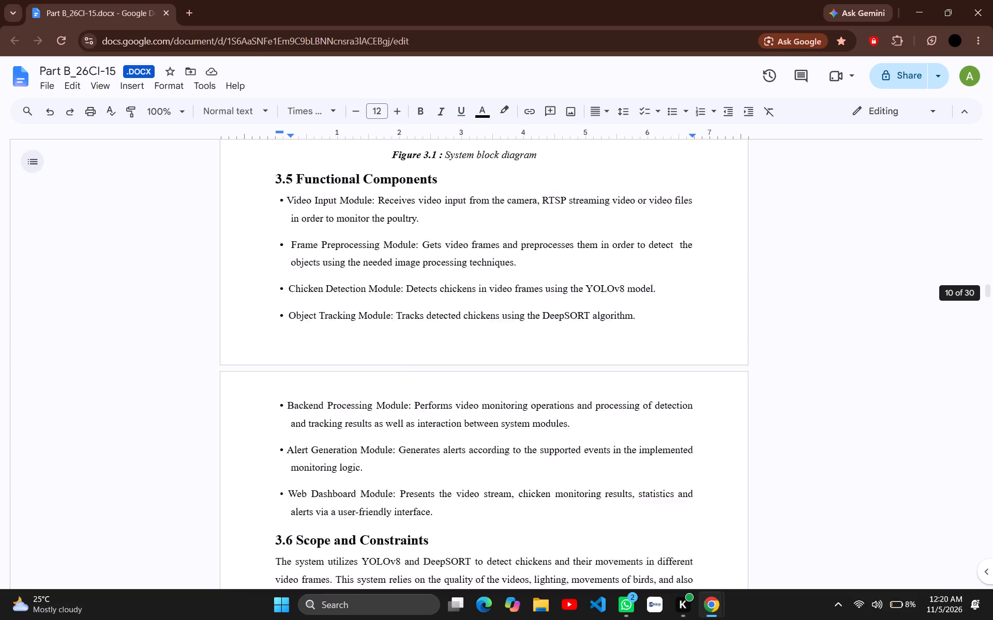
scroll(550, 381, "up", 5)
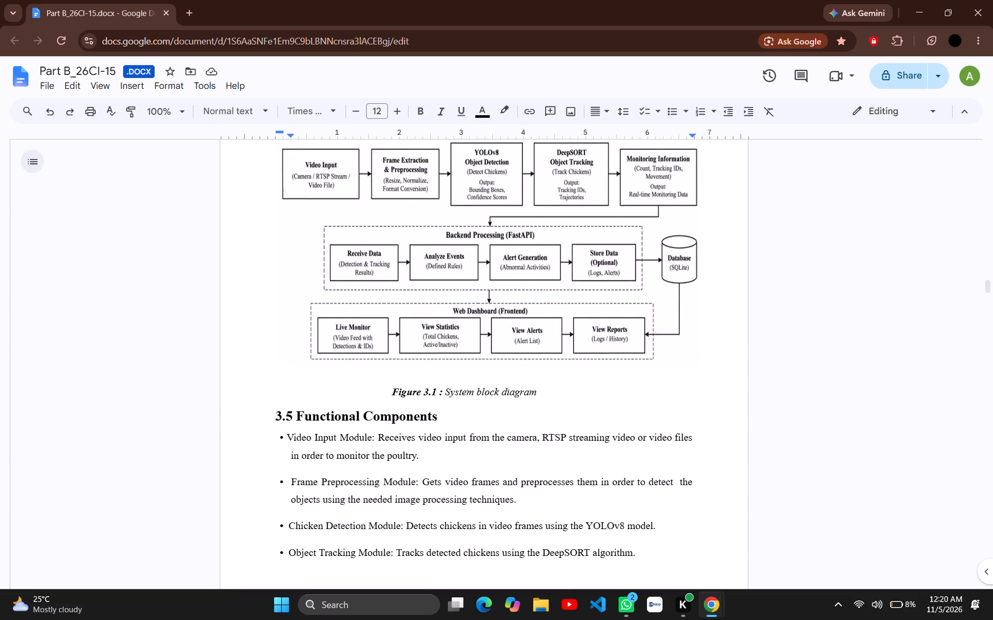
scroll(550, 381, "up", 5)
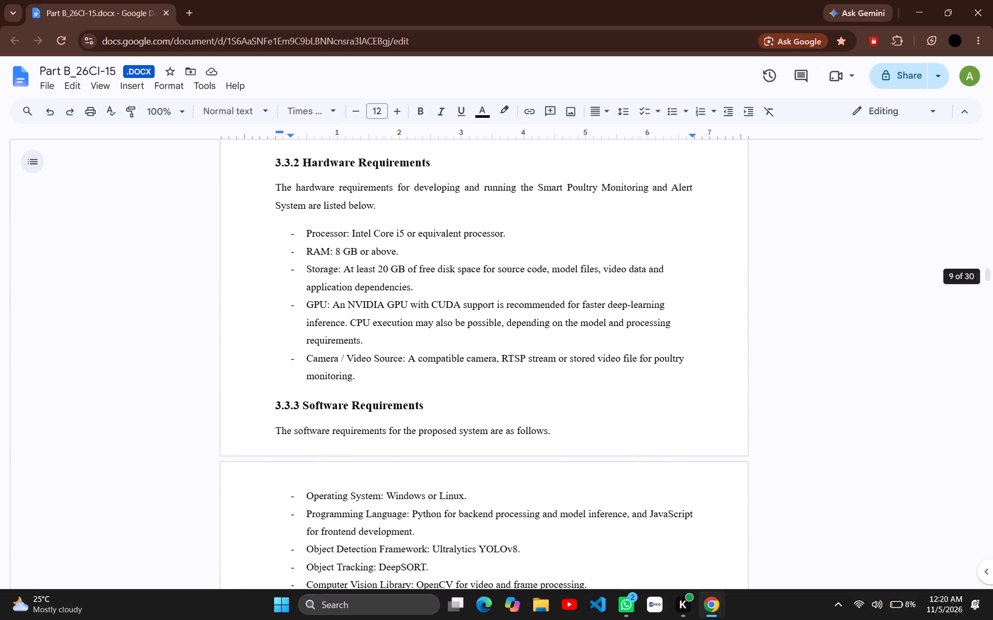
scroll(550, 381, "right", 1)
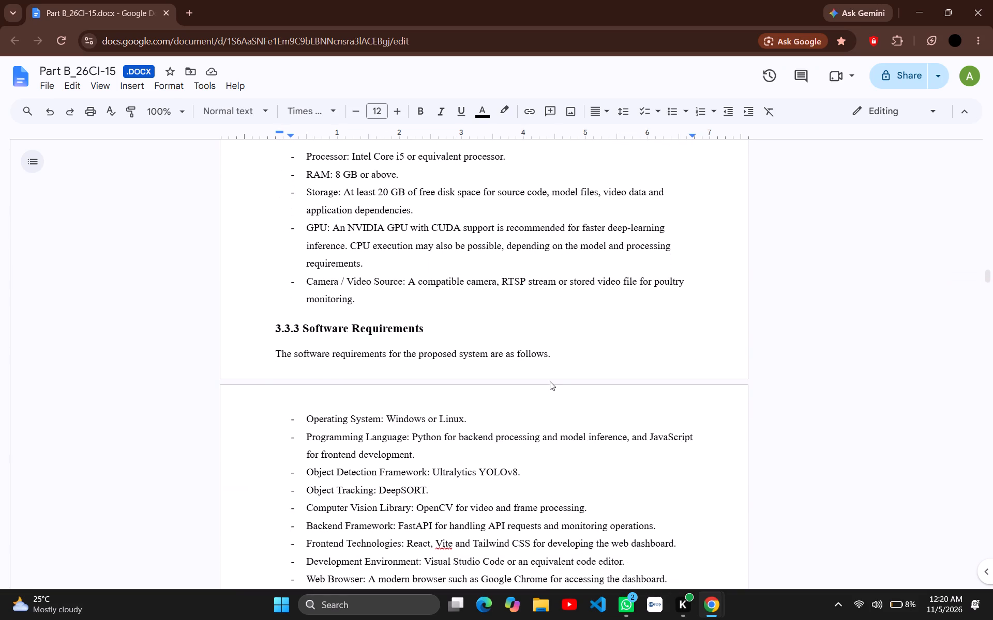
scroll(550, 381, "right", 1)
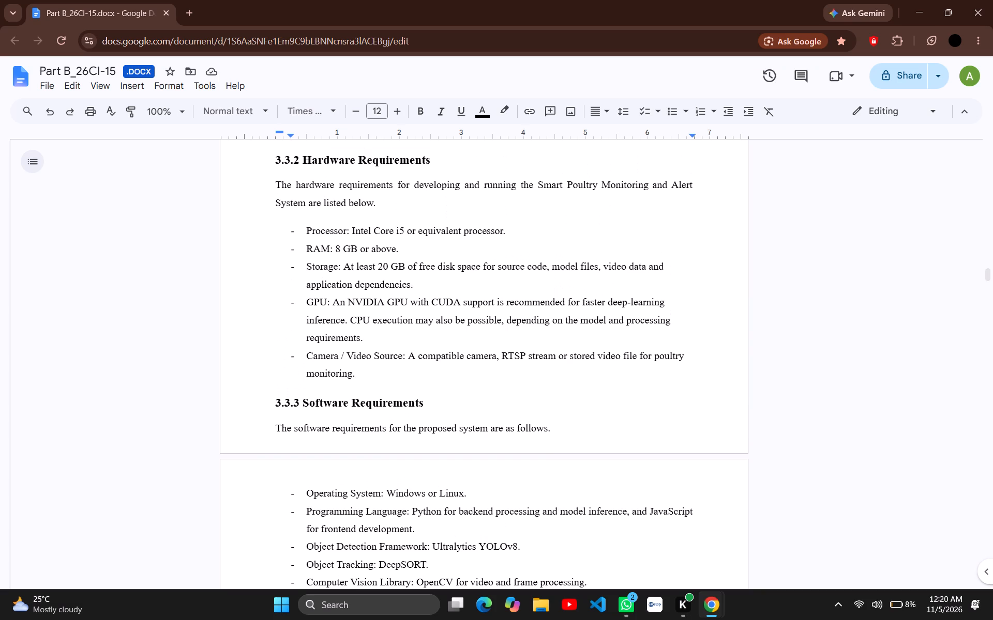
left_click(411, 302)
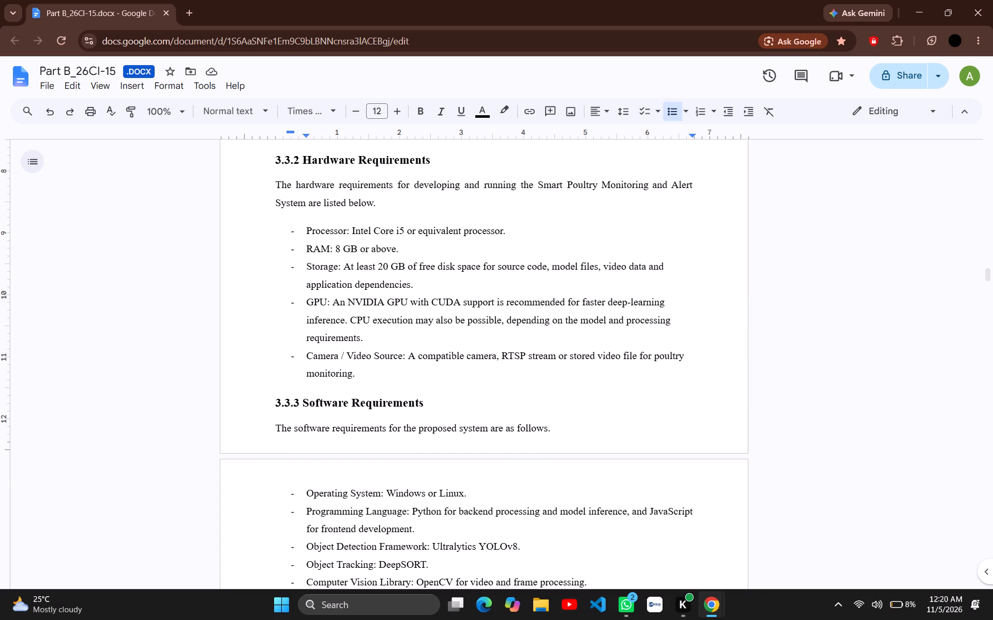
type("alon")
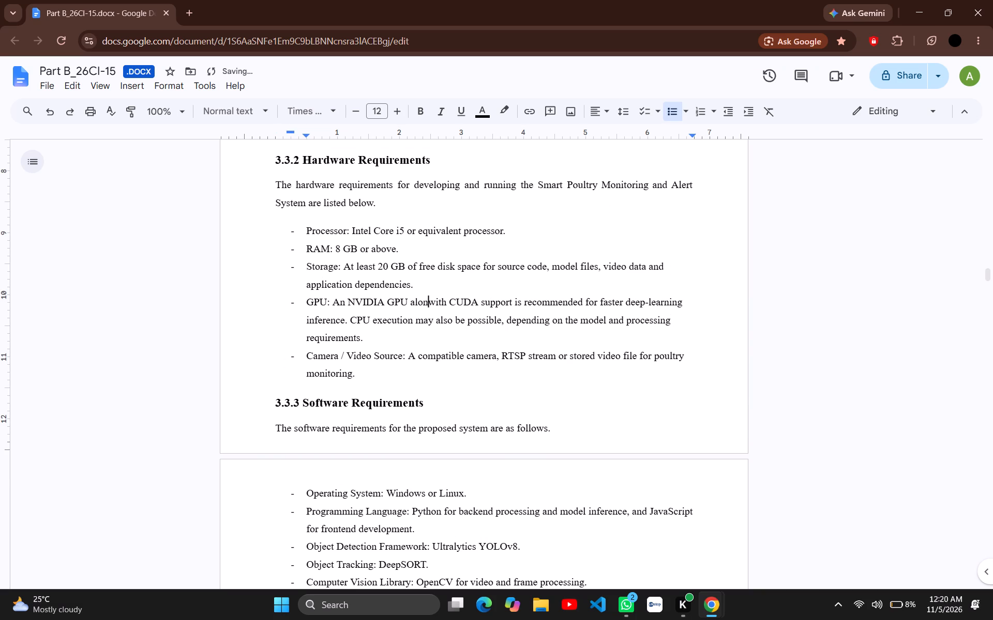
type("g")
key("space")
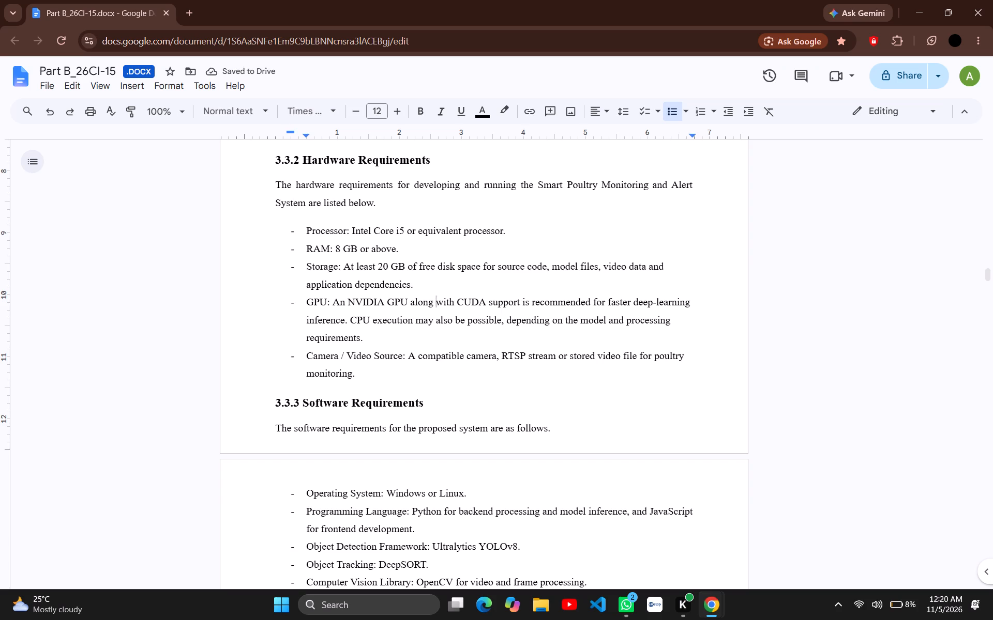
key("Up")
key("Up")
left_click(477, 233)
Check the highlighted Security requirement in the report PDF, and replace "stops" with "limits" in that item of the Part B document.
scroll(477, 233, "up", 1)
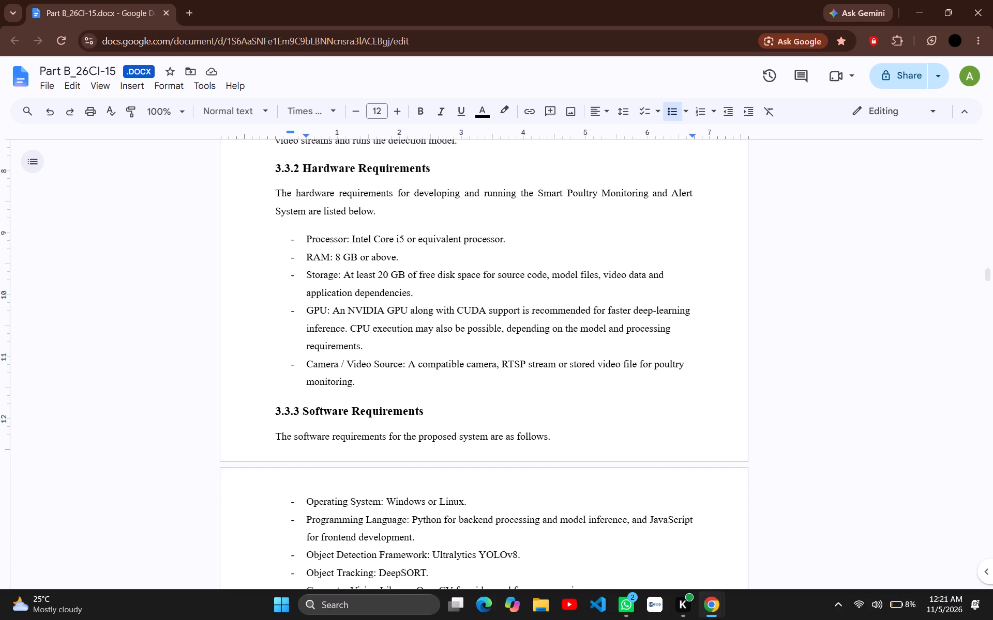
scroll(477, 233, "up", 3)
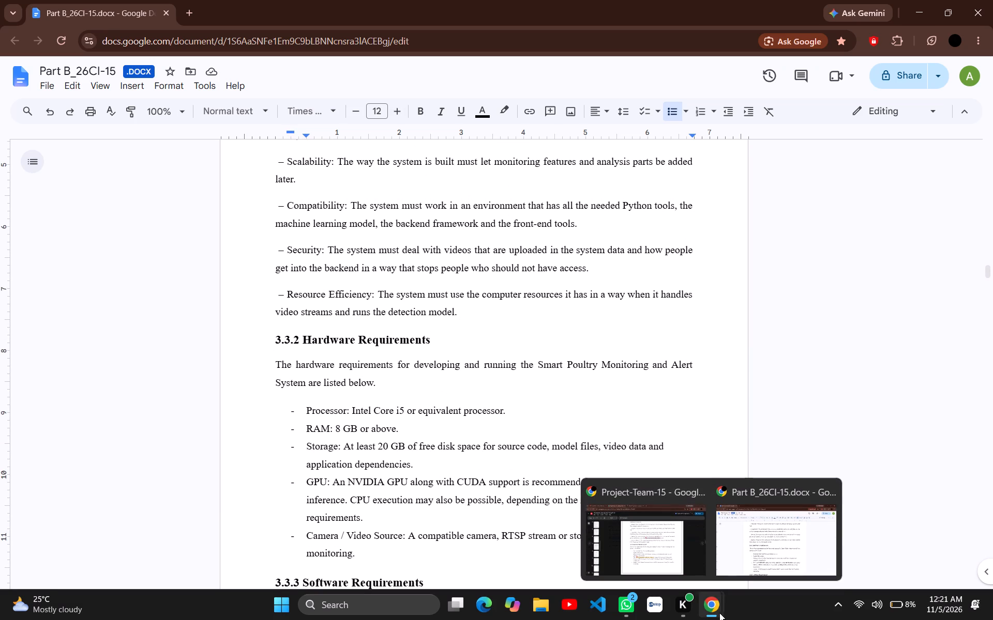
left_click(695, 546)
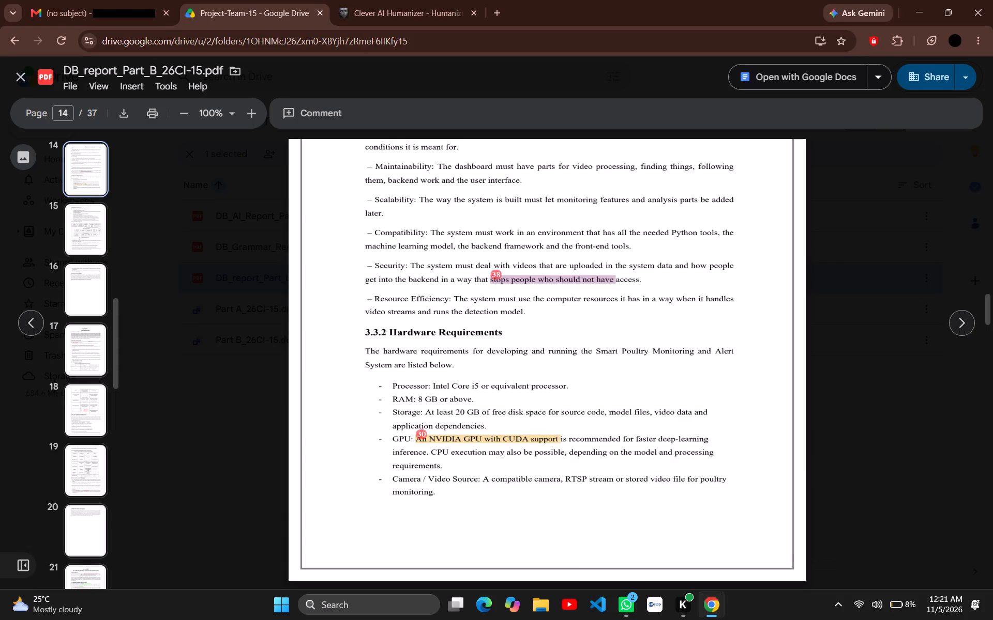
scroll(652, 416, "up", 2)
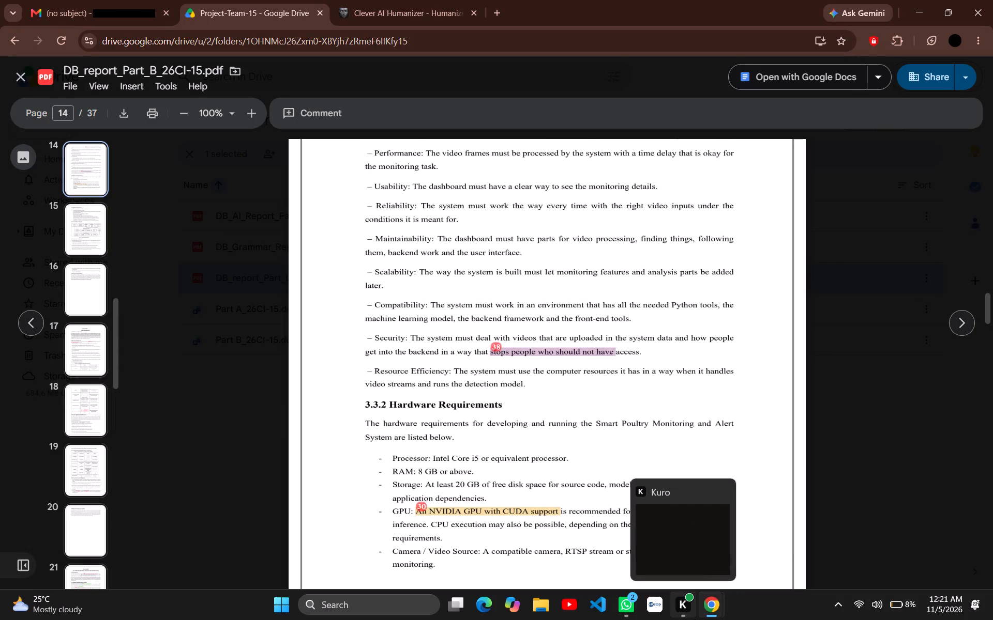
left_click(721, 536)
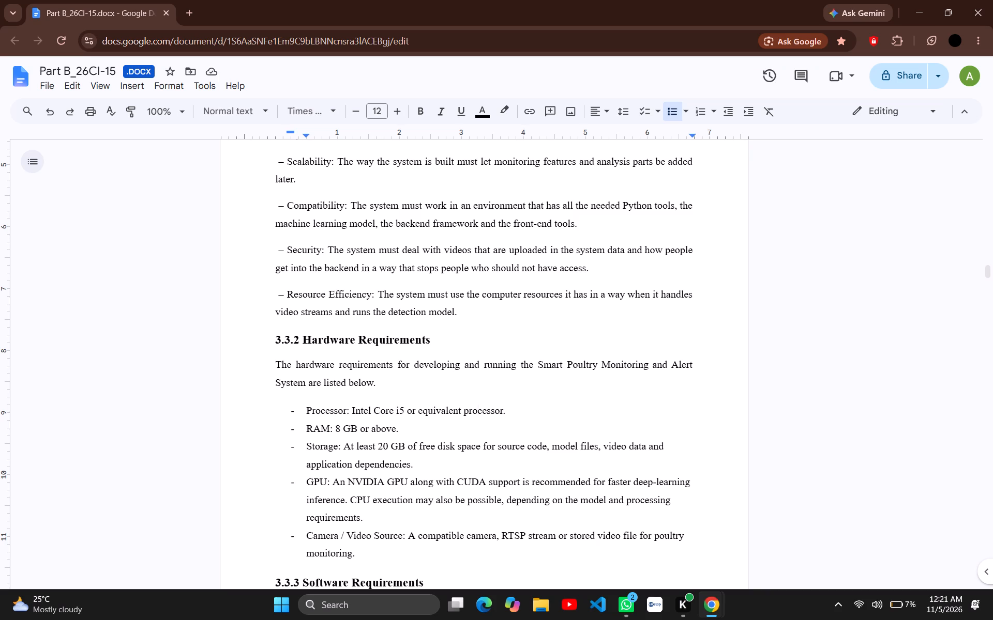
left_click(439, 267)
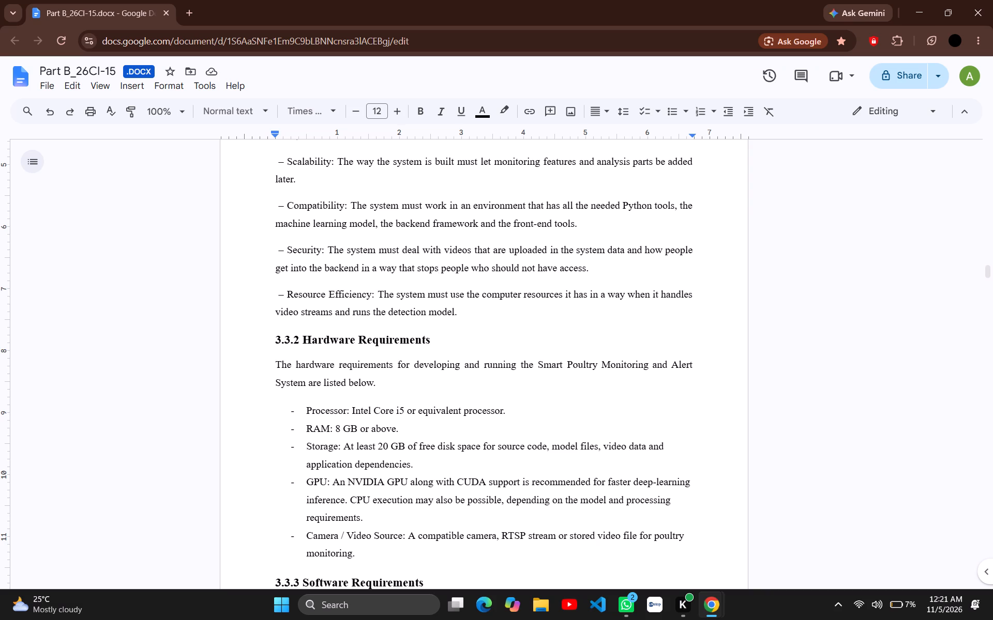
key("BackSpace")
key("BackSpace")
key("BackSpace")
key("BackSpace")
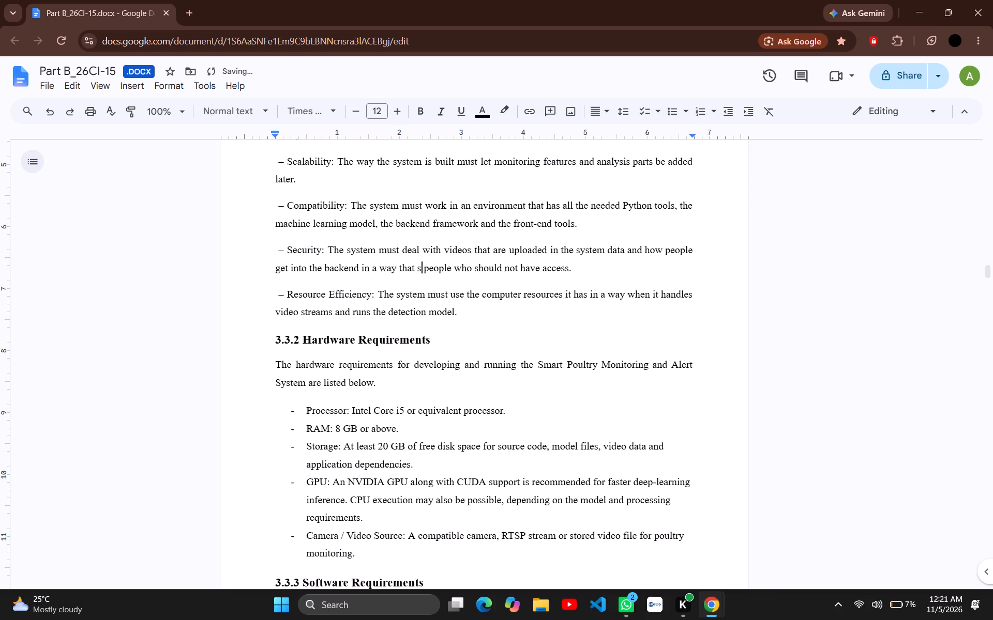
key("BackSpace")
type("limi")
type("ts")
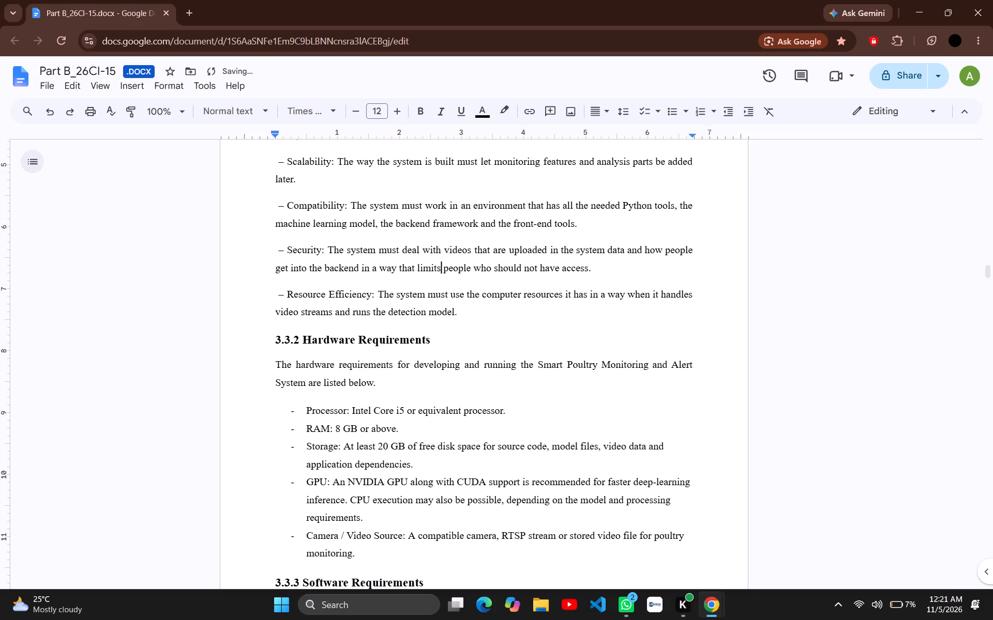
left_click(457, 271)
Switch to the report PDF and examine the functional and non-functional requirements of section 3.3.1 for more highlighted passages.
scroll(483, 265, "up", 2)
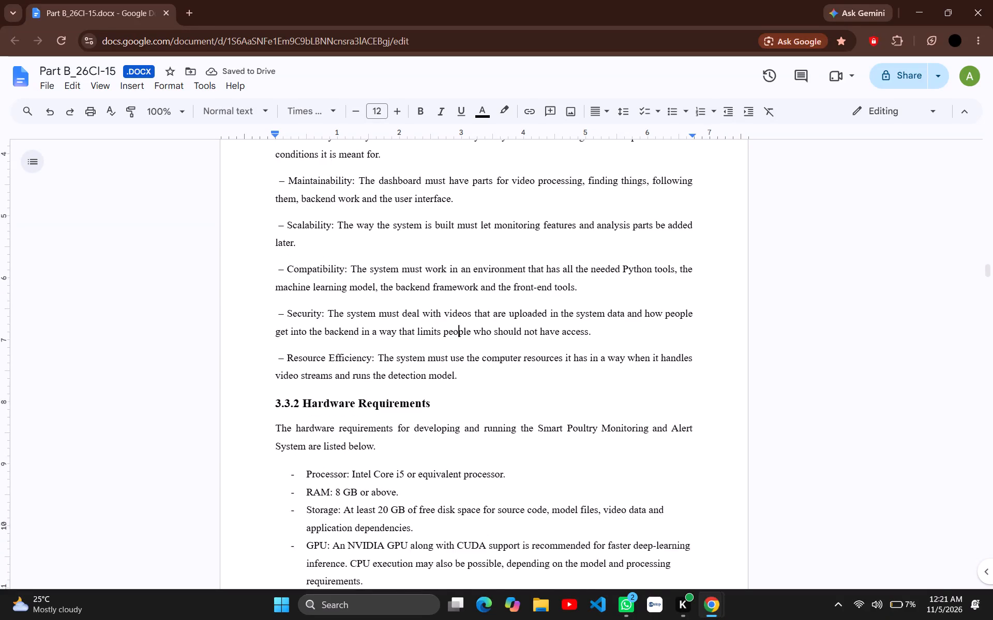
scroll(483, 265, "up", 1)
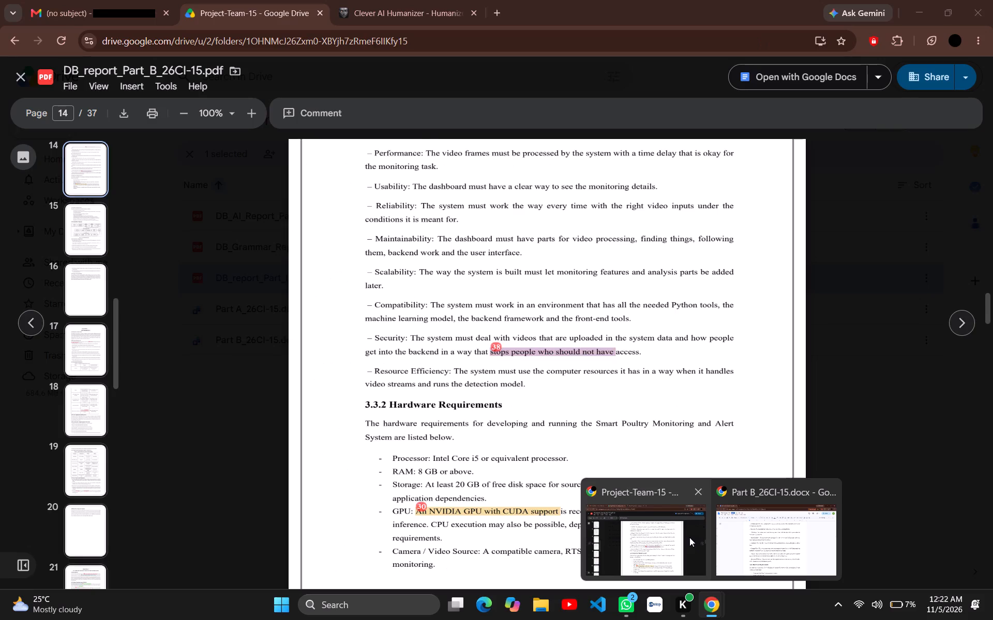
left_click(689, 537)
scroll(675, 360, "up", 3)
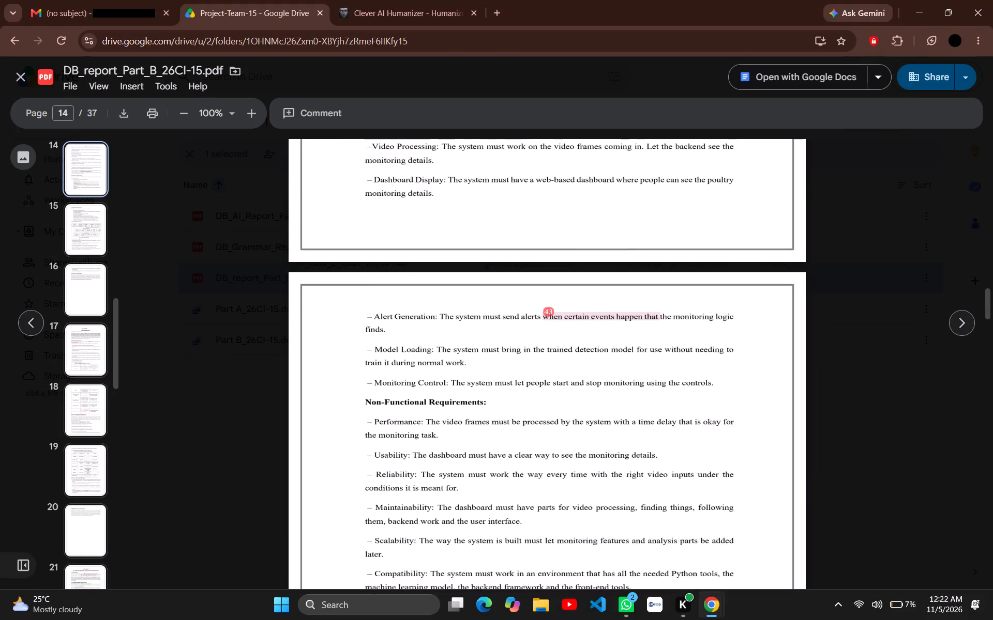
scroll(675, 360, "up", 4)
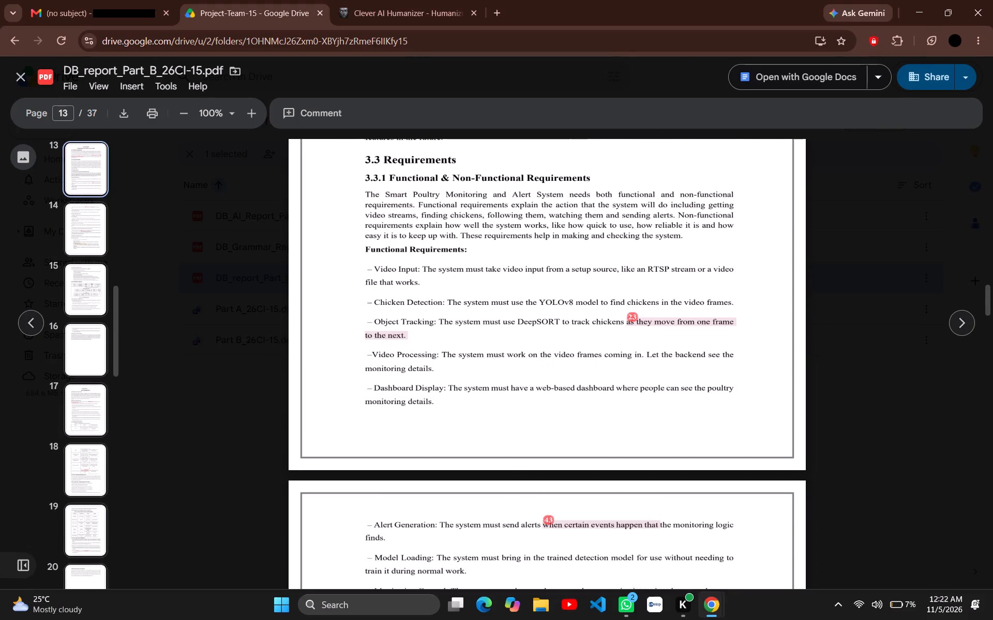
scroll(675, 360, "up", 1)
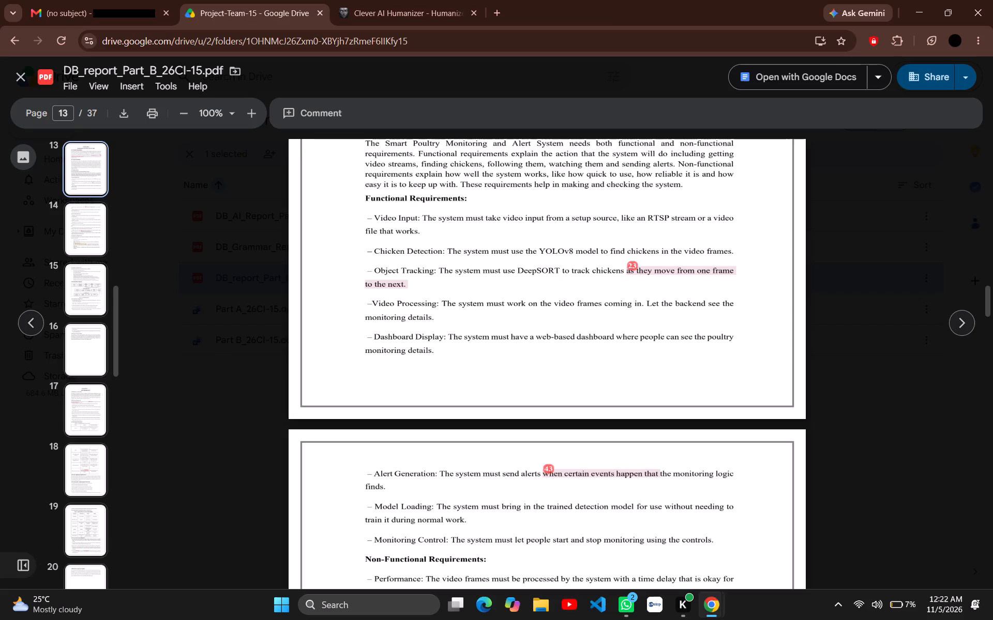
Return to the Part B document and replace "certain" with "desired" in the Alert Generation requirement.
left_click(763, 522)
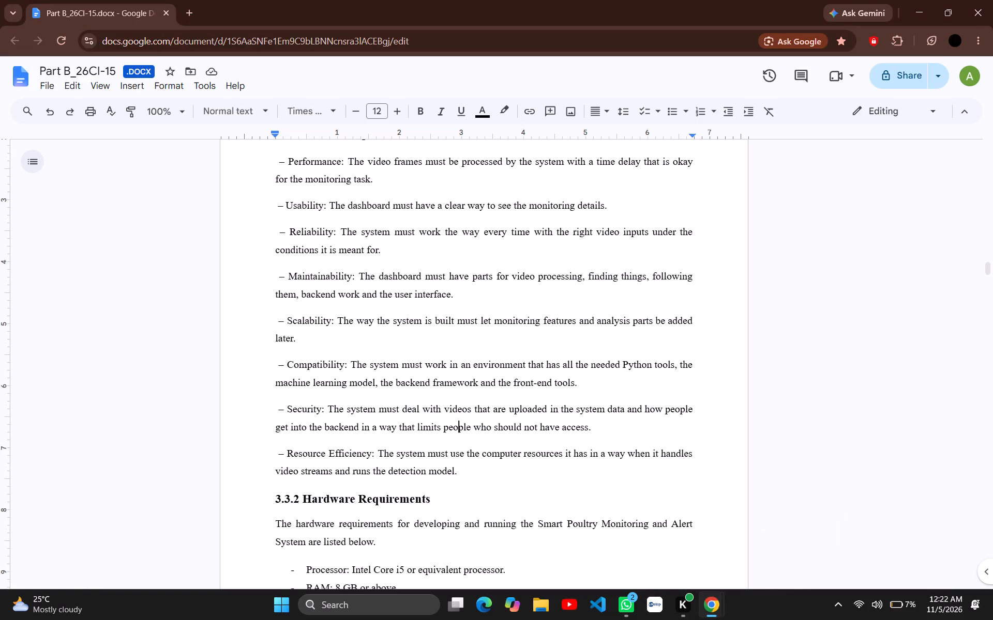
scroll(622, 371, "up", 3)
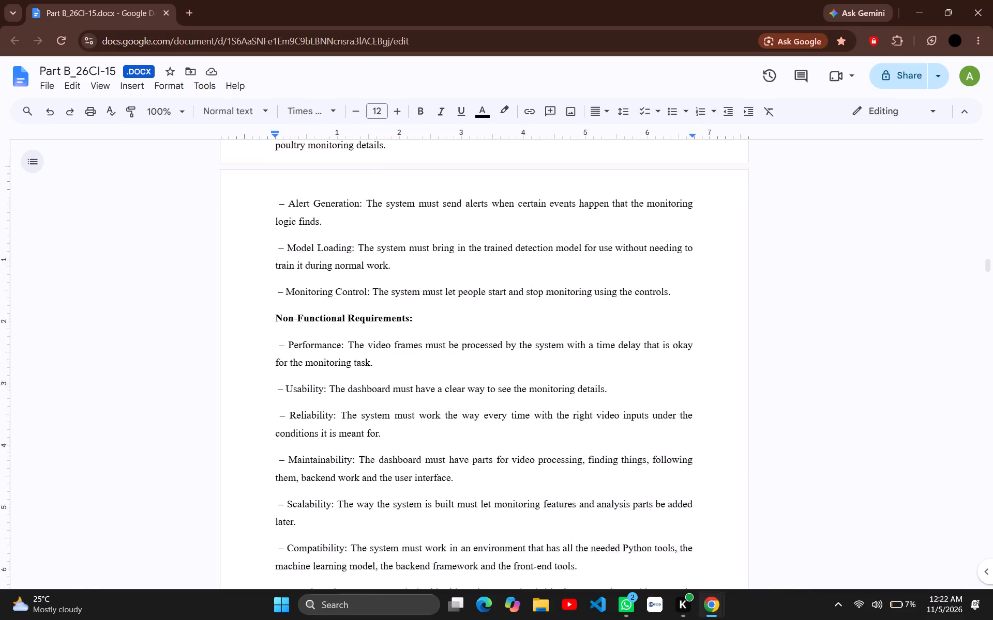
scroll(622, 371, "up", 3)
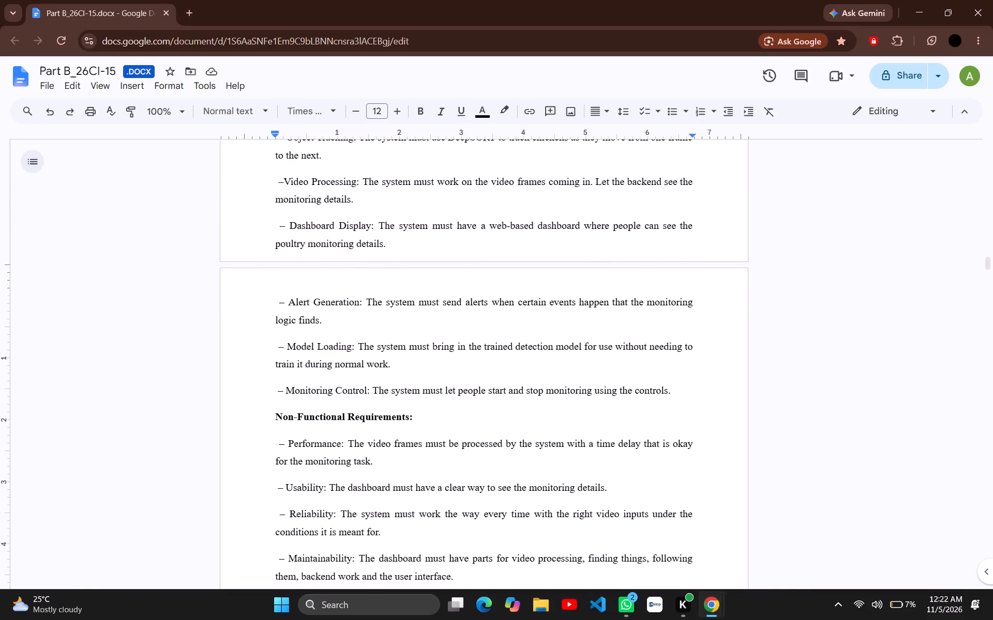
scroll(622, 371, "up", 1)
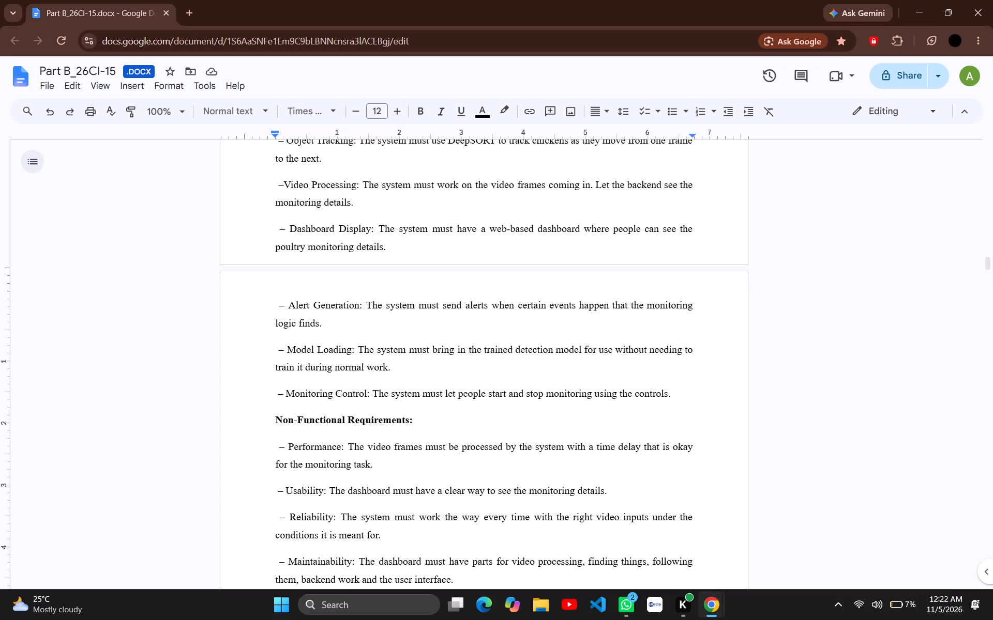
left_click(545, 303)
key("BackSpace")
key("BackSpace")
key("BackSpace")
key("BackSpace")
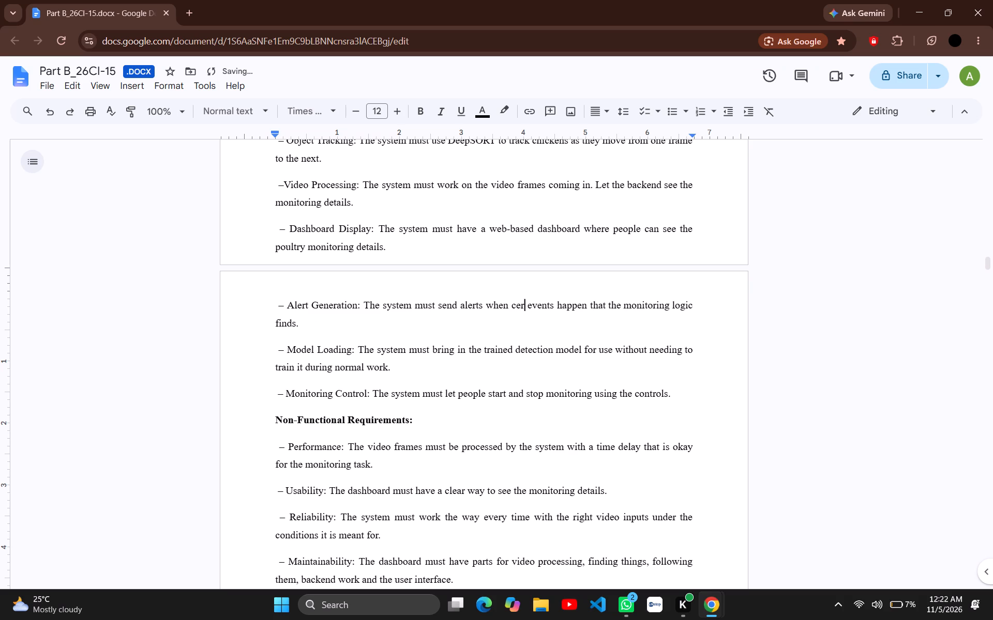
key("BackSpace")
key("BackSpace")
key("BackSpace")
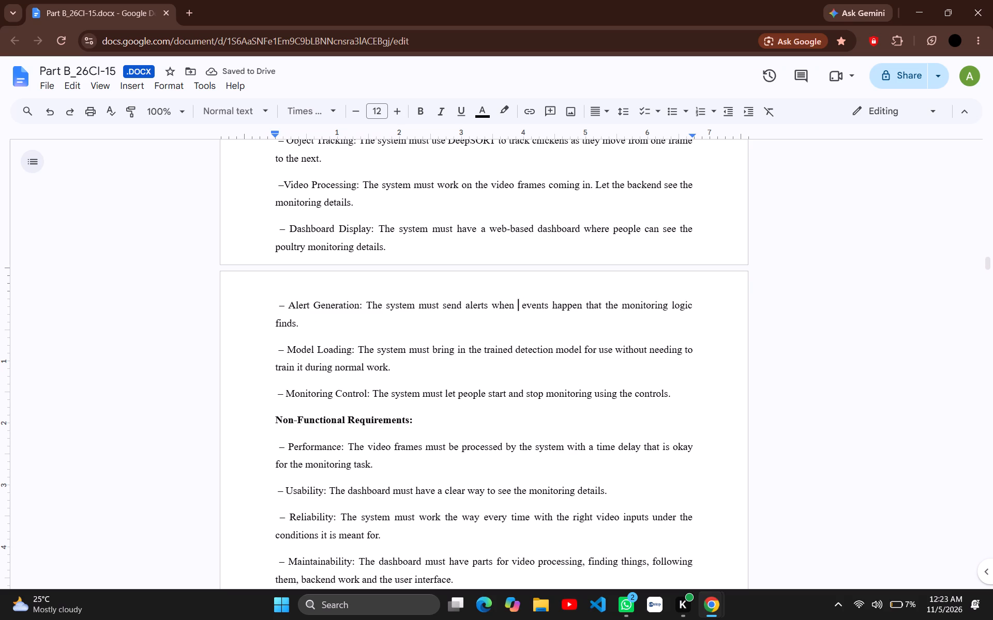
type("de")
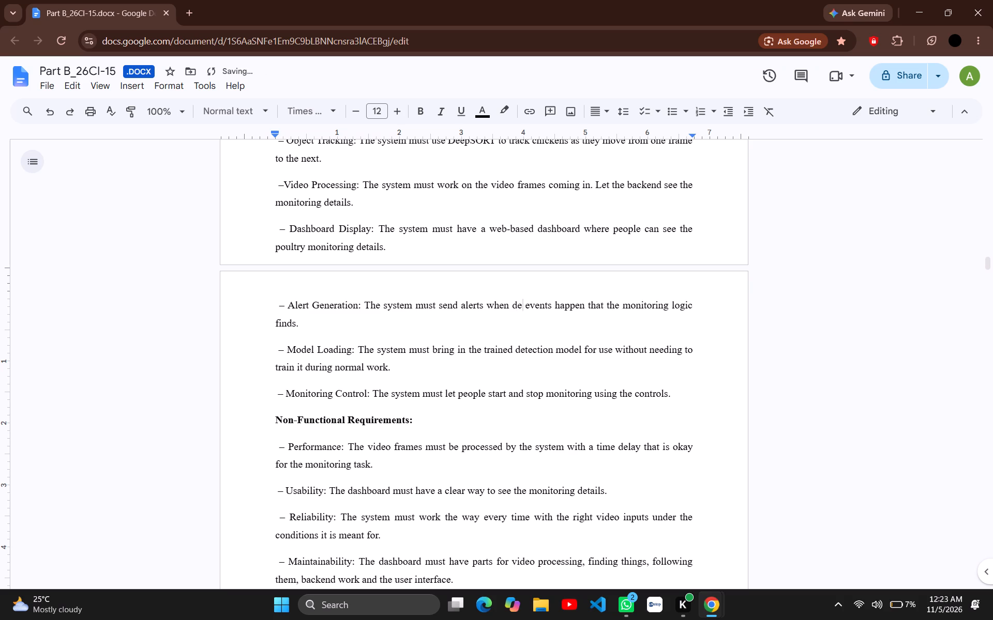
type("sired")
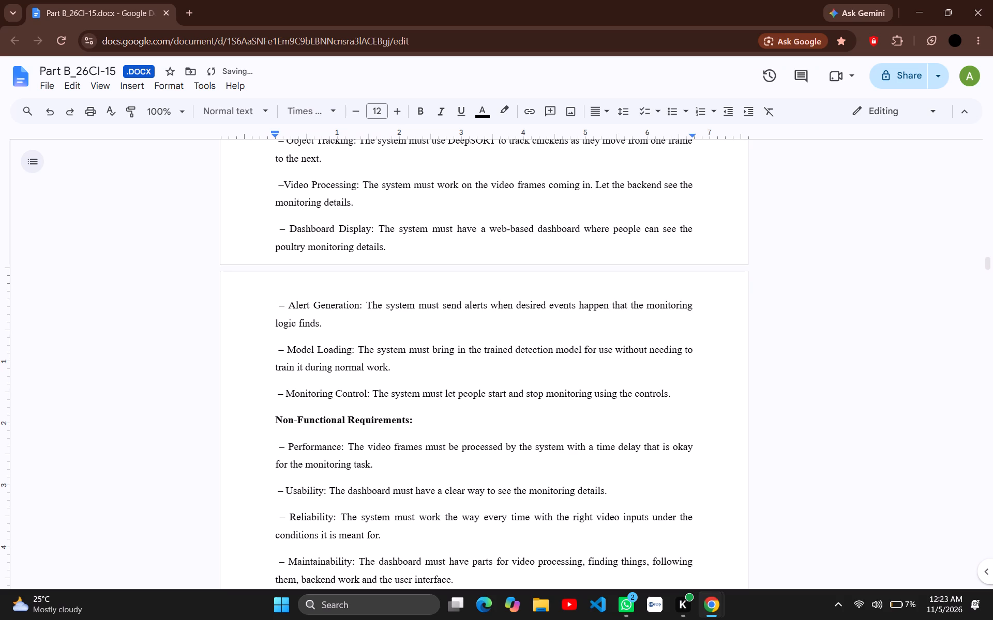
left_click(585, 303)
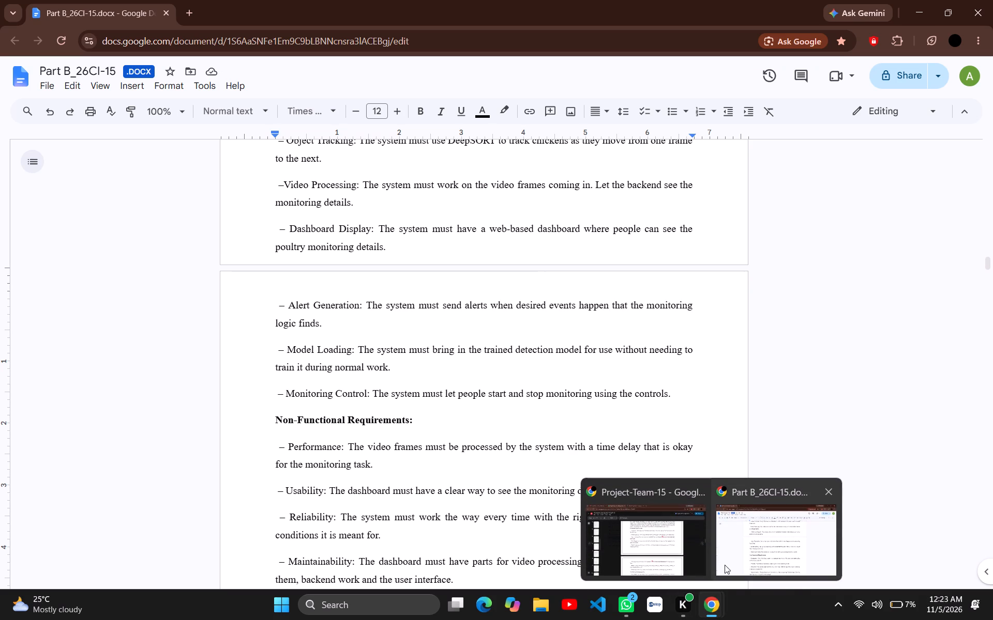
left_click(729, 553)
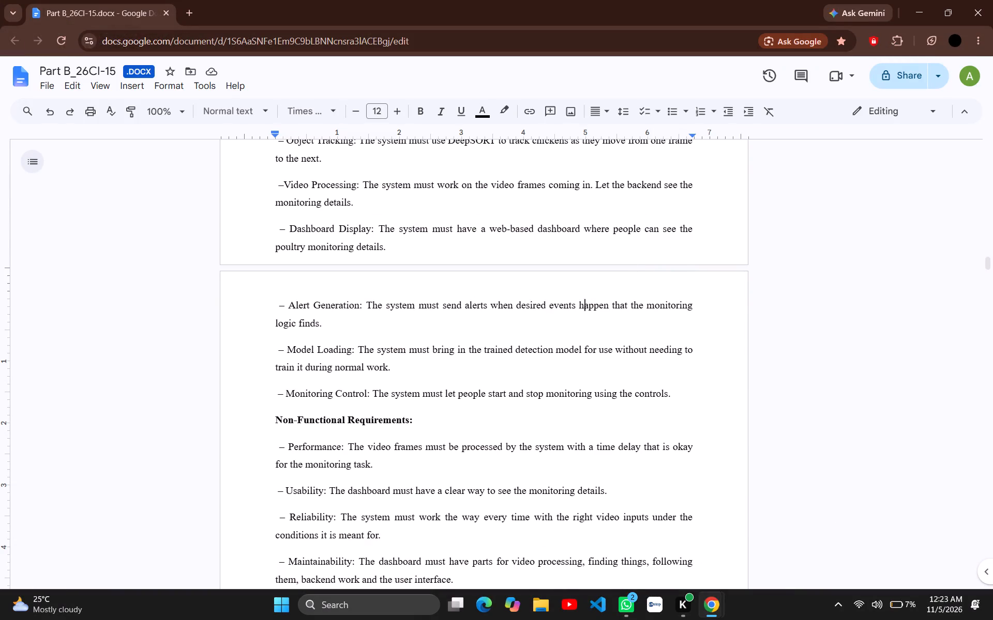
Add "frame" after "to the next" at the end of the Object Tracking requirement.
scroll(620, 245, "up", 3)
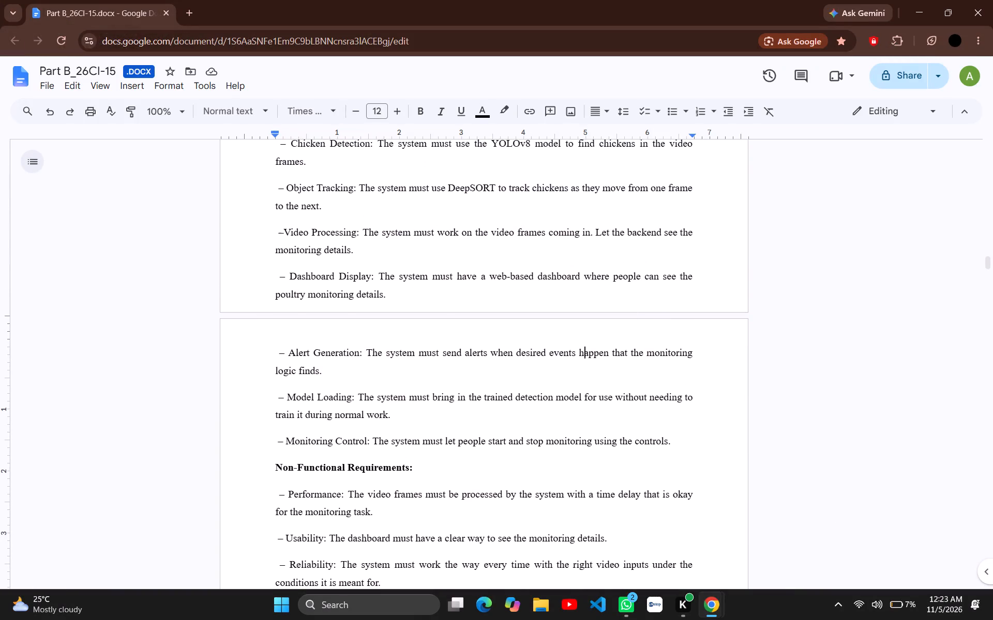
scroll(620, 245, "up", 1)
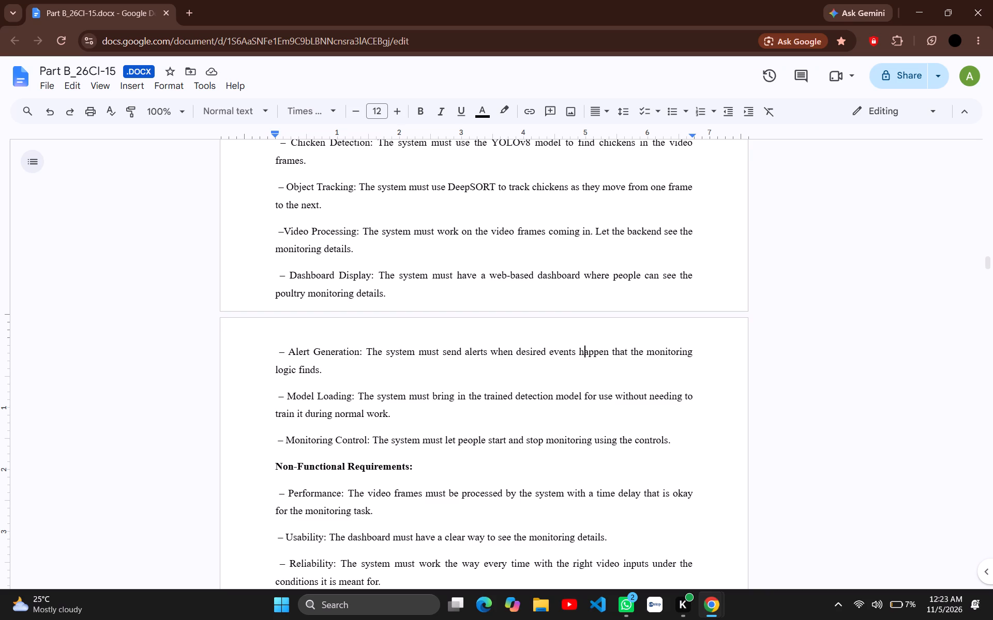
left_click(317, 206)
key("Right")
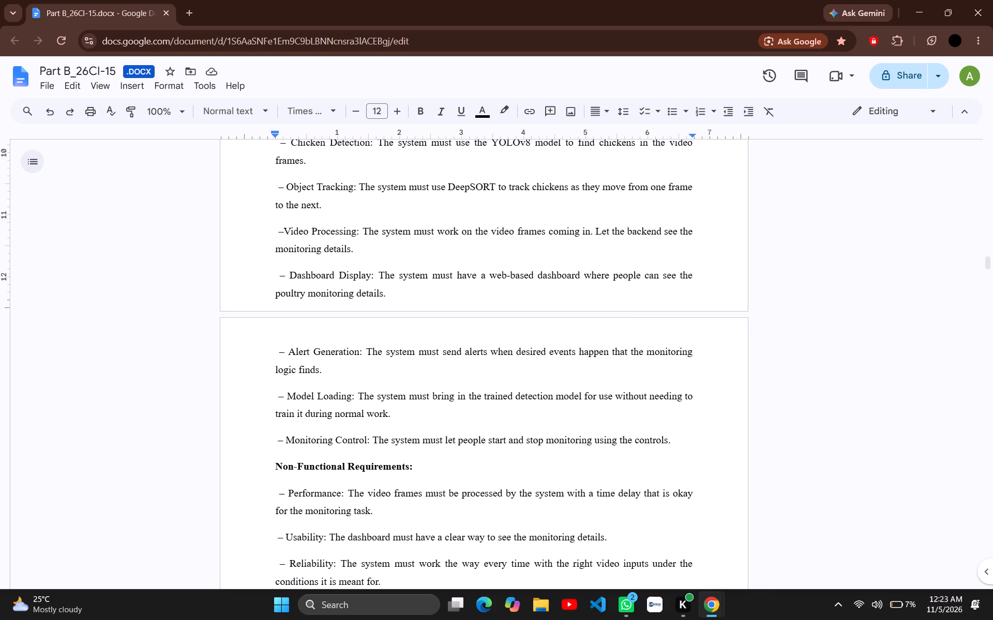
key("space")
type("frame")
Replace "one" with "current" before "frame" in the Object Tracking requirement, and dismiss any interrupting system notice.
left_click(666, 191)
key("BackSpace")
key("BackSpace")
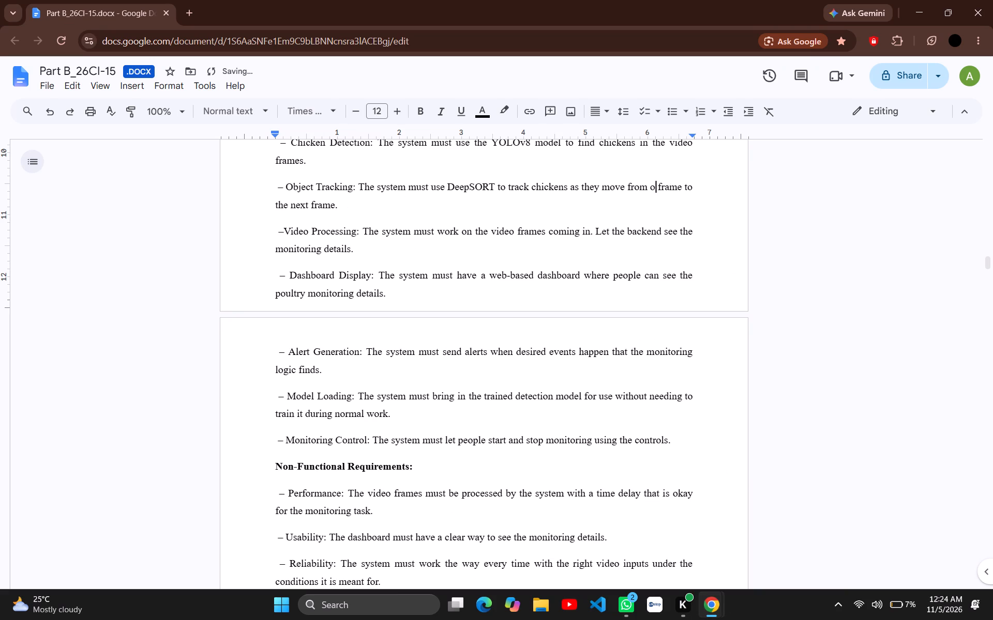
key("BackSpace")
type("current")
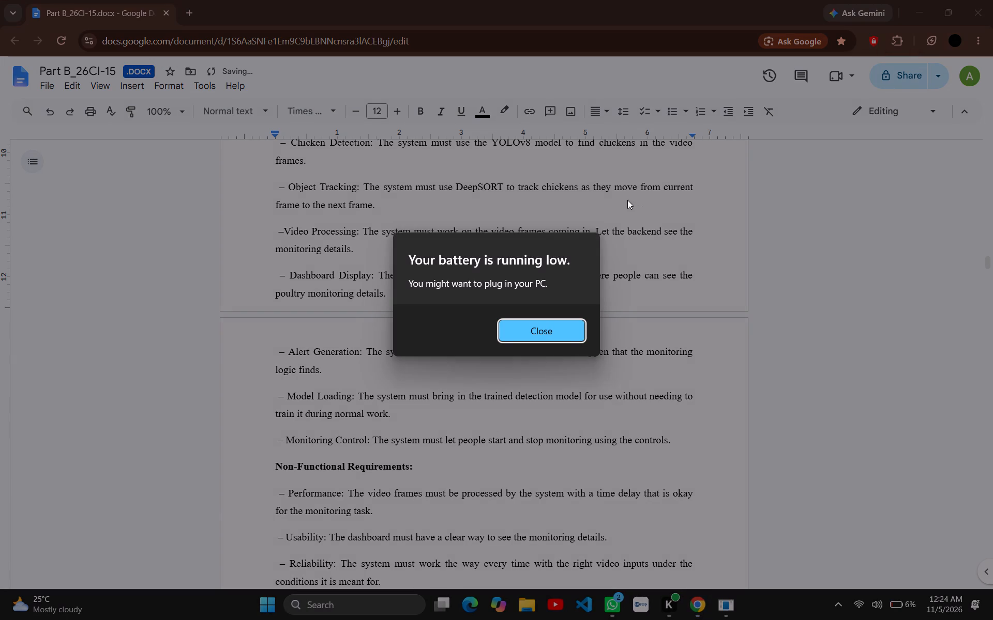
left_click(555, 322)
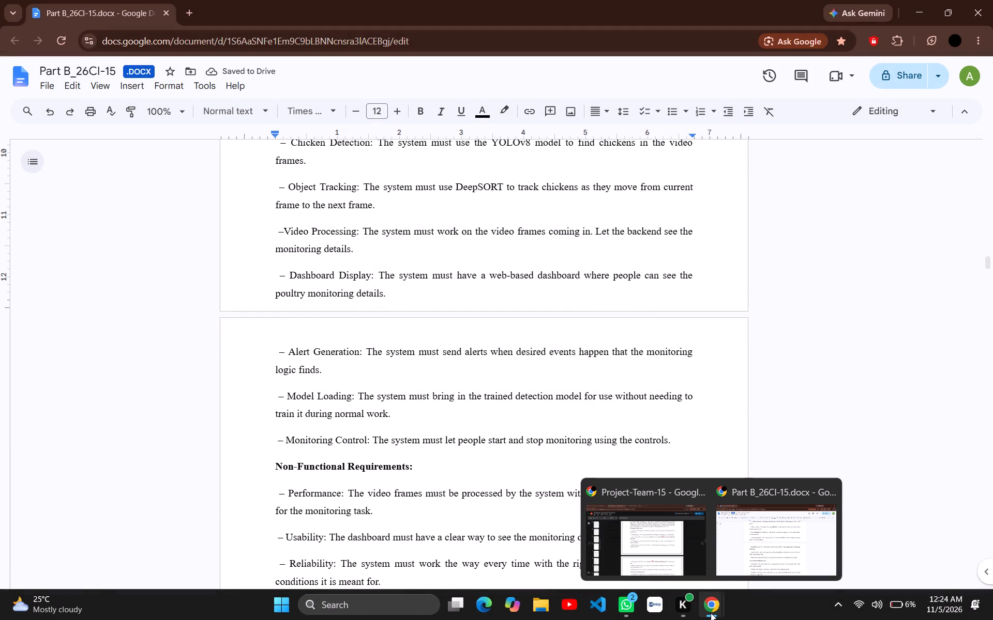
Switch to the report PDF and check sections 3.3.1 back through 3.1 for the next highlighted passage.
left_click(683, 530)
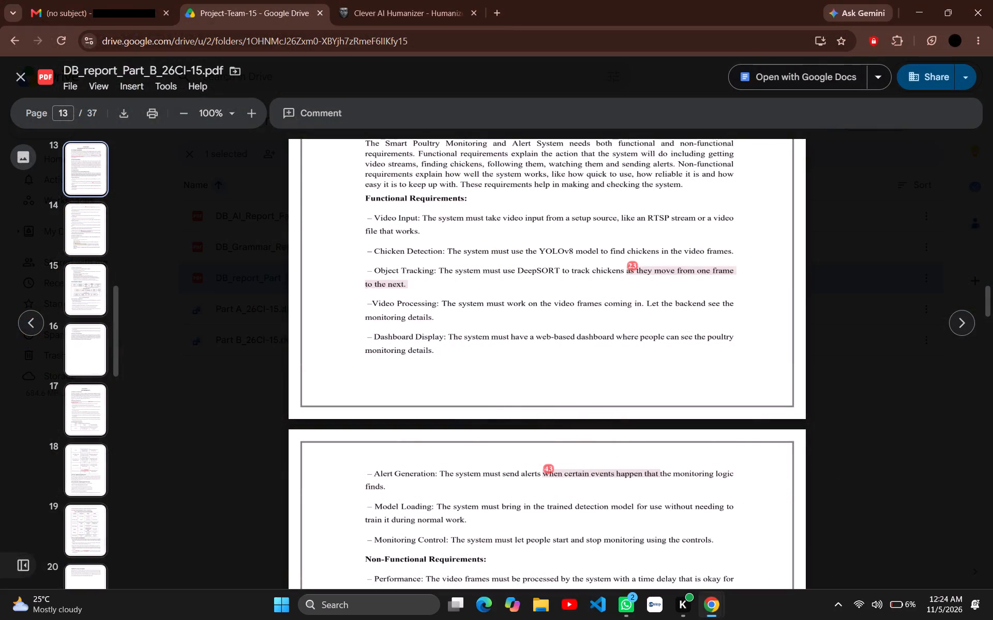
scroll(665, 354, "up", 3)
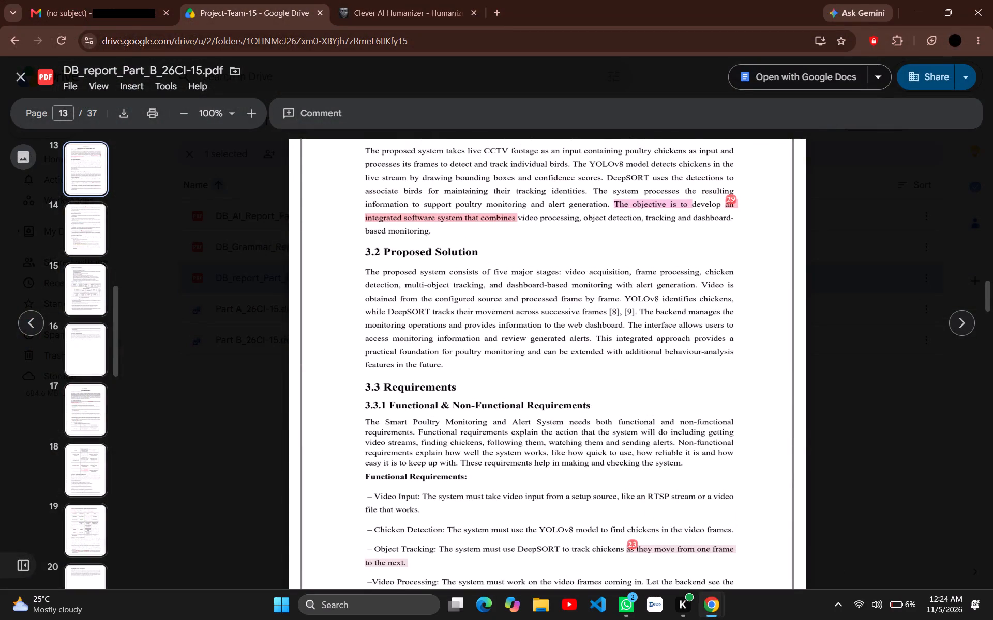
scroll(665, 354, "up", 2)
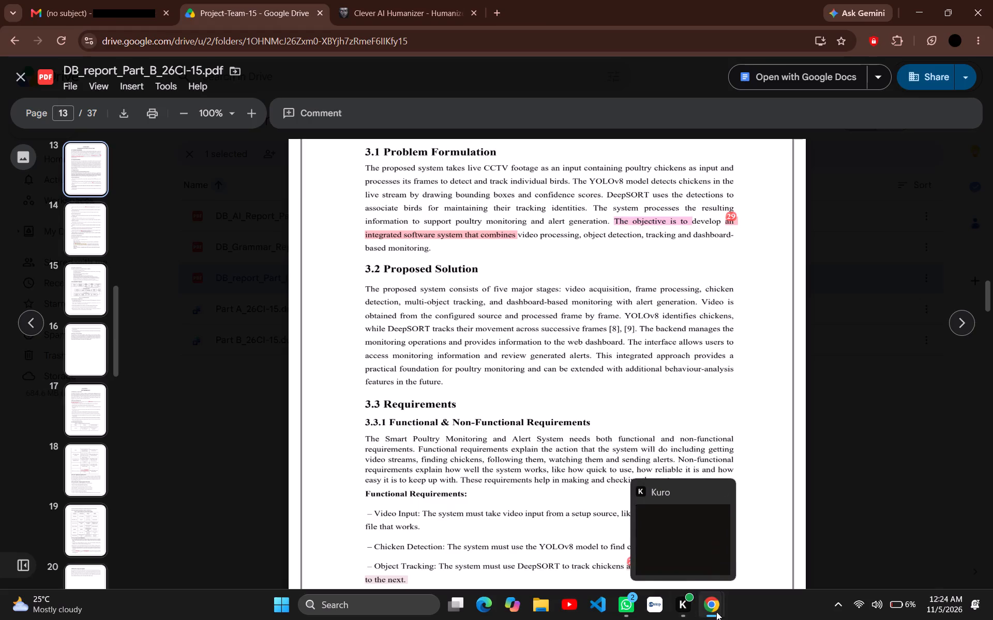
Return to the Part B document and replace "integrated" with "complete" before "software system" in section 3.1 Problem Formulation.
left_click(749, 545)
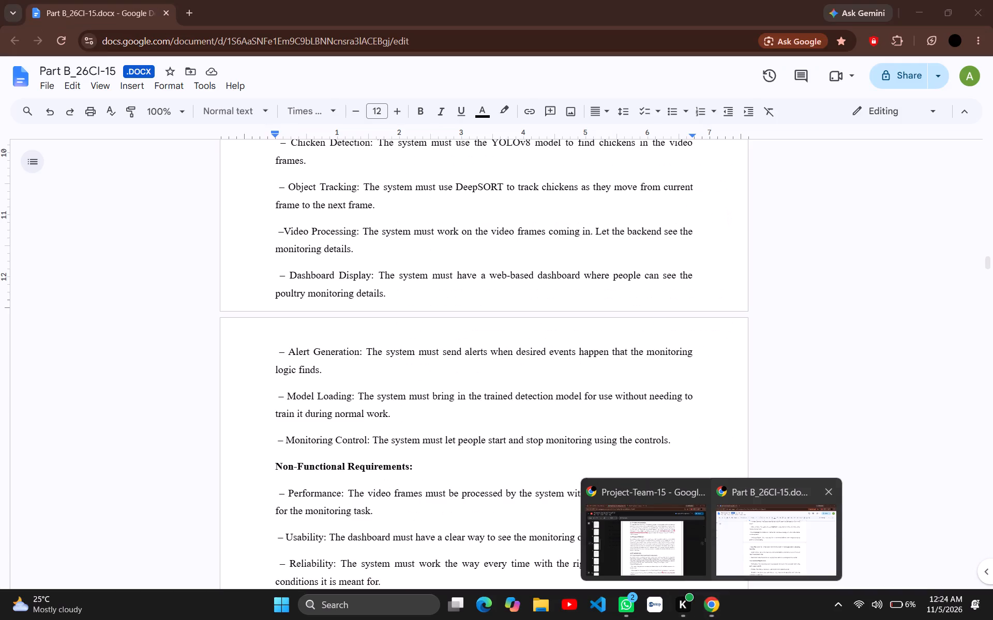
scroll(604, 351, "up", 3)
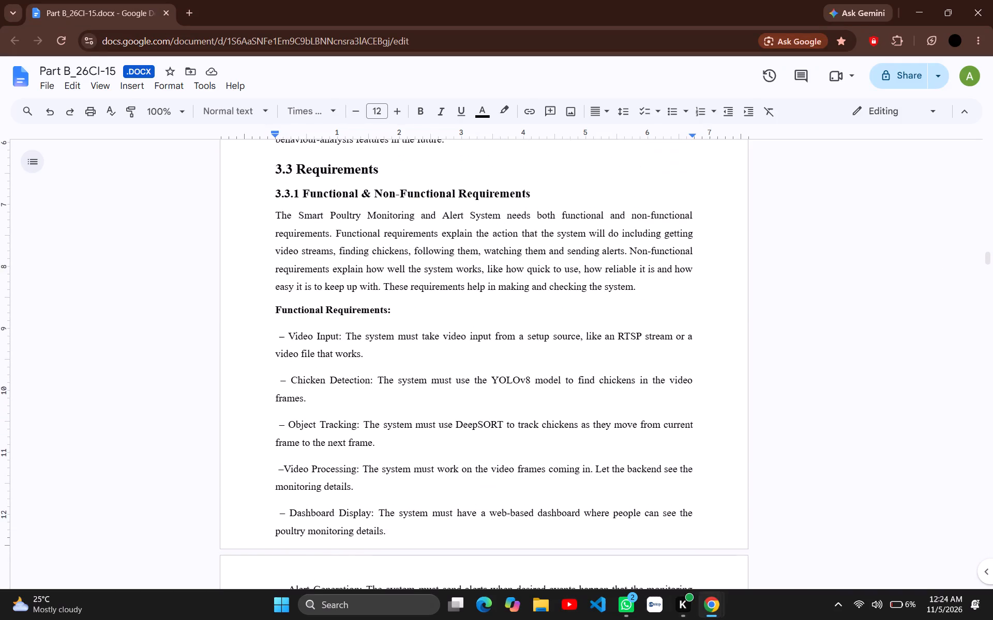
scroll(604, 351, "up", 1)
left_click(570, 276)
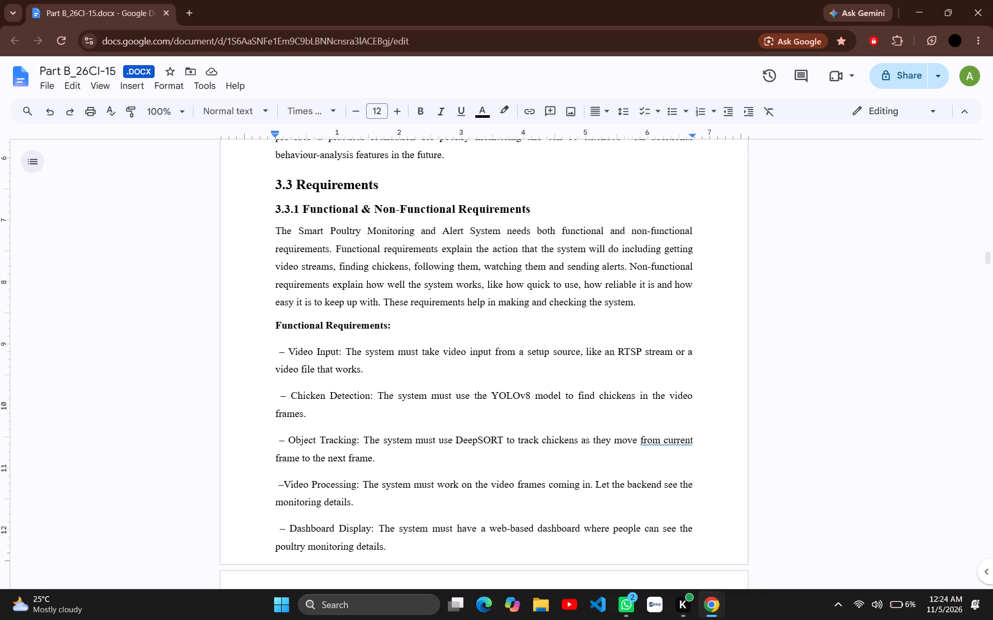
scroll(277, 227, "up", 3)
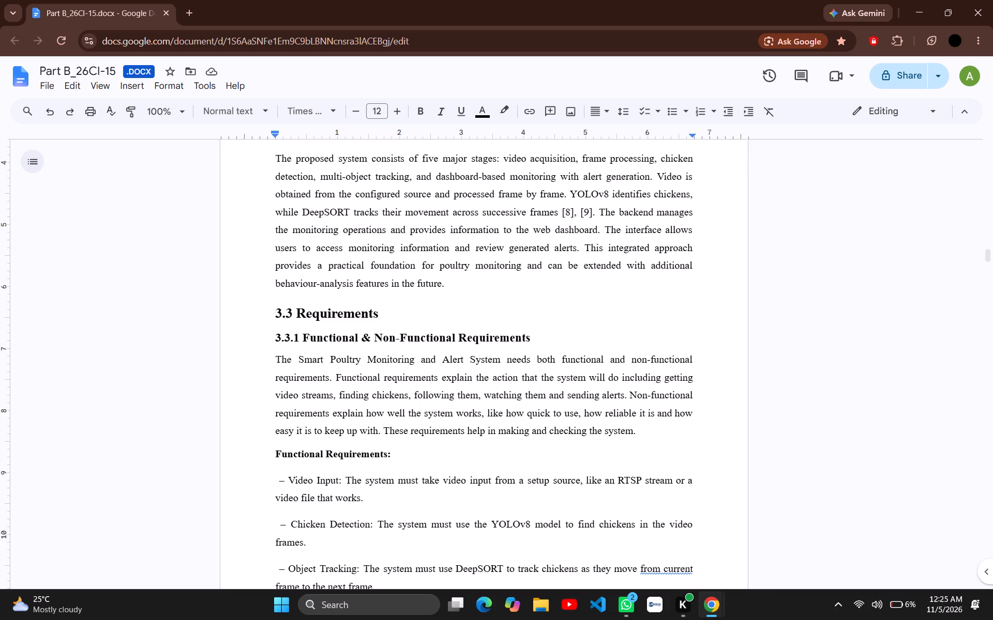
scroll(525, 425, "up", 2)
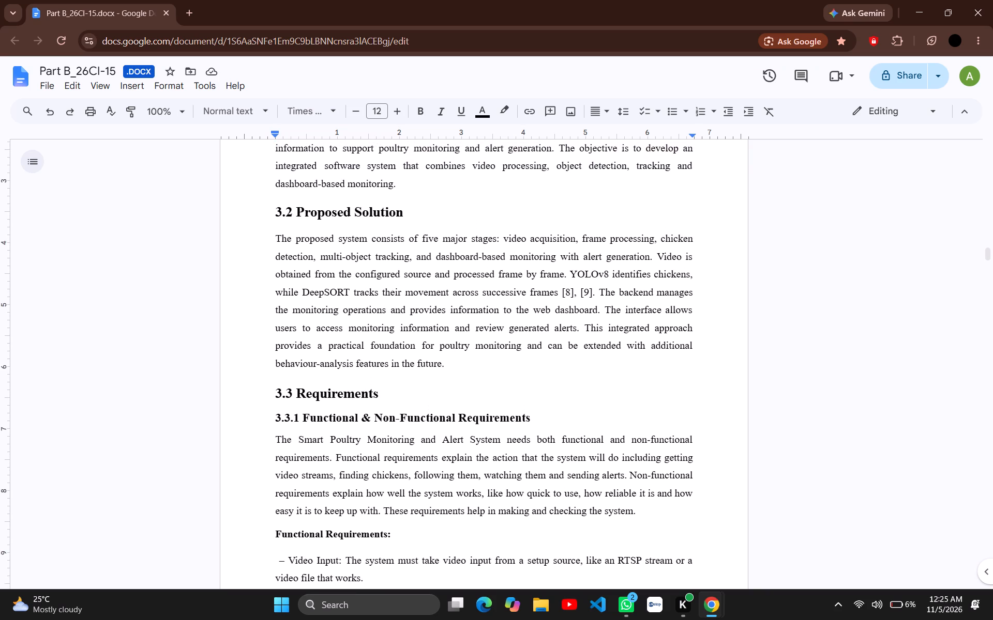
scroll(525, 425, "up", 2)
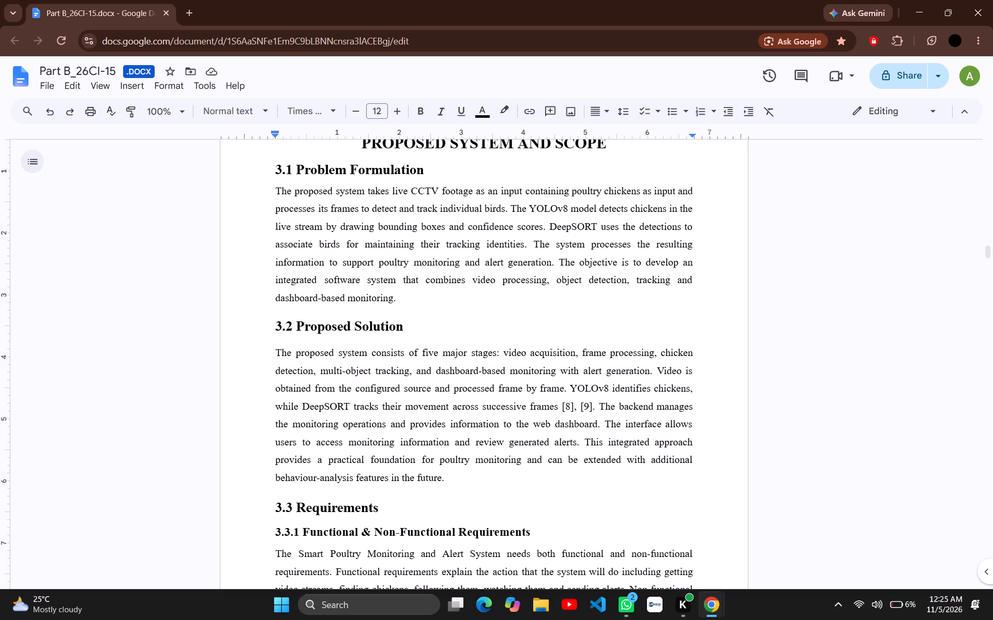
left_click(318, 277)
key("BackSpace")
key("BackSpace")
key("BackSpace")
key("BackSpace")
key("BackSpace")
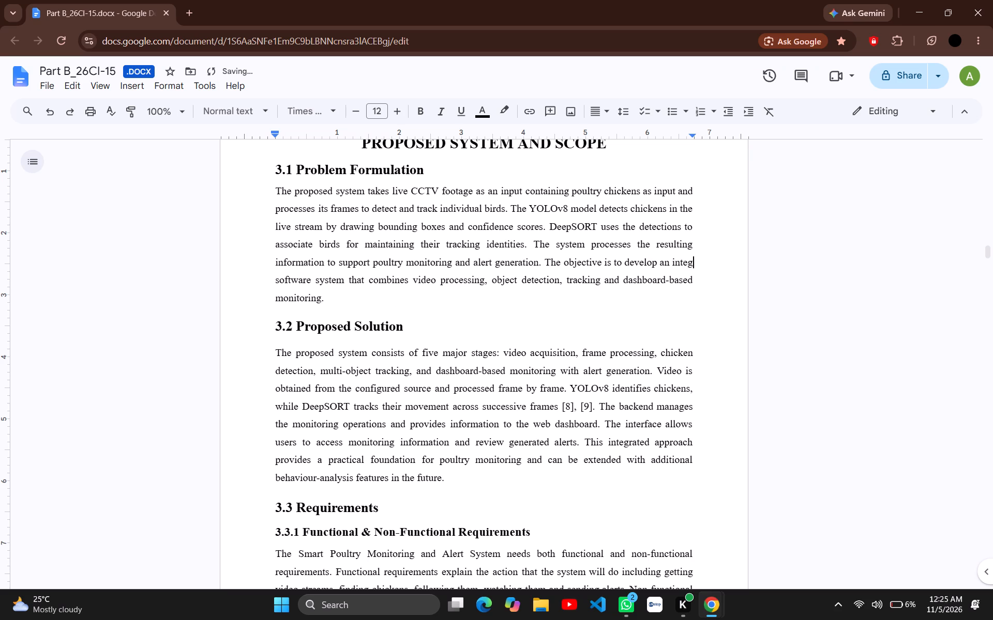
key("BackSpace")
key("BackSpace")
key("BackSpace")
key("BackSpace")
key("BackSpace")
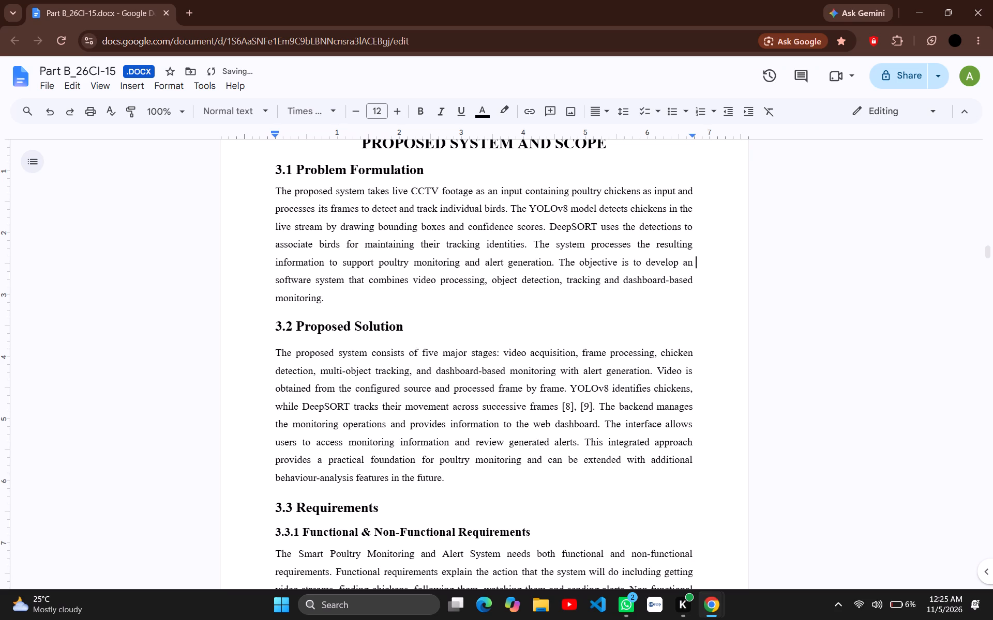
type("co")
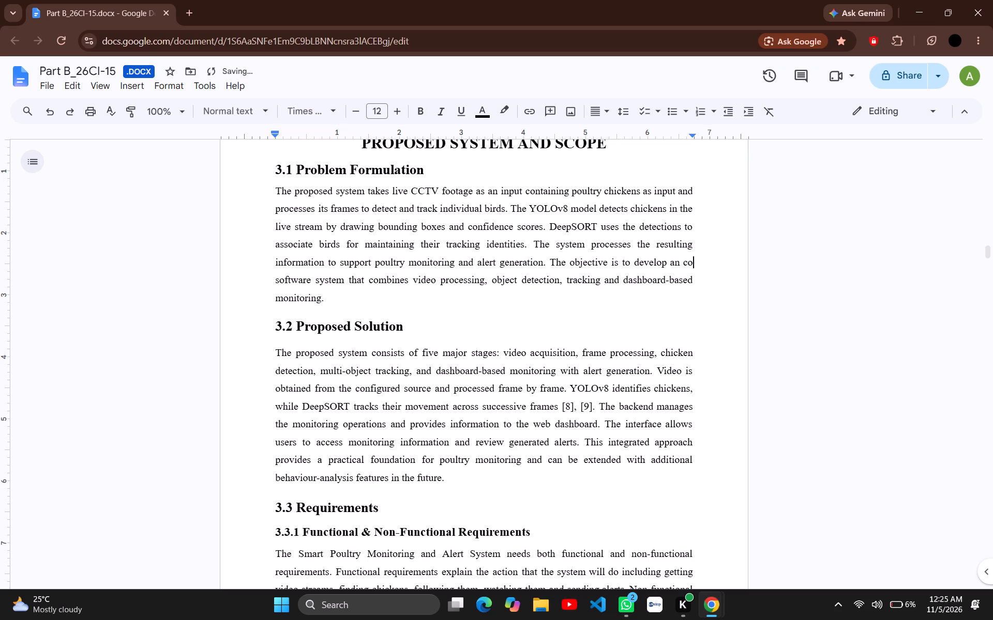
type("mplete")
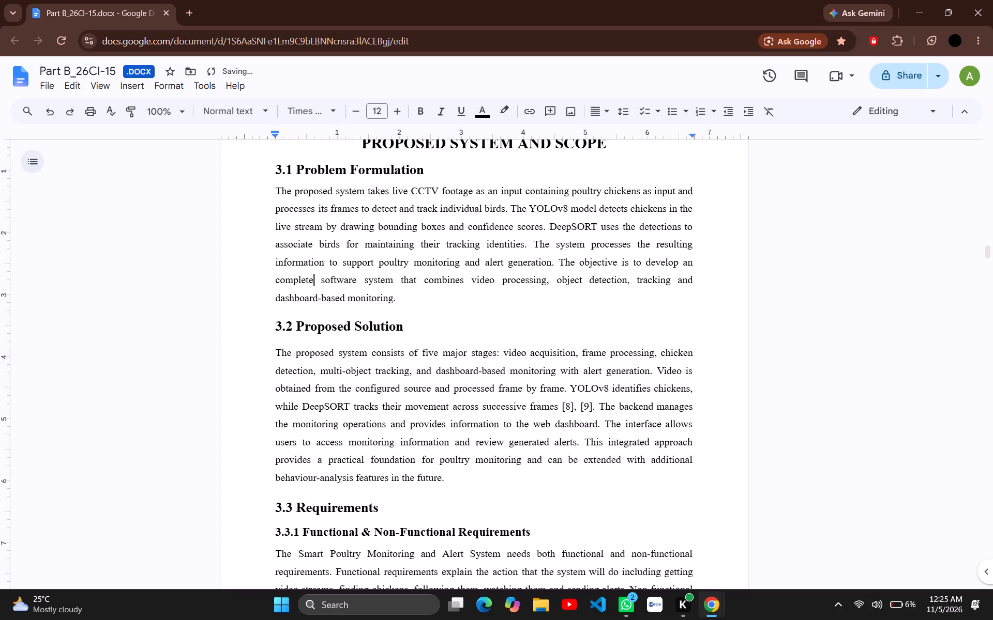
Accept the grammar suggestion "a complete" for the article in section 3.1's objective sentence.
left_click(380, 282)
left_click(285, 279)
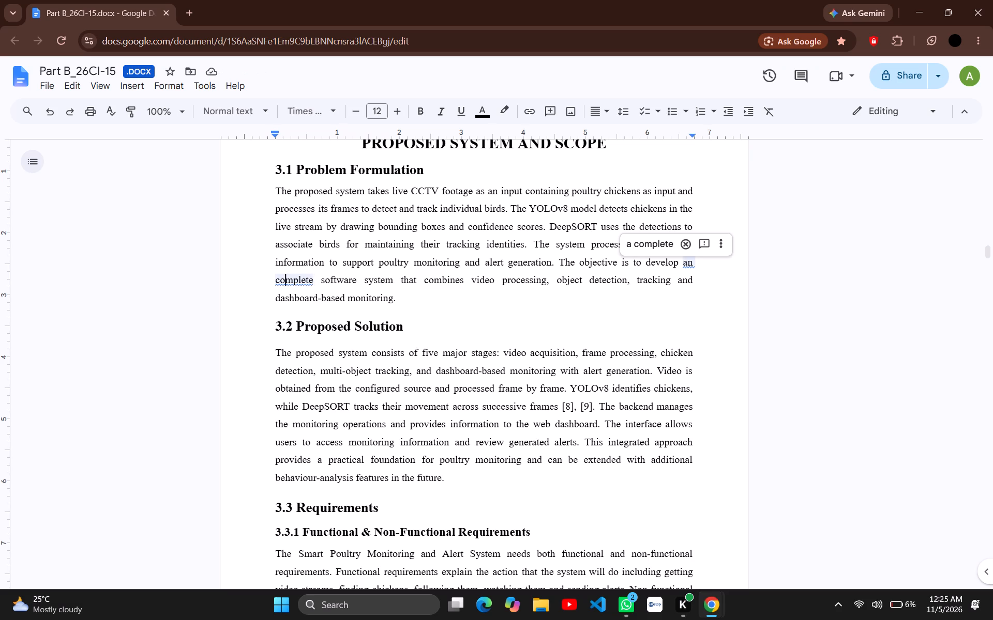
left_click(633, 249)
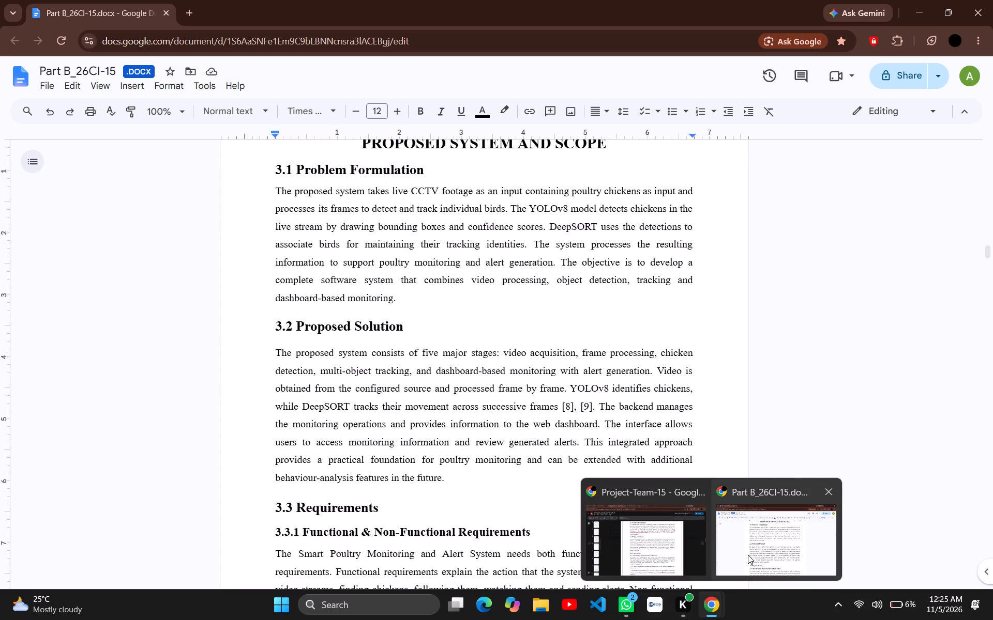
Switch to the report PDF and examine Chapter 2 and the end of Chapter 1 for highlighted passages, returning to sections 2.3 to 2.5.
left_click(669, 531)
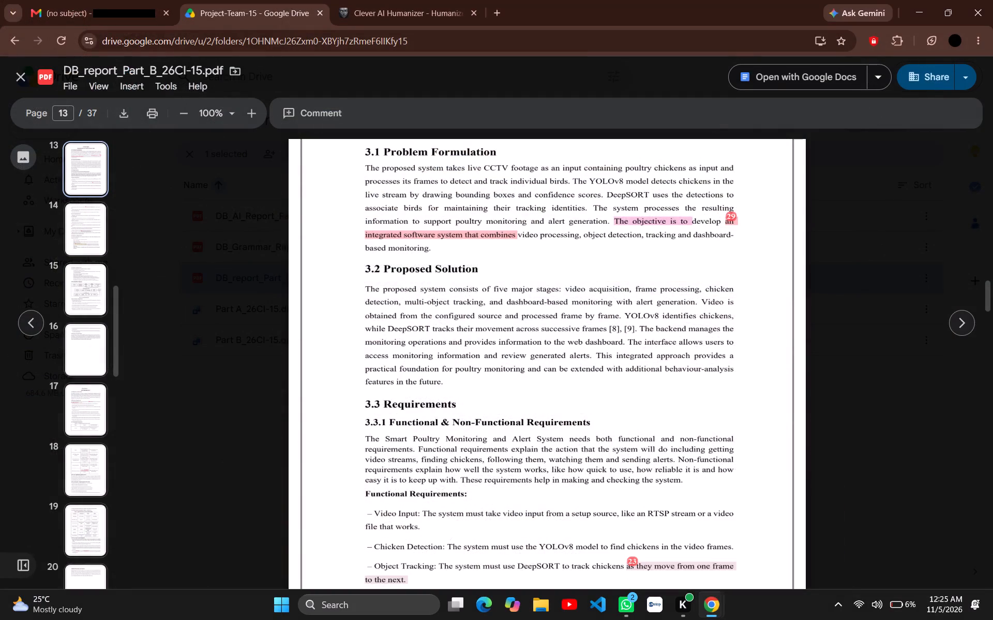
scroll(657, 348, "up", 3)
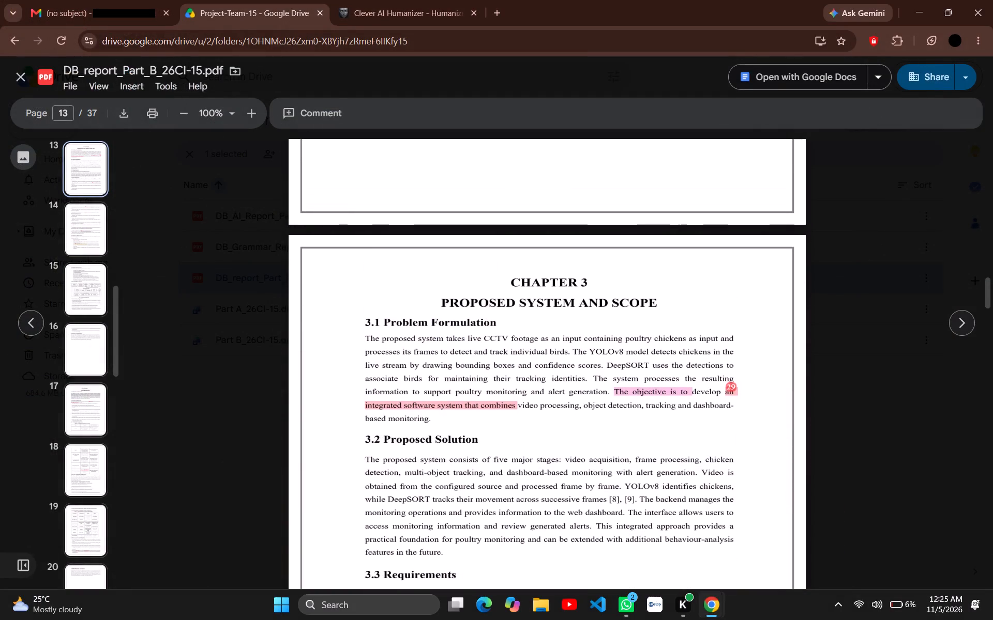
scroll(657, 348, "up", 3)
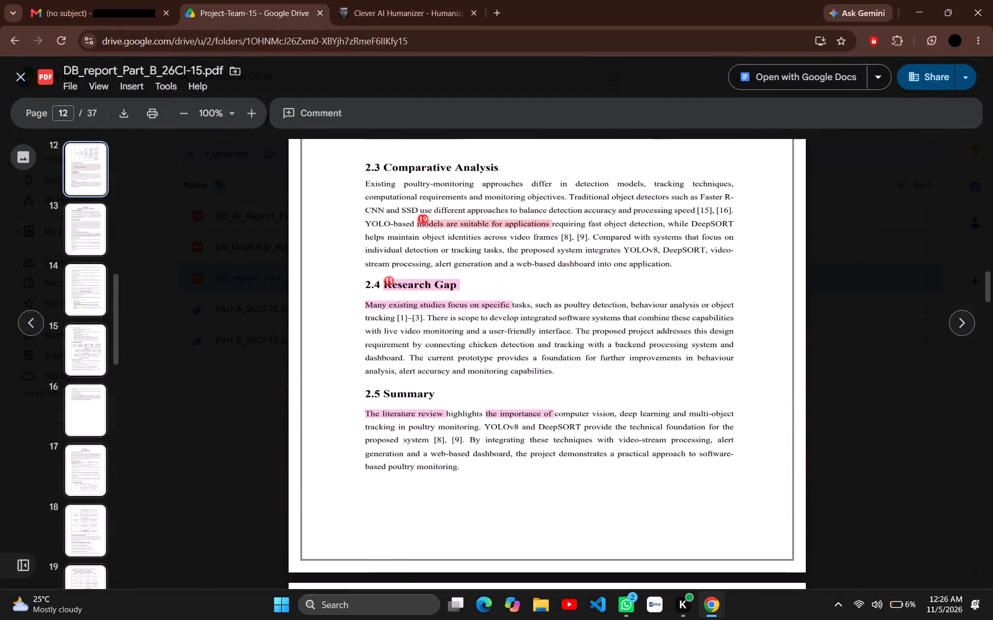
scroll(657, 348, "up", 2)
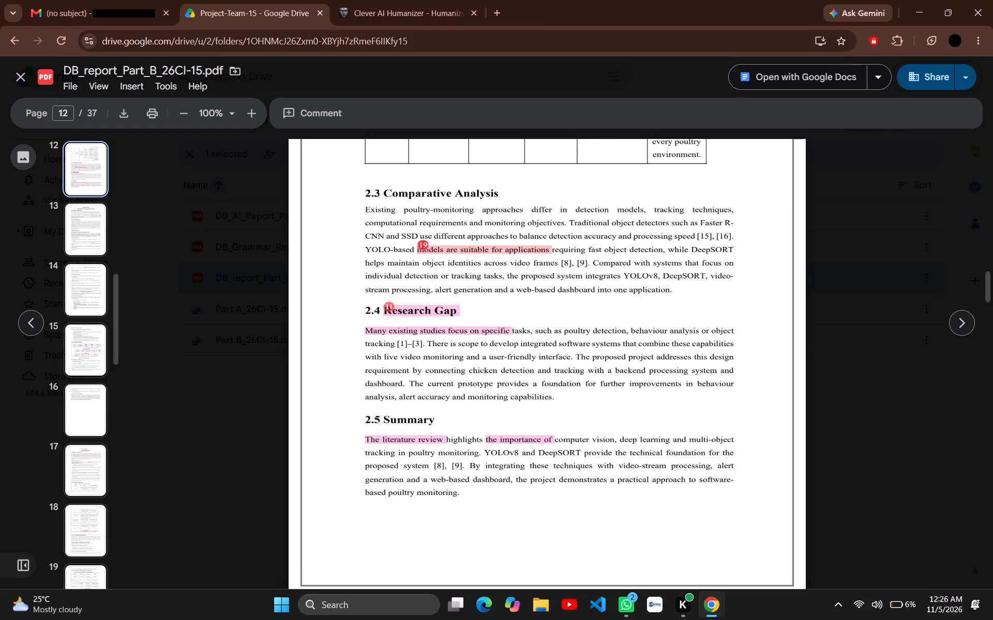
scroll(657, 348, "up", 4)
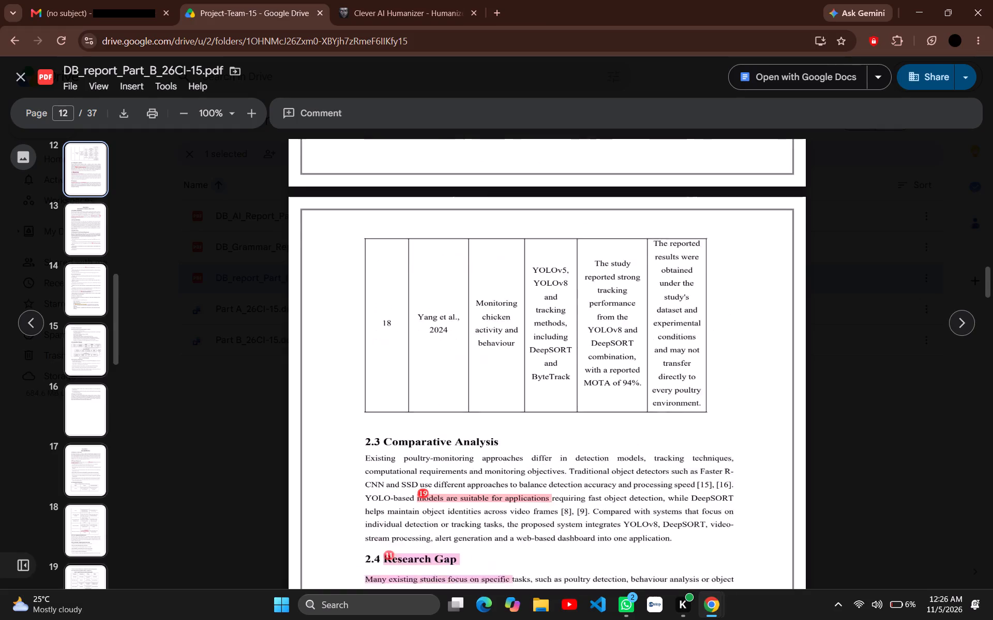
scroll(657, 348, "up", 6)
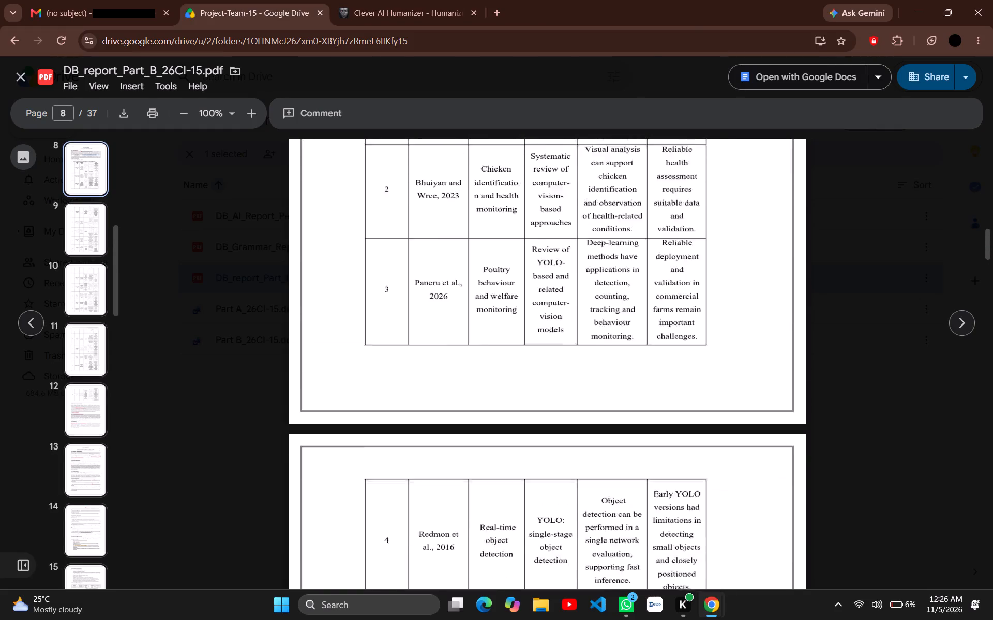
scroll(657, 348, "up", 2)
scroll(657, 348, "down", 4)
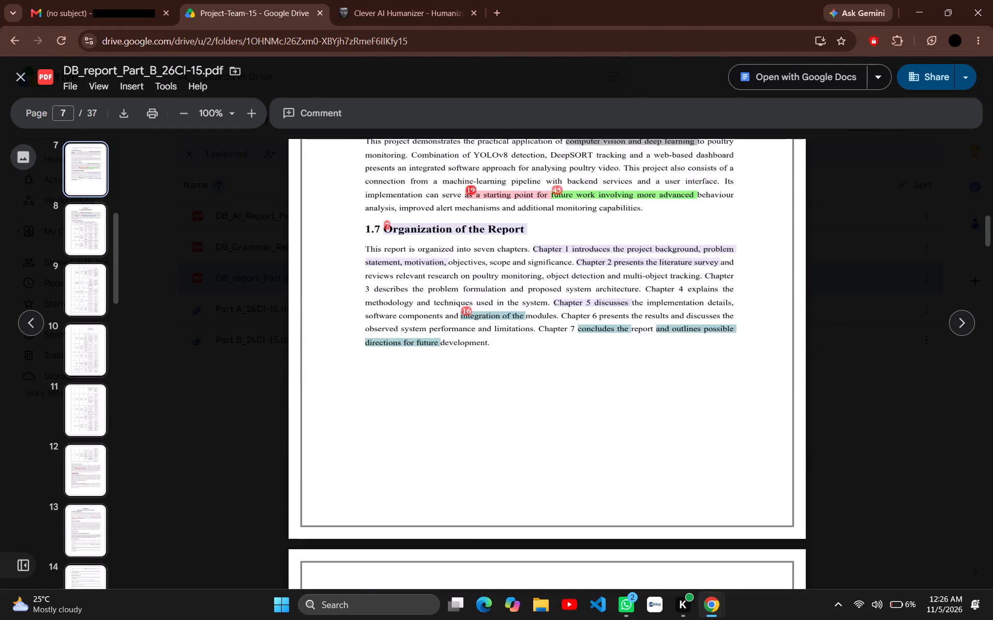
scroll(657, 348, "down", 2)
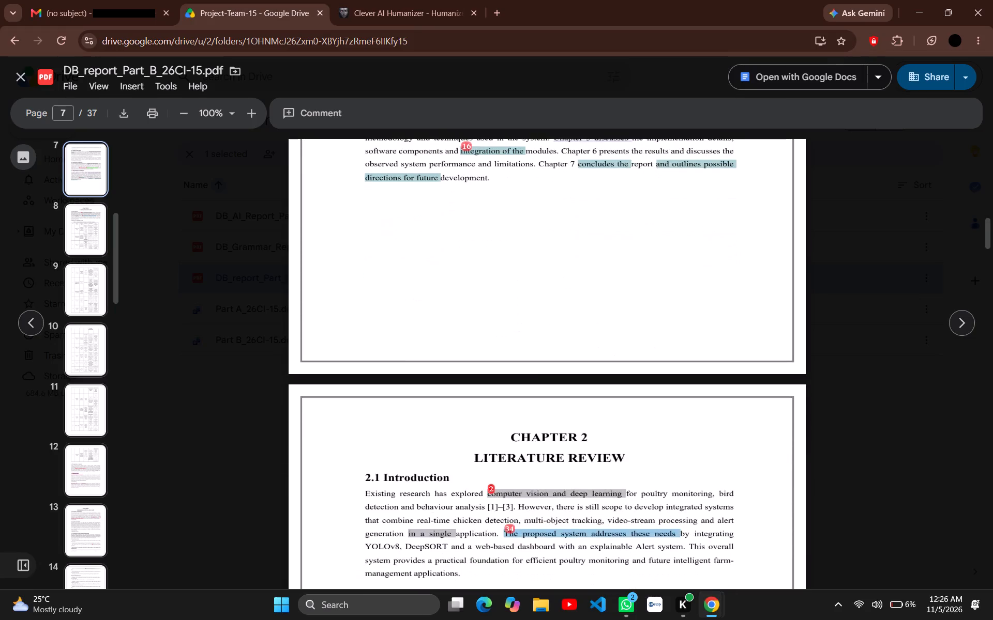
scroll(657, 348, "down", 4)
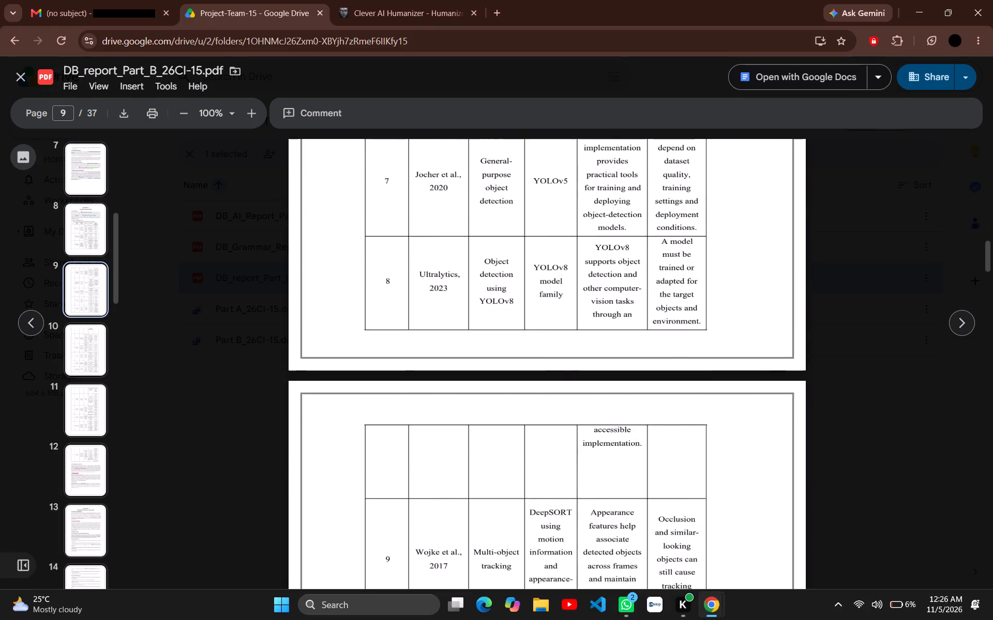
scroll(657, 348, "down", 4)
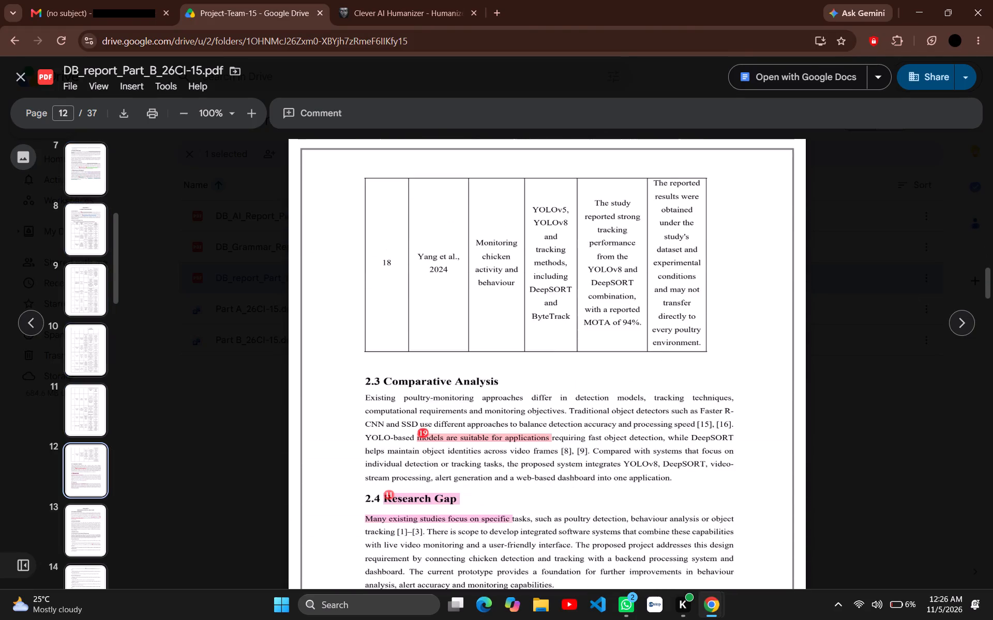
scroll(657, 348, "down", 1)
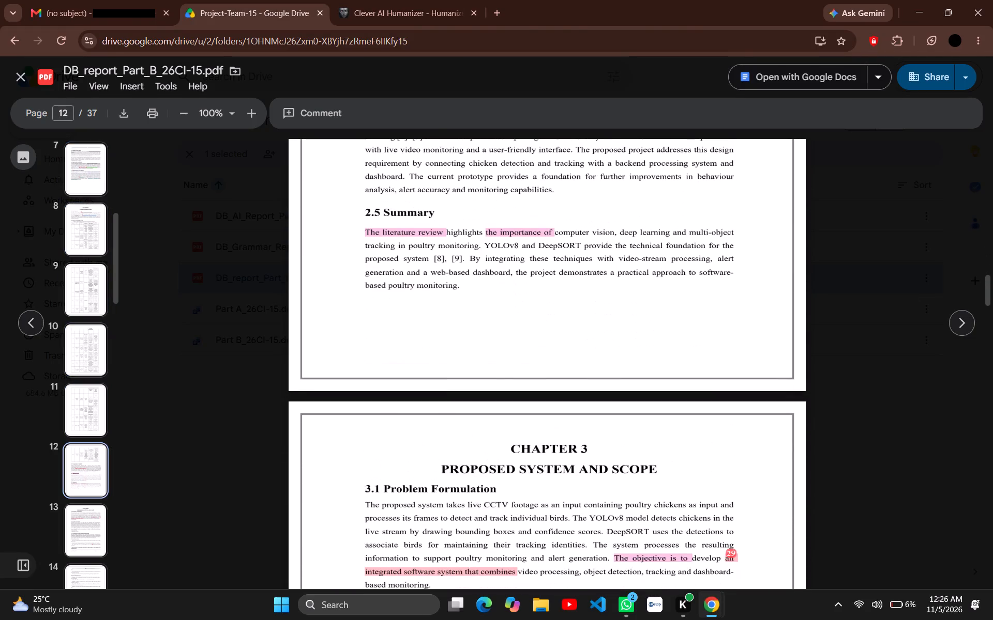
scroll(657, 348, "up", 2)
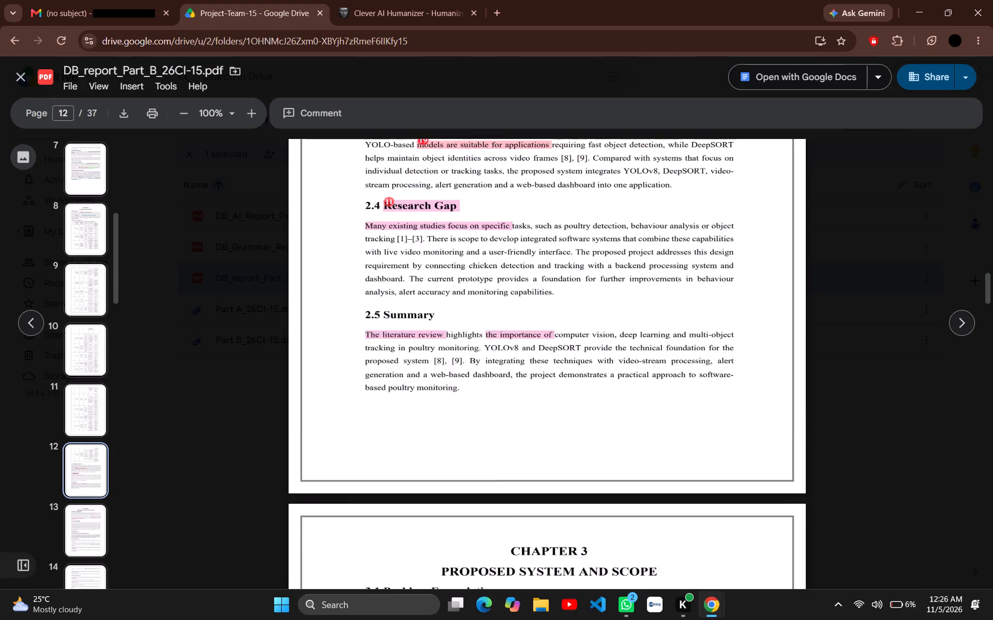
scroll(657, 348, "up", 1)
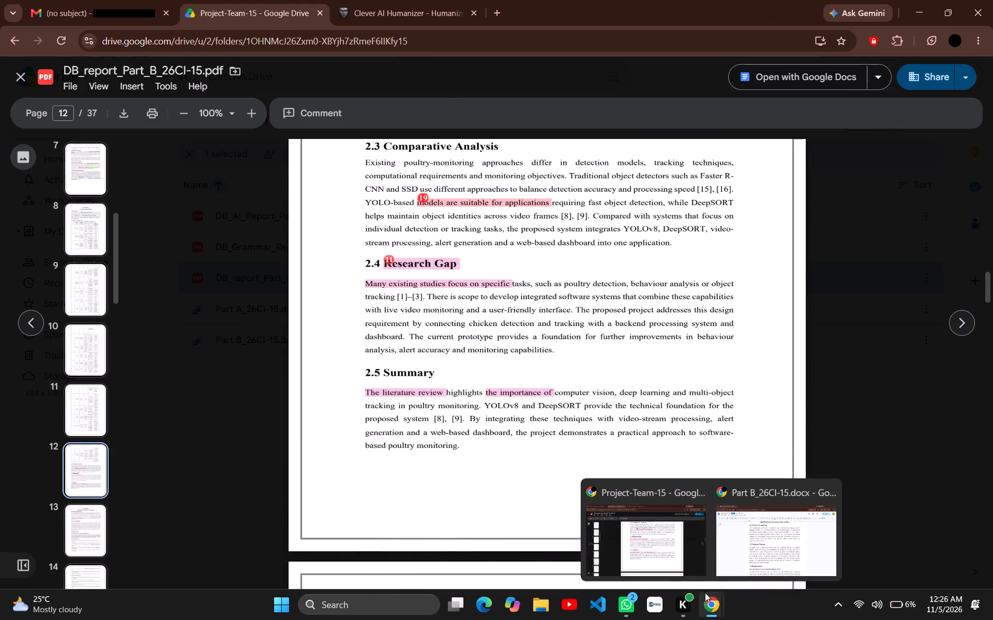
Return to the Part B document and replace "highlights" with "shows" in the first sentence of section 2.5 Summary.
left_click(743, 542)
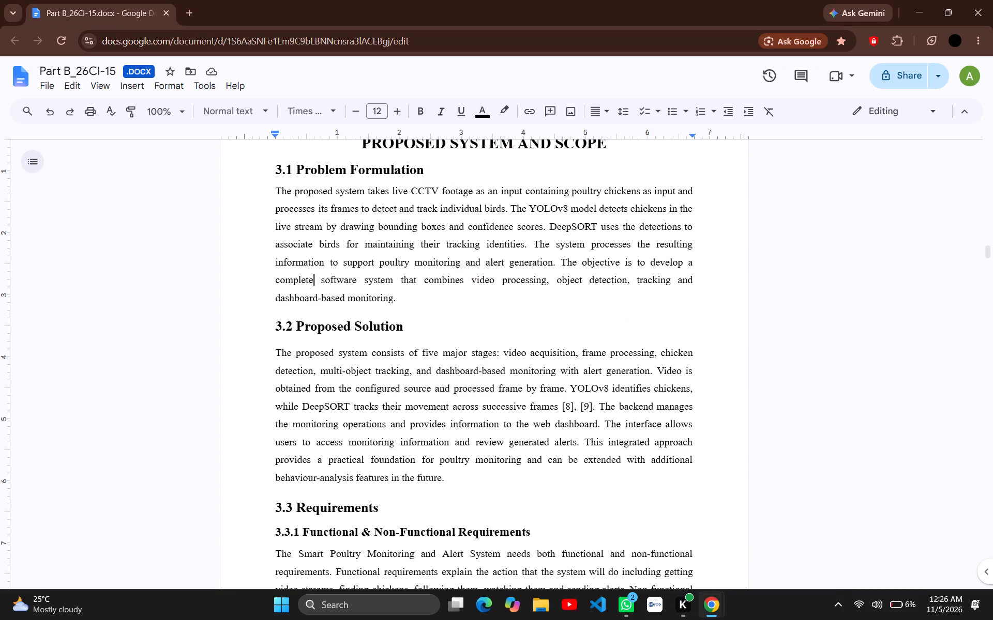
scroll(659, 397, "up", 5)
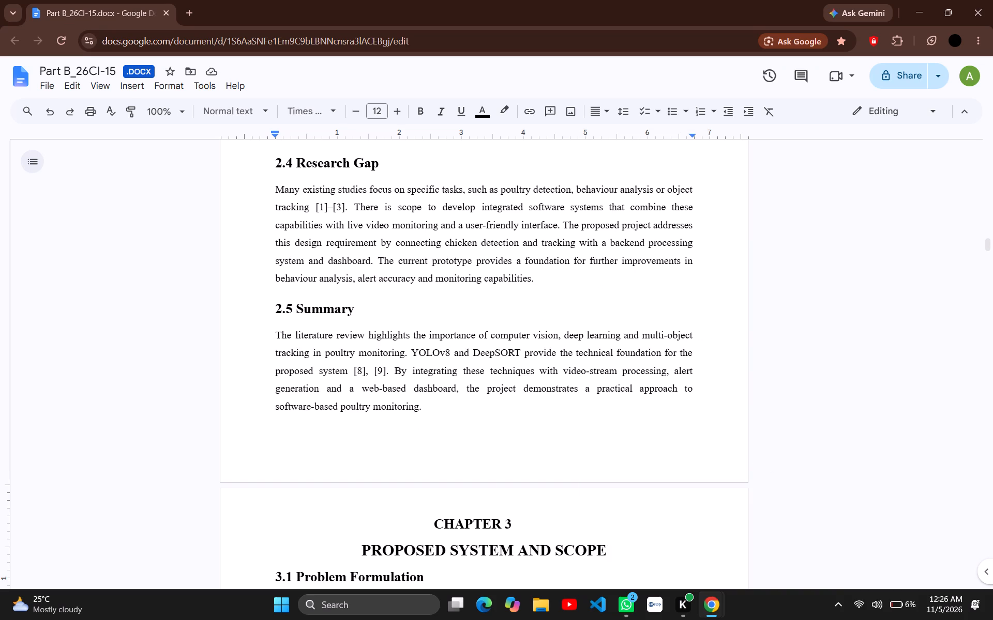
left_click(408, 337)
key("Right")
key("BackSpace")
key("BackSpace")
key("BackSpace")
key("BackSpace")
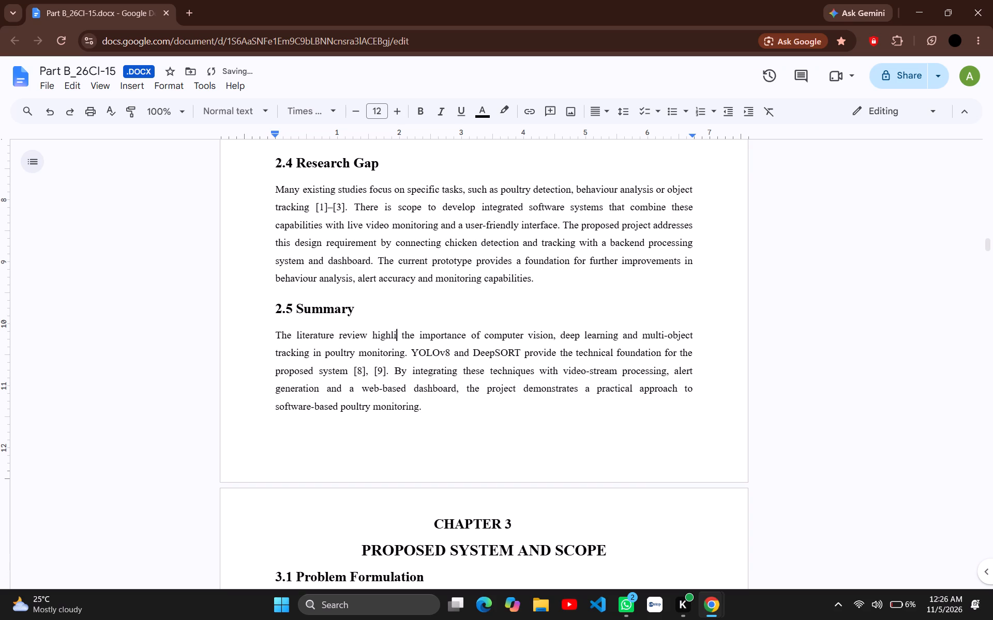
key("BackSpace")
key("BackSpace")
key("BackSpace")
key("BackSpace")
key("BackSpace")
key("BackSpace")
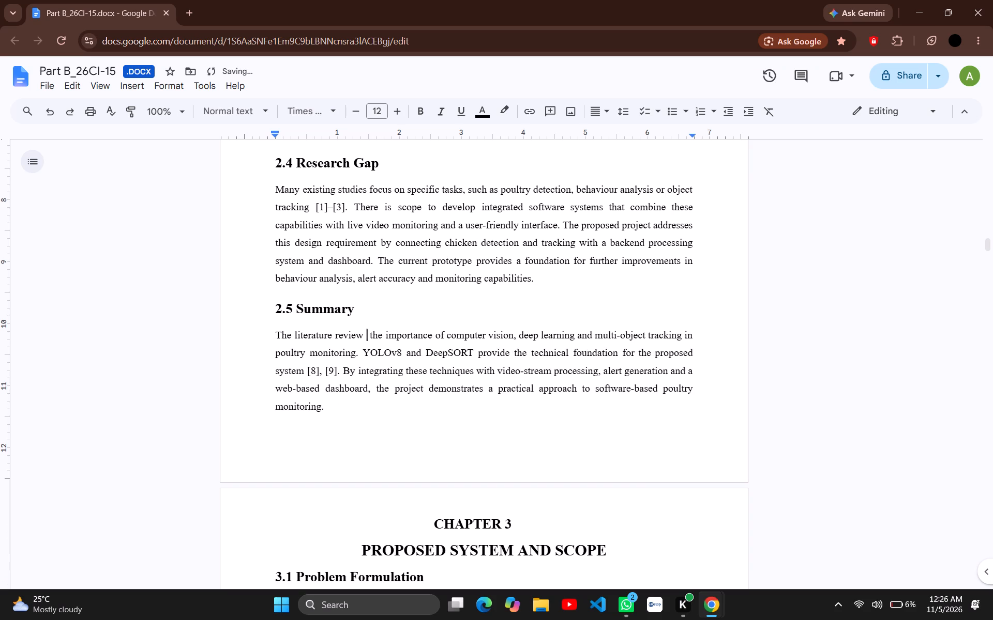
key("s")
type("ho")
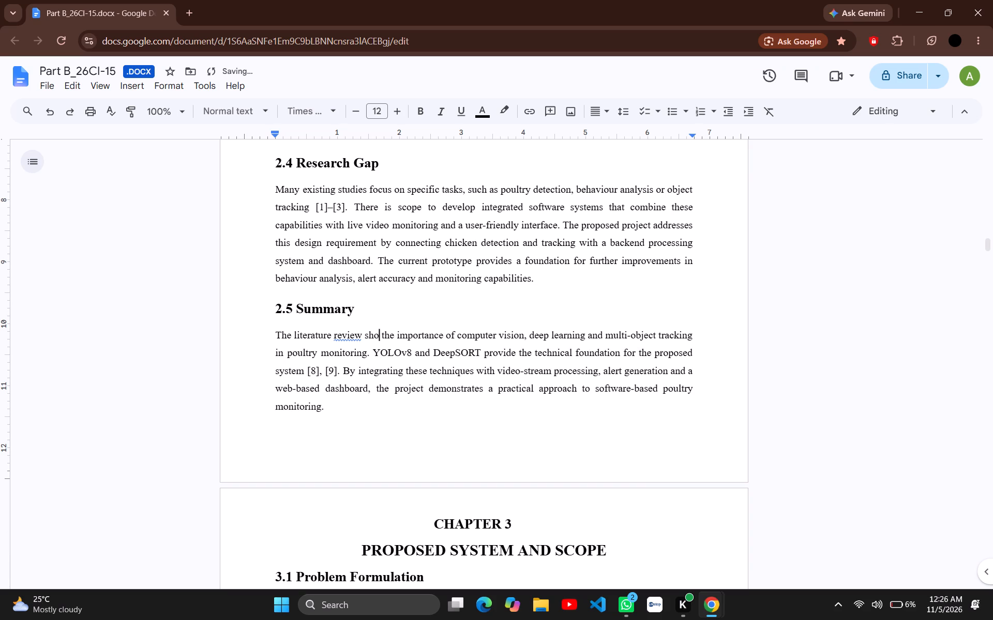
type("ws")
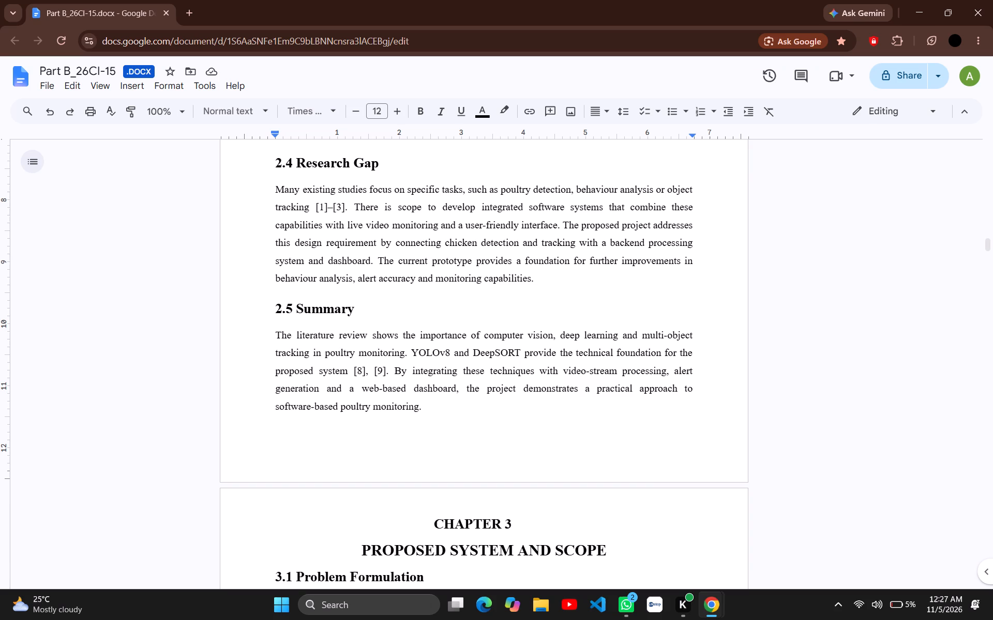
Delete the word "existing" before "studies" in the opening sentence of section 2.4 Research Gap.
left_click(336, 189)
key("BackSpace")
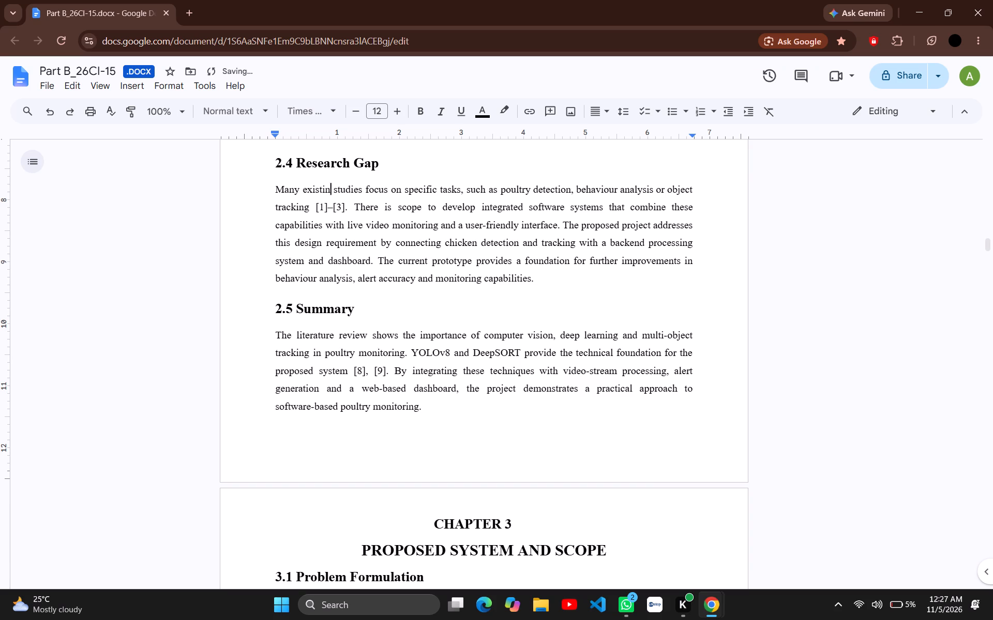
key("BackSpace")
key("BackSpace")
key("BackSpace")
key("BackSpace")
key("BackSpace")
key("BackSpace")
key("BackSpace")
key("BackSpace")
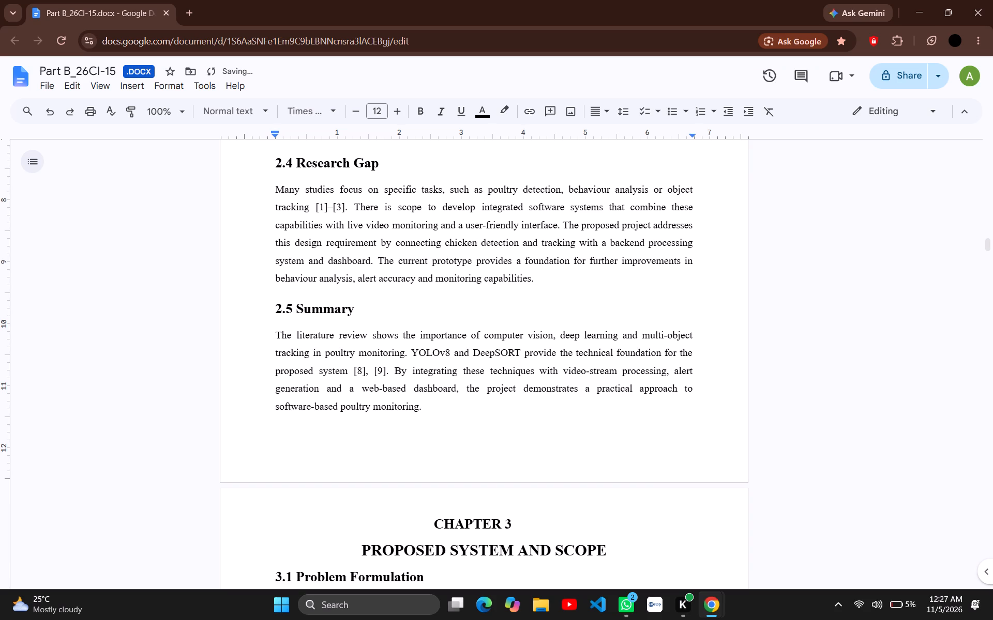
left_click(332, 190)
left_click(334, 190)
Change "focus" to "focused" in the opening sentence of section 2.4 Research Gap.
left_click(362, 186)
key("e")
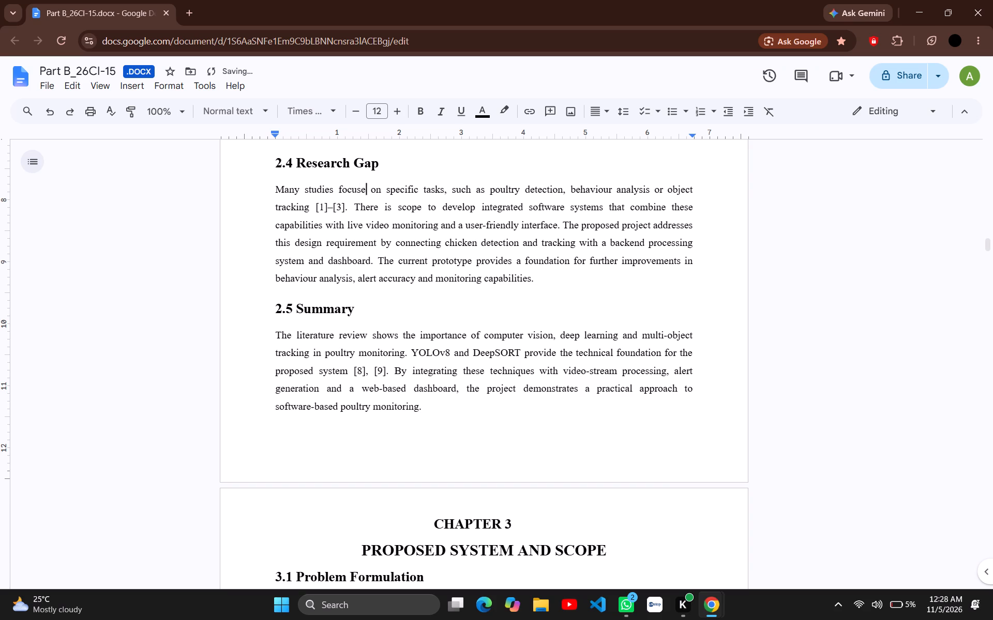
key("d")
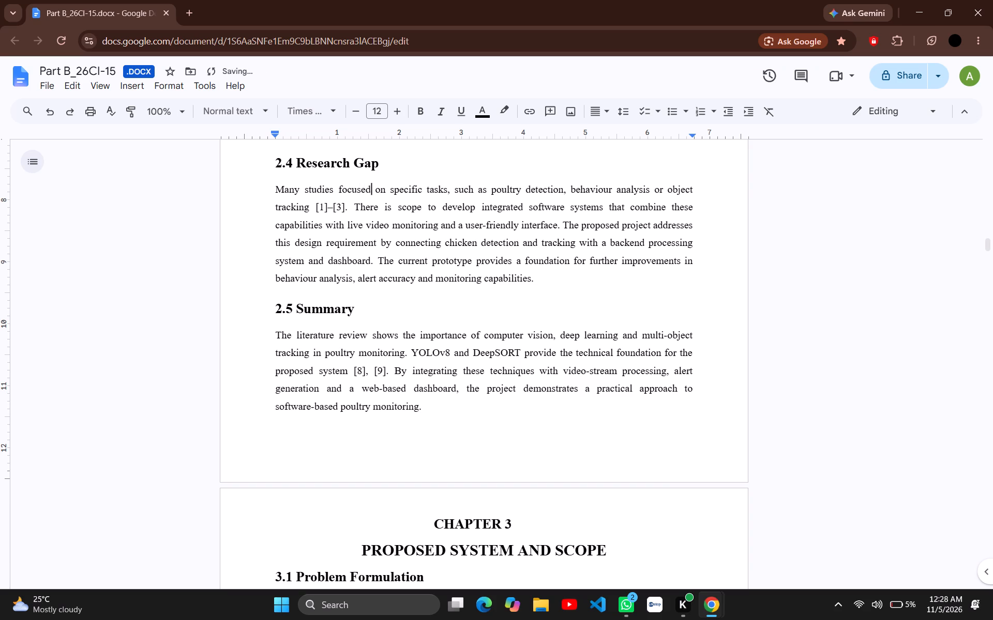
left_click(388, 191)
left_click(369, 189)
Replace "studies" with "existing approaches" in the opening sentence of section 2.4 Research Gap.
left_click(336, 191)
key("BackSpace")
key("BackSpace")
key("BackSpace")
key("BackSpace")
key("BackSpace")
key("BackSpace")
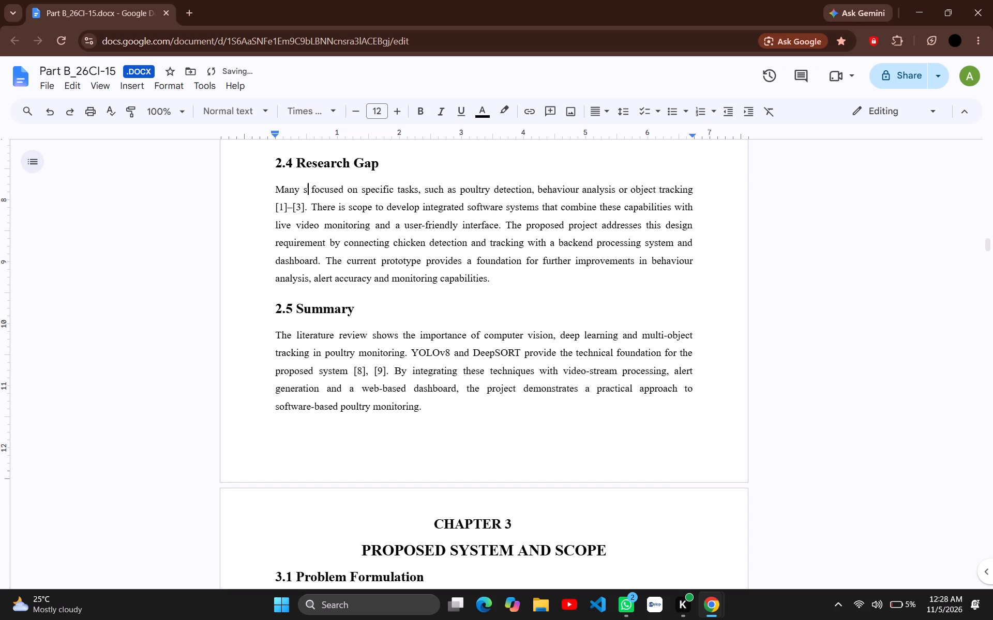
key("BackSpace")
key("e")
key("x")
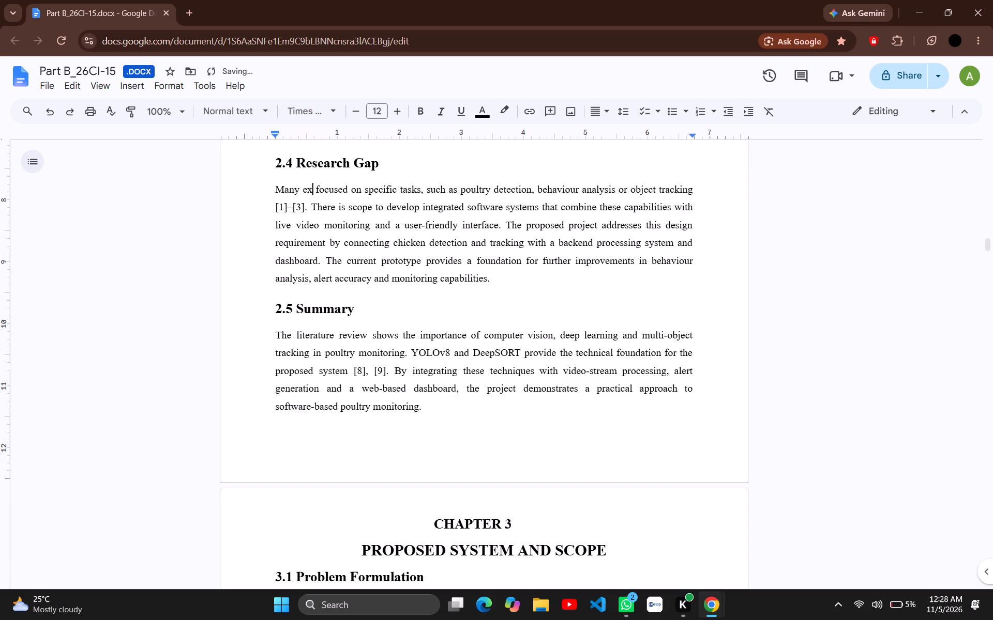
type("is")
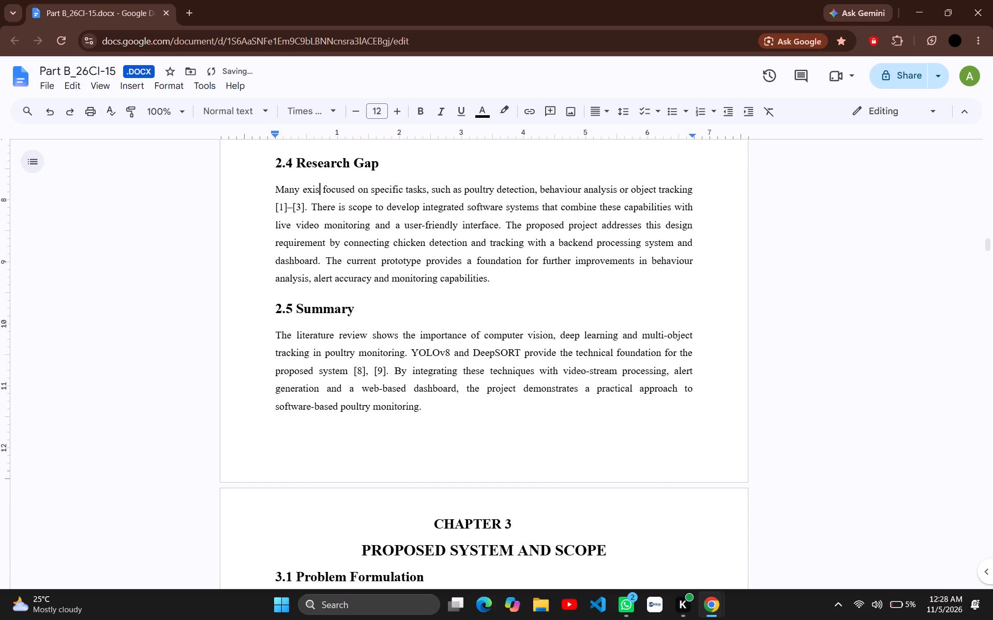
type("ti")
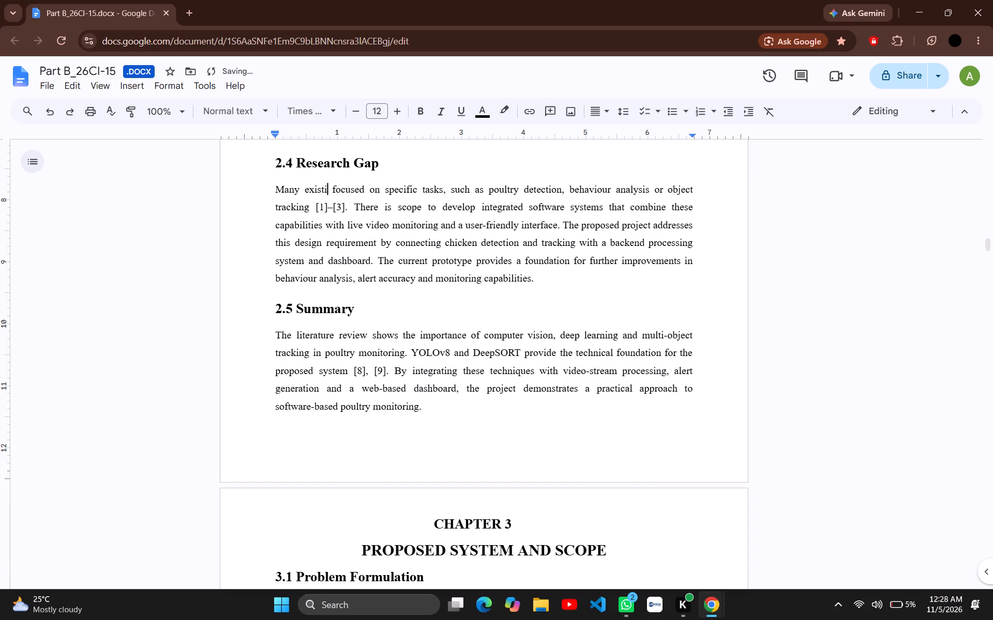
type("ng")
key("space")
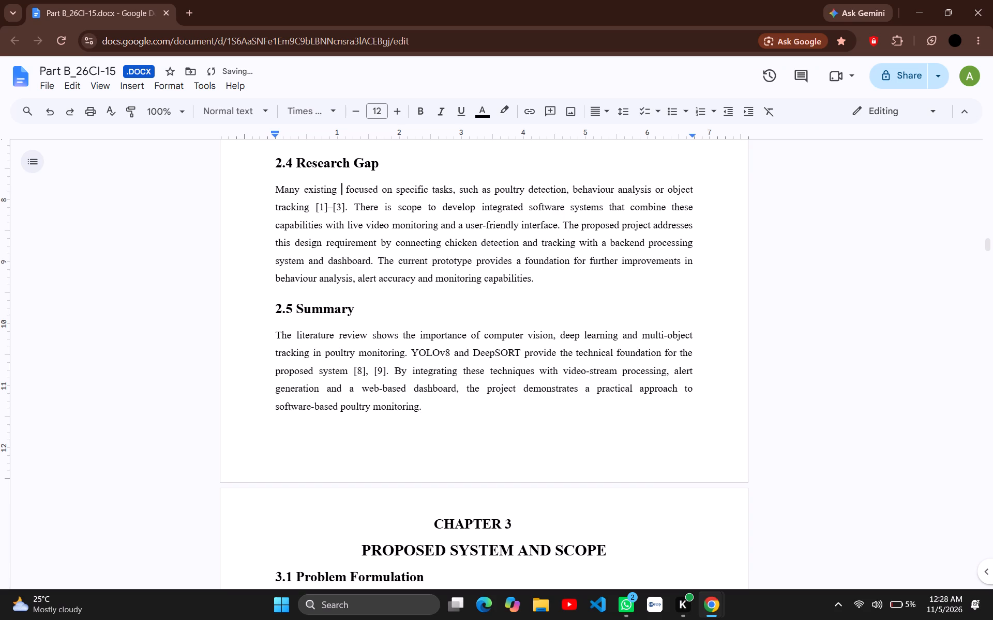
type("app")
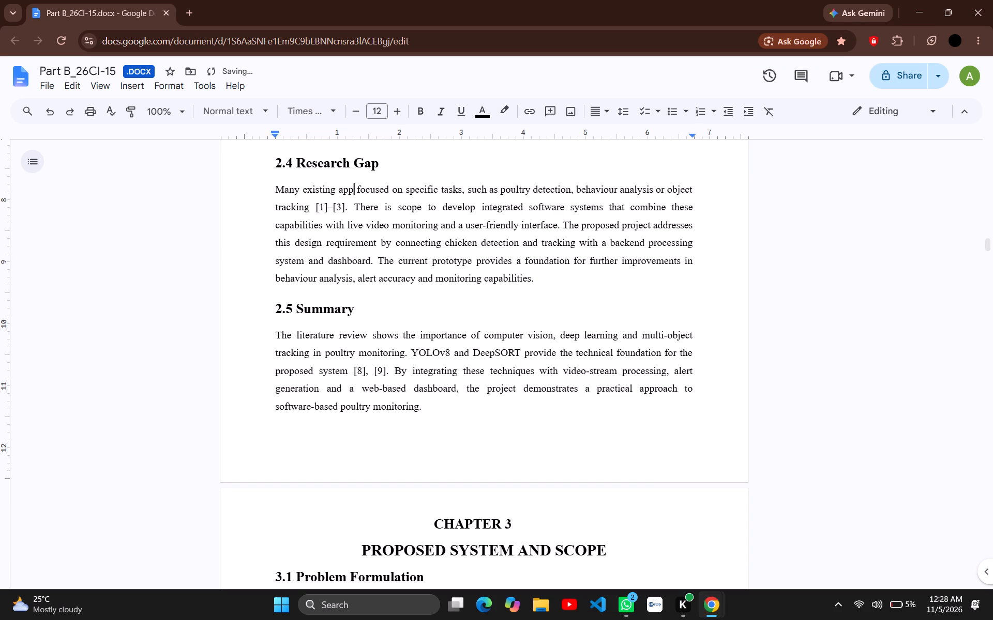
type("roaches")
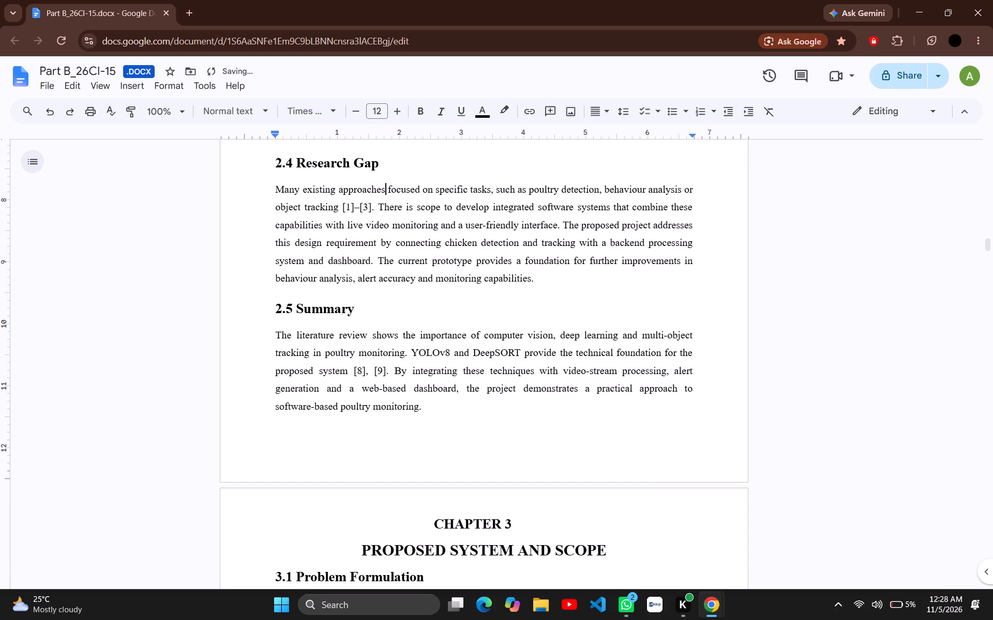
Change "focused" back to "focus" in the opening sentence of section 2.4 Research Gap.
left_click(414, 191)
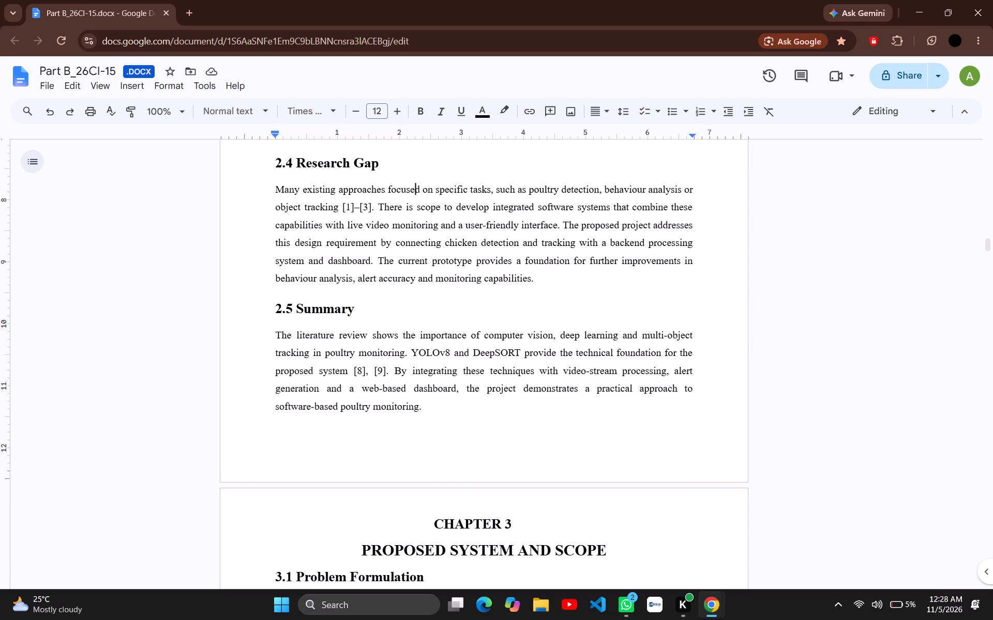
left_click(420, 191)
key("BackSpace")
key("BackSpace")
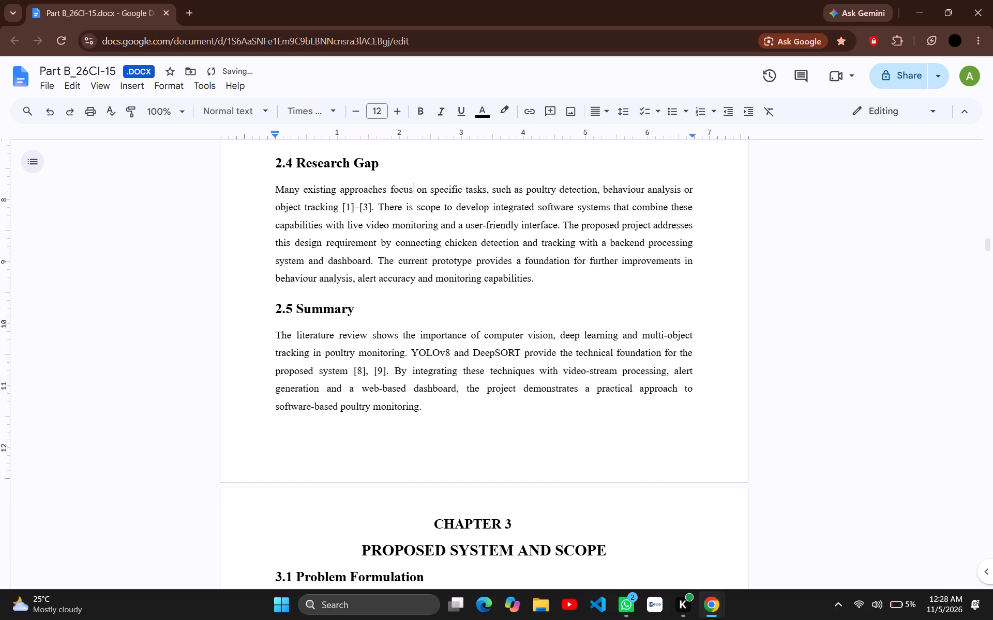
Replace "suitable" with "better" in the YOLO-based models sentence of section 2.3 Comparative Analysis.
scroll(423, 250, "up", 2)
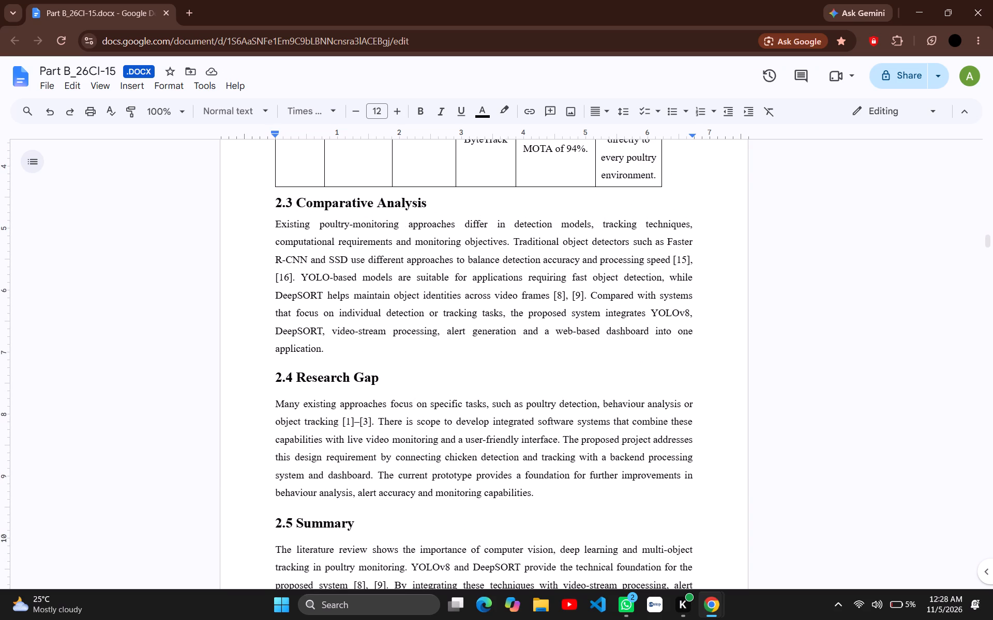
scroll(410, 248, "up", 1)
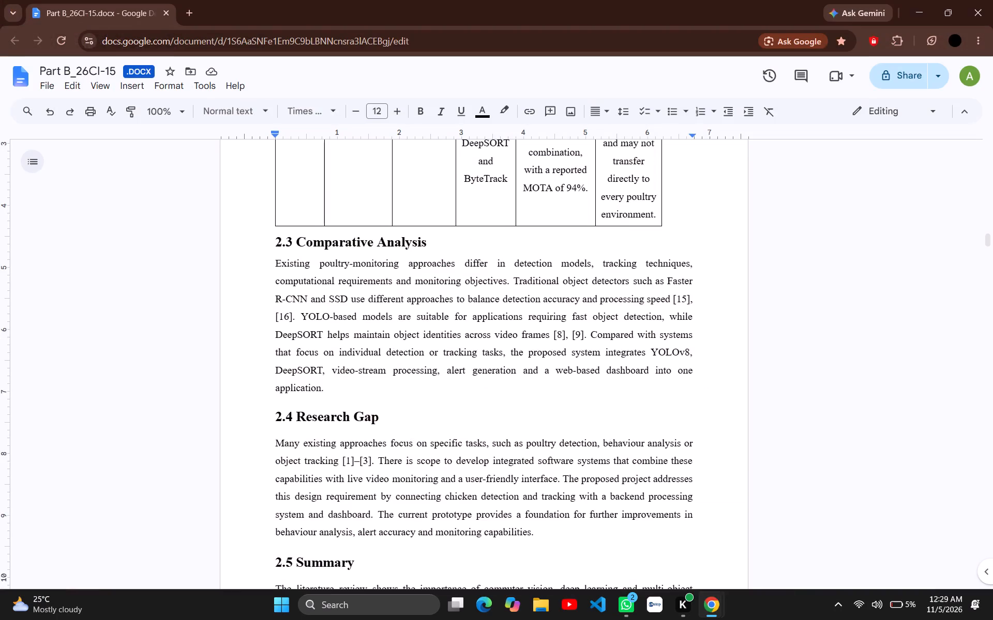
left_click(446, 315)
key("Right")
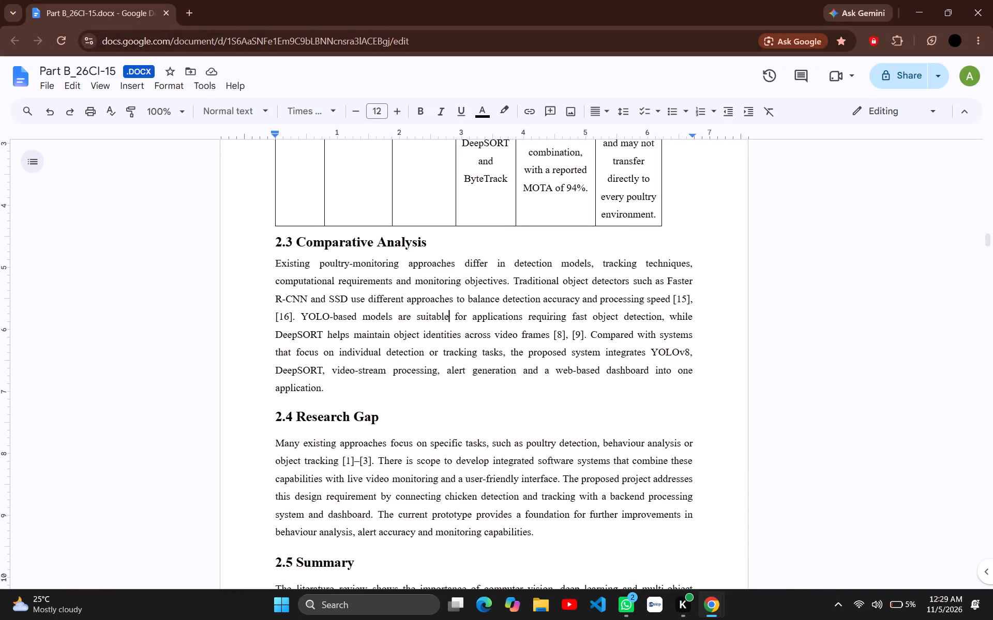
key("BackSpace")
key("BackSpace")
key("BackSpace")
key("BackSpace")
key("BackSpace")
key("BackSpace")
key("BackSpace")
key("BackSpace")
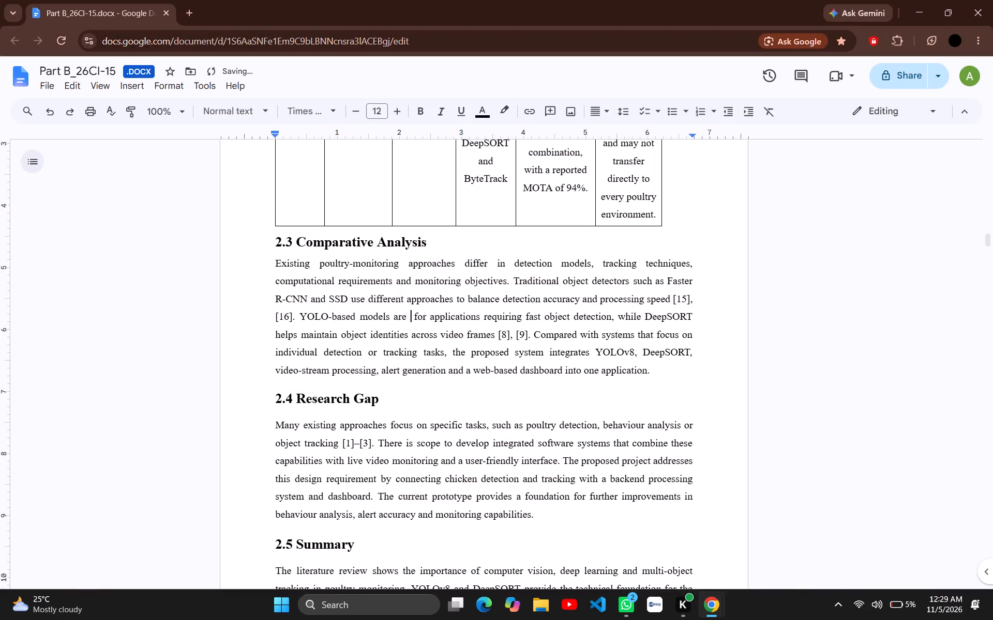
type("better")
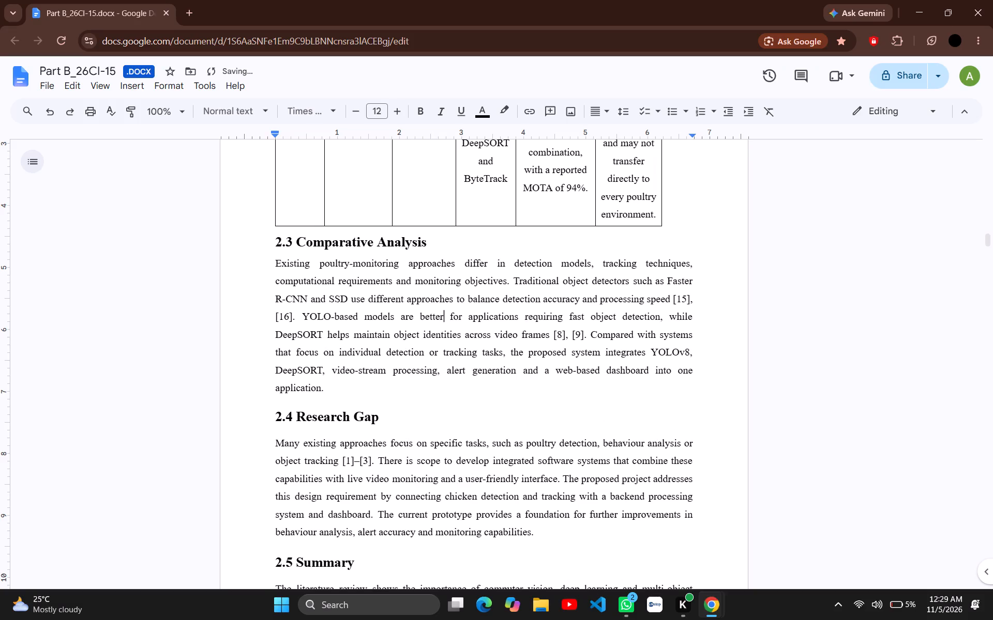
left_click(571, 364)
Switch to the report PDF and check from section 2.3 back through the literature table to section 2.1 for highlighted passages.
left_click(642, 529)
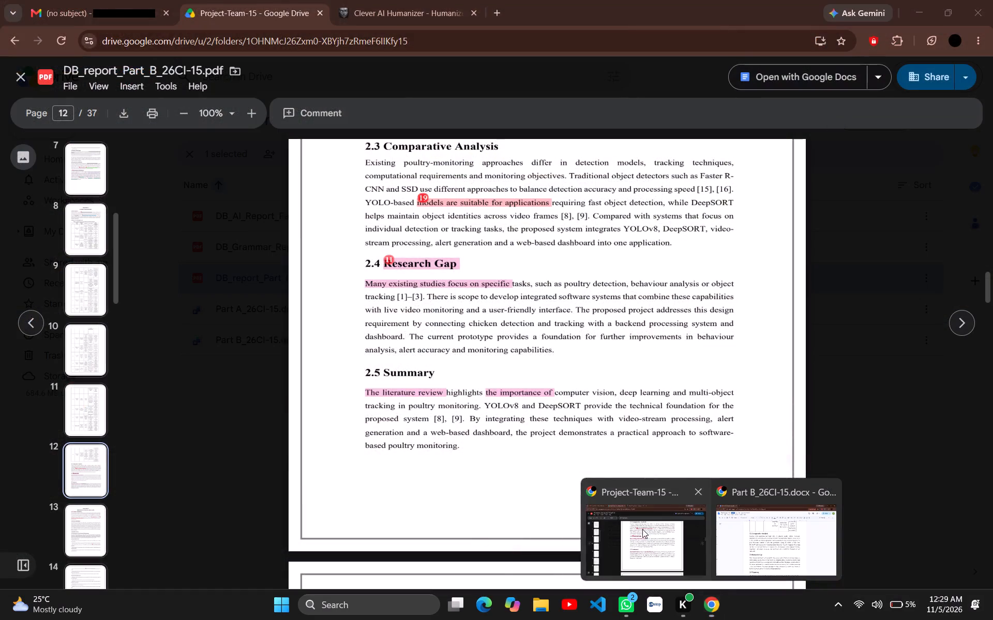
scroll(617, 360, "up", 4)
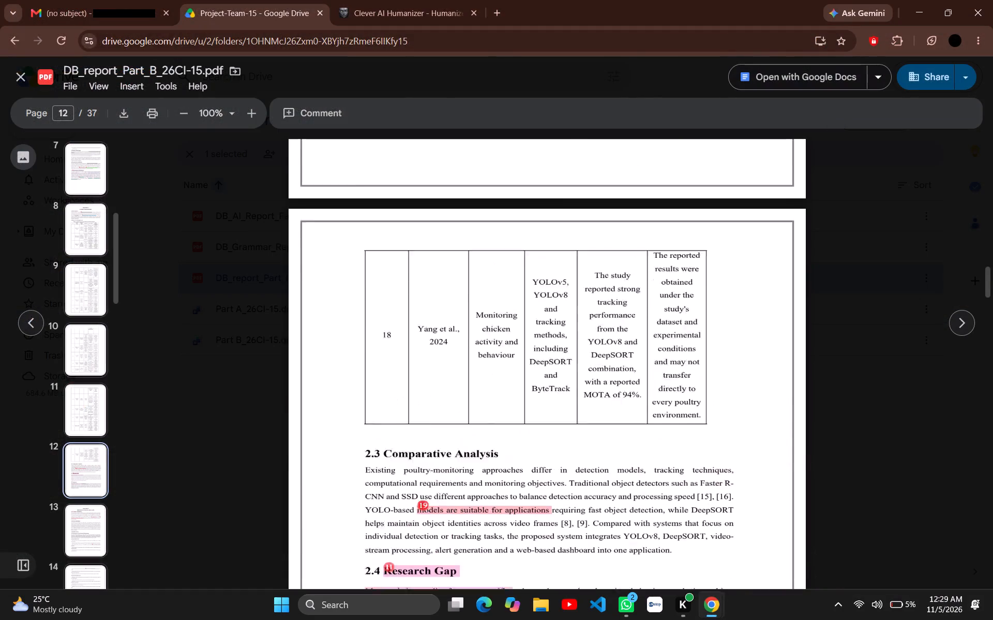
scroll(617, 360, "up", 6)
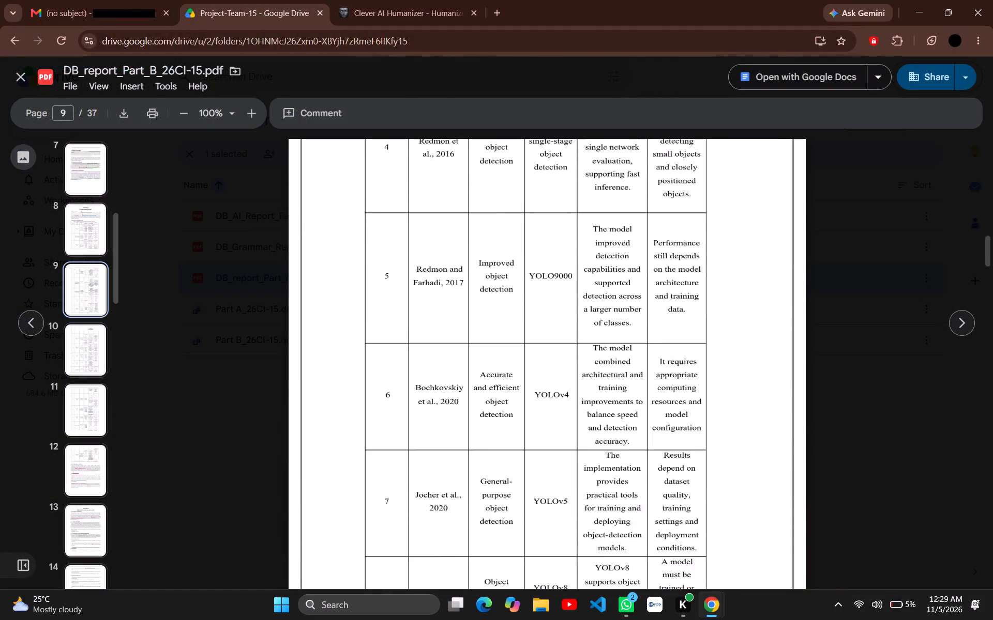
scroll(617, 360, "up", 6)
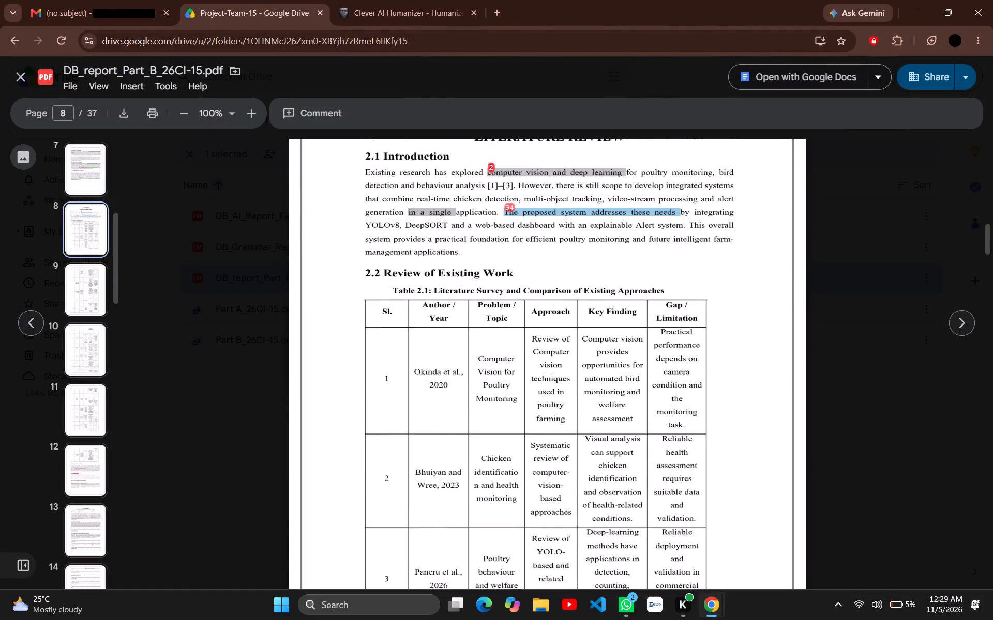
Switch to the Part B document and change "deep learning" to "deep-learning" in the opening sentence of section 2.1 Introduction.
scroll(617, 360, "up", 2)
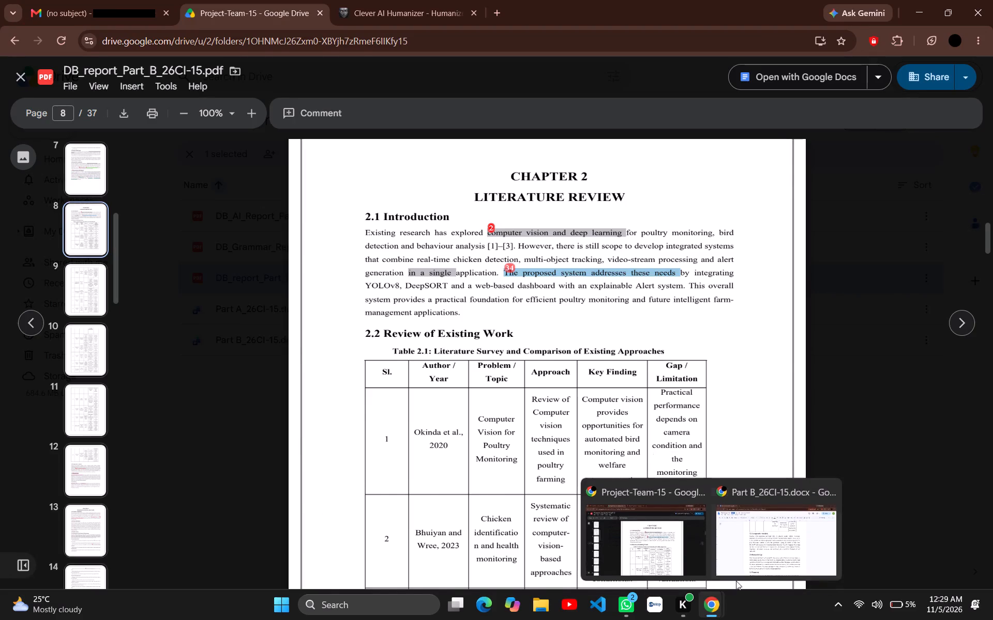
left_click(750, 550)
scroll(609, 343, "up", 5)
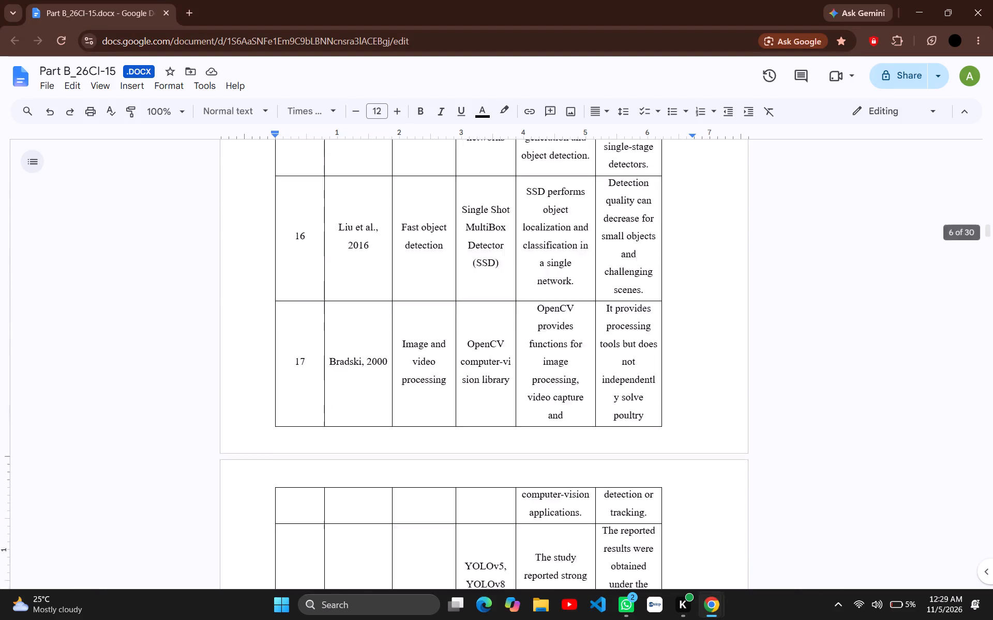
scroll(609, 343, "up", 6)
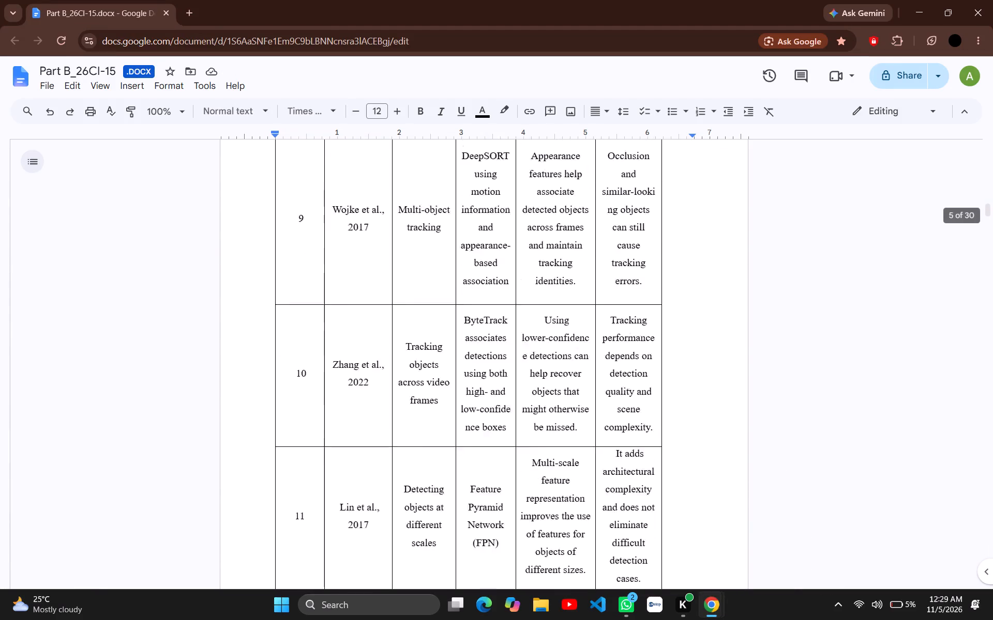
scroll(609, 343, "up", 6)
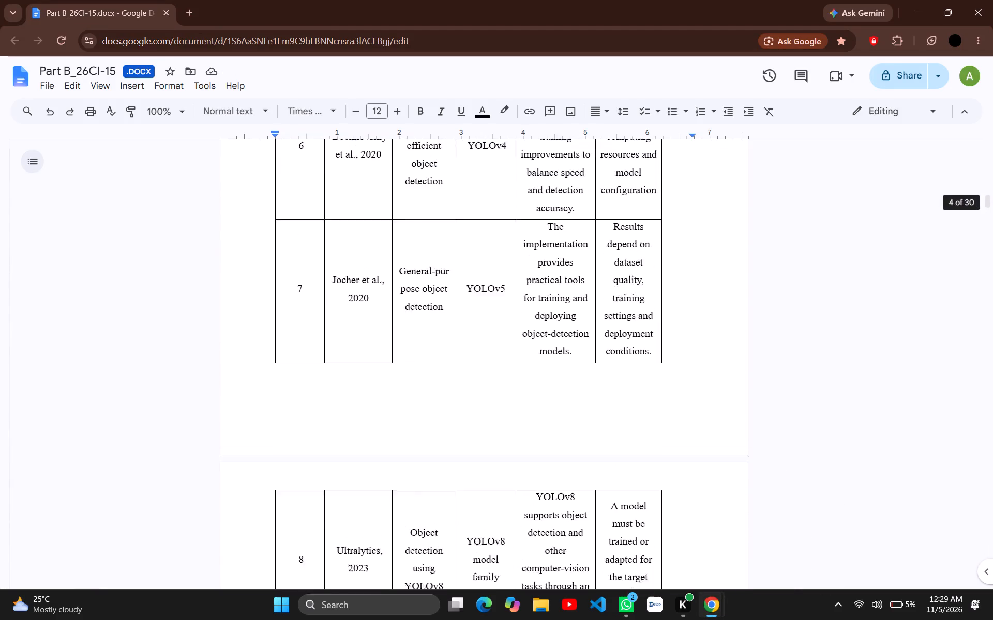
scroll(609, 343, "up", 9)
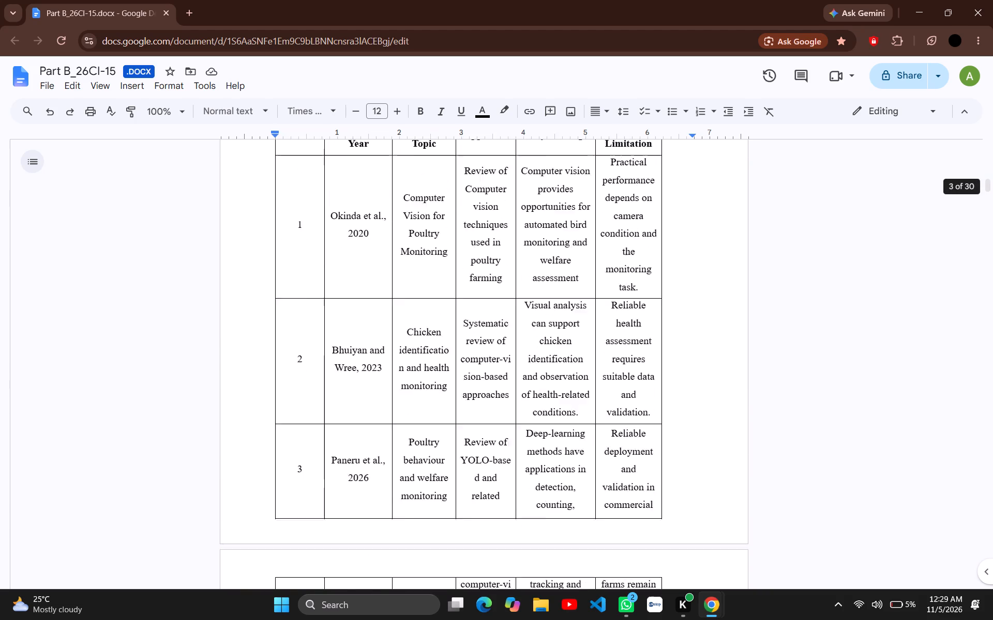
scroll(609, 343, "up", 2)
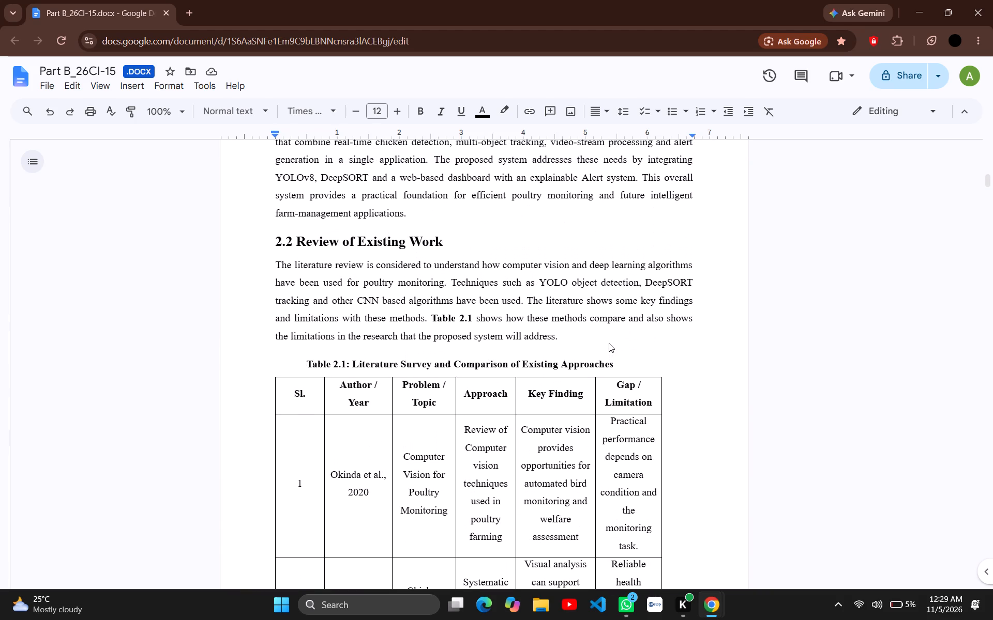
scroll(584, 330, "up", 2)
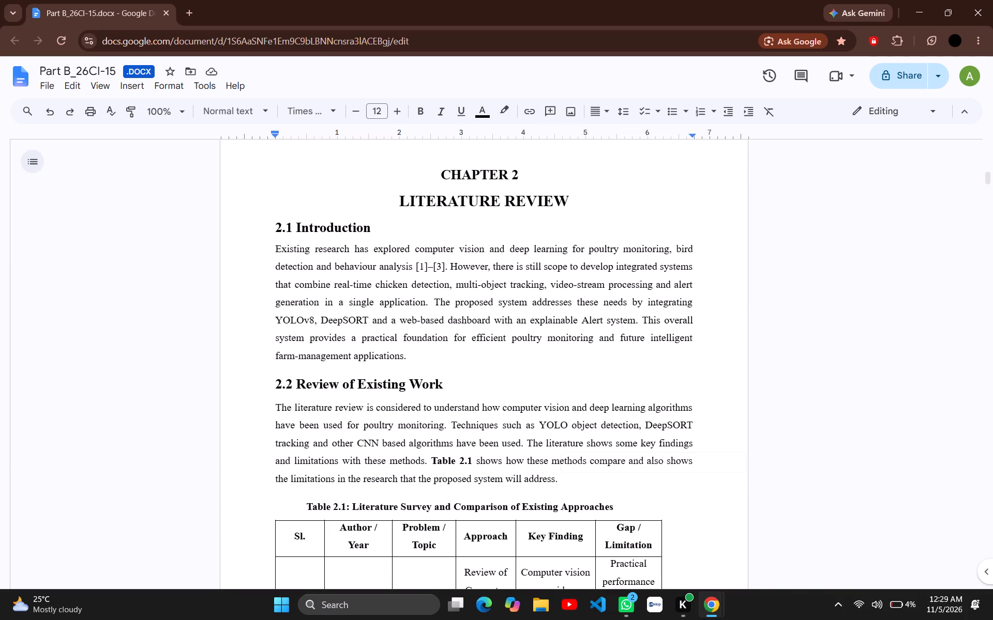
left_click(532, 252)
key("Right")
key("BackSpace")
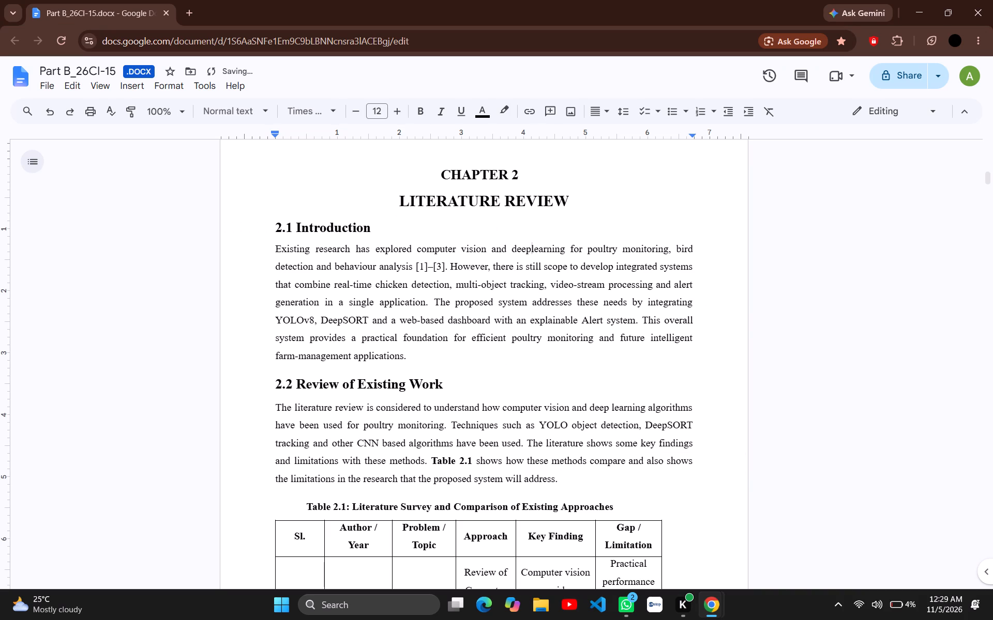
key("minus")
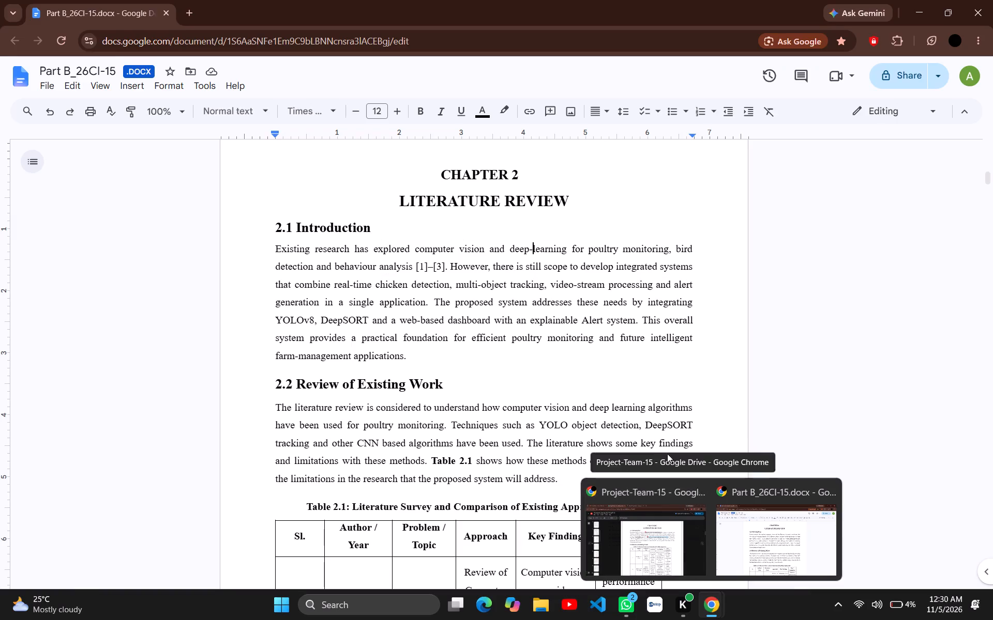
Remove the word "addresses" from the "The proposed system addresses these needs" sentence in section 2.1 Introduction.
left_click(573, 303)
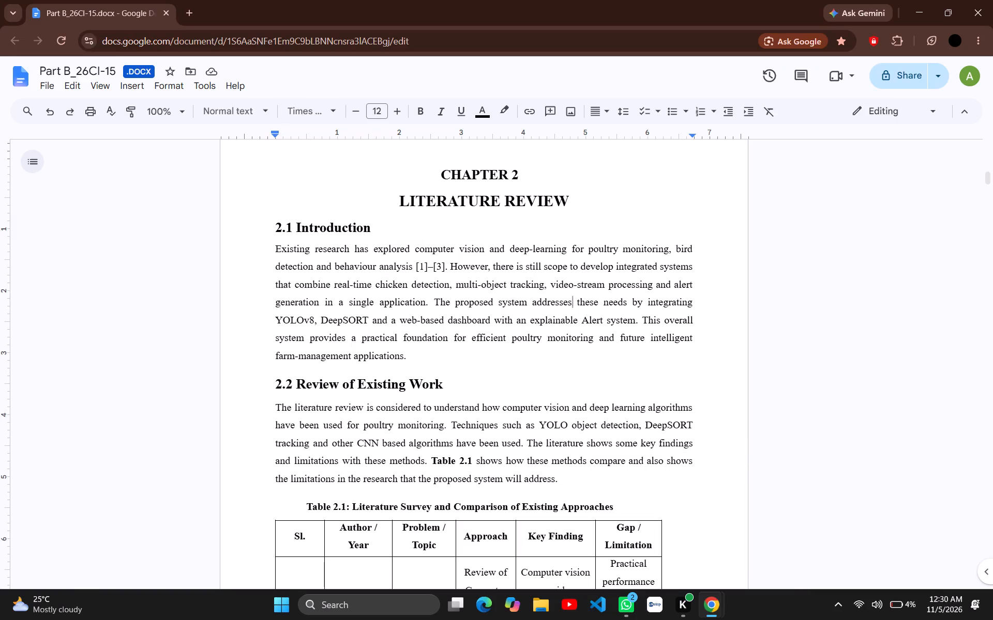
key("BackSpace")
key("BackSpace")
key("BackSpace")
key("BackSpace")
key("BackSpace")
key("BackSpace")
key("BackSpace")
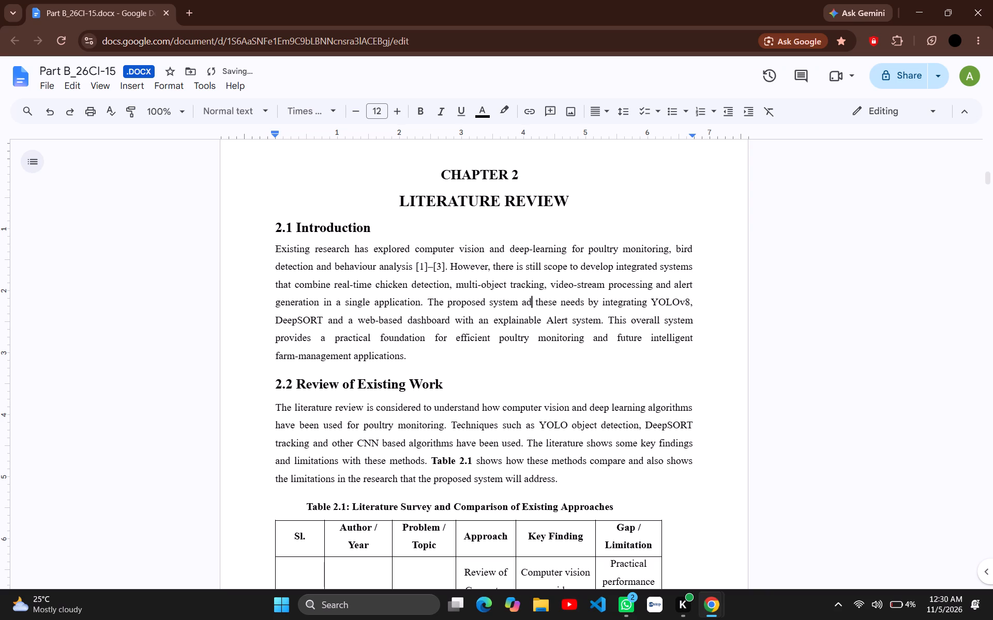
key("BackSpace")
key("BackSpace")
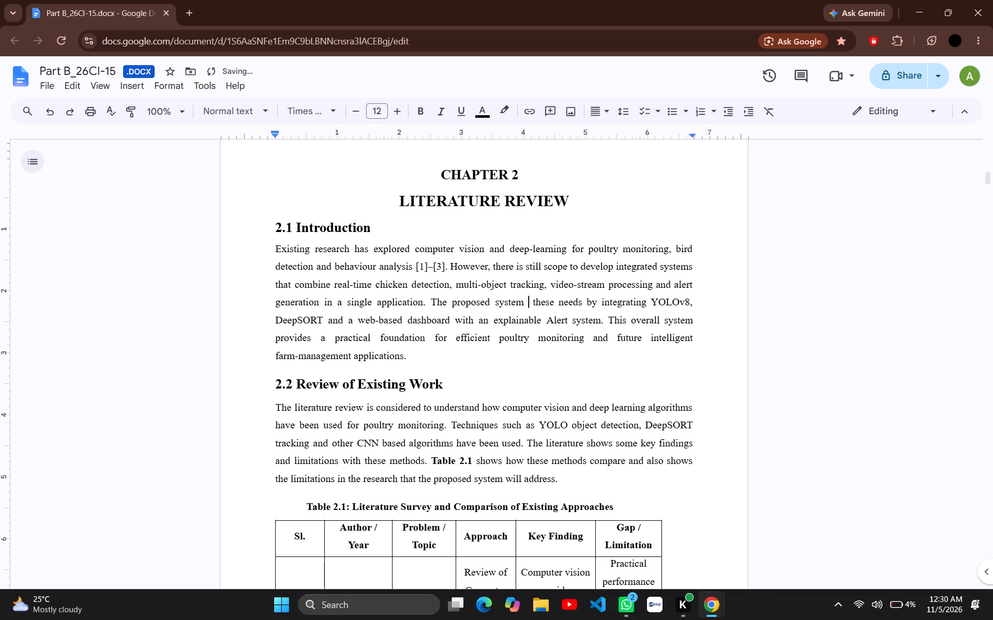
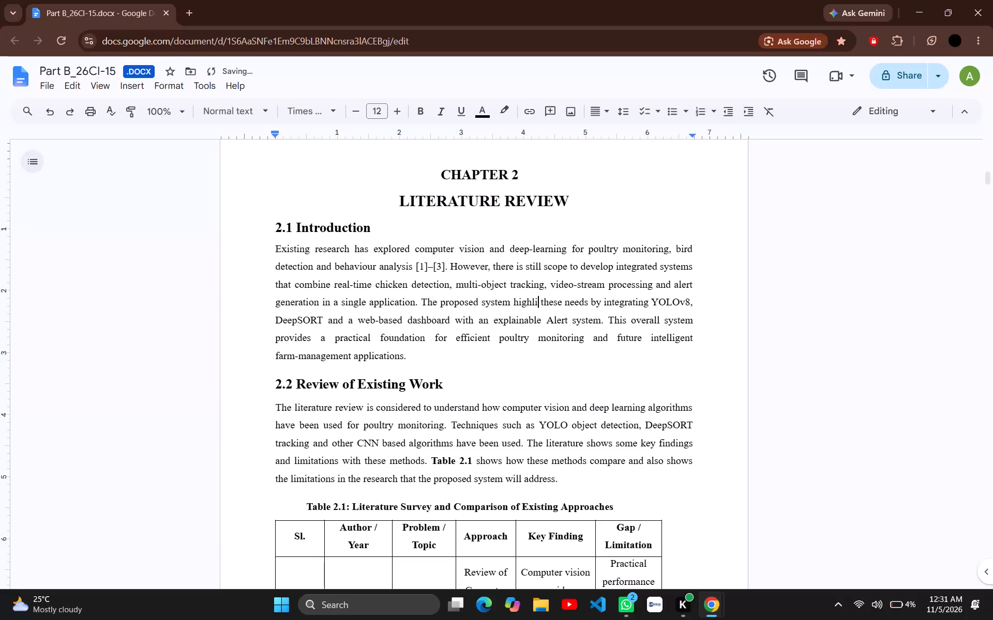
Insert "highlights" in place of the removed verb in "The proposed system … these needs" in section 2.1 Introduction.
key("s")
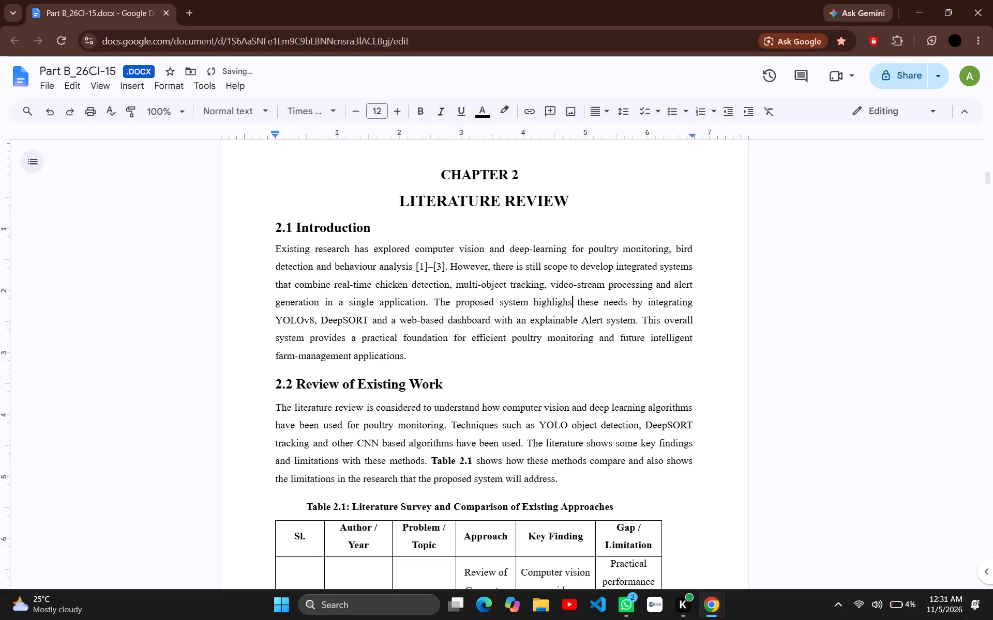
key("Left")
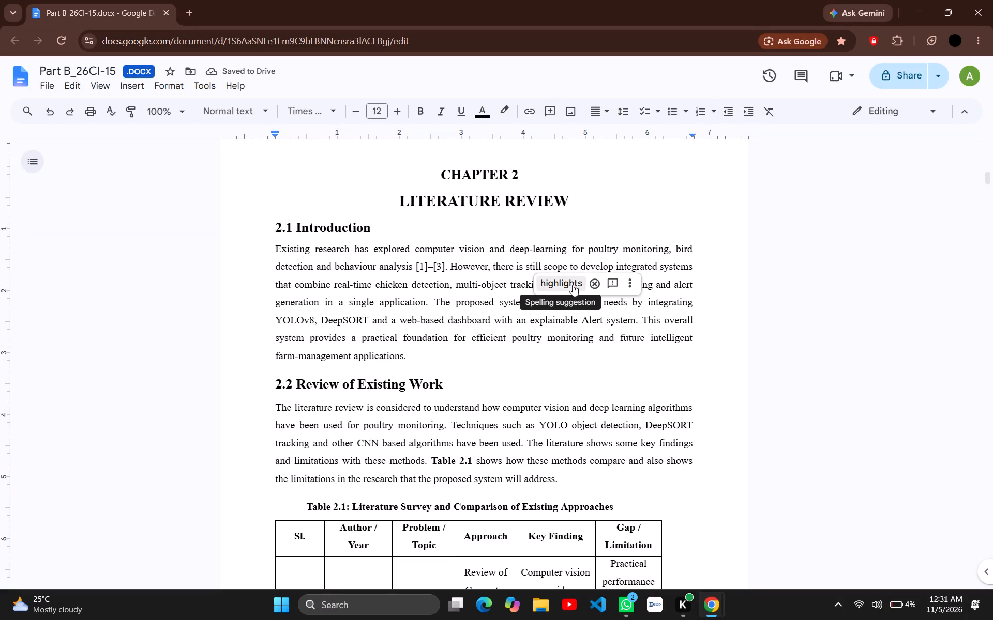
left_click(573, 285)
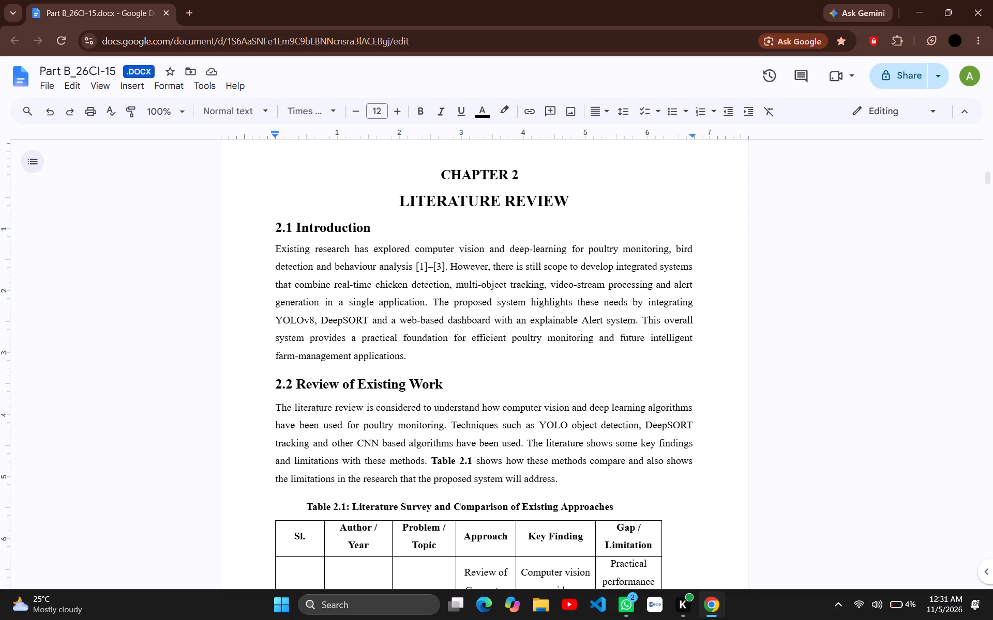
left_click(374, 304)
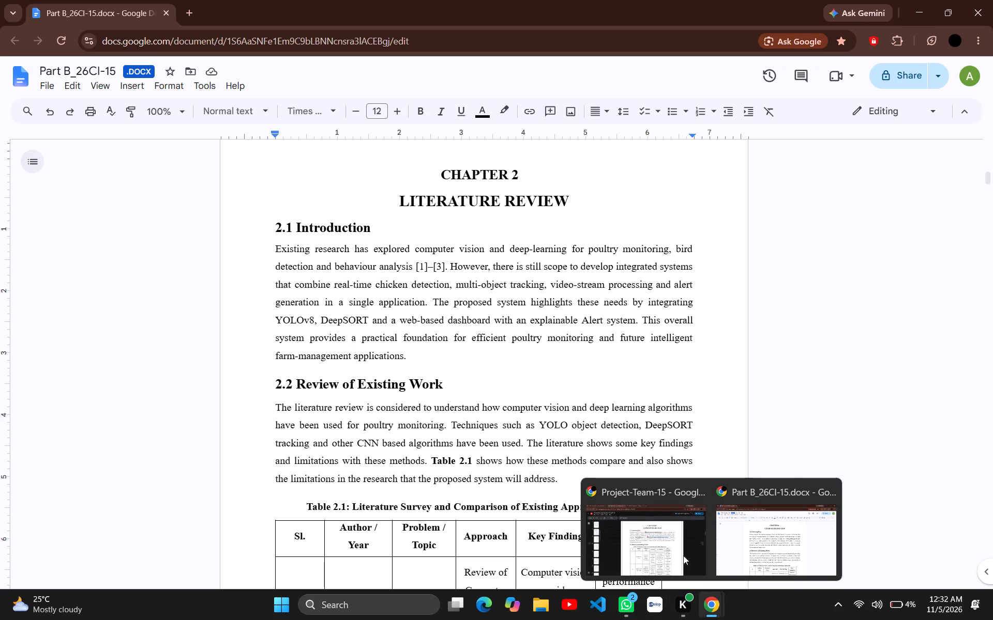
Switch to the report PDF and check sections 1.7 Organization of the Report and 1.6 Expected Contribution for highlighted passages.
left_click(657, 526)
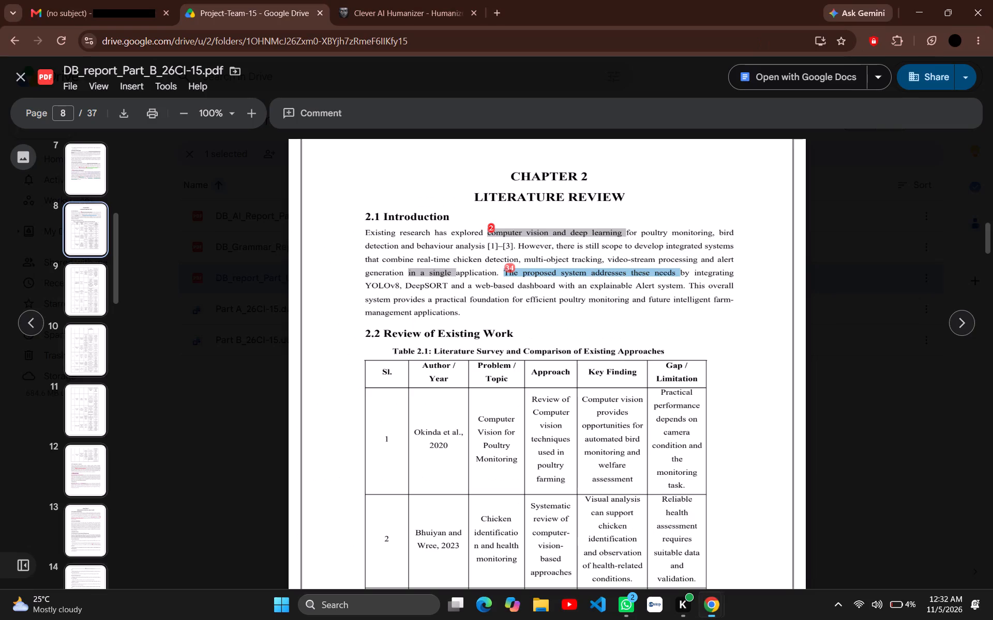
scroll(622, 414, "up", 4)
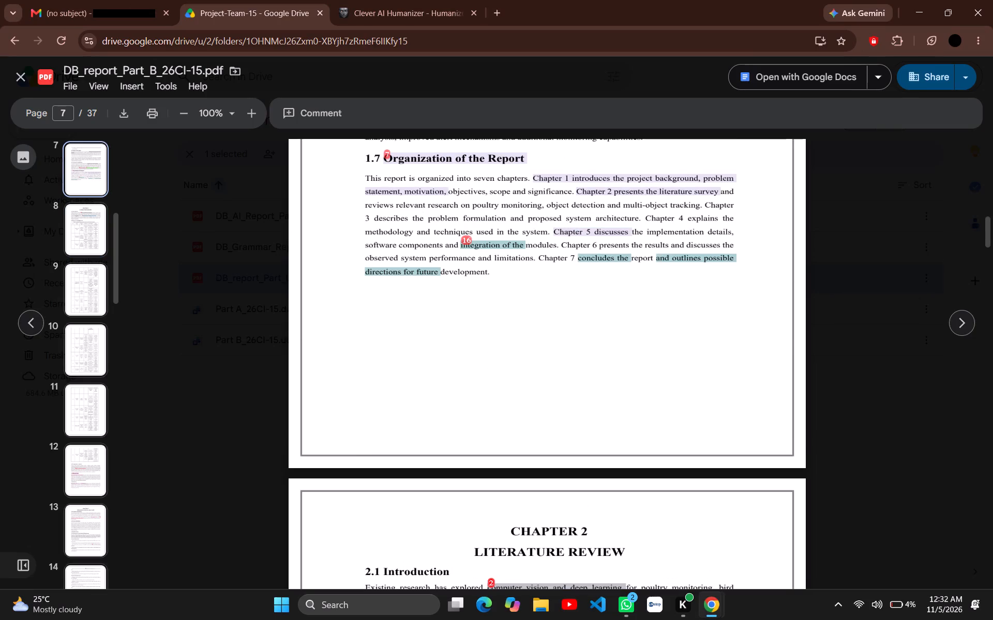
scroll(625, 432, "up", 1)
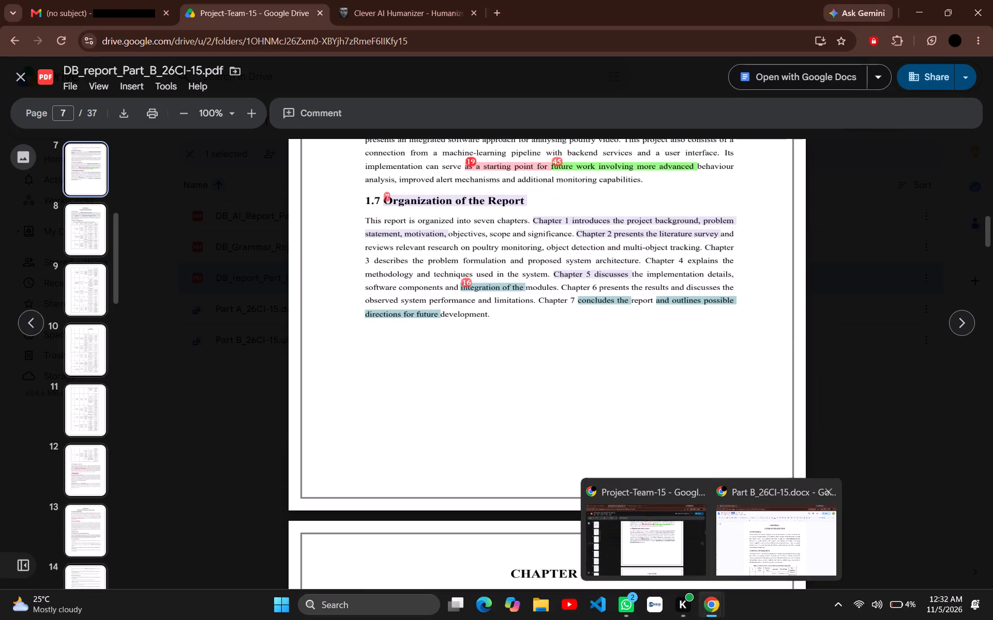
scroll(713, 342, "up", 2)
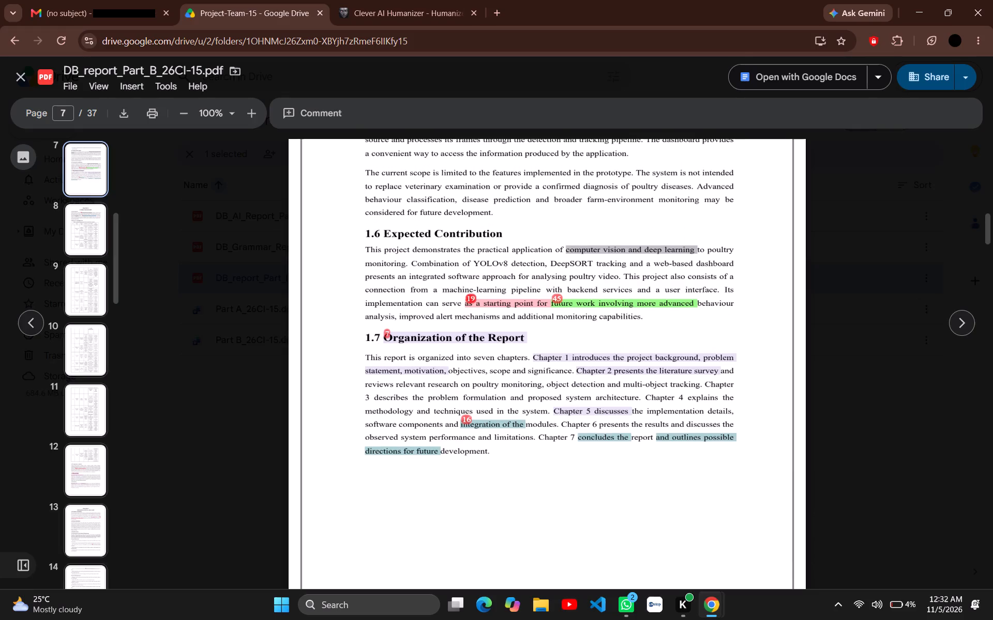
Switch to the Part B document and look it over from Chapter 1 through to the start of Chapter 8.
left_click(742, 549)
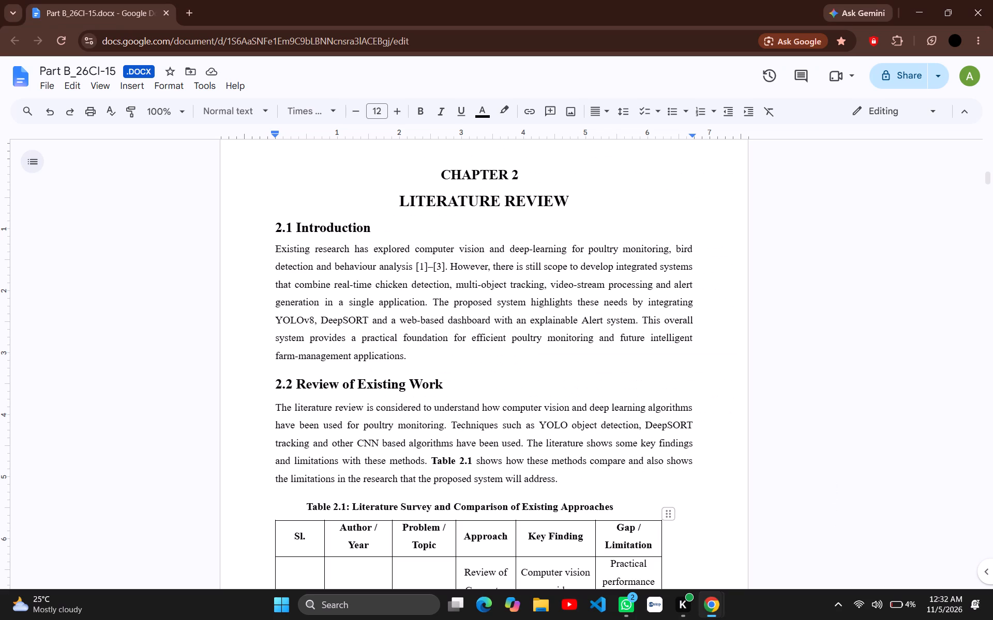
scroll(597, 364, "up", 7)
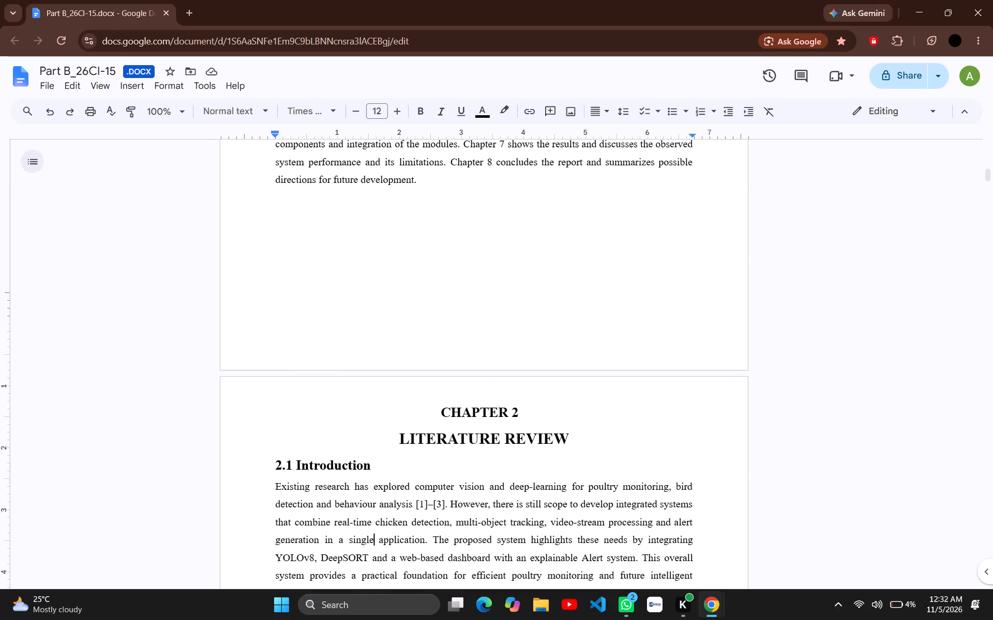
scroll(597, 364, "up", 5)
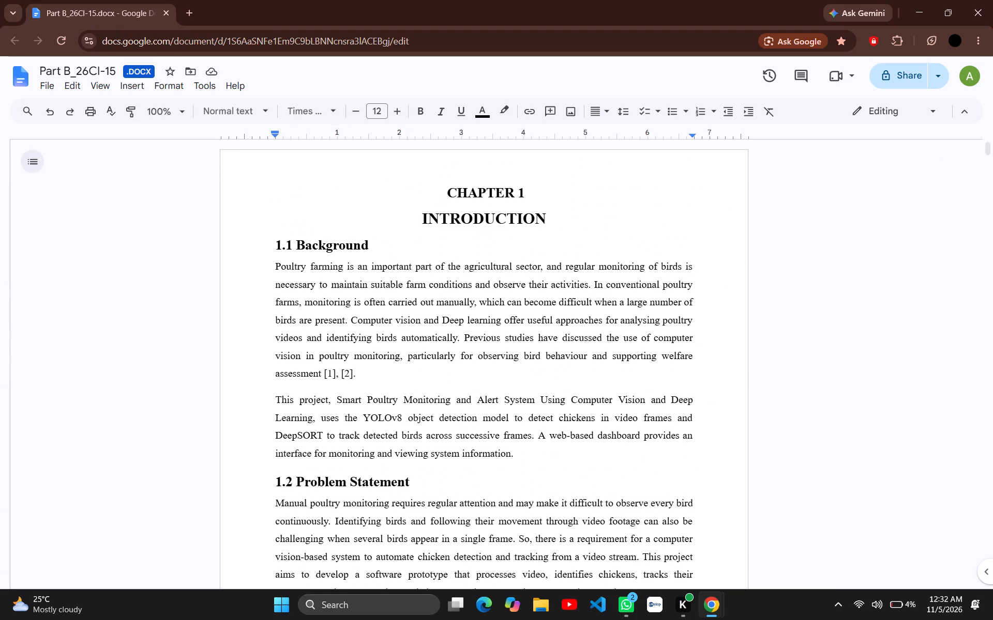
scroll(597, 364, "up", 2)
scroll(597, 364, "down", 10)
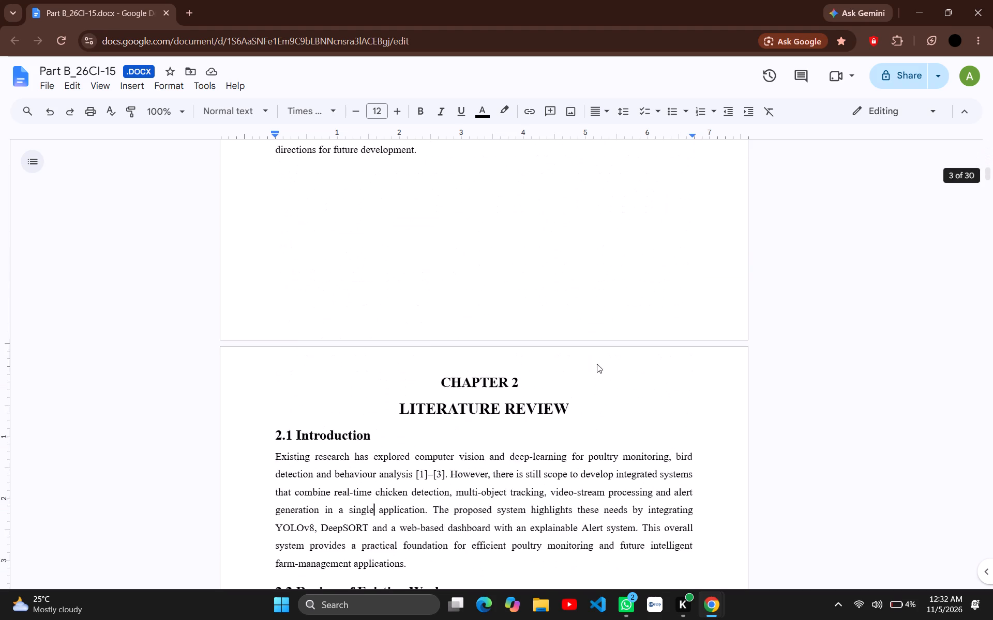
scroll(597, 364, "down", 17)
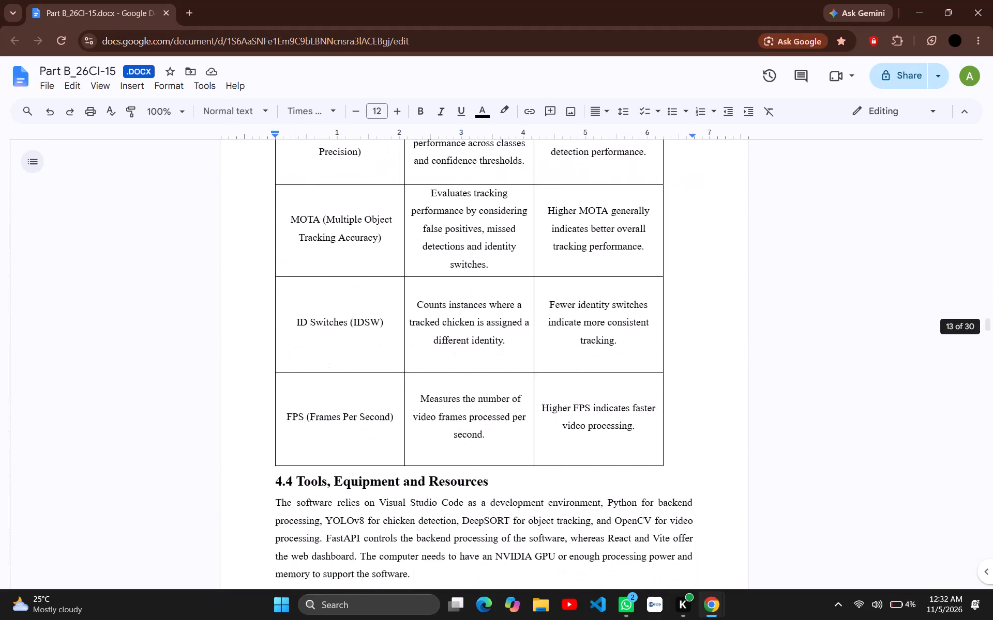
scroll(597, 364, "down", 11)
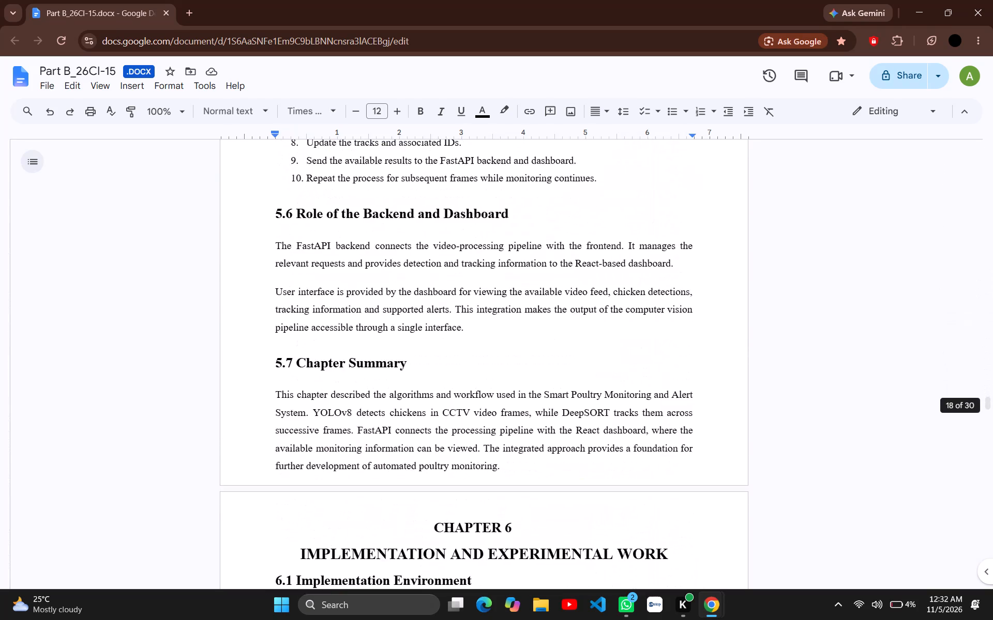
scroll(597, 364, "down", 2)
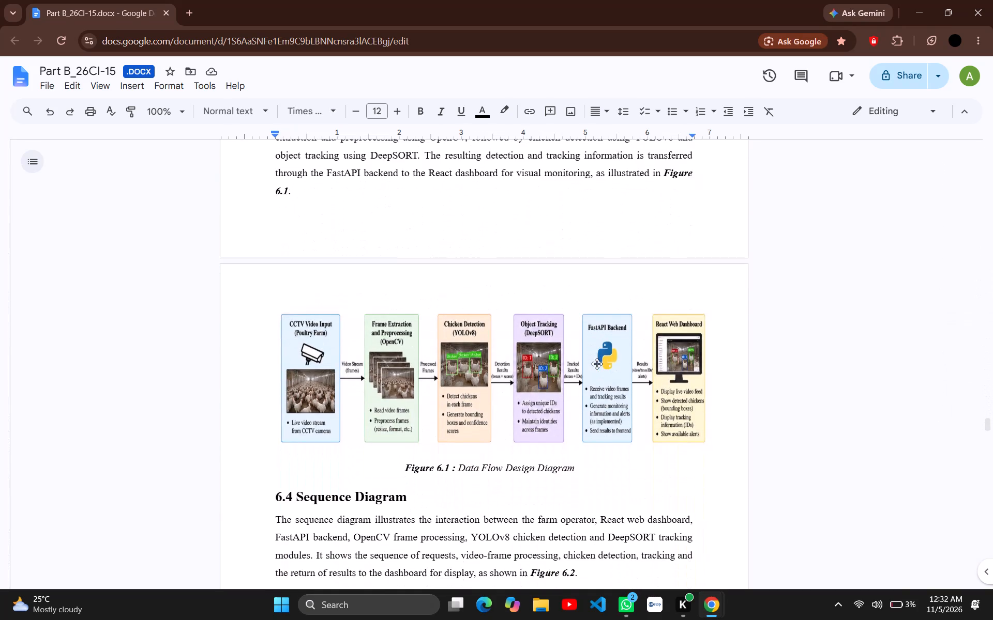
scroll(597, 364, "down", 4)
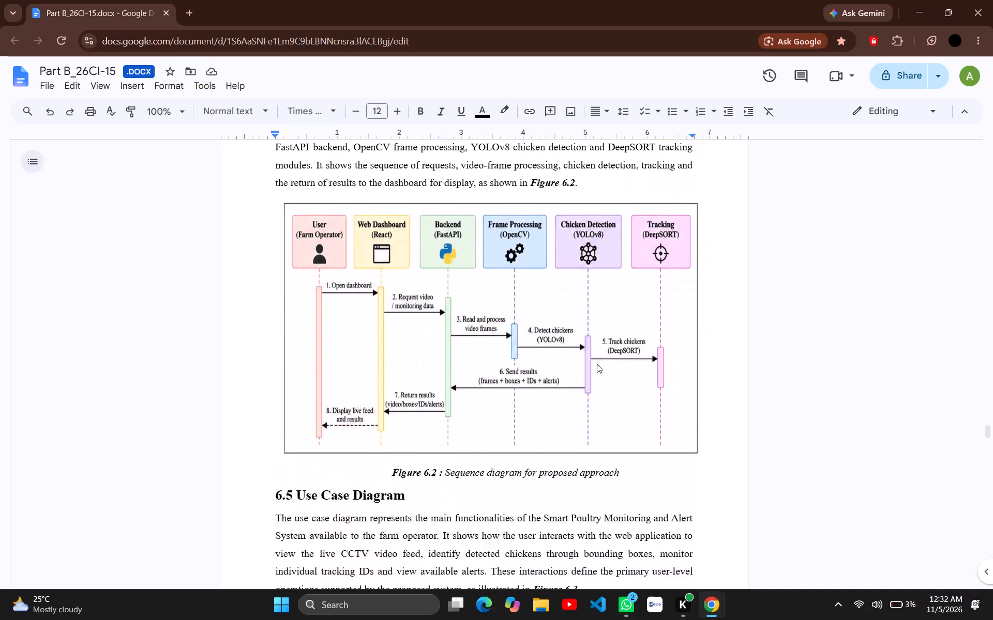
scroll(597, 364, "down", 6)
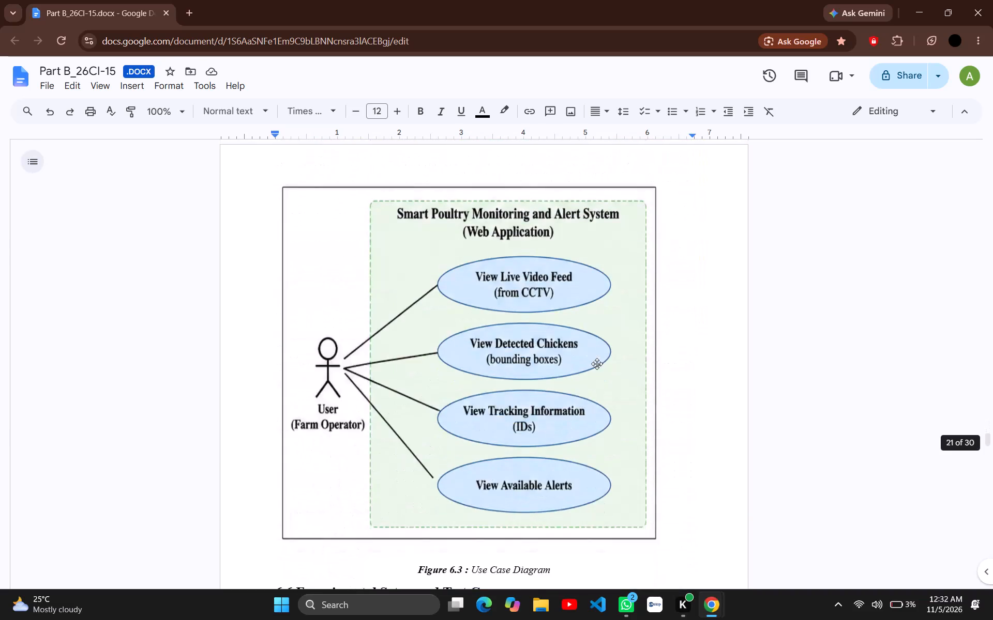
scroll(597, 364, "down", 6)
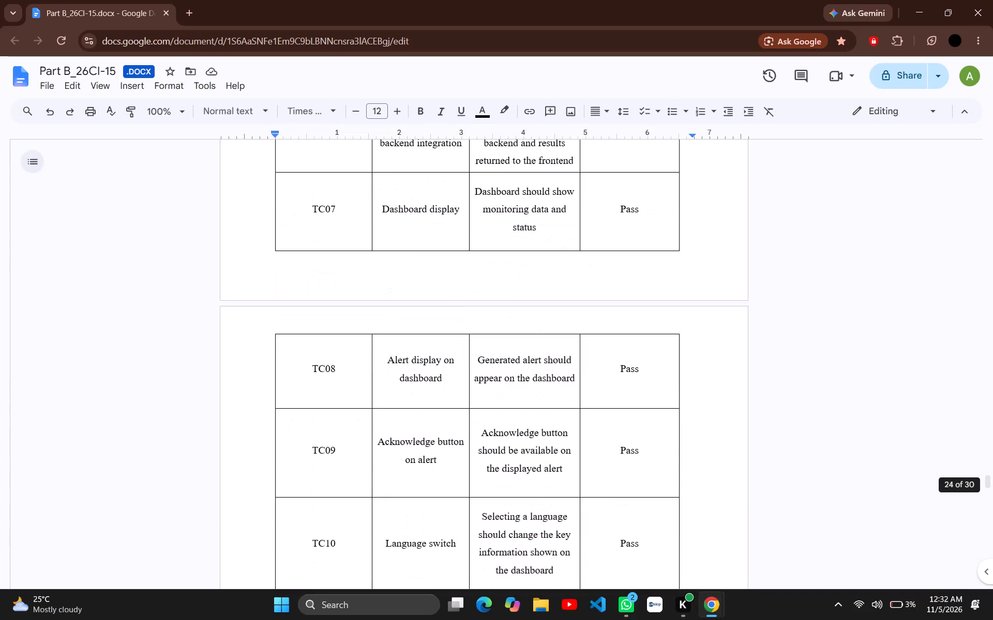
scroll(597, 364, "down", 2)
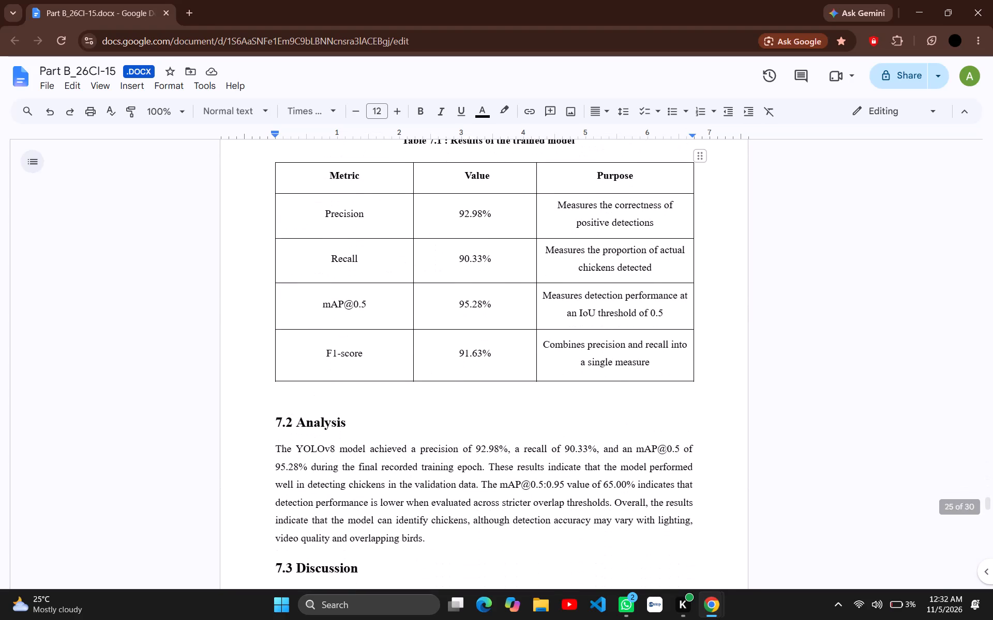
scroll(597, 364, "down", 7)
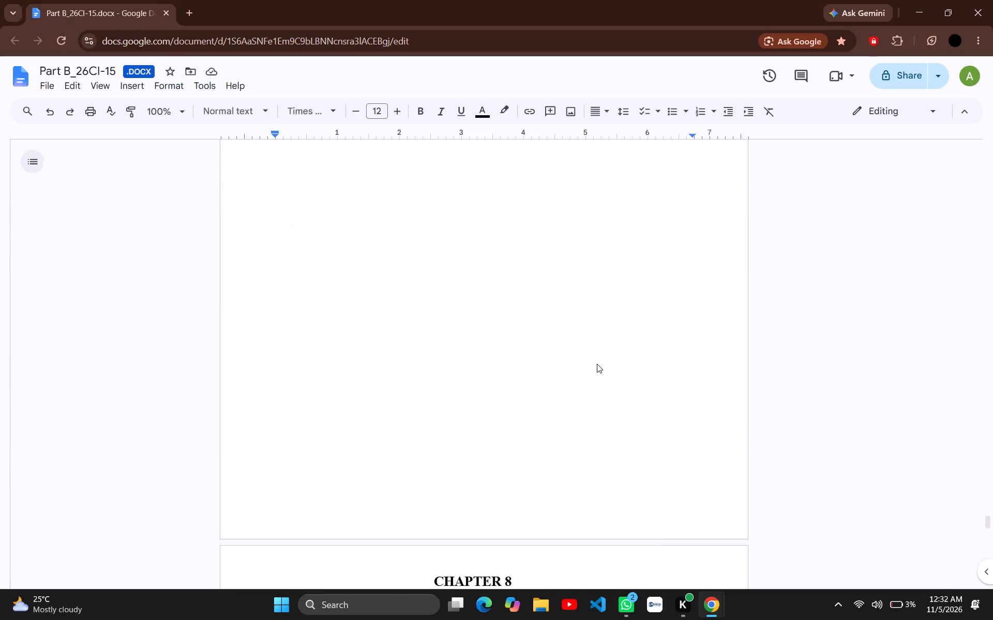